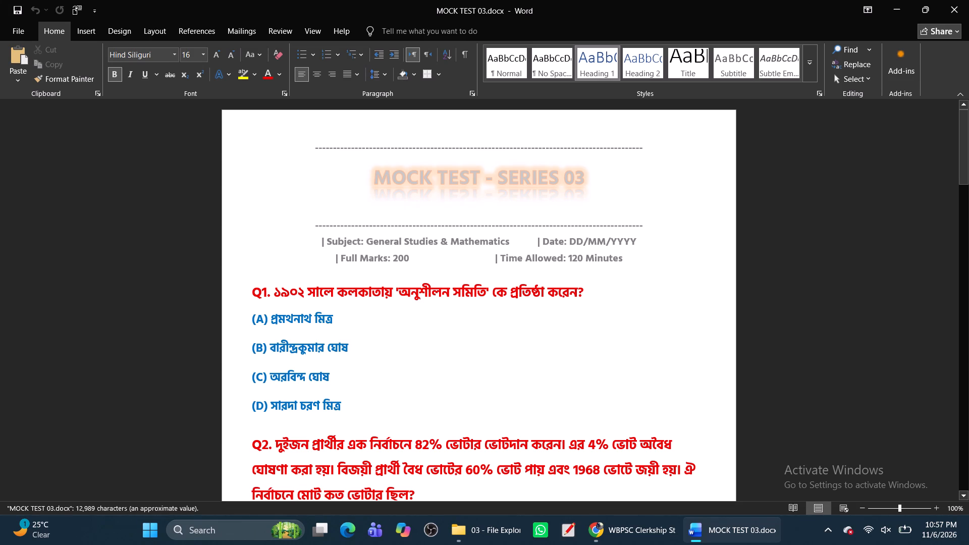
{"action": "left_click", "coordinate": [259, 296]}
{"action": "key", "text": "ctrl+a"}
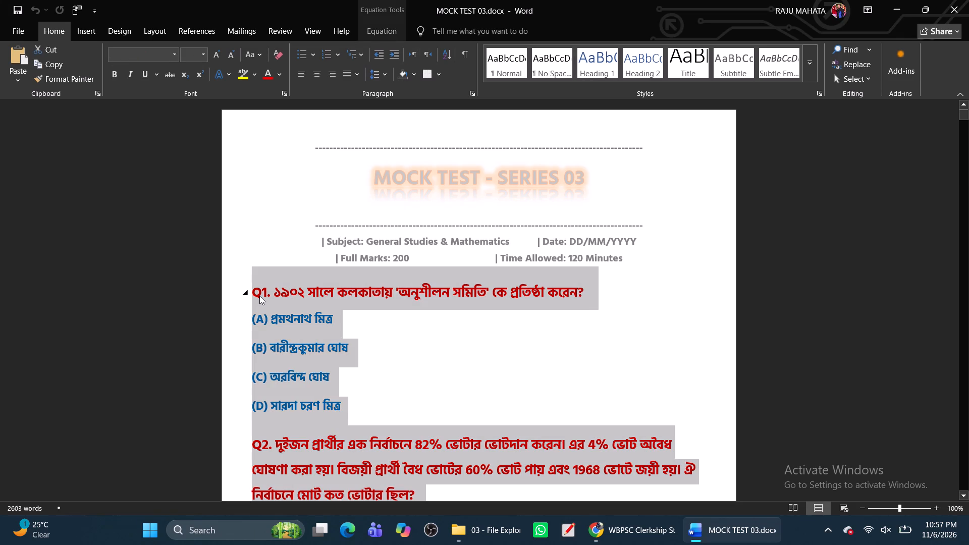
{"action": "key", "text": "ctrl+c"}
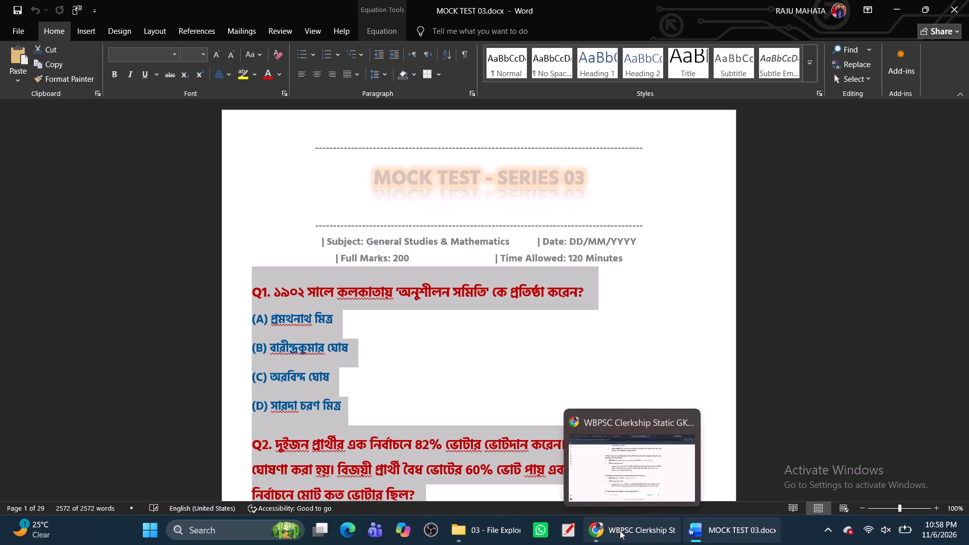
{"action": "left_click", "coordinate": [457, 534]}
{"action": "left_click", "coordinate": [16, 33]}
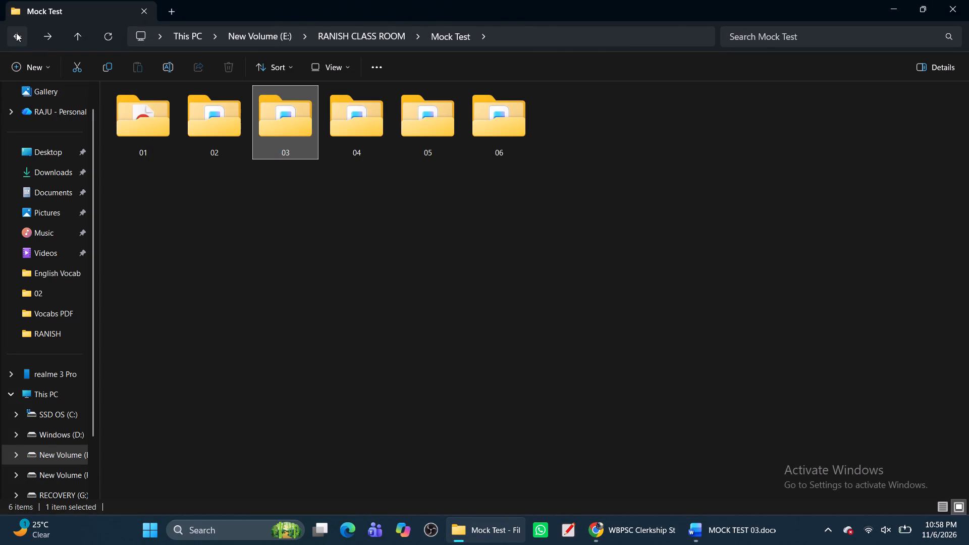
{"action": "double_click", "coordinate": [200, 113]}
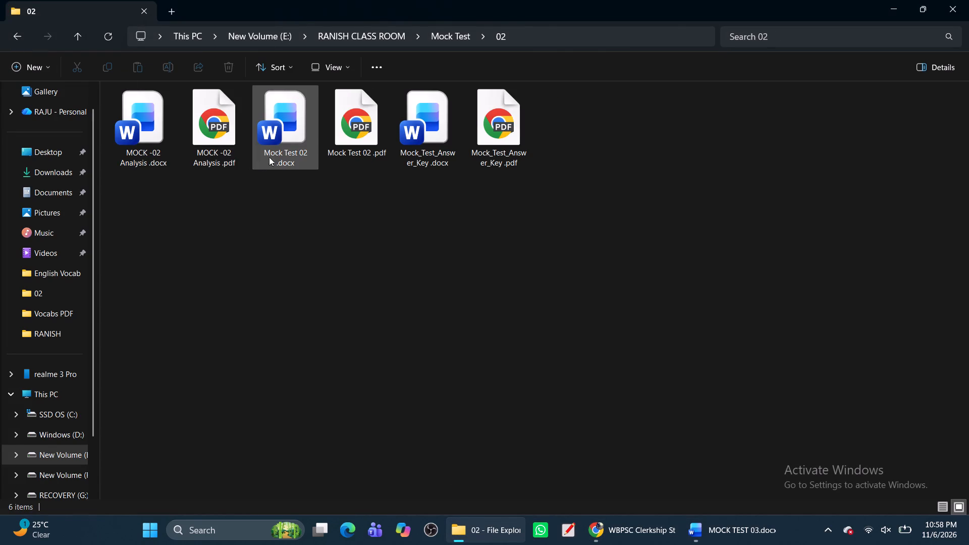
Open Mock Test Demo .docx from the Templete file folder on the desktop.
{"action": "left_click", "coordinate": [887, 0]}
{"action": "left_click", "coordinate": [887, 0]}
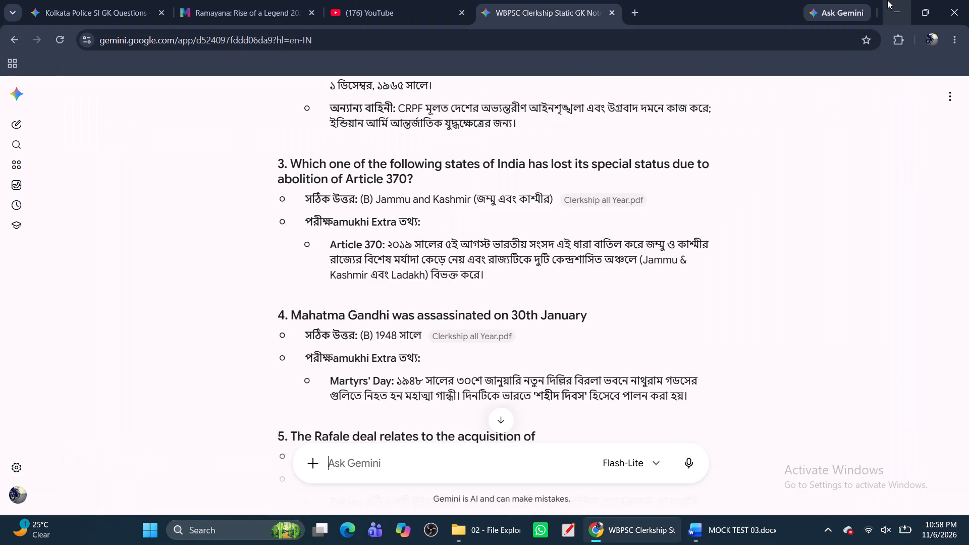
{"action": "left_click", "coordinate": [897, 0]}
{"action": "double_click", "coordinate": [119, 215]}
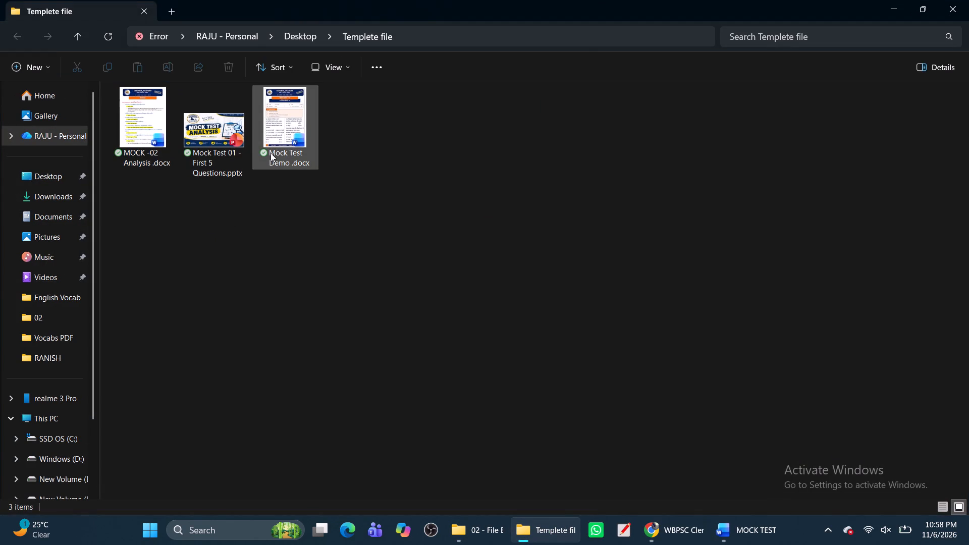
{"action": "double_click", "coordinate": [278, 117]}
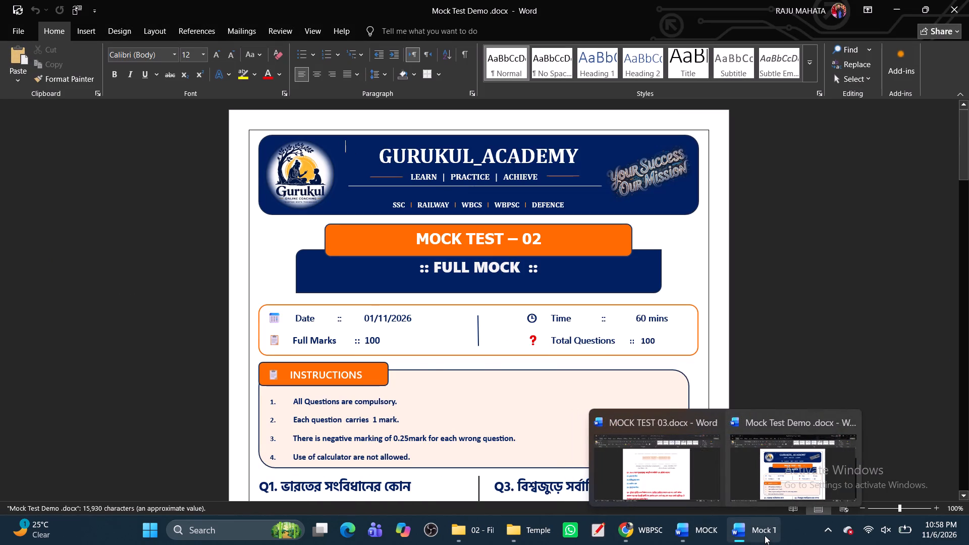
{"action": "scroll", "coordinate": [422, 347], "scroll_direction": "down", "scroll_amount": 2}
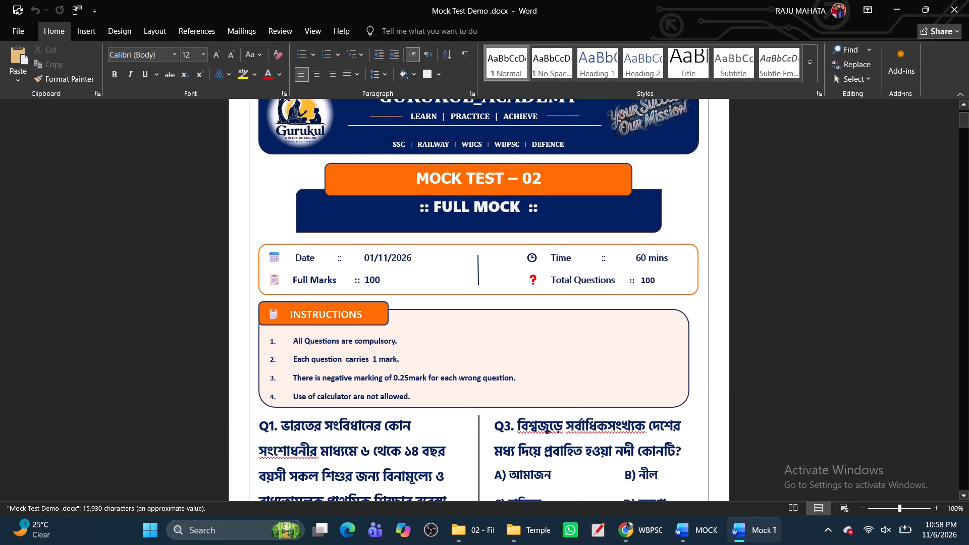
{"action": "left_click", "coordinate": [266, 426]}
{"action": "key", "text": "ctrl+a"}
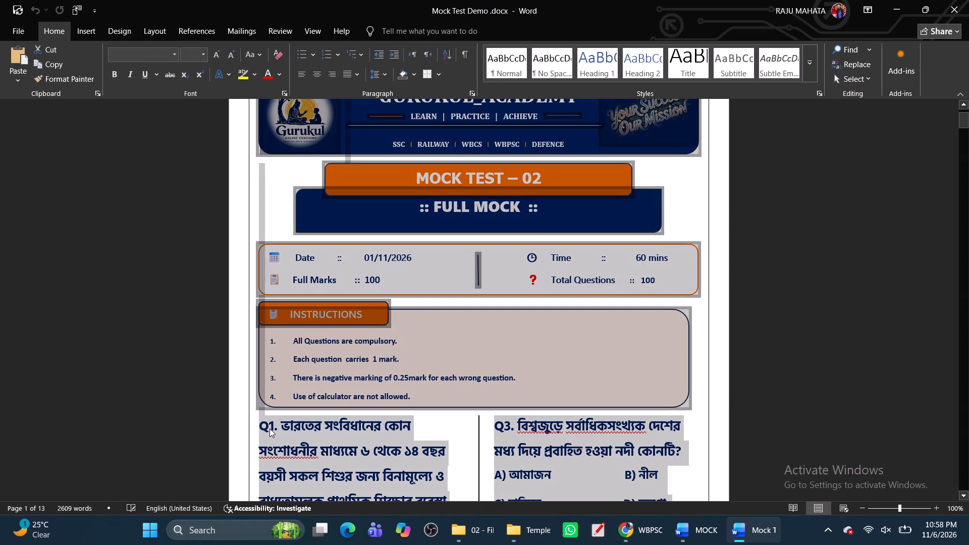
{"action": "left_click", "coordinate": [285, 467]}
Replace the template's question text from Q1 through Q98 with the questions copied from MOCK TEST 03.docx, keeping the header and instructions.
{"action": "scroll", "coordinate": [308, 417], "scroll_direction": "down", "scroll_amount": 4}
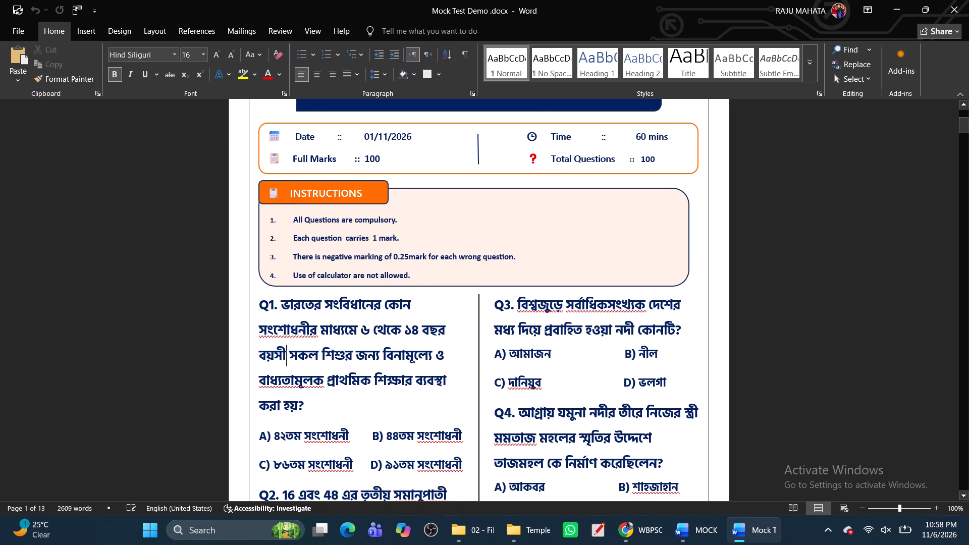
{"action": "left_click_drag", "start_coordinate": [261, 304], "coordinate": [665, 544]}
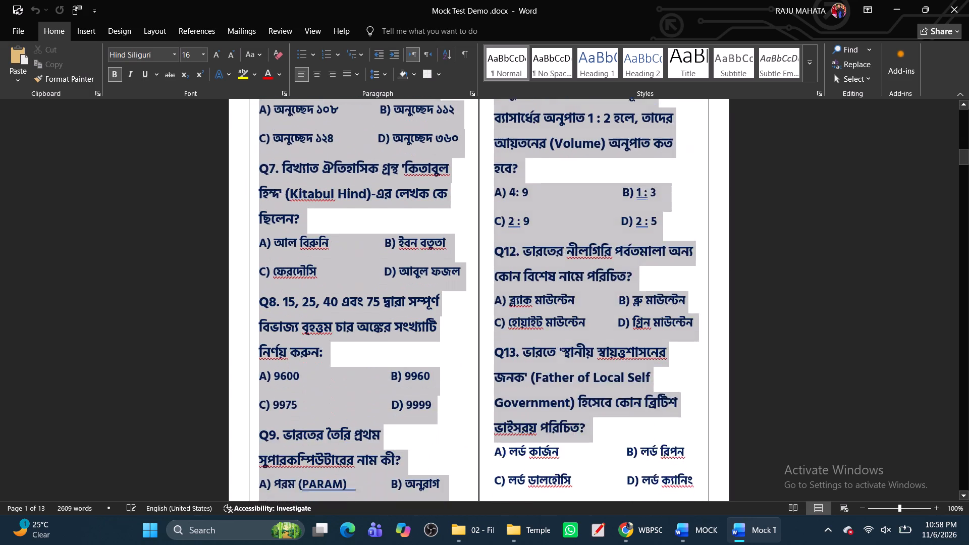
{"action": "left_click_drag", "start_coordinate": [665, 544], "coordinate": [641, 544]}
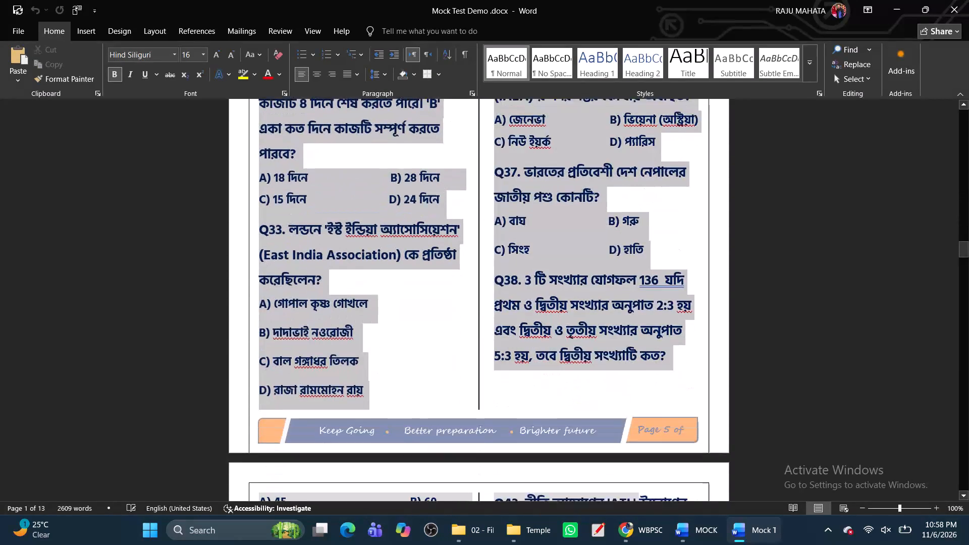
{"action": "left_click_drag", "start_coordinate": [641, 544], "coordinate": [662, 544]}
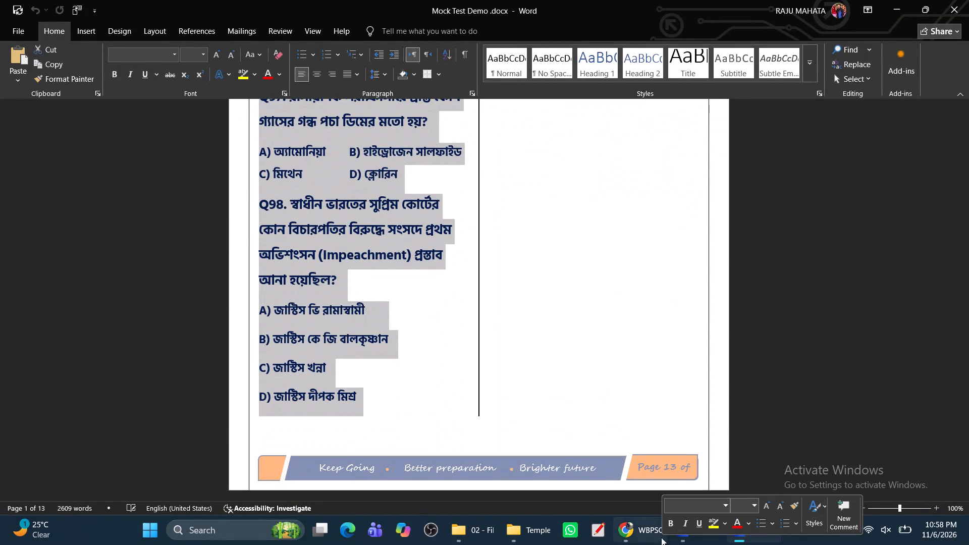
{"action": "key", "text": "ctrl+v"}
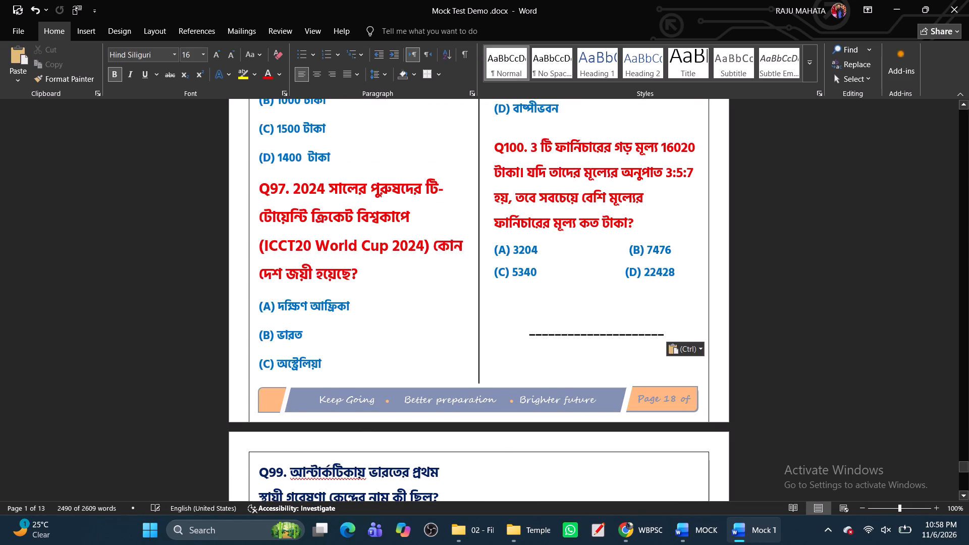
Pull Q2 up onto page 1 so it starts on its own line directly beneath Q1's option (D).
{"action": "scroll", "coordinate": [525, 277], "scroll_direction": "up", "scroll_amount": 2}
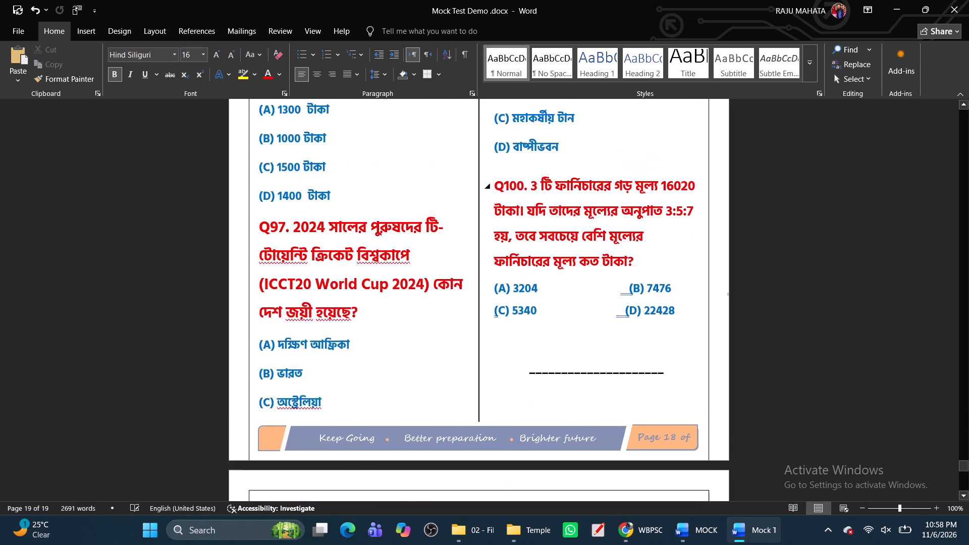
{"action": "scroll", "coordinate": [525, 277], "scroll_direction": "up", "scroll_amount": 6}
{"action": "scroll", "coordinate": [525, 277], "scroll_direction": "up", "scroll_amount": 20}
{"action": "scroll", "coordinate": [525, 277], "scroll_direction": "up", "scroll_amount": 6}
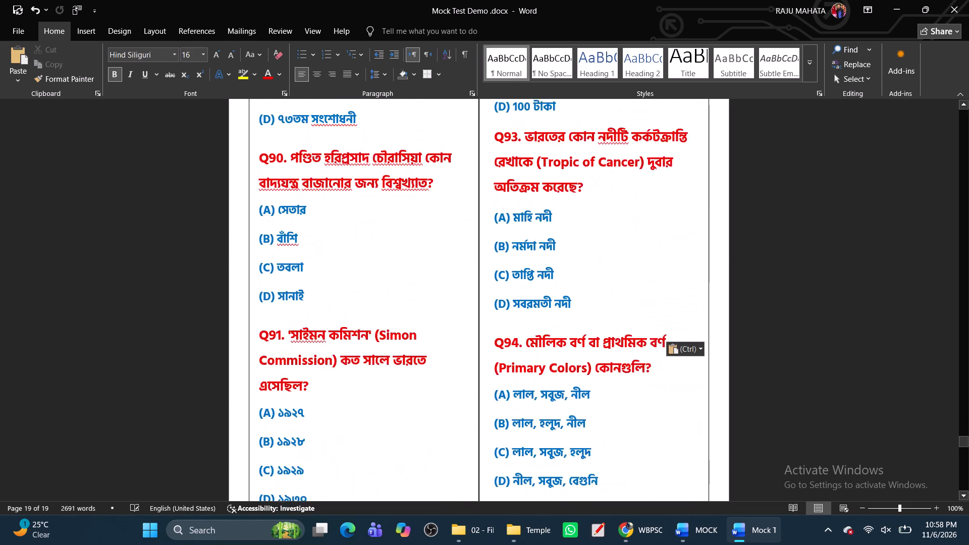
{"action": "scroll", "coordinate": [525, 277], "scroll_direction": "up", "scroll_amount": 16}
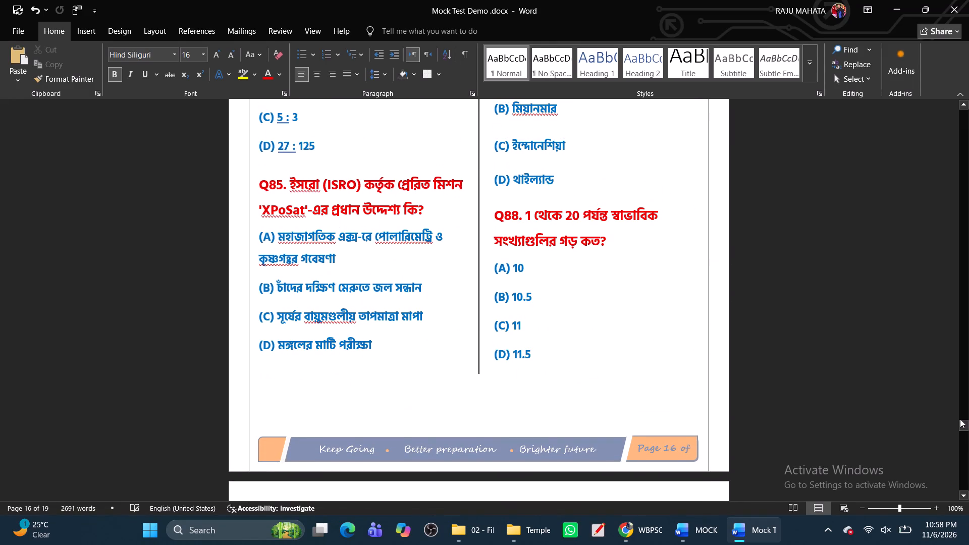
{"action": "left_click_drag", "start_coordinate": [962, 427], "coordinate": [962, 148]}
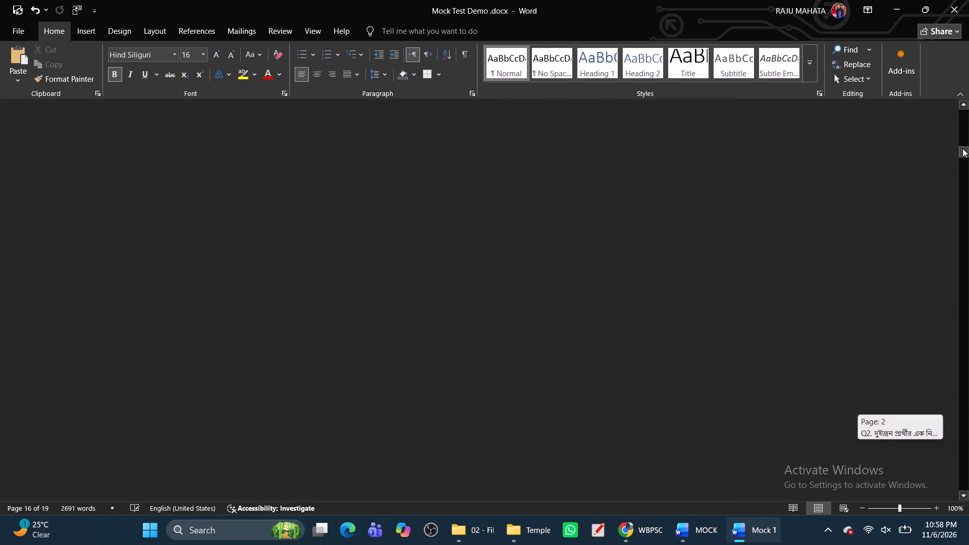
{"action": "left_click_drag", "start_coordinate": [962, 148], "coordinate": [966, 102]}
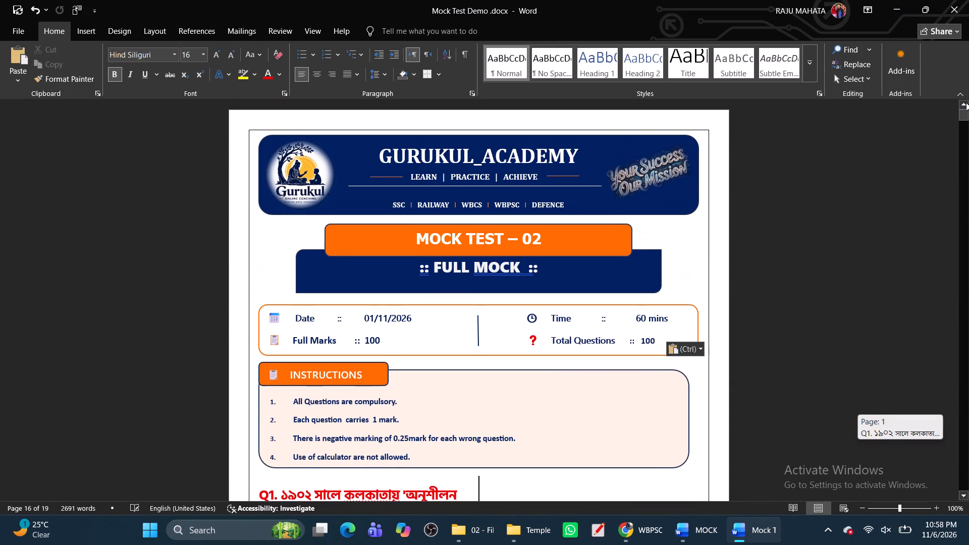
{"action": "left_click_drag", "start_coordinate": [966, 102], "coordinate": [967, 125]}
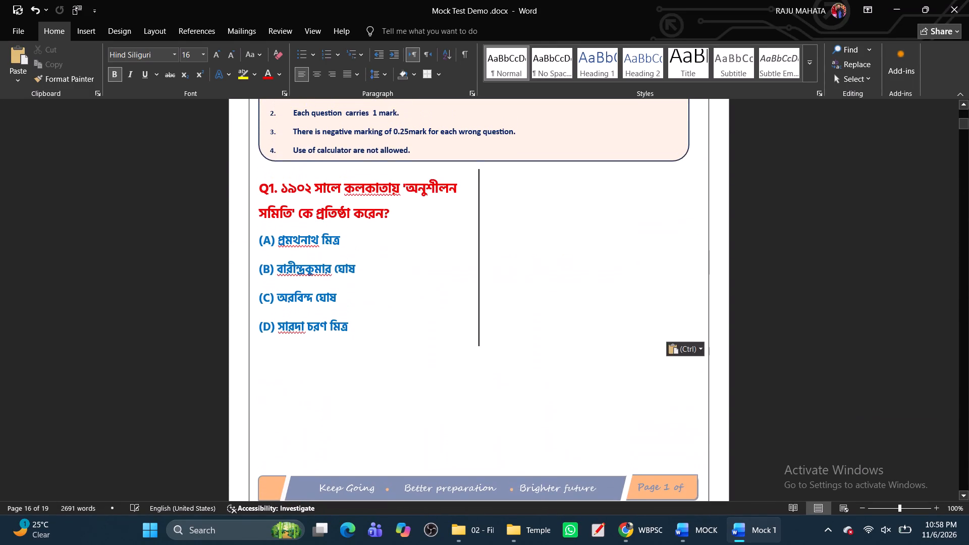
{"action": "scroll", "coordinate": [497, 319], "scroll_direction": "up", "scroll_amount": 2}
{"action": "scroll", "coordinate": [320, 423], "scroll_direction": "down", "scroll_amount": 7}
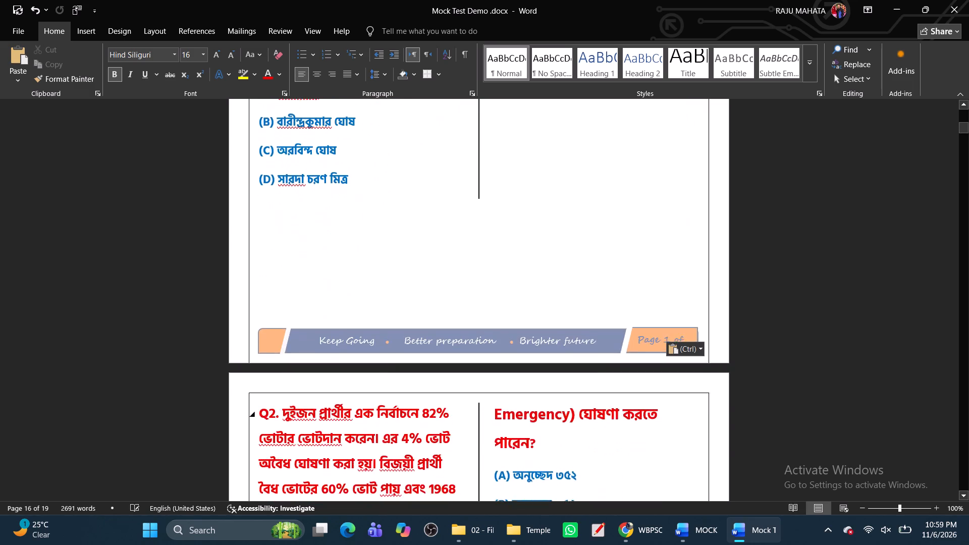
{"action": "scroll", "coordinate": [321, 423], "scroll_direction": "down", "scroll_amount": 7}
{"action": "left_click", "coordinate": [258, 197]}
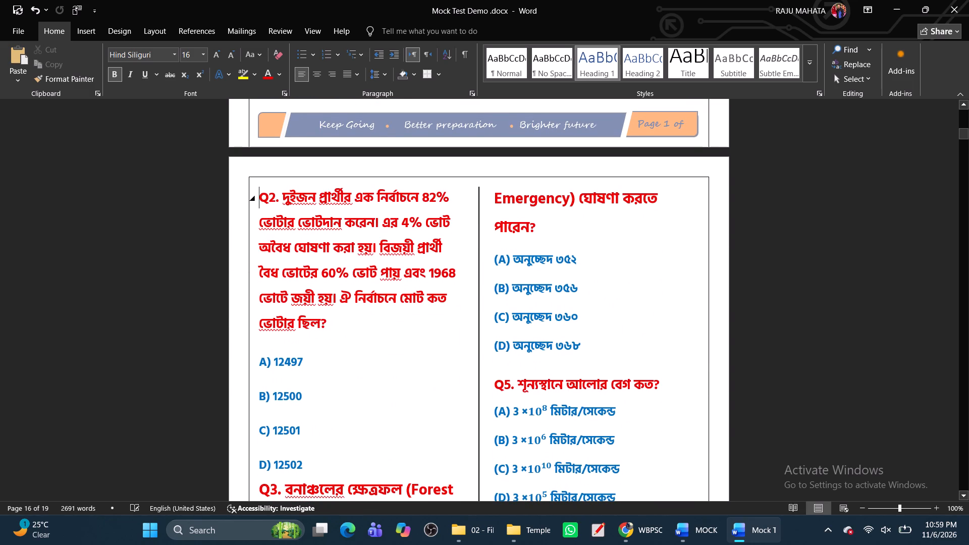
{"action": "key", "text": "BackSpace"}
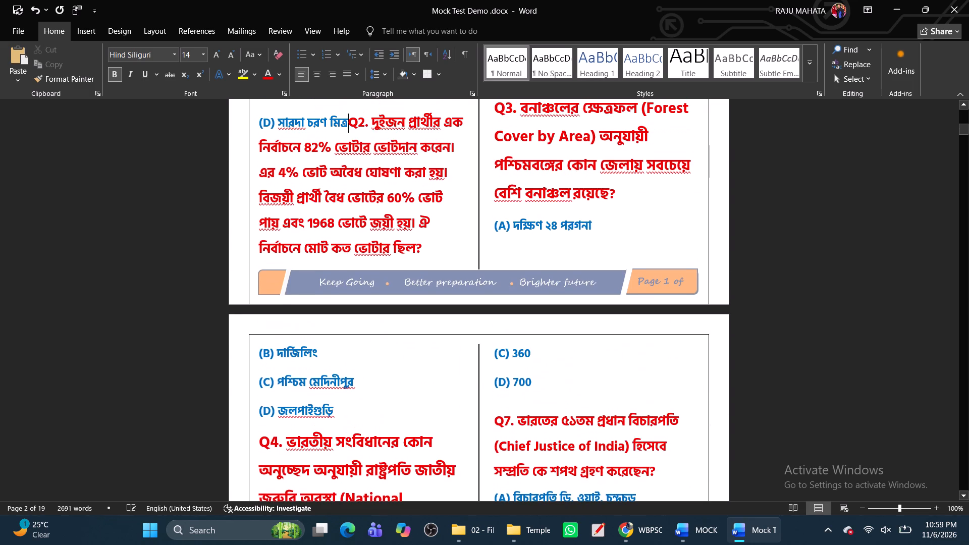
{"action": "scroll", "coordinate": [258, 197], "scroll_direction": "up", "scroll_amount": 11}
{"action": "scroll", "coordinate": [258, 197], "scroll_direction": "down", "scroll_amount": 4}
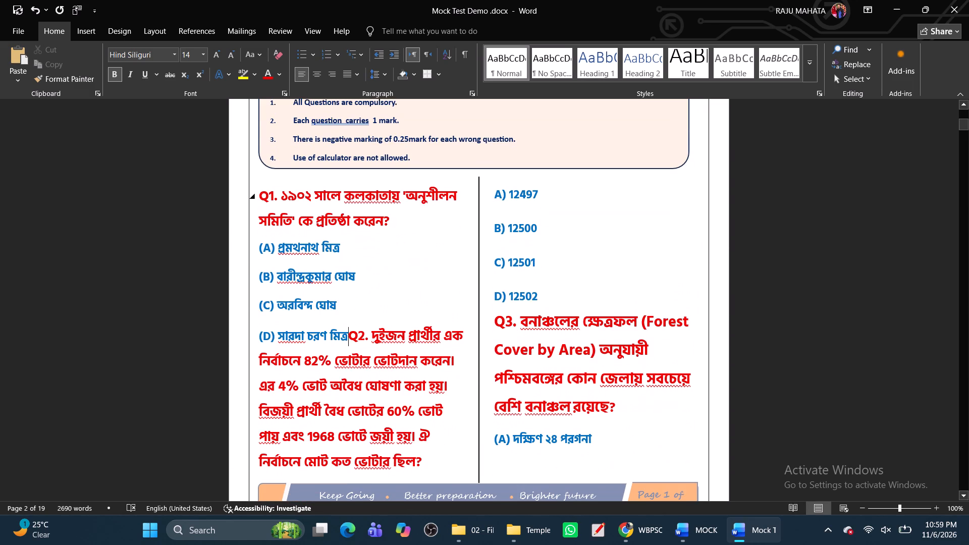
{"action": "key", "text": "Return"}
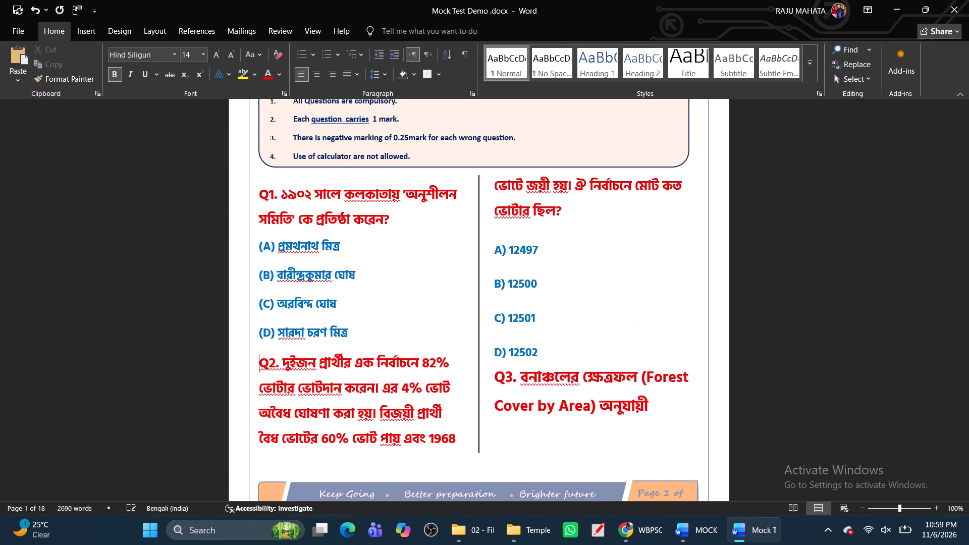
Move Q1's option (B) onto the same line as option (A), separated by a wide gap of spaces.
{"action": "scroll", "coordinate": [284, 364], "scroll_direction": "down", "scroll_amount": 1}
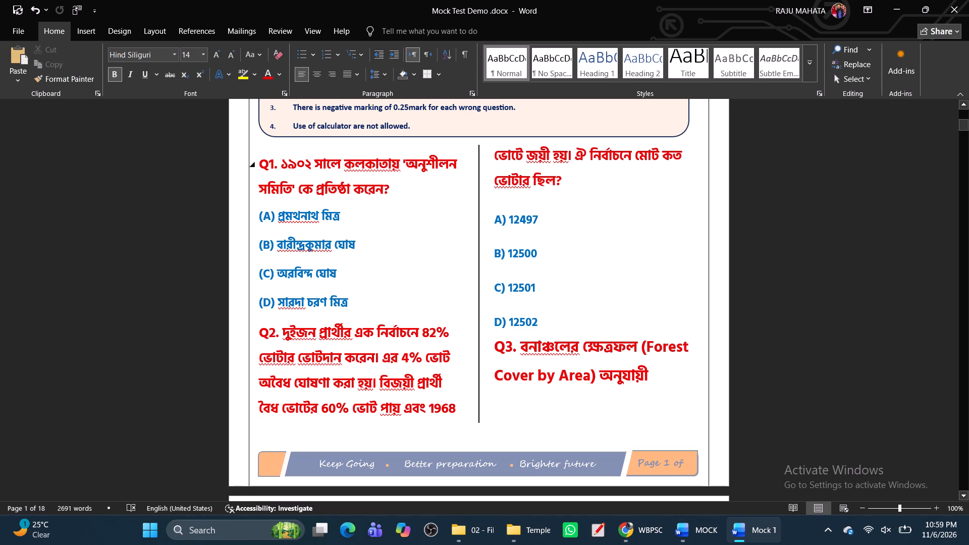
{"action": "left_click", "coordinate": [259, 247]}
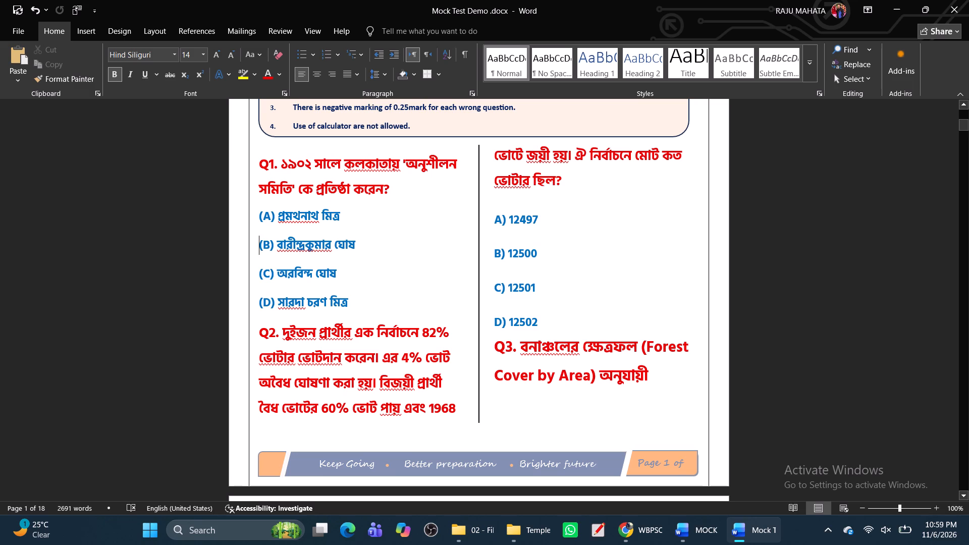
{"action": "left_click", "coordinate": [259, 247]}
{"action": "key", "text": "BackSpace"}
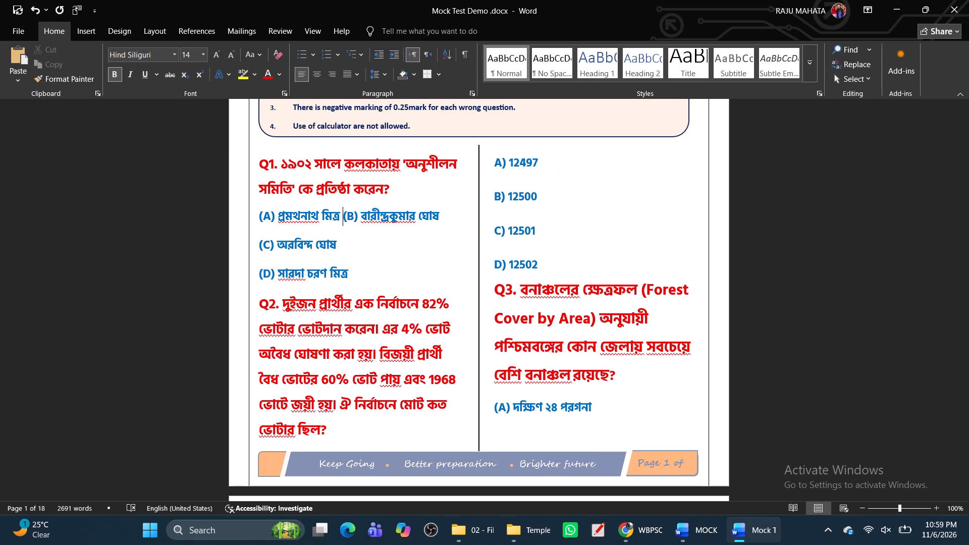
{"action": "key", "text": "space"}
{"action": "key", "text": "space"}
{"action": "key", "text": "space"}
{"action": "key", "text": "space"}
{"action": "key", "text": "space"}
{"action": "key", "text": "space"}
{"action": "key", "text": "space"}
{"action": "key", "text": "space"}
{"action": "key", "text": "space"}
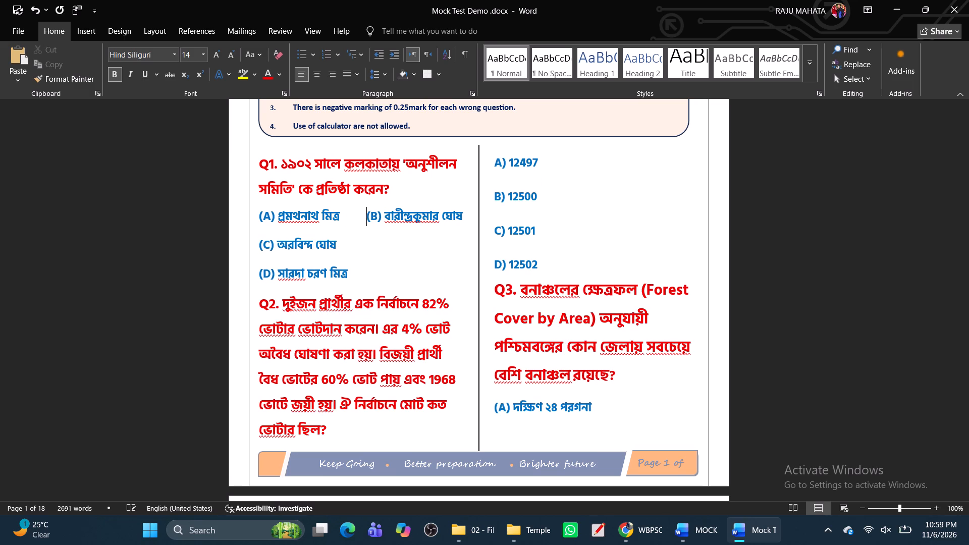
{"action": "key", "text": "BackSpace"}
Move Q1's option (D) onto option (C)'s line, spaced so it lines up beneath option (B).
{"action": "left_click", "coordinate": [260, 280]}
{"action": "key", "text": "BackSpace"}
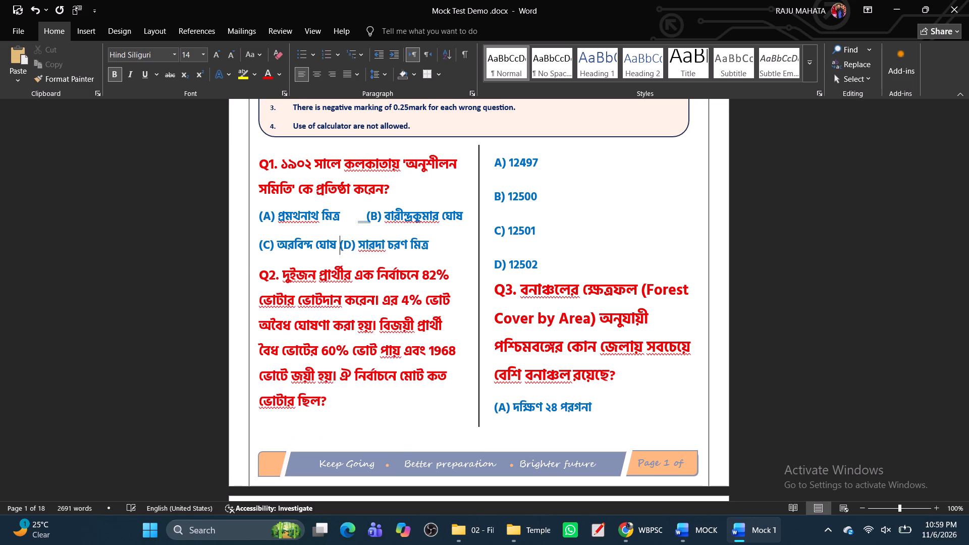
{"action": "key", "text": "space"}
{"action": "key", "text": "space"}
{"action": "key", "text": "space"}
{"action": "key", "text": "space"}
{"action": "key", "text": "space"}
{"action": "key", "text": "space"}
{"action": "key", "text": "space"}
{"action": "key", "text": "space"}
{"action": "key", "text": "space"}
{"action": "key", "text": "space"}
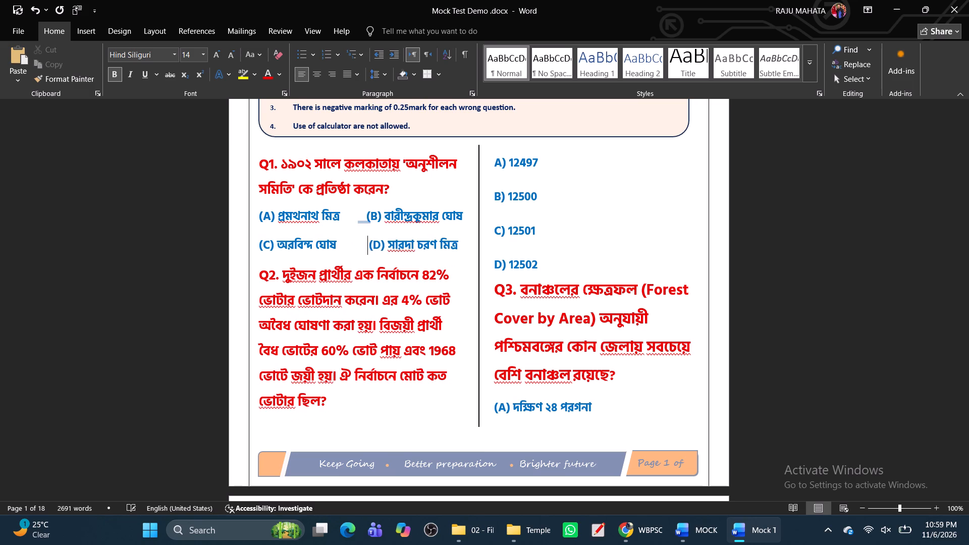
{"action": "key", "text": "BackSpace"}
Open Mock Test 02 .docx from the Mock Test folder 02, view its first page and close it.
{"action": "scroll", "coordinate": [260, 280], "scroll_direction": "down", "scroll_amount": 2}
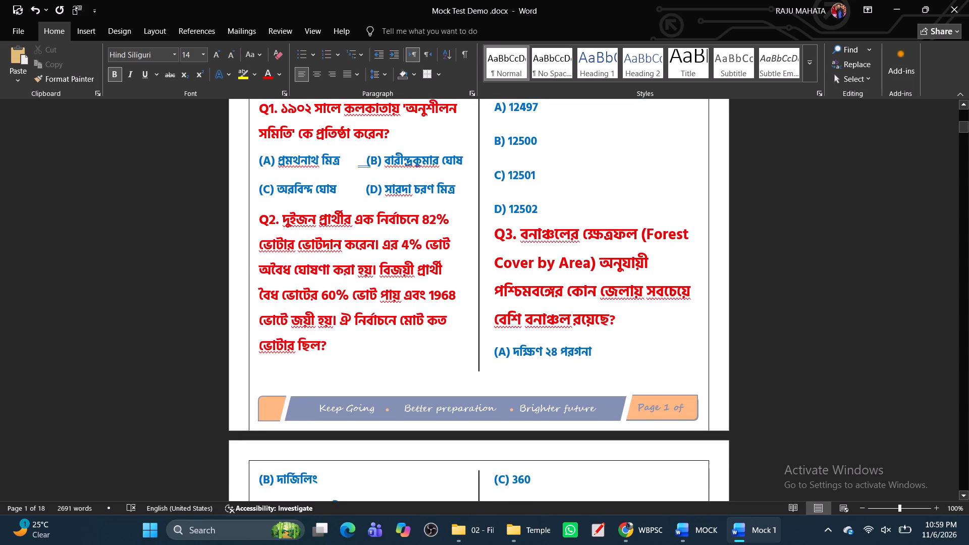
{"action": "scroll", "coordinate": [260, 195], "scroll_direction": "up", "scroll_amount": 3}
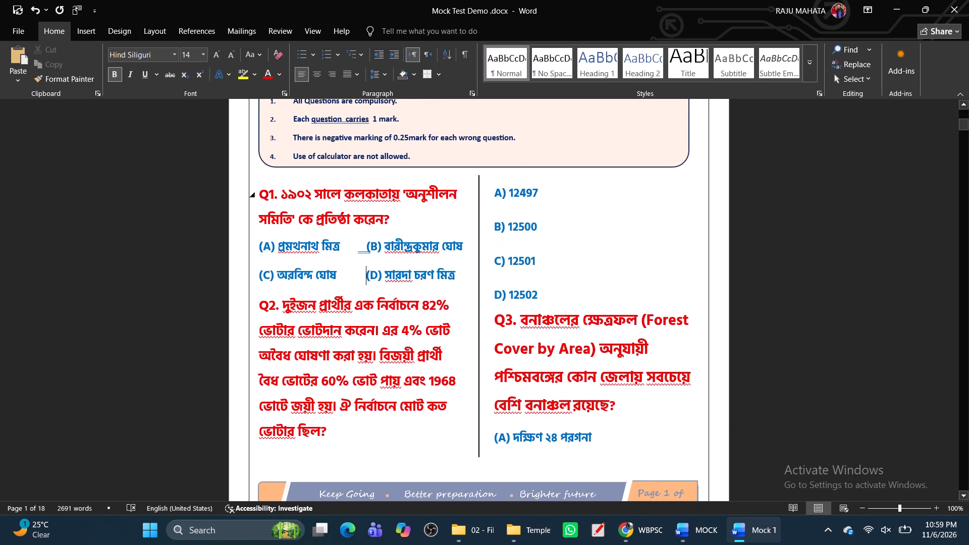
{"action": "left_click", "coordinate": [522, 531]}
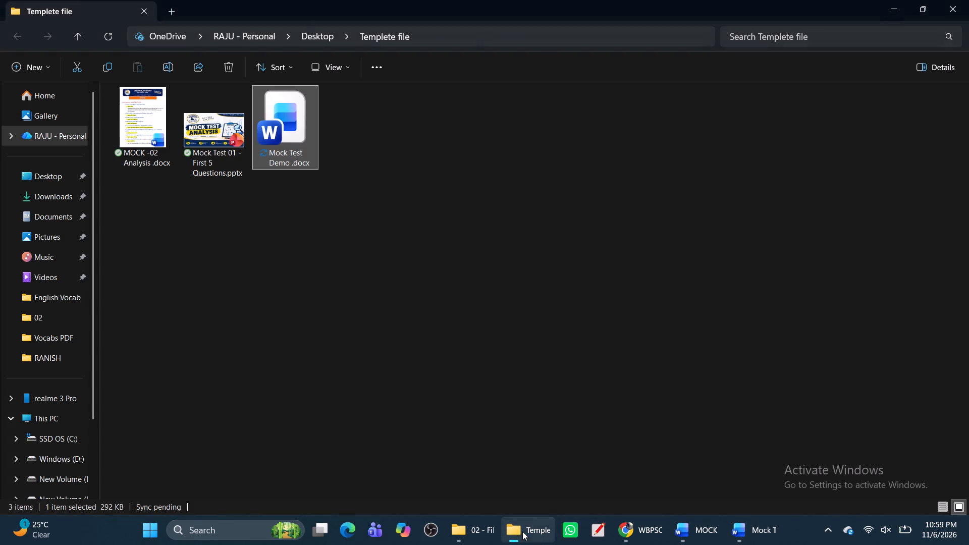
{"action": "left_click", "coordinate": [481, 532]}
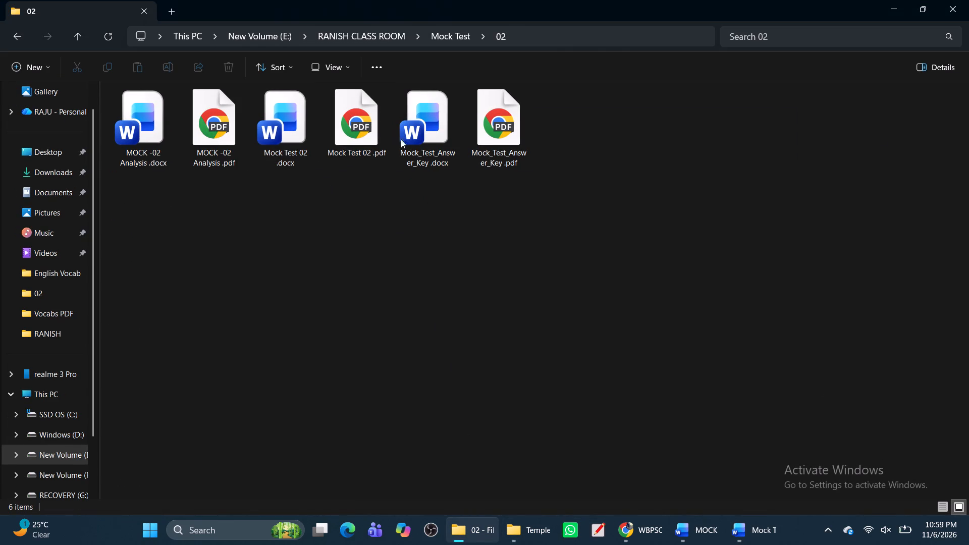
{"action": "double_click", "coordinate": [297, 141]}
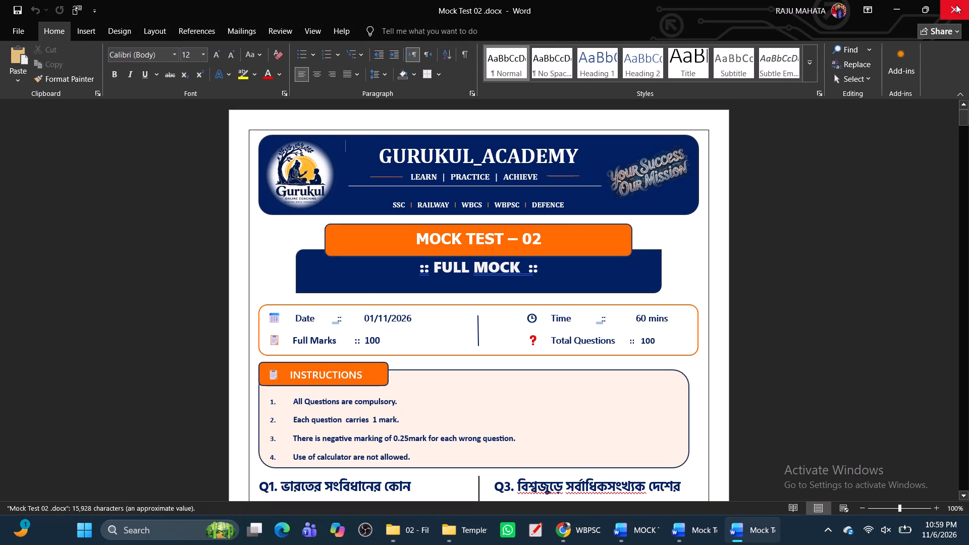
{"action": "left_click", "coordinate": [956, 5]}
In Mock Test Demo .docx, move Q2's option B) 12500 onto the line of option A) 12497, separated by a wide gap.
{"action": "scroll", "coordinate": [477, 273], "scroll_direction": "up", "scroll_amount": 5}
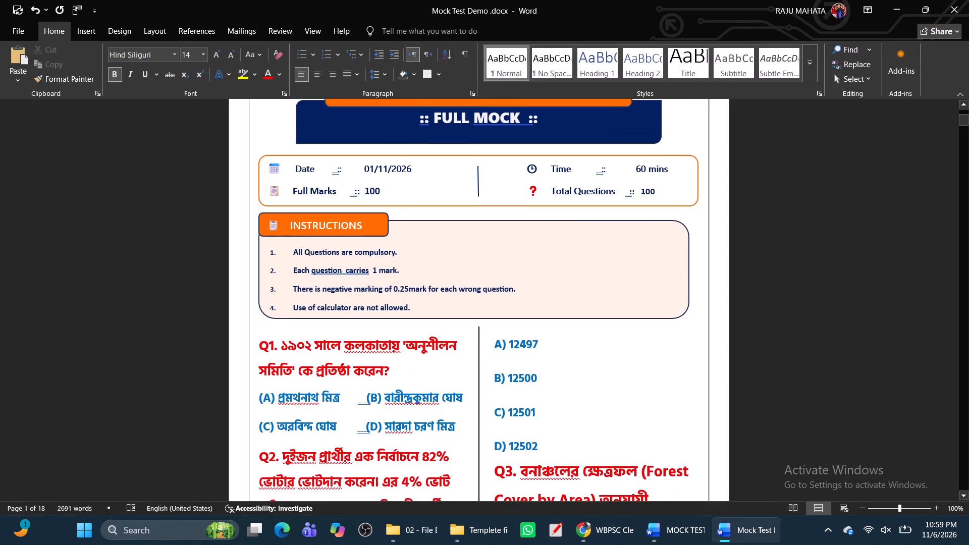
{"action": "scroll", "coordinate": [476, 272], "scroll_direction": "up", "scroll_amount": 3}
{"action": "scroll", "coordinate": [476, 272], "scroll_direction": "down", "scroll_amount": 8}
{"action": "scroll", "coordinate": [410, 351], "scroll_direction": "down", "scroll_amount": 2}
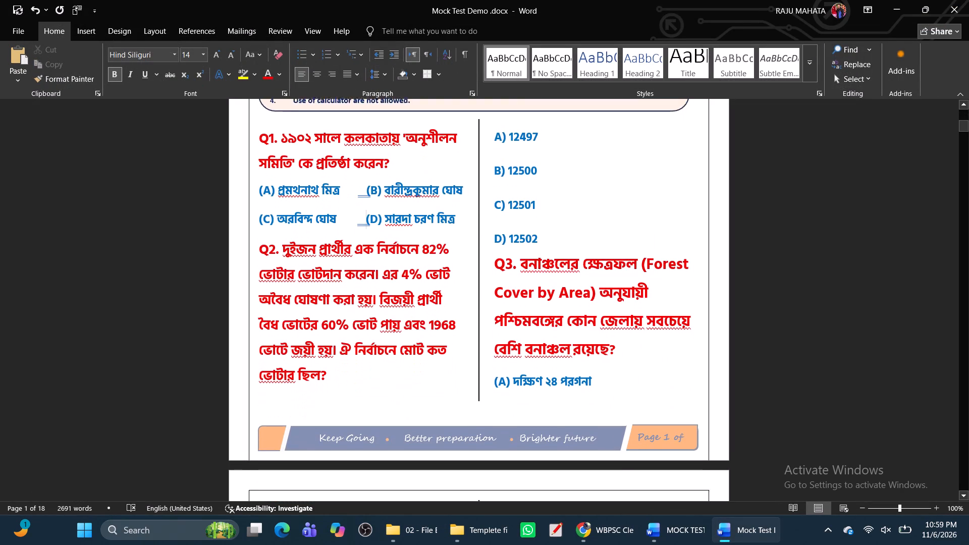
{"action": "left_click", "coordinate": [498, 167]}
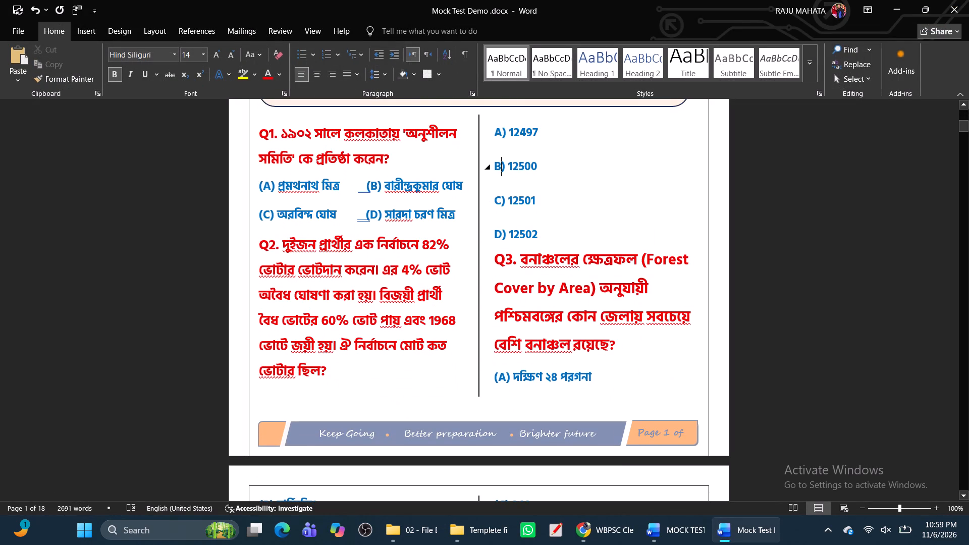
{"action": "left_click", "coordinate": [497, 167]}
{"action": "key", "text": "BackSpace"}
{"action": "key", "text": "space"}
{"action": "key", "text": "space"}
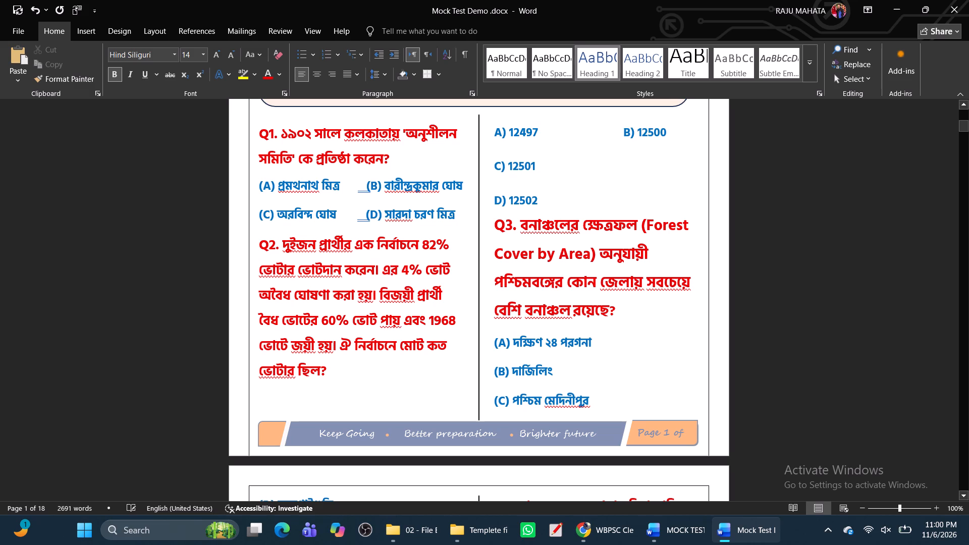
Move Q2's option D) 12502 onto the line of option C) 12501, spaced to line up beneath option B).
{"action": "left_click", "coordinate": [493, 202]}
{"action": "key", "text": "BackSpace"}
{"action": "key", "text": "space"}
{"action": "key", "text": "space"}
{"action": "key", "text": "space"}
{"action": "key", "text": "space"}
{"action": "key", "text": "space"}
{"action": "key", "text": "space"}
{"action": "key", "text": "space"}
{"action": "key", "text": "space"}
{"action": "key", "text": "space"}
{"action": "key", "text": "space"}
{"action": "key", "text": "space"}
{"action": "key", "text": "space"}
{"action": "key", "text": "space"}
{"action": "key", "text": "space"}
{"action": "key", "text": "space"}
{"action": "key", "text": "space"}
{"action": "key", "text": "space"}
{"action": "key", "text": "space"}
{"action": "key", "text": "space"}
{"action": "key", "text": "space"}
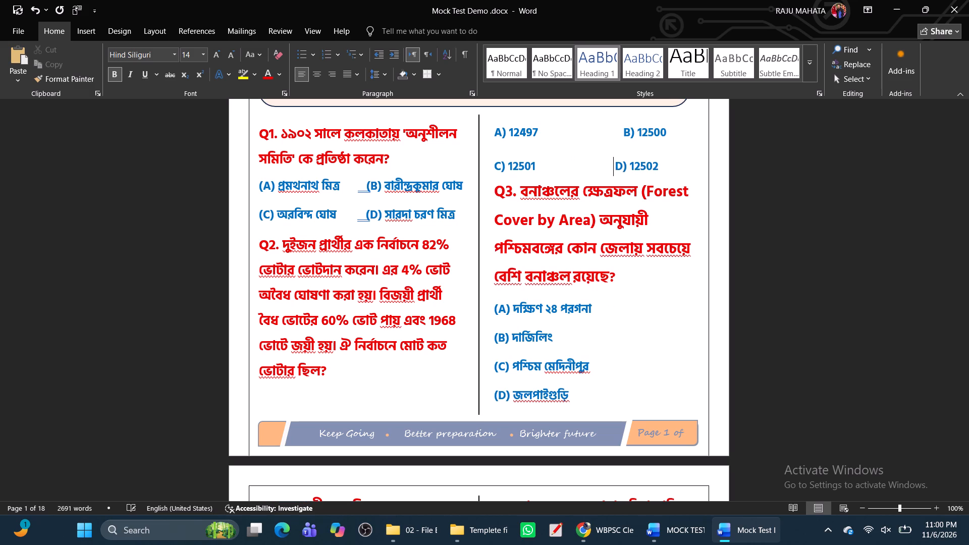
{"action": "key", "text": "BackSpace"}
{"action": "key", "text": "BackSpace"}
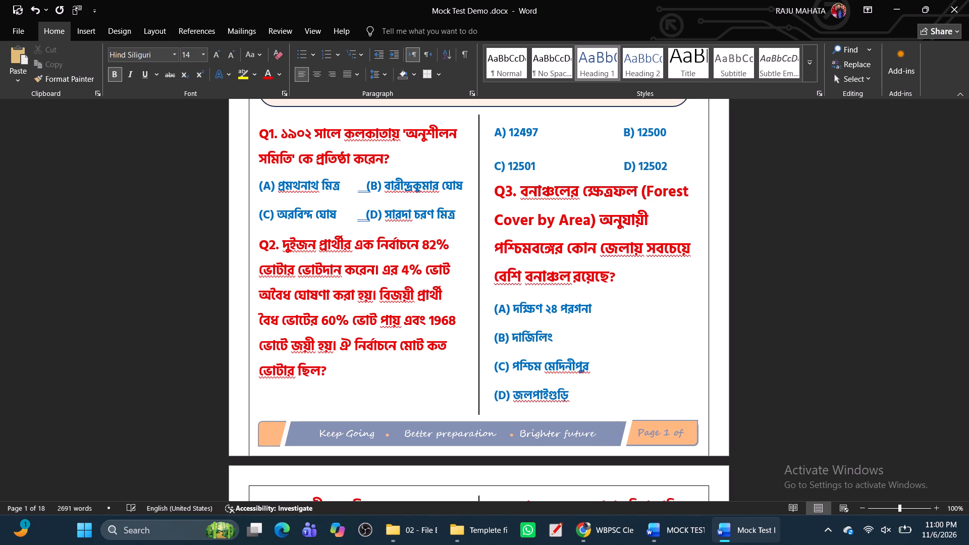
Move Q3's option (B) onto the same line as option (A), separated by a wide gap of spaces.
{"action": "left_click", "coordinate": [493, 345]}
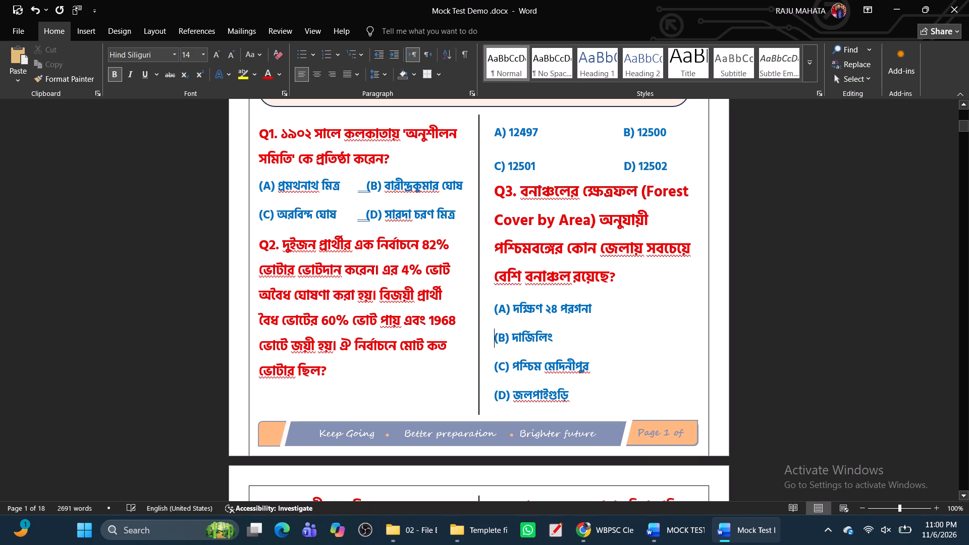
{"action": "key", "text": "BackSpace"}
{"action": "key", "text": "space"}
{"action": "key", "text": "space"}
{"action": "key", "text": "space"}
{"action": "key", "text": "space"}
{"action": "key", "text": "space"}
{"action": "key", "text": "space"}
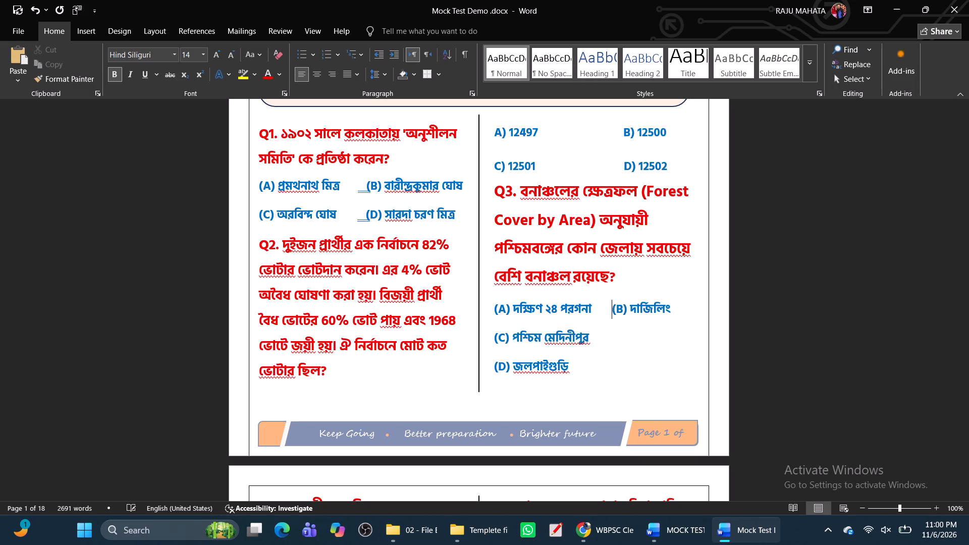
{"action": "key", "text": "space"}
{"action": "key", "text": "space"}
{"action": "key", "text": "space"}
{"action": "key", "text": "space"}
{"action": "key", "text": "space"}
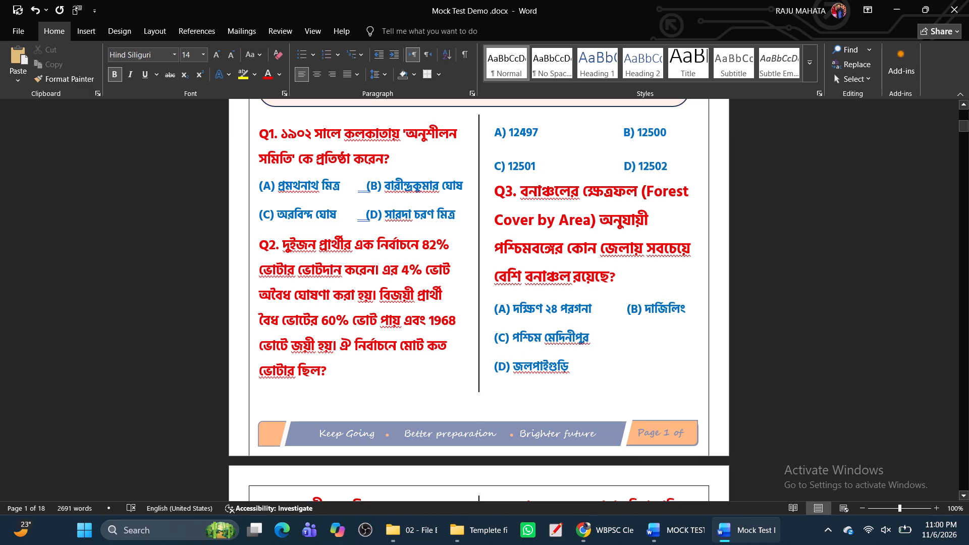
Move Q3's option (D) onto the line of option (C) with a wide gap, and narrow option (B)'s gap so both align.
{"action": "left_click", "coordinate": [494, 368]}
{"action": "key", "text": "BackSpace"}
{"action": "key", "text": "space"}
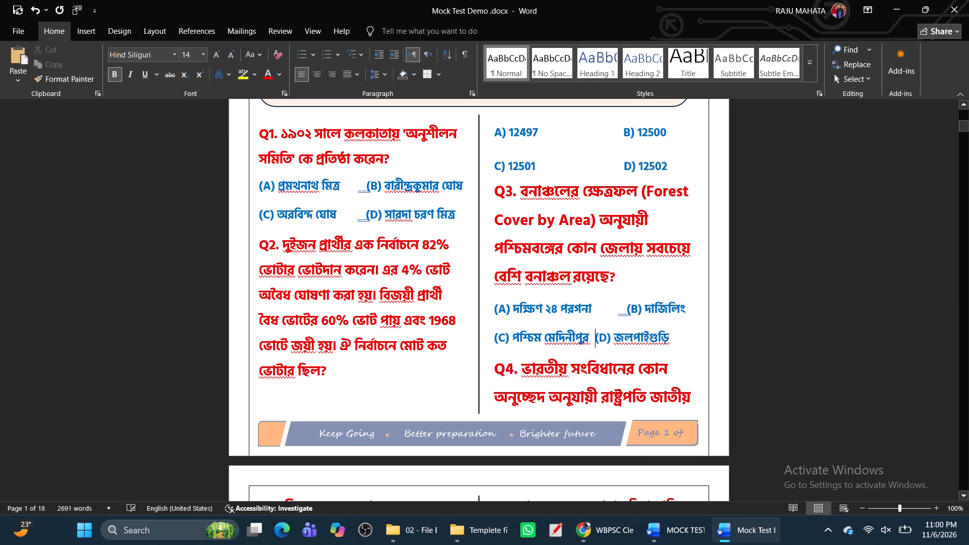
{"action": "key", "text": "space"}
{"action": "key", "text": "space"}
{"action": "key", "text": "space"}
{"action": "key", "text": "space"}
{"action": "key", "text": "space"}
{"action": "key", "text": "space"}
{"action": "key", "text": "space"}
{"action": "key", "text": "space"}
{"action": "key", "text": "space"}
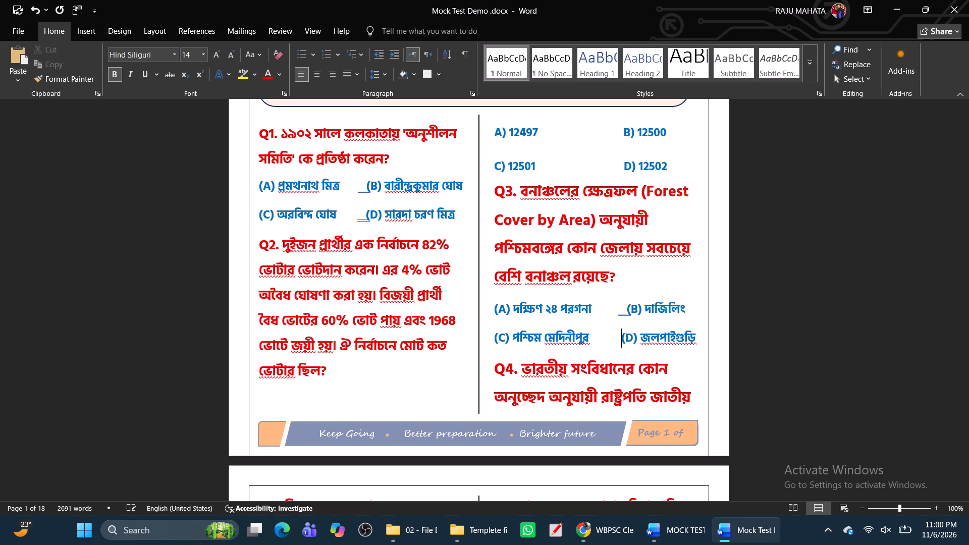
{"action": "key", "text": "space"}
{"action": "key", "text": "space"}
{"action": "key", "text": "BackSpace"}
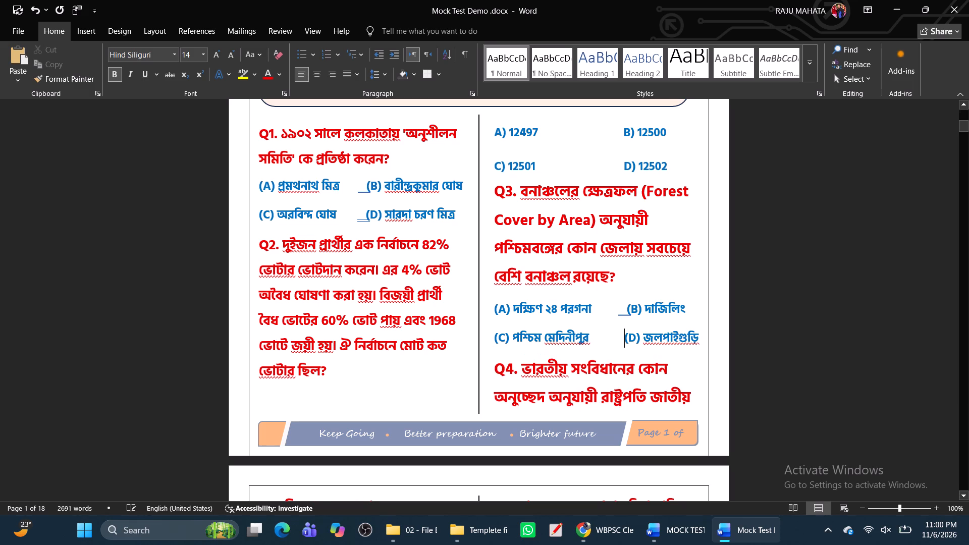
{"action": "left_click", "coordinate": [626, 310]}
{"action": "key", "text": "BackSpace"}
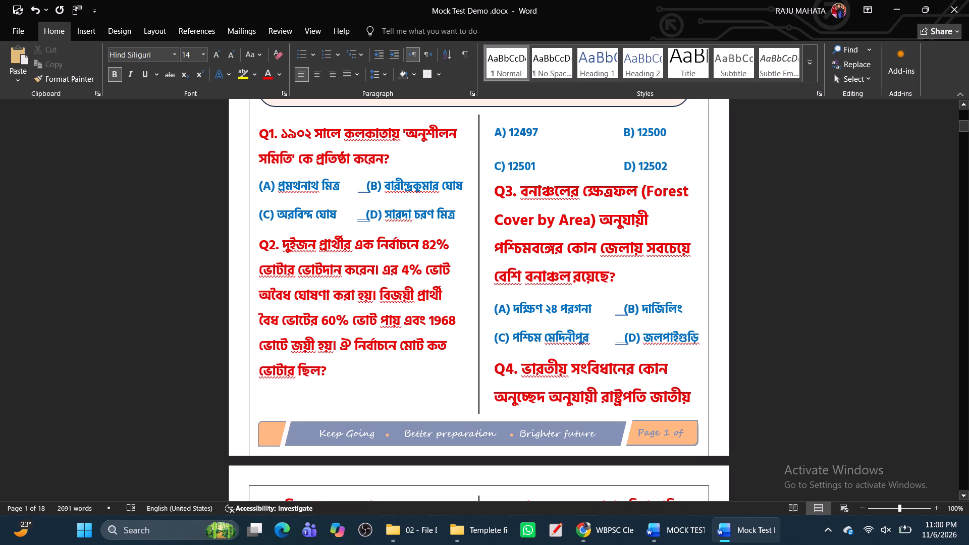
Move Q4's option (B) onto the same line as option (A), separated by a wide gap of spaces.
{"action": "scroll", "coordinate": [618, 367], "scroll_direction": "down", "scroll_amount": 4}
{"action": "scroll", "coordinate": [379, 283], "scroll_direction": "down", "scroll_amount": 2}
{"action": "scroll", "coordinate": [315, 397], "scroll_direction": "down", "scroll_amount": 3}
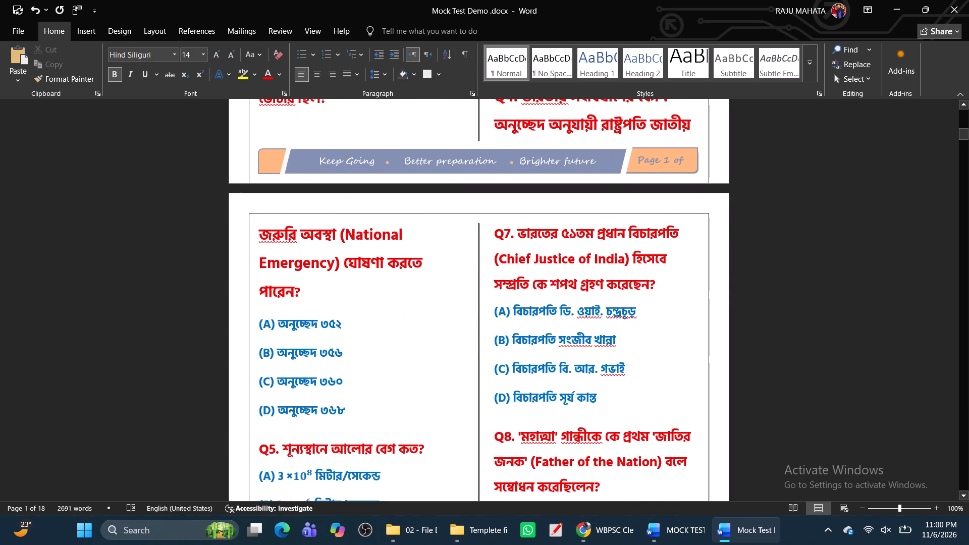
{"action": "left_click", "coordinate": [253, 360]}
{"action": "key", "text": "BackSpace"}
{"action": "key", "text": "space"}
{"action": "key", "text": "space"}
{"action": "key", "text": "space"}
{"action": "key", "text": "space"}
{"action": "key", "text": "space"}
{"action": "key", "text": "space"}
{"action": "key", "text": "space"}
{"action": "key", "text": "space"}
{"action": "key", "text": "space"}
{"action": "key", "text": "space"}
{"action": "key", "text": "space"}
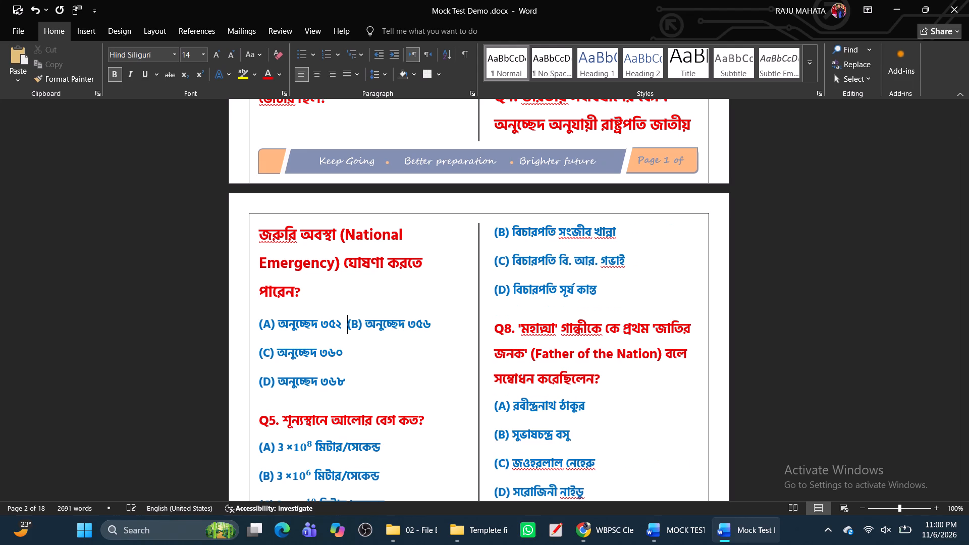
Move Q4's option (D) onto the line of option (C), spaced to line up beneath option (B).
{"action": "left_click", "coordinate": [256, 389]}
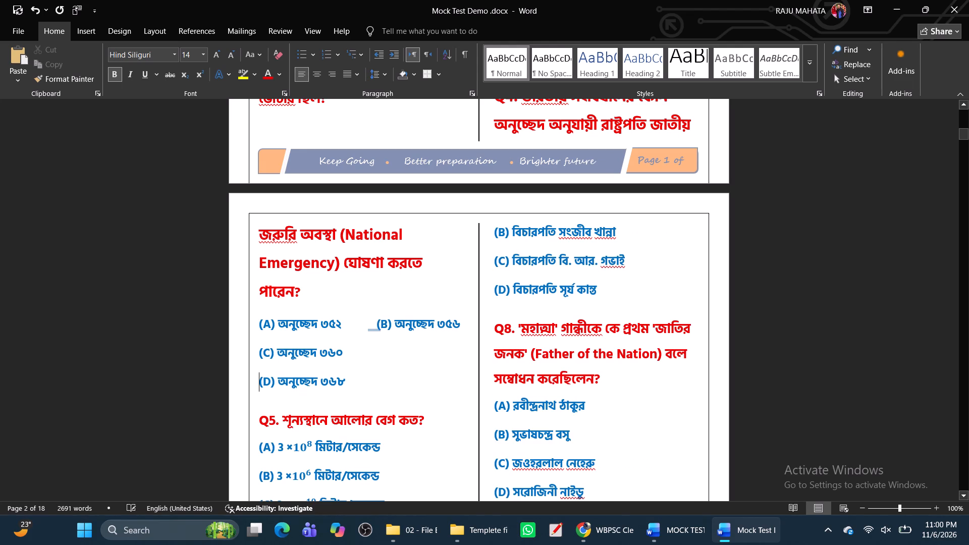
{"action": "key", "text": "BackSpace"}
{"action": "key", "text": "space"}
{"action": "key", "text": "space"}
{"action": "key", "text": "space"}
{"action": "key", "text": "space"}
{"action": "key", "text": "space"}
{"action": "key", "text": "space"}
{"action": "key", "text": "space"}
{"action": "key", "text": "space"}
{"action": "key", "text": "space"}
{"action": "key", "text": "space"}
{"action": "key", "text": "space"}
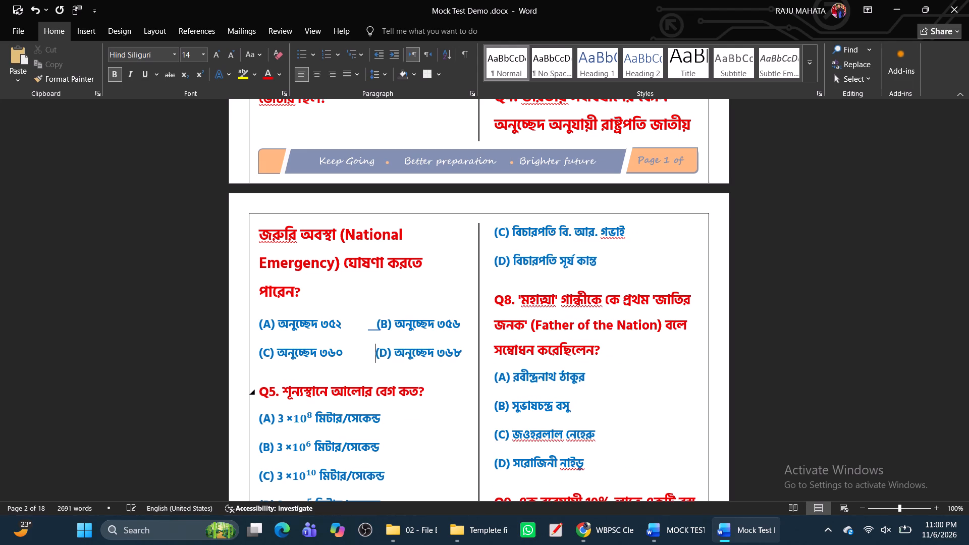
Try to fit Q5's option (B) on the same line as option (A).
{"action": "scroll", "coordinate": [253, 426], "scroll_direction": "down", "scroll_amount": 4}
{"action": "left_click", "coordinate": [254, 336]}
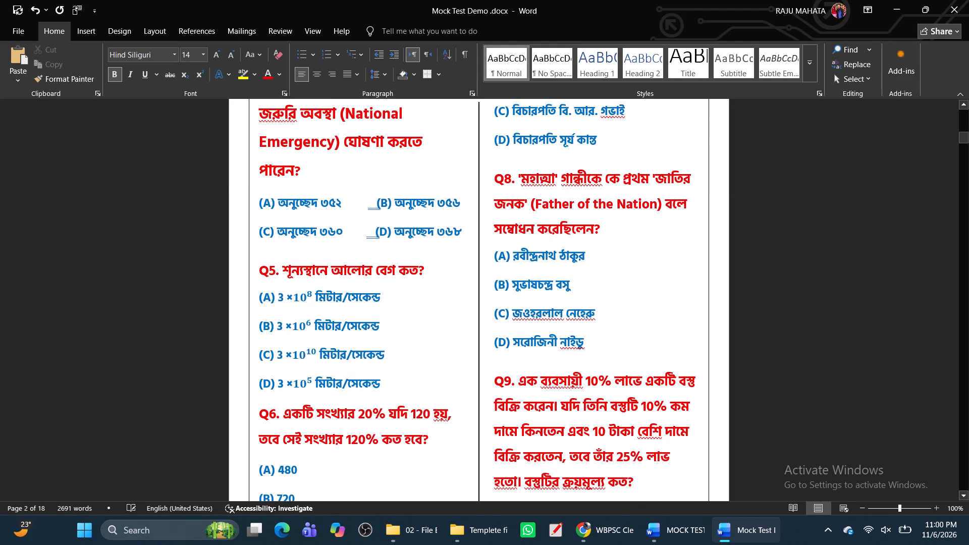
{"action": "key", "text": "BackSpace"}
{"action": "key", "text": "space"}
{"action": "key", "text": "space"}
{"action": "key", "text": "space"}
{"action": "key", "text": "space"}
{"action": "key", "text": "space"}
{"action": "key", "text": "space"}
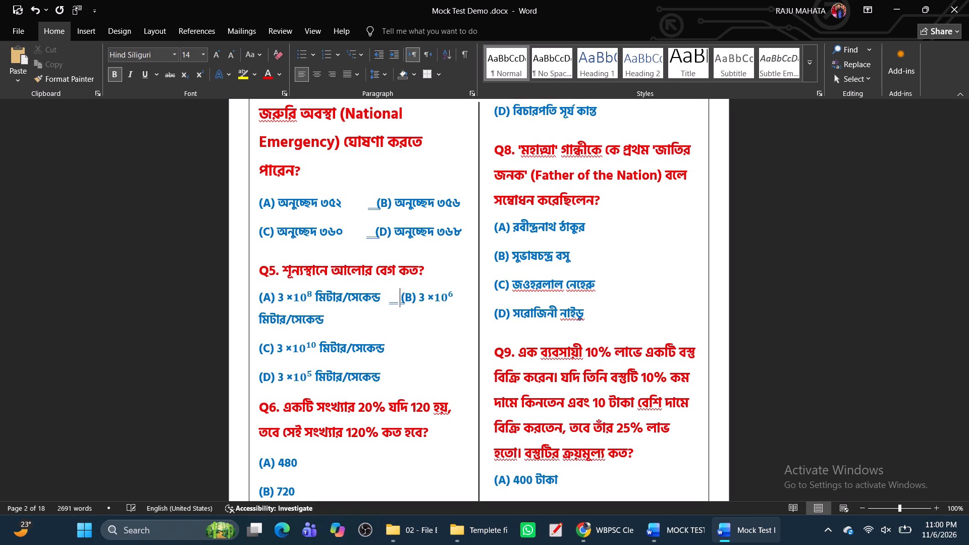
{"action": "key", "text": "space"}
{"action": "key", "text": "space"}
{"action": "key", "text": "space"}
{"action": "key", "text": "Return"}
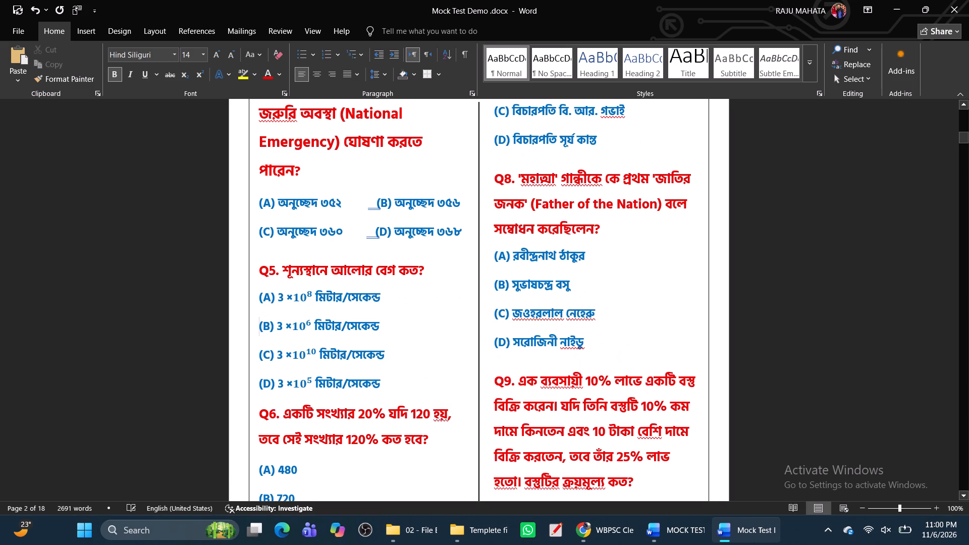
Move Q6's option (B) 720 onto the line of option (A) 480, separated by a wide gap of spaces.
{"action": "scroll", "coordinate": [266, 378], "scroll_direction": "down", "scroll_amount": 3}
{"action": "left_click", "coordinate": [259, 414]}
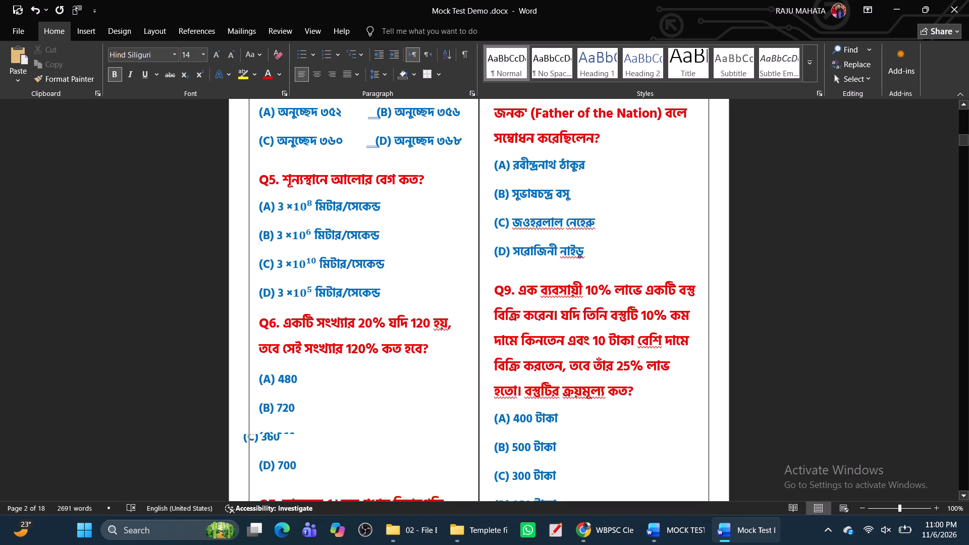
{"action": "key", "text": "BackSpace"}
{"action": "key", "text": "space"}
{"action": "key", "text": "space"}
{"action": "key", "text": "space"}
{"action": "key", "text": "space"}
{"action": "key", "text": "space"}
{"action": "key", "text": "space"}
{"action": "key", "text": "space"}
{"action": "key", "text": "space"}
{"action": "key", "text": "space"}
{"action": "key", "text": "space"}
{"action": "key", "text": "space"}
{"action": "key", "text": "space"}
{"action": "key", "text": "space"}
{"action": "key", "text": "space"}
{"action": "key", "text": "space"}
{"action": "key", "text": "space"}
{"action": "key", "text": "space"}
{"action": "key", "text": "space"}
{"action": "key", "text": "space"}
{"action": "key", "text": "space"}
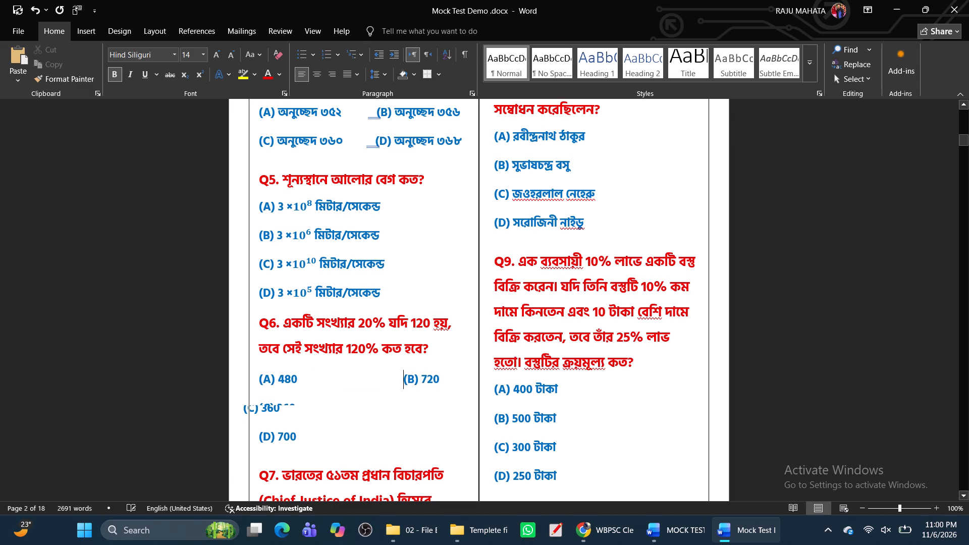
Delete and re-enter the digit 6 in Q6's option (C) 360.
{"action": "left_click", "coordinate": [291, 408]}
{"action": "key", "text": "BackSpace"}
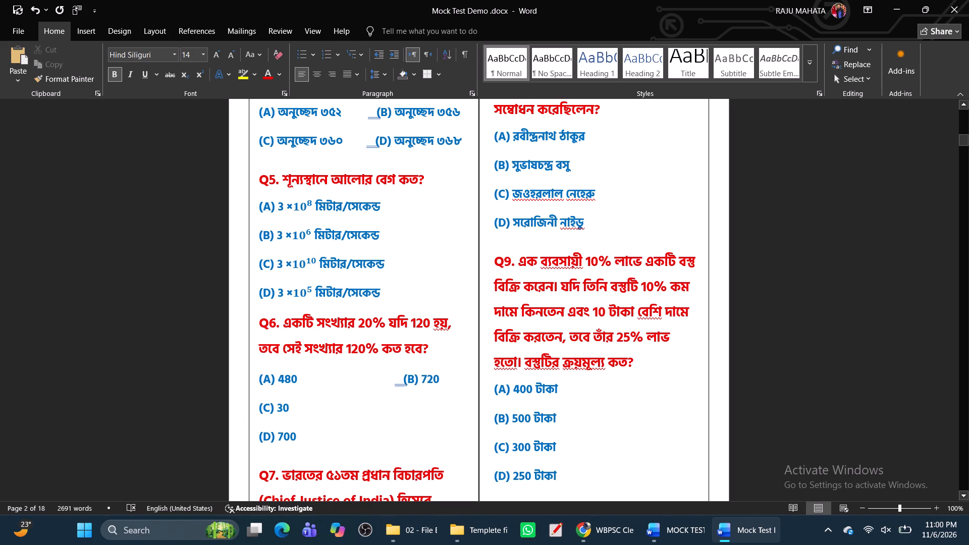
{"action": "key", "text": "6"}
Move Q6's option (D) 700 onto the line of option (C) 360, spaced to line up beneath option (B).
{"action": "left_click", "coordinate": [251, 442]}
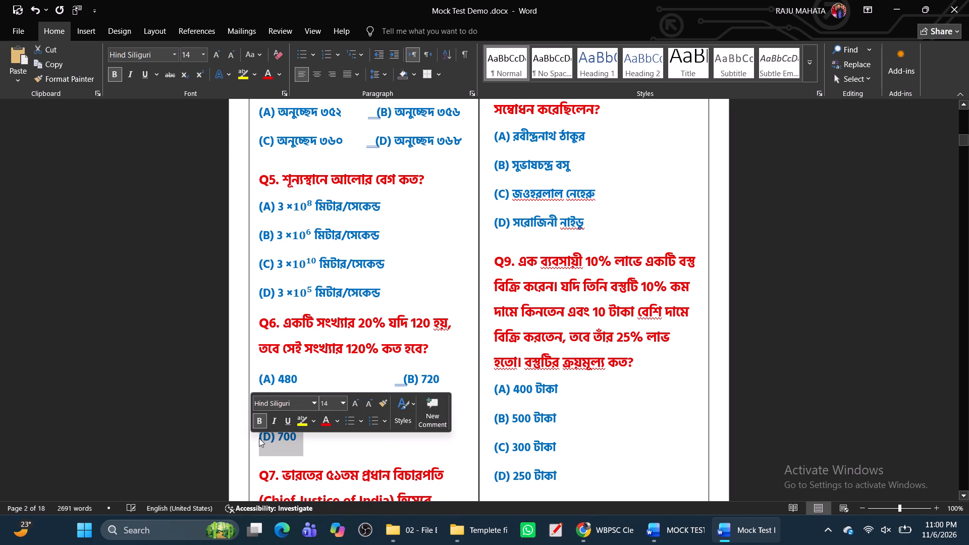
{"action": "left_click", "coordinate": [259, 438]}
{"action": "key", "text": "XF86Search"}
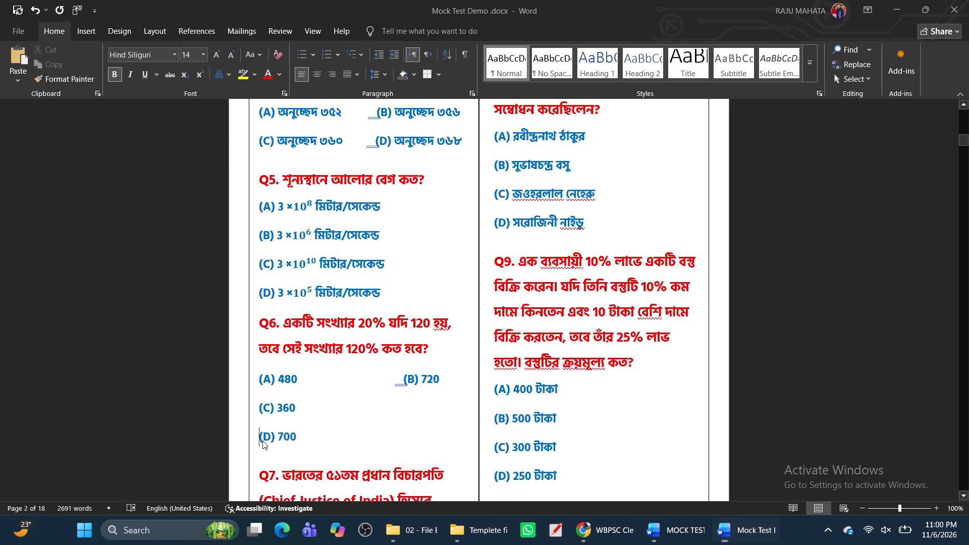
{"action": "left_click", "coordinate": [849, 233]}
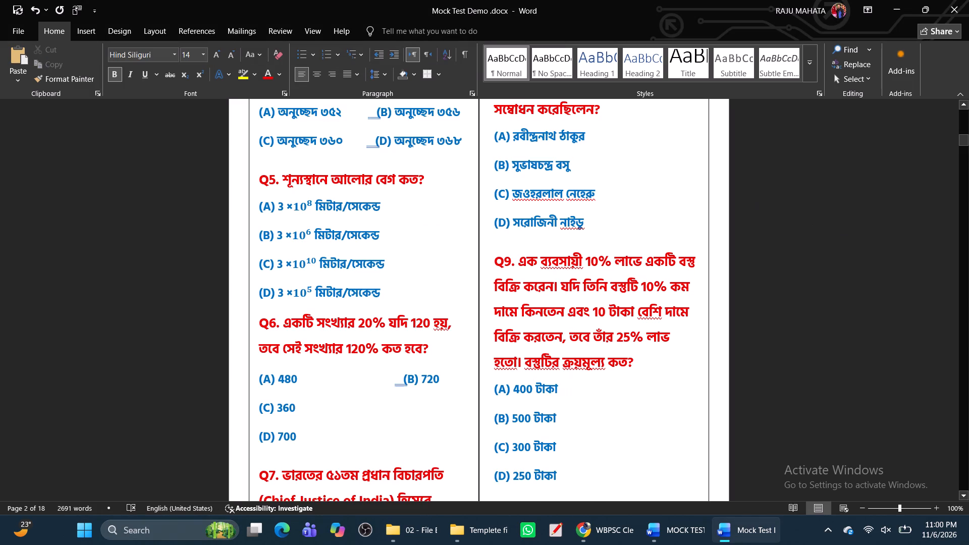
{"action": "key", "text": "BackSpace"}
{"action": "key", "text": "space"}
{"action": "key", "text": "space"}
{"action": "key", "text": "space"}
{"action": "key", "text": "space"}
{"action": "key", "text": "space"}
{"action": "key", "text": "space"}
{"action": "key", "text": "space"}
{"action": "key", "text": "space"}
{"action": "key", "text": "space"}
{"action": "key", "text": "space"}
{"action": "key", "text": "space"}
{"action": "key", "text": "space"}
{"action": "key", "text": "space"}
{"action": "key", "text": "space"}
{"action": "key", "text": "space"}
{"action": "key", "text": "space"}
{"action": "key", "text": "space"}
{"action": "key", "text": "space"}
{"action": "key", "text": "space"}
{"action": "key", "text": "space"}
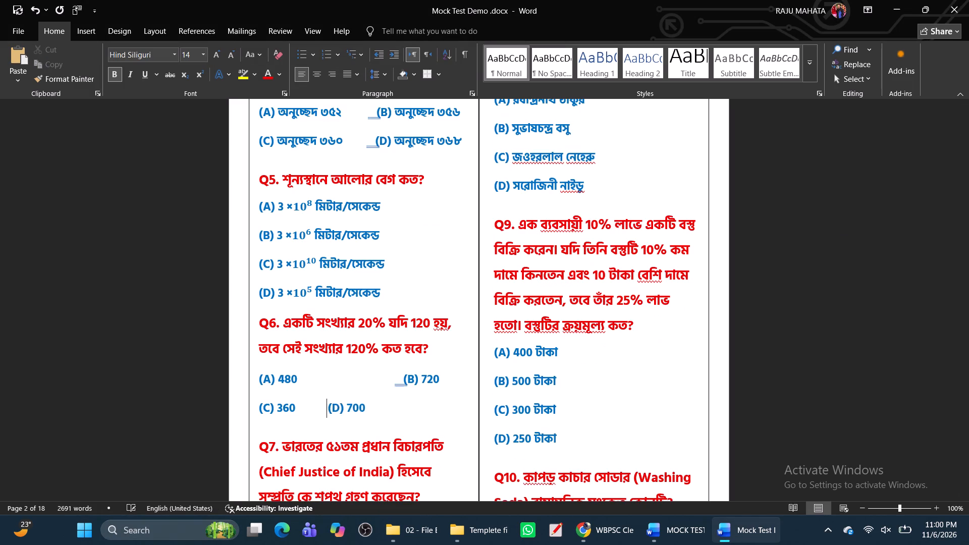
{"action": "key", "text": "BackSpace"}
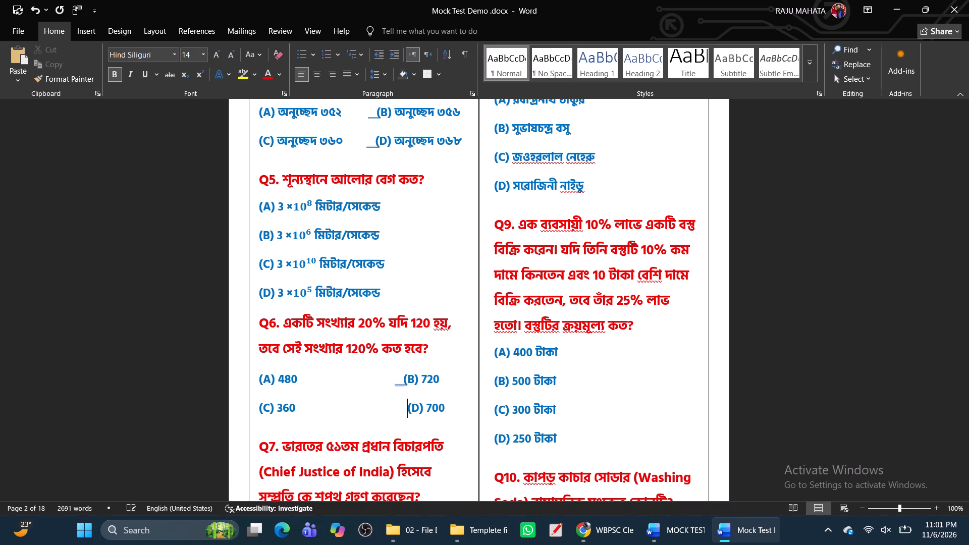
{"action": "key", "text": "BackSpace"}
{"action": "key", "text": "BackSpace"}
{"action": "key", "text": "space"}
Move Q8's option (B) onto the same line as option (A), separated by a wide gap of spaces.
{"action": "scroll", "coordinate": [266, 416], "scroll_direction": "down", "scroll_amount": 2}
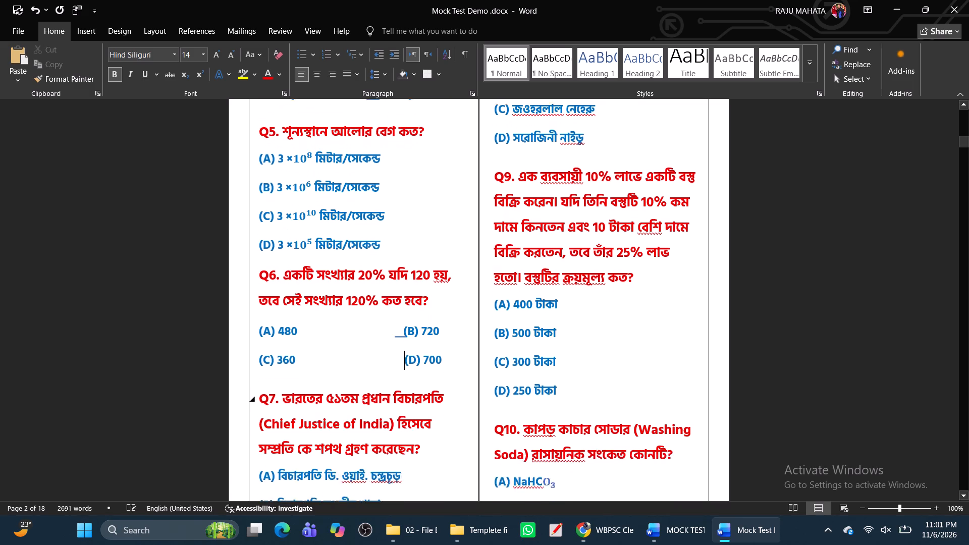
{"action": "scroll", "coordinate": [276, 346], "scroll_direction": "down", "scroll_amount": 2}
{"action": "scroll", "coordinate": [260, 443], "scroll_direction": "down", "scroll_amount": 3}
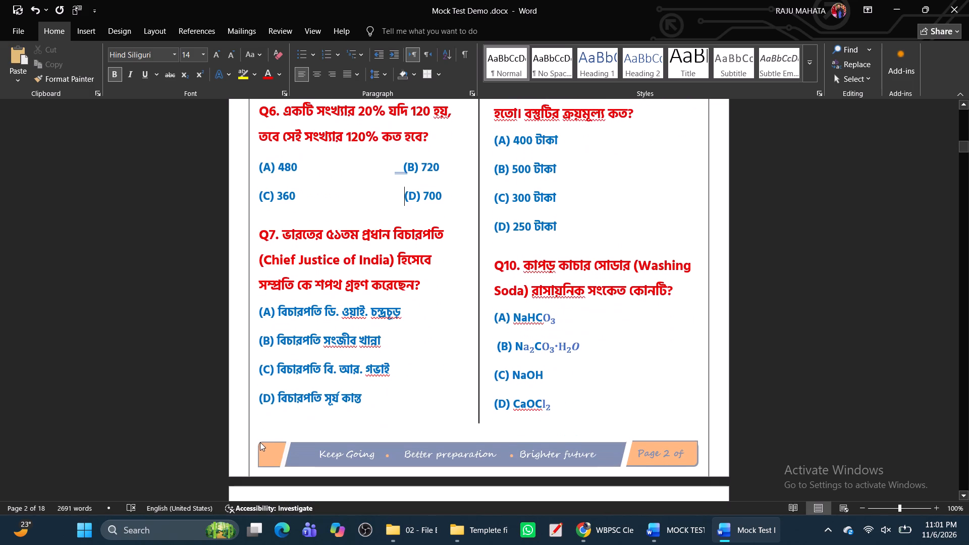
{"action": "scroll", "coordinate": [473, 301], "scroll_direction": "up", "scroll_amount": 11}
{"action": "scroll", "coordinate": [495, 258], "scroll_direction": "up", "scroll_amount": 2}
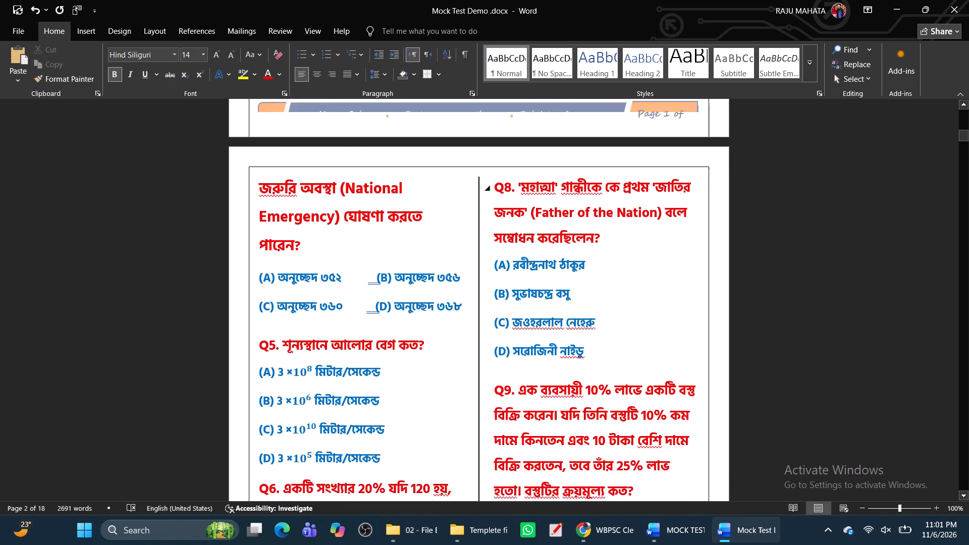
{"action": "left_click", "coordinate": [489, 309]}
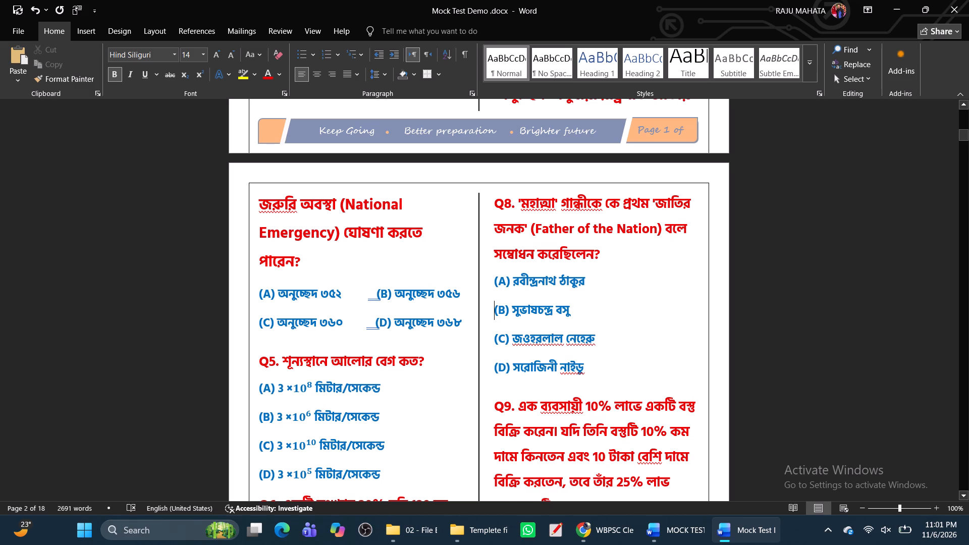
{"action": "key", "text": "BackSpace"}
{"action": "key", "text": "m"}
{"action": "key", "text": "space"}
{"action": "key", "text": "BackSpace"}
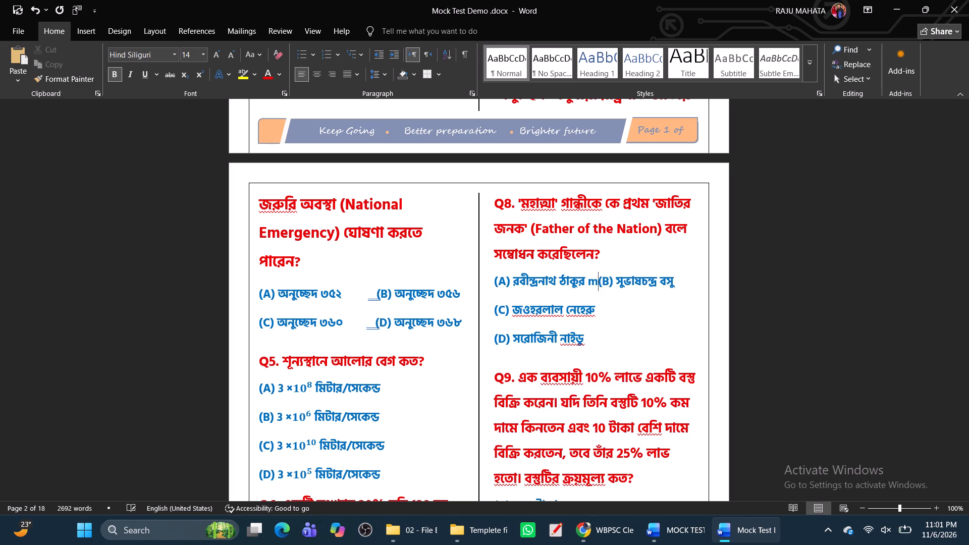
{"action": "key", "text": "BackSpace"}
{"action": "key", "text": "space"}
{"action": "key", "text": "space"}
{"action": "key", "text": "space"}
{"action": "key", "text": "space"}
{"action": "key", "text": "space"}
{"action": "key", "text": "space"}
{"action": "key", "text": "space"}
{"action": "key", "text": "space"}
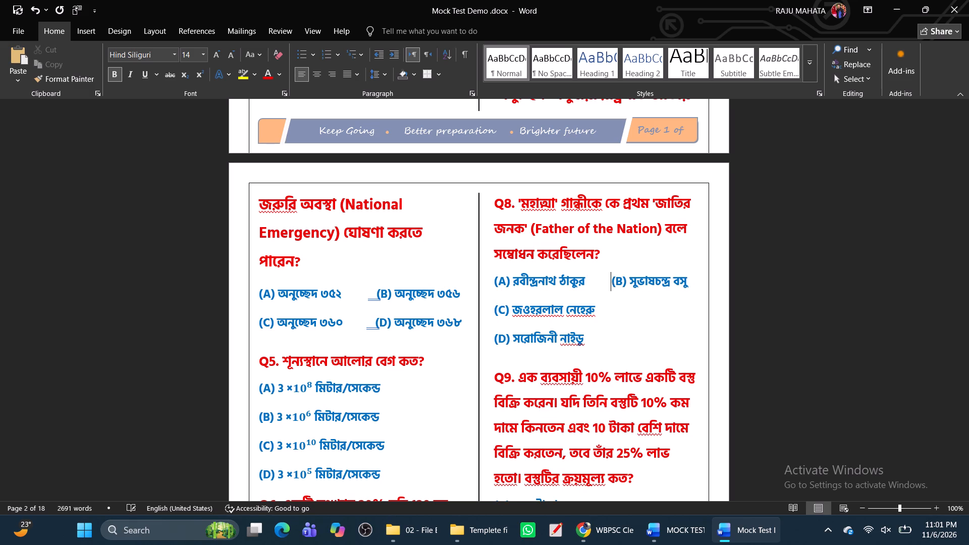
{"action": "key", "text": "space"}
{"action": "key", "text": "space"}
Move Q8's option (D) onto the line of option (C), with a gap small enough to keep it on one line.
{"action": "left_click", "coordinate": [494, 343]}
{"action": "key", "text": "BackSpace"}
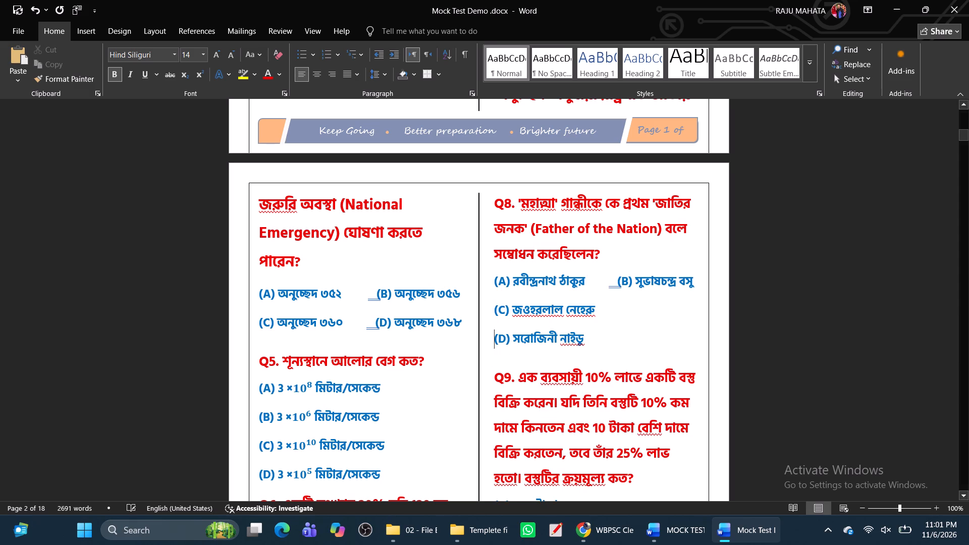
{"action": "key", "text": "space"}
{"action": "key", "text": "space"}
{"action": "key", "text": "space"}
{"action": "key", "text": "space"}
{"action": "key", "text": "space"}
{"action": "key", "text": "BackSpace"}
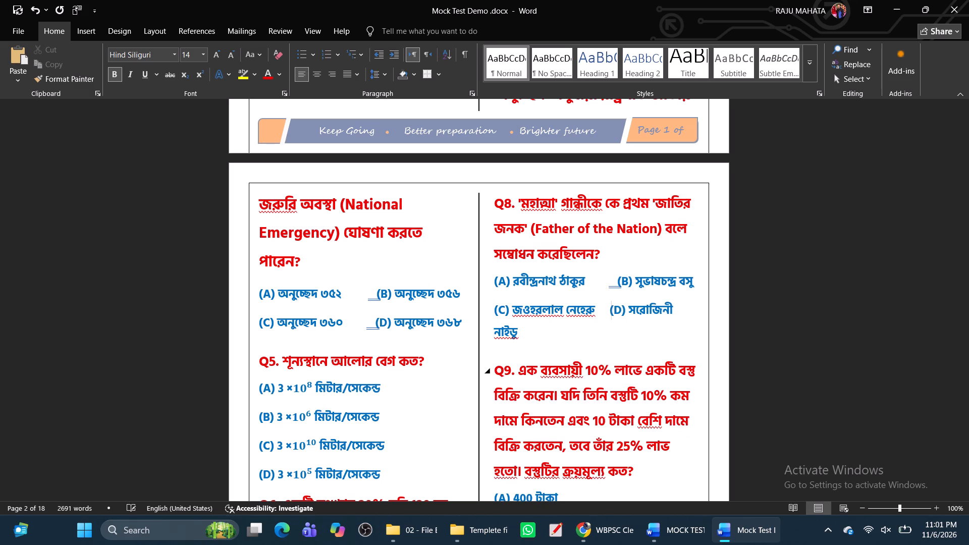
{"action": "key", "text": "BackSpace"}
Narrow the gap before Q8's option (B) so it lines up above option (D).
{"action": "left_click", "coordinate": [623, 288]}
{"action": "left_click", "coordinate": [620, 288]}
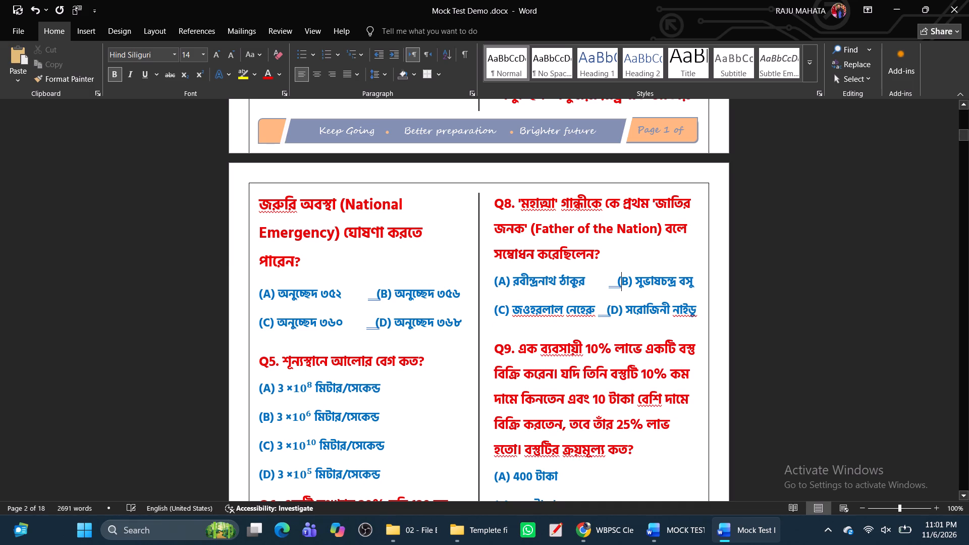
{"action": "left_click", "coordinate": [619, 285]}
{"action": "left_click", "coordinate": [619, 283]}
{"action": "key", "text": "BackSpace"}
{"action": "key", "text": "BackSpace"}
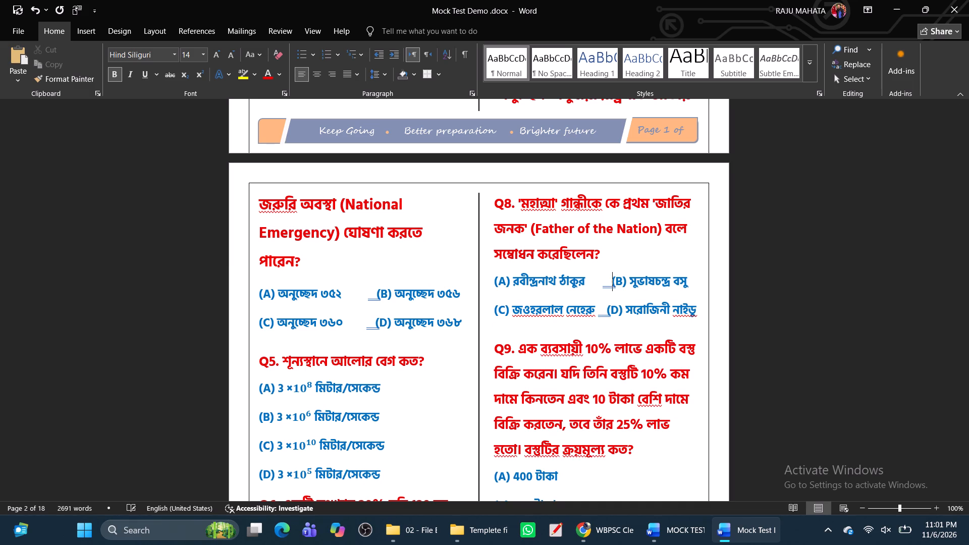
{"action": "key", "text": "BackSpace"}
{"action": "key", "text": "BackSpace"}
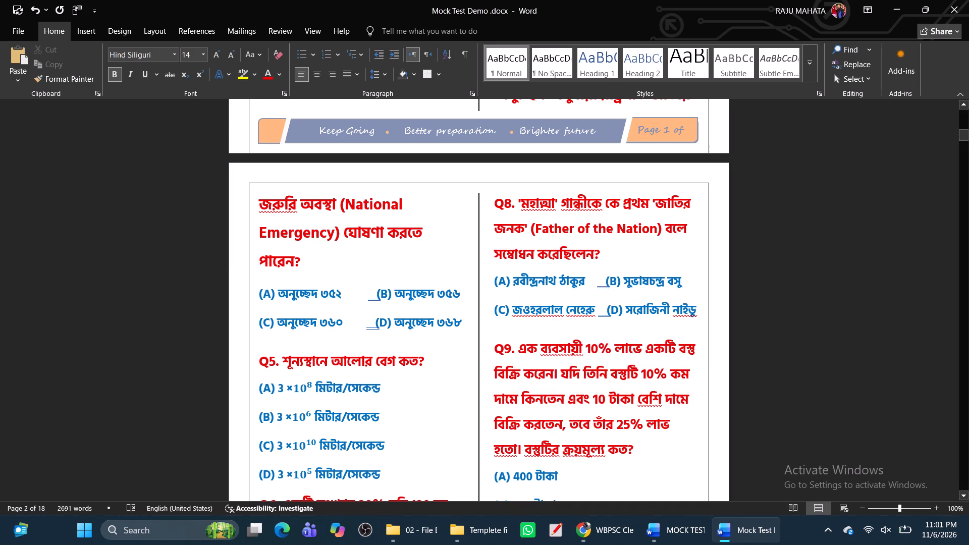
{"action": "key", "text": "space"}
Move Q9's option (B) 500 টাকা onto the line of option (A) 400 টাকা, separated by a wide gap of spaces.
{"action": "scroll", "coordinate": [594, 312], "scroll_direction": "down", "scroll_amount": 6}
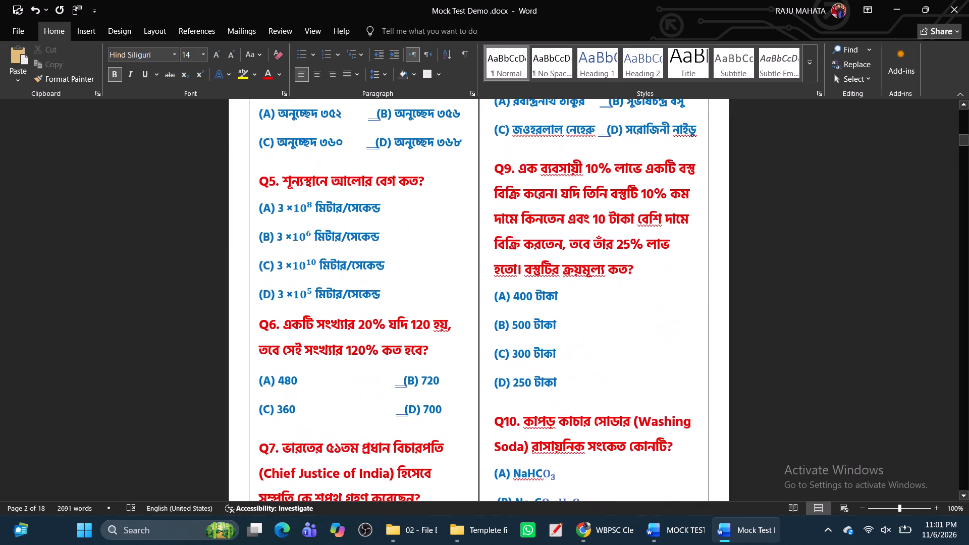
{"action": "left_click", "coordinate": [492, 335]}
{"action": "key", "text": "BackSpace"}
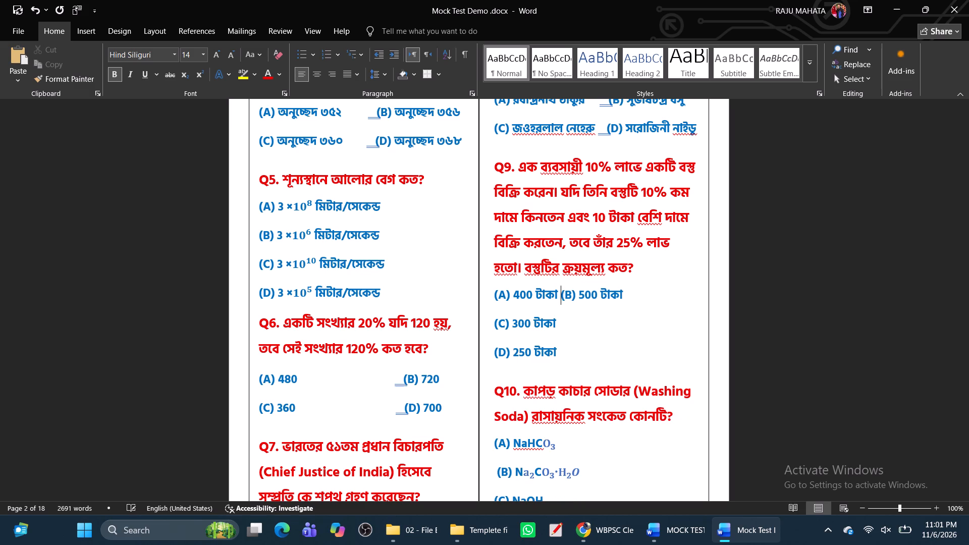
{"action": "key", "text": "space"}
{"action": "key", "text": "space"}
{"action": "key", "text": "space"}
{"action": "key", "text": "space"}
{"action": "key", "text": "space"}
{"action": "key", "text": "space"}
{"action": "key", "text": "space"}
{"action": "key", "text": "space"}
{"action": "key", "text": "space"}
{"action": "key", "text": "space"}
{"action": "key", "text": "space"}
{"action": "key", "text": "space"}
{"action": "key", "text": "space"}
{"action": "key", "text": "space"}
{"action": "key", "text": "space"}
{"action": "key", "text": "space"}
{"action": "key", "text": "space"}
{"action": "key", "text": "space"}
{"action": "key", "text": "space"}
{"action": "key", "text": "space"}
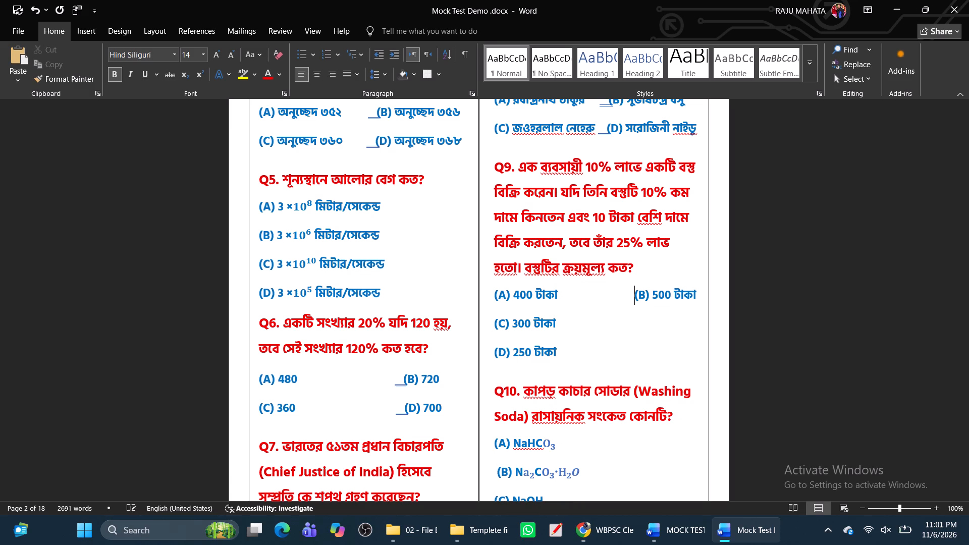
{"action": "key", "text": "BackSpace"}
{"action": "key", "text": "BackSpace"}
{"action": "key", "text": "BackSpace"}
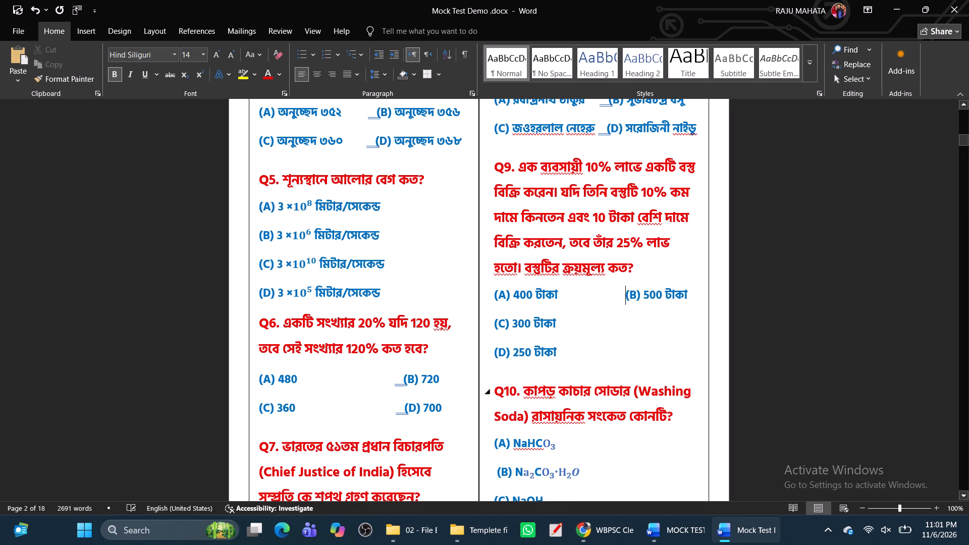
Move Q9's option (D) 250 টাকা onto the line of option (C) 300 টাকা, spaced to line up beneath option (B).
{"action": "left_click", "coordinate": [489, 356]}
{"action": "key", "text": "BackSpace"}
{"action": "key", "text": "space"}
{"action": "key", "text": "space"}
{"action": "key", "text": "space"}
{"action": "key", "text": "space"}
{"action": "key", "text": "space"}
{"action": "key", "text": "space"}
{"action": "key", "text": "space"}
{"action": "key", "text": "space"}
{"action": "key", "text": "space"}
{"action": "key", "text": "space"}
{"action": "key", "text": "space"}
{"action": "key", "text": "space"}
{"action": "key", "text": "space"}
{"action": "key", "text": "space"}
{"action": "key", "text": "space"}
{"action": "key", "text": "space"}
{"action": "key", "text": "space"}
{"action": "key", "text": "space"}
{"action": "key", "text": "space"}
{"action": "key", "text": "space"}
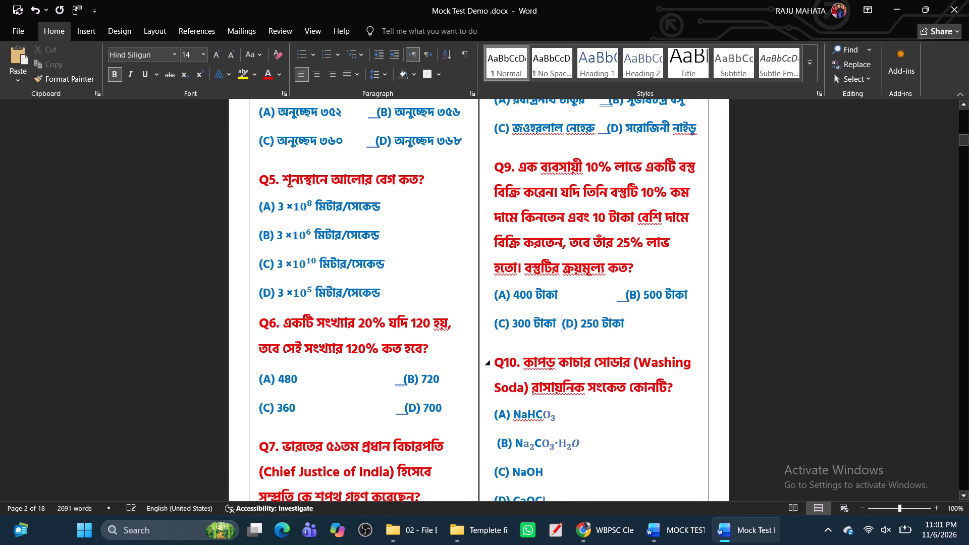
{"action": "key", "text": "space"}
{"action": "key", "text": "space"}
{"action": "key", "text": "space"}
{"action": "key", "text": "space"}
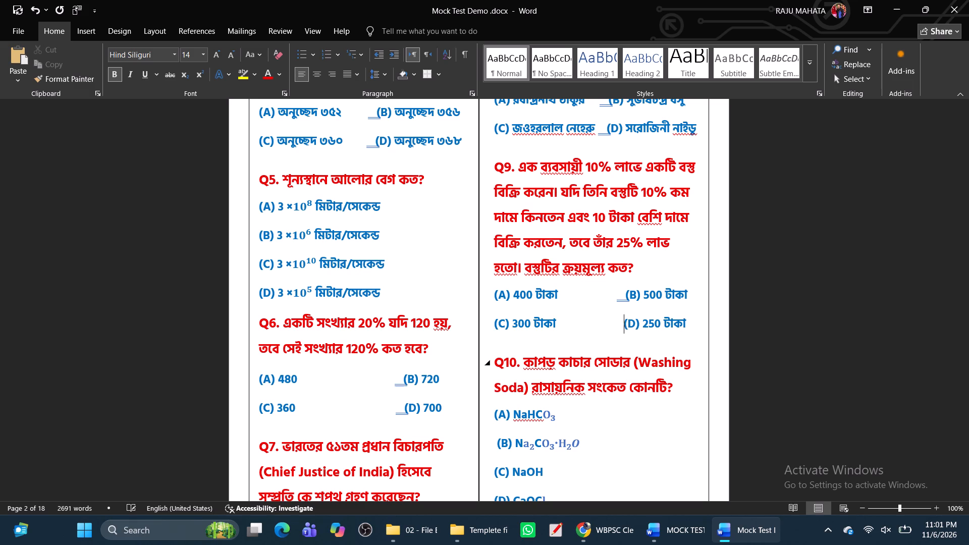
{"action": "key", "text": "space"}
Move Q10's option (B) onto the line of option (A), removing its leading space and separating the two with a wide gap of spaces.
{"action": "scroll", "coordinate": [491, 355], "scroll_direction": "down", "scroll_amount": 4}
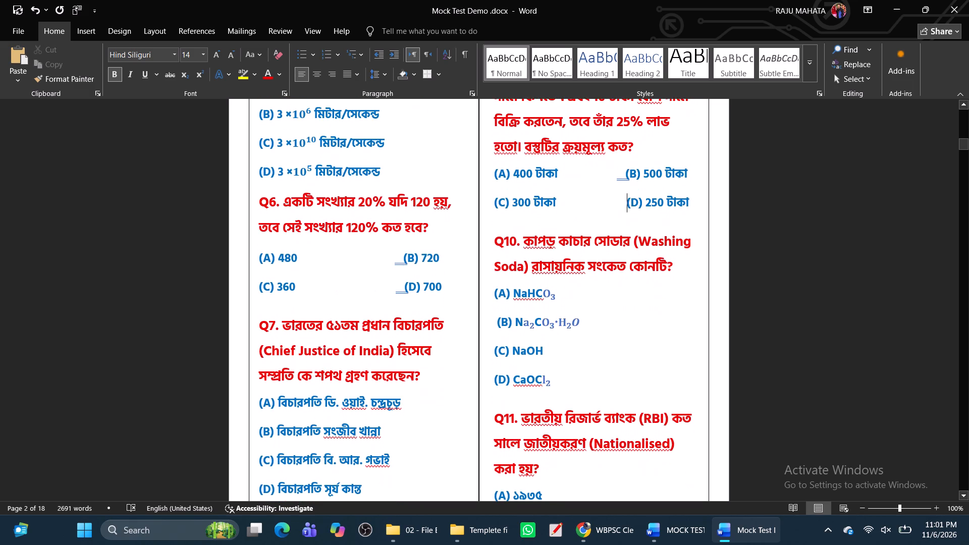
{"action": "left_click", "coordinate": [498, 333]}
{"action": "key", "text": "BackSpace"}
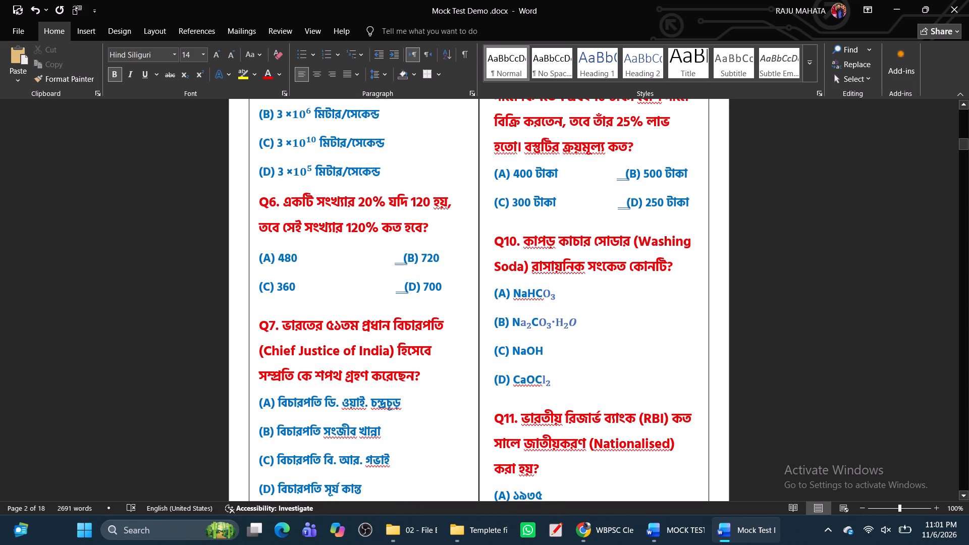
{"action": "key", "text": "BackSpace"}
{"action": "key", "text": "space"}
{"action": "key", "text": "space"}
{"action": "key", "text": "space"}
{"action": "key", "text": "space"}
{"action": "key", "text": "space"}
{"action": "key", "text": "space"}
{"action": "key", "text": "space"}
{"action": "key", "text": "space"}
{"action": "key", "text": "space"}
{"action": "key", "text": "space"}
{"action": "key", "text": "space"}
{"action": "key", "text": "space"}
{"action": "key", "text": "space"}
{"action": "key", "text": "space"}
{"action": "key", "text": "space"}
{"action": "key", "text": "space"}
{"action": "key", "text": "space"}
{"action": "key", "text": "space"}
{"action": "key", "text": "space"}
{"action": "key", "text": "space"}
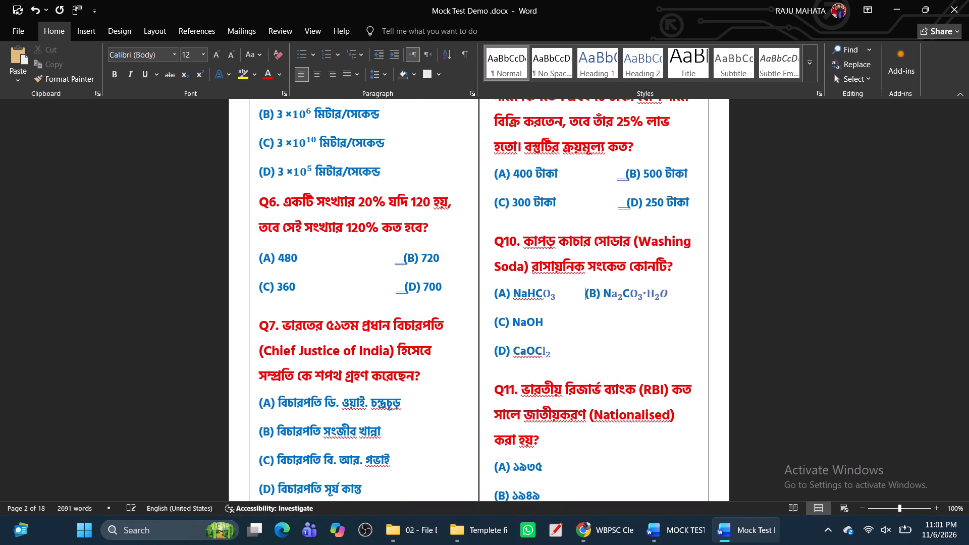
{"action": "key", "text": "space"}
{"action": "key", "text": "space"}
{"action": "key", "text": "space"}
{"action": "key", "text": "space"}
{"action": "key", "text": "space"}
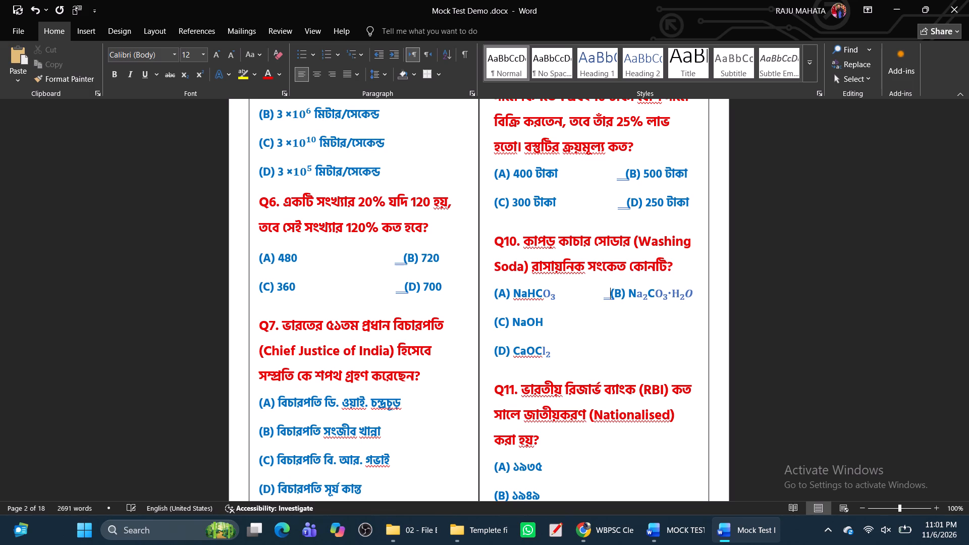
Move Q10's option (D) onto the line of option (C) NaOH, spaced to line up beneath option (B).
{"action": "left_click", "coordinate": [490, 357]}
{"action": "key", "text": "BackSpace"}
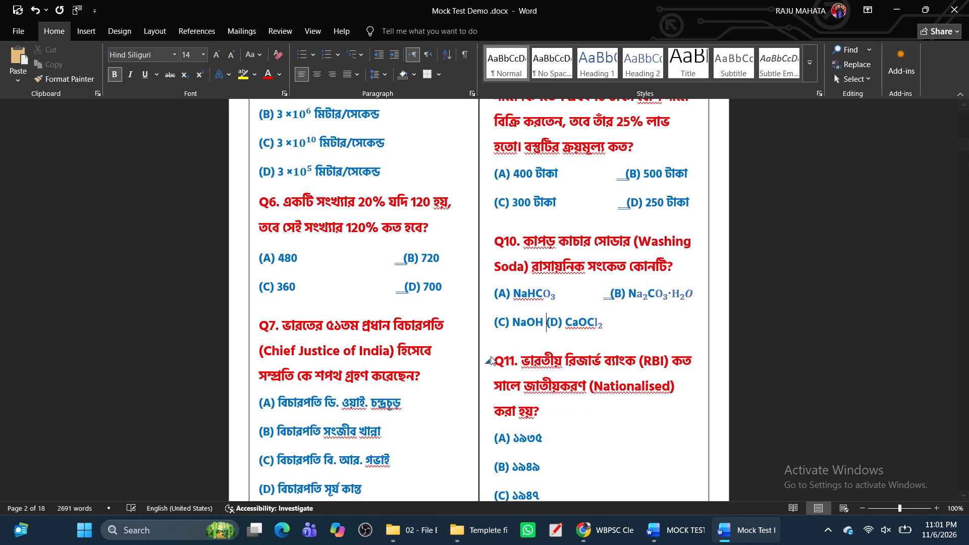
{"action": "key", "text": "space"}
{"action": "key", "text": "space"}
{"action": "key", "text": "space"}
{"action": "key", "text": "space"}
{"action": "key", "text": "space"}
{"action": "key", "text": "space"}
{"action": "key", "text": "space"}
{"action": "key", "text": "space"}
{"action": "key", "text": "space"}
{"action": "key", "text": "space"}
{"action": "key", "text": "space"}
{"action": "key", "text": "space"}
{"action": "key", "text": "space"}
{"action": "key", "text": "space"}
{"action": "key", "text": "space"}
{"action": "key", "text": "space"}
{"action": "key", "text": "space"}
{"action": "key", "text": "space"}
{"action": "key", "text": "space"}
{"action": "key", "text": "space"}
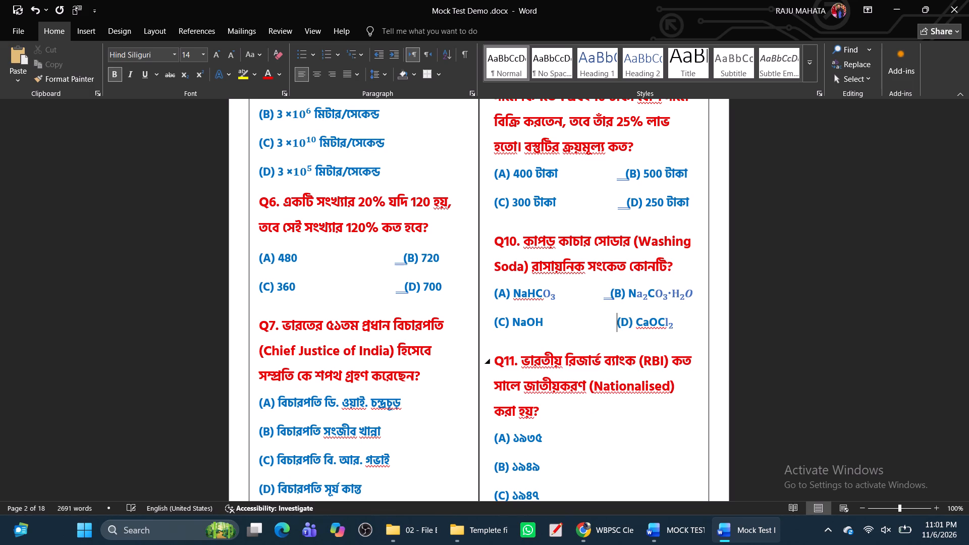
{"action": "key", "text": "BackSpace"}
{"action": "key", "text": "BackSpace"}
Move Q11's option (B) ১৯৪৯ onto the line of option (A) ১৯৩৫, separated by a wide gap of spaces.
{"action": "scroll", "coordinate": [492, 353], "scroll_direction": "down", "scroll_amount": 3}
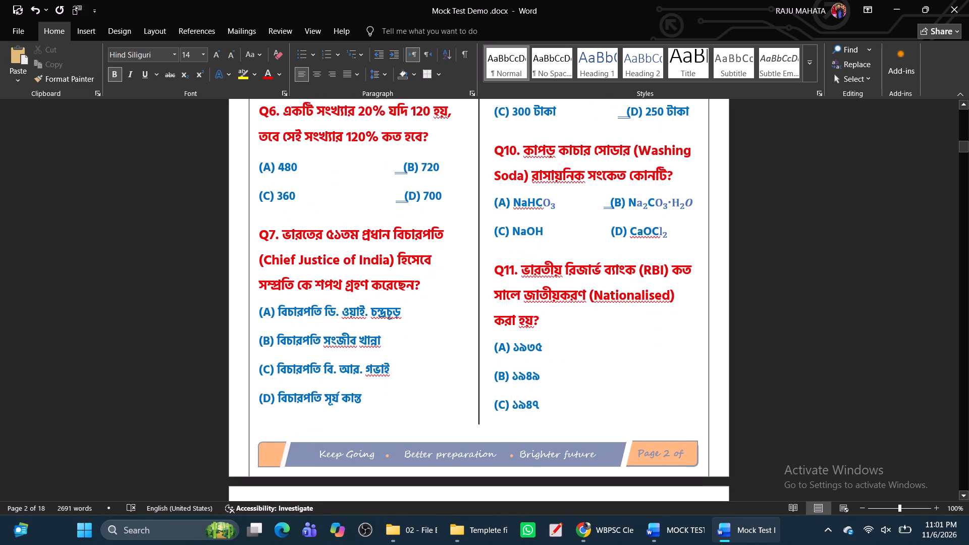
{"action": "left_click", "coordinate": [491, 378]}
{"action": "key", "text": "BackSpace"}
{"action": "key", "text": "space"}
{"action": "key", "text": "space"}
{"action": "key", "text": "space"}
{"action": "key", "text": "space"}
{"action": "key", "text": "space"}
{"action": "key", "text": "space"}
{"action": "key", "text": "space"}
{"action": "key", "text": "space"}
{"action": "key", "text": "space"}
{"action": "key", "text": "space"}
{"action": "key", "text": "space"}
{"action": "key", "text": "space"}
{"action": "key", "text": "space"}
{"action": "key", "text": "space"}
{"action": "key", "text": "space"}
{"action": "key", "text": "space"}
{"action": "key", "text": "space"}
{"action": "key", "text": "space"}
{"action": "key", "text": "space"}
{"action": "key", "text": "space"}
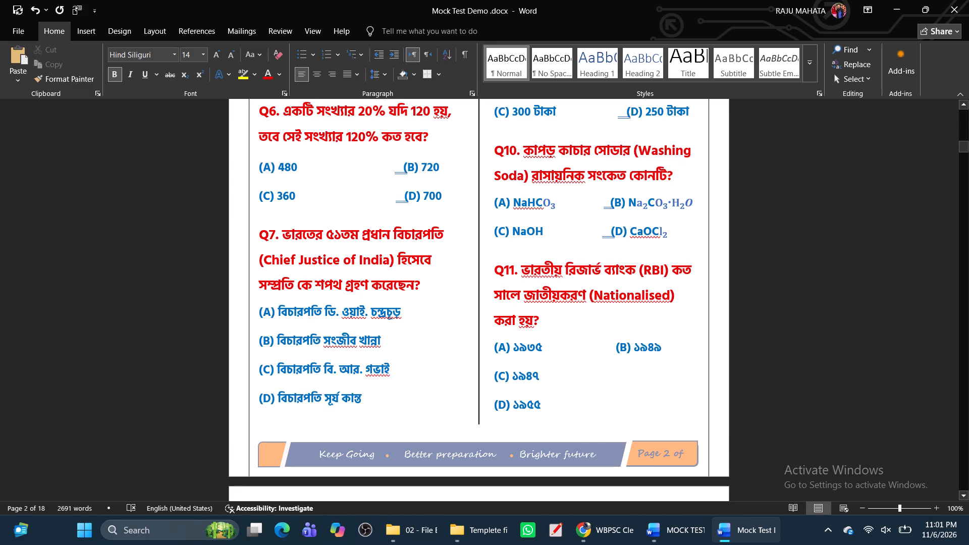
Move Q11's option (D) ১৯৫৫ onto the line of option (C) ১৯৪৭, spaced to line up beneath option (B).
{"action": "left_click", "coordinate": [493, 408]}
{"action": "key", "text": "BackSpace"}
{"action": "key", "text": "space"}
{"action": "key", "text": "space"}
{"action": "key", "text": "space"}
{"action": "key", "text": "space"}
{"action": "key", "text": "space"}
{"action": "key", "text": "space"}
{"action": "key", "text": "space"}
{"action": "key", "text": "space"}
{"action": "key", "text": "space"}
{"action": "key", "text": "space"}
{"action": "key", "text": "space"}
{"action": "key", "text": "space"}
{"action": "key", "text": "space"}
{"action": "key", "text": "space"}
{"action": "key", "text": "space"}
{"action": "key", "text": "space"}
{"action": "key", "text": "space"}
{"action": "key", "text": "space"}
{"action": "key", "text": "space"}
{"action": "key", "text": "space"}
{"action": "key", "text": "space"}
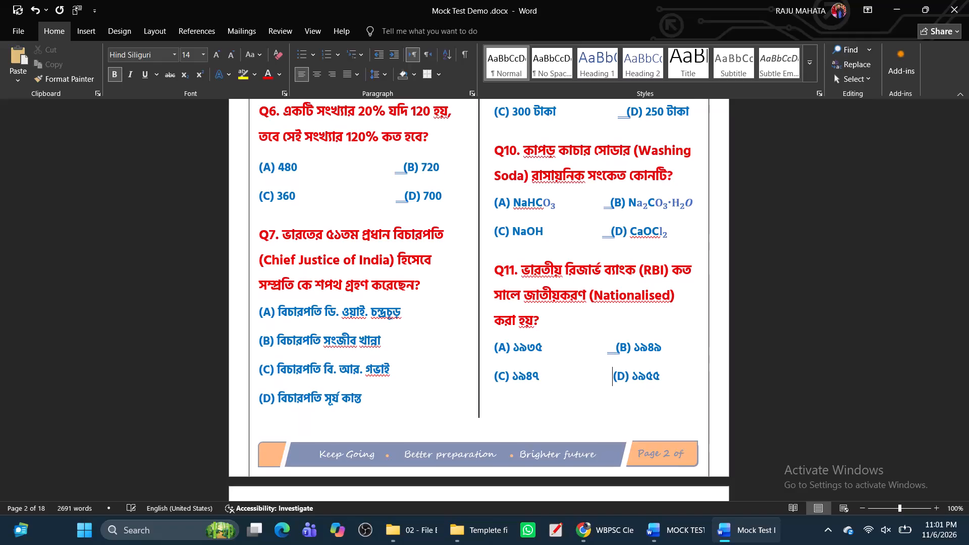
{"action": "key", "text": "space"}
{"action": "left_click", "coordinate": [501, 410]}
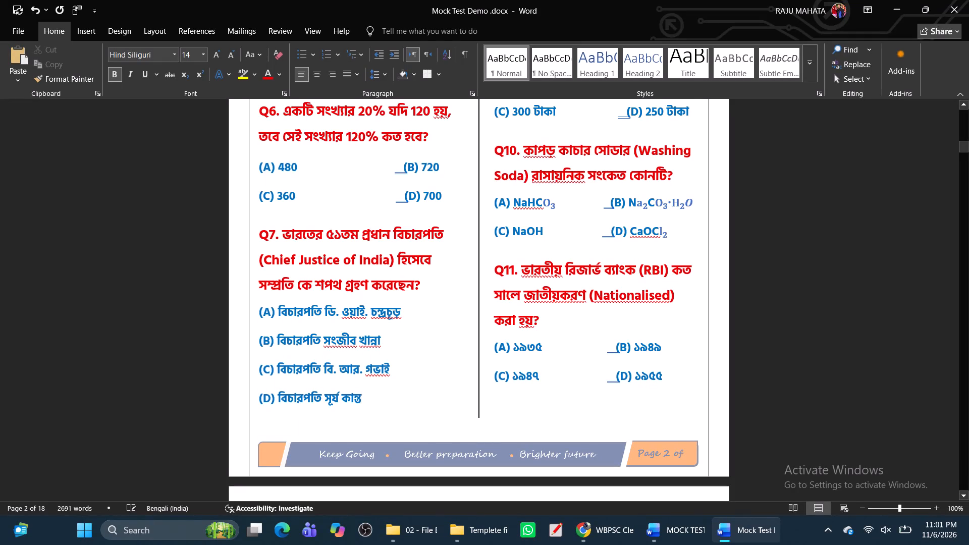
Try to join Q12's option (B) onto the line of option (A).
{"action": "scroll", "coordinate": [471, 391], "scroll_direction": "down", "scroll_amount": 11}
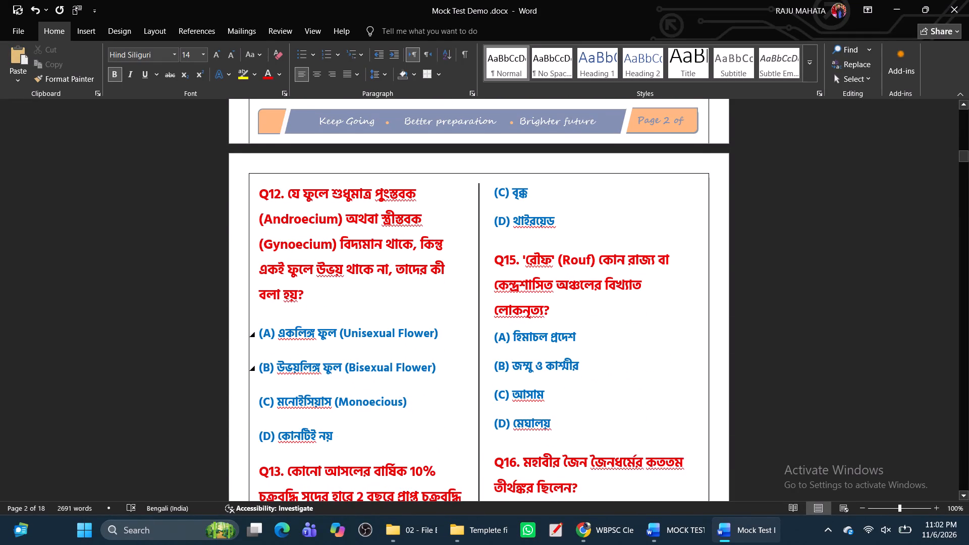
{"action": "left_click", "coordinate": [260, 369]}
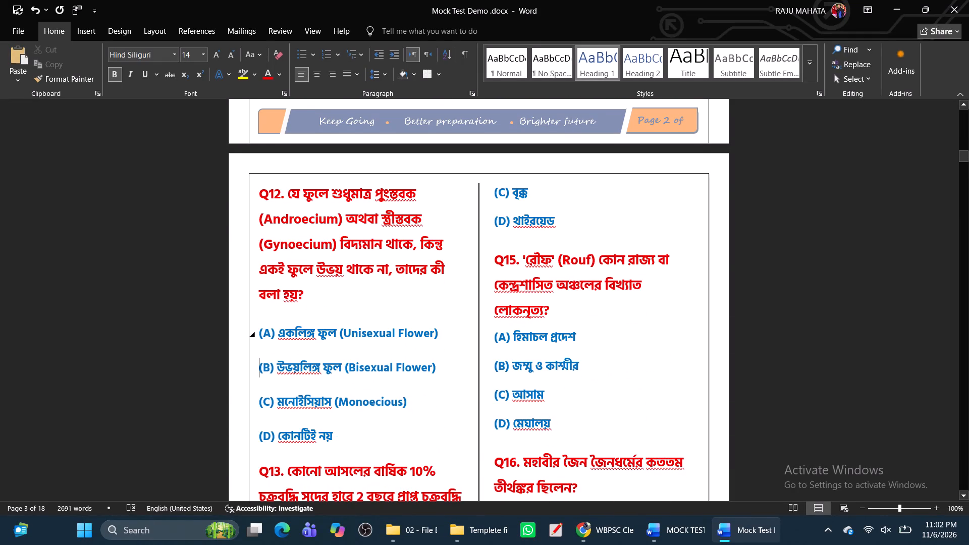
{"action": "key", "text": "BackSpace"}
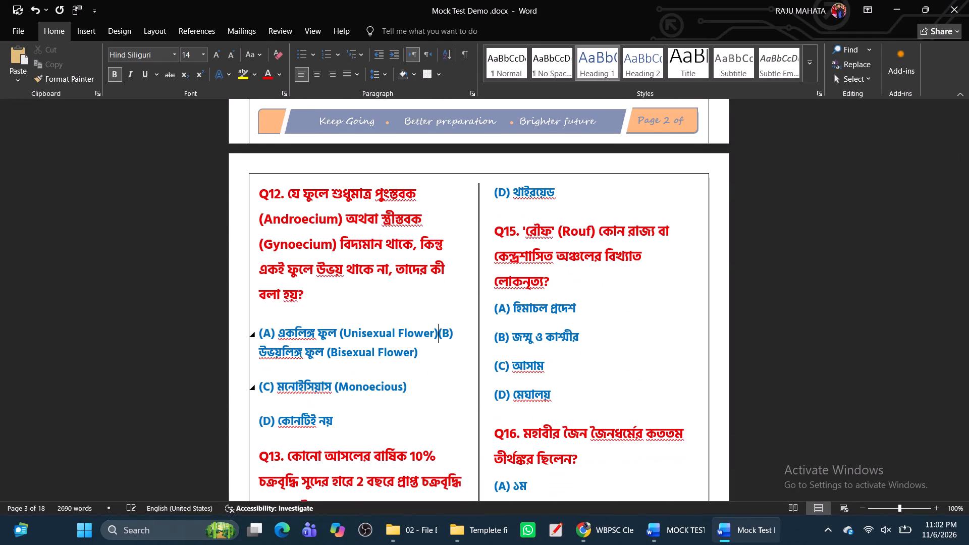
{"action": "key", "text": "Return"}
Delete the bracketed English terms (Unisexual Flower), (Bisexual Flower) and (Monoecious) from Q12's options (A), (B) and (C).
{"action": "scroll", "coordinate": [368, 411], "scroll_direction": "down", "scroll_amount": 3}
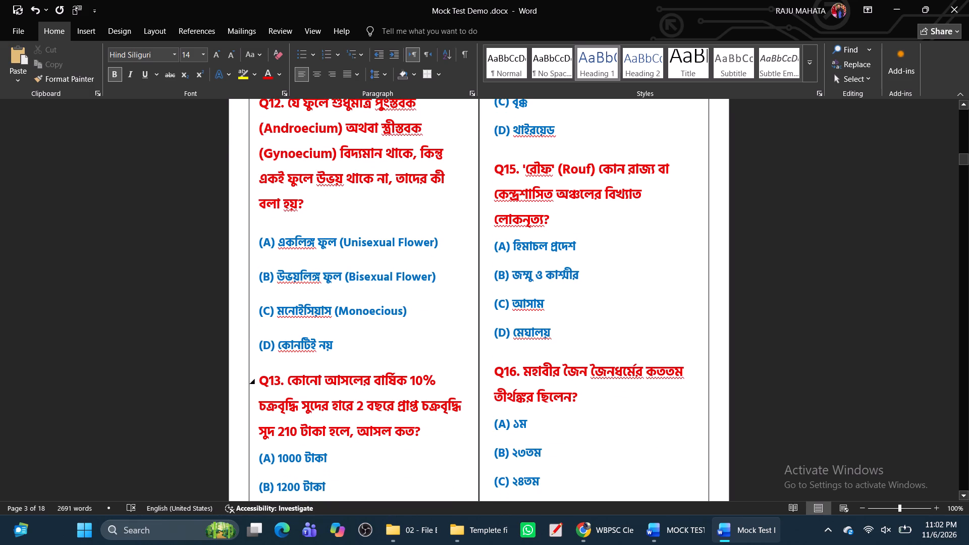
{"action": "left_click_drag", "start_coordinate": [345, 278], "coordinate": [345, 277]}
{"action": "left_click_drag", "start_coordinate": [345, 277], "coordinate": [441, 275]}
{"action": "key", "text": "BackSpace"}
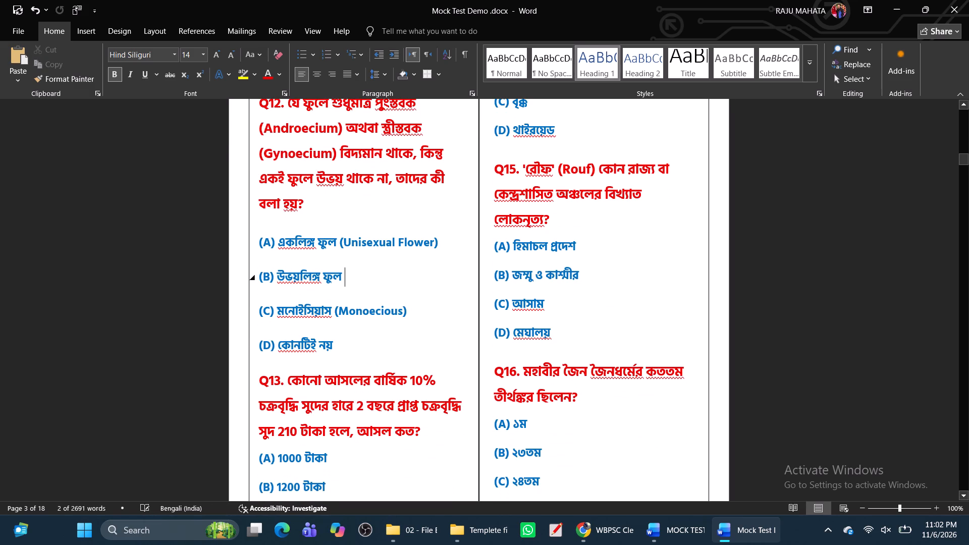
{"action": "left_click_drag", "start_coordinate": [338, 245], "coordinate": [428, 241]}
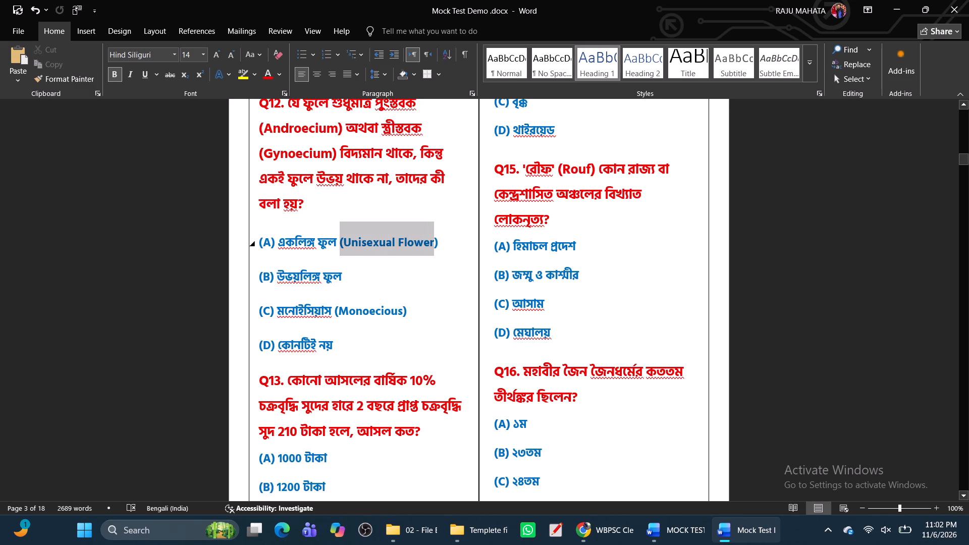
{"action": "left_click_drag", "start_coordinate": [428, 241], "coordinate": [440, 249]}
{"action": "key", "text": "BackSpace"}
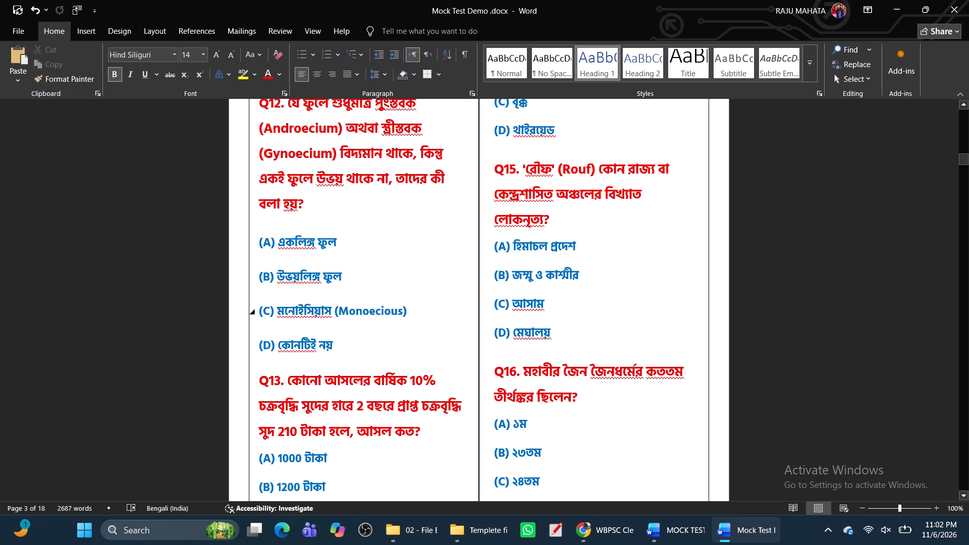
{"action": "left_click_drag", "start_coordinate": [332, 314], "coordinate": [411, 313]}
{"action": "left_click", "coordinate": [411, 314]}
{"action": "left_click_drag", "start_coordinate": [416, 310], "coordinate": [336, 311]}
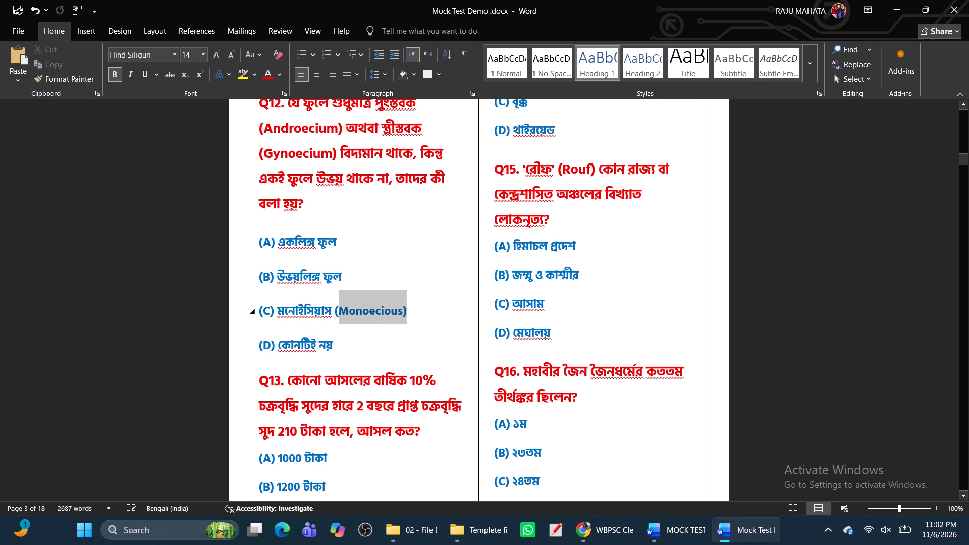
{"action": "left_click_drag", "start_coordinate": [336, 311], "coordinate": [336, 309]}
{"action": "key", "text": "BackSpace"}
Move Q12's option (B) উভয়লিঙ্গ ফুল onto the line of option (A) একলিঙ্গ ফুল, separated by a gap of spaces.
{"action": "left_click", "coordinate": [260, 282]}
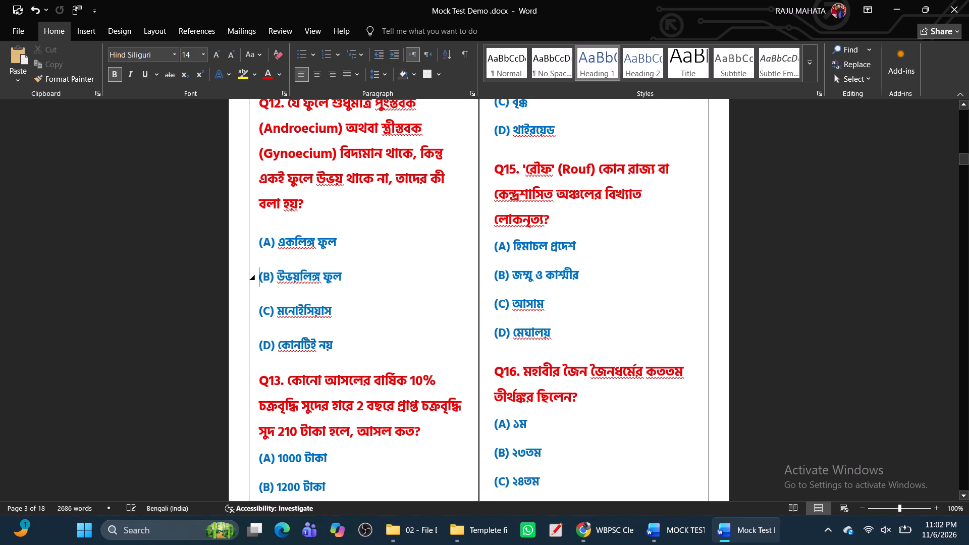
{"action": "key", "text": "BackSpace"}
{"action": "key", "text": "space"}
{"action": "key", "text": "space"}
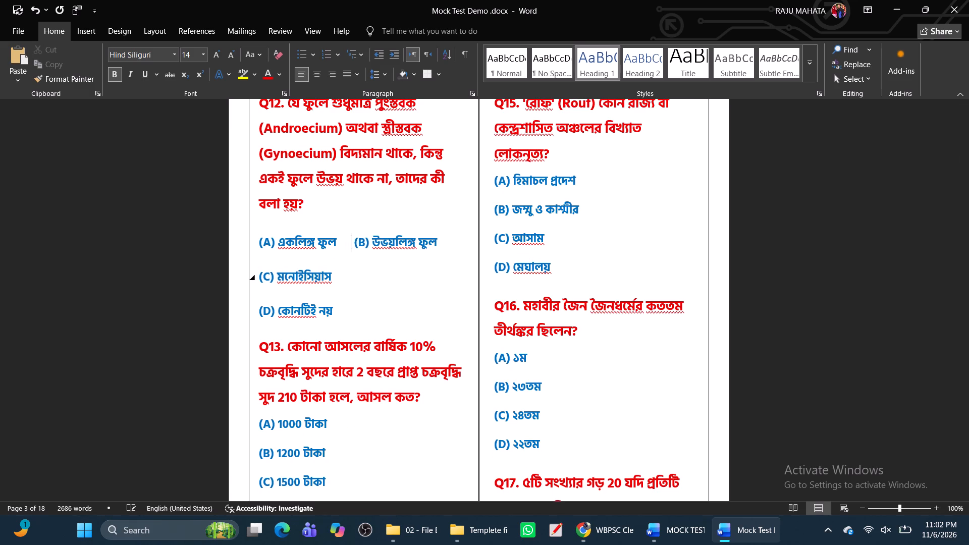
{"action": "key", "text": "space"}
{"action": "key", "text": "space"}
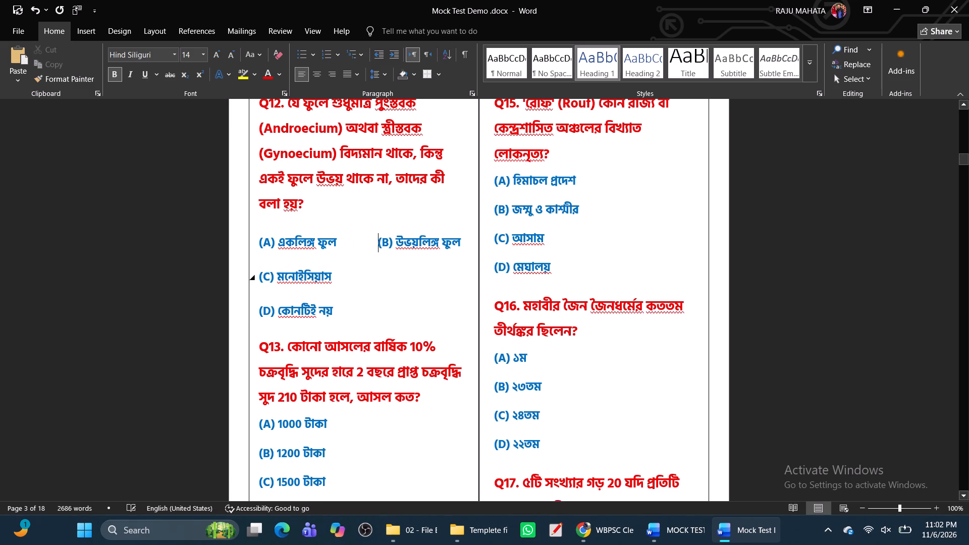
Move Q12's option (D) কোনটিই নয় onto the line of option (C) মনোইসিয়াস, spaced to line up beneath option (B).
{"action": "left_click", "coordinate": [258, 317]}
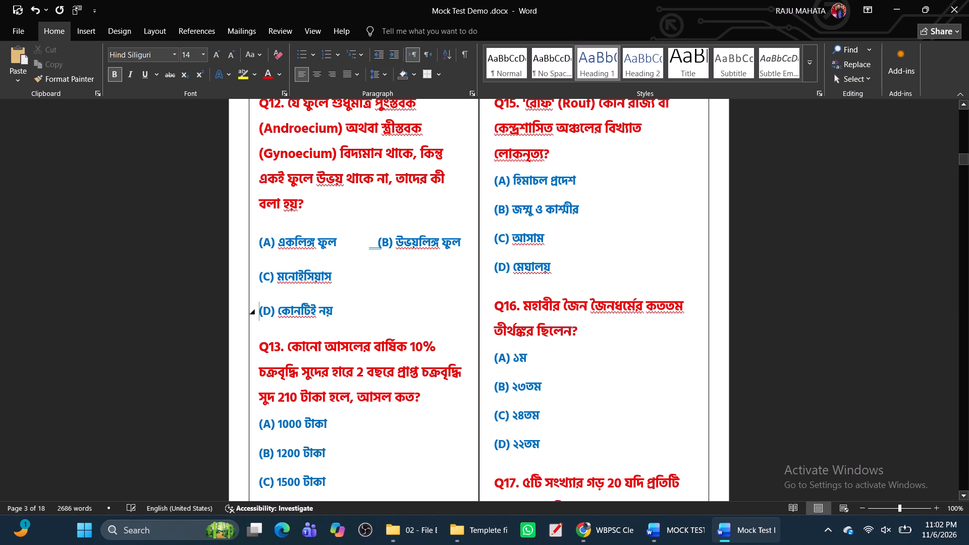
{"action": "key", "text": "BackSpace"}
{"action": "key", "text": "space"}
{"action": "key", "text": "space"}
{"action": "key", "text": "space"}
{"action": "key", "text": "space"}
{"action": "key", "text": "space"}
{"action": "key", "text": "space"}
{"action": "key", "text": "space"}
{"action": "key", "text": "space"}
{"action": "key", "text": "space"}
{"action": "key", "text": "space"}
{"action": "key", "text": "space"}
{"action": "key", "text": "space"}
{"action": "key", "text": "space"}
{"action": "key", "text": "space"}
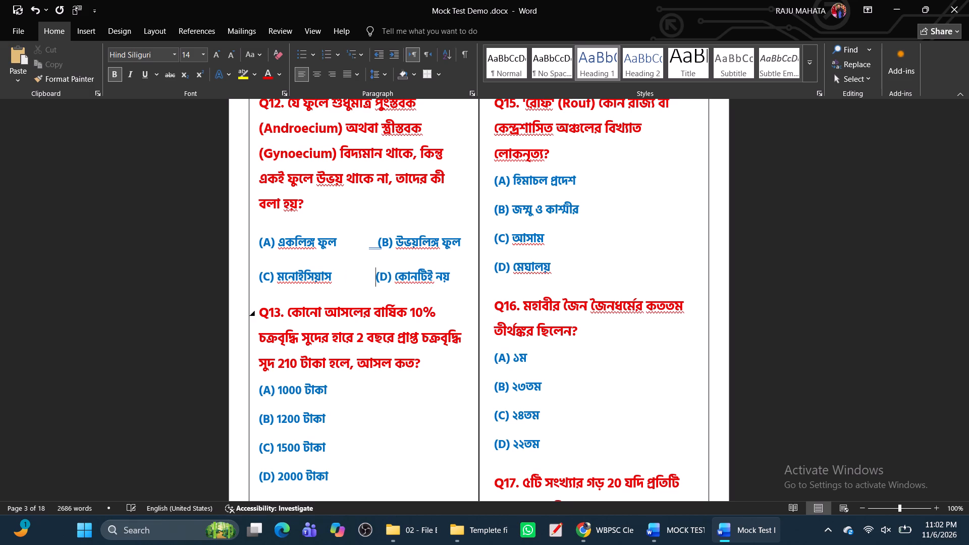
{"action": "key", "text": "space"}
Merge Q12's (C)/(D) row into the (A)/(B) paragraph so it wraps directly beneath with no paragraph gap.
{"action": "left_click", "coordinate": [257, 276]}
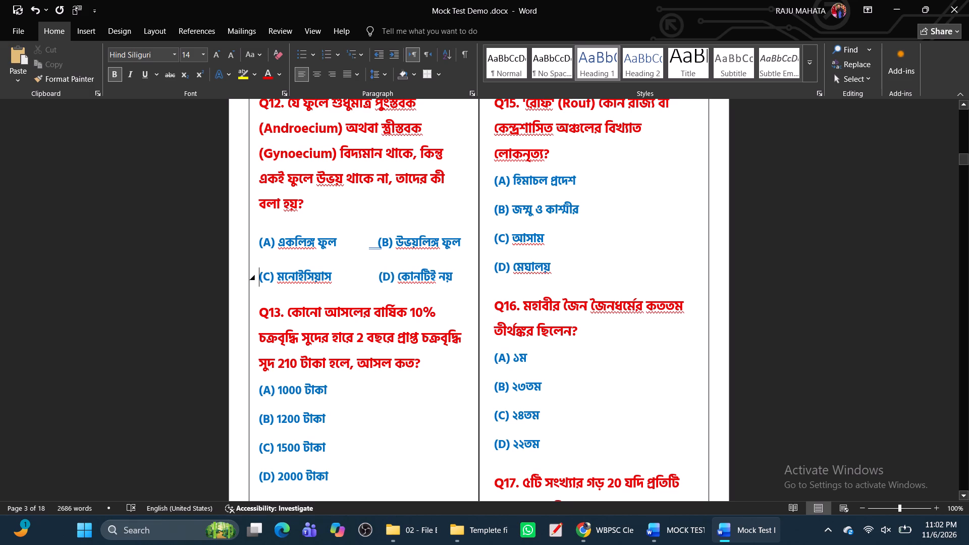
{"action": "key", "text": "BackSpace"}
{"action": "key", "text": "space"}
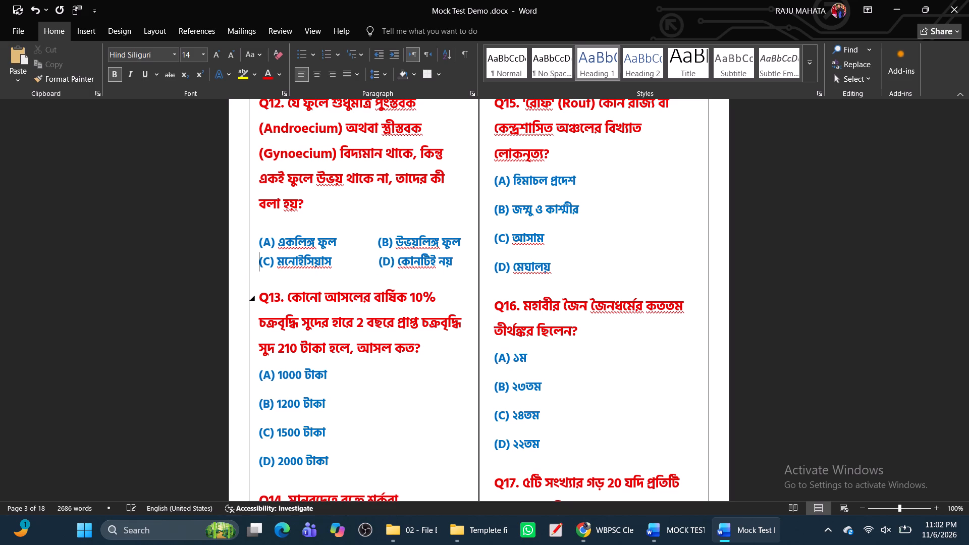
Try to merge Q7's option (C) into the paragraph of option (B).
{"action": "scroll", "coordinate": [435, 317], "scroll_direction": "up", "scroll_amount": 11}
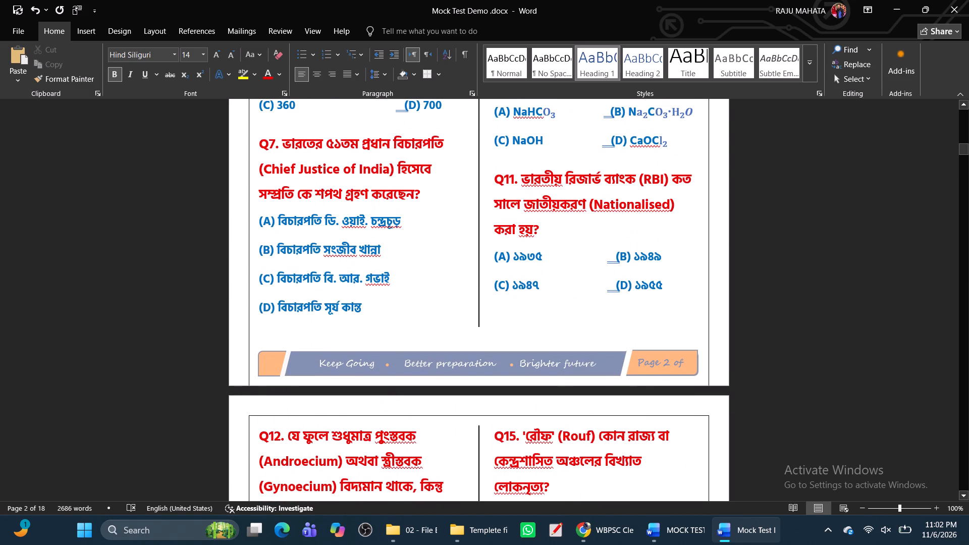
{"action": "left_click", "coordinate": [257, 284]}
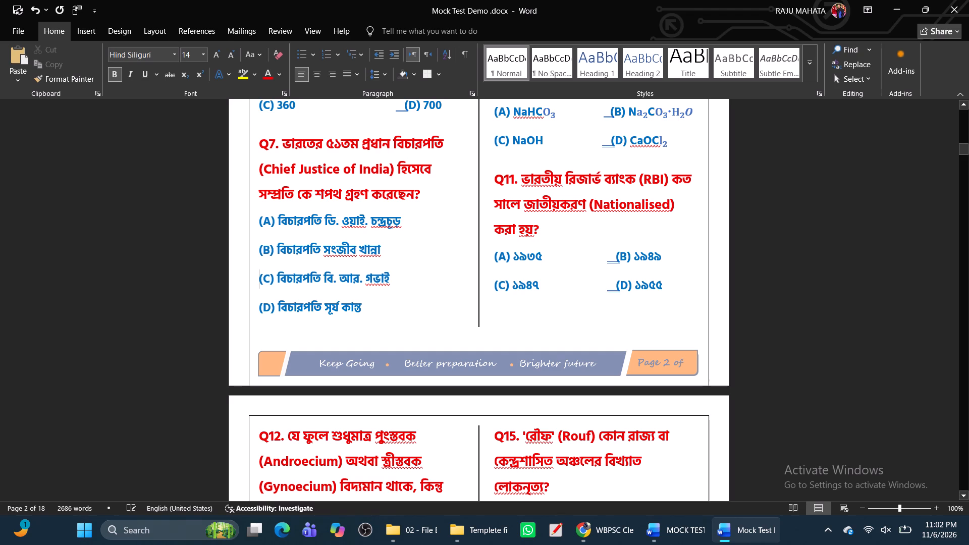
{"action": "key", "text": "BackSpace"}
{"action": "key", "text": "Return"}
Move Q13's option (B) 1200 টাকা onto the line of option (A) 1000 টাকা, separated by a wide gap of spaces.
{"action": "scroll", "coordinate": [261, 305], "scroll_direction": "down", "scroll_amount": 2}
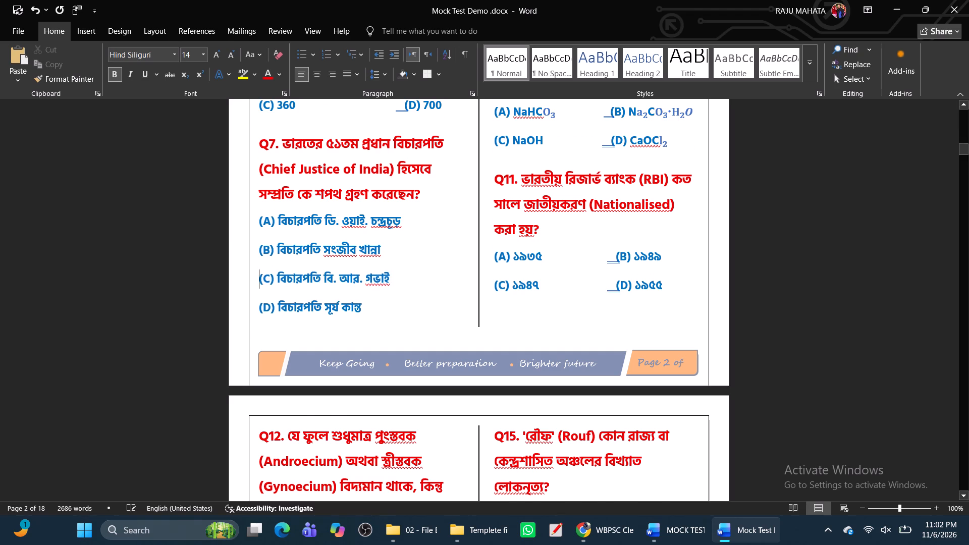
{"action": "scroll", "coordinate": [262, 307], "scroll_direction": "down", "scroll_amount": 13}
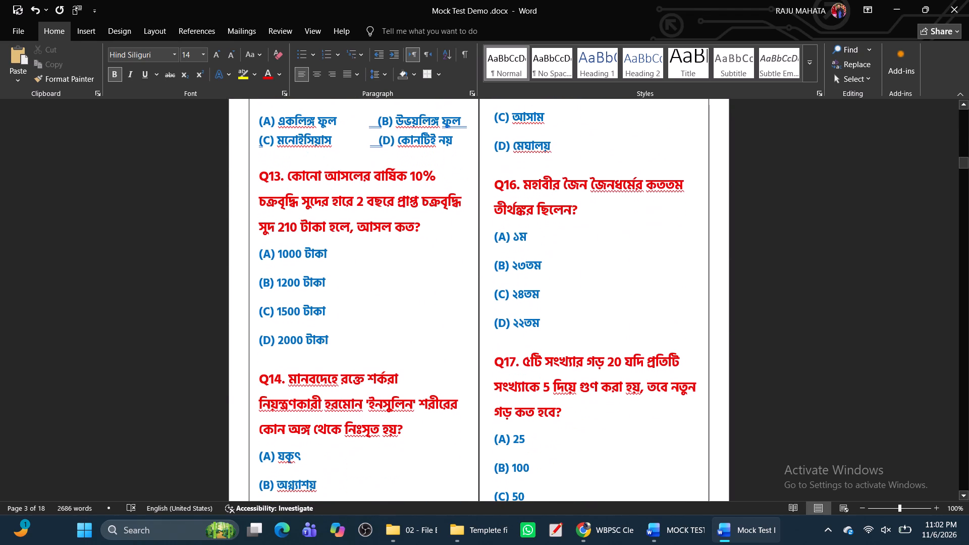
{"action": "left_click", "coordinate": [257, 285]}
{"action": "key", "text": "BackSpace"}
{"action": "key", "text": "space"}
{"action": "key", "text": "space"}
{"action": "key", "text": "space"}
{"action": "key", "text": "space"}
{"action": "key", "text": "space"}
{"action": "key", "text": "space"}
{"action": "key", "text": "space"}
{"action": "key", "text": "space"}
{"action": "key", "text": "space"}
{"action": "key", "text": "space"}
{"action": "key", "text": "space"}
{"action": "key", "text": "space"}
{"action": "key", "text": "space"}
{"action": "key", "text": "space"}
{"action": "key", "text": "space"}
{"action": "key", "text": "space"}
{"action": "key", "text": "space"}
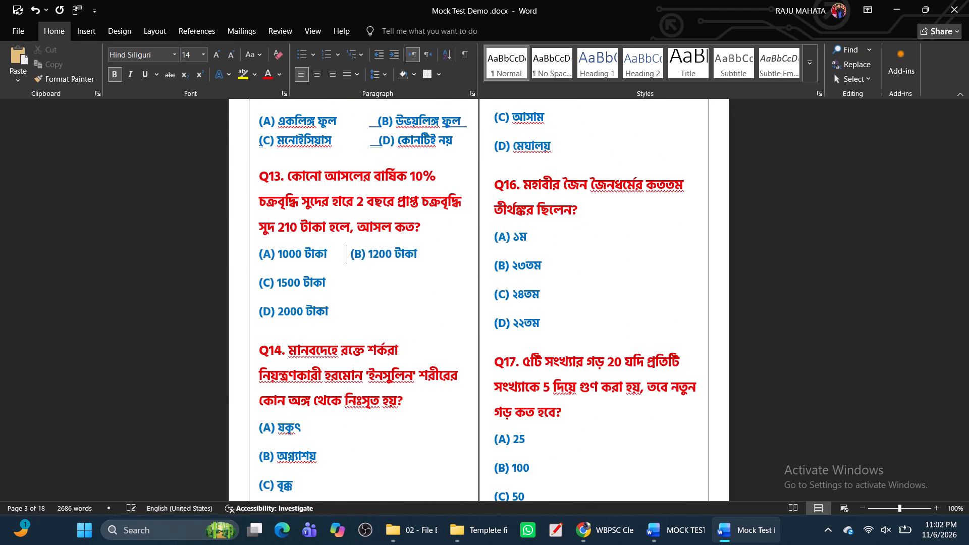
{"action": "key", "text": "space"}
{"action": "key", "text": "BackSpace"}
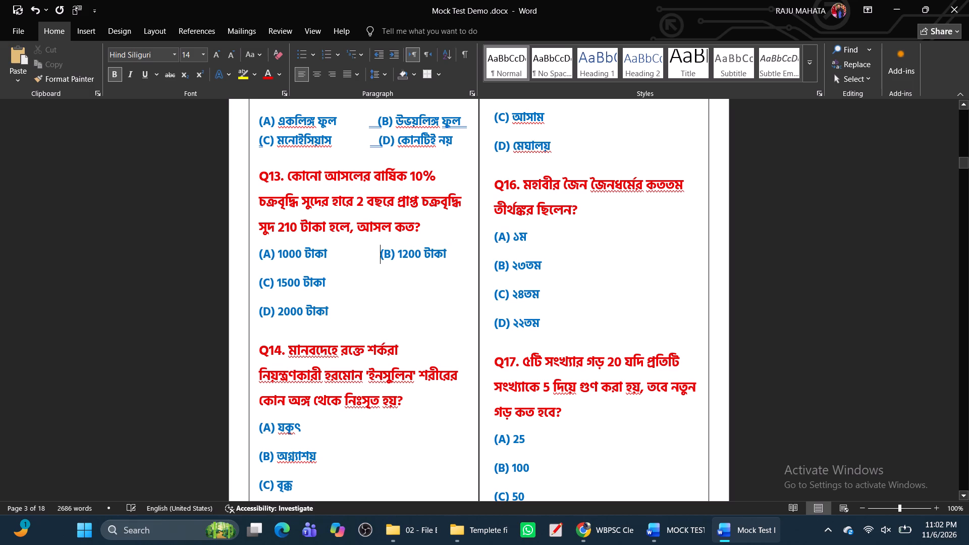
Move Q13's option (D) 2000 টাকা onto the line of option (C) 1500 টাকা, spaced to line up beneath option (B).
{"action": "left_click", "coordinate": [259, 316]}
{"action": "key", "text": "BackSpace"}
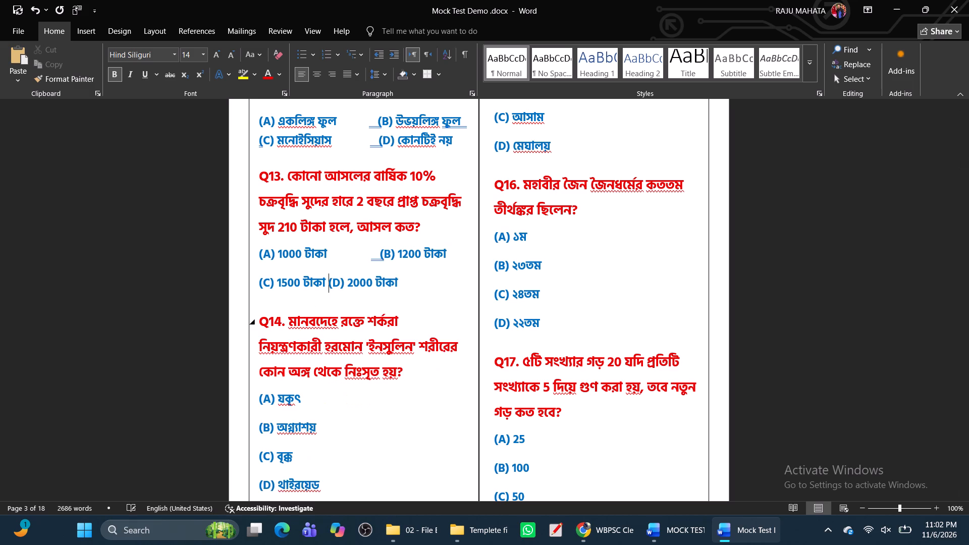
{"action": "key", "text": "space"}
{"action": "key", "text": "space"}
{"action": "key", "text": "space"}
{"action": "key", "text": "space"}
{"action": "key", "text": "space"}
{"action": "key", "text": "space"}
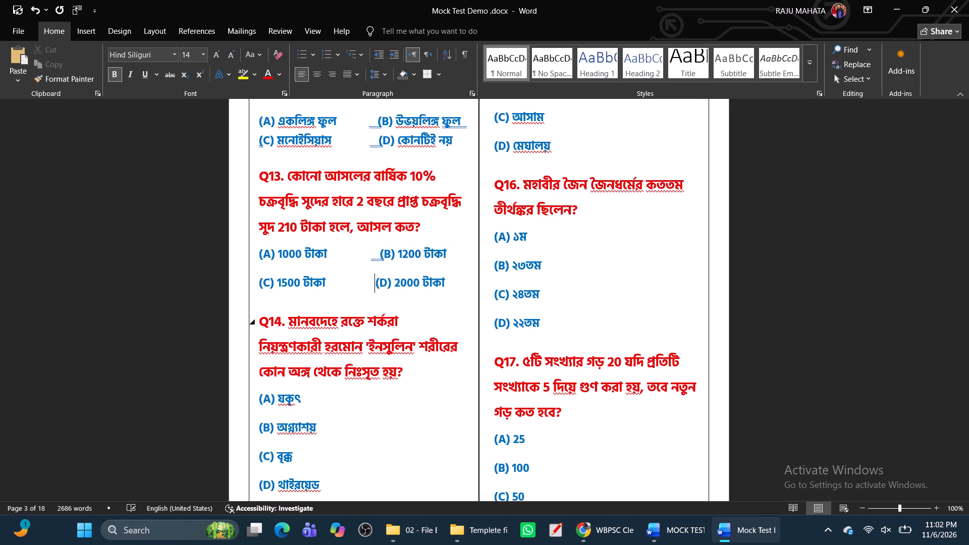
{"action": "key", "text": "space"}
{"action": "key", "text": "space"}
Merge Q13's (C)/(D) row into the (A)/(B) paragraph so it wraps directly beneath with no paragraph gap.
{"action": "left_click", "coordinate": [256, 289]}
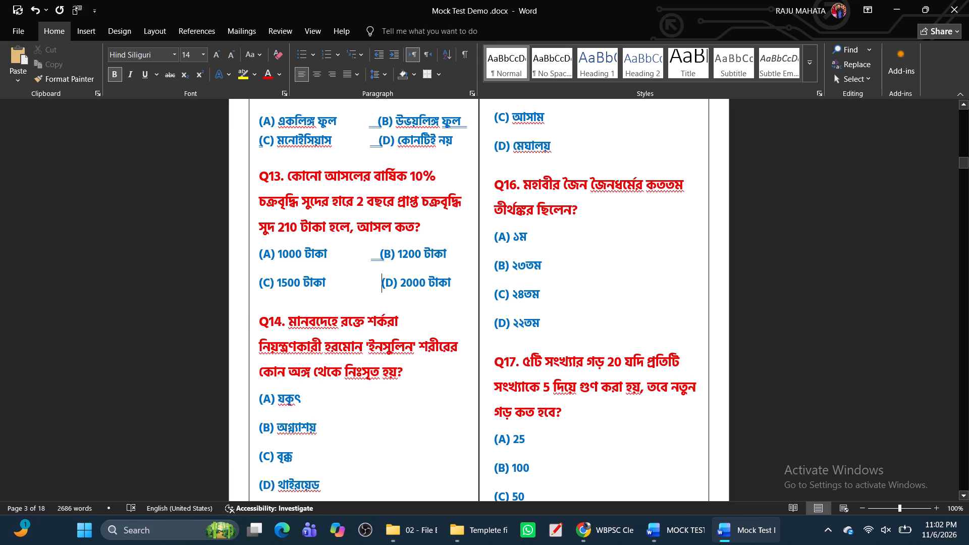
{"action": "key", "text": "BackSpace"}
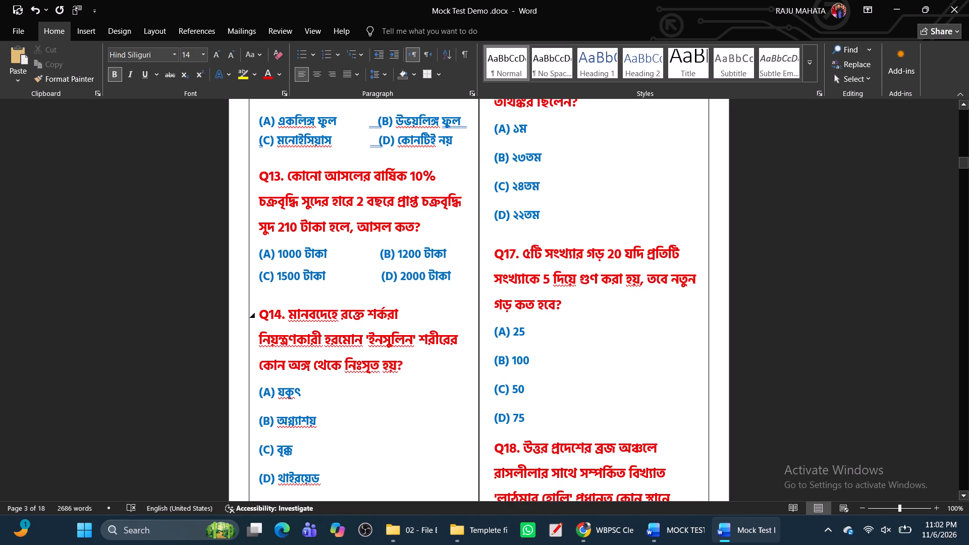
Add one more space before Q13's option (B) to adjust its alignment above option (D).
{"action": "left_click", "coordinate": [382, 261]}
{"action": "type", "text": "nb"}
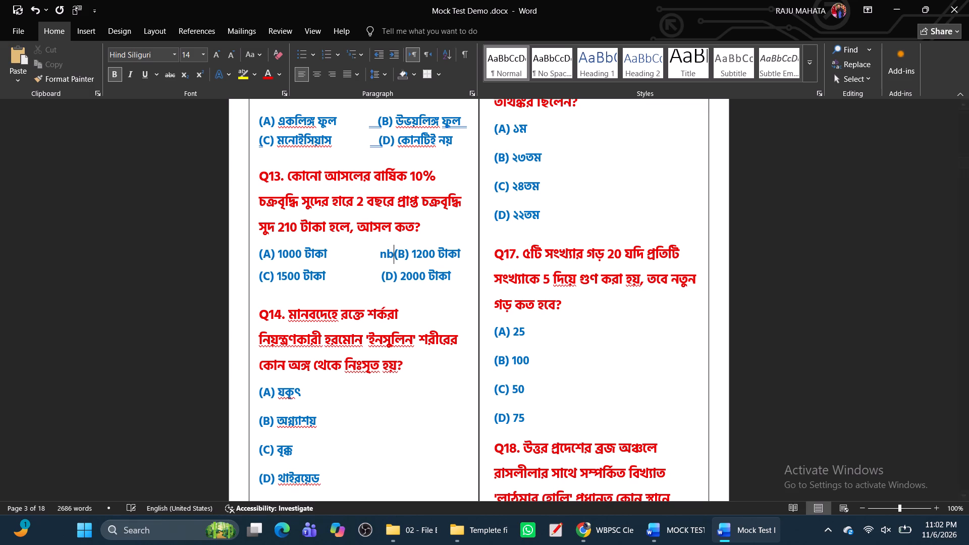
{"action": "key", "text": "BackSpace"}
{"action": "key", "text": "BackSpace"}
{"action": "key", "text": "space"}
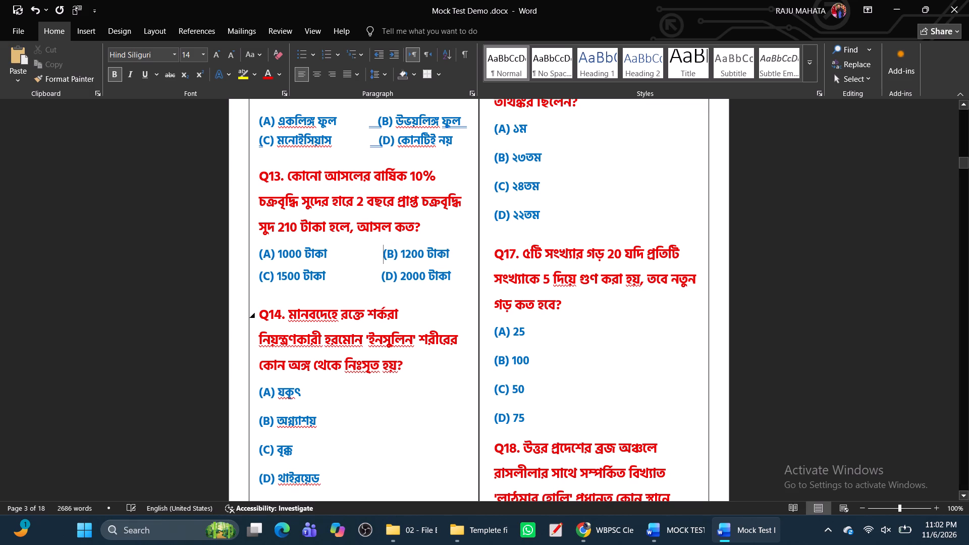
Move Q14's option (B) অগ্ন্যাশয় onto the line of option (A) যকৃৎ, separated by a wide gap of spaces.
{"action": "scroll", "coordinate": [366, 395], "scroll_direction": "down", "scroll_amount": 3}
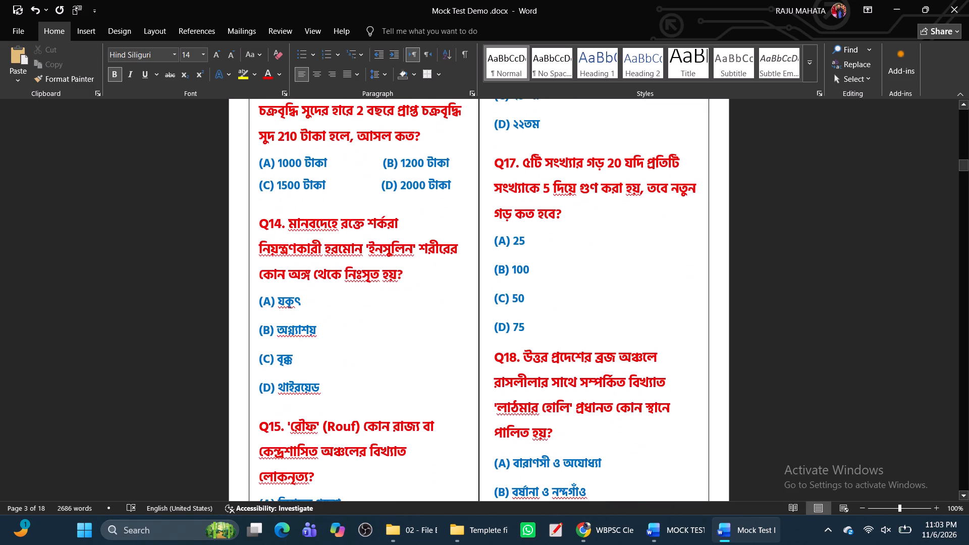
{"action": "left_click", "coordinate": [253, 336]}
{"action": "key", "text": "BackSpace"}
{"action": "key", "text": "space"}
{"action": "key", "text": "space"}
{"action": "key", "text": "space"}
{"action": "key", "text": "space"}
{"action": "key", "text": "space"}
{"action": "key", "text": "space"}
{"action": "key", "text": "space"}
{"action": "key", "text": "space"}
{"action": "key", "text": "space"}
{"action": "key", "text": "space"}
{"action": "key", "text": "space"}
{"action": "key", "text": "space"}
{"action": "key", "text": "space"}
{"action": "key", "text": "space"}
{"action": "key", "text": "space"}
{"action": "key", "text": "space"}
{"action": "key", "text": "space"}
{"action": "key", "text": "space"}
{"action": "key", "text": "space"}
{"action": "key", "text": "space"}
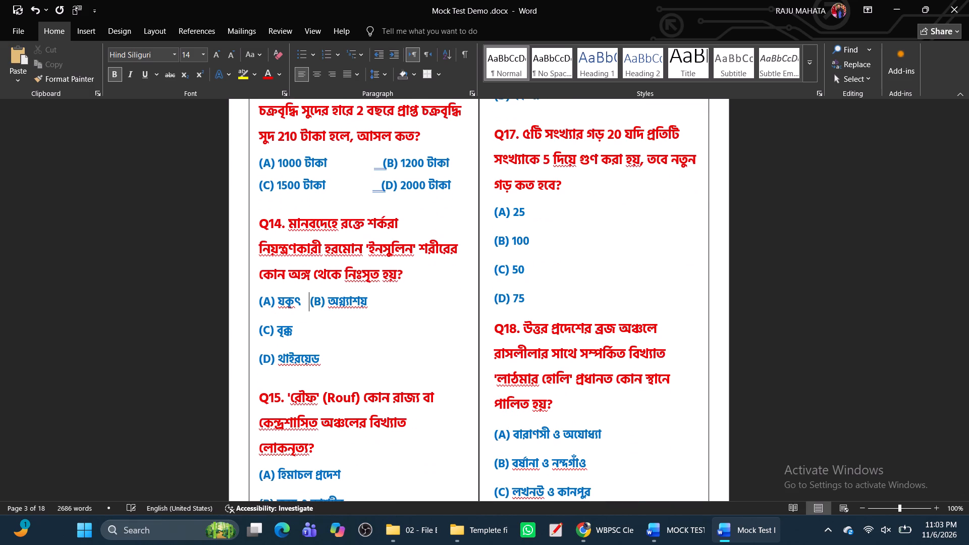
{"action": "key", "text": "space"}
{"action": "key", "text": "space"}
{"action": "key", "text": "space"}
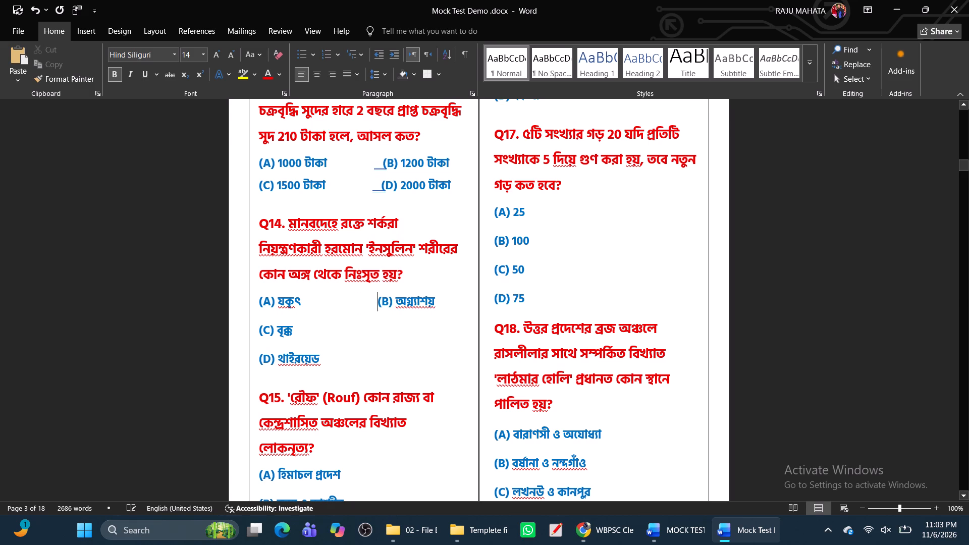
{"action": "key", "text": "space"}
Move Q14's option (D) থাইরয়েড onto the line of option (C) বৃক্ক, spaced to line up beneath option (B).
{"action": "left_click", "coordinate": [253, 370]}
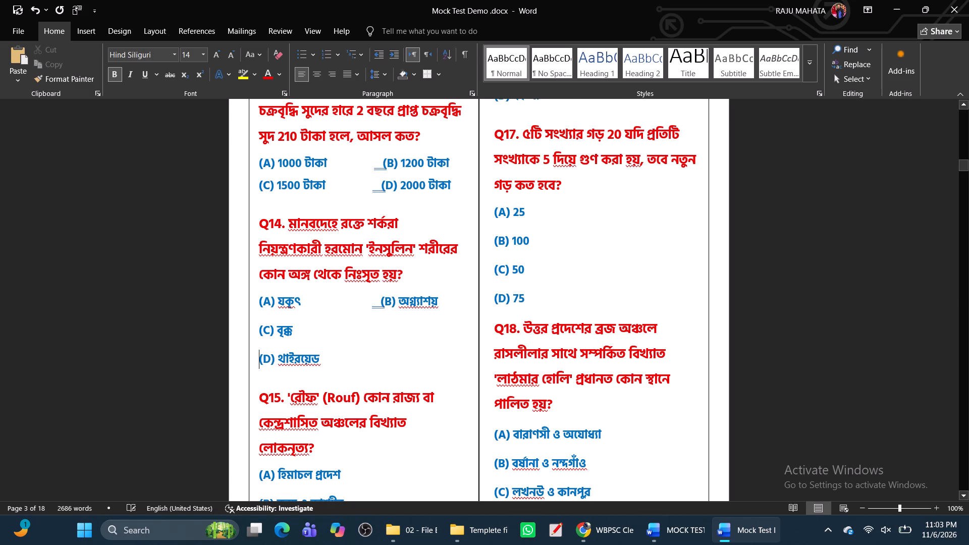
{"action": "key", "text": "BackSpace"}
{"action": "key", "text": "space"}
{"action": "key", "text": "space"}
{"action": "key", "text": "space"}
{"action": "key", "text": "space"}
{"action": "key", "text": "space"}
{"action": "key", "text": "space"}
{"action": "key", "text": "space"}
{"action": "key", "text": "space"}
{"action": "key", "text": "space"}
{"action": "key", "text": "space"}
{"action": "key", "text": "space"}
{"action": "key", "text": "space"}
{"action": "key", "text": "space"}
{"action": "key", "text": "space"}
{"action": "key", "text": "space"}
{"action": "key", "text": "space"}
{"action": "key", "text": "space"}
{"action": "key", "text": "space"}
{"action": "key", "text": "space"}
{"action": "key", "text": "space"}
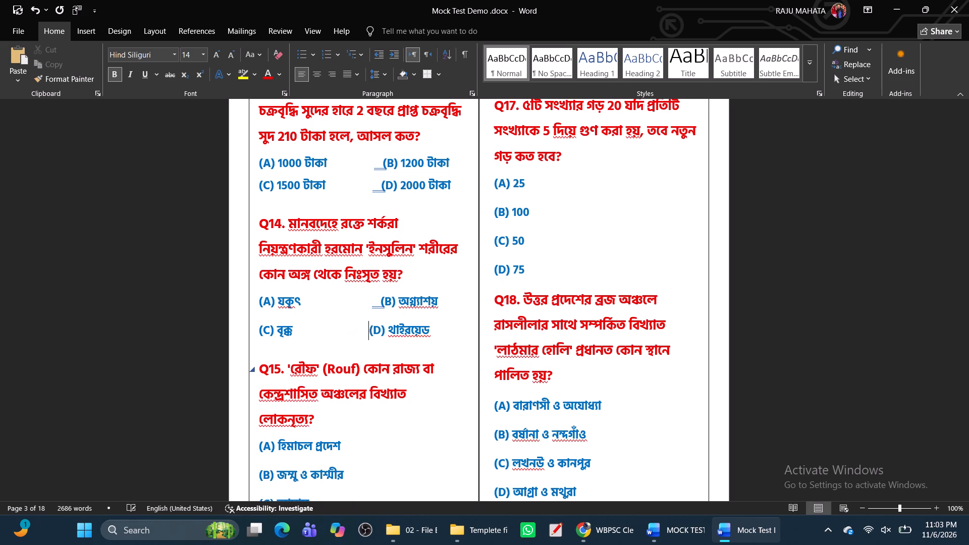
{"action": "key", "text": "space"}
{"action": "key", "text": "space"}
{"action": "key", "text": "space"}
{"action": "key", "text": "space"}
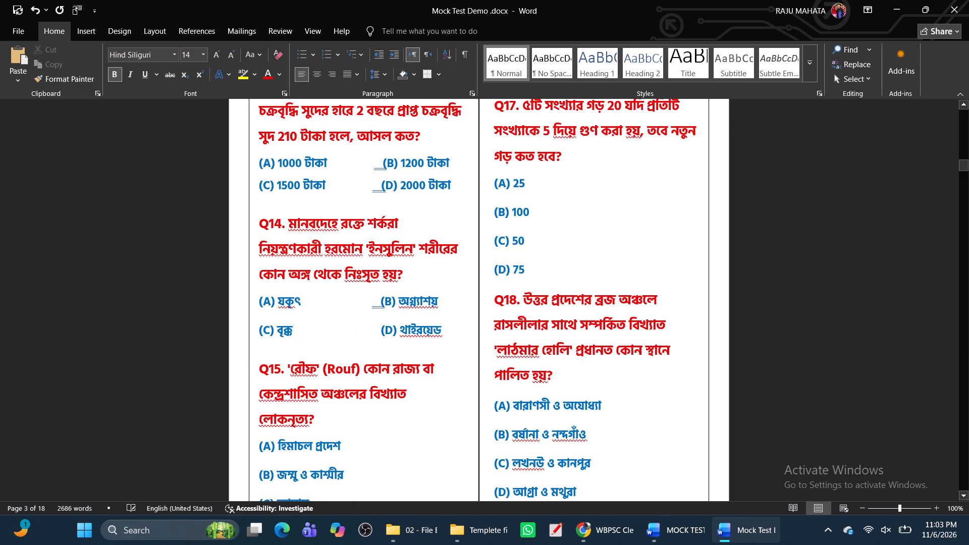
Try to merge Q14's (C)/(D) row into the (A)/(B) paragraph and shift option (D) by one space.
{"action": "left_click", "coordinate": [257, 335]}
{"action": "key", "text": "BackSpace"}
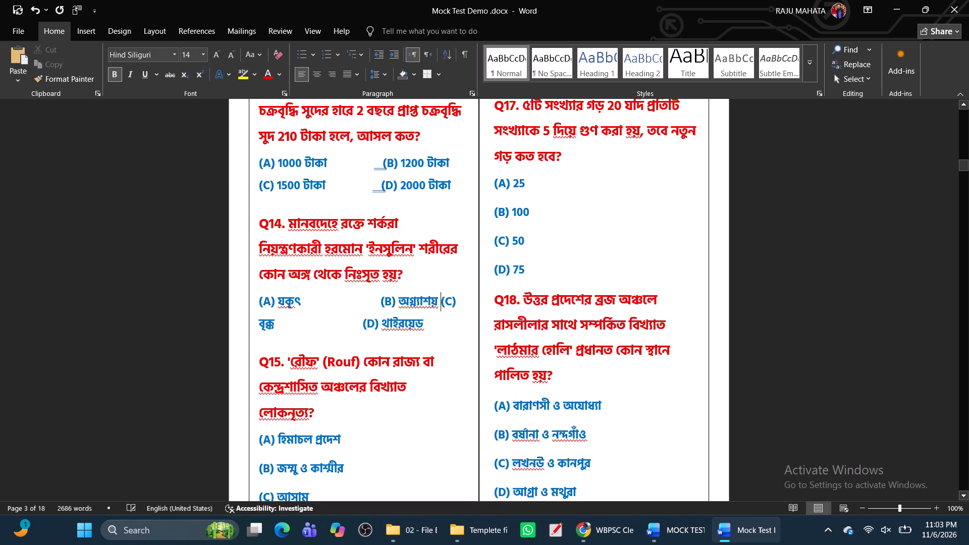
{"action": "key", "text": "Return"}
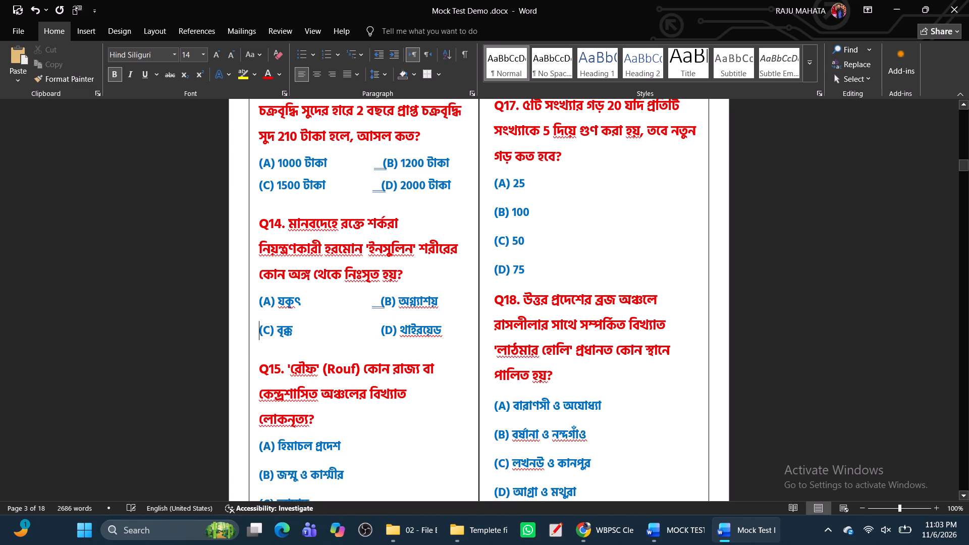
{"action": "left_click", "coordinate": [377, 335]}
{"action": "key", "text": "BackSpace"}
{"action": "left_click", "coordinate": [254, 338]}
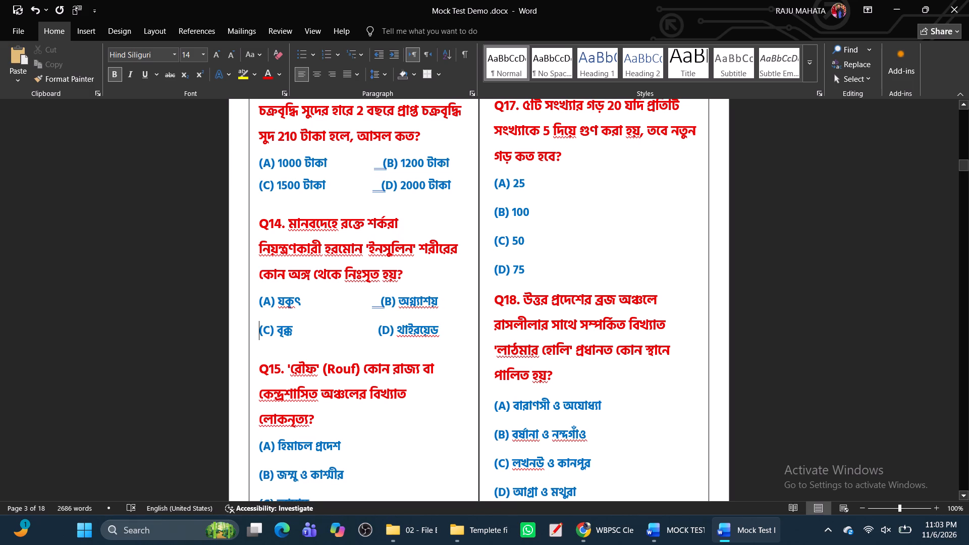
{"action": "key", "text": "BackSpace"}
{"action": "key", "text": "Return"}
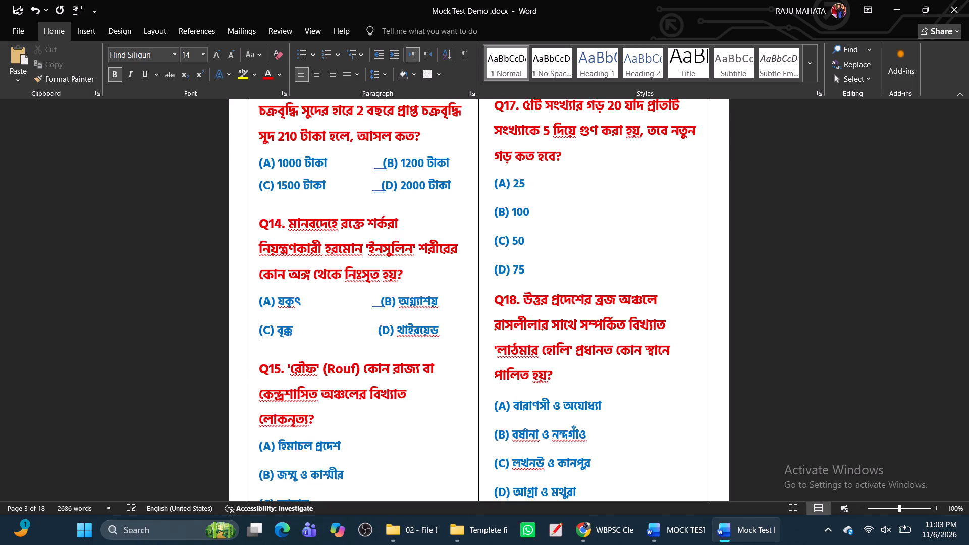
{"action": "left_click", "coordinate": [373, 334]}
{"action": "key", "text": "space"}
Move Q15's option (B) জম্মু ও কাশ্মীর onto the line of option (A) হিমাচল প্রদেশ, spaced as wide as fits on one line.
{"action": "scroll", "coordinate": [333, 376], "scroll_direction": "down", "scroll_amount": 3}
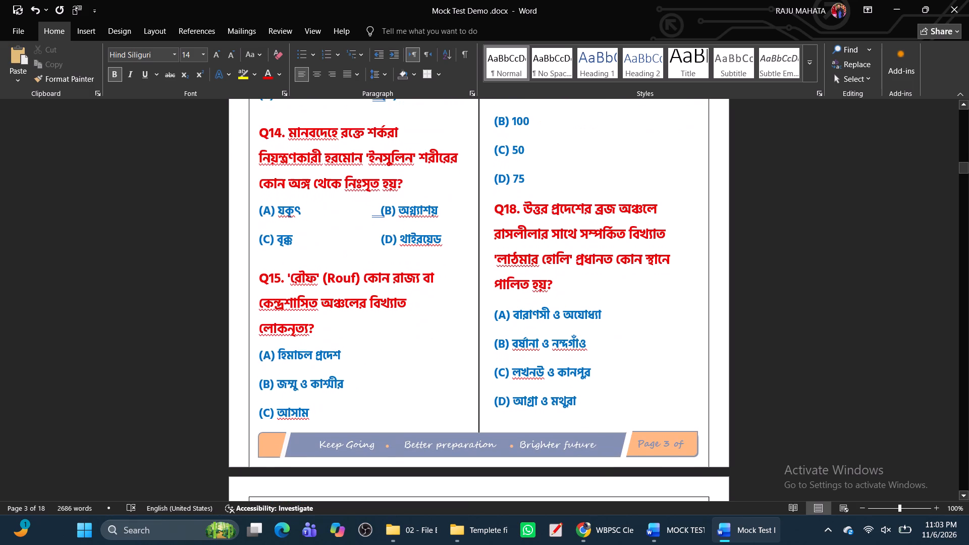
{"action": "left_click", "coordinate": [258, 389]}
{"action": "key", "text": "BackSpace"}
{"action": "key", "text": "space"}
{"action": "key", "text": "space"}
{"action": "key", "text": "space"}
{"action": "key", "text": "space"}
{"action": "key", "text": "space"}
{"action": "key", "text": "space"}
{"action": "key", "text": "space"}
{"action": "key", "text": "space"}
{"action": "key", "text": "space"}
{"action": "key", "text": "space"}
{"action": "key", "text": "space"}
{"action": "key", "text": "space"}
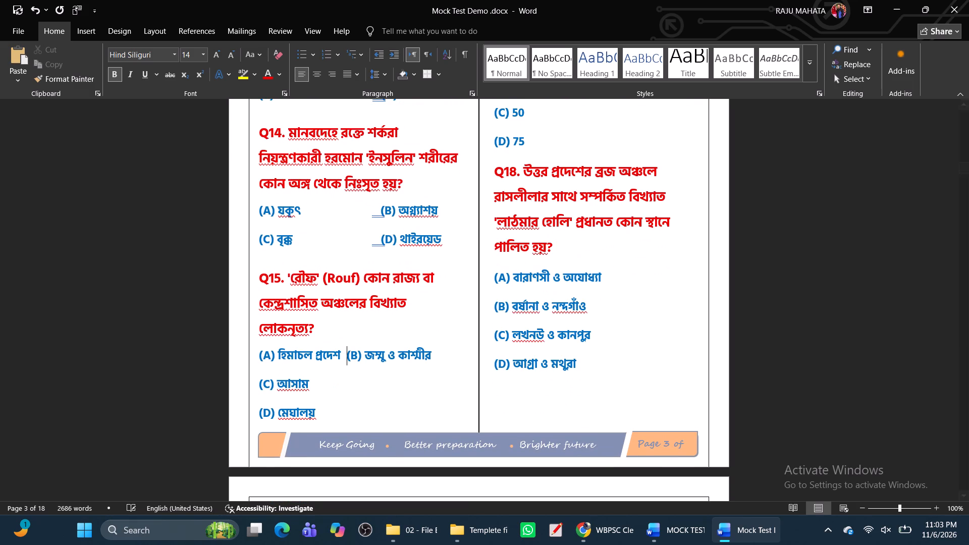
{"action": "key", "text": "space"}
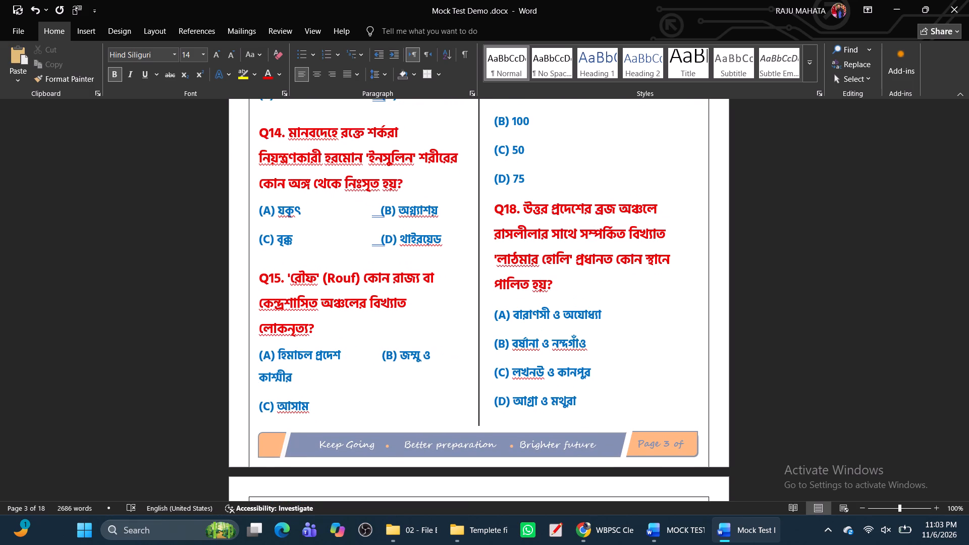
{"action": "key", "text": "BackSpace"}
Move Q15's option (D) মেঘালয় onto the line of option (C) আসাম, spaced to line up beneath option (B).
{"action": "left_click", "coordinate": [256, 419]}
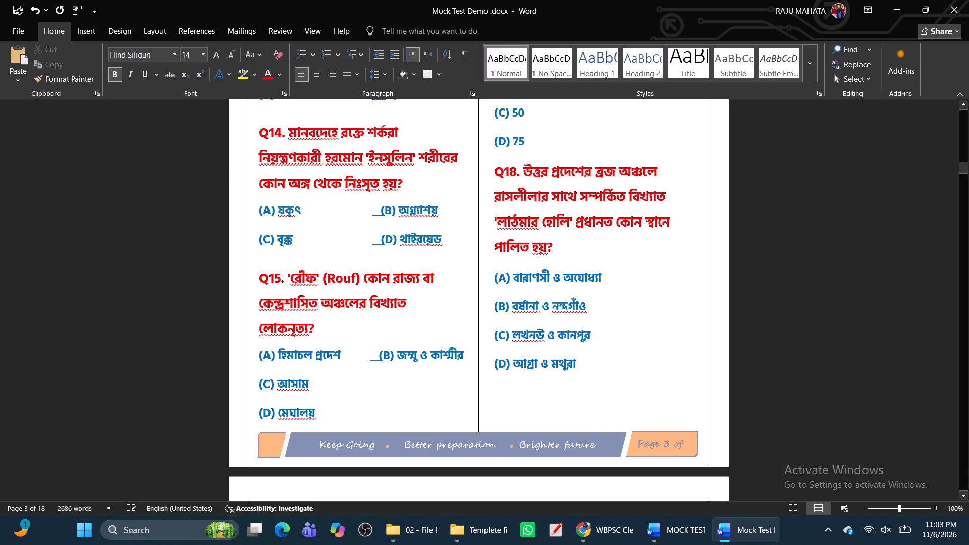
{"action": "key", "text": "BackSpace"}
{"action": "key", "text": "space"}
{"action": "key", "text": "space"}
{"action": "key", "text": "space"}
{"action": "key", "text": "space"}
{"action": "key", "text": "space"}
{"action": "key", "text": "space"}
{"action": "key", "text": "space"}
{"action": "key", "text": "space"}
{"action": "key", "text": "space"}
{"action": "key", "text": "space"}
{"action": "key", "text": "space"}
{"action": "key", "text": "space"}
{"action": "key", "text": "space"}
{"action": "key", "text": "space"}
{"action": "key", "text": "space"}
{"action": "key", "text": "space"}
{"action": "key", "text": "space"}
{"action": "key", "text": "space"}
{"action": "key", "text": "space"}
{"action": "key", "text": "space"}
{"action": "key", "text": "space"}
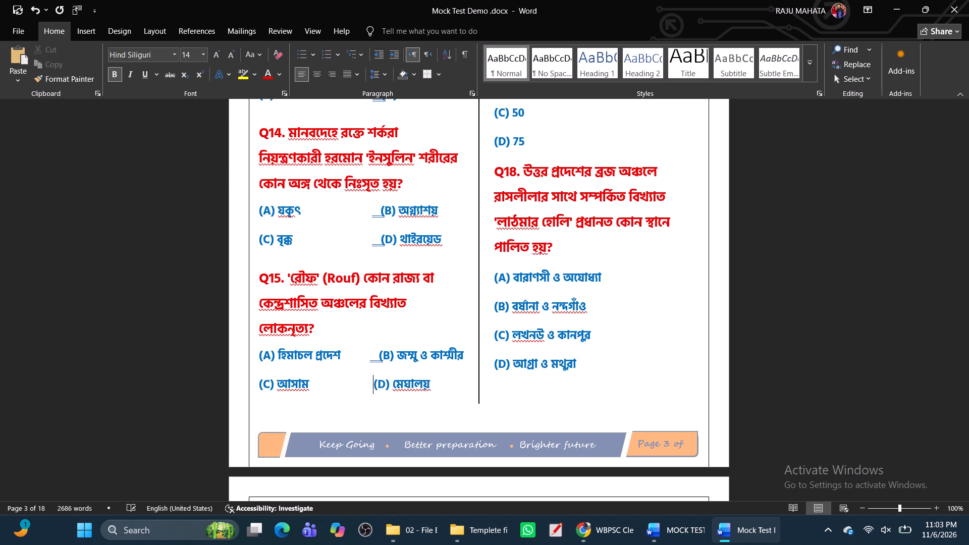
{"action": "key", "text": "space"}
{"action": "key", "text": "space"}
Move Q16's option (B) ২৩তম onto the line of option (A) ১ম, separated by a wide gap of spaces.
{"action": "scroll", "coordinate": [387, 299], "scroll_direction": "up", "scroll_amount": 7}
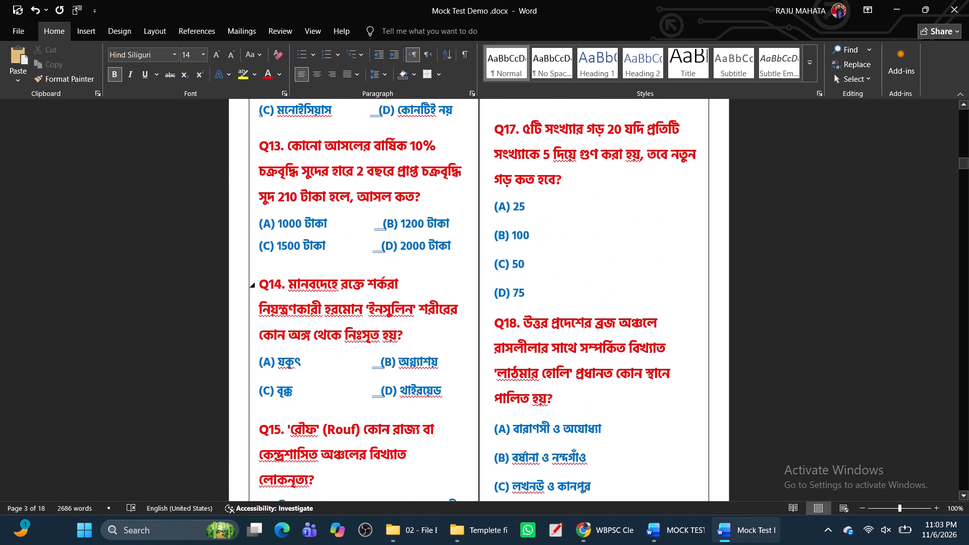
{"action": "scroll", "coordinate": [387, 299], "scroll_direction": "up", "scroll_amount": 8}
{"action": "left_click", "coordinate": [491, 338]}
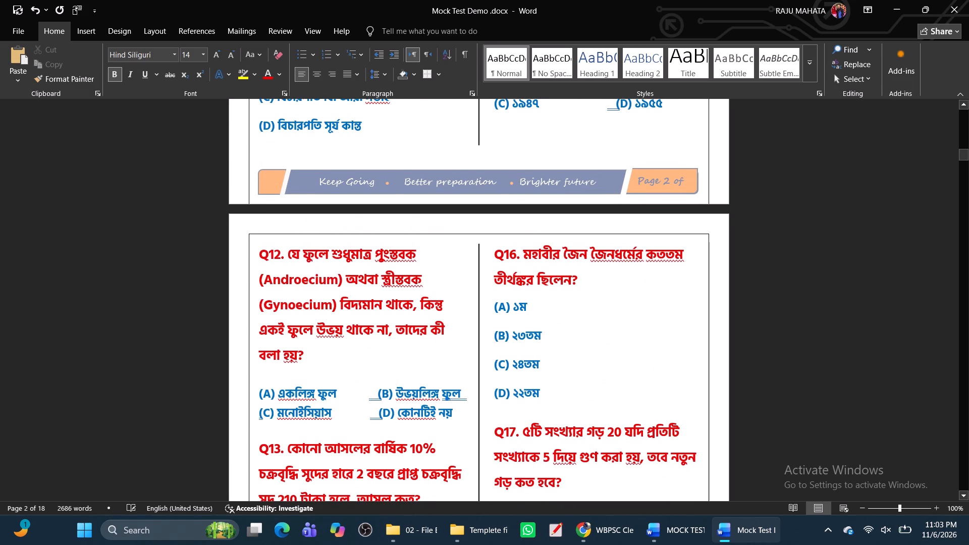
{"action": "key", "text": "BackSpace"}
{"action": "key", "text": "space"}
{"action": "key", "text": "space"}
{"action": "key", "text": "space"}
{"action": "key", "text": "space"}
{"action": "key", "text": "space"}
{"action": "key", "text": "space"}
{"action": "key", "text": "space"}
{"action": "key", "text": "space"}
{"action": "key", "text": "space"}
{"action": "key", "text": "space"}
{"action": "key", "text": "space"}
{"action": "key", "text": "space"}
{"action": "key", "text": "space"}
{"action": "key", "text": "space"}
{"action": "key", "text": "space"}
{"action": "key", "text": "space"}
{"action": "key", "text": "space"}
{"action": "key", "text": "space"}
{"action": "key", "text": "space"}
{"action": "key", "text": "space"}
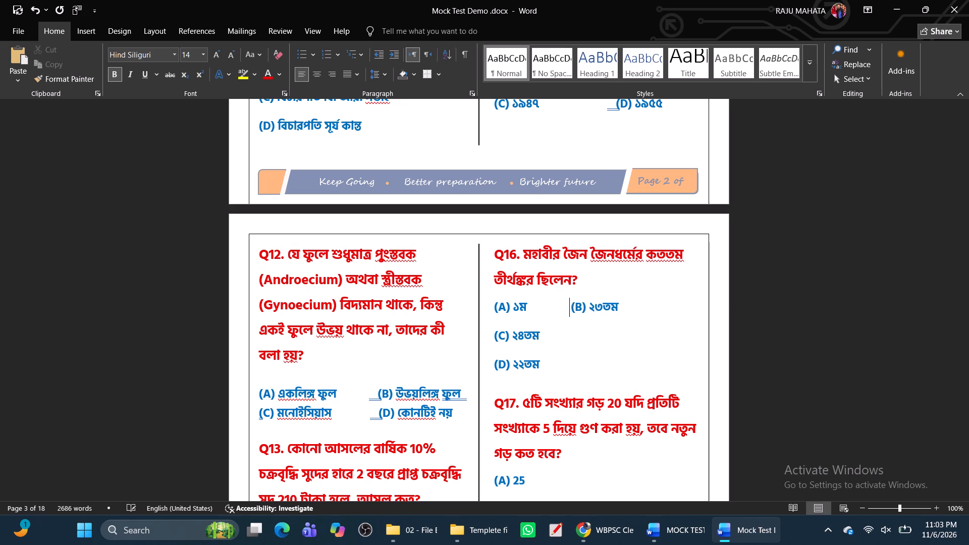
{"action": "key", "text": "space"}
{"action": "key", "text": "space"}
{"action": "key", "text": "space"}
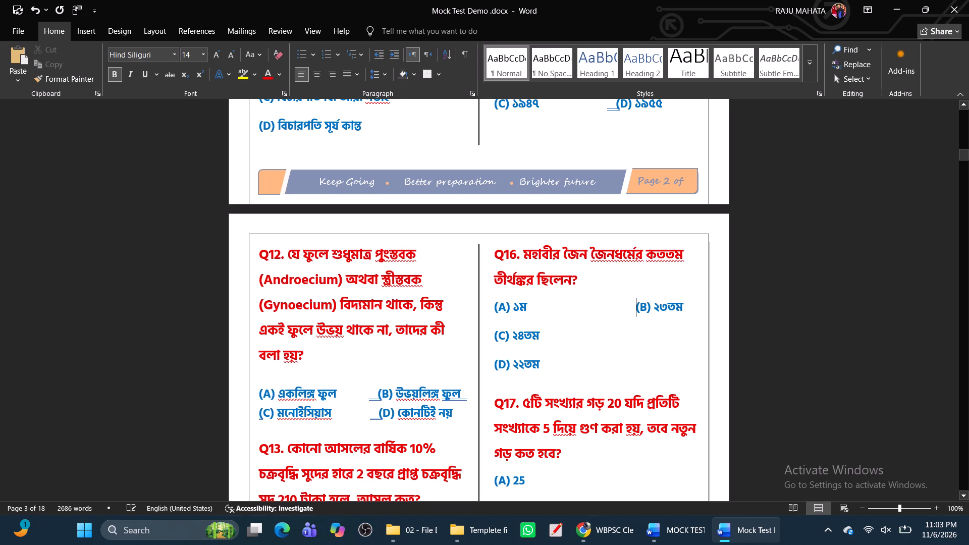
Move Q16's option (D) ২২তম onto the line of option (C) ২৪তম, spaced to line up beneath option (B).
{"action": "left_click", "coordinate": [486, 375]}
{"action": "left_click", "coordinate": [489, 370]}
{"action": "key", "text": "BackSpace"}
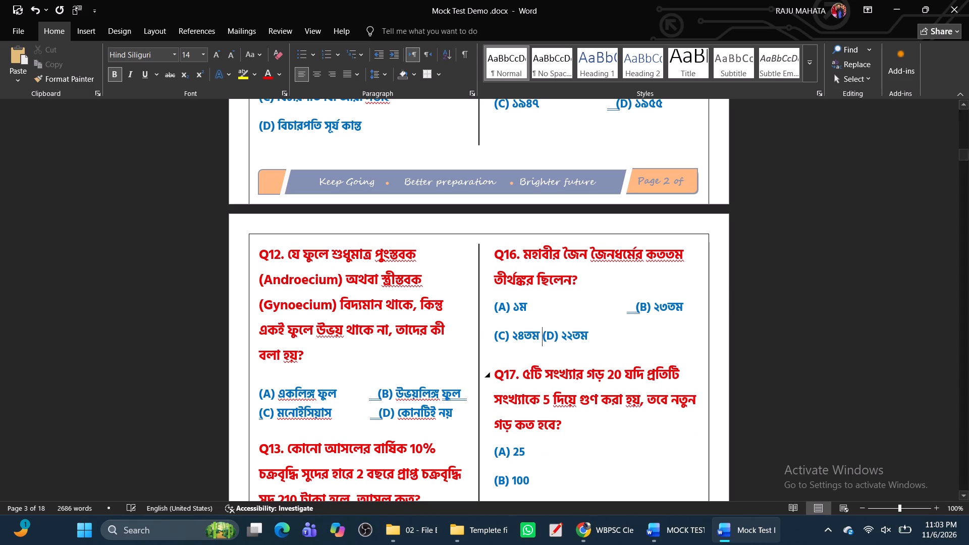
{"action": "key", "text": "space"}
{"action": "key", "text": "space"}
{"action": "key", "text": "space"}
{"action": "key", "text": "space"}
{"action": "key", "text": "space"}
{"action": "key", "text": "space"}
{"action": "key", "text": "space"}
{"action": "key", "text": "space"}
{"action": "key", "text": "space"}
{"action": "key", "text": "space"}
{"action": "key", "text": "space"}
{"action": "key", "text": "space"}
{"action": "key", "text": "space"}
{"action": "key", "text": "space"}
{"action": "key", "text": "space"}
{"action": "key", "text": "space"}
{"action": "key", "text": "space"}
{"action": "key", "text": "space"}
{"action": "key", "text": "space"}
{"action": "key", "text": "space"}
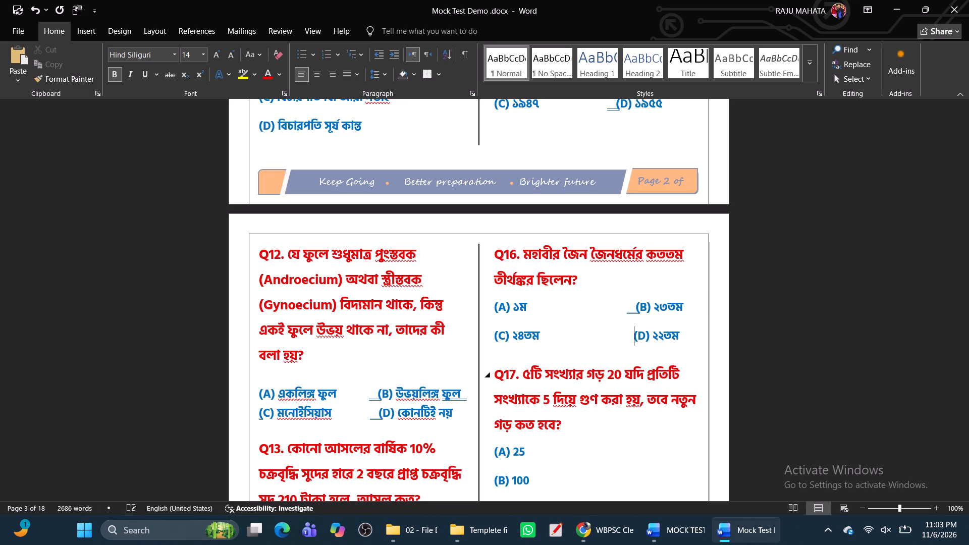
{"action": "key", "text": "space"}
Move Q17's option (B) 100 onto the line of option (A) 25, spaced to line up with Q16's second option column.
{"action": "scroll", "coordinate": [489, 369], "scroll_direction": "down", "scroll_amount": 4}
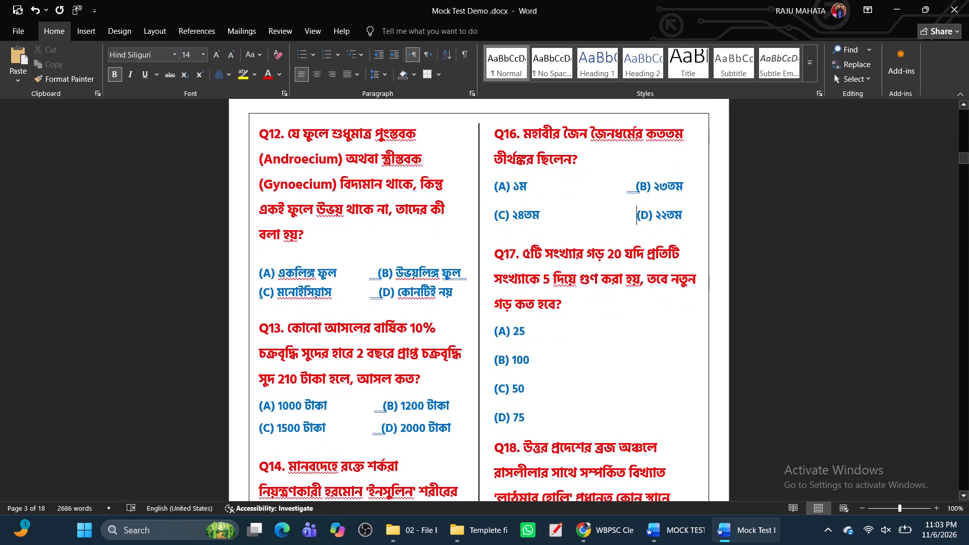
{"action": "left_click", "coordinate": [492, 365]}
{"action": "key", "text": "BackSpace"}
{"action": "key", "text": "space"}
{"action": "key", "text": "space"}
{"action": "key", "text": "space"}
{"action": "key", "text": "space"}
{"action": "key", "text": "space"}
{"action": "key", "text": "space"}
{"action": "key", "text": "space"}
{"action": "key", "text": "space"}
{"action": "key", "text": "space"}
{"action": "key", "text": "space"}
{"action": "key", "text": "space"}
{"action": "key", "text": "space"}
{"action": "key", "text": "space"}
{"action": "key", "text": "space"}
{"action": "key", "text": "space"}
{"action": "key", "text": "space"}
{"action": "key", "text": "space"}
{"action": "key", "text": "space"}
{"action": "key", "text": "space"}
{"action": "key", "text": "space"}
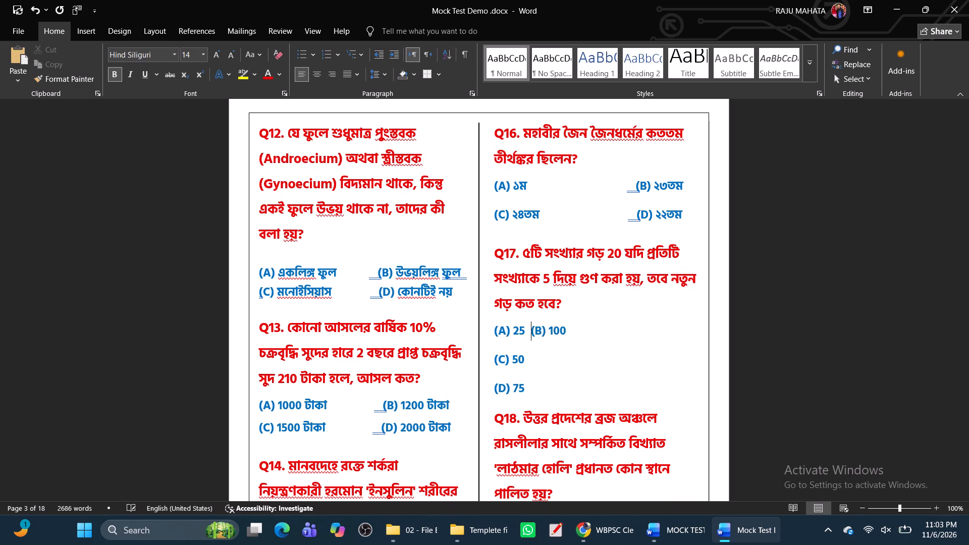
{"action": "key", "text": "space"}
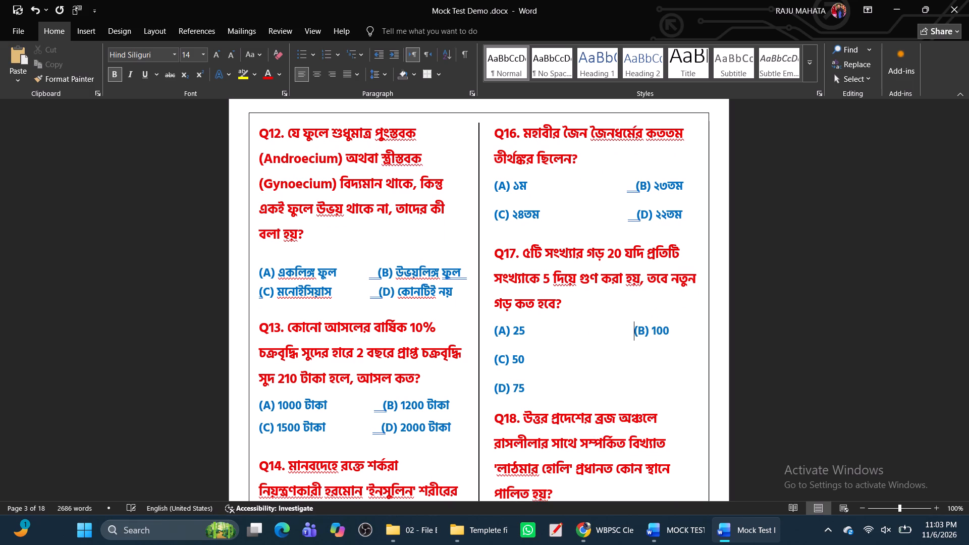
{"action": "key", "text": "space"}
Move Q17's option (D) 75 onto the line of option (C) 50, spaced to line up beneath option (B).
{"action": "left_click", "coordinate": [491, 385]}
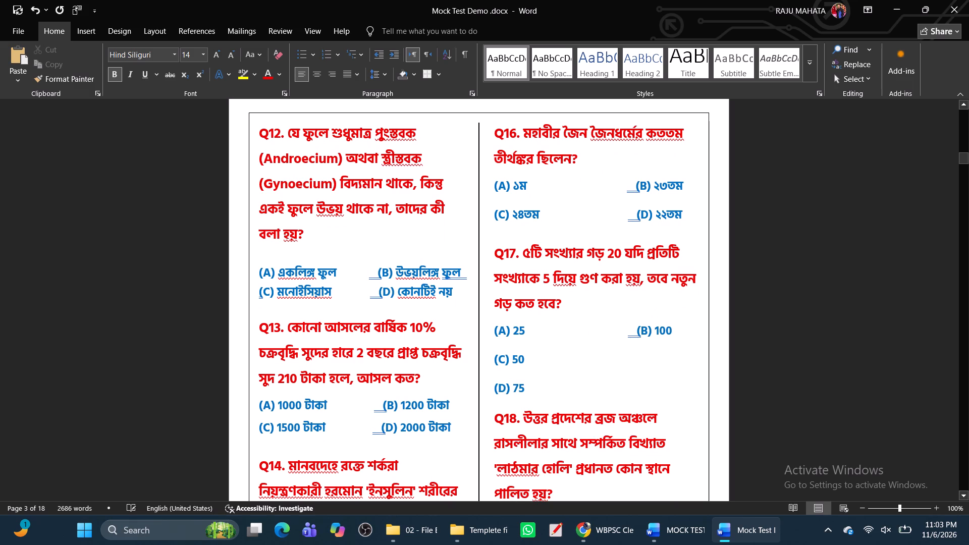
{"action": "key", "text": "BackSpace"}
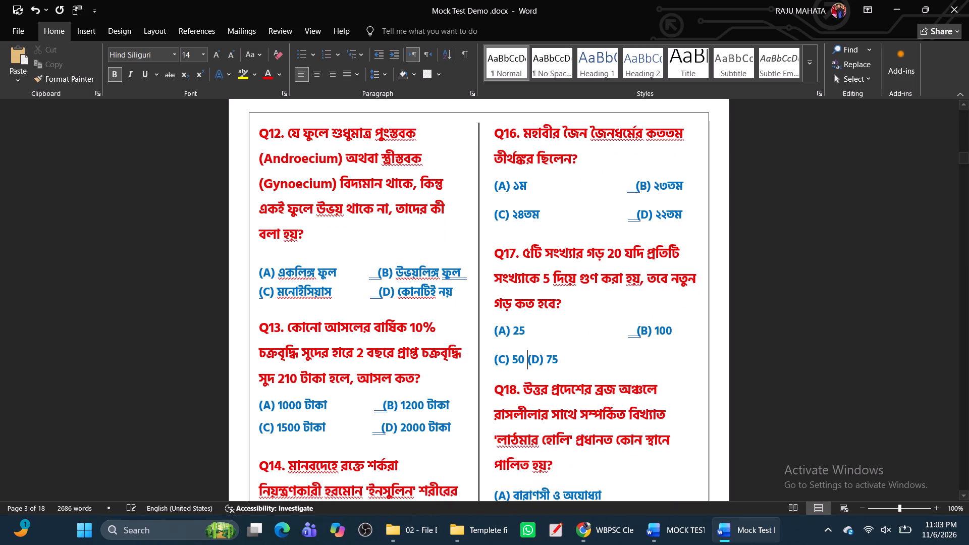
{"action": "key", "text": "space"}
{"action": "key", "text": "space"}
{"action": "key", "text": "space"}
{"action": "key", "text": "space"}
{"action": "key", "text": "space"}
{"action": "key", "text": "space"}
{"action": "key", "text": "space"}
{"action": "key", "text": "space"}
{"action": "key", "text": "space"}
{"action": "key", "text": "space"}
{"action": "key", "text": "space"}
{"action": "key", "text": "space"}
{"action": "key", "text": "space"}
{"action": "key", "text": "space"}
{"action": "key", "text": "space"}
{"action": "key", "text": "space"}
{"action": "key", "text": "space"}
{"action": "key", "text": "space"}
{"action": "key", "text": "space"}
{"action": "key", "text": "space"}
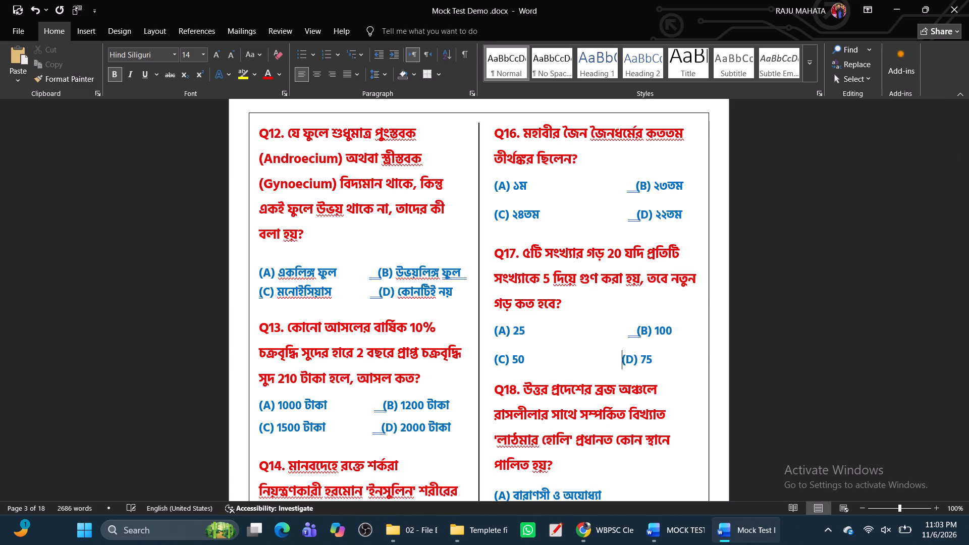
{"action": "key", "text": "space"}
{"action": "key", "text": "space"}
{"action": "key", "text": "space"}
{"action": "key", "text": "space"}
{"action": "key", "text": "space"}
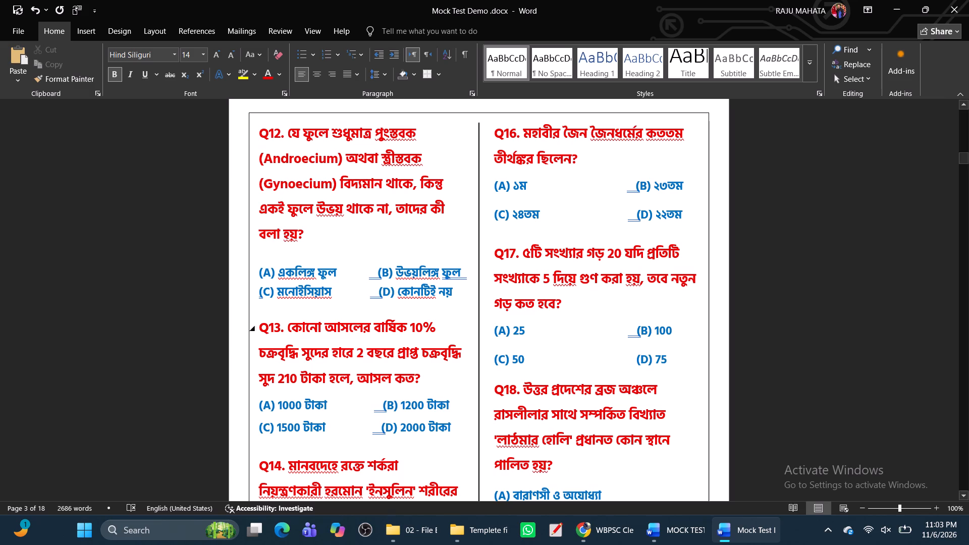
Pull Q16's option (C)/(D) row up tight beneath its (A)/(B) row by removing the paragraph break between them.
{"action": "left_click", "coordinate": [491, 223]}
{"action": "key", "text": "BackSpace"}
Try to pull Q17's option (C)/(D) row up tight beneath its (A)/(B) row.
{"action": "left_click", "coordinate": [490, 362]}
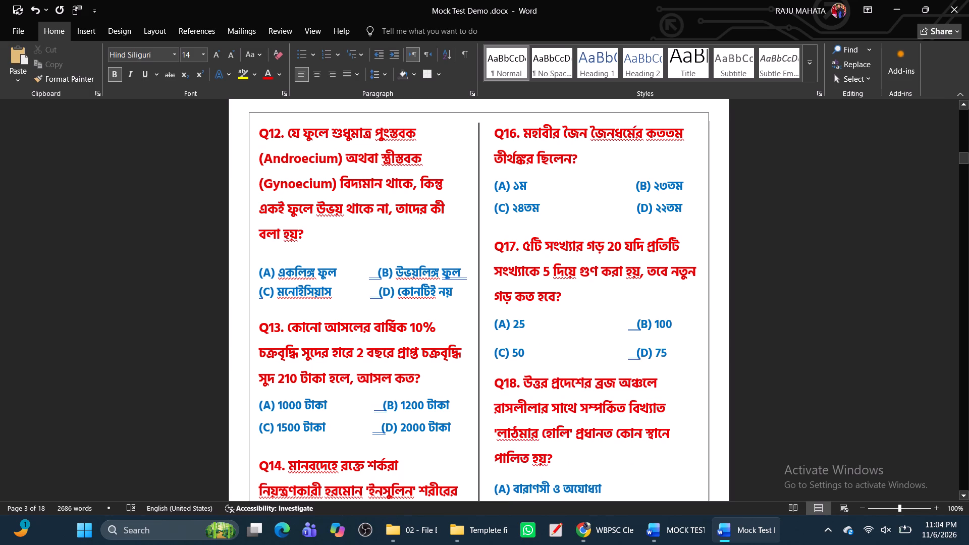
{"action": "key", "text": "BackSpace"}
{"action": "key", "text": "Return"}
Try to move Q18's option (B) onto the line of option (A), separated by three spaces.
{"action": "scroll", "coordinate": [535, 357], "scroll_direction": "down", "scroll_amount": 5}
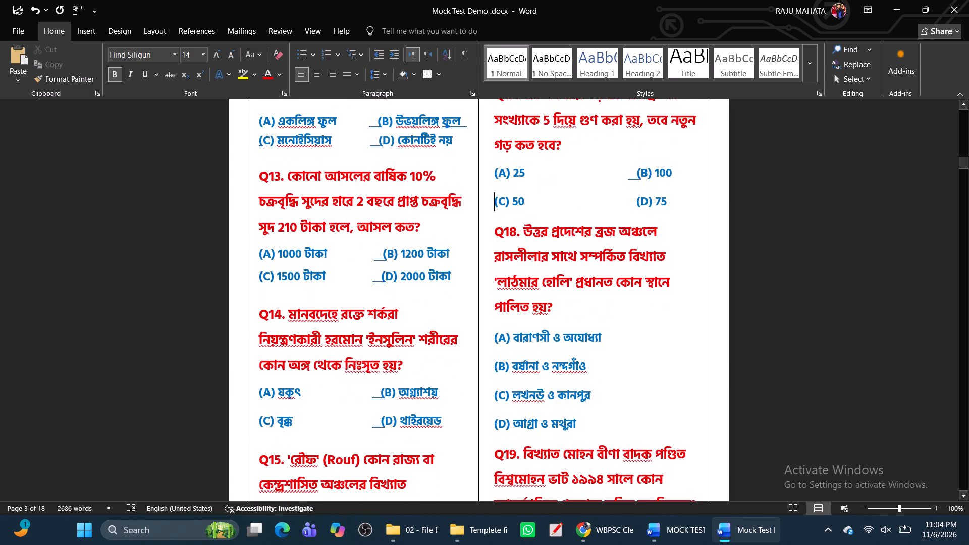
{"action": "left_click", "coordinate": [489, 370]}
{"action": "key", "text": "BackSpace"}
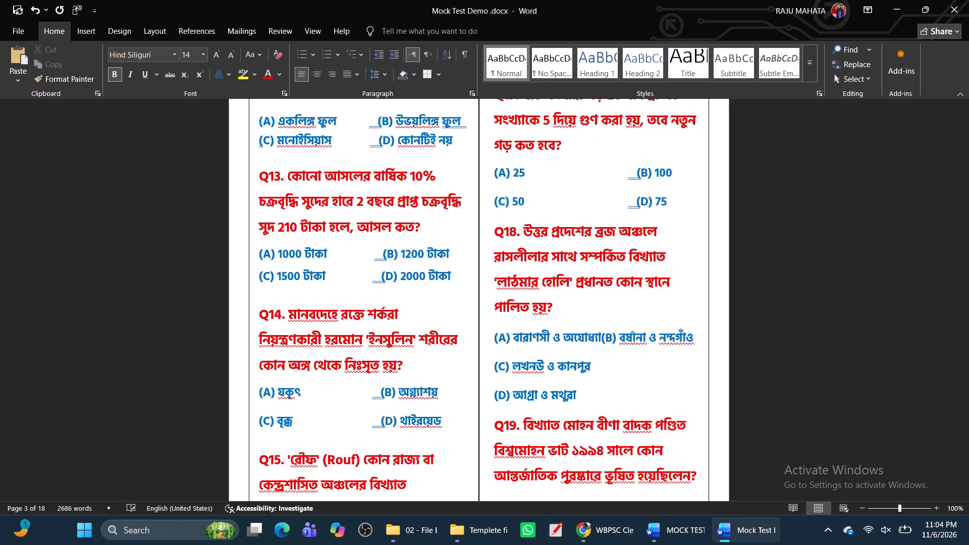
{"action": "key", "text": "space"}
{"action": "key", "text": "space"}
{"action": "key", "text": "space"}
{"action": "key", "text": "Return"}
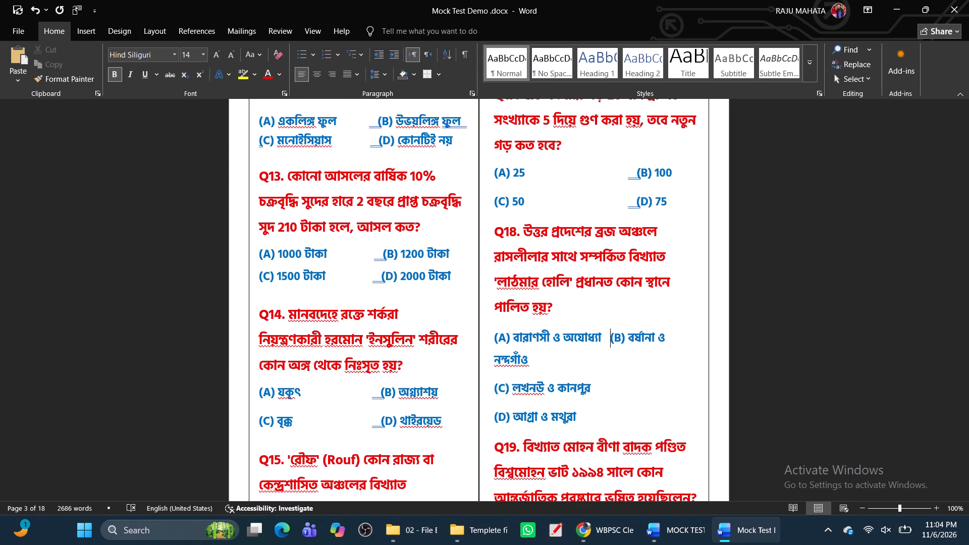
Join Q19's option (B) to the line of option (A) and delete its "(Grammy Award)" text.
{"action": "scroll", "coordinate": [491, 413], "scroll_direction": "down", "scroll_amount": 7}
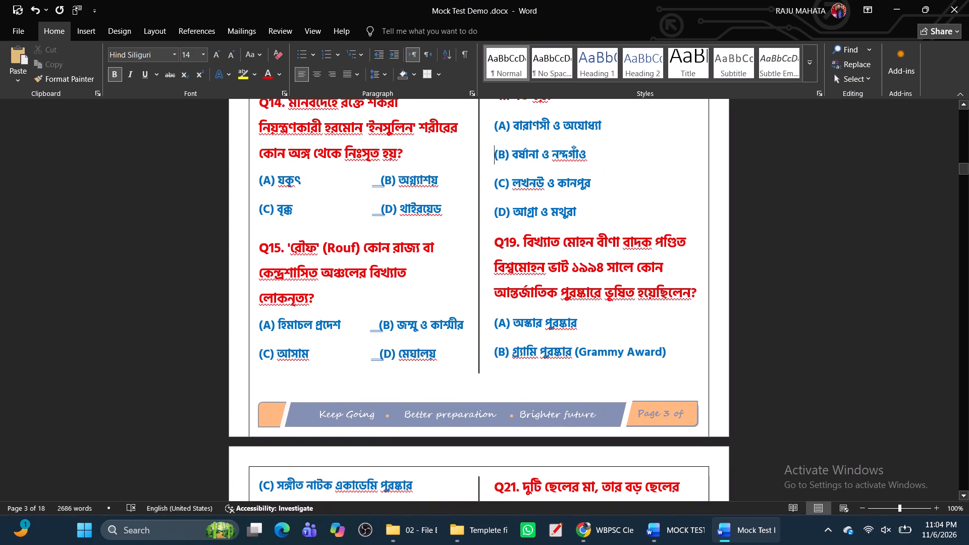
{"action": "left_click", "coordinate": [489, 354]}
{"action": "key", "text": "BackSpace"}
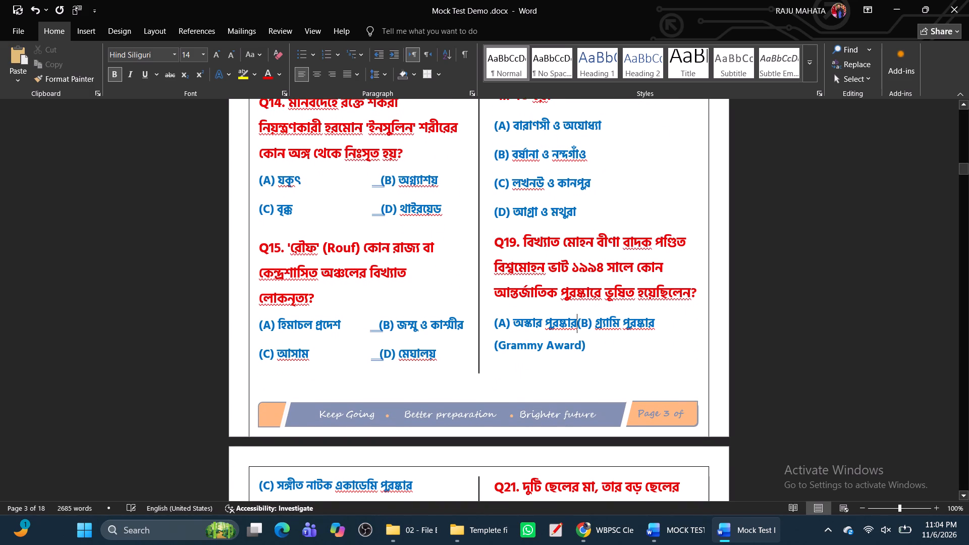
{"action": "left_click_drag", "start_coordinate": [583, 346], "coordinate": [492, 348]}
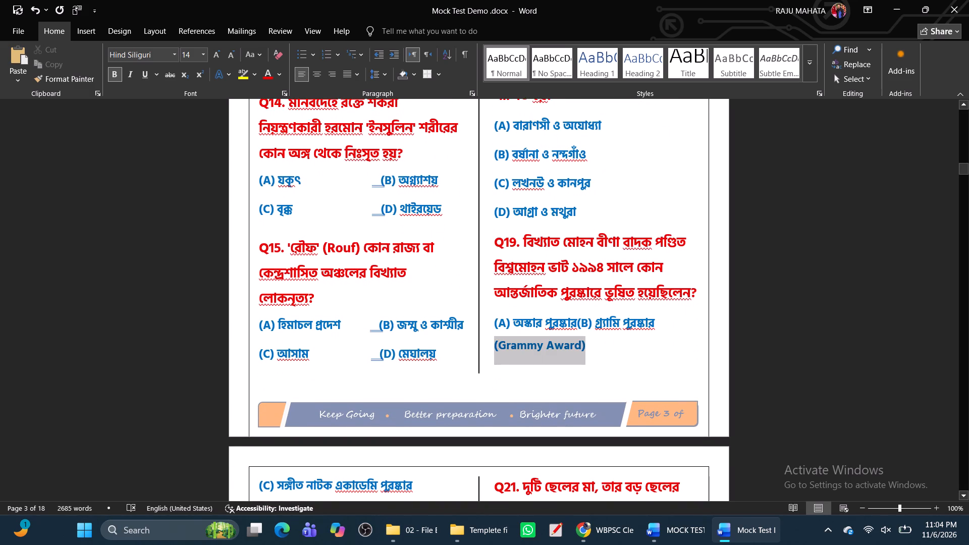
{"action": "left_click_drag", "start_coordinate": [492, 348], "coordinate": [489, 346]}
{"action": "key", "text": "BackSpace"}
Insert a gap of 12 spaces between Q19's options (A) and (B) on their shared line.
{"action": "left_click", "coordinate": [579, 330]}
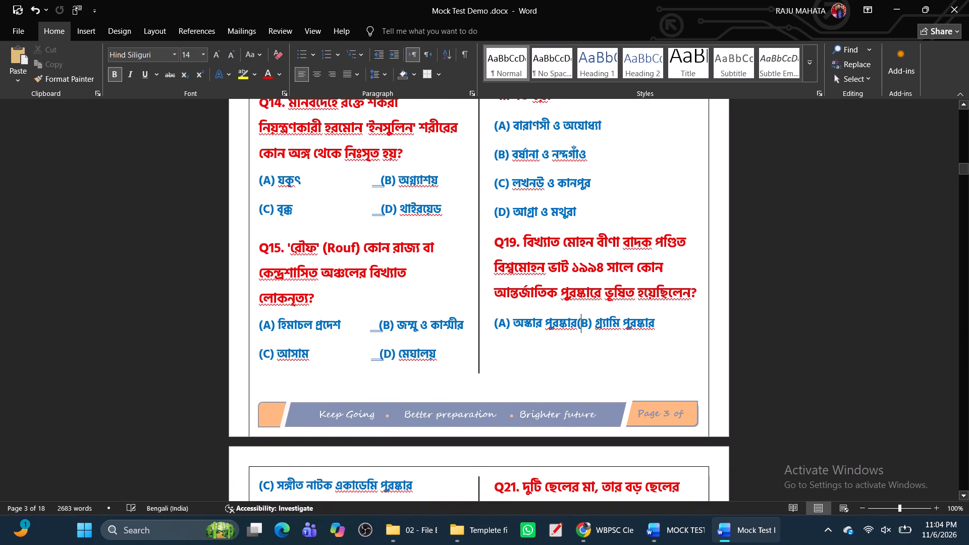
{"action": "left_click", "coordinate": [576, 327]}
{"action": "key", "text": "space"}
{"action": "key", "text": "space"}
{"action": "key", "text": "space"}
{"action": "key", "text": "space"}
{"action": "key", "text": "space"}
{"action": "key", "text": "space"}
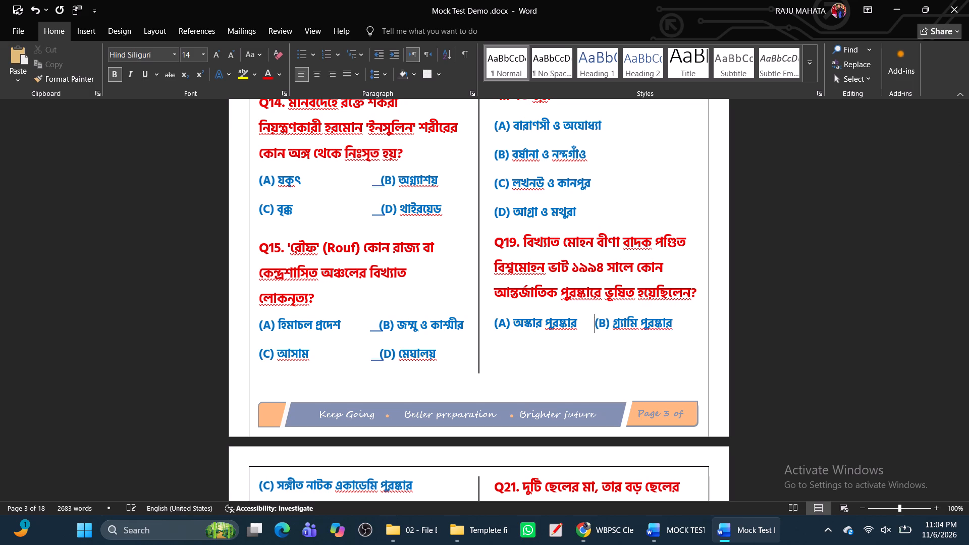
{"action": "key", "text": "space"}
{"action": "key", "text": "space"}
{"action": "key", "text": "space"}
{"action": "key", "text": "space"}
{"action": "key", "text": "space"}
{"action": "key", "text": "space"}
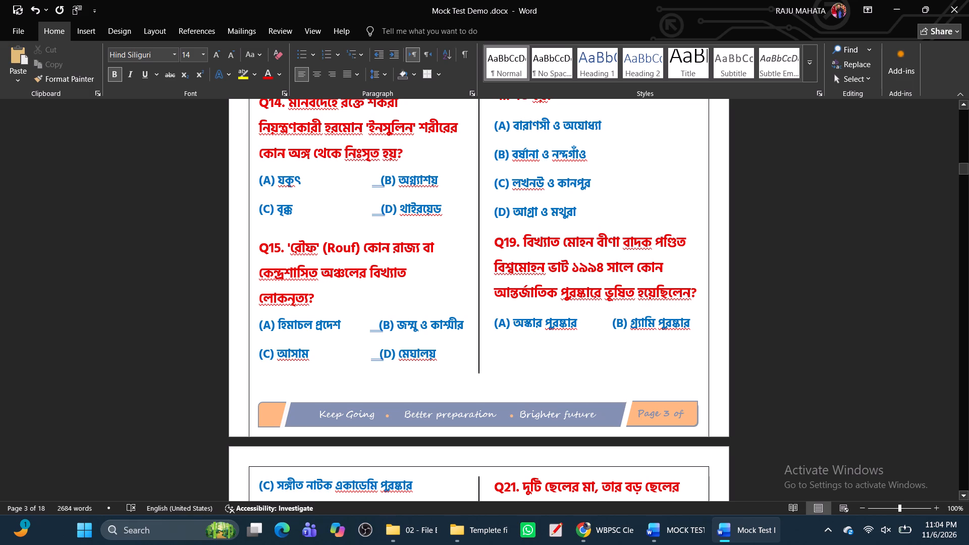
Pull Q19's option (C) back from the following page to sit tight beneath the (A)/(B) row.
{"action": "scroll", "coordinate": [503, 381], "scroll_direction": "down", "scroll_amount": 4}
{"action": "left_click", "coordinate": [258, 367]}
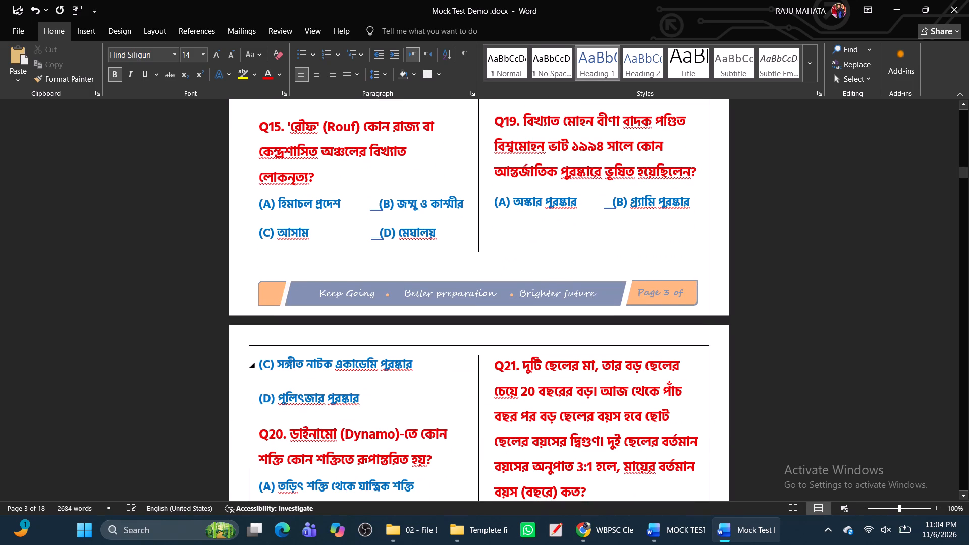
{"action": "key", "text": "BackSpace"}
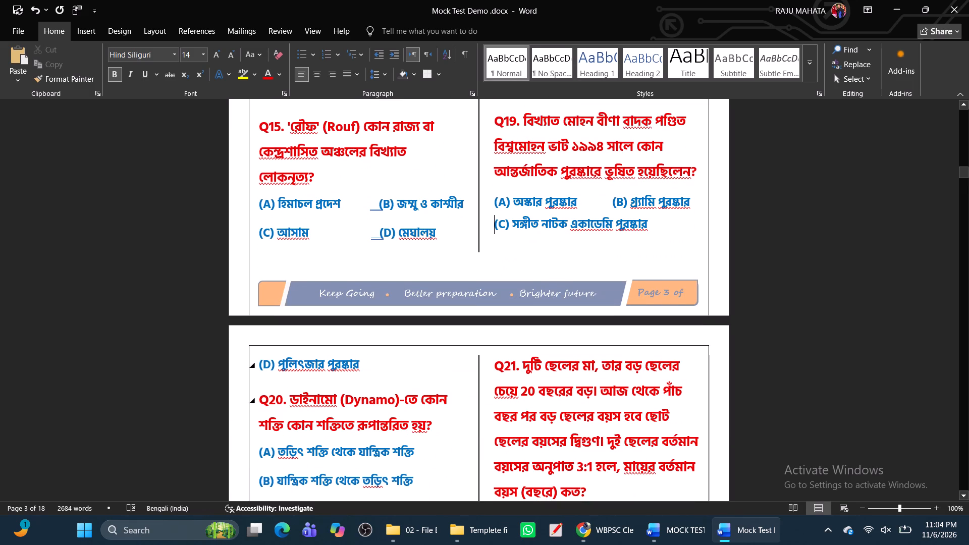
Pull Q19's option (D) back from the following page onto its own line directly beneath option (C).
{"action": "left_click", "coordinate": [258, 366]}
{"action": "key", "text": "BackSpace"}
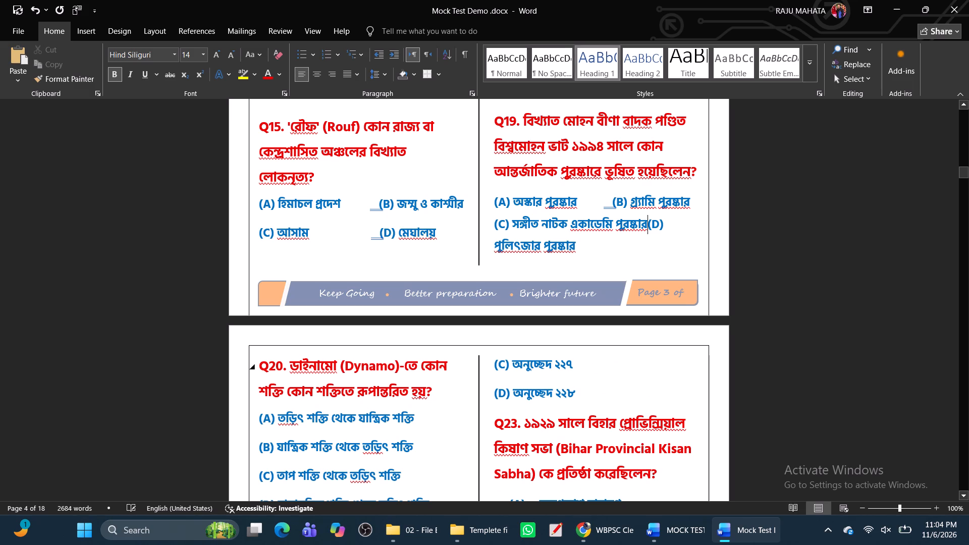
{"action": "key", "text": "Return"}
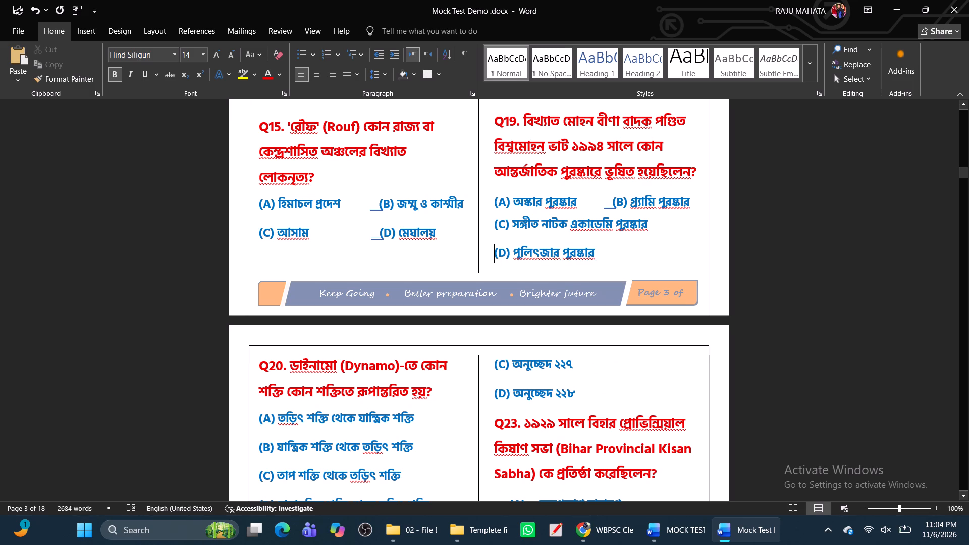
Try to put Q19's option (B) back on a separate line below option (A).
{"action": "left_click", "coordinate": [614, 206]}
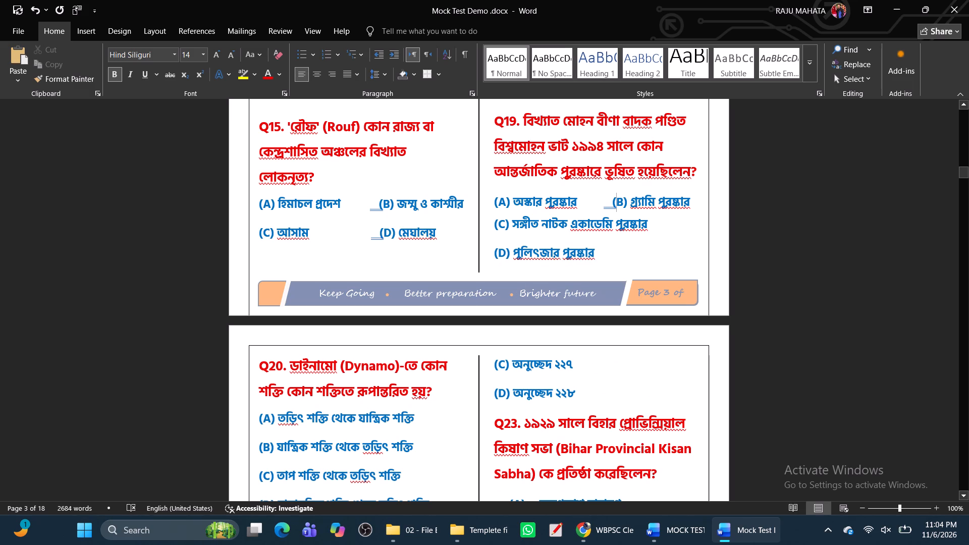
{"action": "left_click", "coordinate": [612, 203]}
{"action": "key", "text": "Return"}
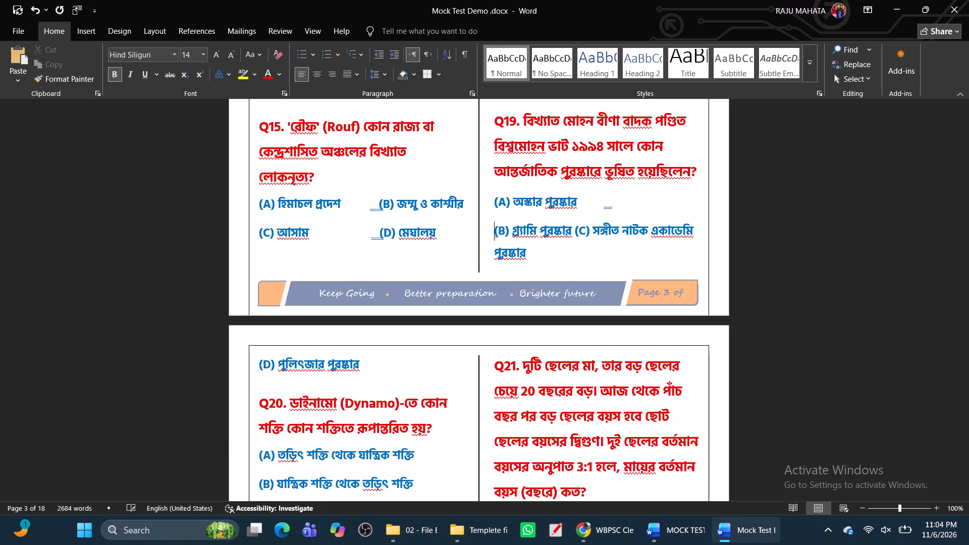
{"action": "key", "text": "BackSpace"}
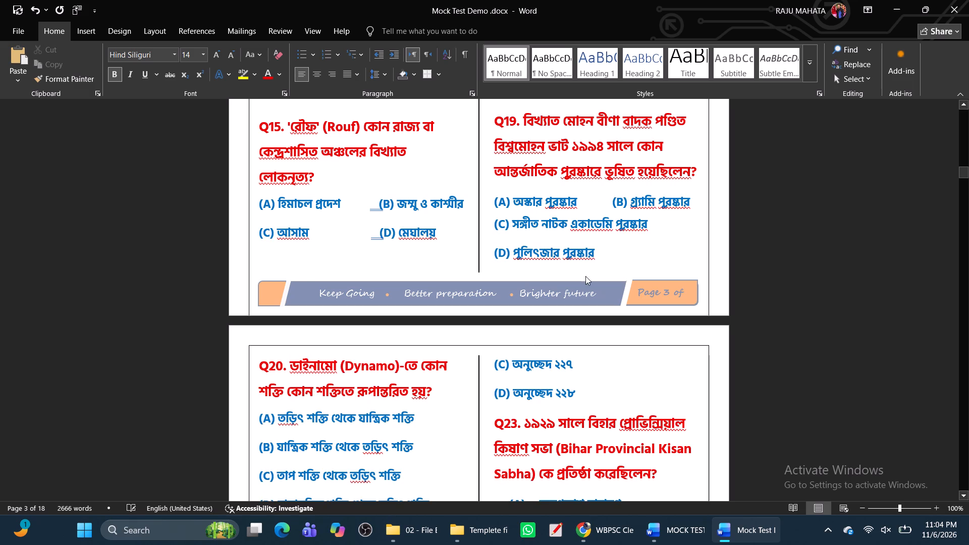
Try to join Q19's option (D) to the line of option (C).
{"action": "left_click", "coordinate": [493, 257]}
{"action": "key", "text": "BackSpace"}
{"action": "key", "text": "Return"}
Move Q21's option B) 30 বছর onto the line of option A) 35 বছর, separated by 20 spaces.
{"action": "scroll", "coordinate": [495, 258], "scroll_direction": "down", "scroll_amount": 5}
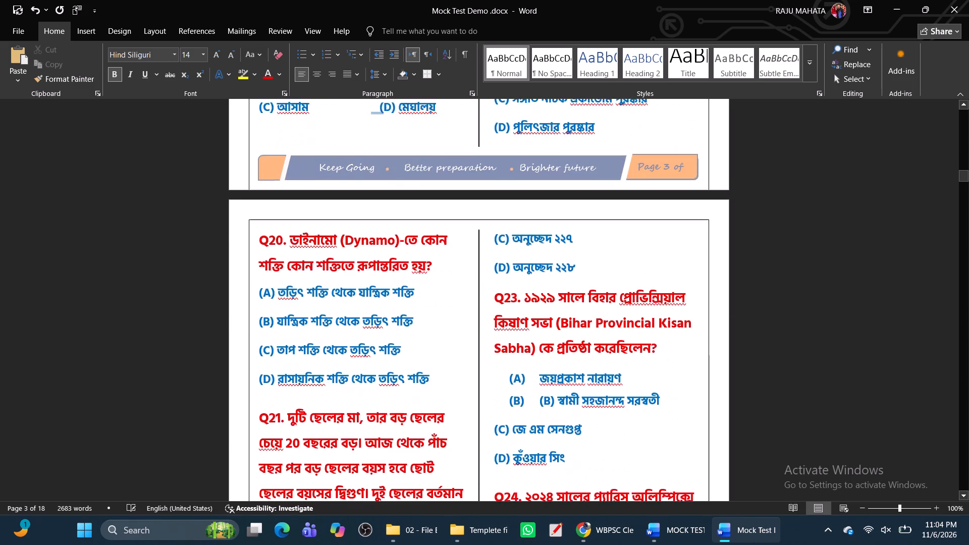
{"action": "scroll", "coordinate": [270, 326], "scroll_direction": "down", "scroll_amount": 3}
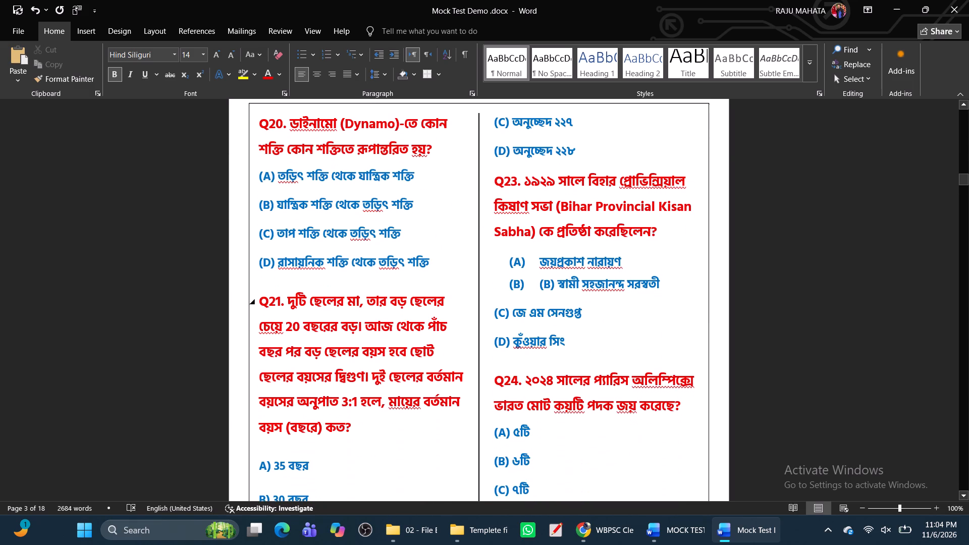
{"action": "scroll", "coordinate": [272, 334], "scroll_direction": "down", "scroll_amount": 4}
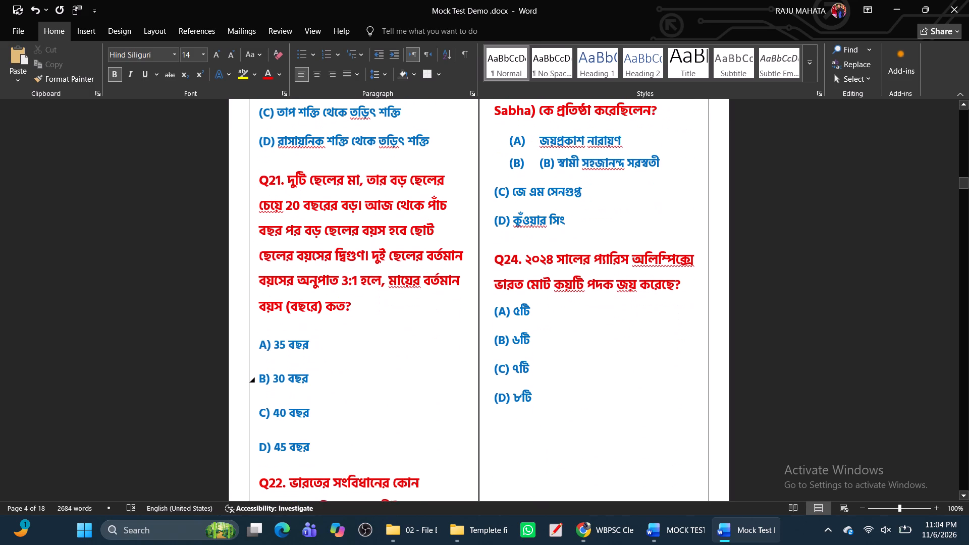
{"action": "left_click", "coordinate": [258, 383]}
{"action": "key", "text": "BackSpace"}
{"action": "key", "text": "space"}
{"action": "key", "text": "space"}
{"action": "key", "text": "space"}
{"action": "key", "text": "space"}
{"action": "key", "text": "space"}
{"action": "key", "text": "space"}
{"action": "key", "text": "space"}
{"action": "key", "text": "space"}
{"action": "key", "text": "space"}
{"action": "key", "text": "space"}
{"action": "key", "text": "space"}
{"action": "key", "text": "space"}
{"action": "key", "text": "space"}
{"action": "key", "text": "space"}
{"action": "key", "text": "space"}
{"action": "key", "text": "space"}
{"action": "key", "text": "space"}
{"action": "key", "text": "space"}
{"action": "key", "text": "space"}
{"action": "key", "text": "space"}
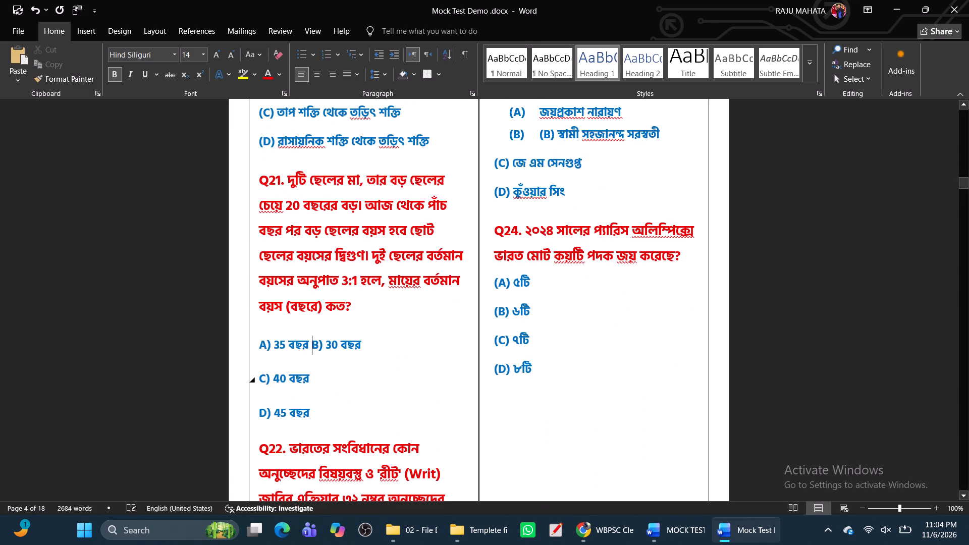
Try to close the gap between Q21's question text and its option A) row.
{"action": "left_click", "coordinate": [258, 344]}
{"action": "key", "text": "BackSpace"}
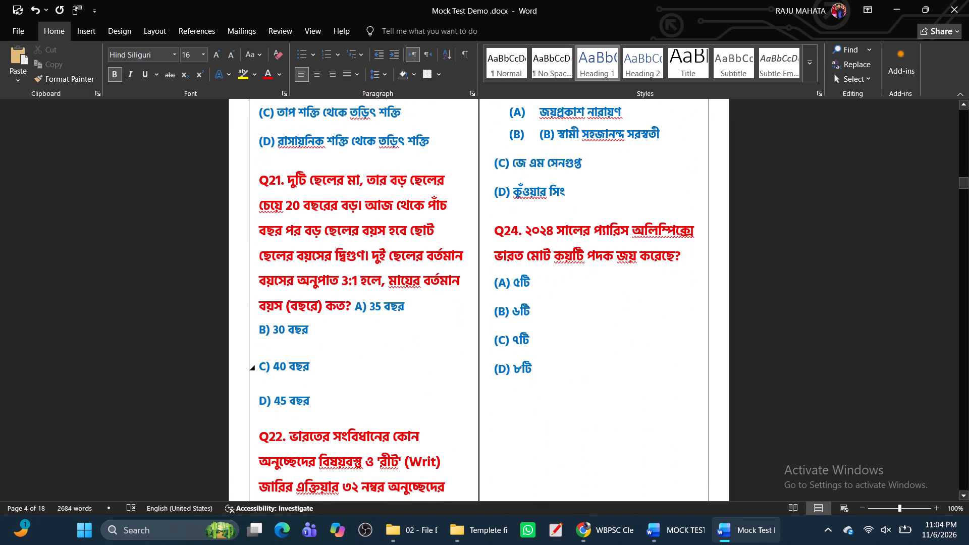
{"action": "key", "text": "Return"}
Move Q21's option D) 45 বছর onto the line of option C) 40 বছর, spaced to line up beneath option B).
{"action": "left_click", "coordinate": [257, 417]}
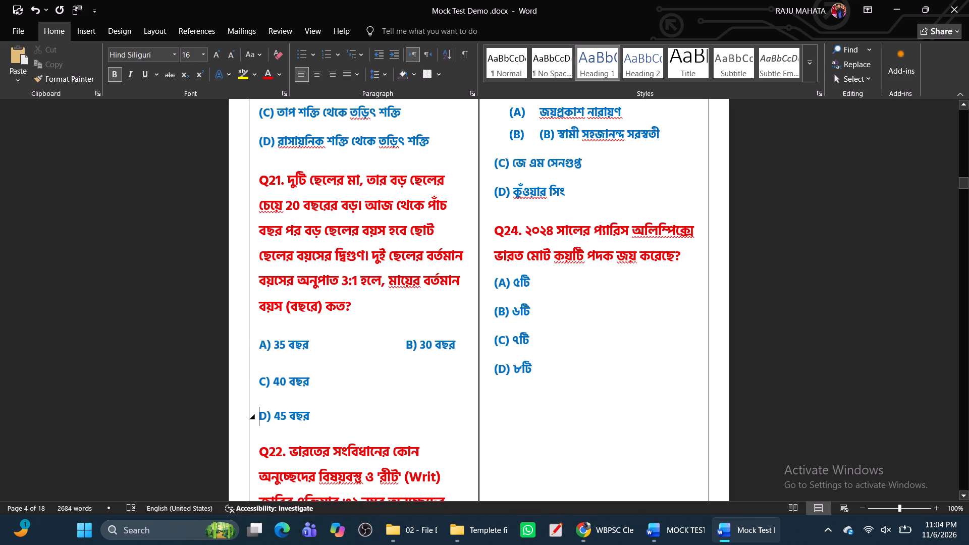
{"action": "key", "text": "backslash"}
{"action": "key", "text": "BackSpace"}
{"action": "key", "text": "BackSpace"}
{"action": "key", "text": "space"}
{"action": "key", "text": "space"}
{"action": "key", "text": "space"}
{"action": "key", "text": "space"}
{"action": "key", "text": "space"}
{"action": "key", "text": "space"}
{"action": "key", "text": "space"}
{"action": "key", "text": "space"}
{"action": "key", "text": "space"}
{"action": "key", "text": "space"}
{"action": "key", "text": "space"}
{"action": "key", "text": "space"}
{"action": "key", "text": "space"}
{"action": "key", "text": "space"}
{"action": "key", "text": "space"}
{"action": "key", "text": "space"}
{"action": "key", "text": "space"}
{"action": "key", "text": "space"}
{"action": "key", "text": "space"}
{"action": "key", "text": "space"}
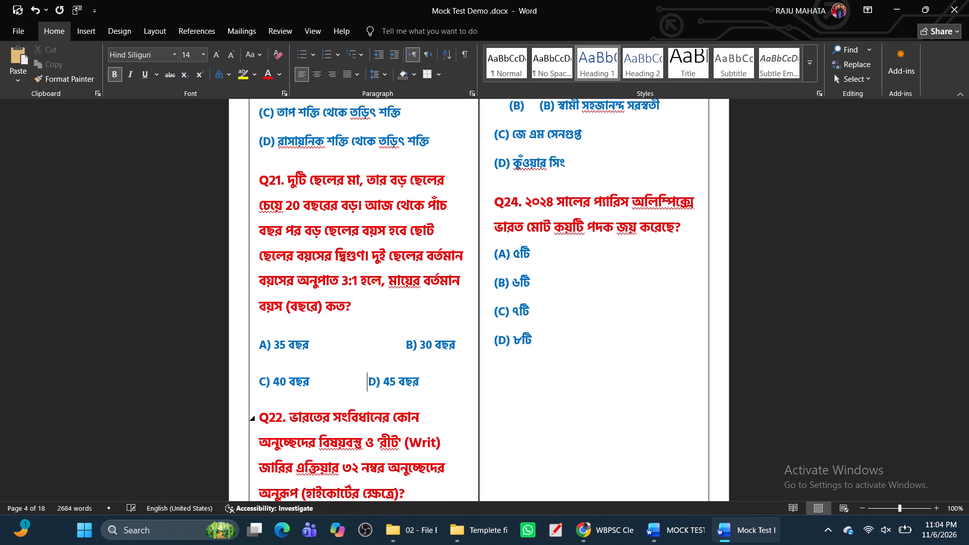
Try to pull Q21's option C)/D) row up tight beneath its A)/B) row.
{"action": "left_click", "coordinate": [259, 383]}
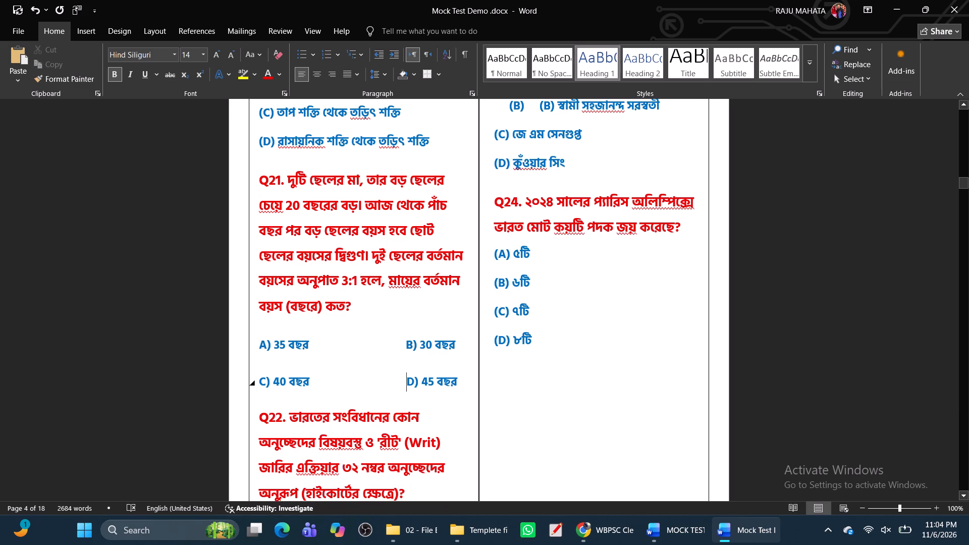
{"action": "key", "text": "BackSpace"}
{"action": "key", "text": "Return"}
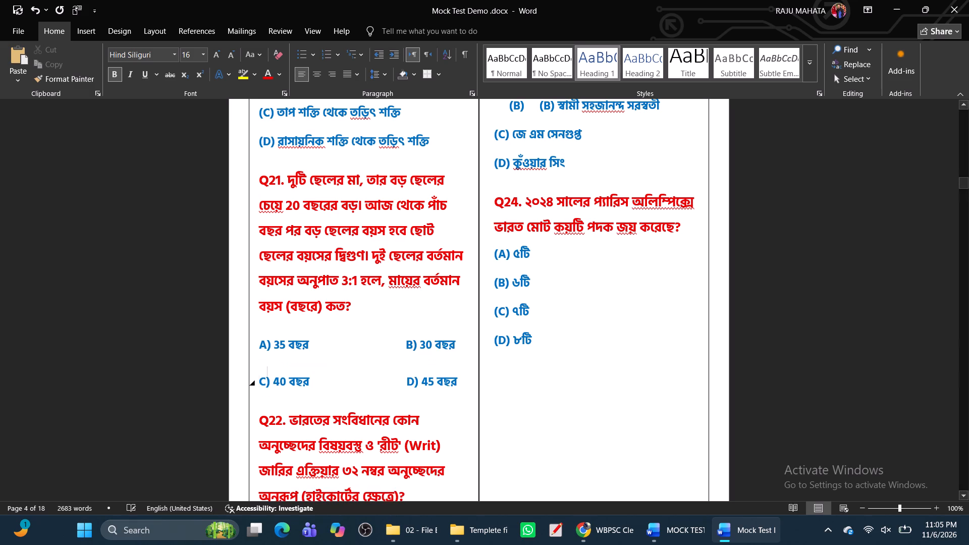
Move Q22's option (B) অনুচ্ছেদ ২২৬ onto the line of option (A) অনুচ্ছেদ ২২৫, separated by 15 spaces.
{"action": "scroll", "coordinate": [332, 376], "scroll_direction": "down", "scroll_amount": 5}
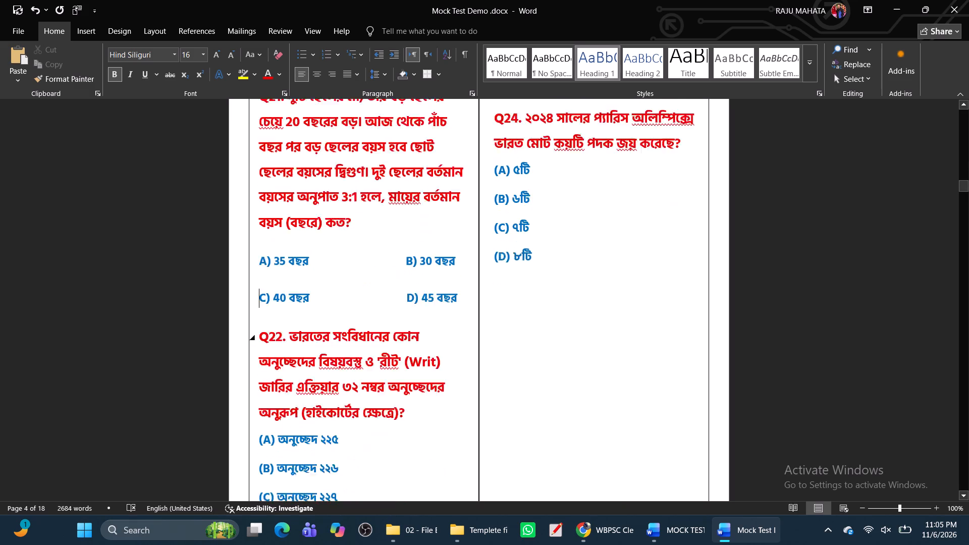
{"action": "left_click", "coordinate": [258, 404]}
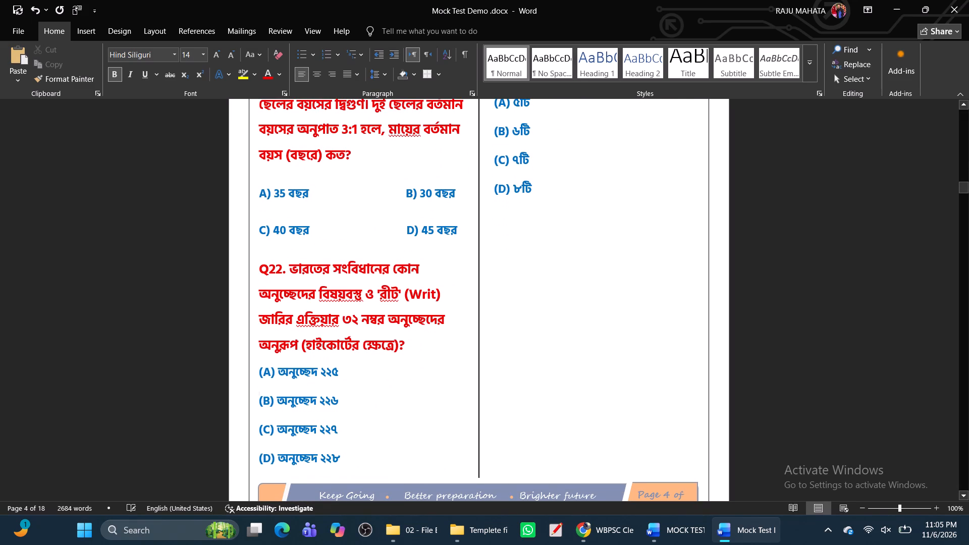
{"action": "key", "text": "BackSpace"}
{"action": "key", "text": "space"}
{"action": "key", "text": "space"}
{"action": "key", "text": "space"}
{"action": "key", "text": "space"}
{"action": "key", "text": "space"}
{"action": "key", "text": "space"}
{"action": "key", "text": "space"}
{"action": "key", "text": "space"}
{"action": "key", "text": "space"}
{"action": "key", "text": "space"}
{"action": "key", "text": "space"}
{"action": "key", "text": "space"}
{"action": "key", "text": "space"}
{"action": "key", "text": "space"}
{"action": "key", "text": "space"}
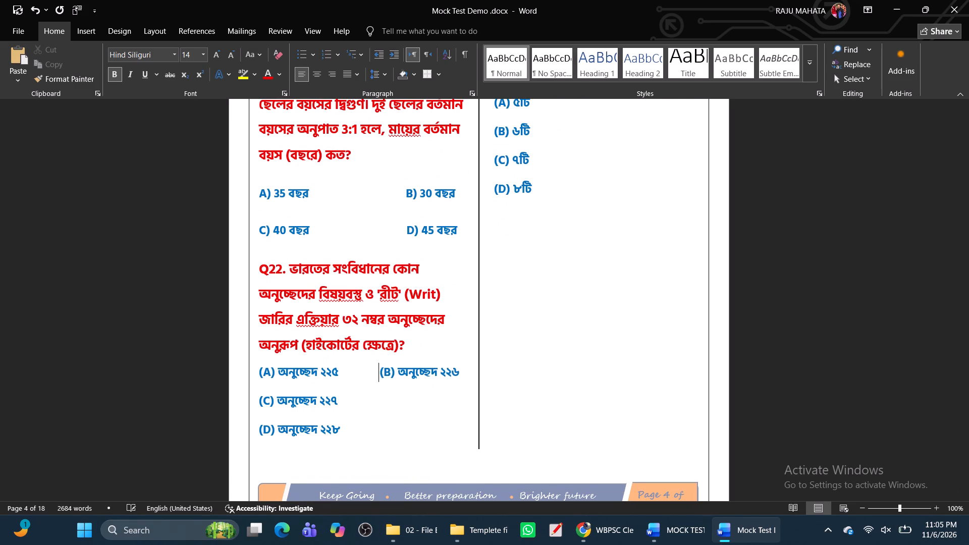
{"action": "key", "text": "space"}
{"action": "key", "text": "space"}
{"action": "key", "text": "BackSpace"}
{"action": "key", "text": "BackSpace"}
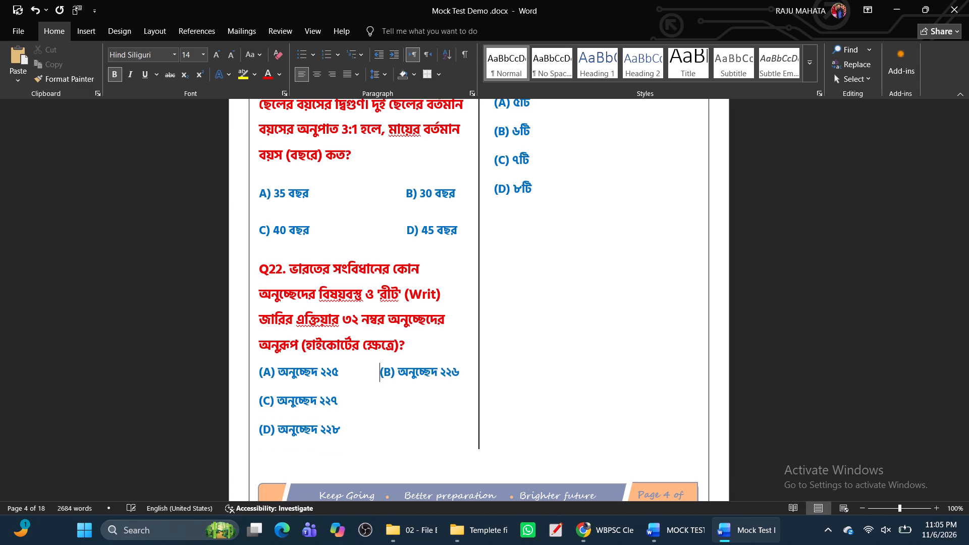
Move Q22's option (D) অনুচ্ছেদ ২২৮ onto the line of option (C) অনুচ্ছেদ ২২৭, separated by 14 spaces to line up beneath option (B).
{"action": "left_click", "coordinate": [258, 437]}
{"action": "key", "text": "BackSpace"}
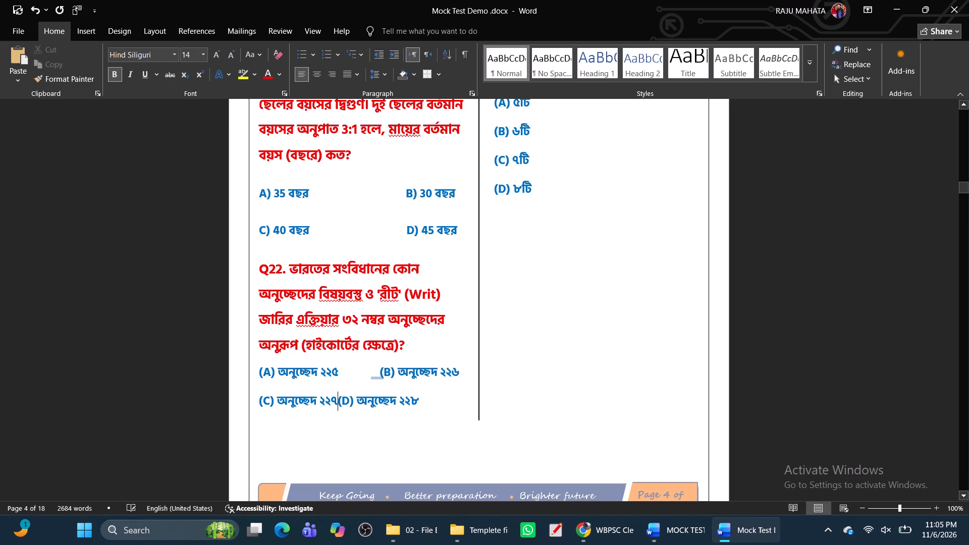
{"action": "key", "text": "space"}
{"action": "key", "text": "space"}
{"action": "key", "text": "space"}
{"action": "key", "text": "space"}
{"action": "key", "text": "space"}
{"action": "key", "text": "space"}
{"action": "key", "text": "space"}
{"action": "key", "text": "space"}
{"action": "key", "text": "space"}
{"action": "key", "text": "space"}
{"action": "key", "text": "space"}
{"action": "key", "text": "space"}
{"action": "key", "text": "space"}
{"action": "key", "text": "space"}
{"action": "key", "text": "space"}
{"action": "key", "text": "space"}
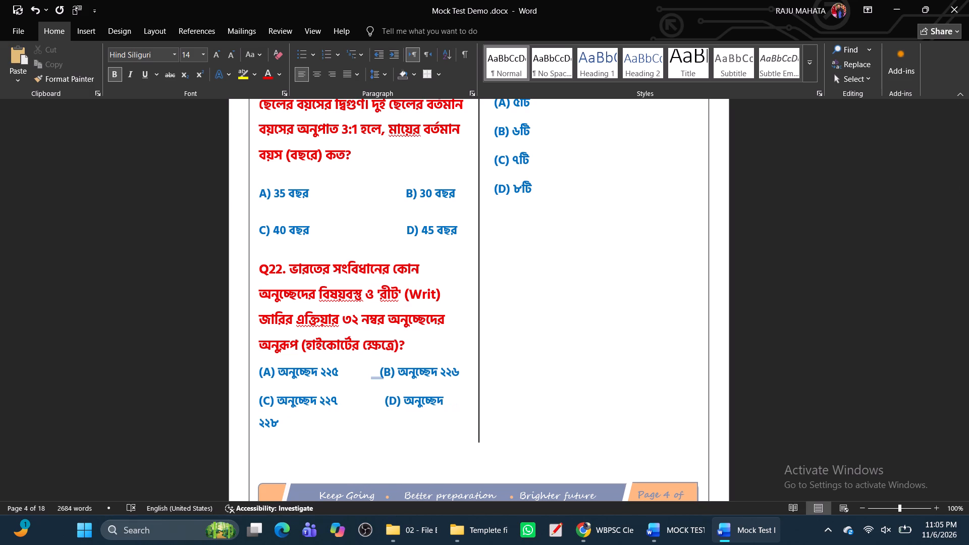
{"action": "key", "text": "BackSpace"}
{"action": "key", "text": "BackSpace"}
Replace the automatic list numbering on Q23's option জয়প্রকাশ নারায়ণ with a typed (A) label on its own line directly below the question.
{"action": "scroll", "coordinate": [517, 321], "scroll_direction": "up", "scroll_amount": 2}
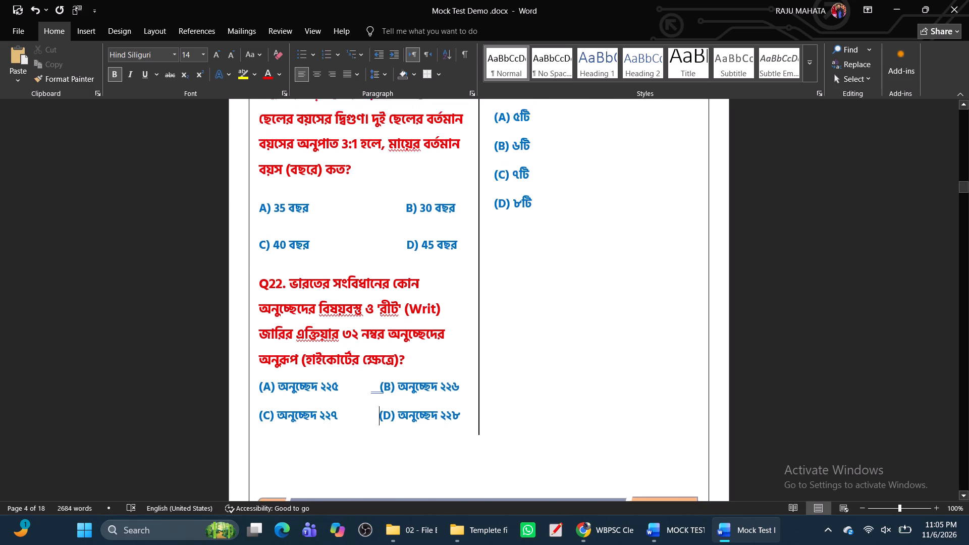
{"action": "scroll", "coordinate": [517, 321], "scroll_direction": "up", "scroll_amount": 11}
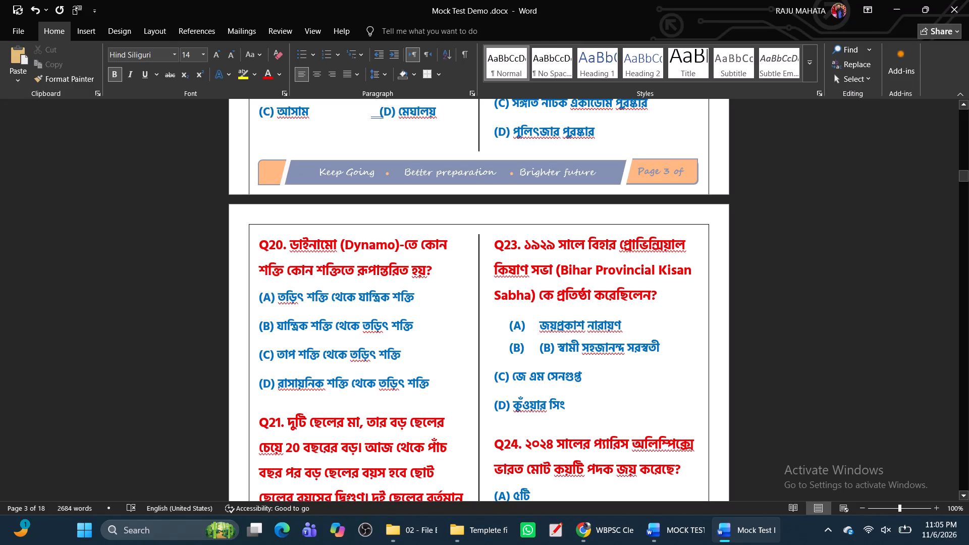
{"action": "left_click", "coordinate": [508, 330]}
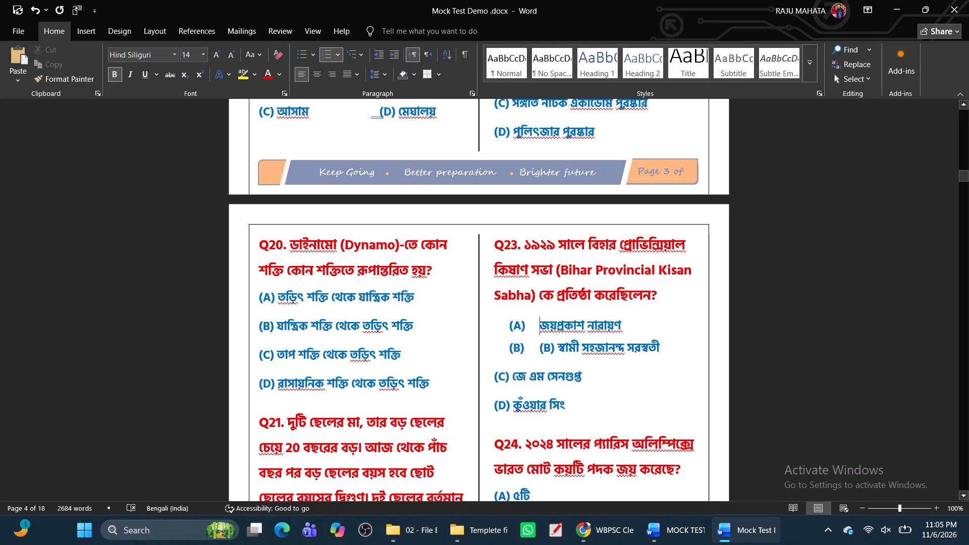
{"action": "left_click", "coordinate": [510, 329]}
{"action": "left_click", "coordinate": [512, 329]}
{"action": "left_click", "coordinate": [537, 325]}
{"action": "key", "text": "BackSpace"}
{"action": "key", "text": "BackSpace"}
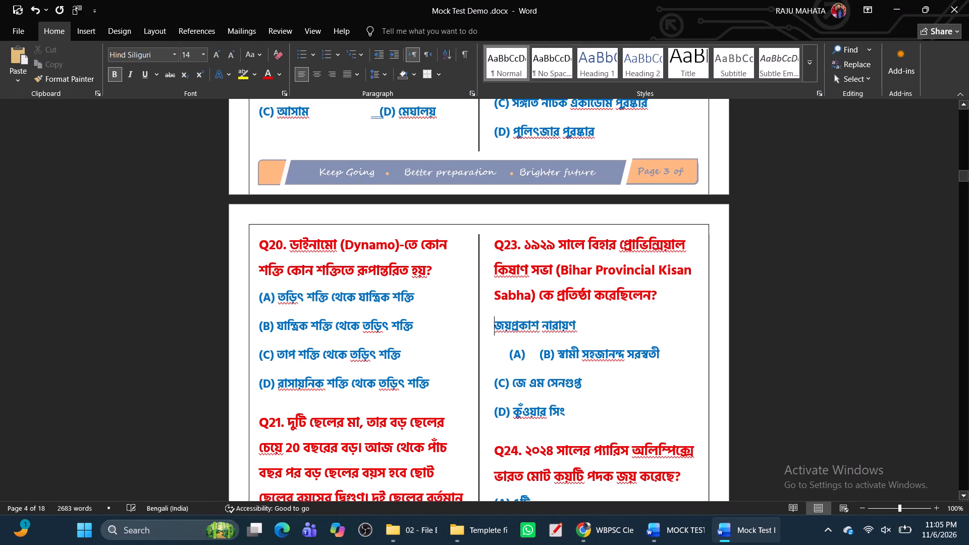
{"action": "key", "text": "BackSpace"}
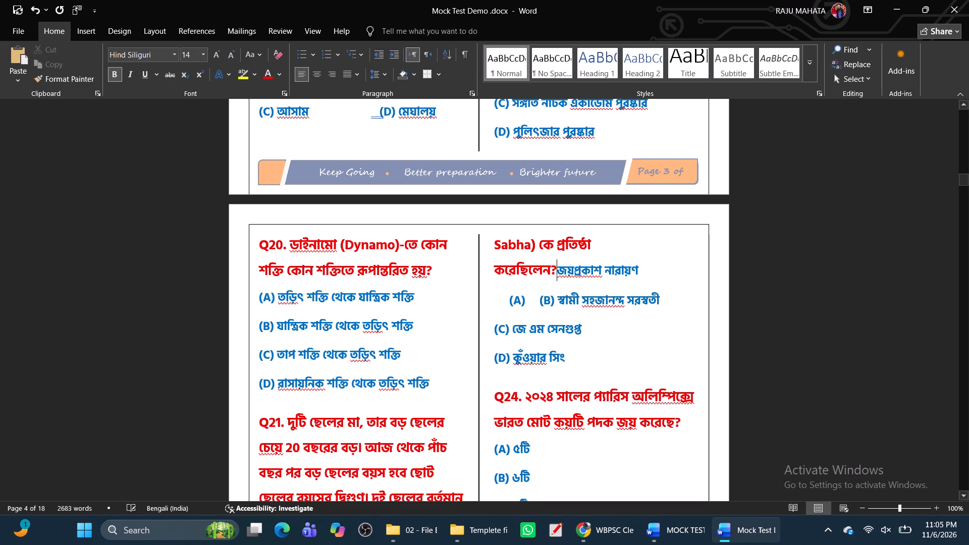
{"action": "key", "text": "Return"}
{"action": "key", "text": "Return"}
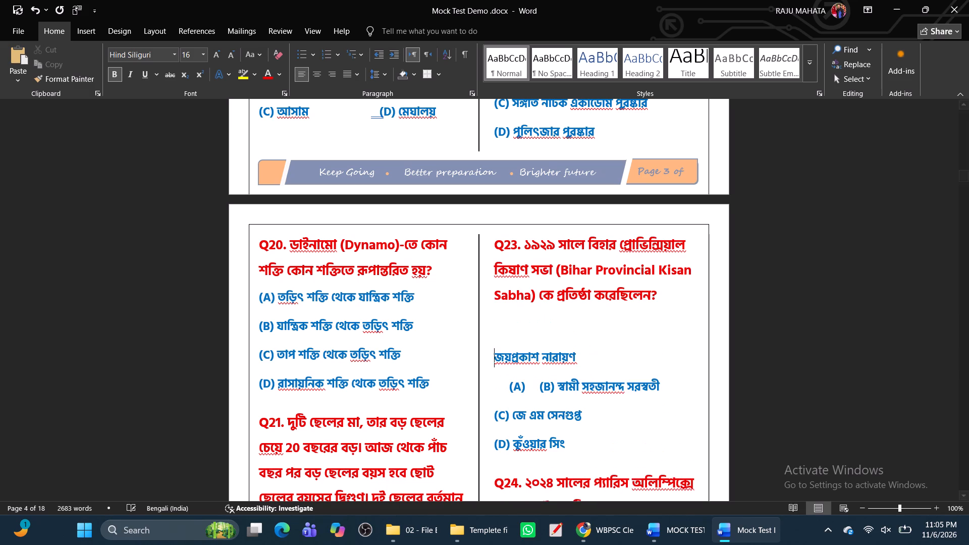
{"action": "key", "text": "9"}
{"action": "key", "text": "BackSpace"}
{"action": "key", "text": "shift+parenleft"}
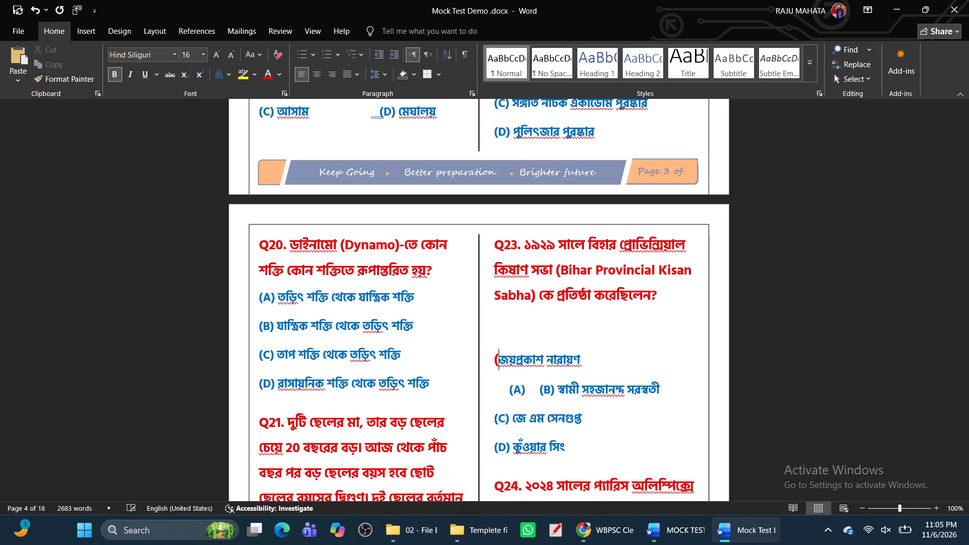
{"action": "key", "text": "shift+a"}
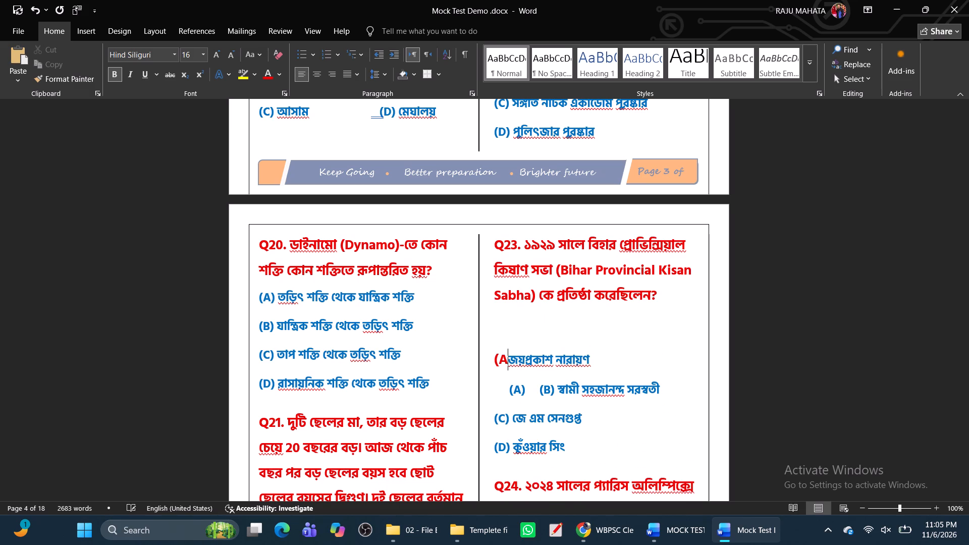
{"action": "type", "text": ")"}
{"action": "key", "text": "space"}
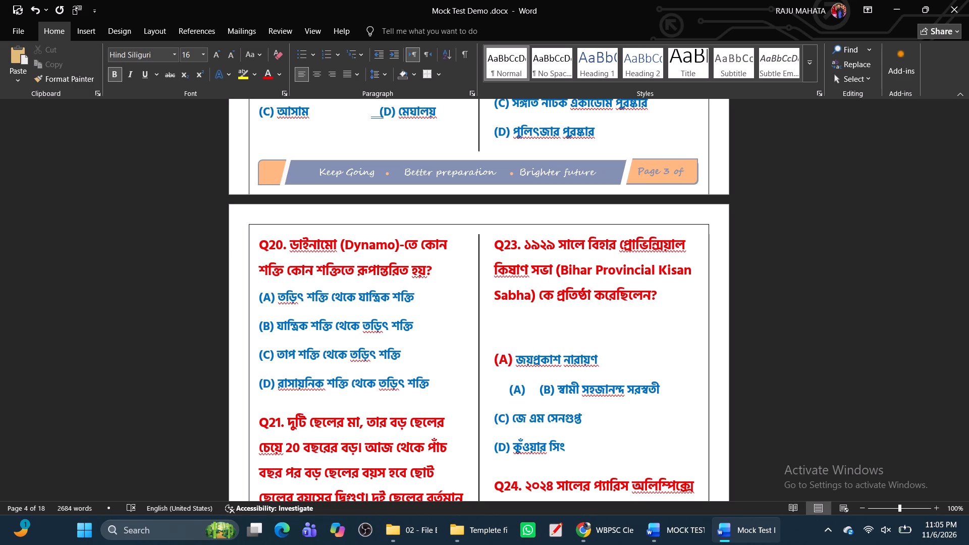
{"action": "left_click", "coordinate": [489, 359]}
{"action": "key", "text": "BackSpace"}
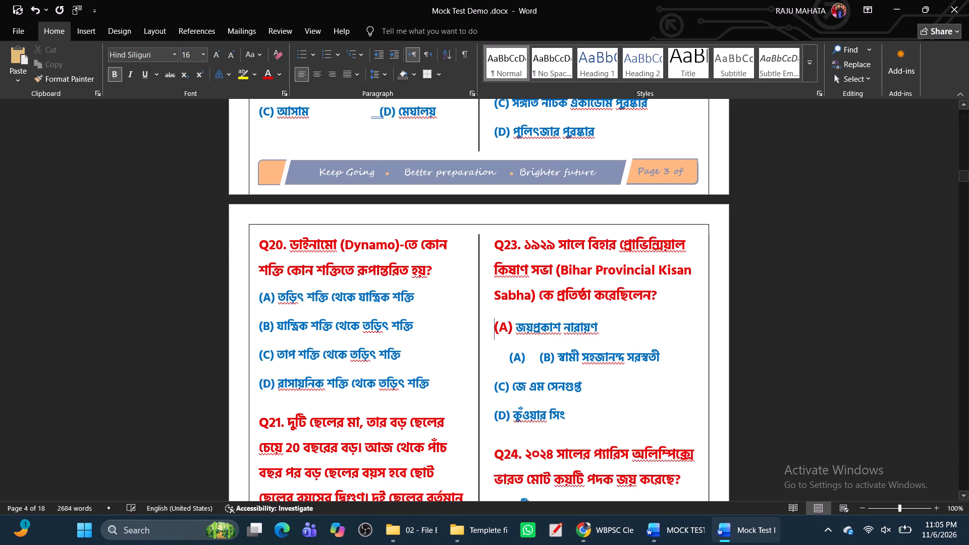
{"action": "key", "text": "BackSpace"}
{"action": "key", "text": "Return"}
Colour the typed (A) label of Q23's first option in the standard Blue.
{"action": "left_click_drag", "start_coordinate": [489, 327], "coordinate": [509, 328]}
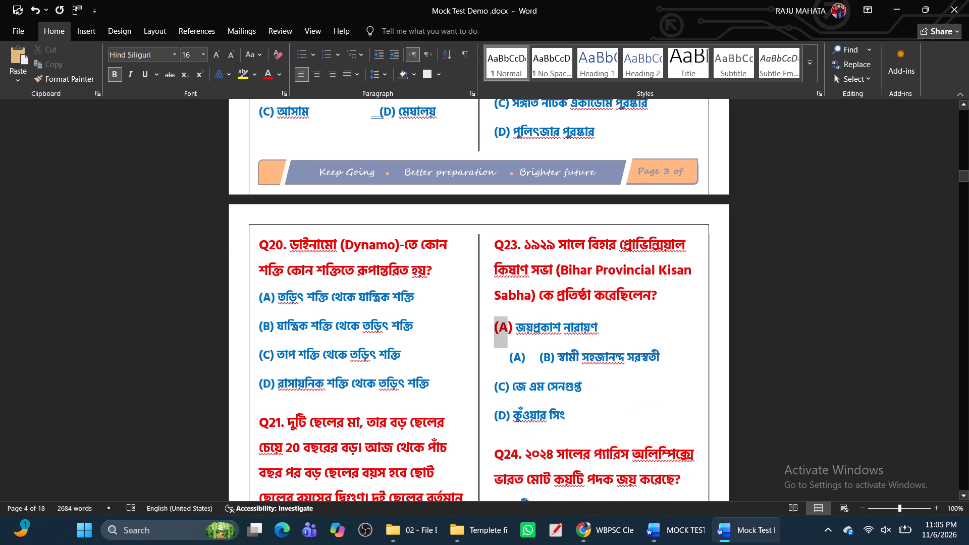
{"action": "left_click_drag", "start_coordinate": [509, 328], "coordinate": [515, 330]}
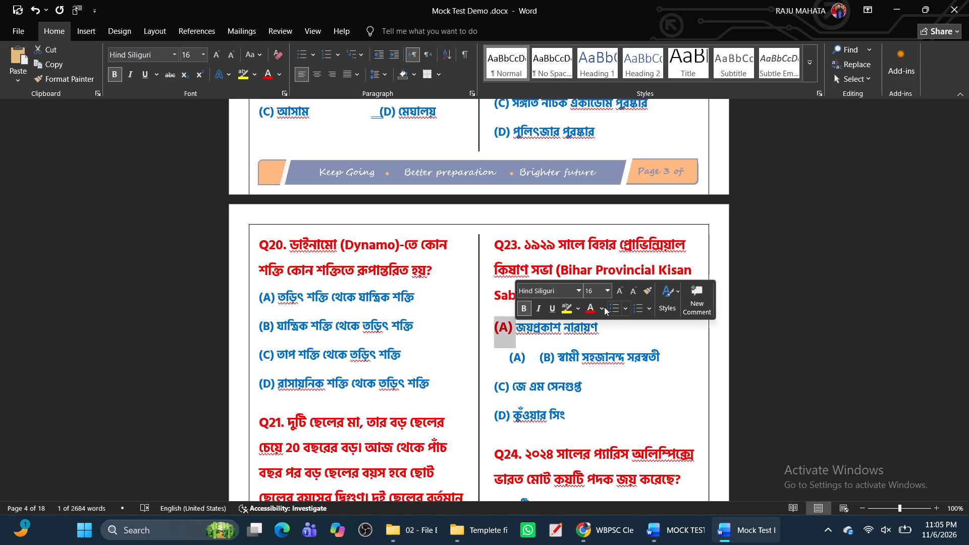
{"action": "left_click", "coordinate": [604, 307]}
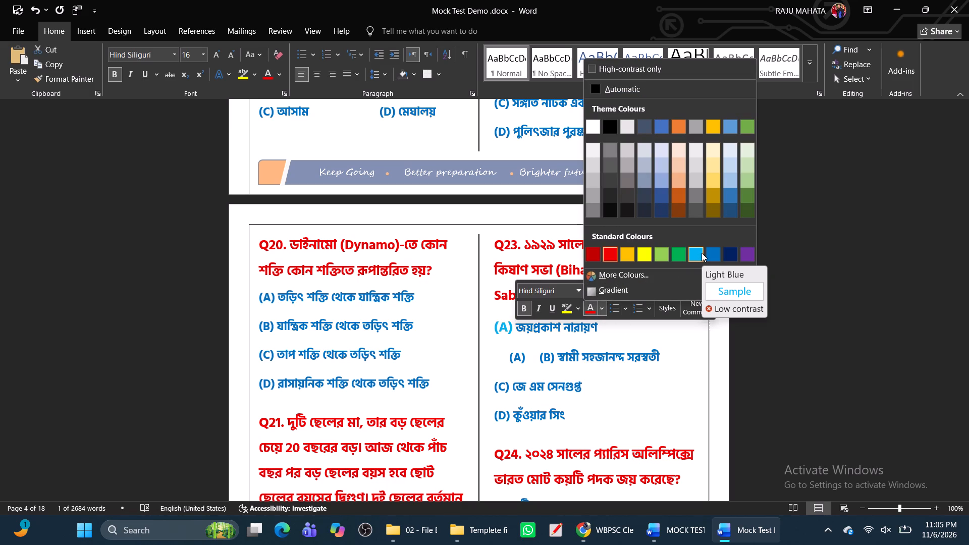
{"action": "left_click", "coordinate": [709, 253]}
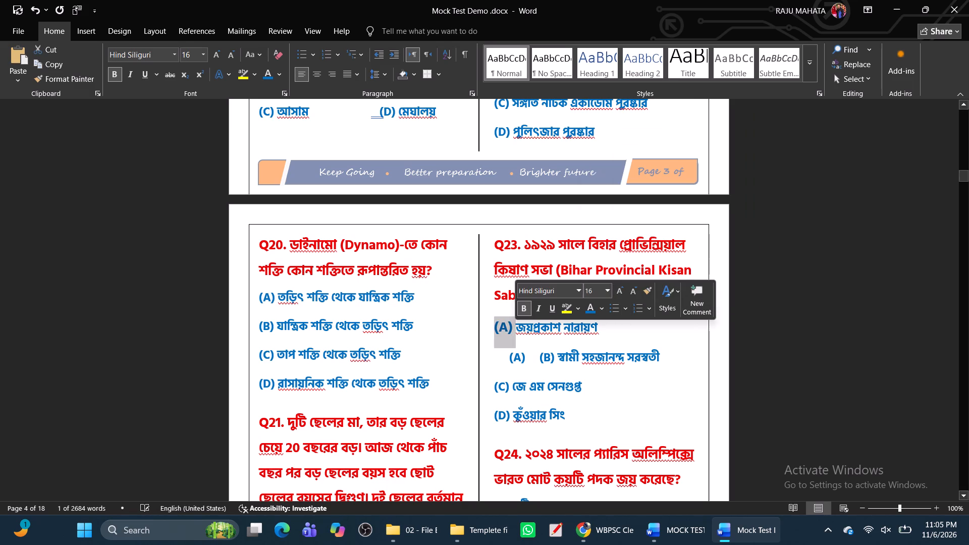
{"action": "left_click", "coordinate": [606, 337]}
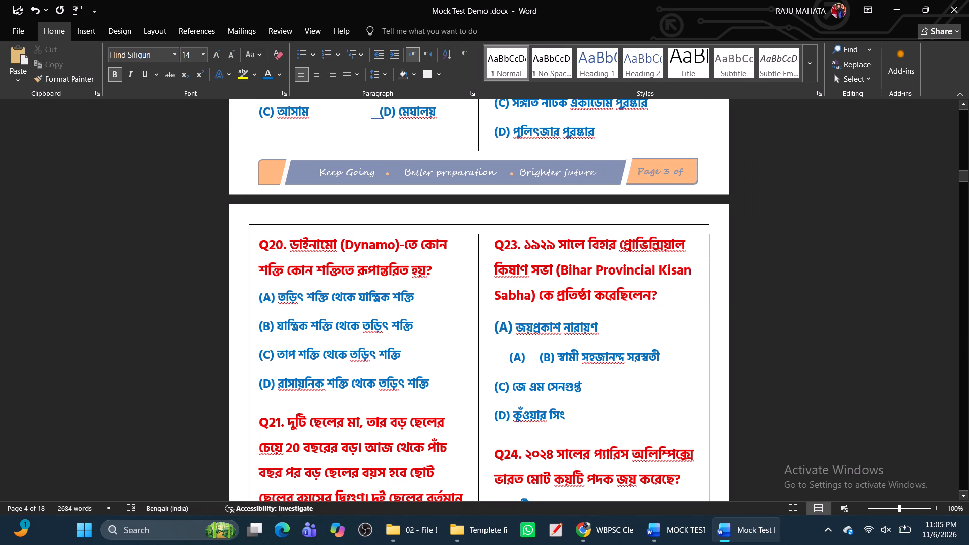
Remove the automatic list number and indent in front of Q23's option (B) স্বামী সহজানন্দ সরস্বতী.
{"action": "left_click", "coordinate": [542, 361]}
{"action": "left_click", "coordinate": [541, 361]}
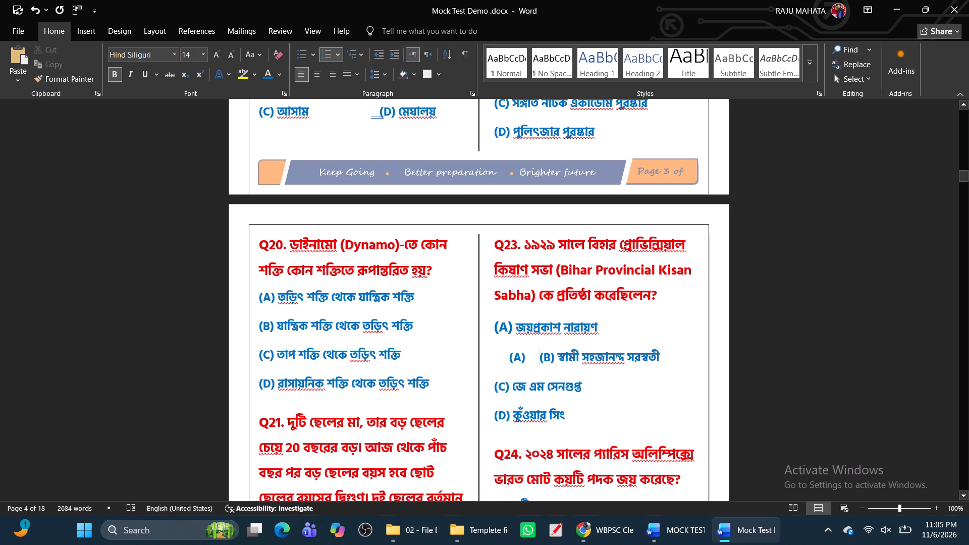
{"action": "key", "text": "BackSpace"}
{"action": "key", "text": "BackSpace"}
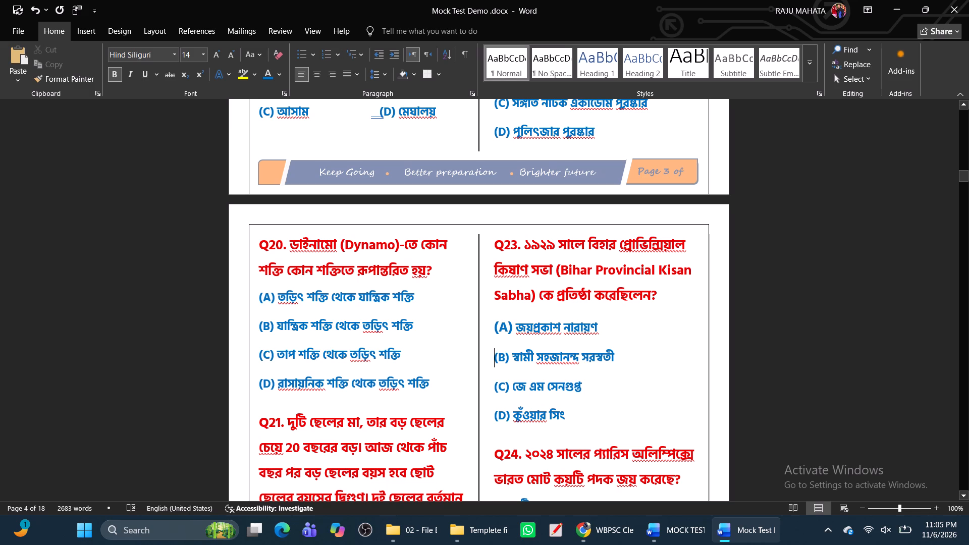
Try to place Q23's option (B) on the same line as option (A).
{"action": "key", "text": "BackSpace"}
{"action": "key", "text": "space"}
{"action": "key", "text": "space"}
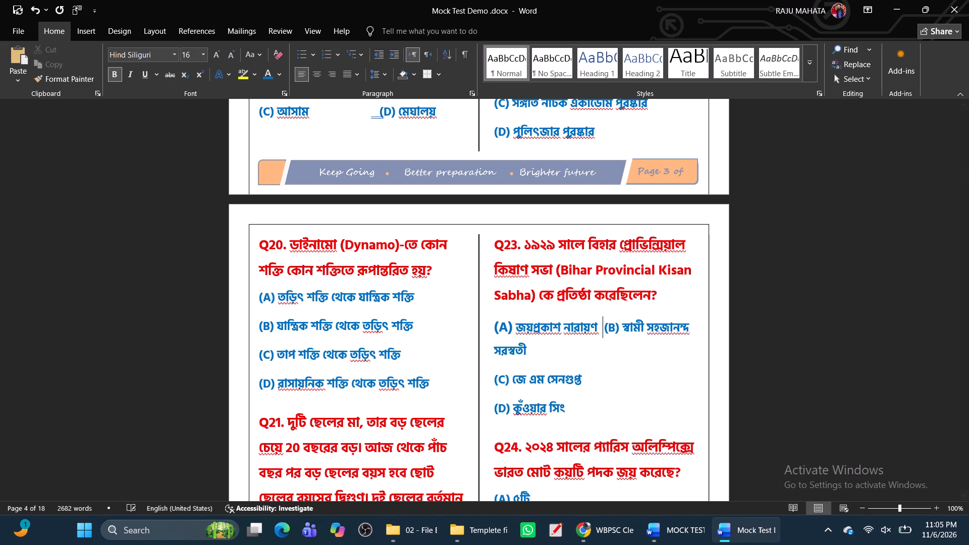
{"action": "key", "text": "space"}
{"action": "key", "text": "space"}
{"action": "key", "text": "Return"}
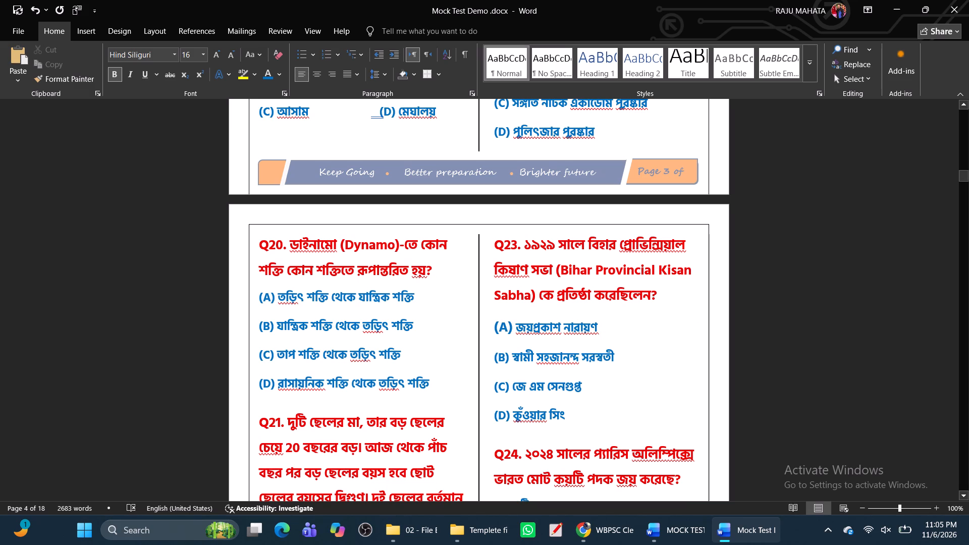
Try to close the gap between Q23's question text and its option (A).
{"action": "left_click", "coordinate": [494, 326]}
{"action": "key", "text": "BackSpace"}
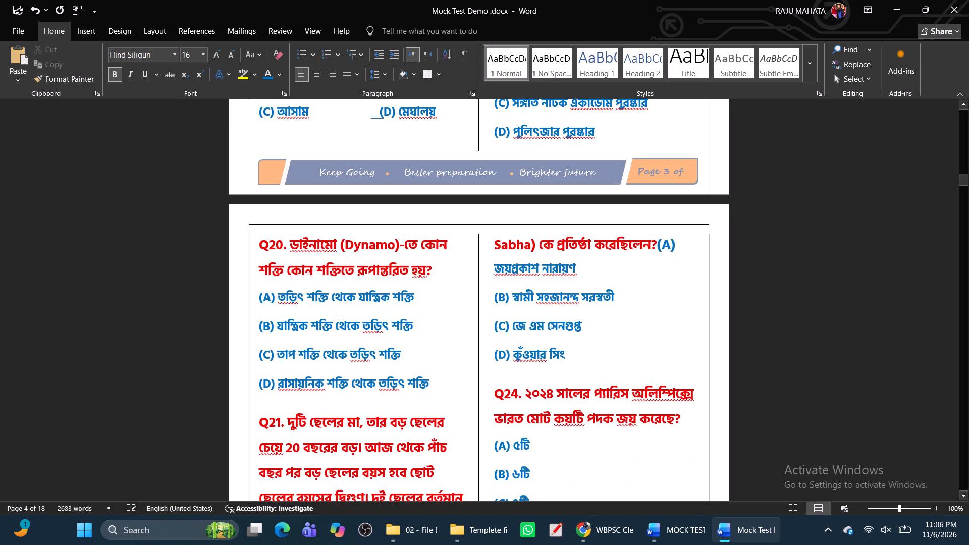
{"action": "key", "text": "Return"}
Move Q24's option (B) ৬টি onto the line of option (A) ৫টি, spaced out towards the column's far edge.
{"action": "scroll", "coordinate": [494, 326], "scroll_direction": "down", "scroll_amount": 6}
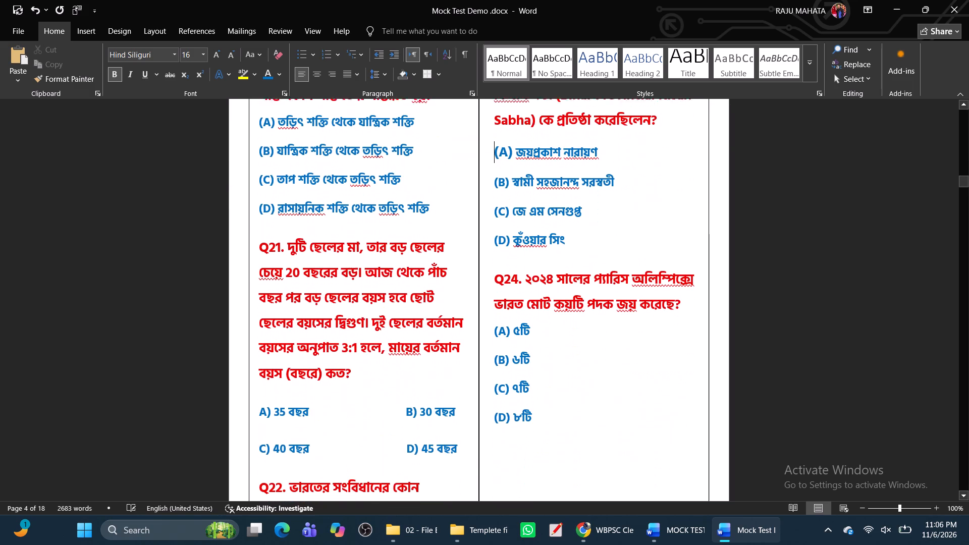
{"action": "left_click", "coordinate": [492, 359]}
{"action": "key", "text": "BackSpace"}
{"action": "key", "text": "space"}
{"action": "key", "text": "space"}
{"action": "key", "text": "space"}
{"action": "key", "text": "space"}
{"action": "key", "text": "space"}
{"action": "key", "text": "space"}
{"action": "key", "text": "space"}
{"action": "key", "text": "space"}
{"action": "key", "text": "space"}
{"action": "key", "text": "space"}
{"action": "key", "text": "space"}
{"action": "key", "text": "space"}
{"action": "key", "text": "space"}
{"action": "key", "text": "space"}
{"action": "key", "text": "space"}
{"action": "key", "text": "space"}
{"action": "key", "text": "space"}
{"action": "key", "text": "space"}
{"action": "key", "text": "space"}
{"action": "key", "text": "space"}
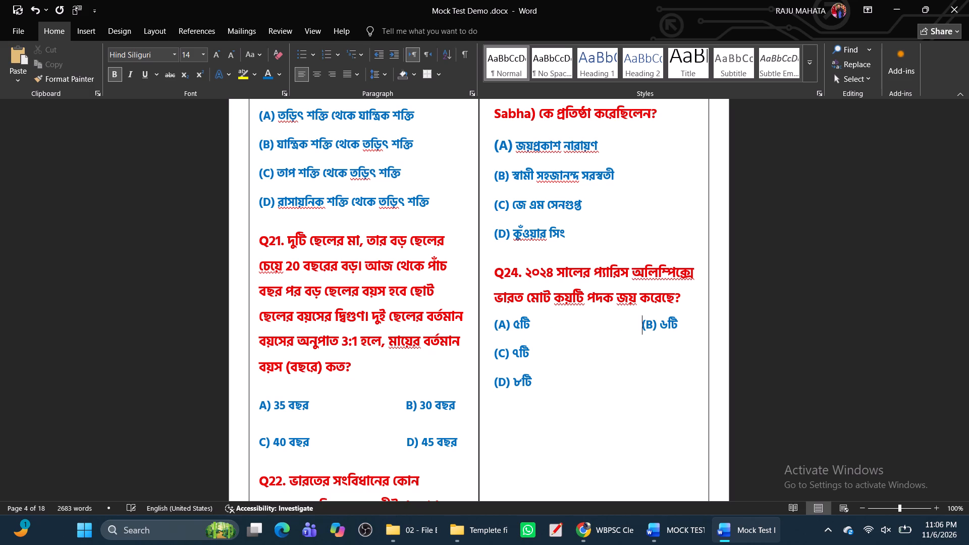
{"action": "key", "text": "space"}
{"action": "key", "text": "BackSpace"}
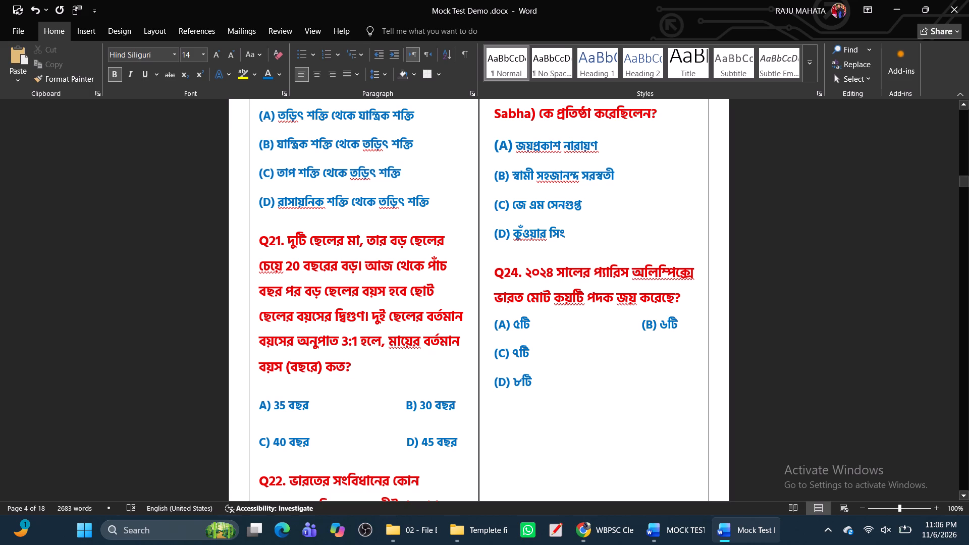
Move Q24's option (D) ৮টি onto the line of option (C) ৭টি, spaced to line up beneath option (B).
{"action": "left_click", "coordinate": [492, 384]}
{"action": "key", "text": "BackSpace"}
{"action": "key", "text": "space"}
{"action": "key", "text": "space"}
{"action": "key", "text": "space"}
{"action": "key", "text": "space"}
{"action": "key", "text": "space"}
{"action": "key", "text": "space"}
{"action": "key", "text": "space"}
{"action": "key", "text": "space"}
{"action": "key", "text": "space"}
{"action": "key", "text": "space"}
{"action": "key", "text": "space"}
{"action": "key", "text": "space"}
{"action": "key", "text": "space"}
{"action": "key", "text": "space"}
{"action": "key", "text": "space"}
{"action": "key", "text": "space"}
{"action": "key", "text": "space"}
{"action": "key", "text": "space"}
{"action": "key", "text": "space"}
{"action": "key", "text": "space"}
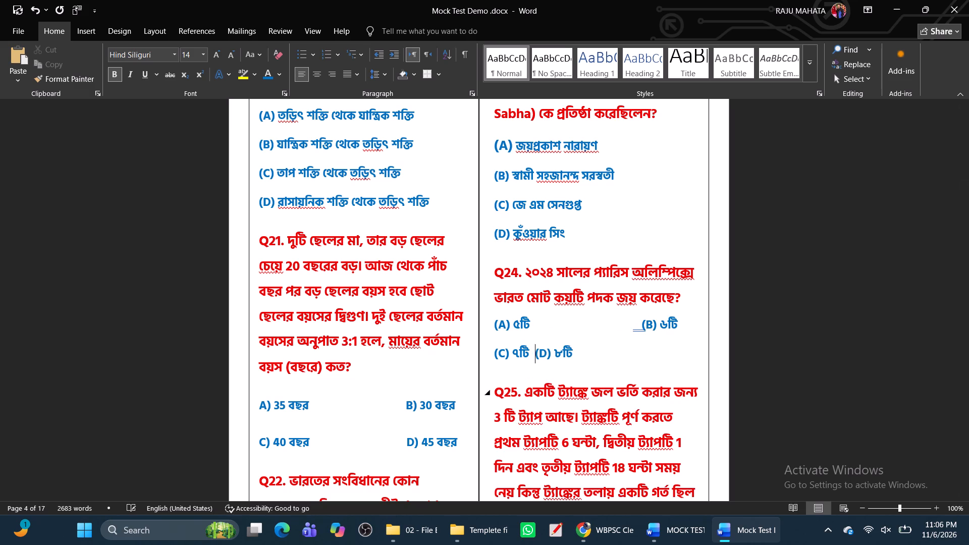
{"action": "key", "text": "space"}
{"action": "key", "text": "space"}
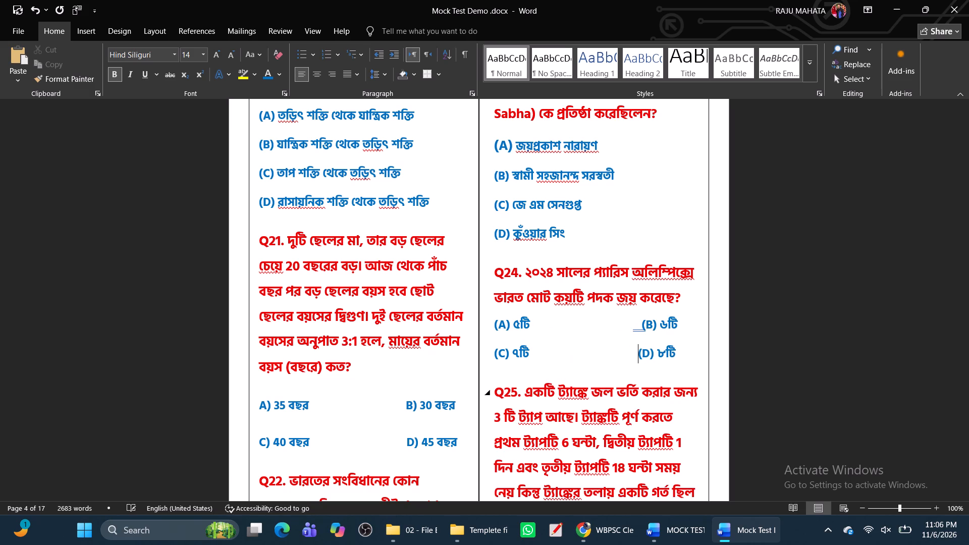
{"action": "key", "text": "space"}
{"action": "key", "text": "space"}
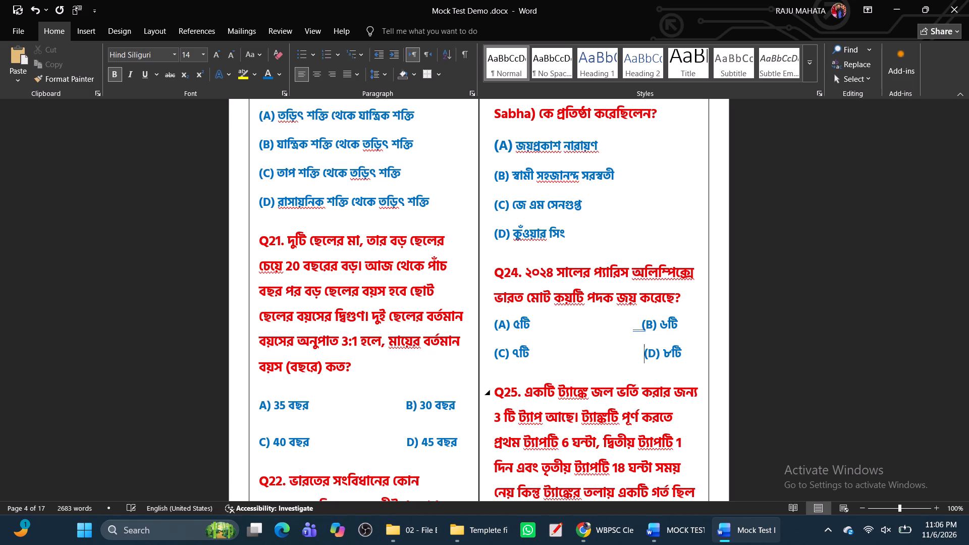
{"action": "scroll", "coordinate": [492, 384], "scroll_direction": "down", "scroll_amount": 3}
{"action": "key", "text": "BackSpace"}
Move Q25's option (B) 3 15/19 ঘন্টা from page 5 onto the line of option (A) 3 ঘন্টা, separated by 20 spaces.
{"action": "scroll", "coordinate": [496, 351], "scroll_direction": "down", "scroll_amount": 6}
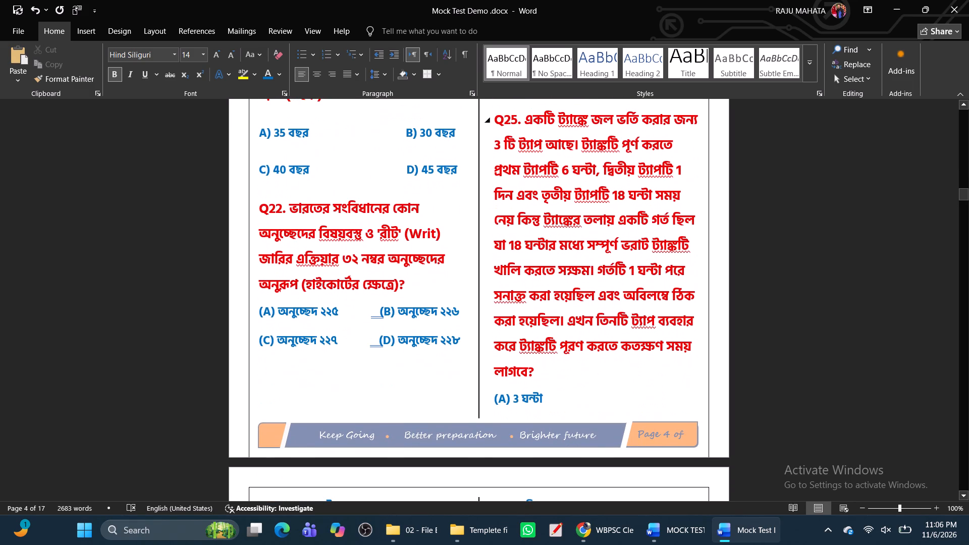
{"action": "scroll", "coordinate": [495, 408], "scroll_direction": "down", "scroll_amount": 6}
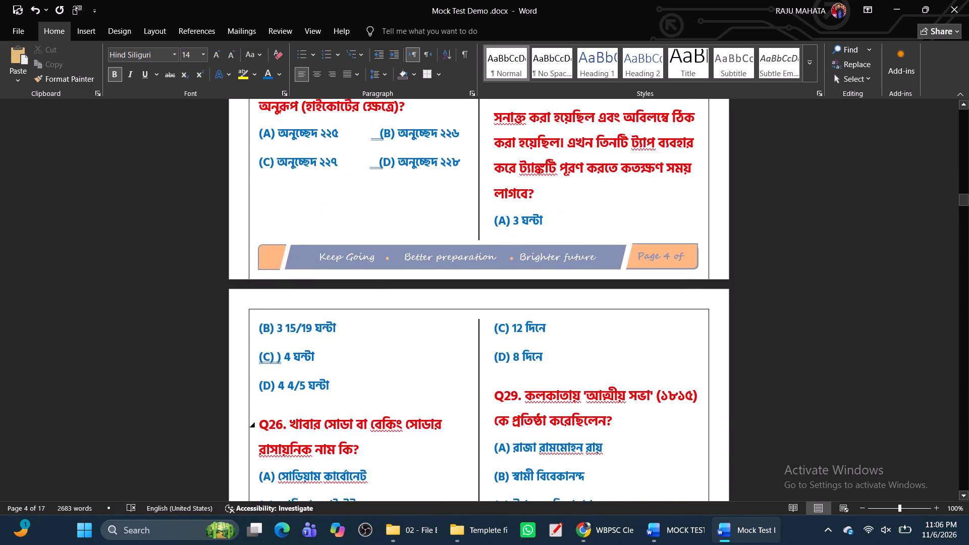
{"action": "left_click", "coordinate": [255, 329]}
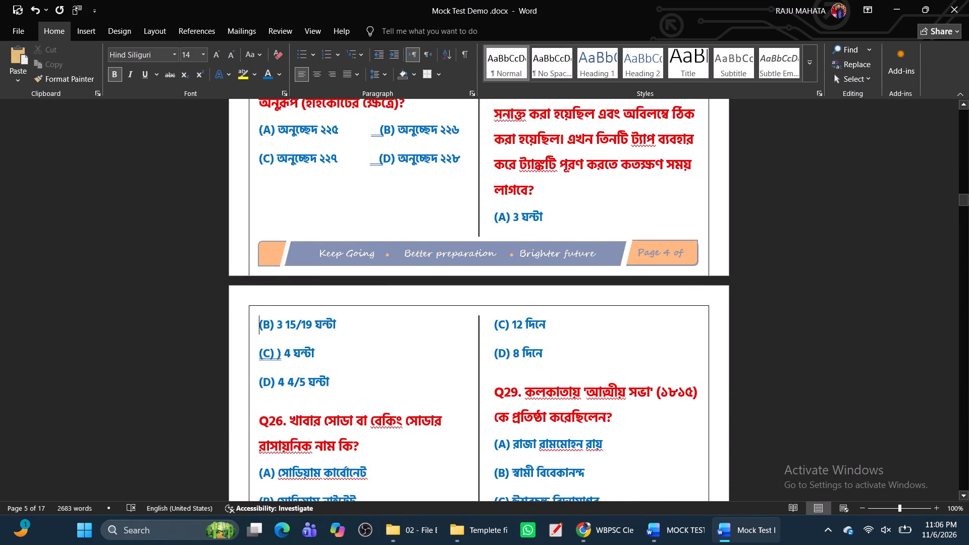
{"action": "key", "text": "BackSpace"}
{"action": "key", "text": "space"}
{"action": "key", "text": "space"}
{"action": "key", "text": "space"}
{"action": "key", "text": "space"}
{"action": "key", "text": "space"}
{"action": "key", "text": "space"}
{"action": "key", "text": "space"}
{"action": "key", "text": "space"}
{"action": "key", "text": "space"}
{"action": "key", "text": "space"}
{"action": "key", "text": "space"}
{"action": "key", "text": "space"}
{"action": "key", "text": "space"}
{"action": "key", "text": "space"}
{"action": "key", "text": "space"}
{"action": "key", "text": "space"}
{"action": "key", "text": "space"}
{"action": "key", "text": "space"}
{"action": "key", "text": "space"}
{"action": "key", "text": "space"}
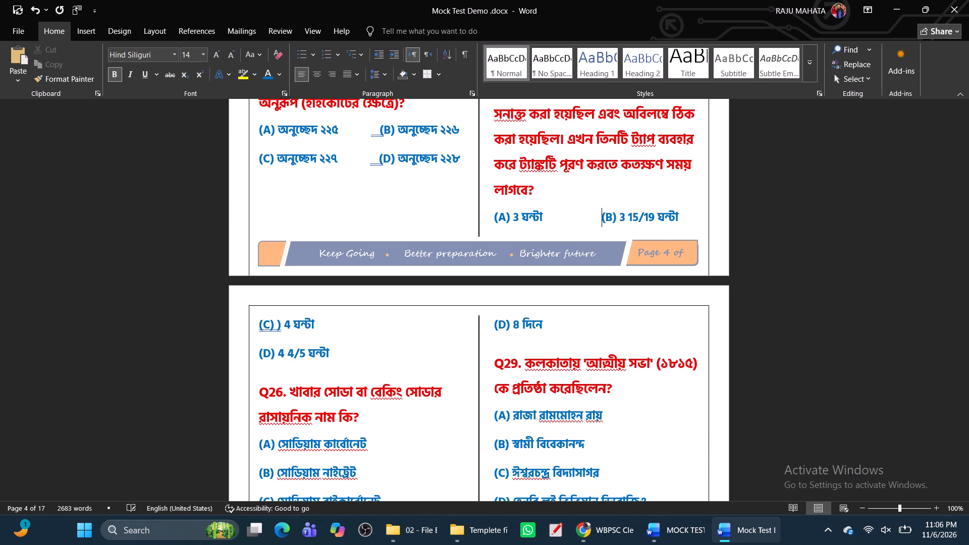
Widen the gap before Q25's option (B) 3 15/19 ঘন্টা by two more spaces.
{"action": "key", "text": "space"}
{"action": "key", "text": "space"}
Move Q25's option (D) 4 4/5 ঘন্টা onto the line of option (C) 4 ঘন্টা, separated by 22 spaces.
{"action": "left_click", "coordinate": [259, 359]}
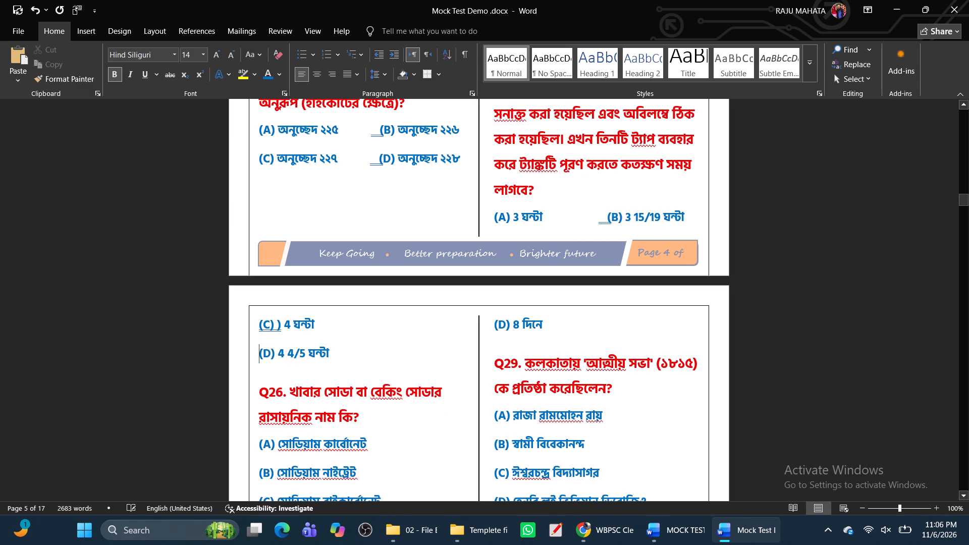
{"action": "key", "text": "BackSpace"}
{"action": "key", "text": "space"}
{"action": "key", "text": "space"}
{"action": "key", "text": "space"}
{"action": "key", "text": "space"}
{"action": "key", "text": "space"}
{"action": "key", "text": "space"}
{"action": "key", "text": "space"}
{"action": "key", "text": "space"}
{"action": "key", "text": "space"}
{"action": "key", "text": "space"}
{"action": "key", "text": "space"}
{"action": "key", "text": "space"}
{"action": "key", "text": "space"}
{"action": "key", "text": "space"}
{"action": "key", "text": "space"}
{"action": "key", "text": "space"}
{"action": "key", "text": "space"}
{"action": "key", "text": "space"}
{"action": "key", "text": "space"}
{"action": "key", "text": "space"}
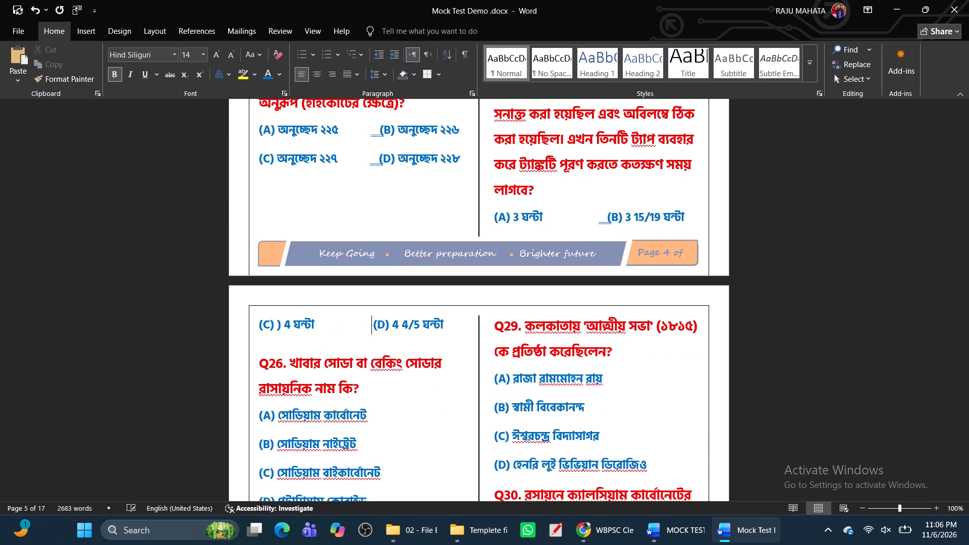
{"action": "key", "text": "space"}
{"action": "key", "text": "space"}
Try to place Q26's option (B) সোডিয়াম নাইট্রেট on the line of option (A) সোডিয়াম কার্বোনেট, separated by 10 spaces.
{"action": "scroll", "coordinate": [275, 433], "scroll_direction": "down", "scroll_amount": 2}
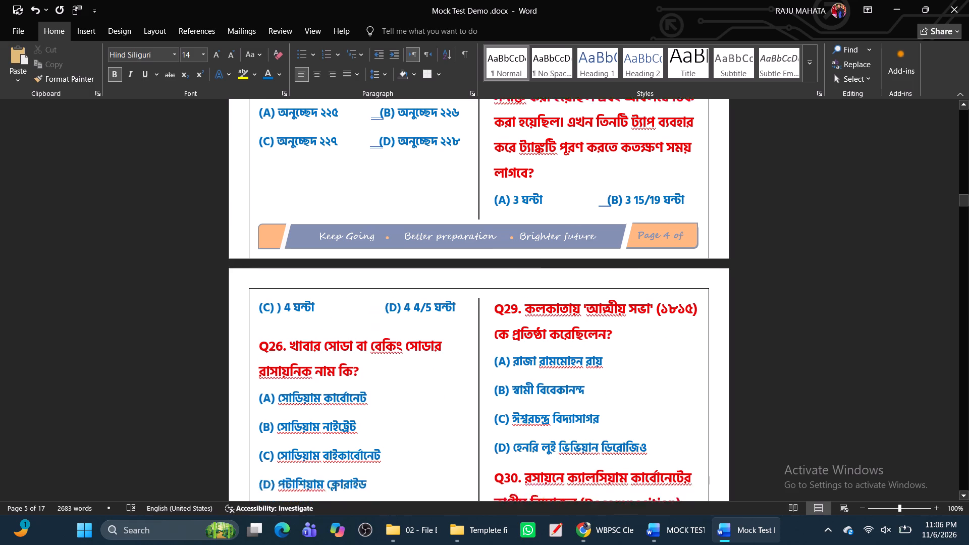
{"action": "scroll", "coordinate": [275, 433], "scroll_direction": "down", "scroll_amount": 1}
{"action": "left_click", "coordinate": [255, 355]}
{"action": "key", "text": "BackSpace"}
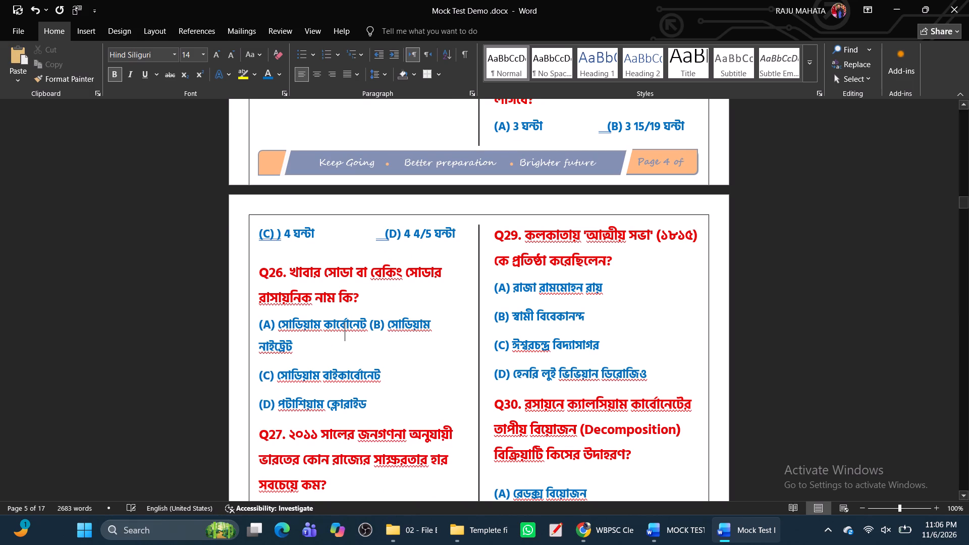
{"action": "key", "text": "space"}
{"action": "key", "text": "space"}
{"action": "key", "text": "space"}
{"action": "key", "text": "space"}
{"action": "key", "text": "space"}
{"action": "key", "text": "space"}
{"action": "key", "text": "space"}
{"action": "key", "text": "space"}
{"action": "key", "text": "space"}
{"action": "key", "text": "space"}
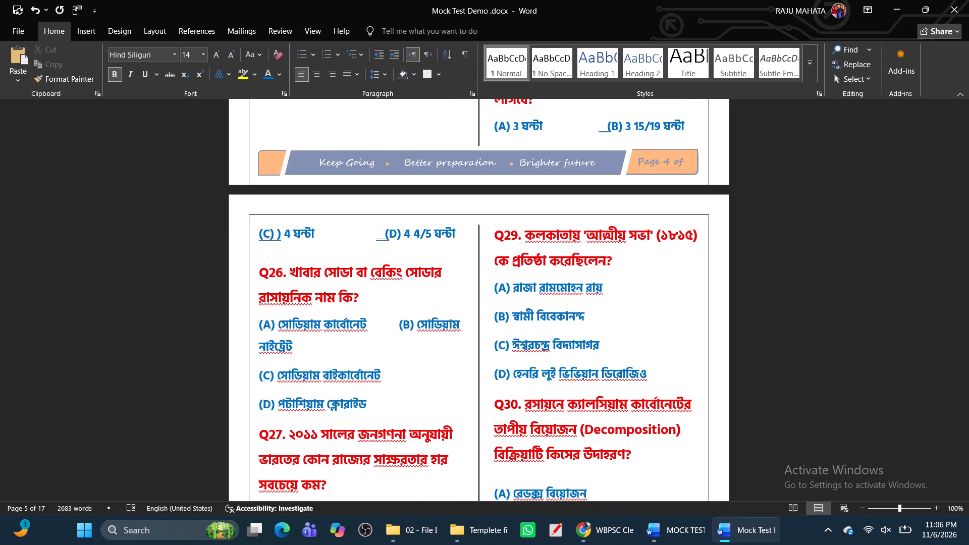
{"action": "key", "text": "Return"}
Move Q27's option (B) অরুণাচল প্রদেশ onto the line of option (A) বিহার, separated by 20 spaces.
{"action": "scroll", "coordinate": [282, 421], "scroll_direction": "down", "scroll_amount": 4}
{"action": "left_click", "coordinate": [257, 433]}
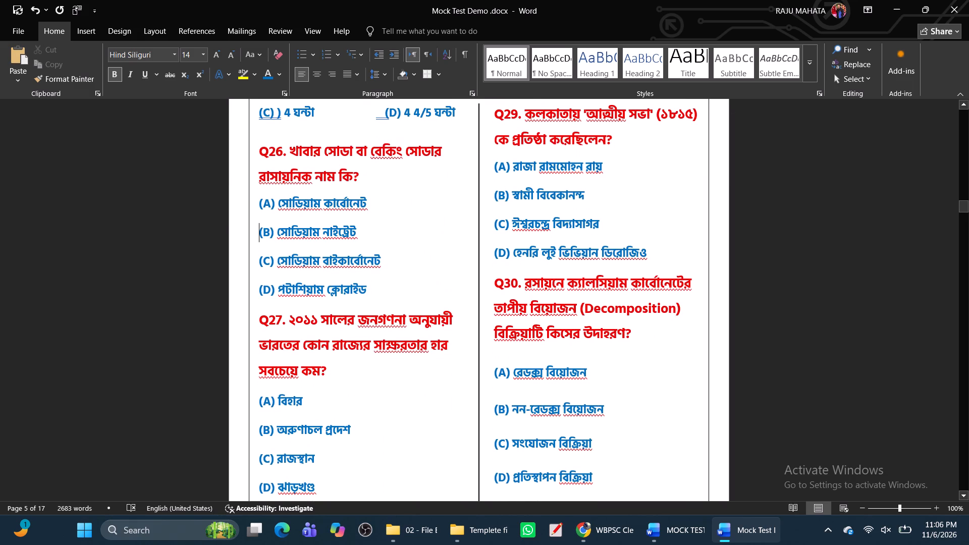
{"action": "key", "text": "BackSpace"}
{"action": "key", "text": "space"}
{"action": "key", "text": "space"}
{"action": "key", "text": "space"}
{"action": "key", "text": "space"}
{"action": "key", "text": "space"}
{"action": "key", "text": "space"}
{"action": "key", "text": "space"}
{"action": "key", "text": "space"}
{"action": "key", "text": "space"}
{"action": "key", "text": "space"}
{"action": "key", "text": "space"}
{"action": "key", "text": "space"}
{"action": "key", "text": "space"}
{"action": "key", "text": "space"}
{"action": "key", "text": "space"}
{"action": "key", "text": "space"}
{"action": "key", "text": "space"}
{"action": "key", "text": "space"}
{"action": "key", "text": "space"}
{"action": "key", "text": "space"}
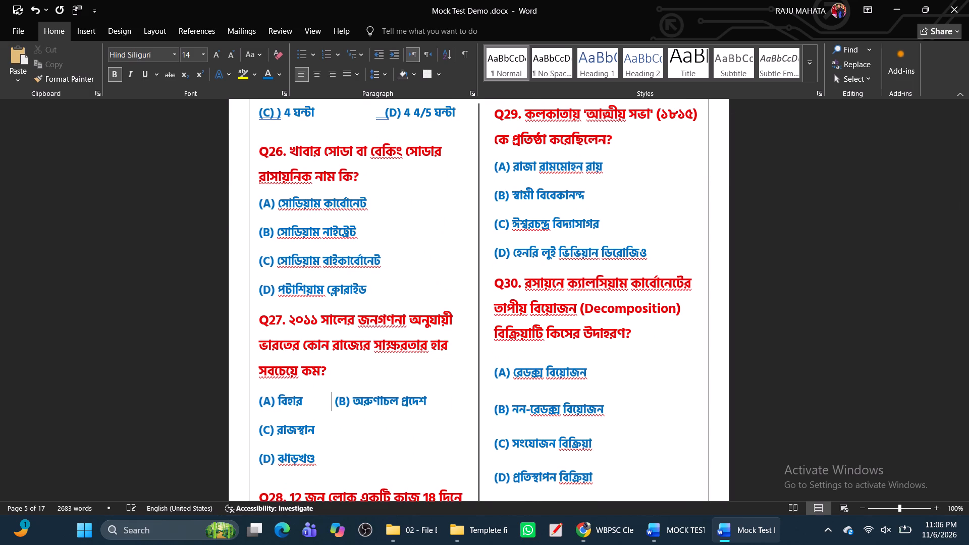
Move Q27's option (D) ঝাড়খণ্ড onto the line of option (C) রাজস্থান, using 18 spaces to line up beneath option (B).
{"action": "left_click", "coordinate": [260, 463]}
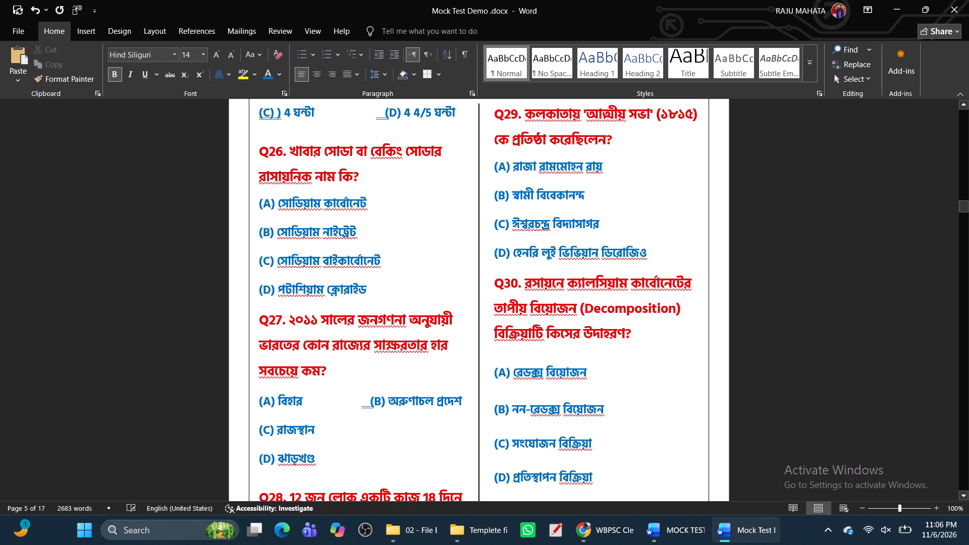
{"action": "key", "text": "BackSpace"}
{"action": "key", "text": "space"}
{"action": "key", "text": "space"}
{"action": "key", "text": "space"}
{"action": "key", "text": "space"}
{"action": "key", "text": "space"}
{"action": "key", "text": "space"}
{"action": "key", "text": "space"}
{"action": "key", "text": "space"}
{"action": "key", "text": "space"}
{"action": "key", "text": "space"}
{"action": "key", "text": "space"}
{"action": "key", "text": "space"}
{"action": "key", "text": "space"}
{"action": "key", "text": "space"}
{"action": "key", "text": "space"}
{"action": "key", "text": "space"}
{"action": "key", "text": "space"}
{"action": "key", "text": "space"}
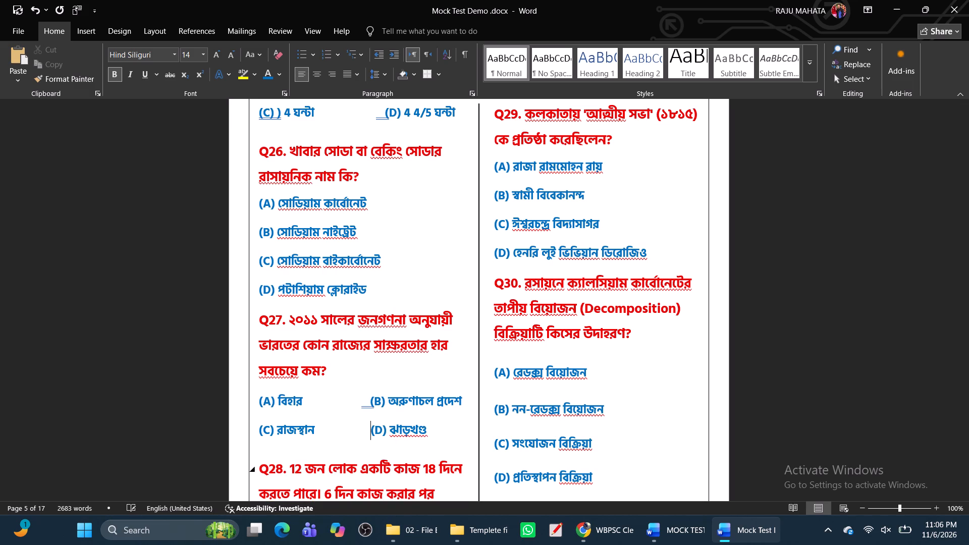
Move Q28's option (B) 10 দিনে onto the line of option (A) 9 দিনে, separated by 20 spaces.
{"action": "scroll", "coordinate": [260, 459], "scroll_direction": "down", "scroll_amount": 7}
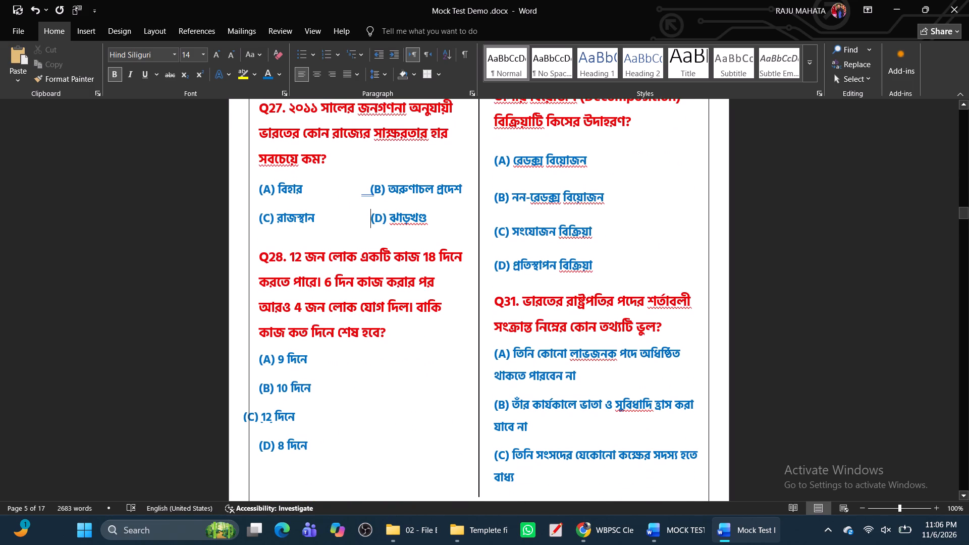
{"action": "left_click", "coordinate": [261, 390]}
{"action": "left_click", "coordinate": [260, 390]}
{"action": "key", "text": "BackSpace"}
{"action": "key", "text": "space"}
{"action": "key", "text": "space"}
{"action": "key", "text": "space"}
{"action": "key", "text": "space"}
{"action": "key", "text": "space"}
{"action": "key", "text": "space"}
{"action": "key", "text": "space"}
{"action": "key", "text": "space"}
{"action": "key", "text": "space"}
{"action": "key", "text": "space"}
{"action": "key", "text": "space"}
{"action": "key", "text": "space"}
{"action": "key", "text": "space"}
{"action": "key", "text": "space"}
{"action": "key", "text": "space"}
{"action": "key", "text": "space"}
{"action": "key", "text": "space"}
{"action": "key", "text": "space"}
{"action": "key", "text": "space"}
{"action": "key", "text": "space"}
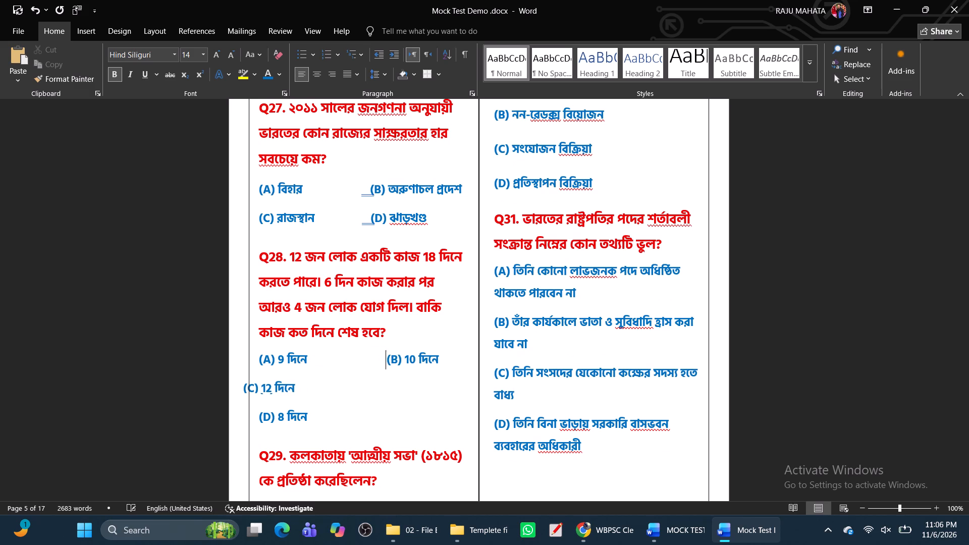
Move Q28's option (D) 8 দিনে onto the line of option (C) 12 দিনে, using 26 spaces to line up beneath option (B).
{"action": "left_click", "coordinate": [258, 419]}
{"action": "key", "text": "BackSpace"}
{"action": "key", "text": "space"}
{"action": "key", "text": "space"}
{"action": "key", "text": "space"}
{"action": "key", "text": "space"}
{"action": "key", "text": "space"}
{"action": "key", "text": "space"}
{"action": "key", "text": "space"}
{"action": "key", "text": "space"}
{"action": "key", "text": "space"}
{"action": "key", "text": "space"}
{"action": "key", "text": "space"}
{"action": "key", "text": "space"}
{"action": "key", "text": "space"}
{"action": "key", "text": "space"}
{"action": "key", "text": "space"}
{"action": "key", "text": "space"}
{"action": "key", "text": "space"}
{"action": "key", "text": "space"}
{"action": "key", "text": "space"}
{"action": "key", "text": "space"}
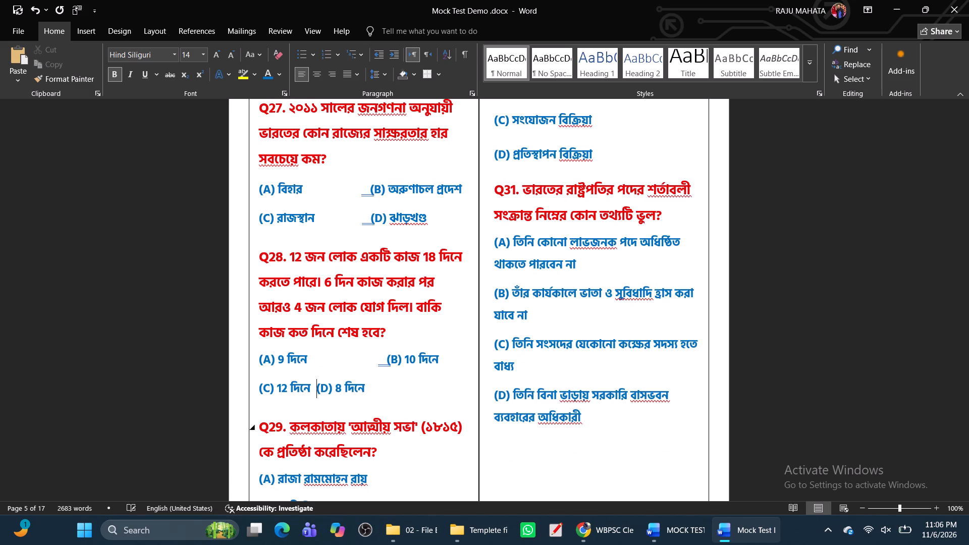
{"action": "key", "text": "space"}
{"action": "key", "text": "space"}
{"action": "key", "text": "space"}
{"action": "key", "text": "space"}
{"action": "key", "text": "space"}
{"action": "key", "text": "space"}
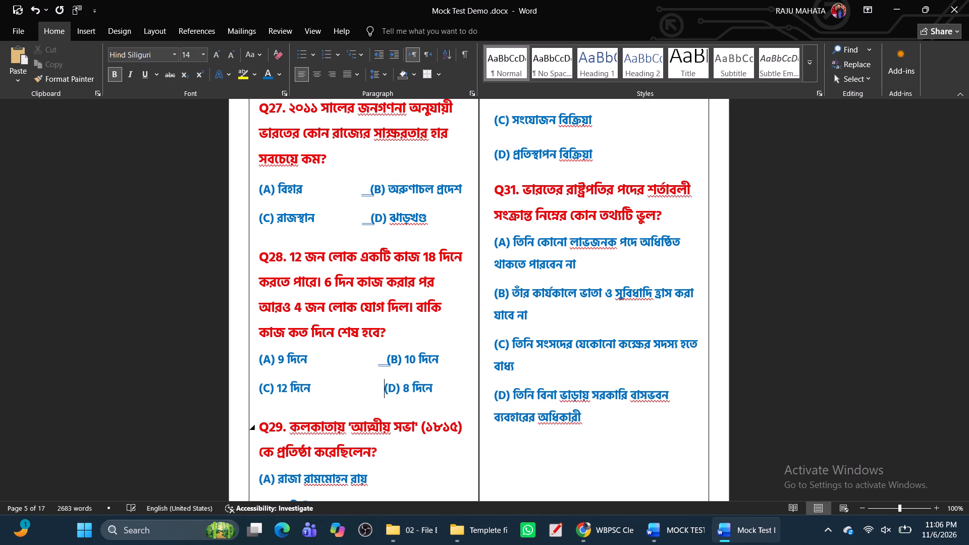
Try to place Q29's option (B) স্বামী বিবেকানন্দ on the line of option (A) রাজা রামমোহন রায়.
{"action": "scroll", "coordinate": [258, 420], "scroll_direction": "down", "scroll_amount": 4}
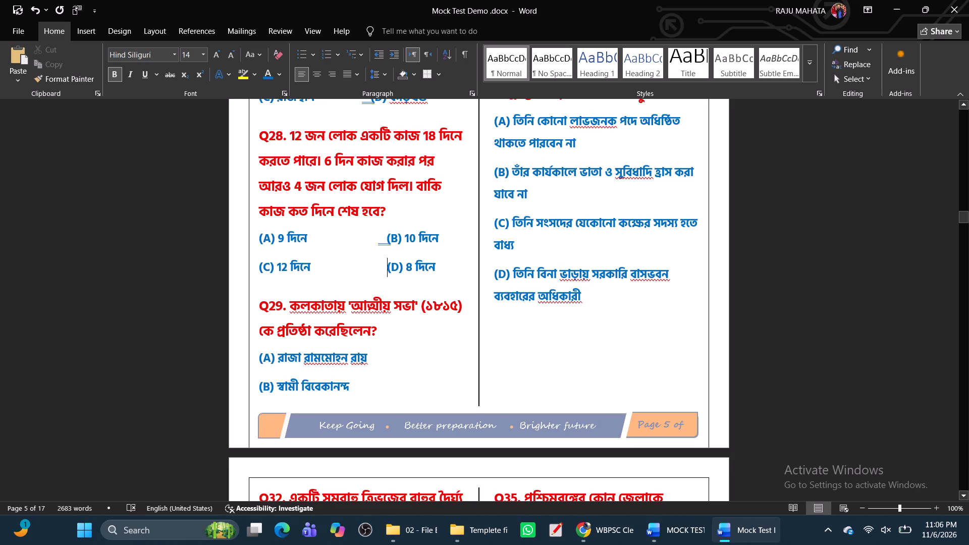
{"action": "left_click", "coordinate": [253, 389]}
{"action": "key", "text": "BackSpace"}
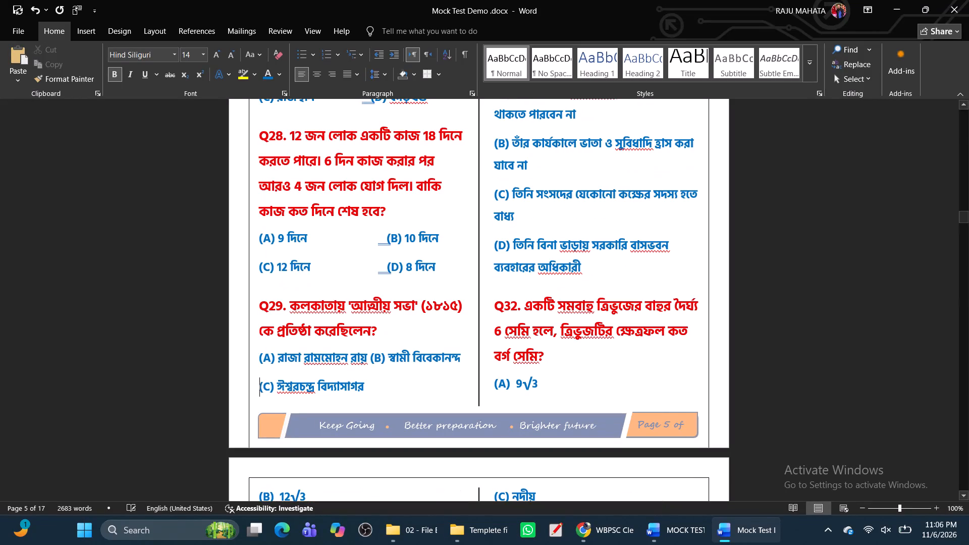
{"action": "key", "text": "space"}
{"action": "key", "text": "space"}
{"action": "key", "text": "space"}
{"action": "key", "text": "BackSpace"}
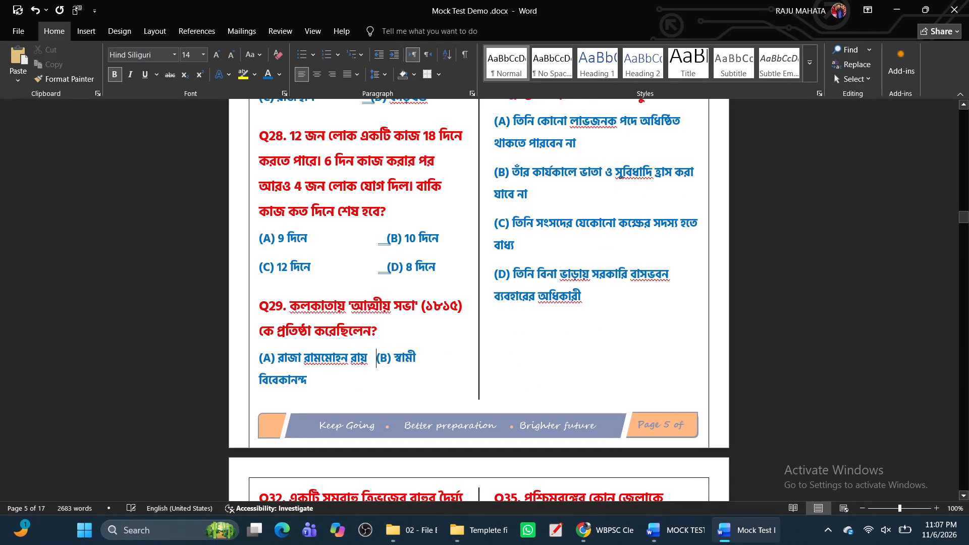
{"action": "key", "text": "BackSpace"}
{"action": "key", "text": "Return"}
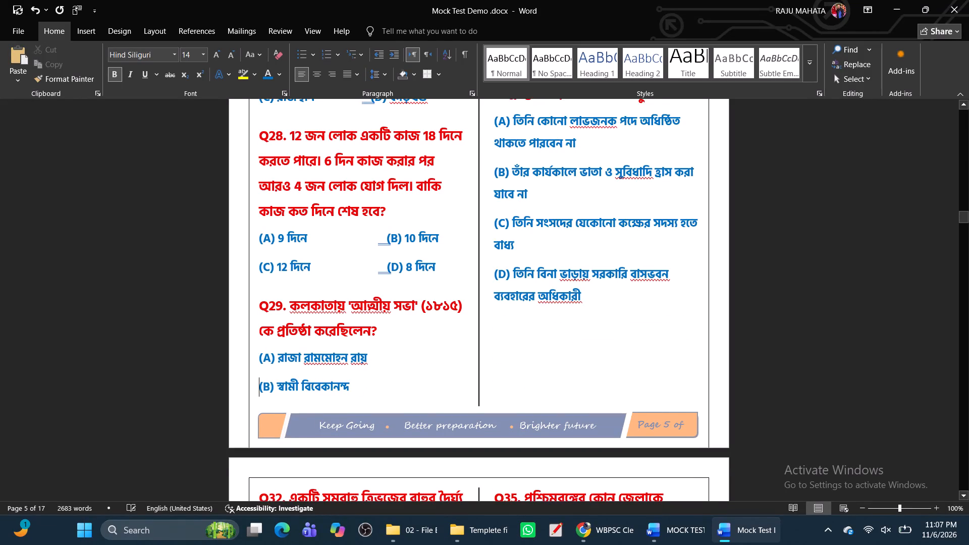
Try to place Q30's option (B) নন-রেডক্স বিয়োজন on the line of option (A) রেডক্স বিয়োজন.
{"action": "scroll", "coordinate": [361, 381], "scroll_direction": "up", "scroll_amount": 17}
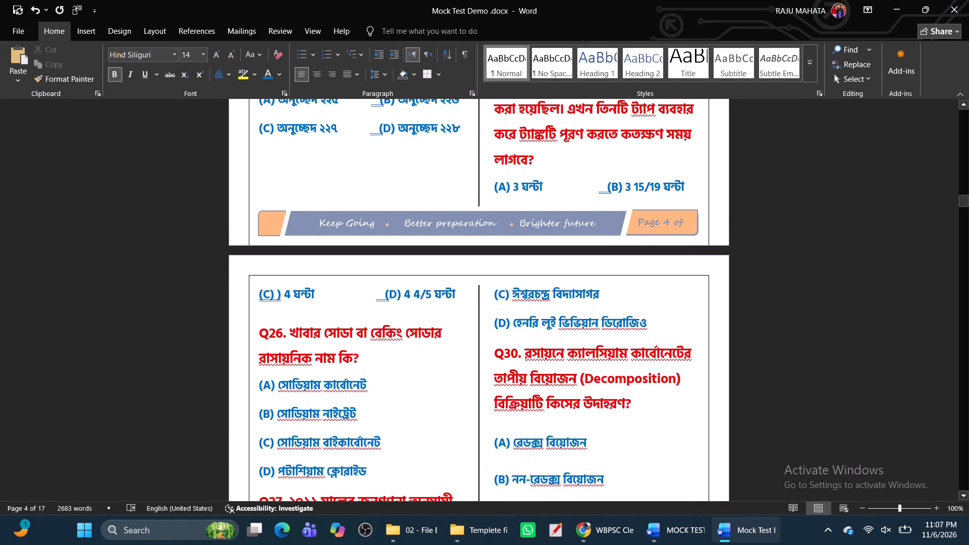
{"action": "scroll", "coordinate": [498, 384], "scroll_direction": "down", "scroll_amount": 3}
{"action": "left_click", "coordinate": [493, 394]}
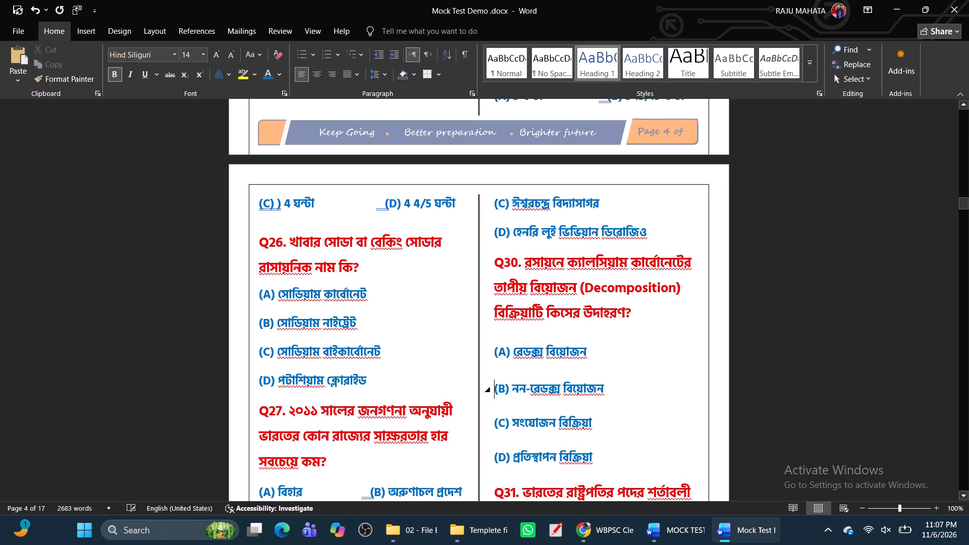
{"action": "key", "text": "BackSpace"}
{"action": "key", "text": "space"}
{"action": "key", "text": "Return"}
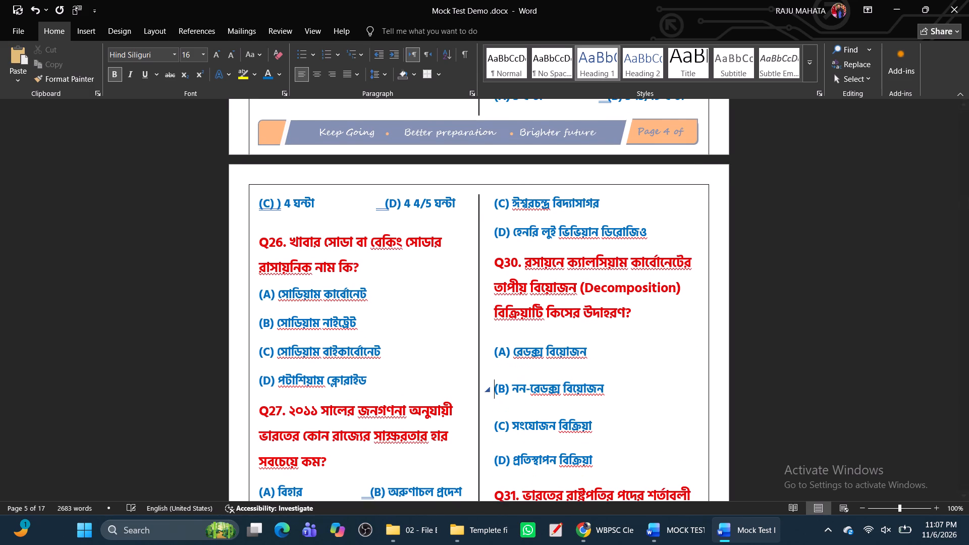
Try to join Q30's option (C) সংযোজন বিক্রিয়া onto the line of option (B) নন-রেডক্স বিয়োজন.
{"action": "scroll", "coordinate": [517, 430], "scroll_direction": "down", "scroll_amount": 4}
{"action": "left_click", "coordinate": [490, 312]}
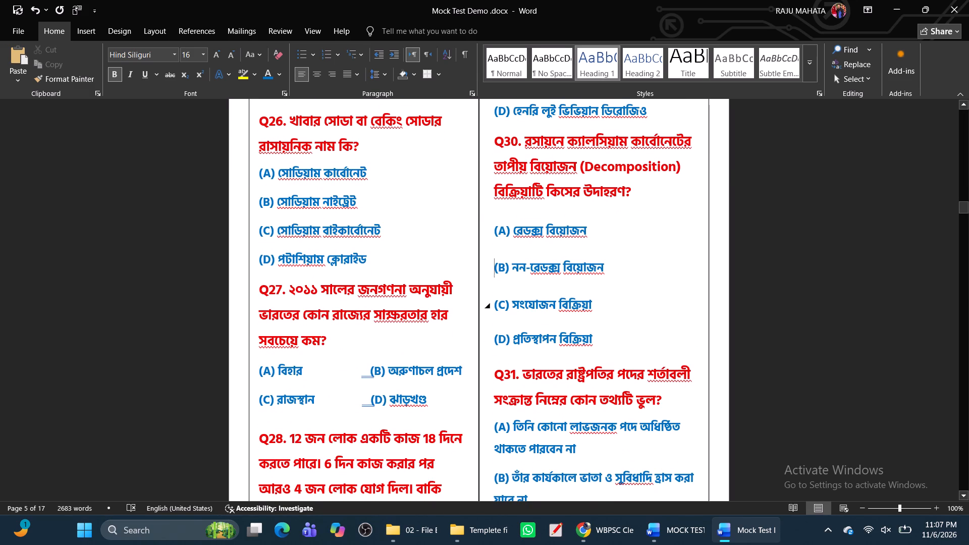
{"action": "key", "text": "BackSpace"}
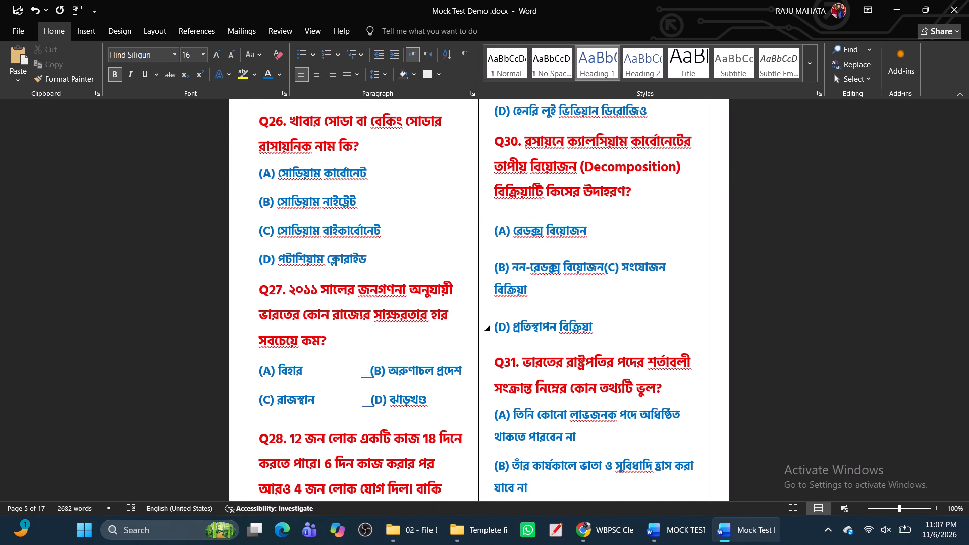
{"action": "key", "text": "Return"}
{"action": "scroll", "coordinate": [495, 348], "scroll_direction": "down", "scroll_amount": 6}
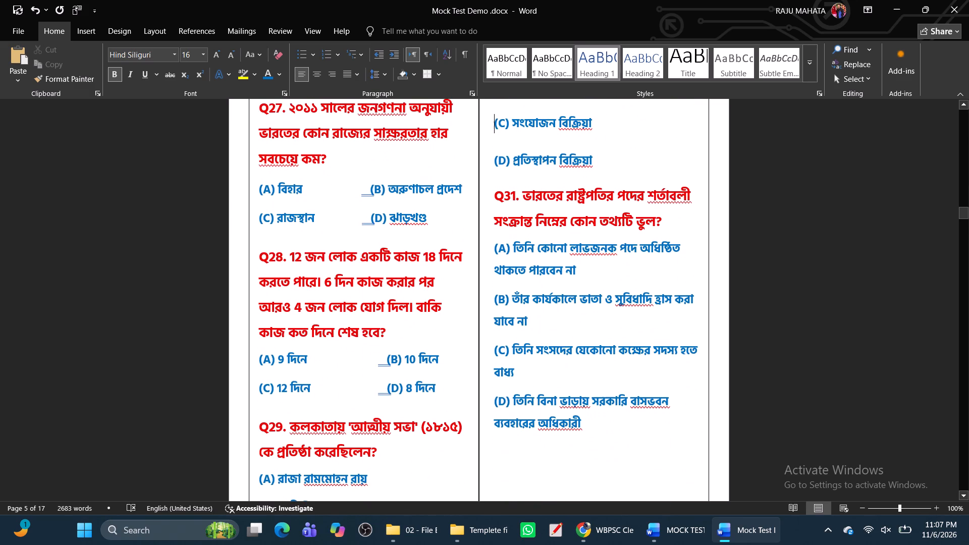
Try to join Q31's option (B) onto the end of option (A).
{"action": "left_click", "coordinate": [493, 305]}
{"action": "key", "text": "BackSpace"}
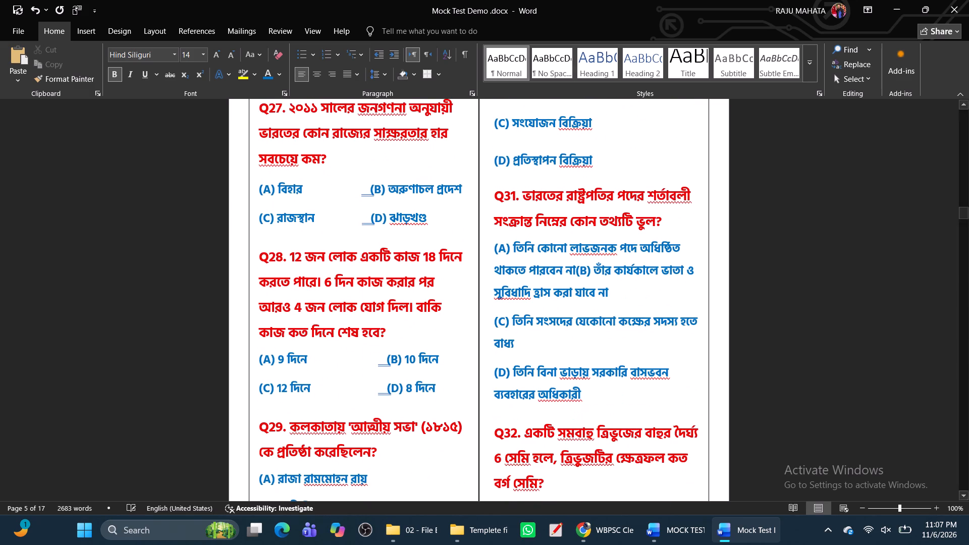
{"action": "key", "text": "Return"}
Merge the Q32 question into Q31's option (D) and split it back into its own paragraph directly beneath that option.
{"action": "scroll", "coordinate": [501, 342], "scroll_direction": "down", "scroll_amount": 3}
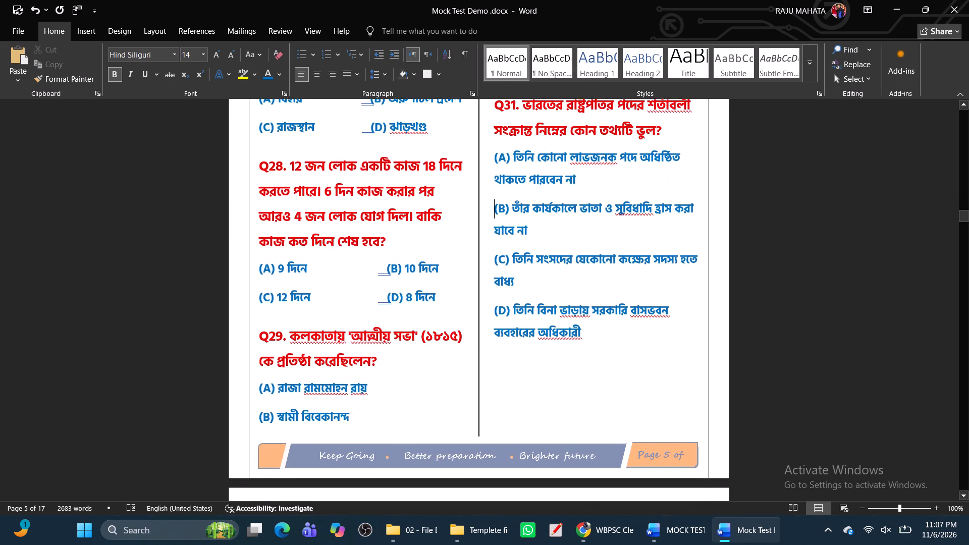
{"action": "scroll", "coordinate": [501, 346], "scroll_direction": "down", "scroll_amount": 7}
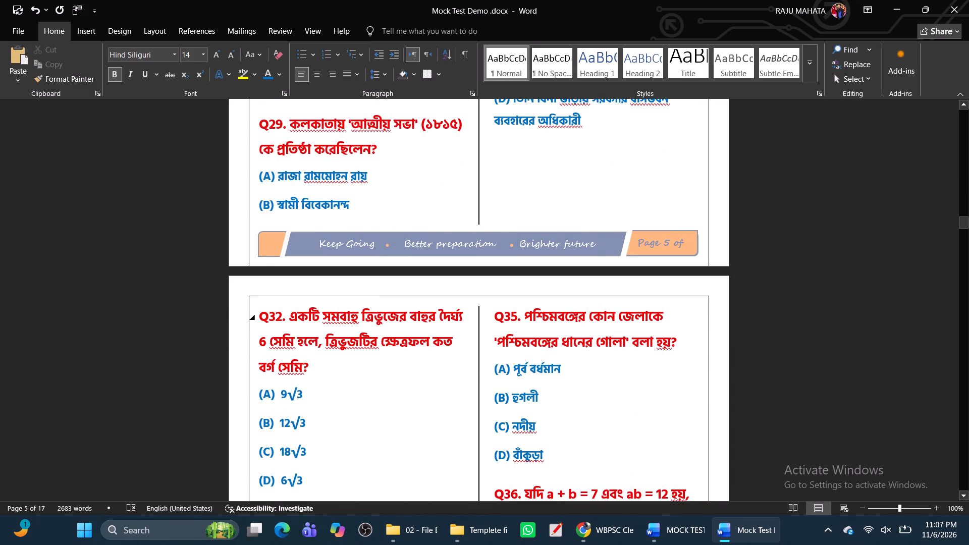
{"action": "left_click", "coordinate": [260, 318]}
{"action": "key", "text": "BackSpace"}
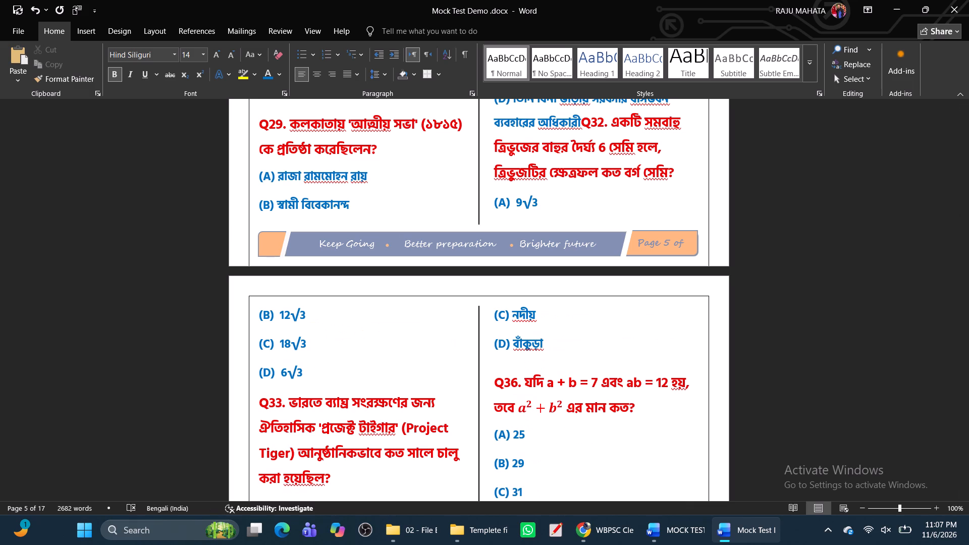
{"action": "key", "text": "Return"}
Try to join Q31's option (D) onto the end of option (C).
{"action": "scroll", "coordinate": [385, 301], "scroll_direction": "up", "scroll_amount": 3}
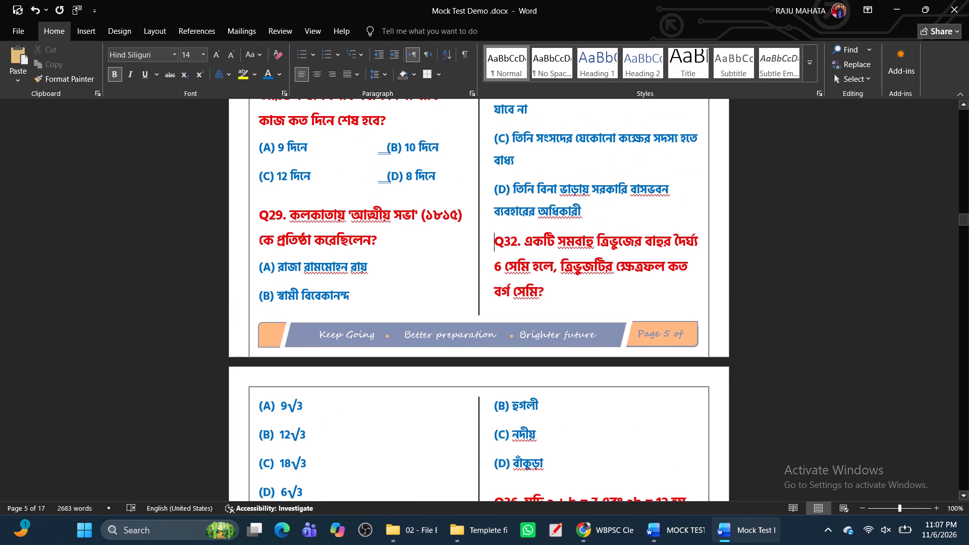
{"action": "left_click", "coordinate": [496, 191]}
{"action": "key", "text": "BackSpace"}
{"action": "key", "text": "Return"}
Move Q32's option (B) 12√3 onto the line of option (A) 9√3, separated by 20 spaces.
{"action": "scroll", "coordinate": [497, 192], "scroll_direction": "down", "scroll_amount": 2}
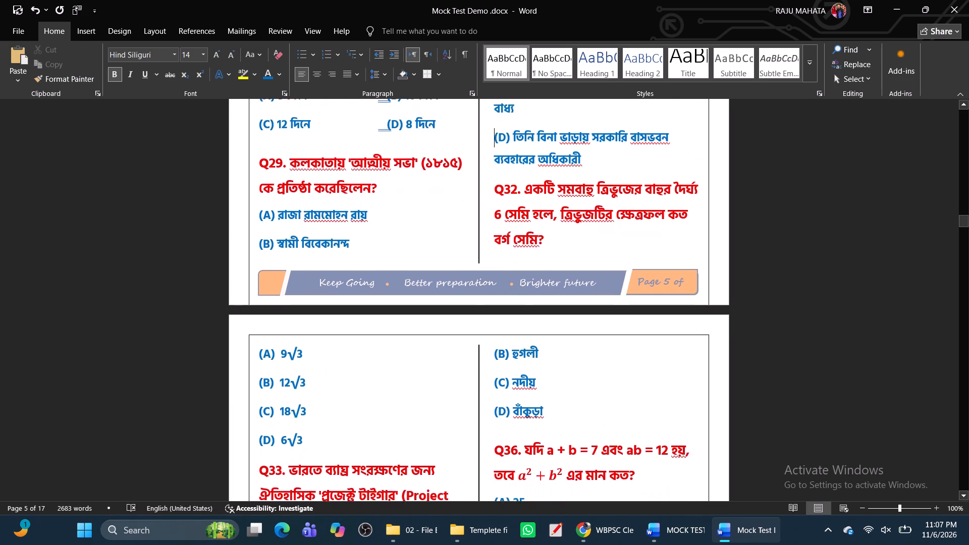
{"action": "scroll", "coordinate": [497, 197], "scroll_direction": "down", "scroll_amount": 3}
{"action": "left_click", "coordinate": [255, 287]}
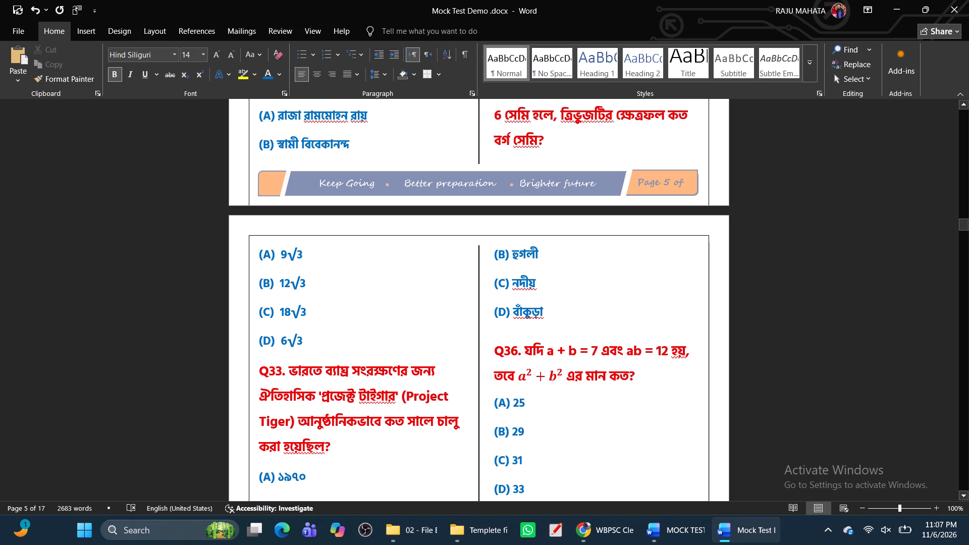
{"action": "key", "text": "BackSpace"}
{"action": "key", "text": "space"}
{"action": "key", "text": "space"}
{"action": "key", "text": "space"}
{"action": "key", "text": "space"}
{"action": "key", "text": "space"}
{"action": "key", "text": "space"}
{"action": "key", "text": "space"}
{"action": "key", "text": "space"}
{"action": "key", "text": "space"}
{"action": "key", "text": "space"}
{"action": "key", "text": "space"}
{"action": "key", "text": "space"}
{"action": "key", "text": "space"}
{"action": "key", "text": "space"}
{"action": "key", "text": "space"}
{"action": "key", "text": "space"}
{"action": "key", "text": "space"}
{"action": "key", "text": "space"}
{"action": "key", "text": "space"}
{"action": "key", "text": "space"}
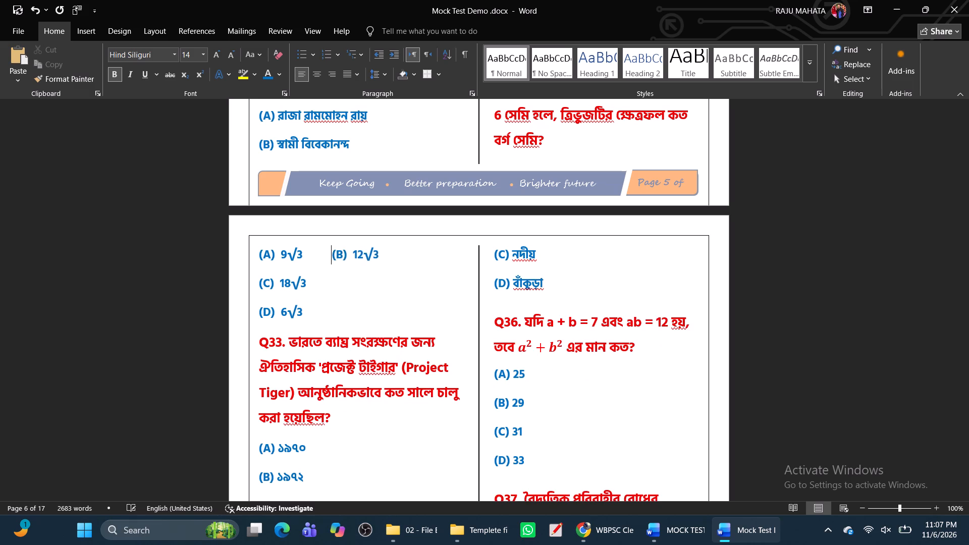
Move Q32's option (D) 6√3 onto the line of option (C) 18√3, using 23 spaces to line up beneath option (B).
{"action": "left_click", "coordinate": [258, 318]}
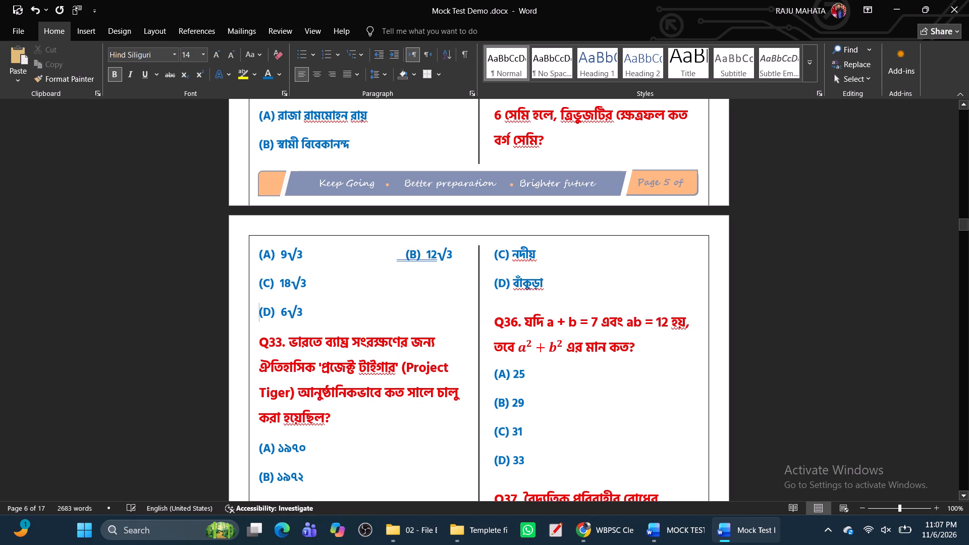
{"action": "key", "text": "BackSpace"}
{"action": "key", "text": "space"}
{"action": "key", "text": "space"}
{"action": "key", "text": "space"}
{"action": "key", "text": "space"}
{"action": "key", "text": "space"}
{"action": "key", "text": "space"}
{"action": "key", "text": "space"}
{"action": "key", "text": "space"}
{"action": "key", "text": "space"}
{"action": "key", "text": "space"}
{"action": "key", "text": "space"}
{"action": "key", "text": "space"}
{"action": "key", "text": "space"}
{"action": "key", "text": "space"}
{"action": "key", "text": "space"}
{"action": "key", "text": "space"}
{"action": "key", "text": "space"}
{"action": "key", "text": "space"}
{"action": "key", "text": "space"}
{"action": "key", "text": "space"}
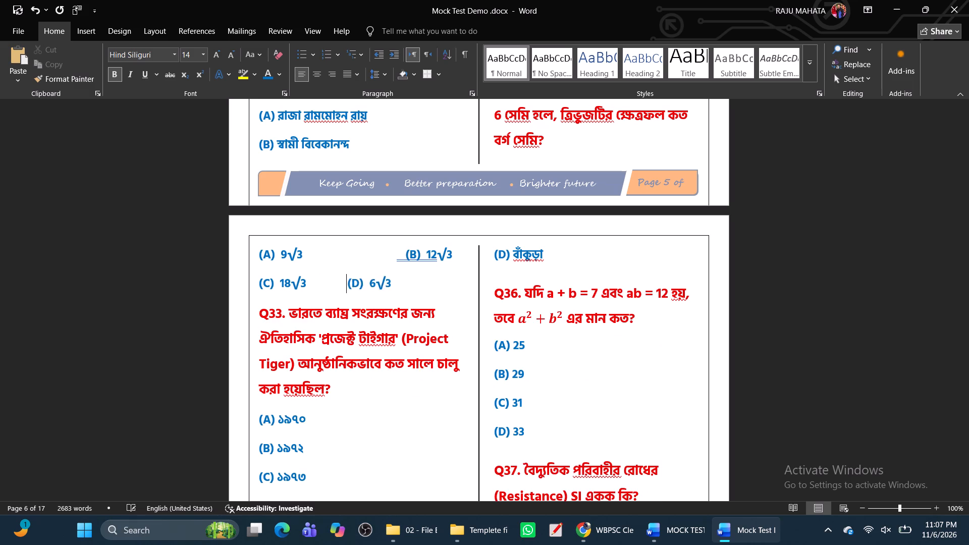
{"action": "key", "text": "space"}
{"action": "key", "text": "space"}
{"action": "key", "text": "space"}
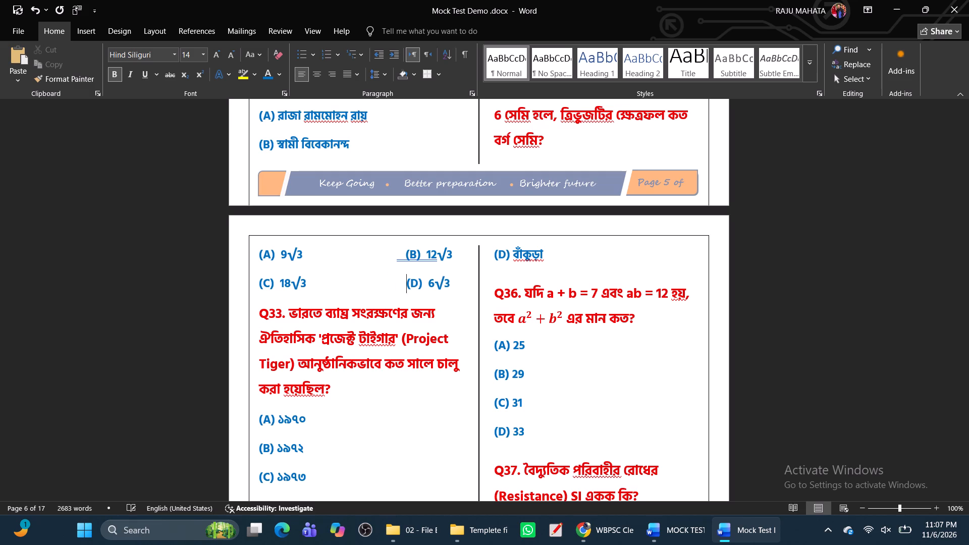
Move Q33's option (B) ১৯৭২ onto the line of option (A) ১৯৭০, separated by 21 spaces.
{"action": "scroll", "coordinate": [259, 315], "scroll_direction": "down", "scroll_amount": 5}
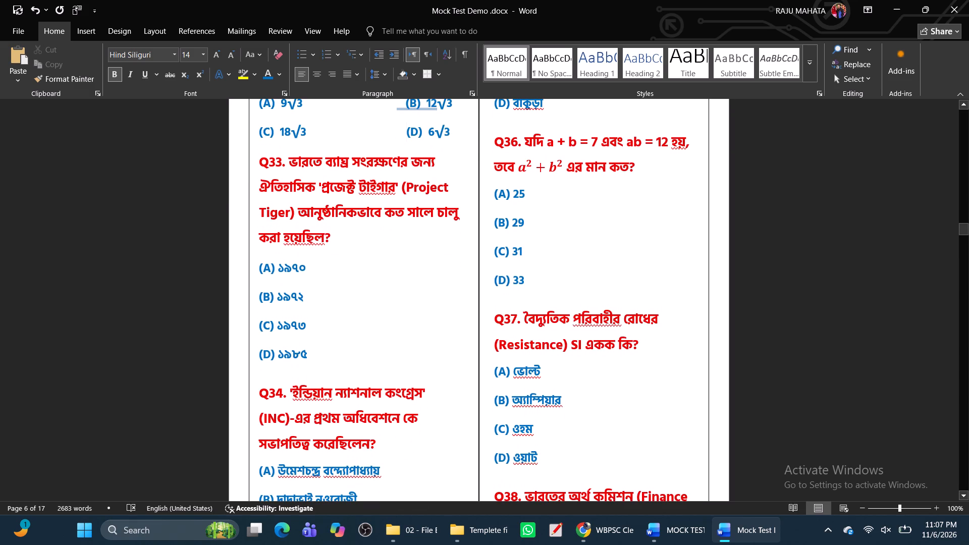
{"action": "left_click", "coordinate": [254, 299]}
{"action": "key", "text": "BackSpace"}
{"action": "key", "text": "space"}
{"action": "key", "text": "space"}
{"action": "key", "text": "space"}
{"action": "key", "text": "space"}
{"action": "key", "text": "space"}
{"action": "key", "text": "space"}
{"action": "key", "text": "space"}
{"action": "key", "text": "space"}
{"action": "key", "text": "space"}
{"action": "key", "text": "space"}
{"action": "key", "text": "space"}
{"action": "key", "text": "space"}
{"action": "key", "text": "space"}
{"action": "key", "text": "space"}
{"action": "key", "text": "space"}
{"action": "key", "text": "space"}
{"action": "key", "text": "space"}
{"action": "key", "text": "space"}
{"action": "key", "text": "space"}
{"action": "key", "text": "space"}
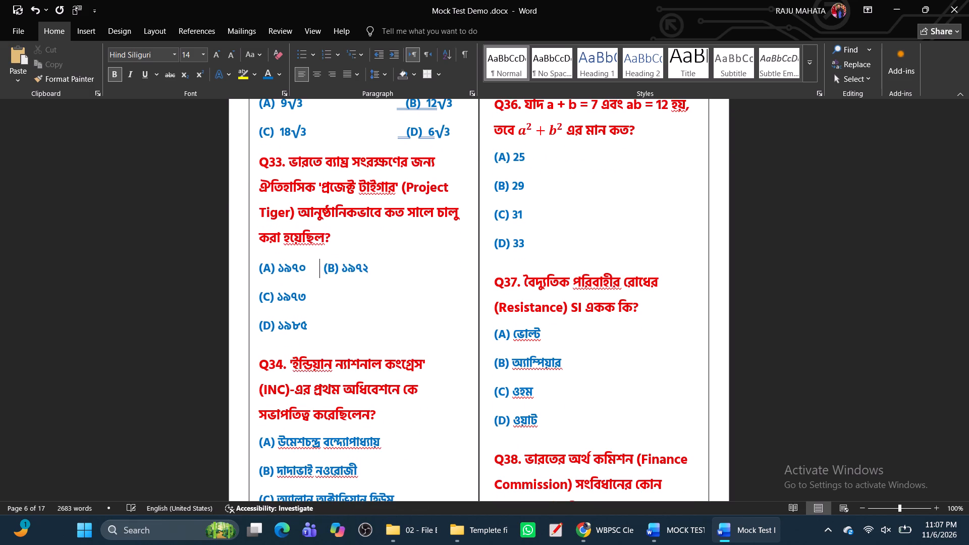
{"action": "key", "text": "space"}
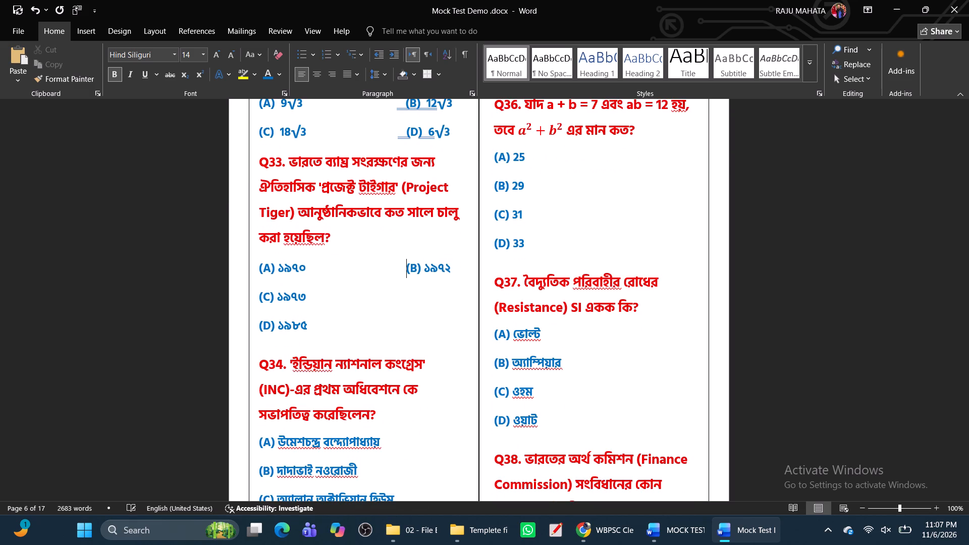
Move Q33's option (D) ১৯৮৫ onto the line of option (C) ১৯৭৩, using 22 spaces to line up beneath option (B).
{"action": "left_click", "coordinate": [257, 331]}
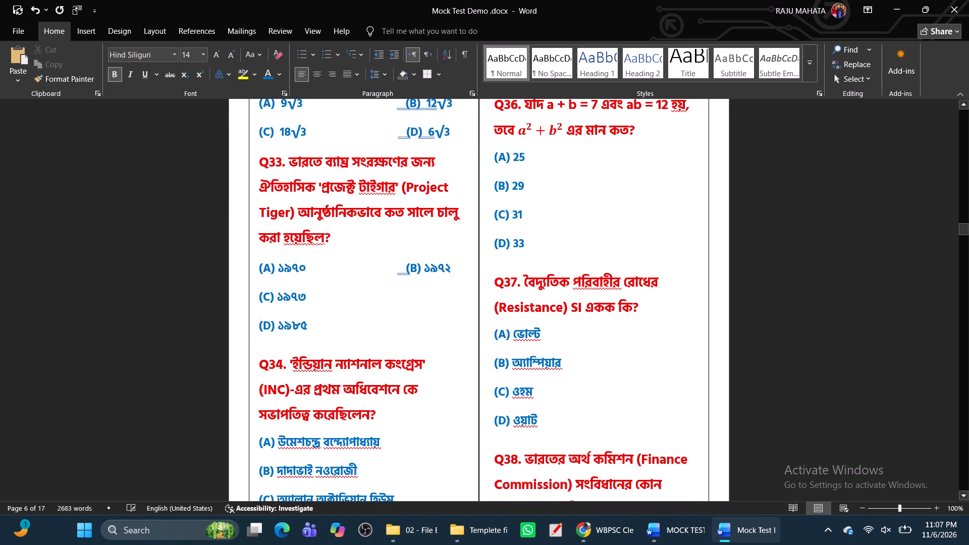
{"action": "key", "text": "BackSpace"}
{"action": "key", "text": "space"}
{"action": "key", "text": "space"}
{"action": "key", "text": "space"}
{"action": "key", "text": "space"}
{"action": "key", "text": "space"}
{"action": "key", "text": "space"}
{"action": "key", "text": "space"}
{"action": "key", "text": "space"}
{"action": "key", "text": "space"}
{"action": "key", "text": "space"}
{"action": "key", "text": "space"}
{"action": "key", "text": "space"}
{"action": "key", "text": "space"}
{"action": "key", "text": "space"}
{"action": "key", "text": "space"}
{"action": "key", "text": "space"}
{"action": "key", "text": "space"}
{"action": "key", "text": "space"}
{"action": "key", "text": "space"}
{"action": "key", "text": "space"}
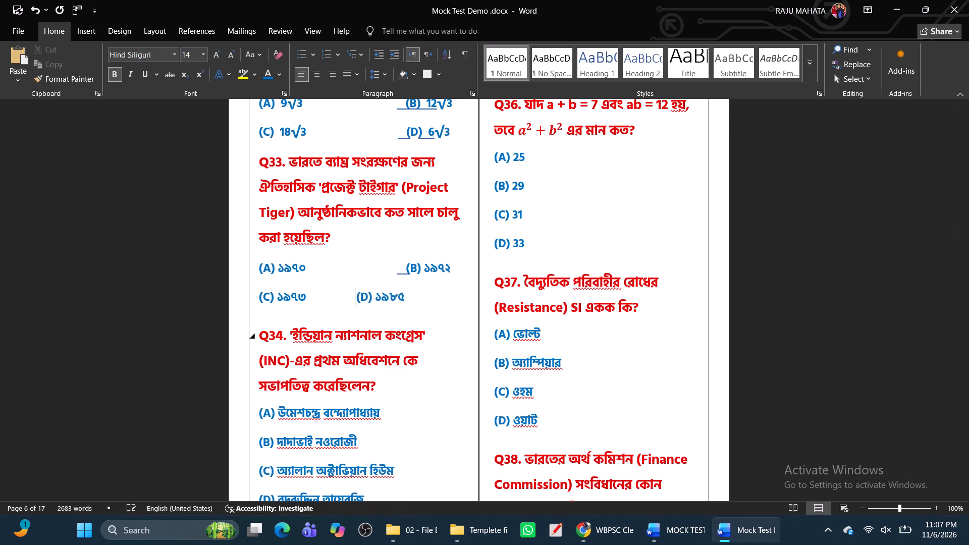
{"action": "key", "text": "space"}
{"action": "key", "text": "space"}
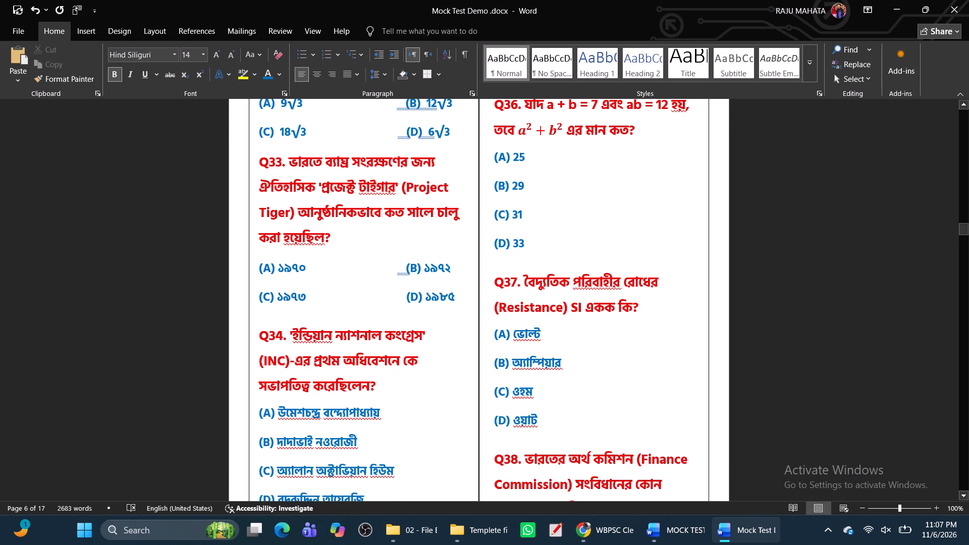
Tighten the gap above Q34 by merging the question into Q33's option (D) and splitting it back into its own paragraph.
{"action": "left_click", "coordinate": [258, 339]}
{"action": "key", "text": "BackSpace"}
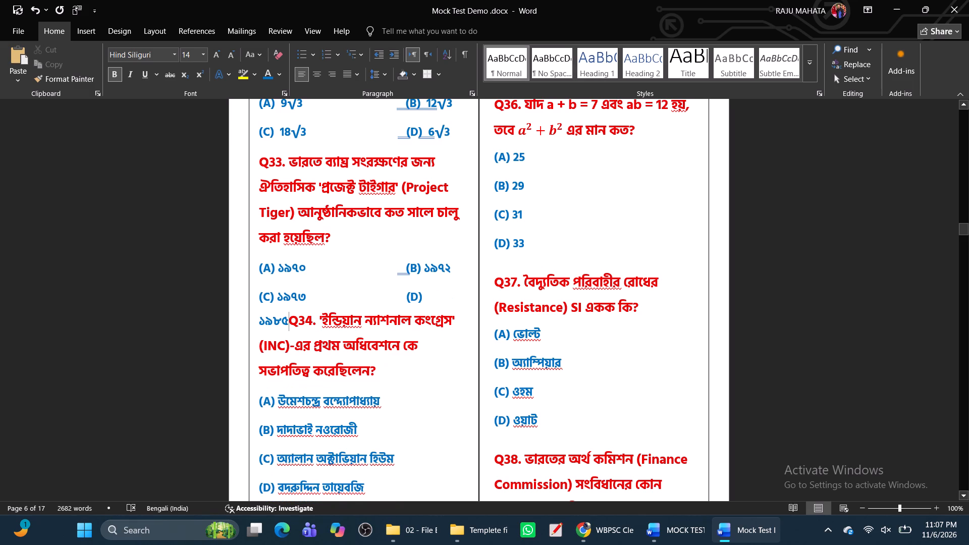
{"action": "key", "text": "Return"}
Move Q35's option (B) হুগলী onto the line of option (A) পূর্ব বর্ধমান, separated by 20 spaces.
{"action": "scroll", "coordinate": [271, 369], "scroll_direction": "down", "scroll_amount": 3}
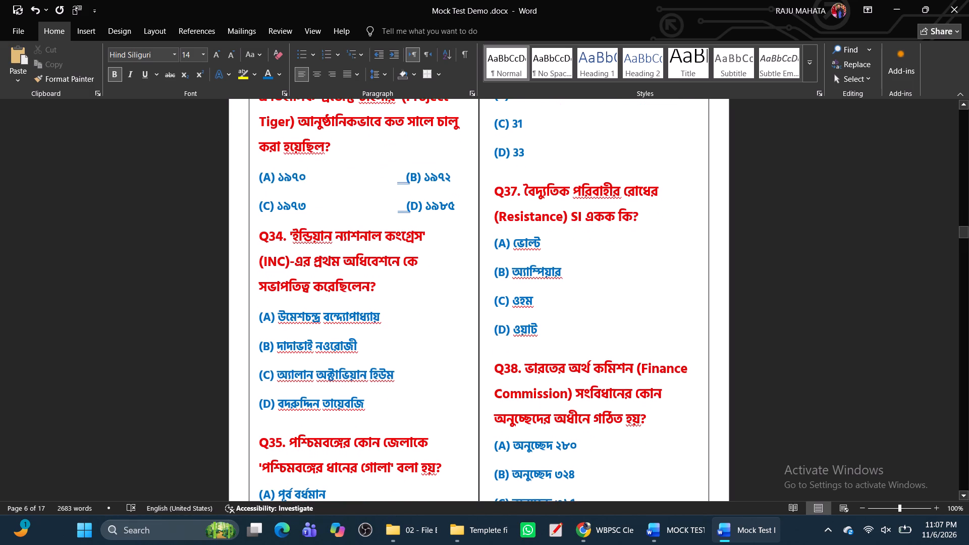
{"action": "scroll", "coordinate": [256, 355], "scroll_direction": "down", "scroll_amount": 6}
{"action": "left_click", "coordinate": [256, 345]}
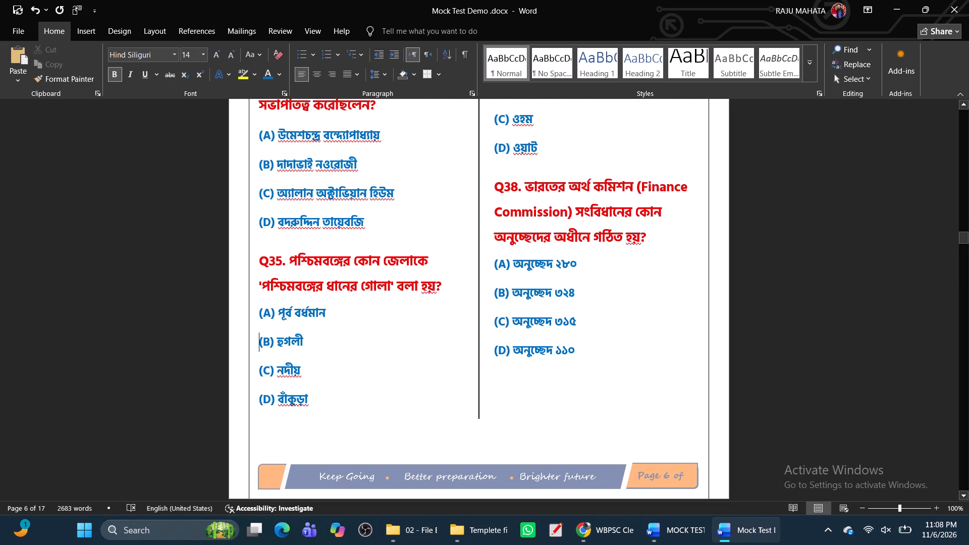
{"action": "key", "text": "BackSpace"}
{"action": "key", "text": "space"}
{"action": "key", "text": "space"}
{"action": "key", "text": "space"}
{"action": "key", "text": "space"}
{"action": "key", "text": "space"}
{"action": "key", "text": "space"}
{"action": "key", "text": "space"}
{"action": "key", "text": "space"}
{"action": "key", "text": "space"}
{"action": "key", "text": "space"}
{"action": "key", "text": "space"}
{"action": "key", "text": "space"}
{"action": "key", "text": "space"}
{"action": "key", "text": "space"}
{"action": "key", "text": "space"}
{"action": "key", "text": "space"}
{"action": "key", "text": "space"}
{"action": "key", "text": "space"}
{"action": "key", "text": "space"}
{"action": "key", "text": "space"}
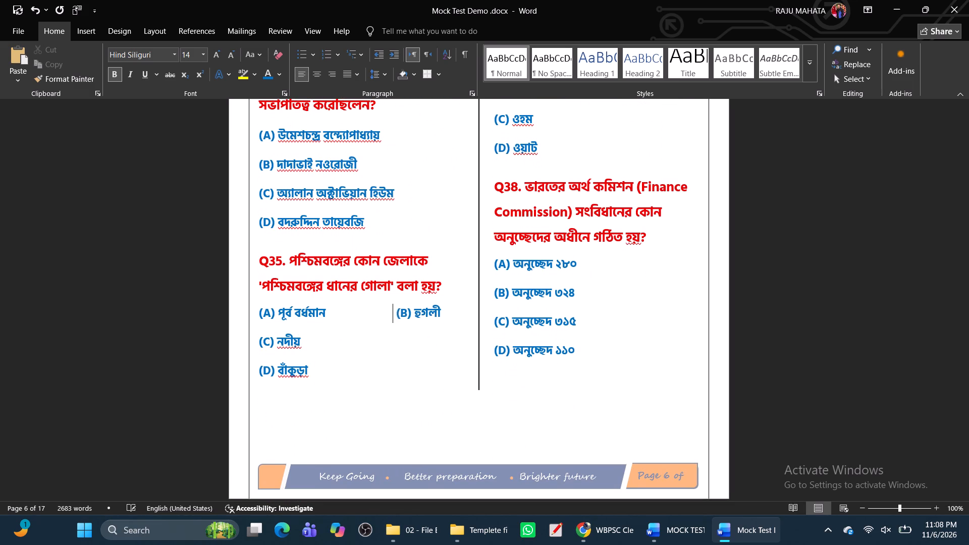
Move Q35's option (D) বাঁকুড়া onto the line of option (C) নদীয়, spacing it out to sit beneath option (B).
{"action": "left_click", "coordinate": [255, 372]}
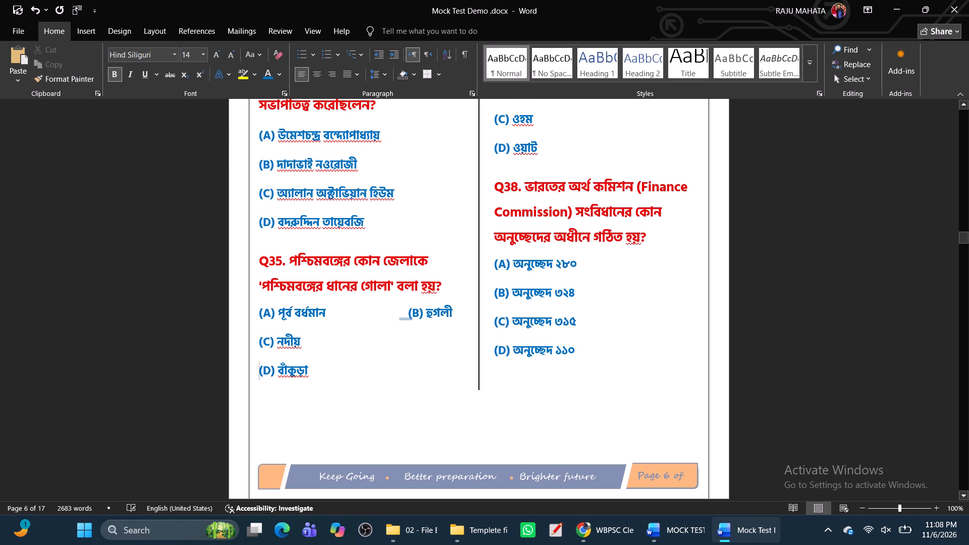
{"action": "key", "text": "BackSpace"}
{"action": "key", "text": "space"}
{"action": "key", "text": "space"}
{"action": "key", "text": "space"}
{"action": "key", "text": "space"}
{"action": "key", "text": "space"}
{"action": "key", "text": "space"}
{"action": "key", "text": "space"}
{"action": "key", "text": "space"}
{"action": "key", "text": "space"}
{"action": "key", "text": "space"}
{"action": "key", "text": "space"}
{"action": "key", "text": "space"}
{"action": "key", "text": "space"}
{"action": "key", "text": "space"}
{"action": "key", "text": "space"}
{"action": "key", "text": "space"}
{"action": "key", "text": "space"}
{"action": "key", "text": "space"}
{"action": "key", "text": "space"}
{"action": "key", "text": "space"}
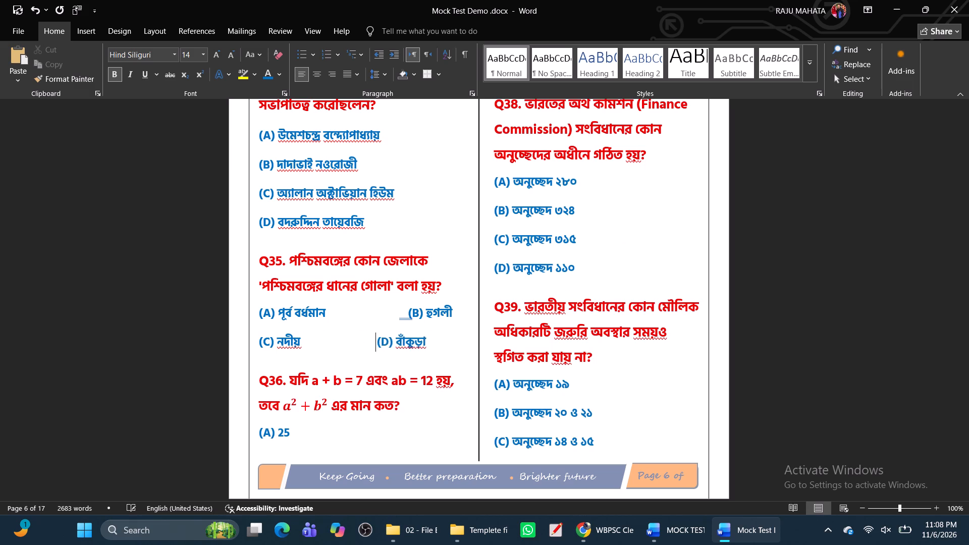
{"action": "key", "text": "space"}
{"action": "key", "text": "space"}
{"action": "key", "text": "space"}
{"action": "key", "text": "space"}
Move Q36's option (B) 29 onto the line of option (A) 25, spacing it out to the second option position.
{"action": "scroll", "coordinate": [256, 369], "scroll_direction": "down", "scroll_amount": 2}
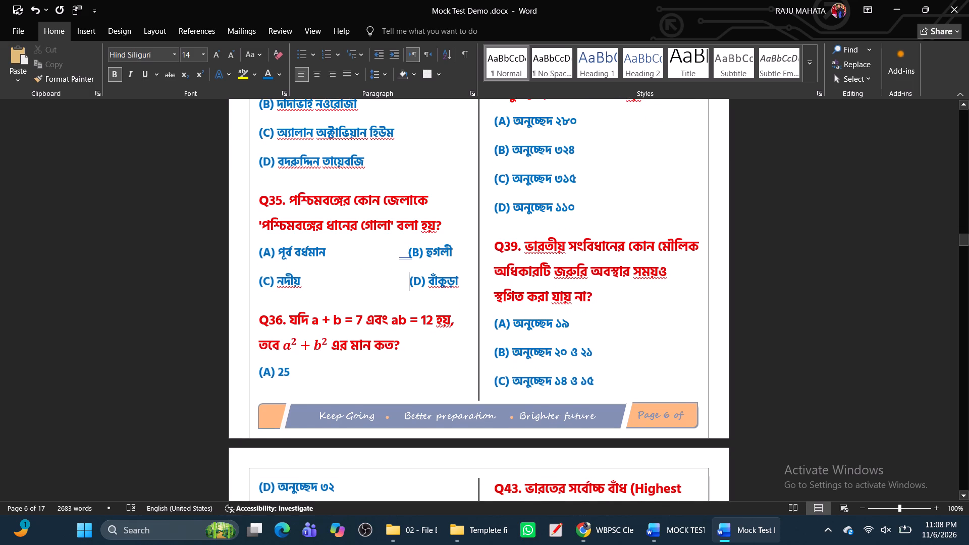
{"action": "scroll", "coordinate": [441, 324], "scroll_direction": "up", "scroll_amount": 11}
{"action": "scroll", "coordinate": [587, 249], "scroll_direction": "up", "scroll_amount": 6}
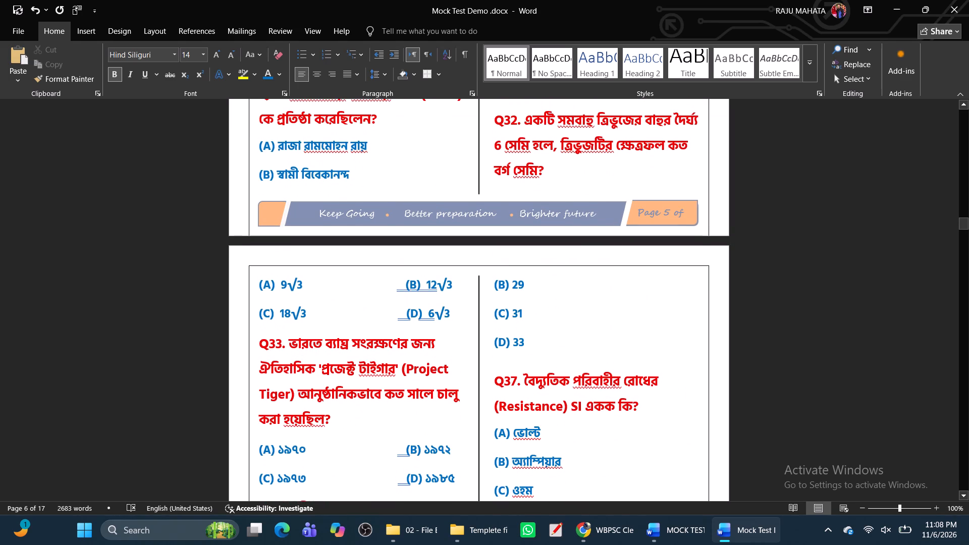
{"action": "left_click", "coordinate": [494, 290]}
{"action": "key", "text": "BackSpace"}
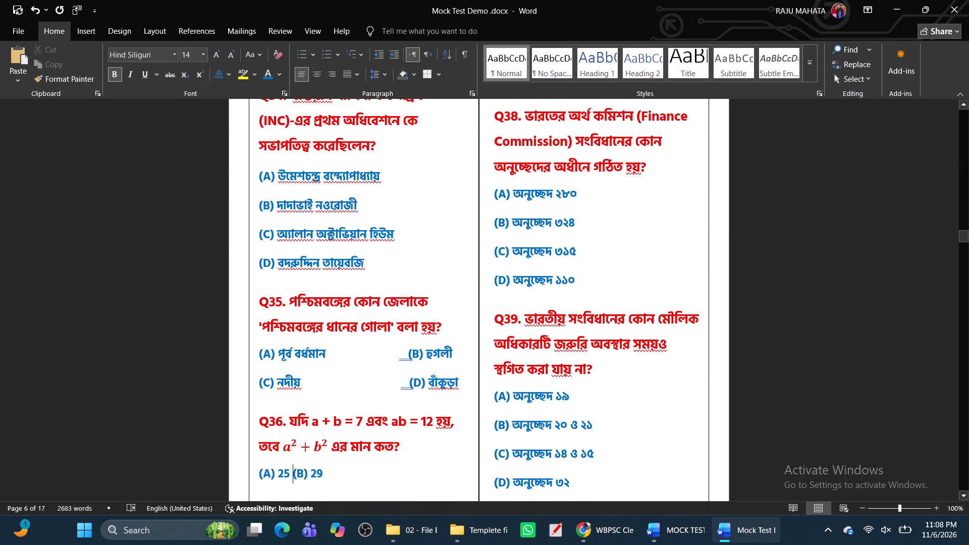
{"action": "key", "text": "space"}
{"action": "key", "text": "space"}
{"action": "key", "text": "space"}
{"action": "key", "text": "space"}
{"action": "key", "text": "space"}
{"action": "key", "text": "space"}
{"action": "key", "text": "space"}
{"action": "key", "text": "space"}
{"action": "key", "text": "space"}
{"action": "key", "text": "space"}
{"action": "key", "text": "space"}
{"action": "key", "text": "space"}
{"action": "key", "text": "space"}
{"action": "key", "text": "space"}
{"action": "key", "text": "space"}
{"action": "key", "text": "space"}
{"action": "key", "text": "space"}
{"action": "key", "text": "space"}
{"action": "key", "text": "space"}
{"action": "key", "text": "space"}
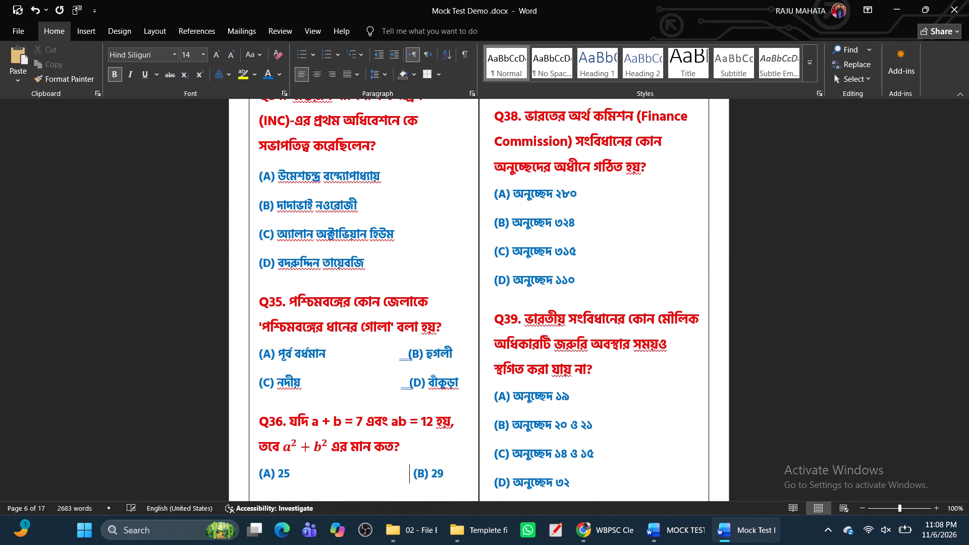
Remove one space before Q35's option (D) and one before Q36's option (B) to even up their alignment.
{"action": "left_click", "coordinate": [406, 389]}
{"action": "key", "text": "BackSpace"}
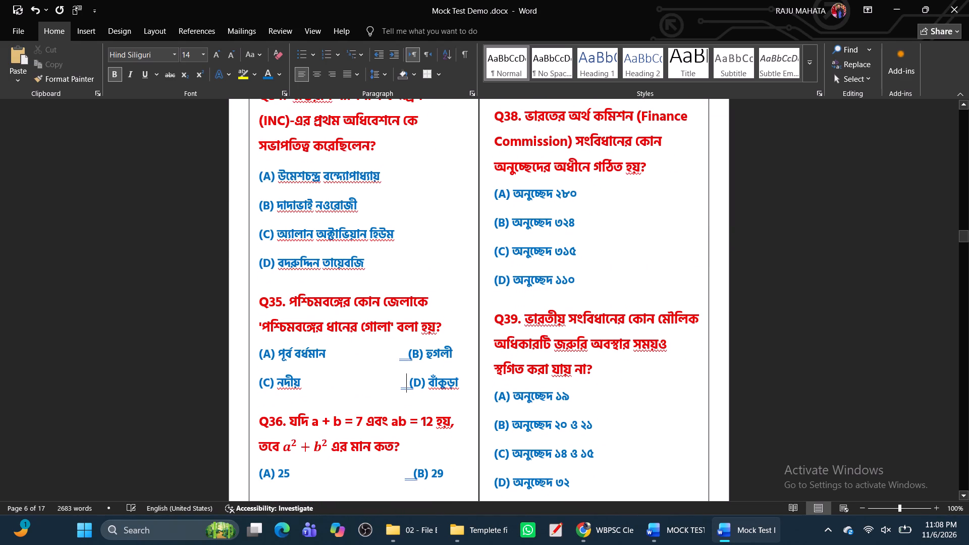
{"action": "scroll", "coordinate": [415, 408], "scroll_direction": "down", "scroll_amount": 1}
{"action": "left_click", "coordinate": [410, 451]}
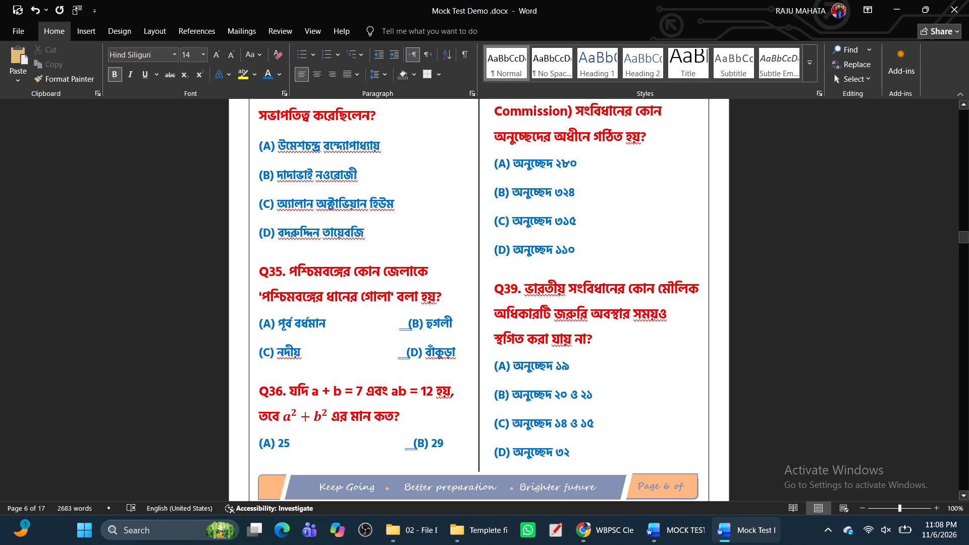
{"action": "key", "text": "BackSpace"}
Move Q36's option (D) 33 onto the line of option (C) 31, with a wide run of spaces between them.
{"action": "scroll", "coordinate": [474, 349], "scroll_direction": "up", "scroll_amount": 7}
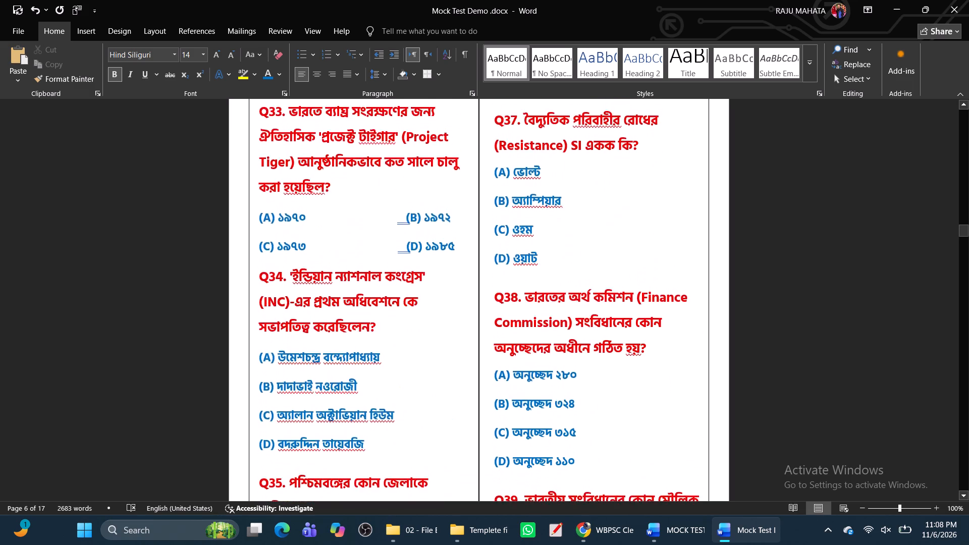
{"action": "scroll", "coordinate": [582, 169], "scroll_direction": "up", "scroll_amount": 4}
{"action": "left_click", "coordinate": [490, 214]}
{"action": "key", "text": "BackSpace"}
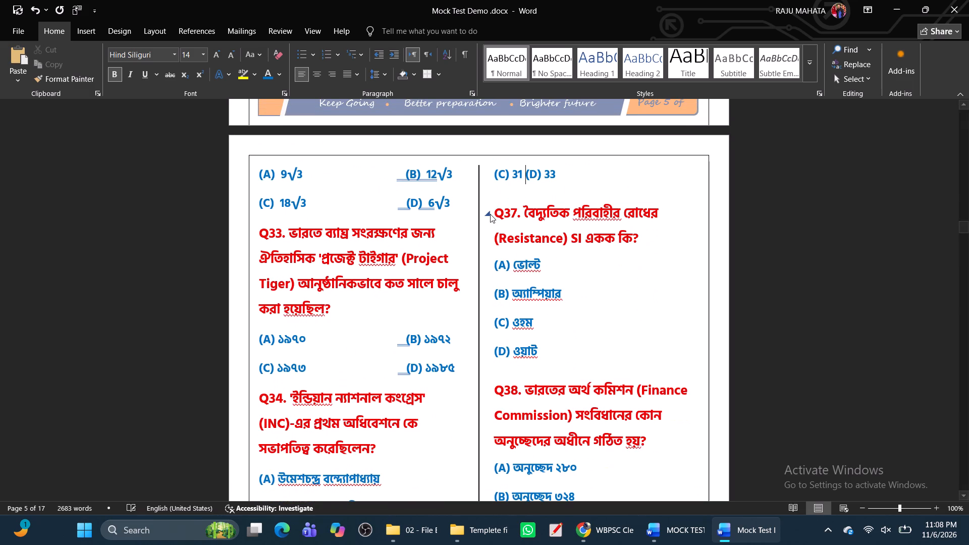
{"action": "key", "text": "space"}
{"action": "key", "text": "space"}
{"action": "key", "text": "space"}
{"action": "key", "text": "space"}
{"action": "key", "text": "space"}
{"action": "key", "text": "space"}
{"action": "key", "text": "space"}
{"action": "key", "text": "space"}
{"action": "key", "text": "space"}
{"action": "key", "text": "space"}
{"action": "key", "text": "space"}
{"action": "key", "text": "space"}
{"action": "key", "text": "space"}
{"action": "key", "text": "space"}
{"action": "key", "text": "space"}
{"action": "key", "text": "space"}
{"action": "key", "text": "space"}
{"action": "key", "text": "space"}
{"action": "key", "text": "space"}
{"action": "key", "text": "space"}
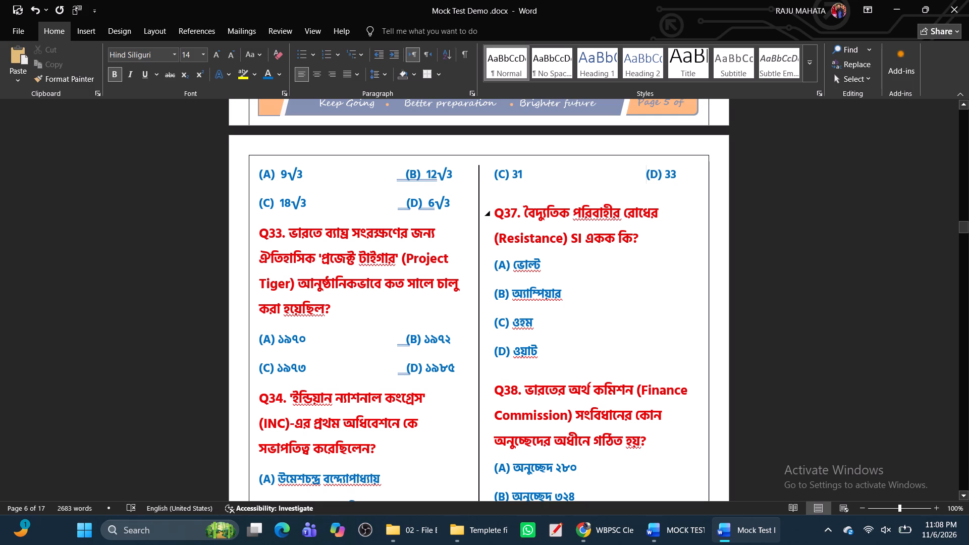
Tighten the gap above Q37 by merging the question into Q36's option (D) and splitting it back into its own paragraph.
{"action": "left_click", "coordinate": [491, 217]}
{"action": "key", "text": "BackSpace"}
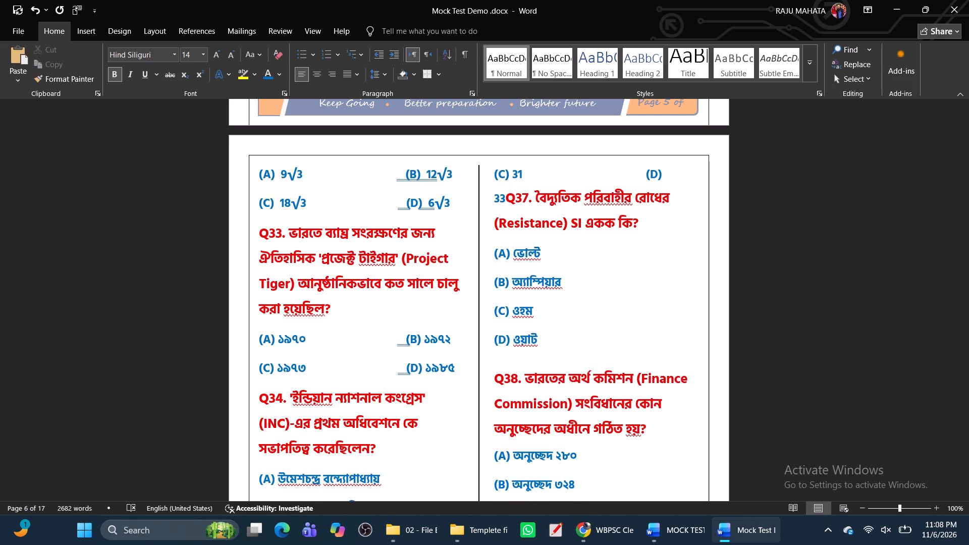
{"action": "key", "text": "Return"}
Move Q37's option (B) অ্যাম্পিয়ার onto the line of option (A) ভোল্ট, spacing it out to the second option position.
{"action": "left_click", "coordinate": [490, 266]}
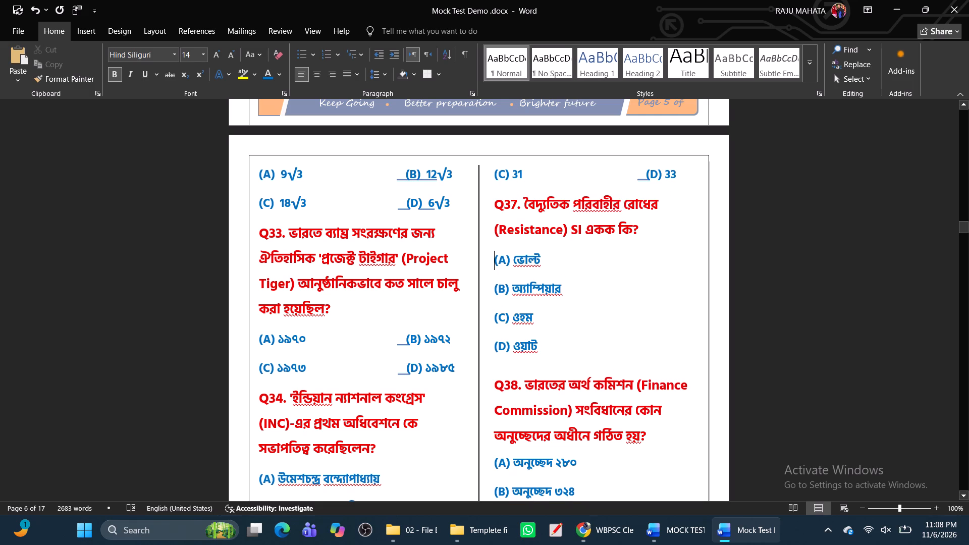
{"action": "left_click", "coordinate": [494, 291]}
{"action": "key", "text": "BackSpace"}
{"action": "key", "text": "space"}
{"action": "key", "text": "space"}
{"action": "key", "text": "space"}
{"action": "key", "text": "space"}
{"action": "key", "text": "space"}
{"action": "key", "text": "space"}
{"action": "key", "text": "space"}
{"action": "key", "text": "space"}
{"action": "key", "text": "space"}
{"action": "key", "text": "space"}
{"action": "key", "text": "space"}
{"action": "key", "text": "space"}
{"action": "key", "text": "space"}
{"action": "key", "text": "space"}
{"action": "key", "text": "space"}
{"action": "key", "text": "space"}
{"action": "key", "text": "space"}
{"action": "key", "text": "space"}
{"action": "key", "text": "space"}
{"action": "key", "text": "space"}
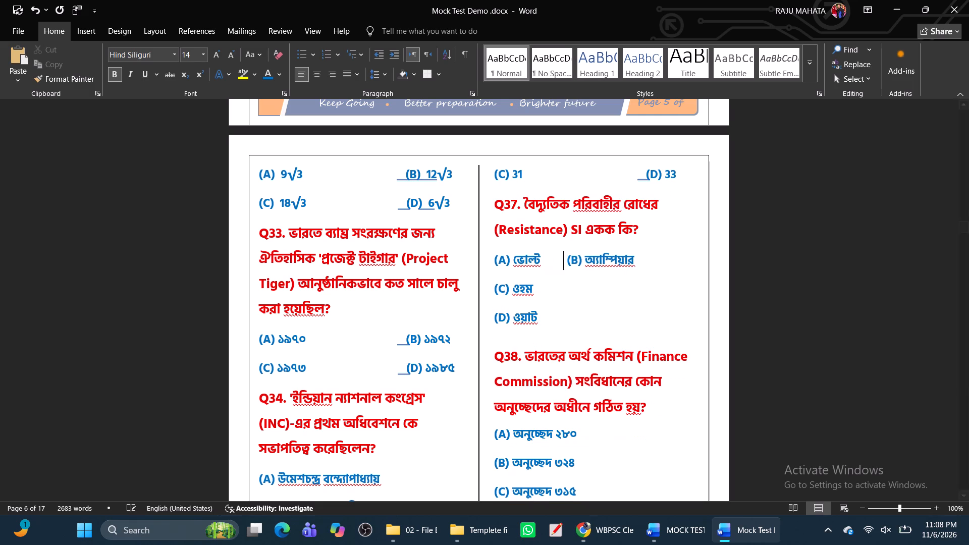
{"action": "key", "text": "space"}
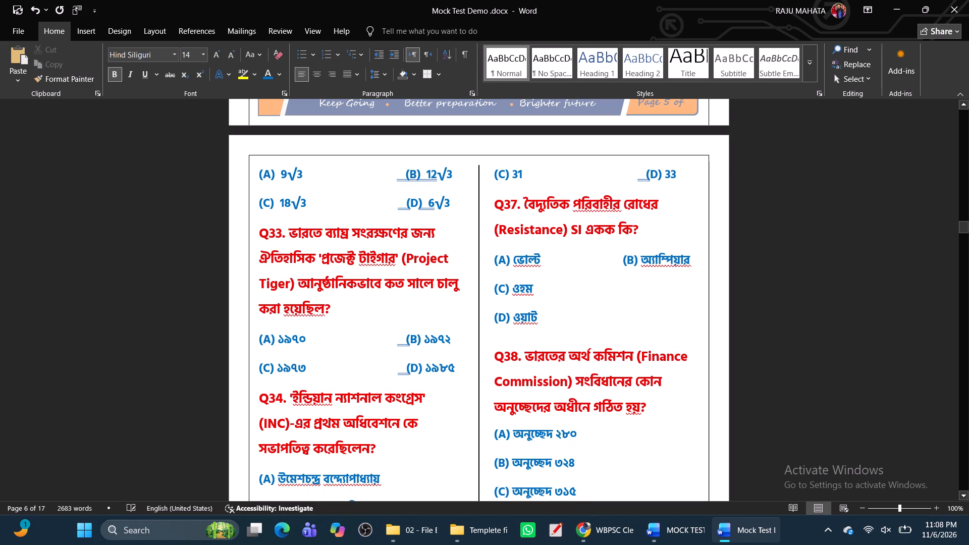
Remove eight spaces before Q36's option (D) 33 so it lines up with Q37's option (B).
{"action": "left_click", "coordinate": [633, 181]}
{"action": "key", "text": "BackSpace"}
{"action": "key", "text": "BackSpace"}
{"action": "key", "text": "BackSpace"}
{"action": "key", "text": "BackSpace"}
{"action": "key", "text": "BackSpace"}
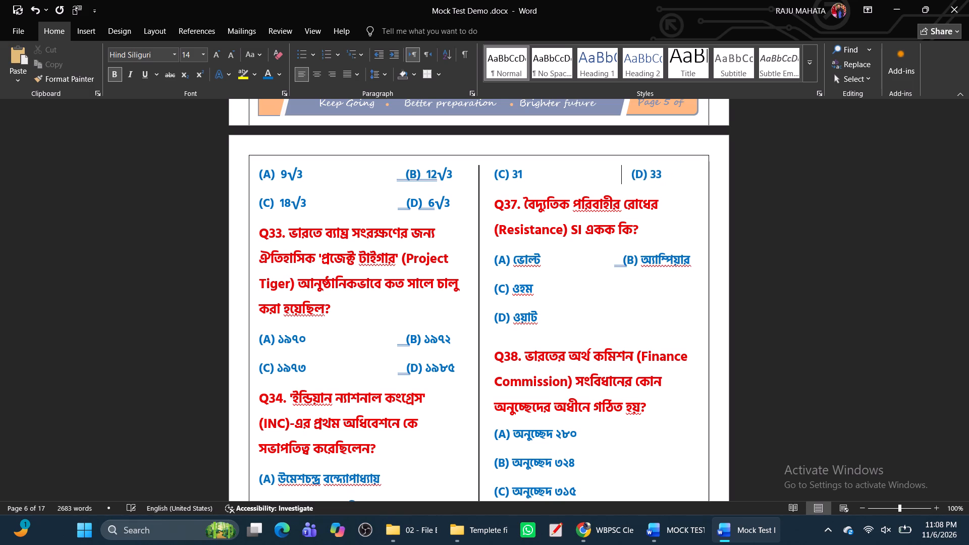
{"action": "key", "text": "BackSpace"}
{"action": "key", "text": "BackSpace"}
{"action": "key", "text": "BackSpace"}
Move Q37's option (D) ওয়াট onto the line of option (C) ওহম, spacing it out to sit beneath option (B).
{"action": "scroll", "coordinate": [609, 220], "scroll_direction": "down", "scroll_amount": 2}
{"action": "left_click", "coordinate": [489, 261]}
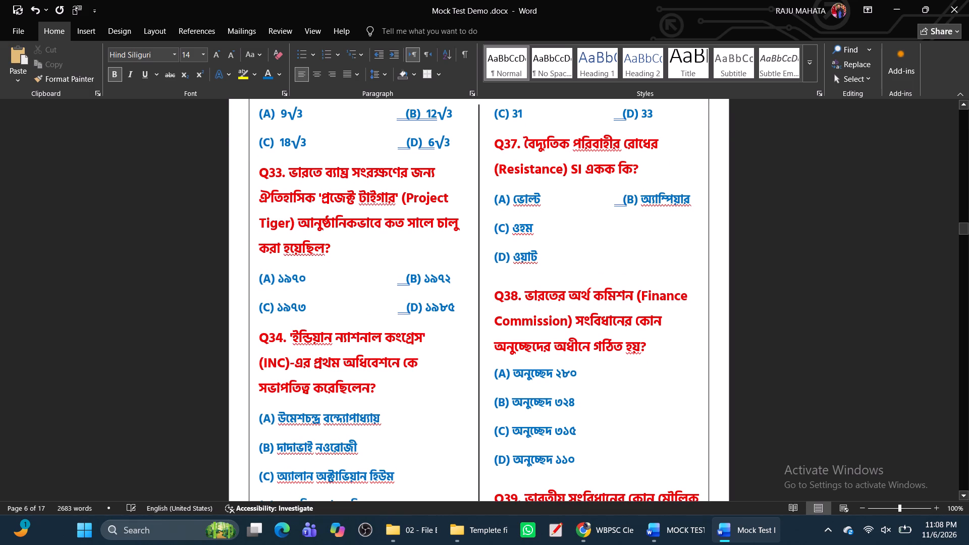
{"action": "key", "text": "BackSpace"}
{"action": "key", "text": "space"}
{"action": "key", "text": "space"}
{"action": "key", "text": "space"}
{"action": "key", "text": "space"}
{"action": "key", "text": "space"}
{"action": "key", "text": "space"}
{"action": "key", "text": "space"}
{"action": "key", "text": "space"}
{"action": "key", "text": "space"}
{"action": "key", "text": "space"}
{"action": "key", "text": "space"}
{"action": "key", "text": "space"}
{"action": "key", "text": "space"}
{"action": "key", "text": "space"}
{"action": "key", "text": "space"}
{"action": "key", "text": "space"}
{"action": "key", "text": "space"}
{"action": "key", "text": "space"}
{"action": "key", "text": "space"}
{"action": "key", "text": "space"}
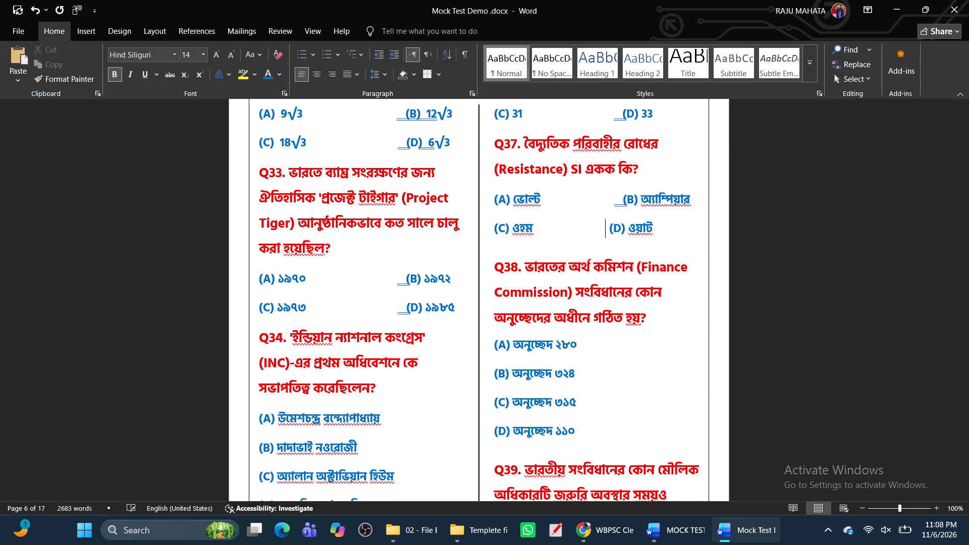
{"action": "key", "text": "space"}
{"action": "key", "text": "space"}
{"action": "key", "text": "space"}
{"action": "key", "text": "space"}
Move Q38's option (B) অনুচ্ছেদ ৩২৪ onto the line of option (A) অনুচ্ছেদ ২৮০, separated by 11 spaces.
{"action": "scroll", "coordinate": [489, 258], "scroll_direction": "down", "scroll_amount": 2}
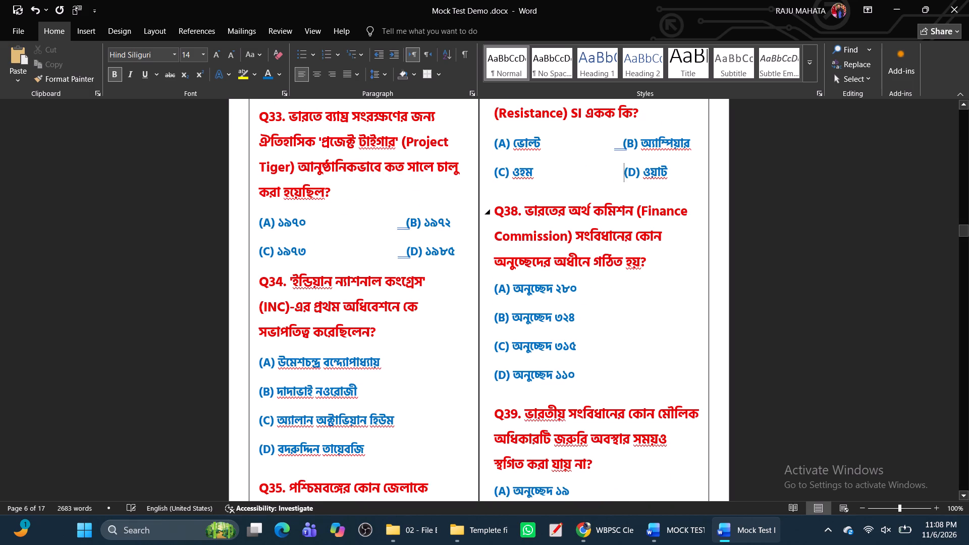
{"action": "left_click", "coordinate": [490, 317]}
{"action": "key", "text": "BackSpace"}
{"action": "key", "text": "space"}
{"action": "key", "text": "space"}
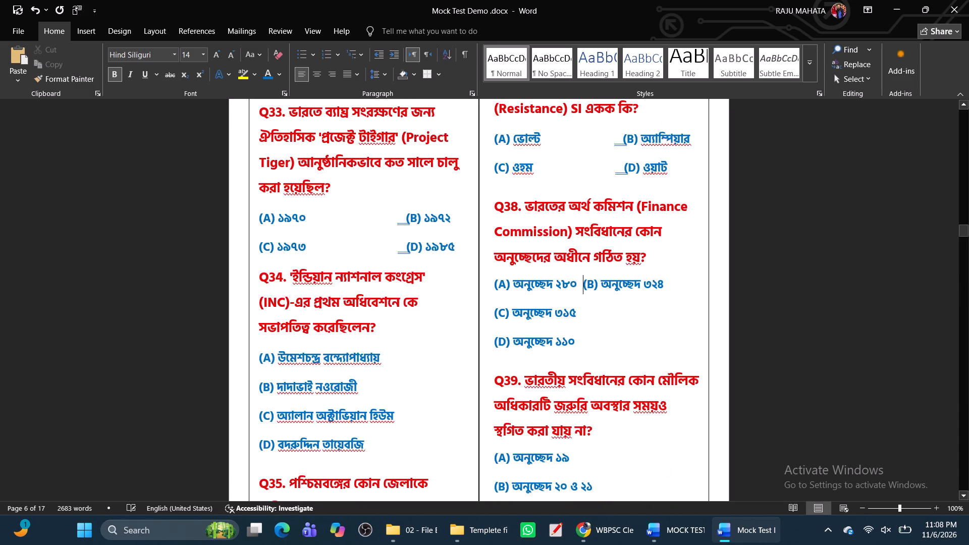
{"action": "key", "text": "space"}
{"action": "key", "text": "space"}
{"action": "key", "text": "space"}
{"action": "key", "text": "space"}
{"action": "key", "text": "space"}
{"action": "key", "text": "space"}
{"action": "key", "text": "space"}
{"action": "key", "text": "space"}
{"action": "key", "text": "space"}
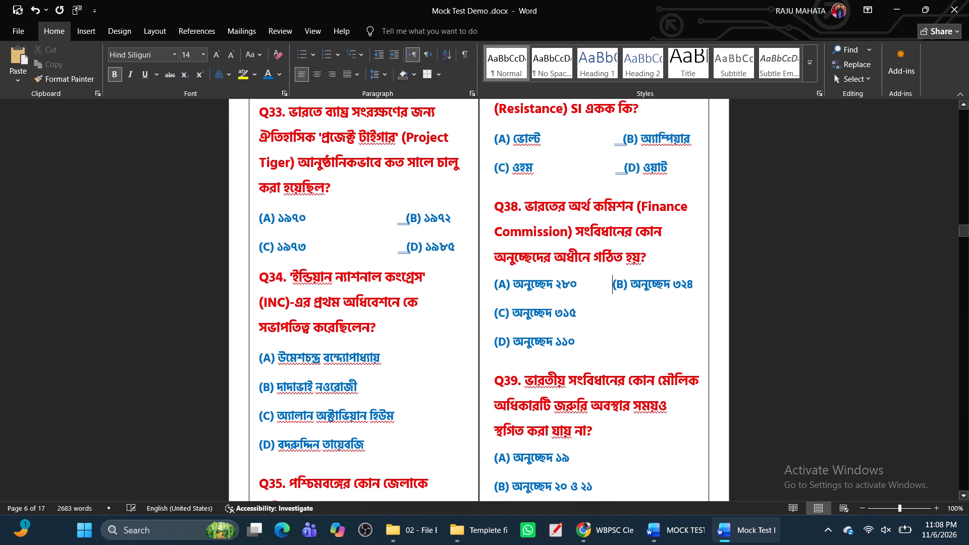
Move Q38's option (D) অনুচ্ছেদ ১১০ onto the line of option (C) অনুচ্ছেদ ৩১৫, separated by 11 spaces so it sits beneath option (B).
{"action": "left_click", "coordinate": [490, 349]}
{"action": "key", "text": "BackSpace"}
{"action": "key", "text": "space"}
{"action": "key", "text": "space"}
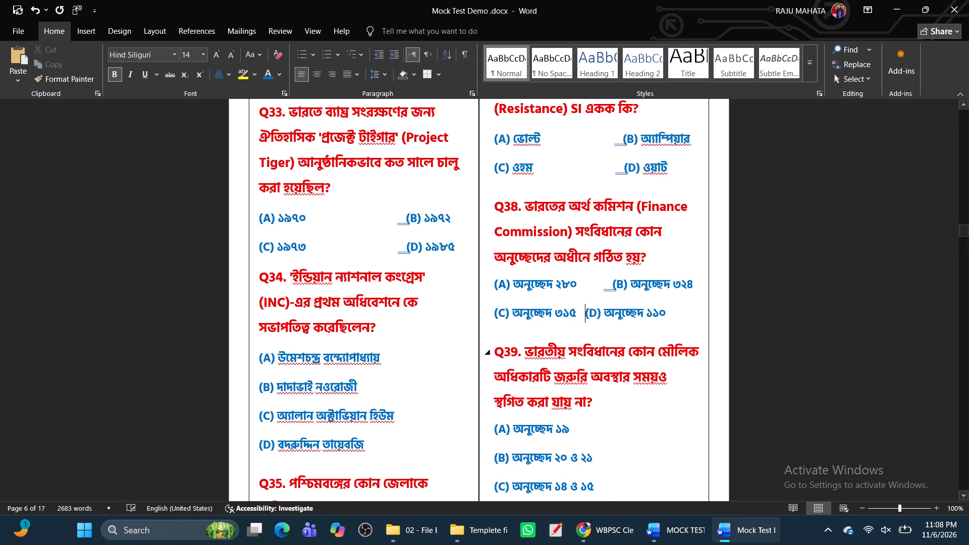
{"action": "key", "text": "space"}
{"action": "key", "text": "space"}
{"action": "key", "text": "space"}
{"action": "key", "text": "space"}
{"action": "key", "text": "space"}
{"action": "key", "text": "space"}
{"action": "key", "text": "space"}
{"action": "key", "text": "space"}
{"action": "key", "text": "space"}
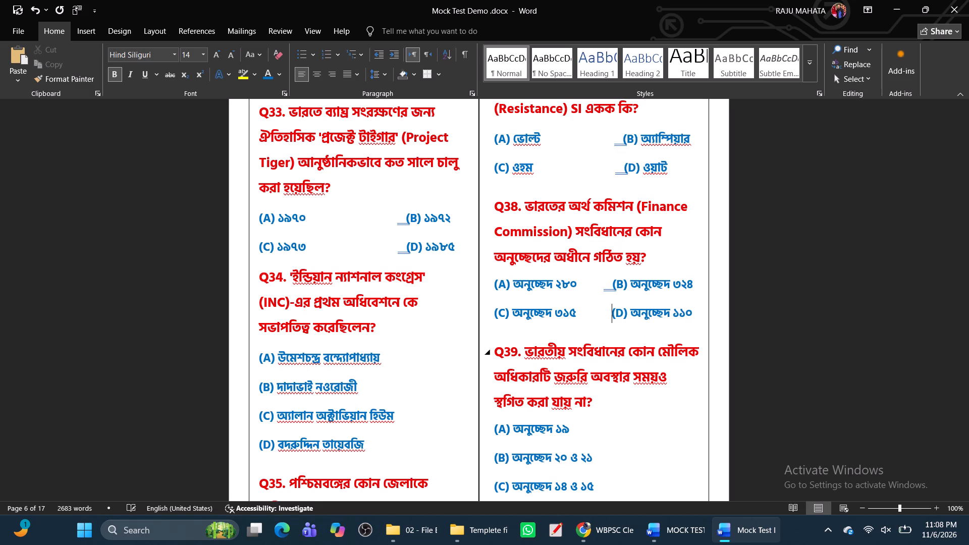
Move Q39's option (B) অনুচ্ছেদ ২০ ও ২১ onto the line of option (A) অনুচ্ছেদ ১৯, separated by nine spaces.
{"action": "scroll", "coordinate": [492, 342], "scroll_direction": "down", "scroll_amount": 4}
{"action": "left_click", "coordinate": [494, 339]}
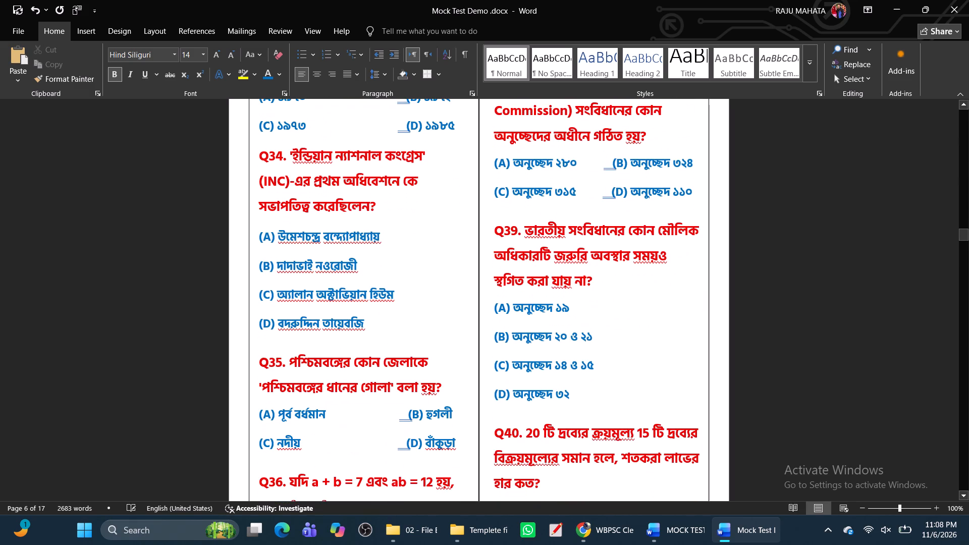
{"action": "key", "text": "BackSpace"}
{"action": "key", "text": "space"}
{"action": "key", "text": "space"}
{"action": "key", "text": "space"}
{"action": "key", "text": "space"}
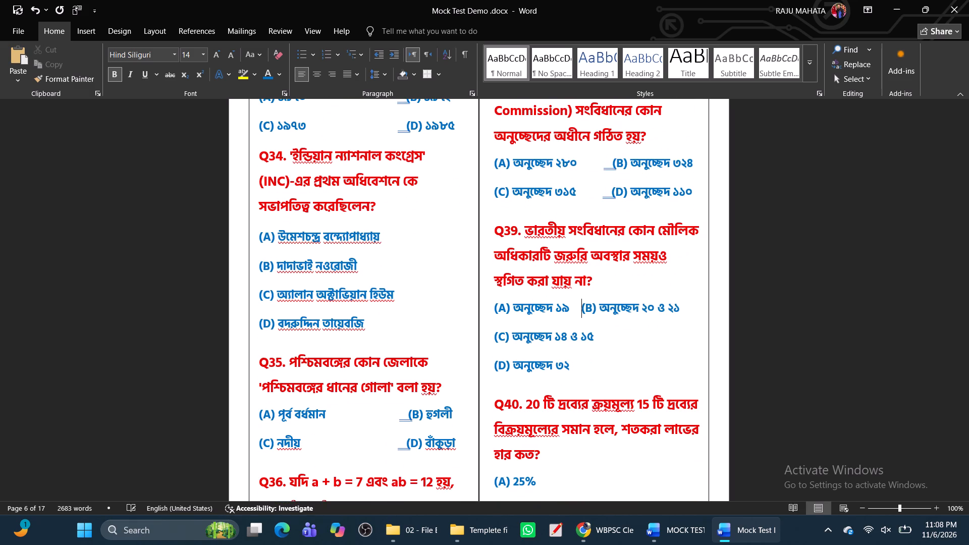
{"action": "key", "text": "space"}
{"action": "key", "text": "space"}
{"action": "key", "text": "space"}
{"action": "key", "text": "space"}
{"action": "key", "text": "space"}
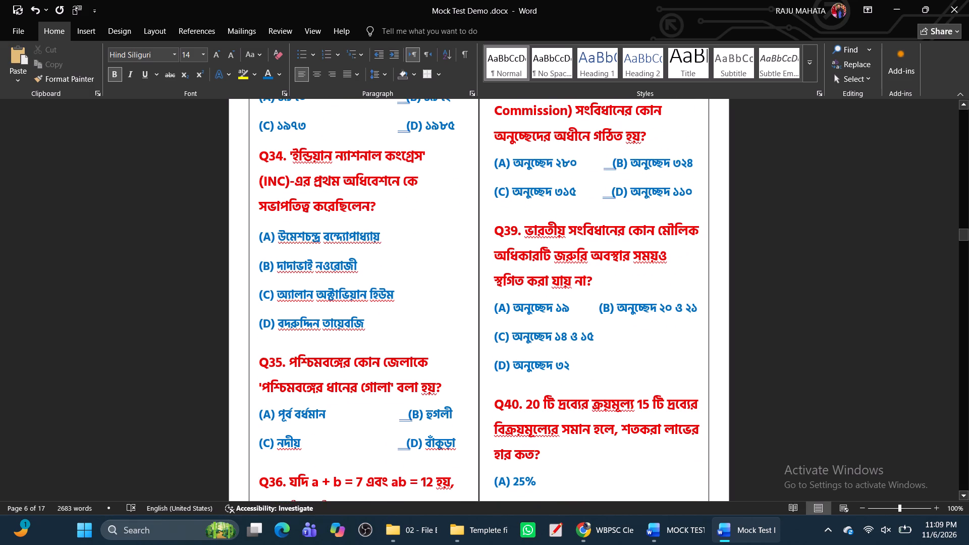
Move Q39's option (D) অনুচ্ছেদ ৩২ onto the line of option (C) অনুচ্ছেদ ১৪ ও ১৫, separated by spaces.
{"action": "left_click", "coordinate": [491, 370]}
{"action": "key", "text": "BackSpace"}
{"action": "key", "text": "space"}
{"action": "key", "text": "space"}
{"action": "key", "text": "space"}
{"action": "key", "text": "space"}
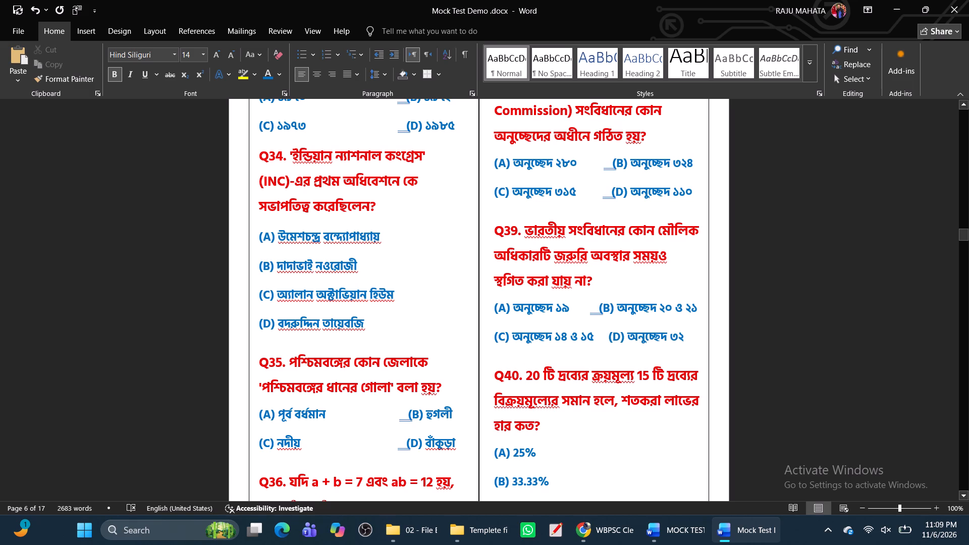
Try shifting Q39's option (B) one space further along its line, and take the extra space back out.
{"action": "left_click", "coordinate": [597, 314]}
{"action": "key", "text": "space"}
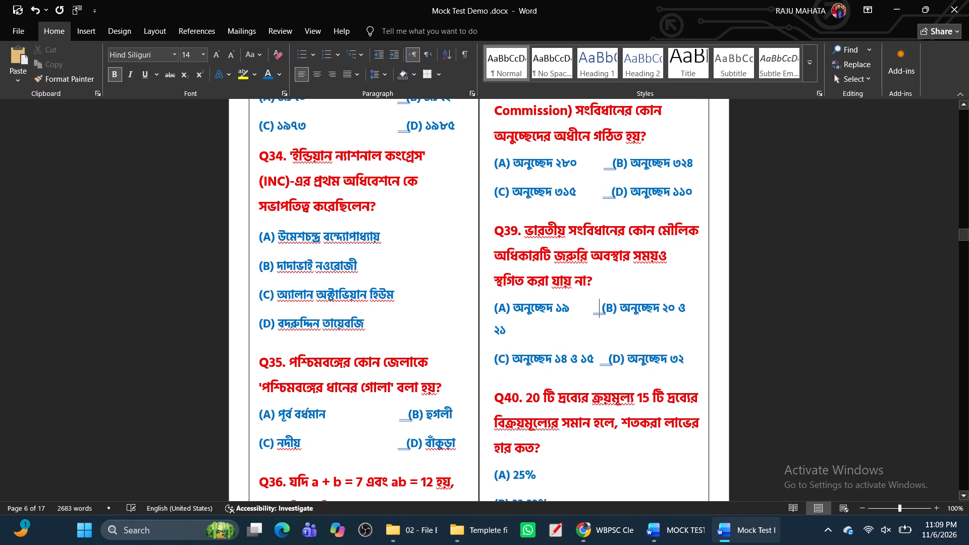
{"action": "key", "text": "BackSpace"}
Narrow the gap before Q39's option (D) by two spaces so it sits closer beneath option (B).
{"action": "left_click", "coordinate": [608, 342]}
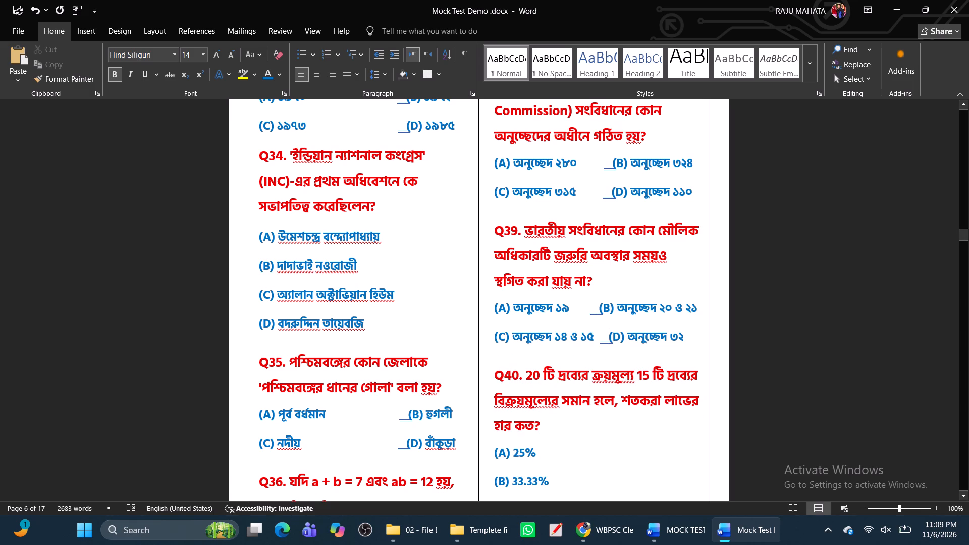
{"action": "key", "text": "BackSpace"}
{"action": "key", "text": "BackSpace"}
{"action": "key", "text": "BackSpace"}
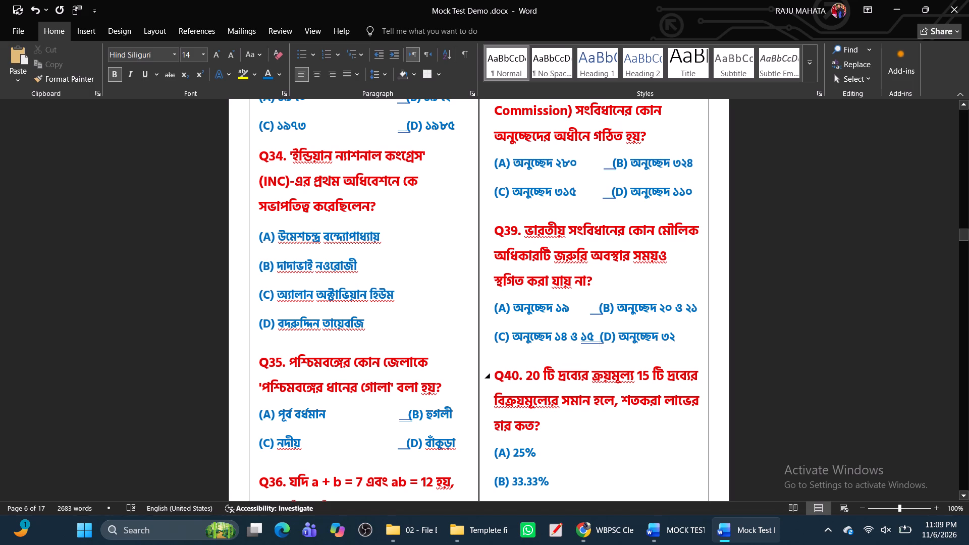
{"action": "key", "text": "space"}
Move Q40's option (B) 33.33% onto the line of option (A) 25%, spacing it out to the second option position.
{"action": "scroll", "coordinate": [608, 395], "scroll_direction": "down", "scroll_amount": 4}
{"action": "left_click", "coordinate": [495, 366]}
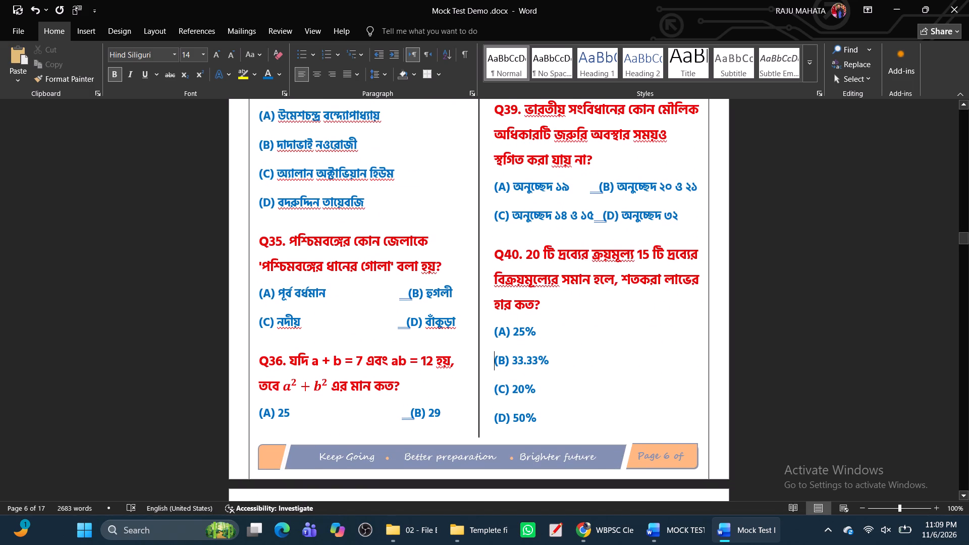
{"action": "key", "text": "BackSpace"}
{"action": "key", "text": "space"}
{"action": "key", "text": "space"}
{"action": "key", "text": "space"}
{"action": "key", "text": "space"}
{"action": "key", "text": "space"}
{"action": "key", "text": "space"}
{"action": "key", "text": "space"}
{"action": "key", "text": "space"}
{"action": "key", "text": "space"}
{"action": "key", "text": "space"}
{"action": "key", "text": "space"}
{"action": "key", "text": "space"}
{"action": "key", "text": "space"}
{"action": "key", "text": "space"}
{"action": "key", "text": "space"}
{"action": "key", "text": "space"}
{"action": "key", "text": "space"}
{"action": "key", "text": "space"}
{"action": "key", "text": "space"}
{"action": "key", "text": "space"}
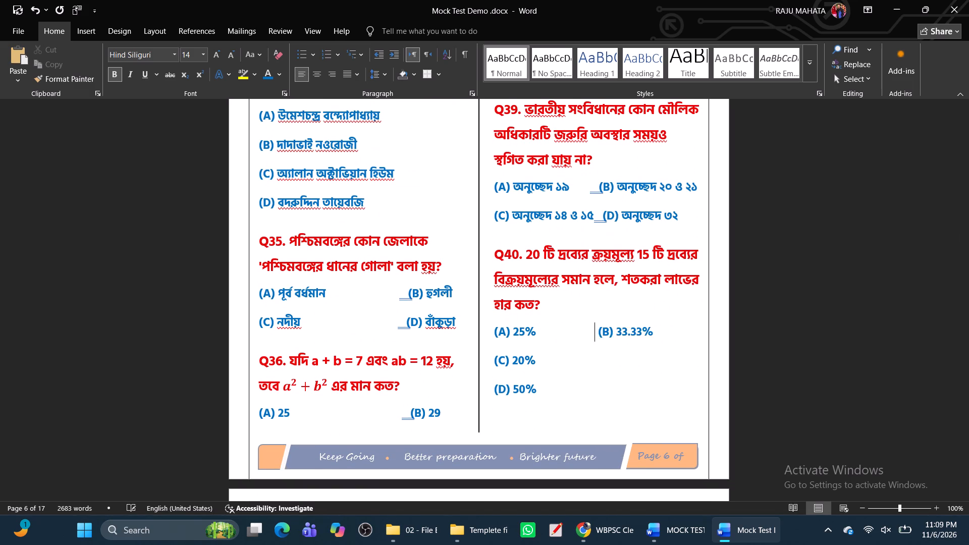
{"action": "key", "text": "space"}
{"action": "key", "text": "space"}
Move Q40's option (D) 50% onto the line of option (C) 20%, spacing it out to sit directly beneath option (B).
{"action": "left_click", "coordinate": [490, 389]}
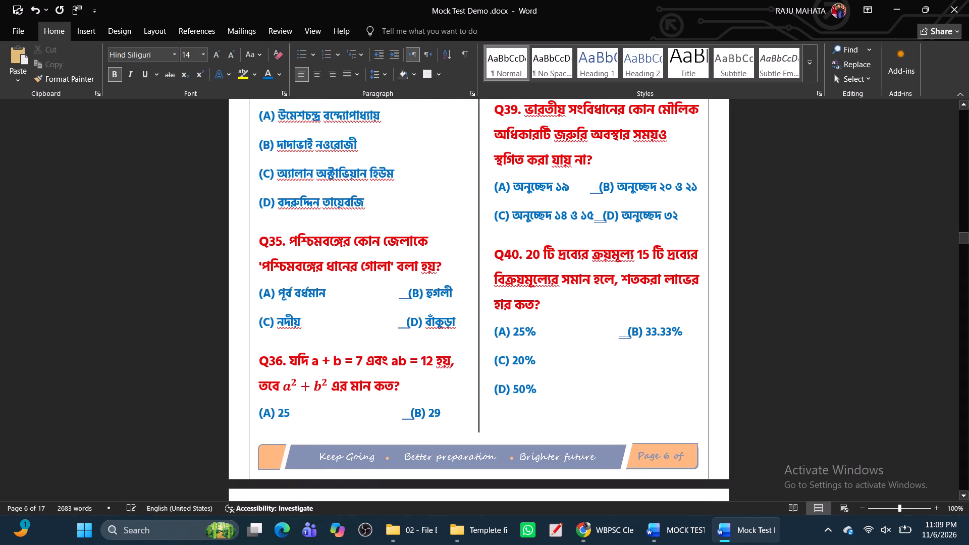
{"action": "key", "text": "BackSpace"}
{"action": "key", "text": "space"}
{"action": "key", "text": "space"}
{"action": "key", "text": "space"}
{"action": "key", "text": "space"}
{"action": "key", "text": "space"}
{"action": "key", "text": "space"}
{"action": "key", "text": "space"}
{"action": "key", "text": "space"}
{"action": "key", "text": "space"}
{"action": "key", "text": "space"}
{"action": "key", "text": "space"}
{"action": "key", "text": "space"}
{"action": "key", "text": "space"}
{"action": "key", "text": "space"}
{"action": "key", "text": "space"}
{"action": "key", "text": "space"}
{"action": "key", "text": "space"}
{"action": "key", "text": "space"}
{"action": "key", "text": "space"}
{"action": "key", "text": "space"}
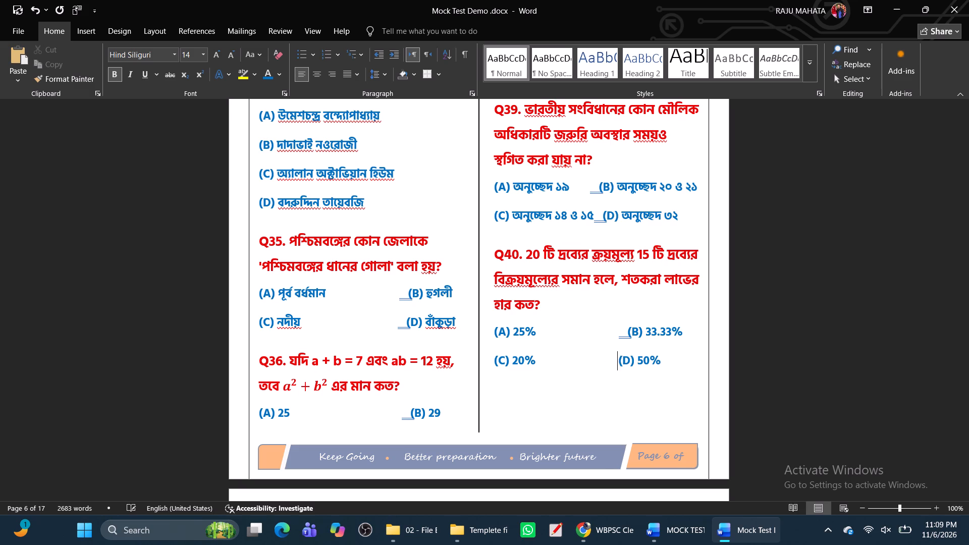
{"action": "key", "text": "space"}
{"action": "key", "text": "space"}
{"action": "key", "text": "space"}
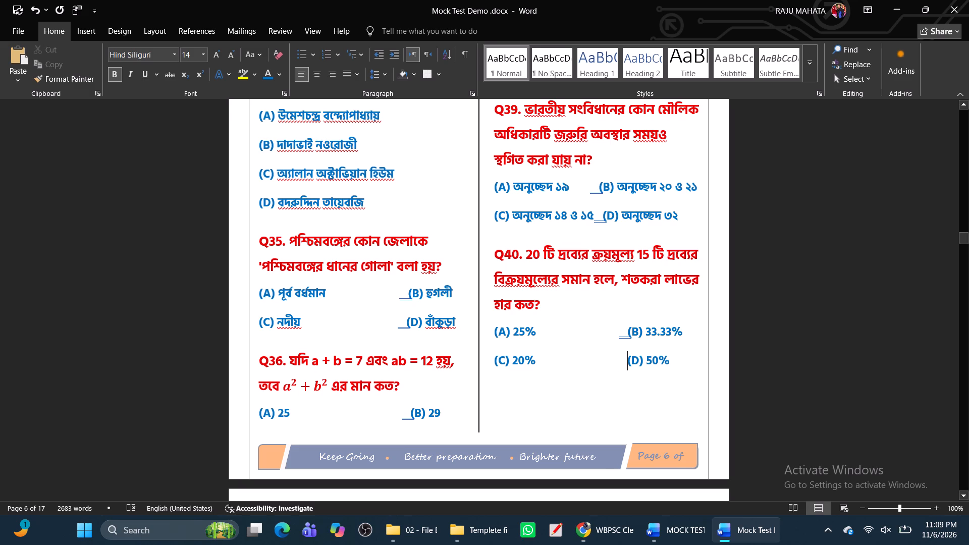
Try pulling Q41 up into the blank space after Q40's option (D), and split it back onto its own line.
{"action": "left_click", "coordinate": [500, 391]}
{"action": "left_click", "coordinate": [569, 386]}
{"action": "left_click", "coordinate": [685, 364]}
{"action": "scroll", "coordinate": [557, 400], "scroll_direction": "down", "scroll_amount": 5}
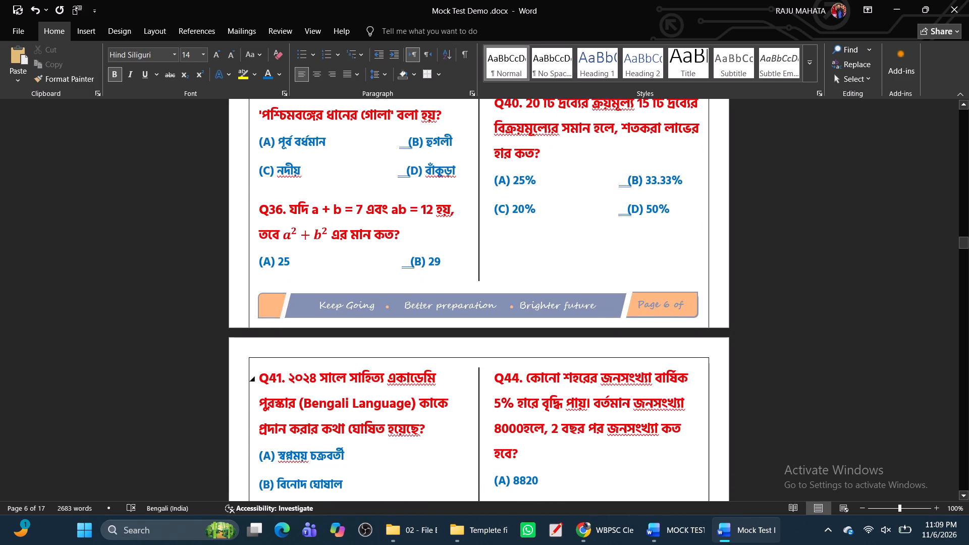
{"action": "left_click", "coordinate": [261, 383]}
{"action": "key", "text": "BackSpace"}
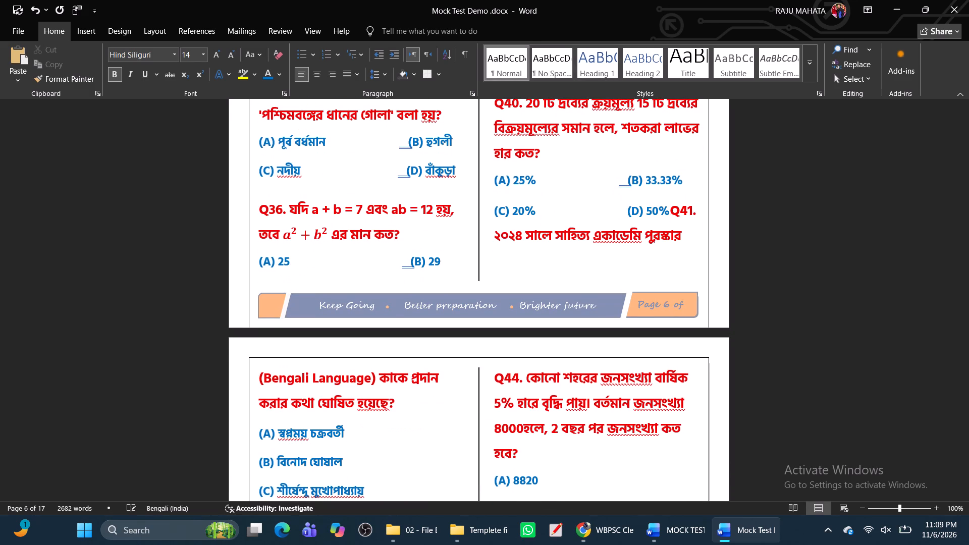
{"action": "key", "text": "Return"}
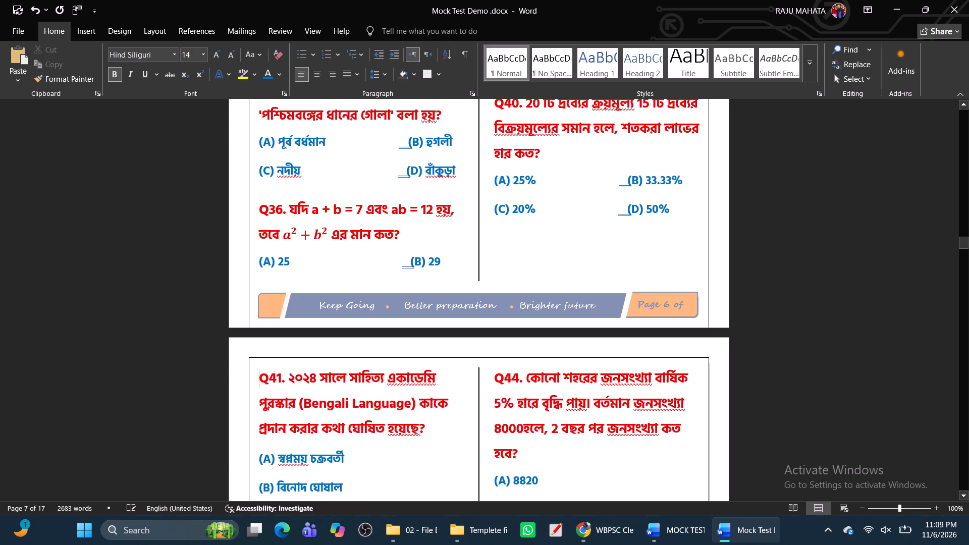
Move Q41's option (B) বিনোদ ঘোষাল onto the line of option (A) স্বপ্নময় চক্রবর্তী, spaced as far along as still fits on one line.
{"action": "scroll", "coordinate": [298, 386], "scroll_direction": "down", "scroll_amount": 4}
{"action": "left_click", "coordinate": [258, 367]}
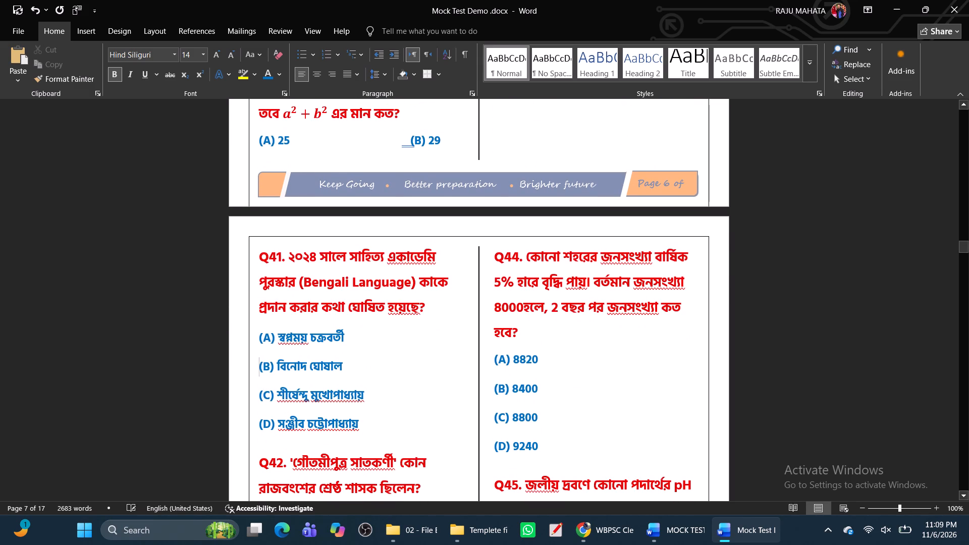
{"action": "key", "text": "BackSpace"}
{"action": "key", "text": "space"}
{"action": "key", "text": "space"}
{"action": "key", "text": "space"}
{"action": "key", "text": "space"}
{"action": "key", "text": "space"}
{"action": "key", "text": "space"}
{"action": "key", "text": "space"}
{"action": "key", "text": "space"}
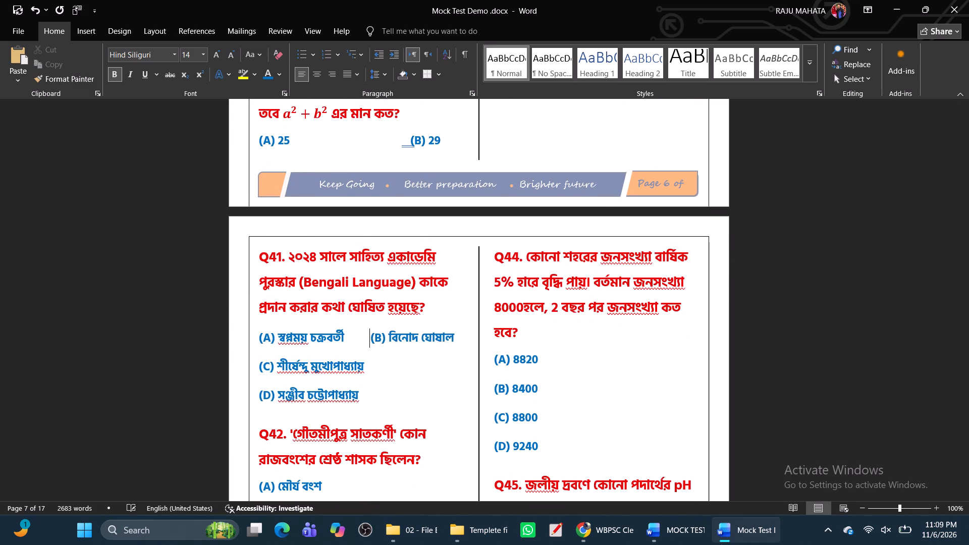
{"action": "key", "text": "space"}
{"action": "key", "text": "space"}
{"action": "key", "text": "space"}
{"action": "key", "text": "space"}
{"action": "key", "text": "space"}
{"action": "key", "text": "BackSpace"}
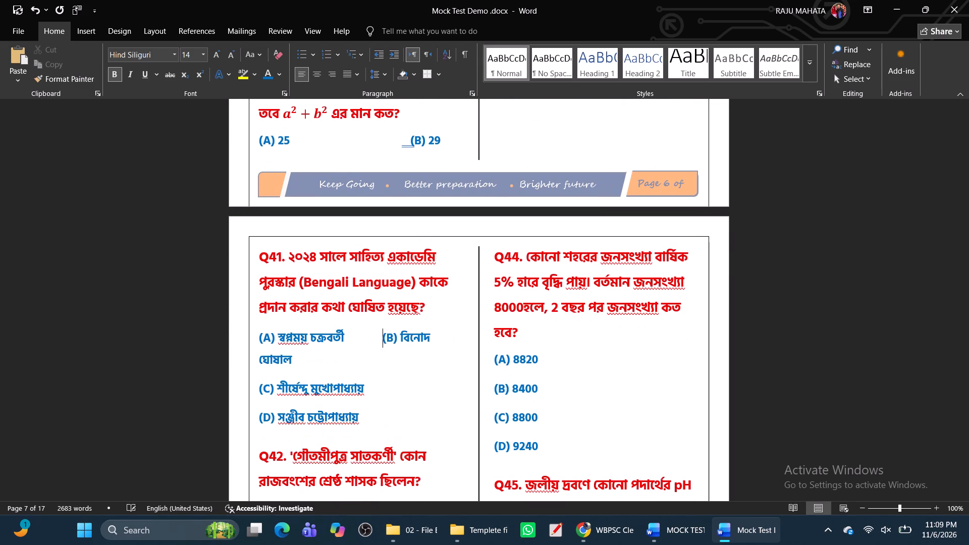
{"action": "key", "text": "BackSpace"}
{"action": "key", "text": "BackSpace"}
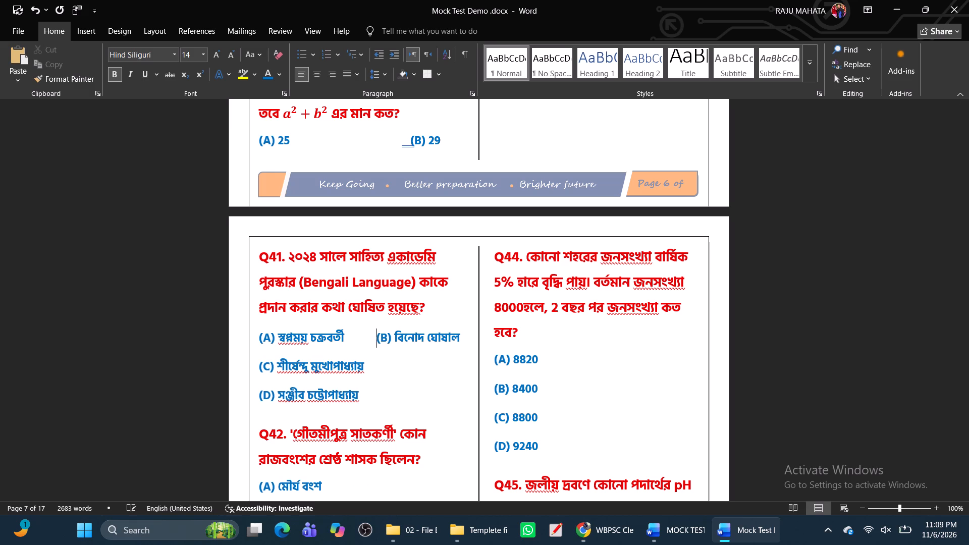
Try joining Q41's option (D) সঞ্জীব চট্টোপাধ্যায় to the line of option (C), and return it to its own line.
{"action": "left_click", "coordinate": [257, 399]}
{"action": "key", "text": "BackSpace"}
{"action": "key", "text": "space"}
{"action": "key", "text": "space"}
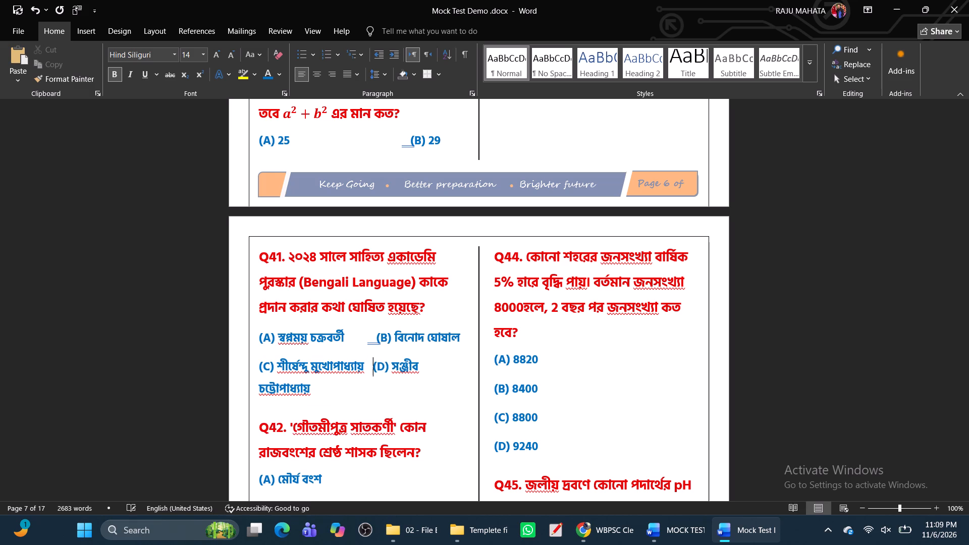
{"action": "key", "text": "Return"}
Move Q42's option (B) সাতবাহন বংশ onto the line of option (A) মৌর্য বংশ, spacing it out to the second option position.
{"action": "scroll", "coordinate": [257, 399], "scroll_direction": "down", "scroll_amount": 7}
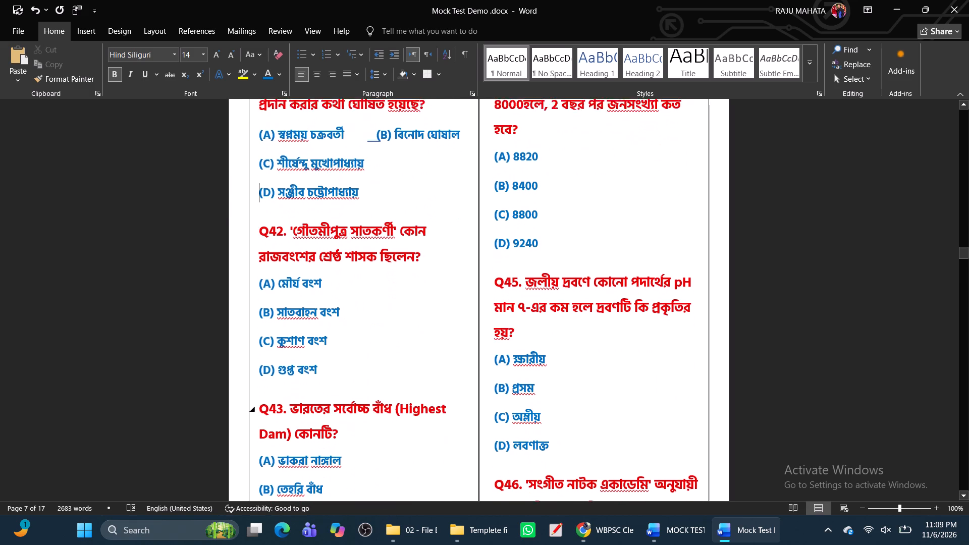
{"action": "left_click", "coordinate": [252, 307]}
{"action": "key", "text": "BackSpace"}
{"action": "key", "text": "space"}
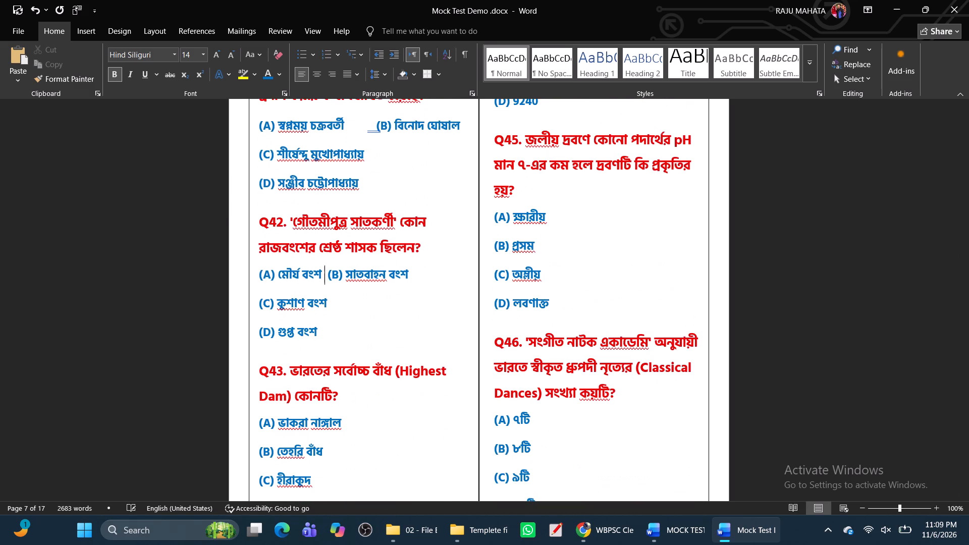
{"action": "key", "text": "space"}
{"action": "key", "text": "space"}
{"action": "key", "text": "space"}
{"action": "key", "text": "space"}
{"action": "key", "text": "space"}
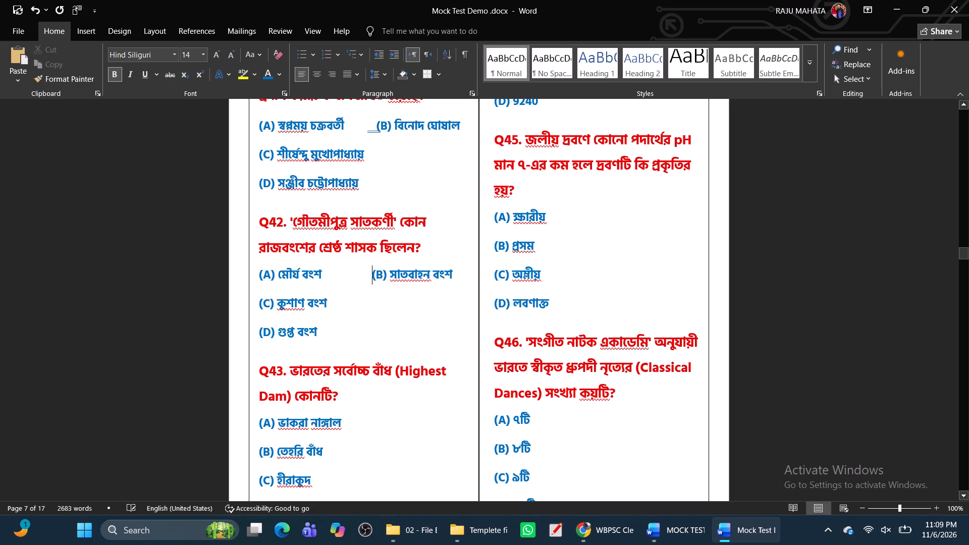
{"action": "key", "text": "space"}
Move Q42's option (D) গুপ্ত বংশ onto the line of option (C) কুশাণ বংশ, spacing it out to sit beneath option (B).
{"action": "left_click", "coordinate": [257, 345]}
{"action": "key", "text": "BackSpace"}
{"action": "key", "text": "space"}
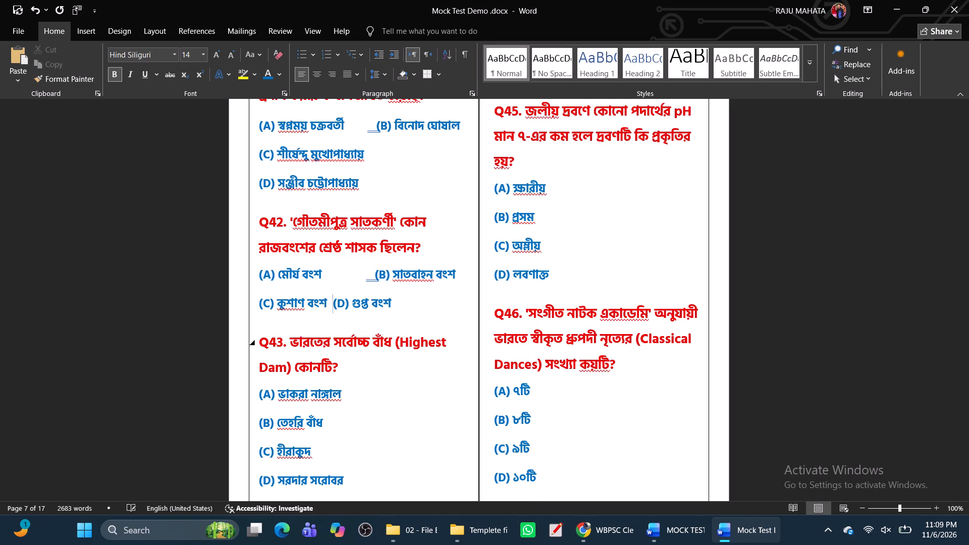
{"action": "key", "text": "space"}
{"action": "key", "text": "space"}
{"action": "key", "text": "space"}
{"action": "key", "text": "space"}
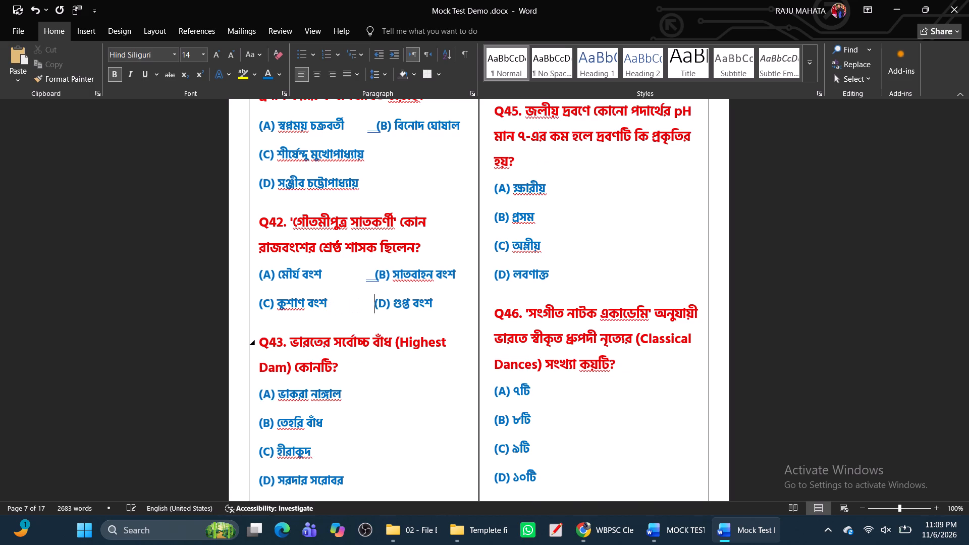
Move Q43's option (B) তেহরি বাঁধ onto the line of option (A) ভাকরা নাঙ্গাল, spacing it out to the second option position.
{"action": "scroll", "coordinate": [257, 346], "scroll_direction": "down", "scroll_amount": 4}
{"action": "left_click", "coordinate": [254, 313]}
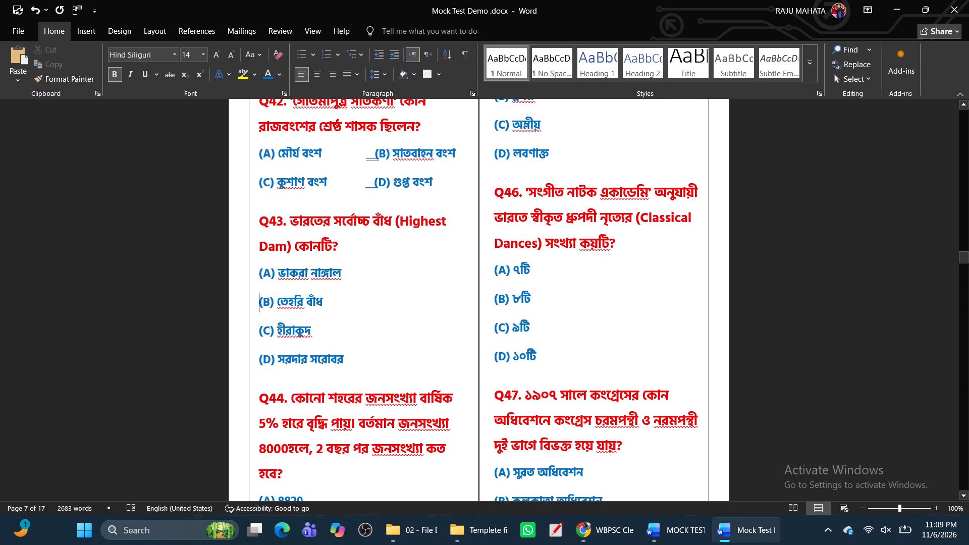
{"action": "key", "text": "BackSpace"}
{"action": "key", "text": "space"}
{"action": "key", "text": "space"}
{"action": "key", "text": "space"}
{"action": "key", "text": "space"}
{"action": "key", "text": "space"}
{"action": "key", "text": "space"}
{"action": "key", "text": "space"}
{"action": "key", "text": "space"}
{"action": "key", "text": "space"}
{"action": "key", "text": "space"}
{"action": "key", "text": "space"}
{"action": "key", "text": "space"}
{"action": "key", "text": "space"}
{"action": "key", "text": "space"}
{"action": "key", "text": "space"}
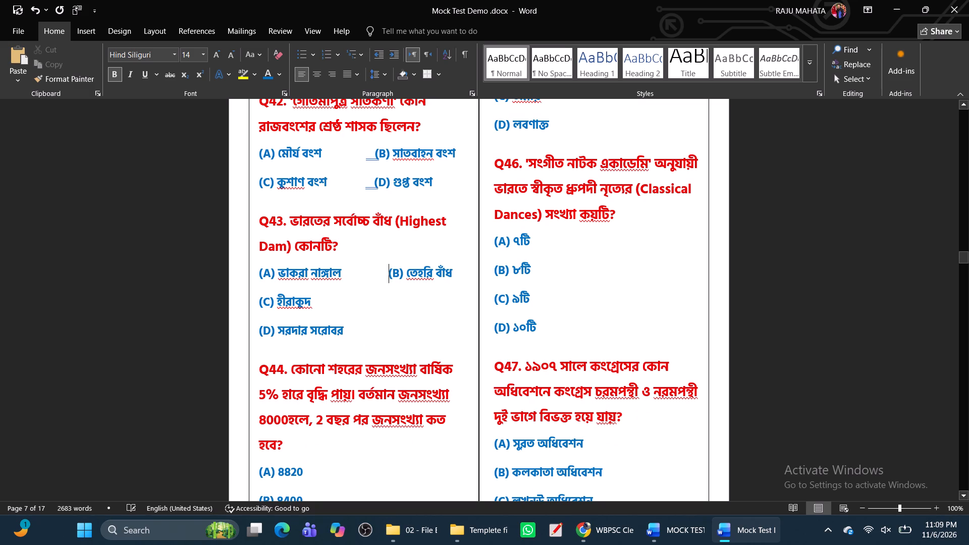
Move Q43's option (D) সরদার সরোবর onto the line of option (C) হীরাকুদ, spacing it out so it still fits on one line.
{"action": "left_click", "coordinate": [257, 340]}
{"action": "key", "text": "BackSpace"}
{"action": "key", "text": "space"}
{"action": "key", "text": "space"}
{"action": "key", "text": "space"}
{"action": "key", "text": "space"}
{"action": "key", "text": "space"}
{"action": "key", "text": "space"}
{"action": "key", "text": "space"}
{"action": "key", "text": "space"}
{"action": "key", "text": "space"}
{"action": "key", "text": "space"}
{"action": "key", "text": "space"}
{"action": "key", "text": "space"}
{"action": "key", "text": "space"}
{"action": "key", "text": "space"}
{"action": "key", "text": "space"}
{"action": "key", "text": "space"}
{"action": "key", "text": "space"}
{"action": "key", "text": "space"}
{"action": "key", "text": "space"}
{"action": "key", "text": "space"}
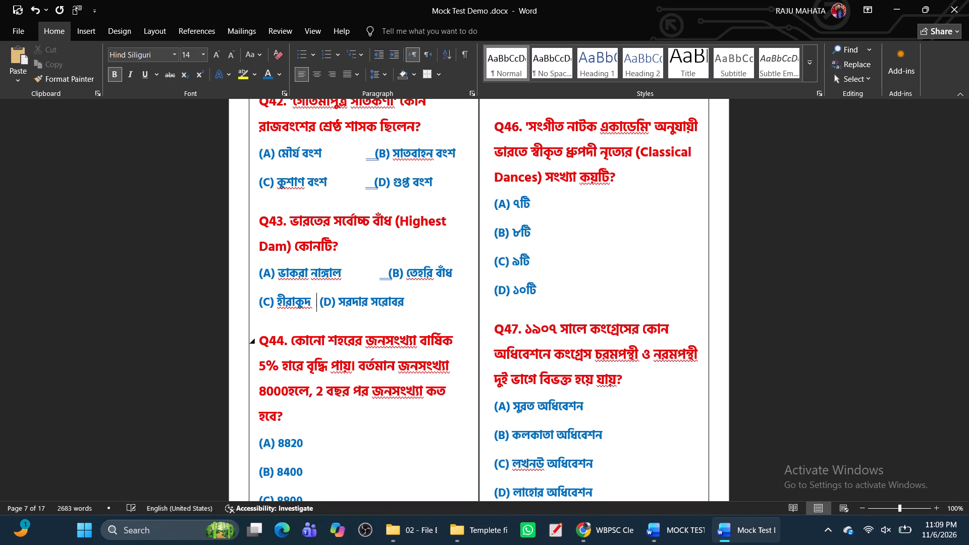
{"action": "key", "text": "space"}
{"action": "key", "text": "space"}
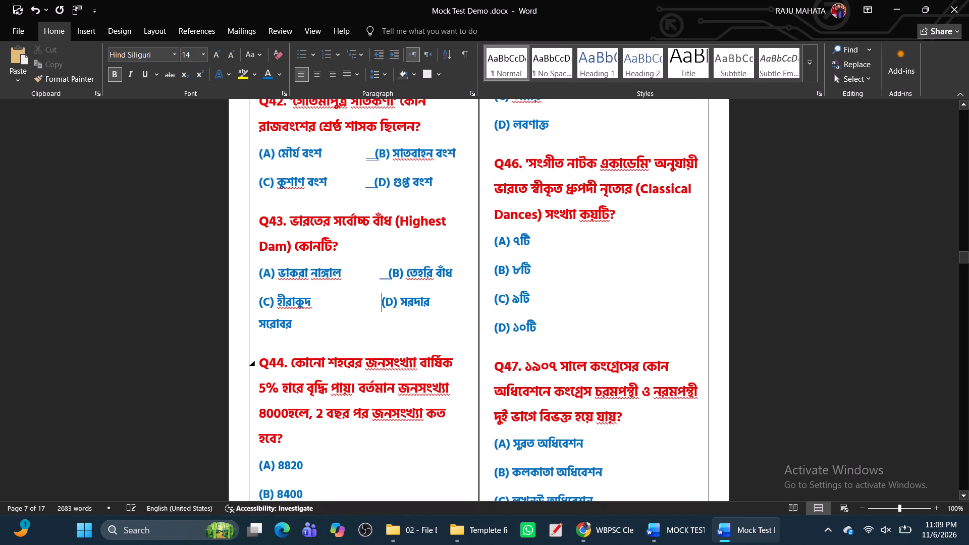
{"action": "key", "text": "BackSpace"}
Reduce the gap before Q43's option (B) তেহরি বাঁধ so that it lines up above option (D).
{"action": "left_click", "coordinate": [382, 273]}
{"action": "key", "text": "BackSpace"}
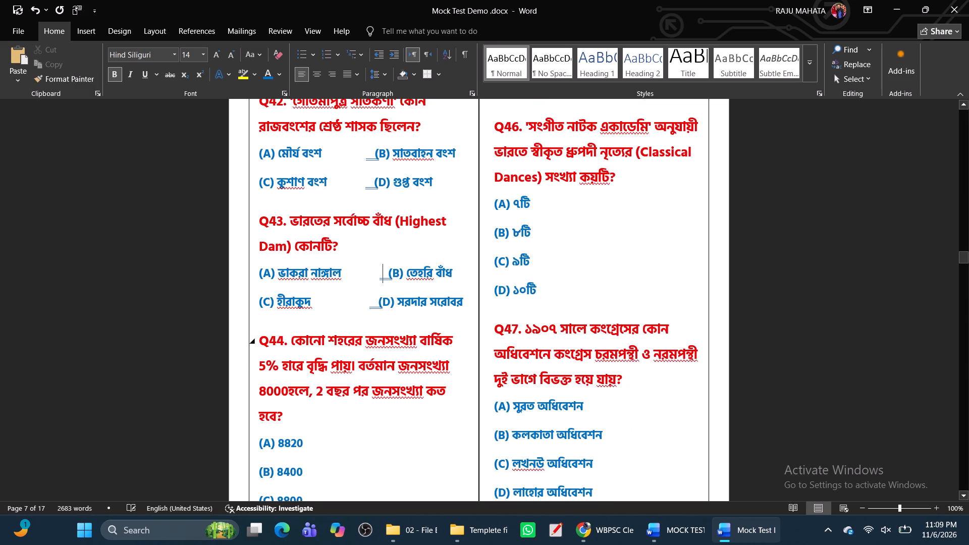
{"action": "key", "text": "BackSpace"}
{"action": "key", "text": "BackSpace"}
{"action": "key", "text": "BackSpace"}
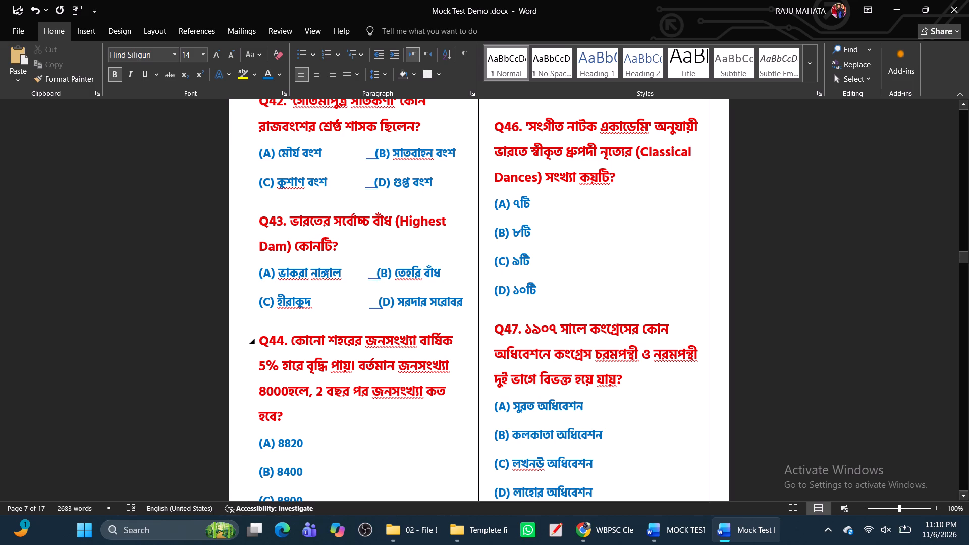
{"action": "key", "text": "space"}
Move Q44's option (B) 8400 onto the line of option (A) 8820, spacing it out to the second option position.
{"action": "scroll", "coordinate": [382, 274], "scroll_direction": "down", "scroll_amount": 5}
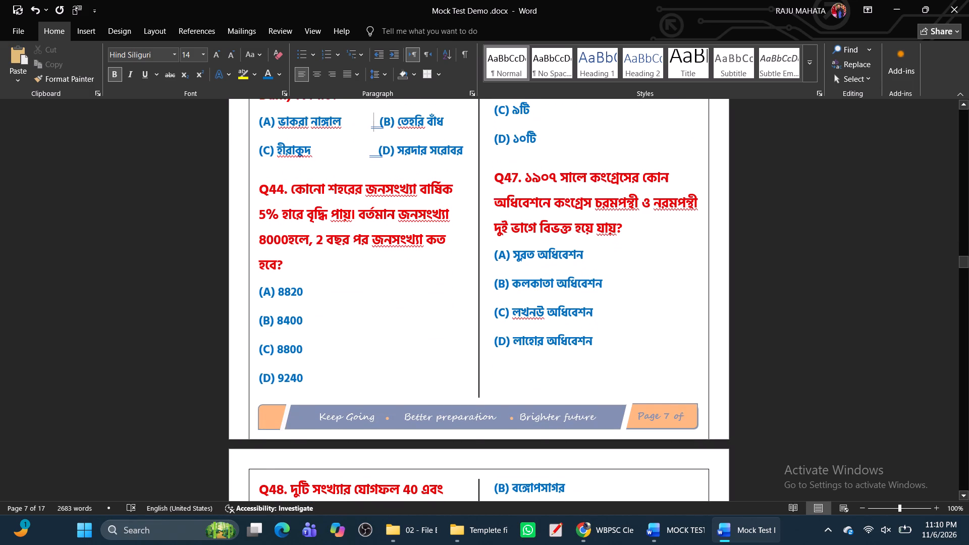
{"action": "left_click", "coordinate": [259, 330]}
{"action": "key", "text": "BackSpace"}
{"action": "key", "text": "space"}
{"action": "key", "text": "space"}
{"action": "key", "text": "space"}
{"action": "key", "text": "space"}
{"action": "key", "text": "space"}
{"action": "key", "text": "space"}
{"action": "key", "text": "space"}
{"action": "key", "text": "space"}
{"action": "key", "text": "space"}
{"action": "key", "text": "space"}
{"action": "key", "text": "space"}
{"action": "key", "text": "space"}
{"action": "key", "text": "space"}
{"action": "key", "text": "space"}
{"action": "key", "text": "space"}
{"action": "key", "text": "space"}
{"action": "key", "text": "space"}
{"action": "key", "text": "space"}
{"action": "key", "text": "space"}
{"action": "key", "text": "space"}
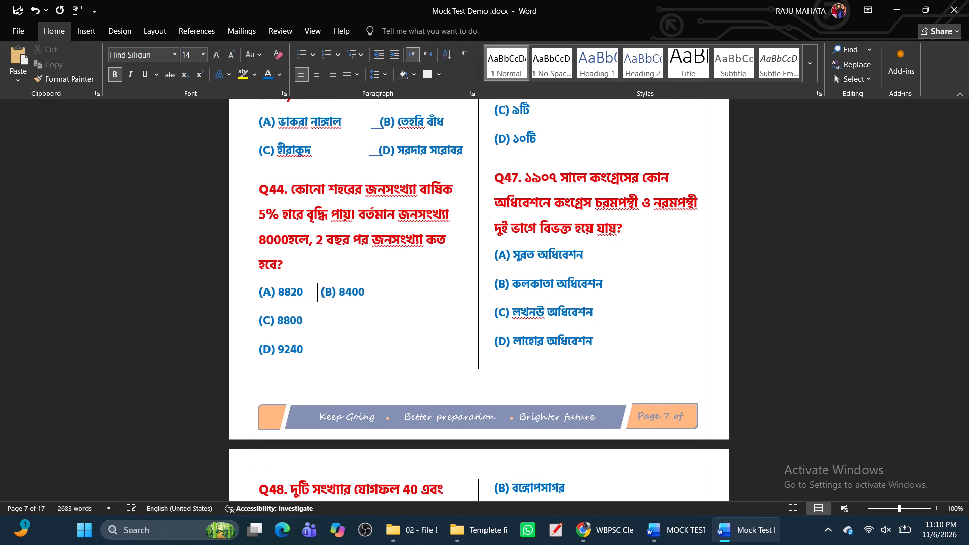
Move Q44's option (D) 9240 onto the line of option (C) 8800, spacing it out to sit beneath option (B).
{"action": "left_click", "coordinate": [258, 351]}
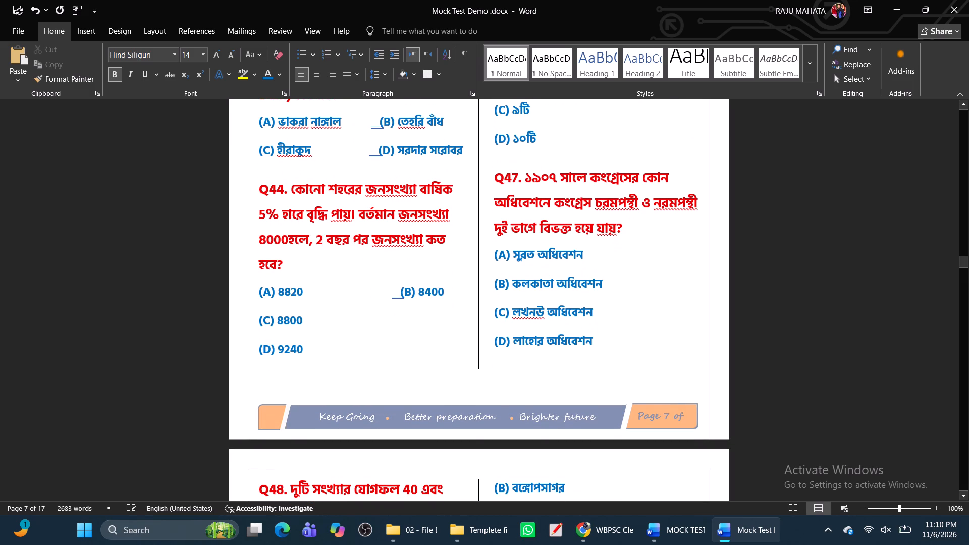
{"action": "key", "text": "BackSpace"}
{"action": "key", "text": "space"}
{"action": "key", "text": "space"}
{"action": "key", "text": "space"}
{"action": "key", "text": "space"}
{"action": "key", "text": "space"}
{"action": "key", "text": "space"}
{"action": "key", "text": "space"}
{"action": "key", "text": "space"}
{"action": "key", "text": "space"}
{"action": "key", "text": "space"}
{"action": "key", "text": "space"}
{"action": "key", "text": "space"}
{"action": "key", "text": "space"}
{"action": "key", "text": "space"}
{"action": "key", "text": "space"}
{"action": "key", "text": "space"}
{"action": "key", "text": "space"}
{"action": "key", "text": "space"}
{"action": "key", "text": "space"}
{"action": "key", "text": "space"}
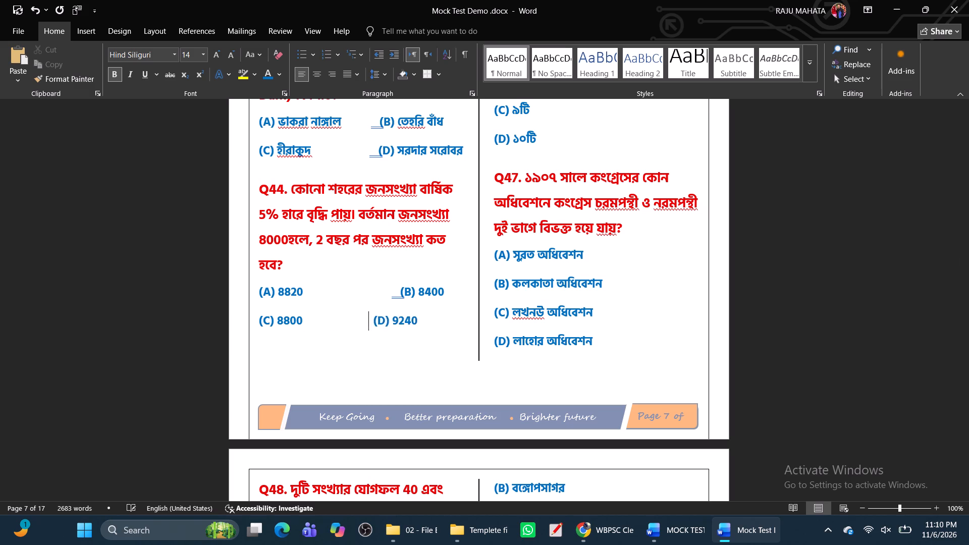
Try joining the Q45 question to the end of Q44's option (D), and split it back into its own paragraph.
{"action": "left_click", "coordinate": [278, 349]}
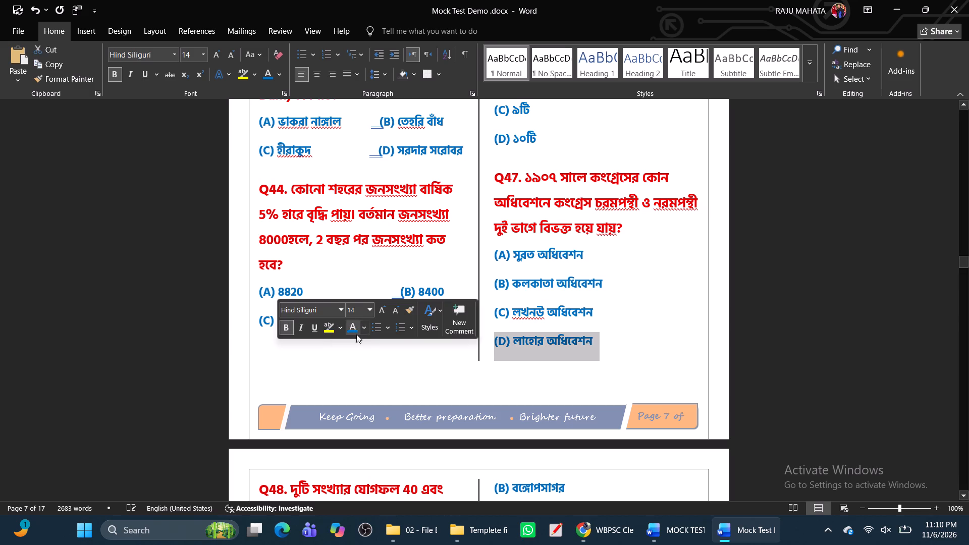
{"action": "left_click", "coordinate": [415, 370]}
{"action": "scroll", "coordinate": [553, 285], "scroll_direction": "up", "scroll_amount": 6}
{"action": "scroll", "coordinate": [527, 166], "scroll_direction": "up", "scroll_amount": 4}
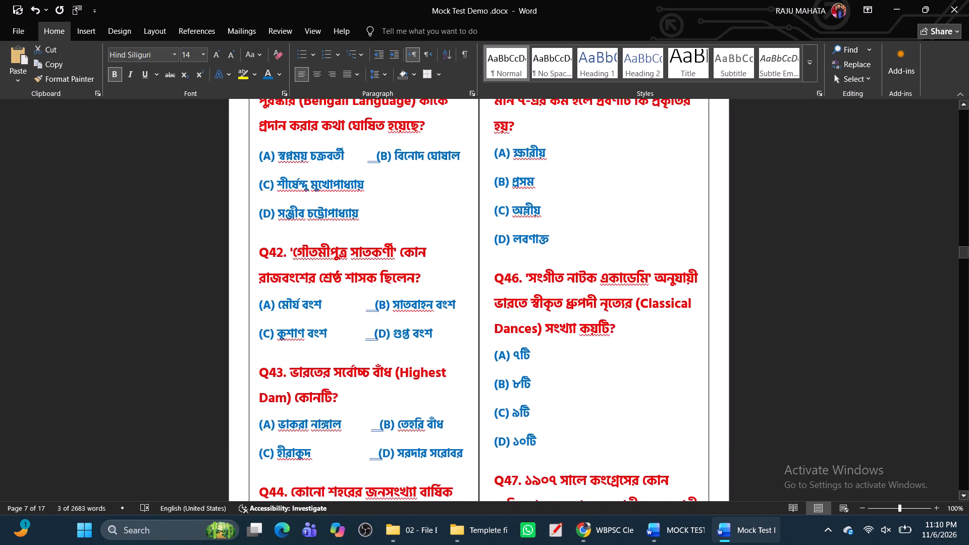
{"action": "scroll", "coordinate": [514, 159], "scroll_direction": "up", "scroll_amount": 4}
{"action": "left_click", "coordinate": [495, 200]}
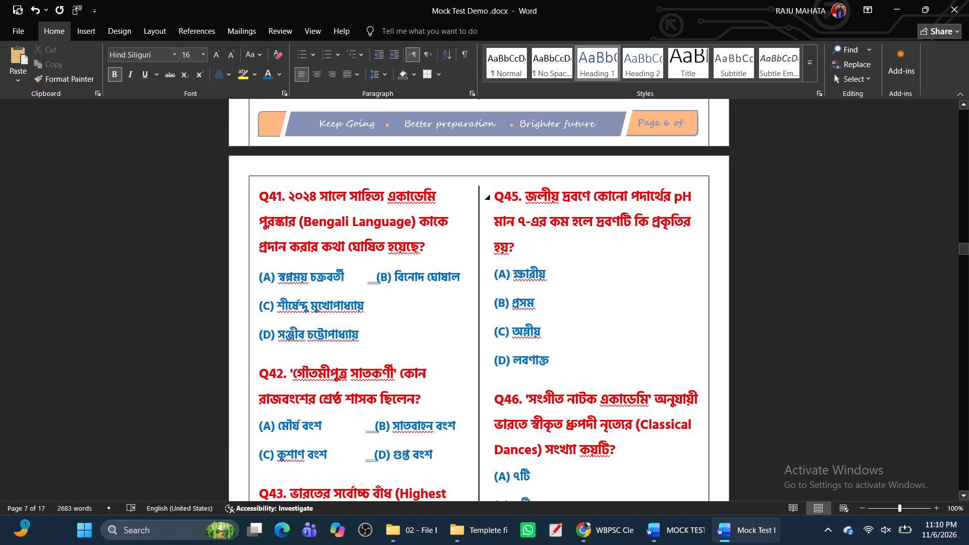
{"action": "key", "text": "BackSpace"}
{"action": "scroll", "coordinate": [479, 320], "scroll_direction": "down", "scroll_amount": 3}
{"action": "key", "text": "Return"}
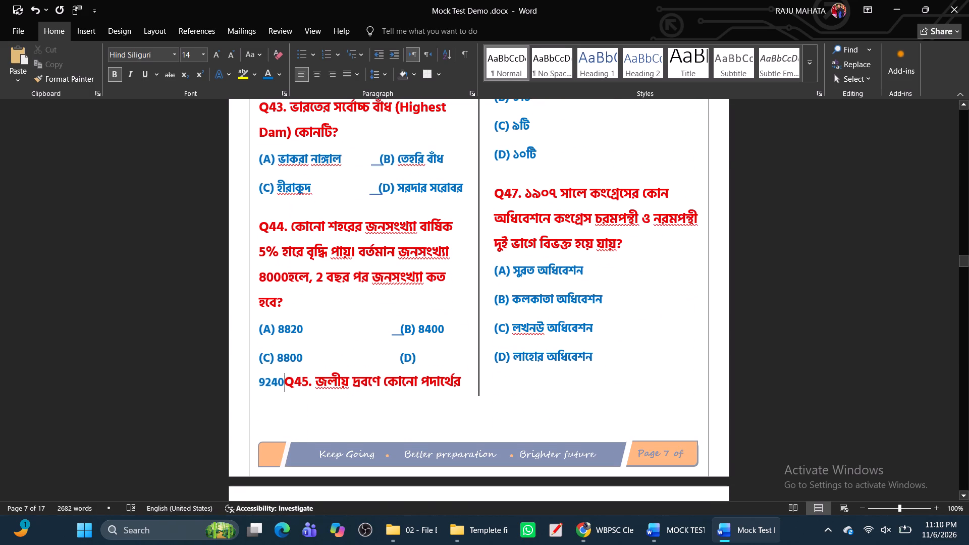
Move Q45's option (B) প্রসম onto the line of option (A) ক্ষারীয়, spacing it out to the second option position.
{"action": "scroll", "coordinate": [458, 253], "scroll_direction": "up", "scroll_amount": 4}
{"action": "left_click", "coordinate": [496, 358]}
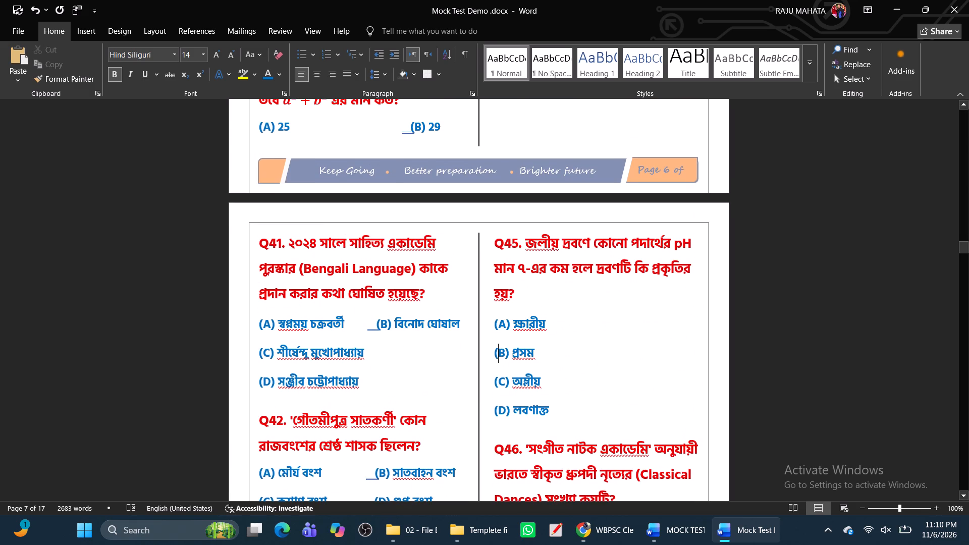
{"action": "left_click", "coordinate": [492, 354]}
{"action": "key", "text": "BackSpace"}
{"action": "key", "text": "space"}
{"action": "key", "text": "space"}
{"action": "key", "text": "space"}
{"action": "key", "text": "space"}
{"action": "key", "text": "space"}
{"action": "key", "text": "space"}
{"action": "key", "text": "space"}
{"action": "key", "text": "space"}
{"action": "key", "text": "space"}
{"action": "key", "text": "space"}
{"action": "key", "text": "space"}
{"action": "key", "text": "space"}
{"action": "key", "text": "space"}
{"action": "key", "text": "space"}
{"action": "key", "text": "space"}
{"action": "key", "text": "space"}
{"action": "key", "text": "space"}
{"action": "key", "text": "space"}
{"action": "key", "text": "space"}
{"action": "key", "text": "space"}
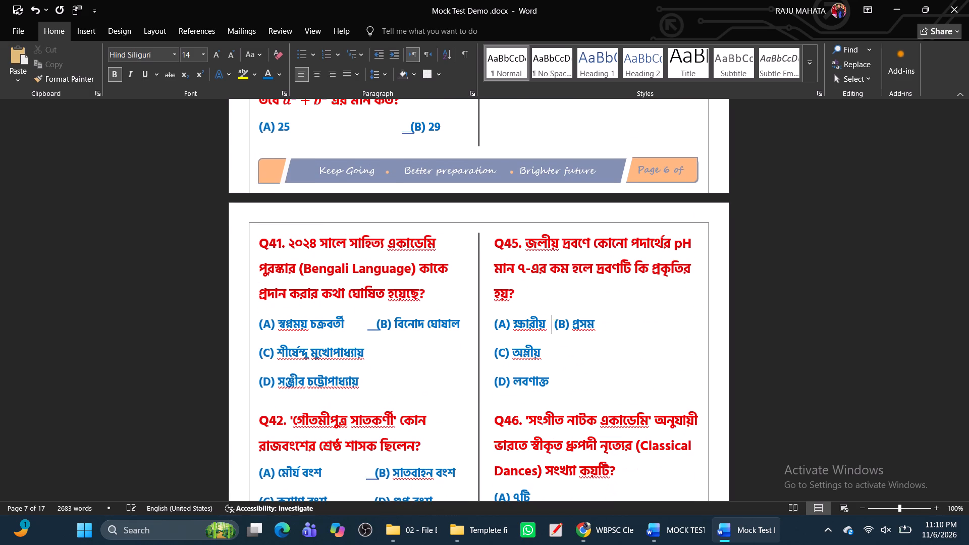
Move Q45's option (D) লবণাক্ত onto the line of option (C) অম্লীয়, spacing it out to sit beneath option (B).
{"action": "left_click", "coordinate": [492, 386]}
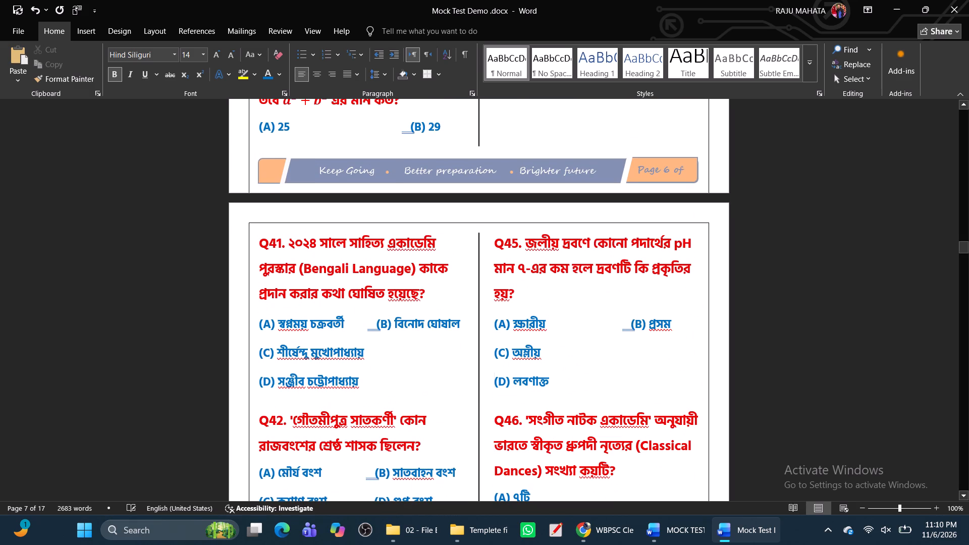
{"action": "key", "text": "BackSpace"}
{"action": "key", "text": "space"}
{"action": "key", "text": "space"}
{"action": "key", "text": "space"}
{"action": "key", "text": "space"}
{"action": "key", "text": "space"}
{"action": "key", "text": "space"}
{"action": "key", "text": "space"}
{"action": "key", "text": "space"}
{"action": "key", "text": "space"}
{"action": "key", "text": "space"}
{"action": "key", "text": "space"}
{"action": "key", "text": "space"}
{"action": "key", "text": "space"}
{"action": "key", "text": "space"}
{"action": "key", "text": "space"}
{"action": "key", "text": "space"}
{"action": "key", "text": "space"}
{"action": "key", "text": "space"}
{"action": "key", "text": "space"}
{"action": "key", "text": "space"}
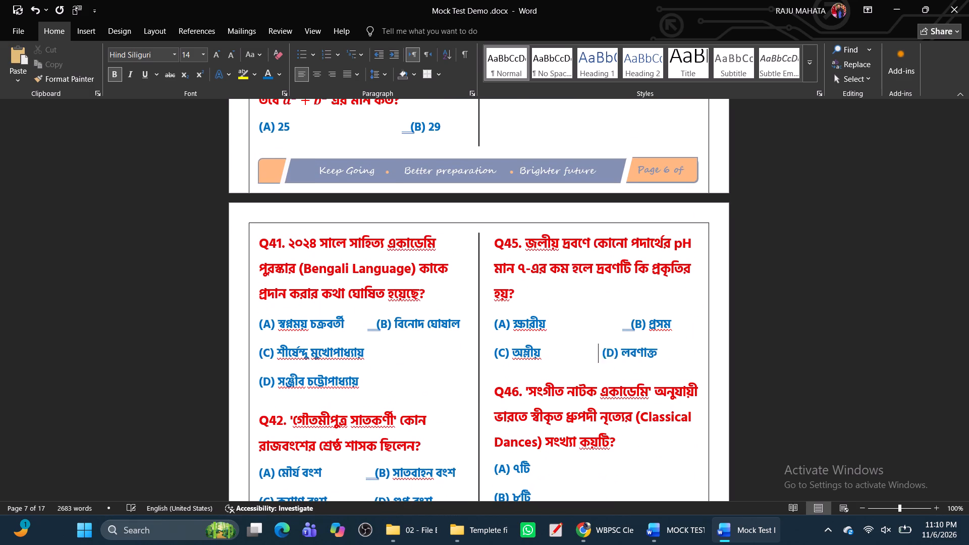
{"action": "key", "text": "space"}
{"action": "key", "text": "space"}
Move Q46's option (B) ৮টি onto the line of option (A) ৭টি, spacing it out to the second option position.
{"action": "scroll", "coordinate": [495, 388], "scroll_direction": "down", "scroll_amount": 3}
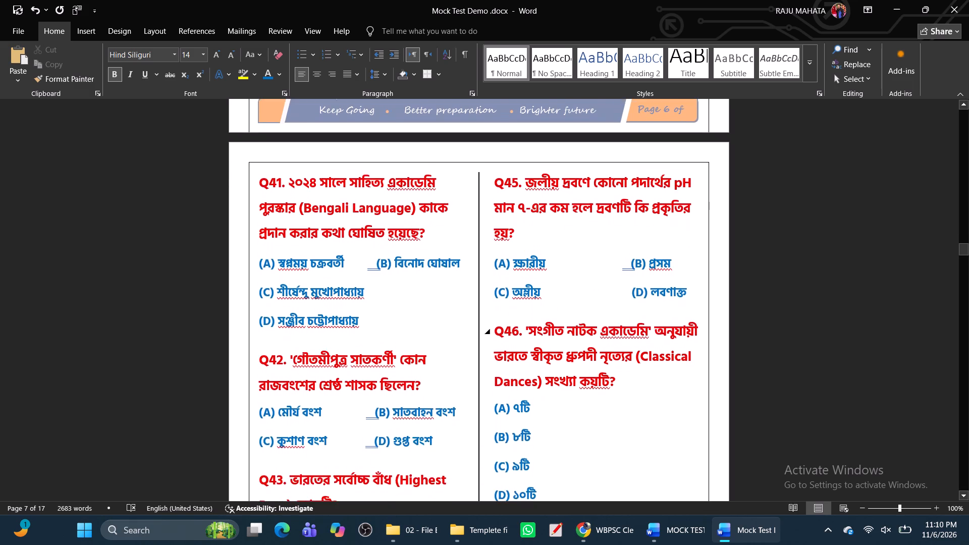
{"action": "scroll", "coordinate": [490, 397], "scroll_direction": "down", "scroll_amount": 3}
{"action": "left_click", "coordinate": [492, 314]}
{"action": "key", "text": "BackSpace"}
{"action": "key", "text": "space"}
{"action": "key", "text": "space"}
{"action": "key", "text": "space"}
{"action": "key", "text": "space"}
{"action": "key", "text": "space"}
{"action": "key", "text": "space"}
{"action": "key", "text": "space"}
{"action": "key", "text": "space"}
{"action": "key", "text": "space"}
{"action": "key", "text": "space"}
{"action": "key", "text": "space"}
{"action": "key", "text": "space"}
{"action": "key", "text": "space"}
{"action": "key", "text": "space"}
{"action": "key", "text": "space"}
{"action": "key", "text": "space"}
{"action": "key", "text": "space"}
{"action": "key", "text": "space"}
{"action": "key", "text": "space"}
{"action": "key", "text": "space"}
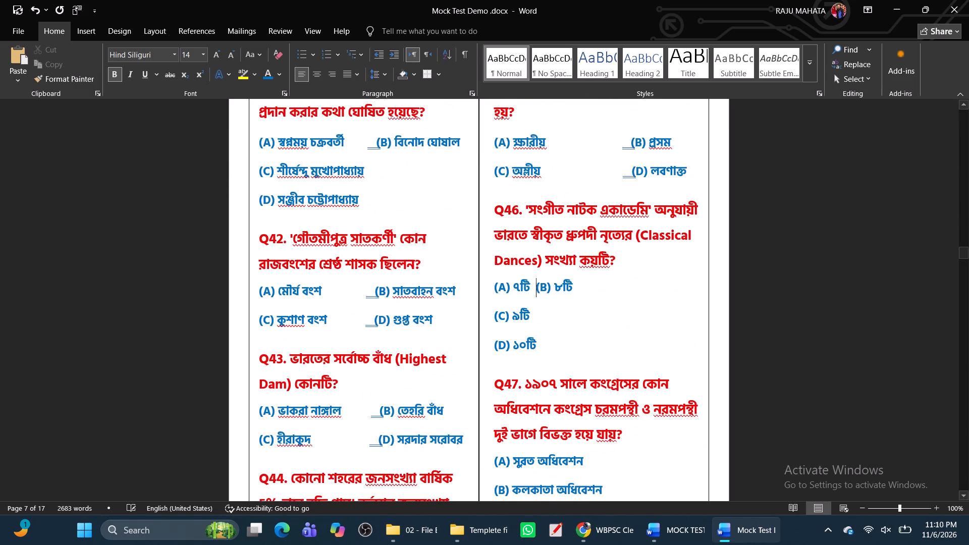
{"action": "key", "text": "BackSpace"}
{"action": "key", "text": "BackSpace"}
Move Q46's option (D) ১০টি onto the line of option (C) ৯টি, spacing it out to sit beneath option (B).
{"action": "left_click", "coordinate": [492, 349]}
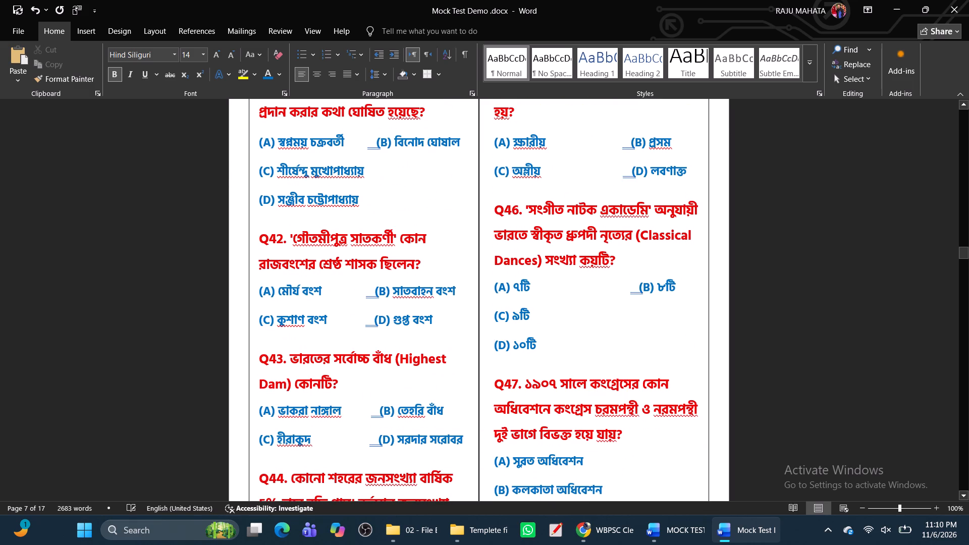
{"action": "key", "text": "BackSpace"}
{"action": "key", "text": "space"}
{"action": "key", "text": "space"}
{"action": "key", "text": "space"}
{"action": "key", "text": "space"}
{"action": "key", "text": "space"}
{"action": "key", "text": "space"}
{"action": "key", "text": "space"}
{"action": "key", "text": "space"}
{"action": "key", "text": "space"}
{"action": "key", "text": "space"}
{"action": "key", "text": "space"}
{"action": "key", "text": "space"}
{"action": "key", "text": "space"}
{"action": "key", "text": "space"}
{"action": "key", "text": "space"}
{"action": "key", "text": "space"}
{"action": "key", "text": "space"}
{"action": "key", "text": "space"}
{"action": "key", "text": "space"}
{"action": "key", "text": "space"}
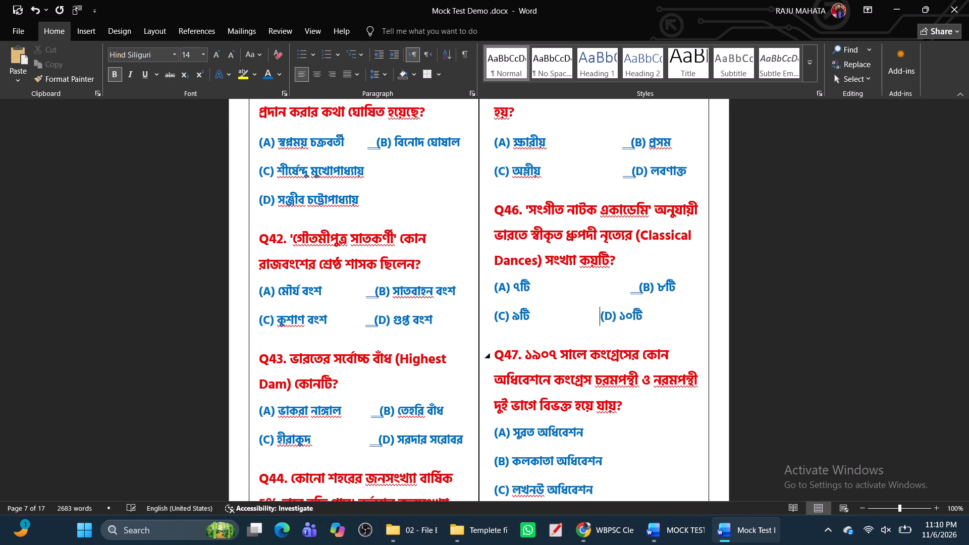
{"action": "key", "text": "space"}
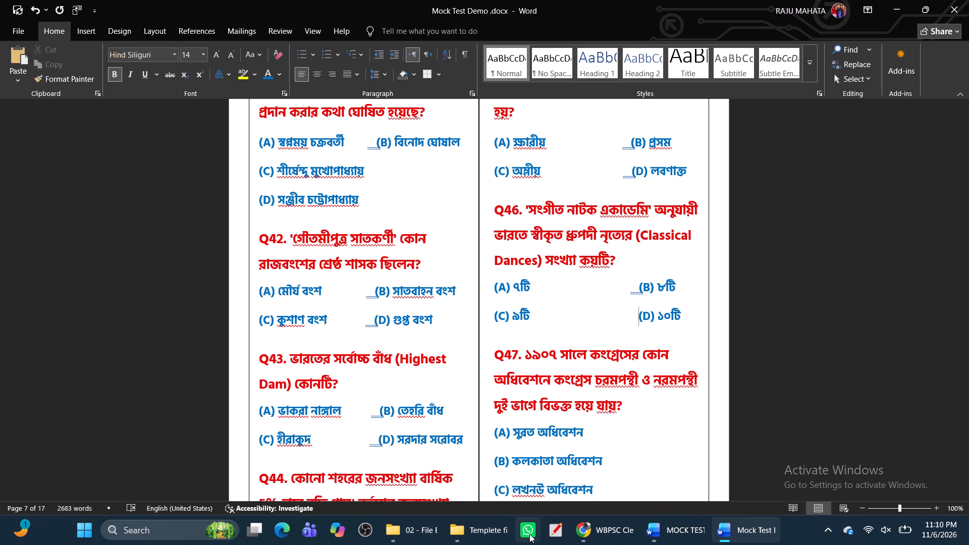
Switch to WhatsApp.
{"action": "left_click", "coordinate": [529, 534]}
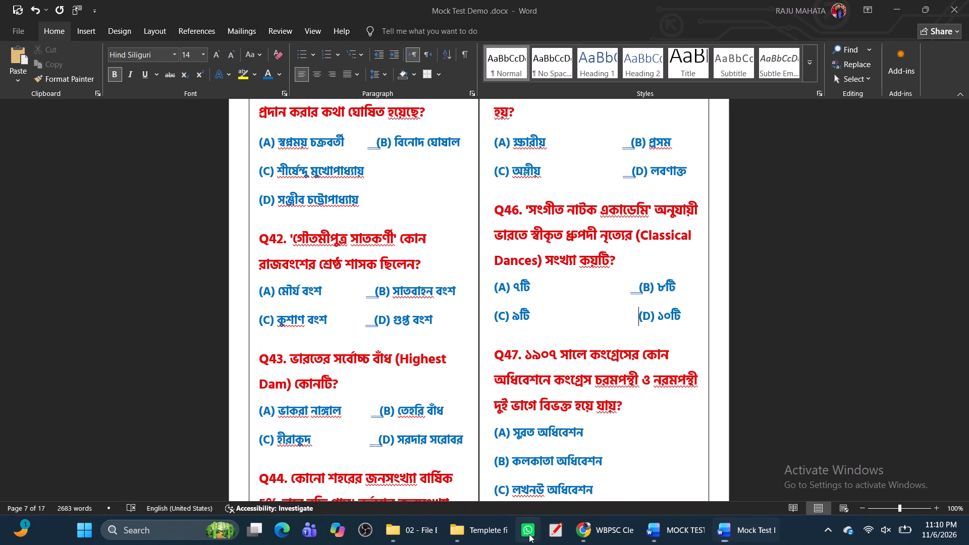
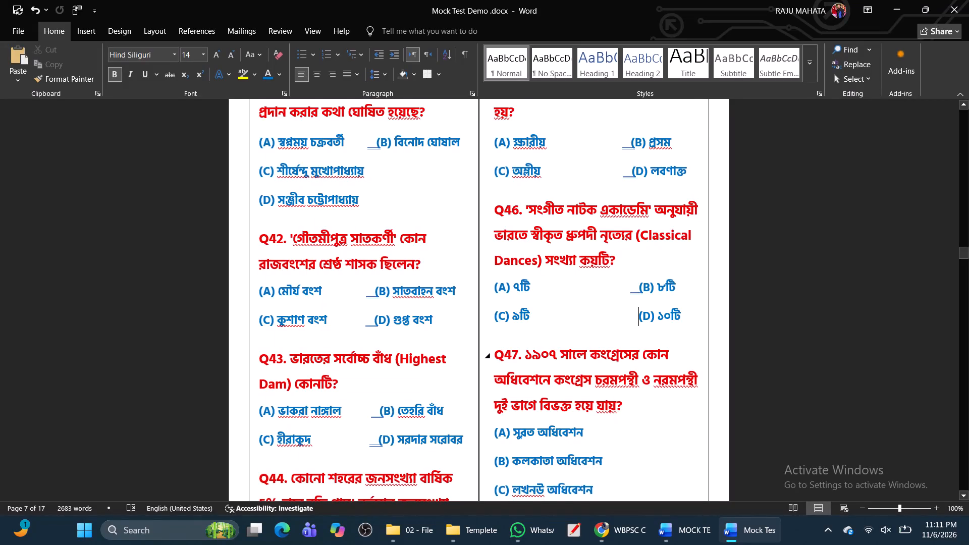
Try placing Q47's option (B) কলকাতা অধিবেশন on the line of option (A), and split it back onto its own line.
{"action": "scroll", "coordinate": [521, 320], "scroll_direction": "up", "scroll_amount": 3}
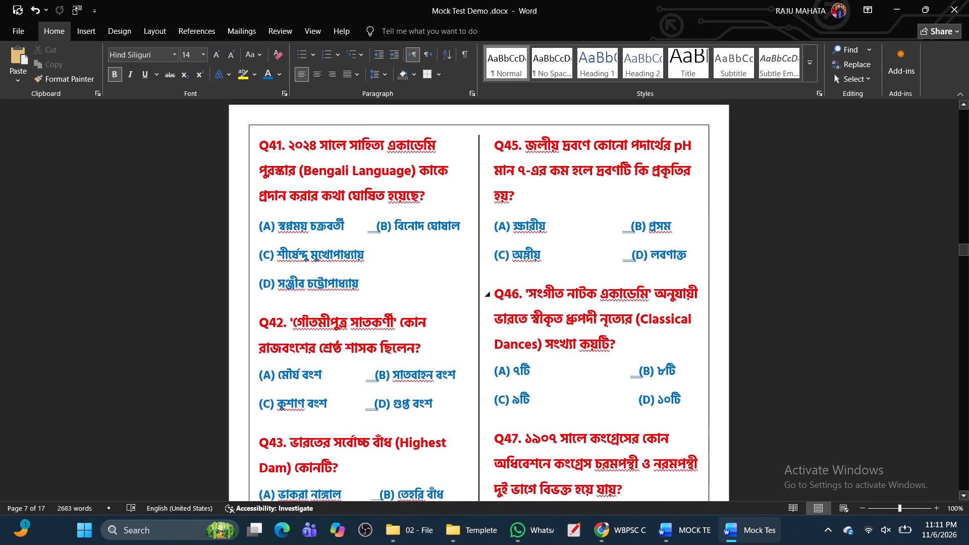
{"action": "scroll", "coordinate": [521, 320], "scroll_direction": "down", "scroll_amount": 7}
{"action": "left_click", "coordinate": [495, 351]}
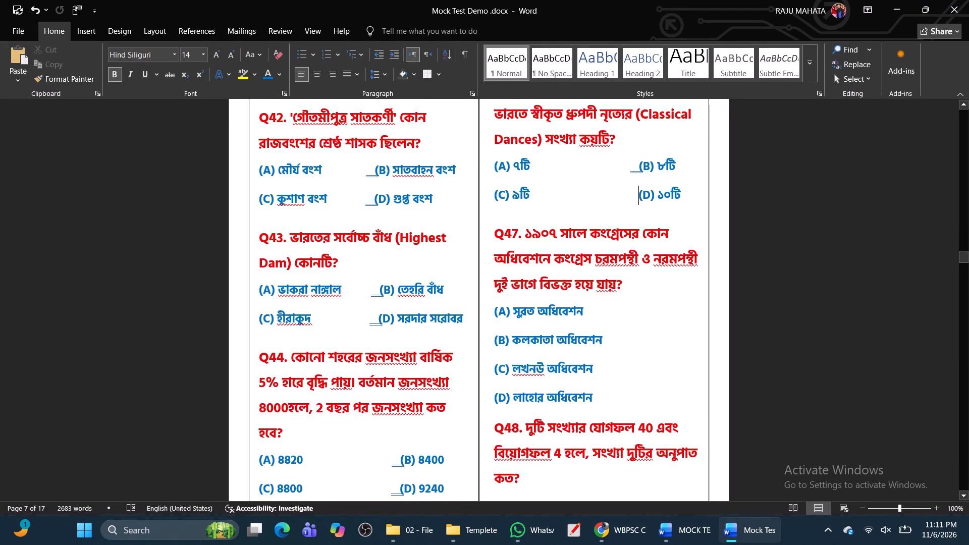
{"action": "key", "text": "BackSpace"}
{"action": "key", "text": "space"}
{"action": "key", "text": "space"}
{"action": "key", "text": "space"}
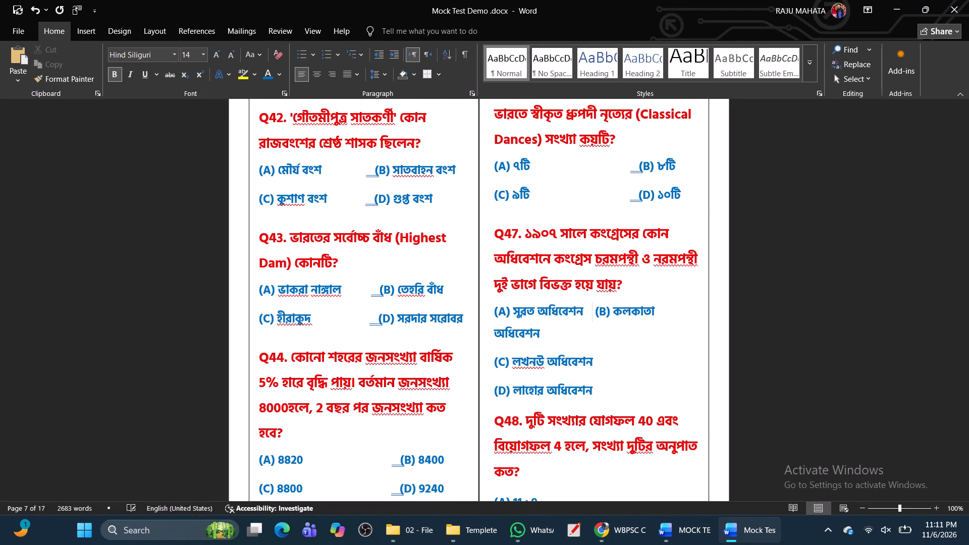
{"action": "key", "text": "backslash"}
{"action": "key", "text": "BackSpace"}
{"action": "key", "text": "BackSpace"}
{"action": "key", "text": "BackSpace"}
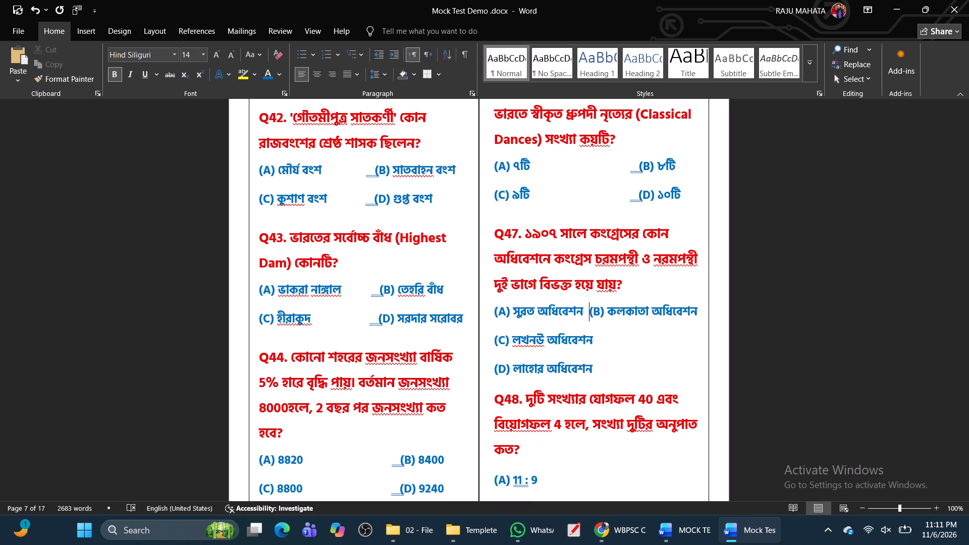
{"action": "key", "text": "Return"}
Move Q48's option (B) 10 :9 onto the line of option (A) 11 : 9, spacing it out to the second option position.
{"action": "scroll", "coordinate": [502, 374], "scroll_direction": "down", "scroll_amount": 5}
{"action": "left_click", "coordinate": [490, 389]}
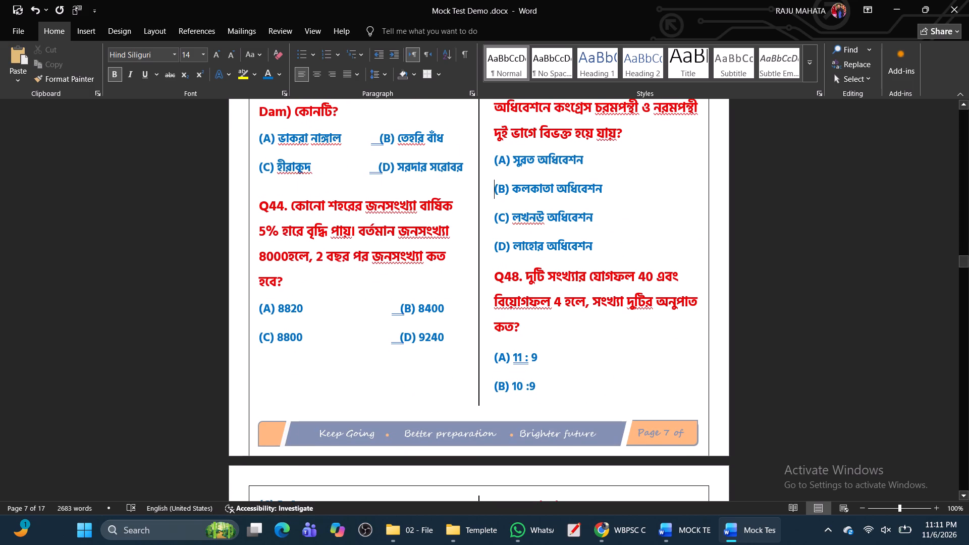
{"action": "key", "text": "BackSpace"}
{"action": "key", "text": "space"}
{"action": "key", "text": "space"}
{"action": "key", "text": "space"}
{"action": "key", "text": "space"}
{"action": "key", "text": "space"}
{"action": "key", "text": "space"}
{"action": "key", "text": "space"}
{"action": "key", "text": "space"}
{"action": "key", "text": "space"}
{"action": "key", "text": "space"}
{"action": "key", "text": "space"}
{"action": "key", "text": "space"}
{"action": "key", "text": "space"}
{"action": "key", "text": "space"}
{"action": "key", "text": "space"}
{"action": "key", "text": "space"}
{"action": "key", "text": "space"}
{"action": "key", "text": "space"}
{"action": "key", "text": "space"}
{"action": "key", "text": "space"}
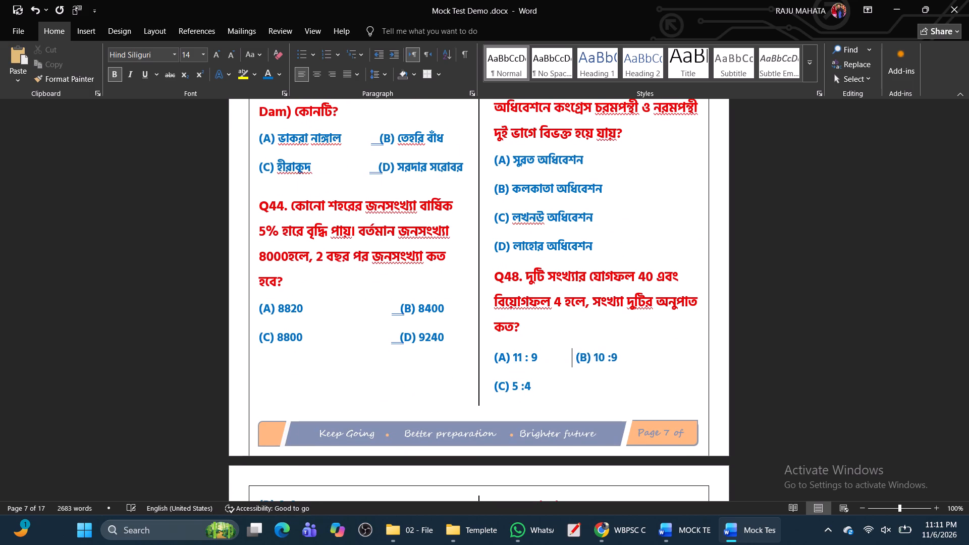
Move Q48's option (D) 4 :3 from the next page onto the line of option (C) 5 :4, spacing it out beneath option (B).
{"action": "scroll", "coordinate": [321, 412], "scroll_direction": "down", "scroll_amount": 5}
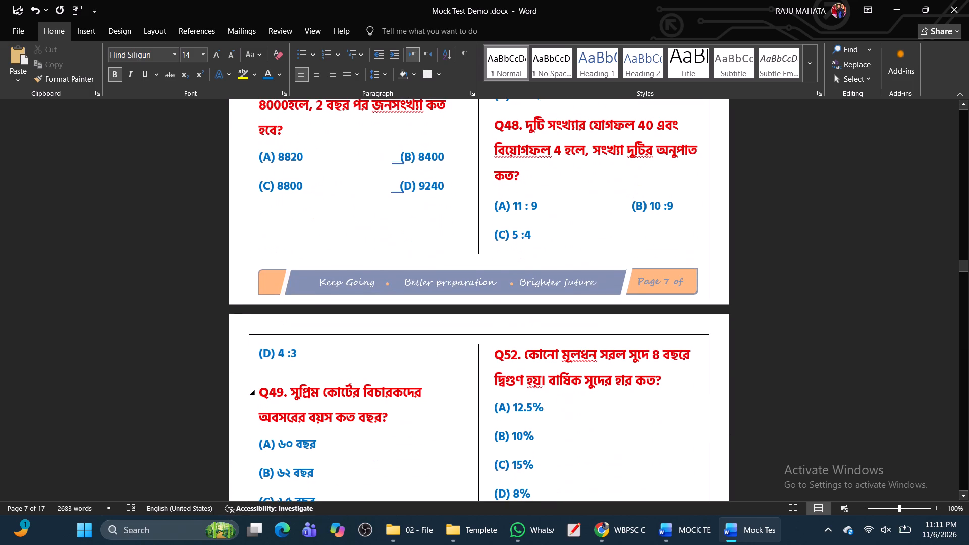
{"action": "left_click", "coordinate": [256, 355]}
{"action": "key", "text": "BackSpace"}
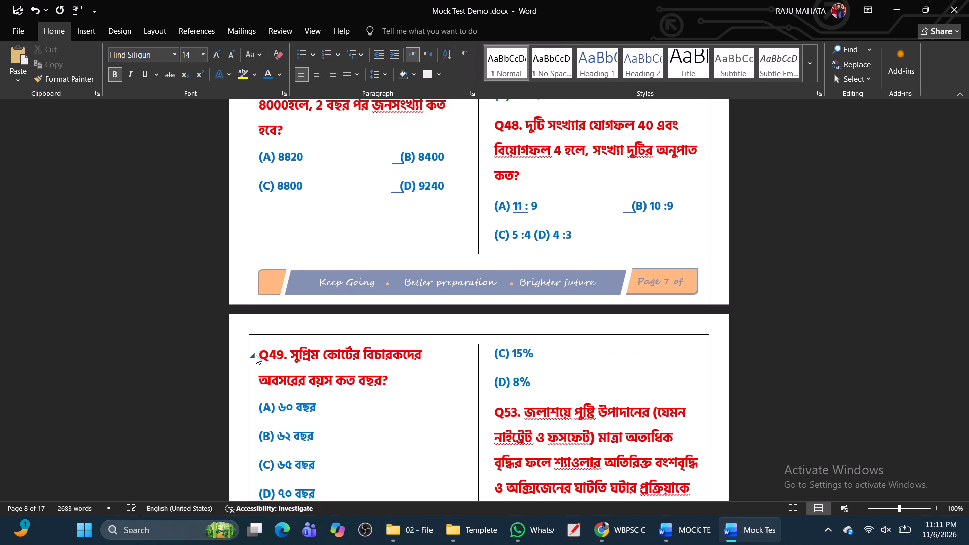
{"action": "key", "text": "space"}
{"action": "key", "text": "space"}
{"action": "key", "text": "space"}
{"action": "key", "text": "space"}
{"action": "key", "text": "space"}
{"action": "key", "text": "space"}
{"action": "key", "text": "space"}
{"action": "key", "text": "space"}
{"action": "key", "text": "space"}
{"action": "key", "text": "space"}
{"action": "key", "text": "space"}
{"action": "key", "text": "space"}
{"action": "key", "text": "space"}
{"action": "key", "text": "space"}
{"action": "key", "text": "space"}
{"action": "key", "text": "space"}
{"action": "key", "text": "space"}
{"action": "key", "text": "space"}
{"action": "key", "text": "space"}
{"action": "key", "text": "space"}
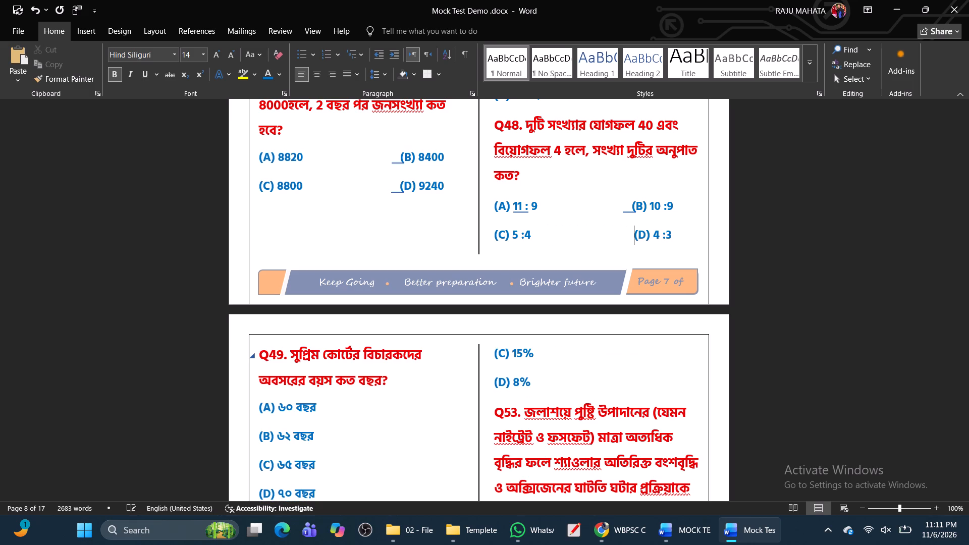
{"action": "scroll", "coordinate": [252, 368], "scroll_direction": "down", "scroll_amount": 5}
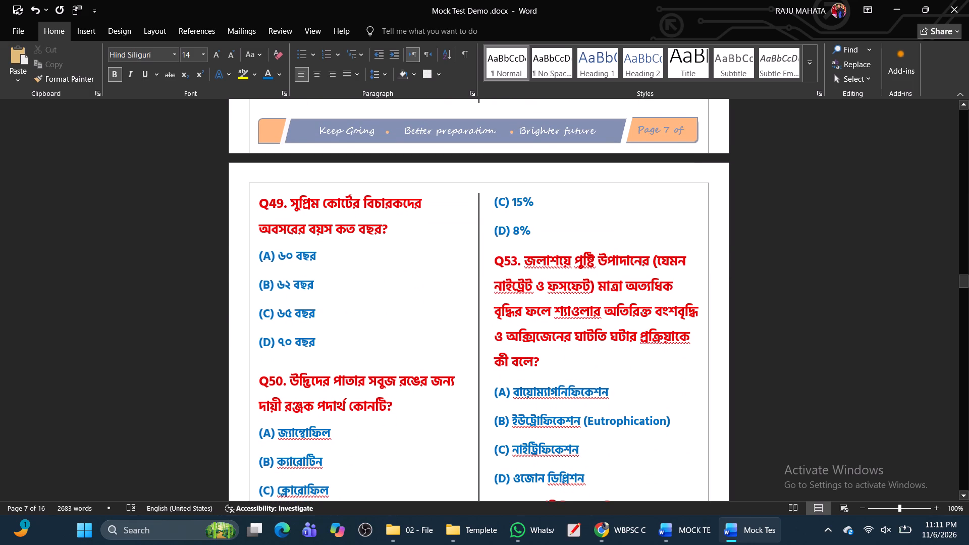
Move Q49's option (B) ৬২ বছর onto the line of option (A) ৬০ বছর, spacing it out to the second option position.
{"action": "left_click", "coordinate": [258, 291]}
{"action": "key", "text": "BackSpace"}
{"action": "key", "text": "space"}
{"action": "key", "text": "space"}
{"action": "key", "text": "space"}
{"action": "key", "text": "space"}
{"action": "key", "text": "space"}
{"action": "key", "text": "space"}
{"action": "key", "text": "space"}
{"action": "key", "text": "space"}
{"action": "key", "text": "space"}
{"action": "key", "text": "space"}
{"action": "key", "text": "space"}
{"action": "key", "text": "space"}
{"action": "key", "text": "space"}
{"action": "key", "text": "space"}
{"action": "key", "text": "space"}
{"action": "key", "text": "space"}
{"action": "key", "text": "space"}
{"action": "key", "text": "space"}
{"action": "key", "text": "space"}
{"action": "key", "text": "space"}
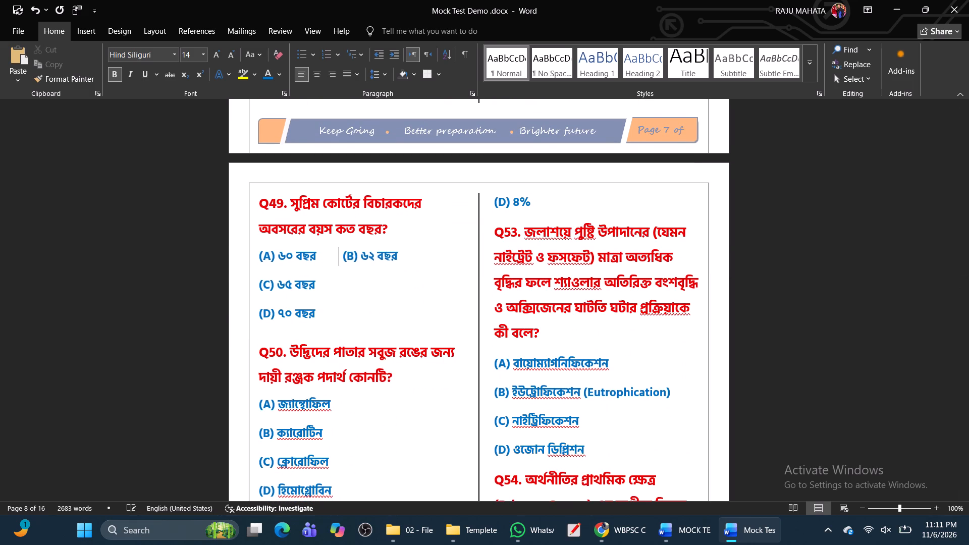
{"action": "key", "text": "space"}
{"action": "key", "text": "space"}
{"action": "key", "text": "space"}
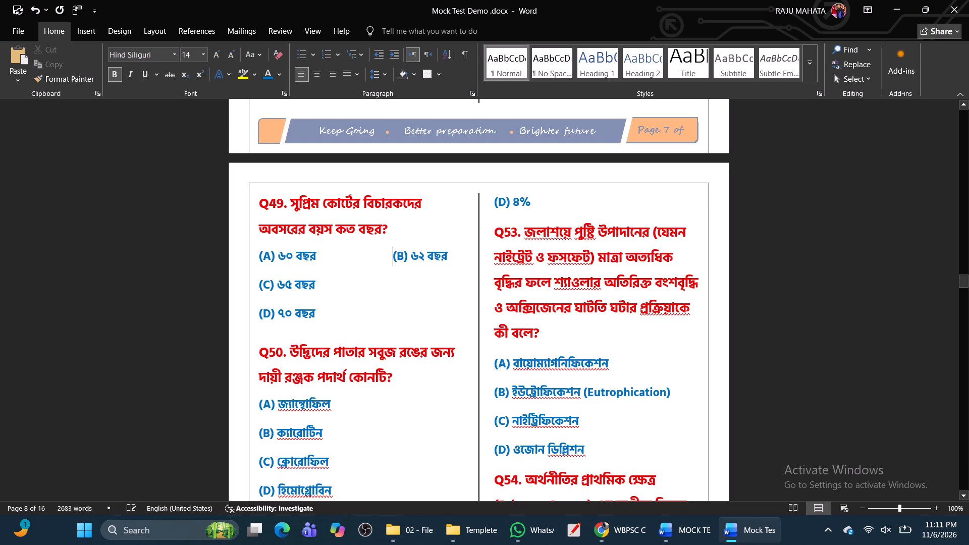
{"action": "key", "text": "space"}
Move Q49's option (D) ৭০ বছর onto the line of option (C) ৬৫ বছর, spacing it out to sit beneath option (B).
{"action": "left_click", "coordinate": [257, 325]}
{"action": "key", "text": "BackSpace"}
{"action": "key", "text": "space"}
{"action": "key", "text": "space"}
{"action": "key", "text": "space"}
{"action": "key", "text": "space"}
{"action": "key", "text": "space"}
{"action": "key", "text": "space"}
{"action": "key", "text": "space"}
{"action": "key", "text": "space"}
{"action": "key", "text": "space"}
{"action": "key", "text": "space"}
{"action": "key", "text": "space"}
{"action": "key", "text": "space"}
{"action": "key", "text": "space"}
{"action": "key", "text": "space"}
{"action": "key", "text": "space"}
{"action": "key", "text": "space"}
{"action": "key", "text": "space"}
{"action": "key", "text": "space"}
{"action": "key", "text": "space"}
{"action": "key", "text": "space"}
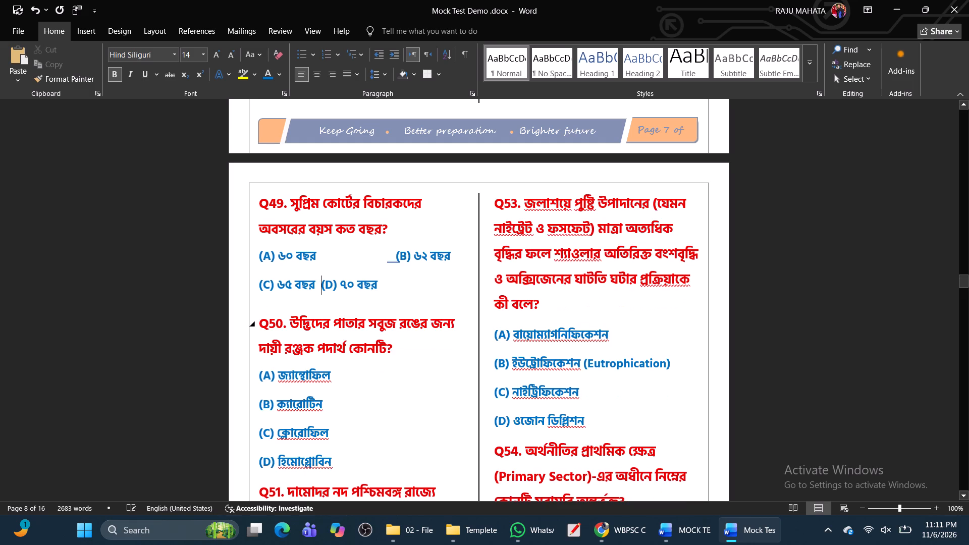
{"action": "key", "text": "space"}
{"action": "key", "text": "space"}
{"action": "key", "text": "space"}
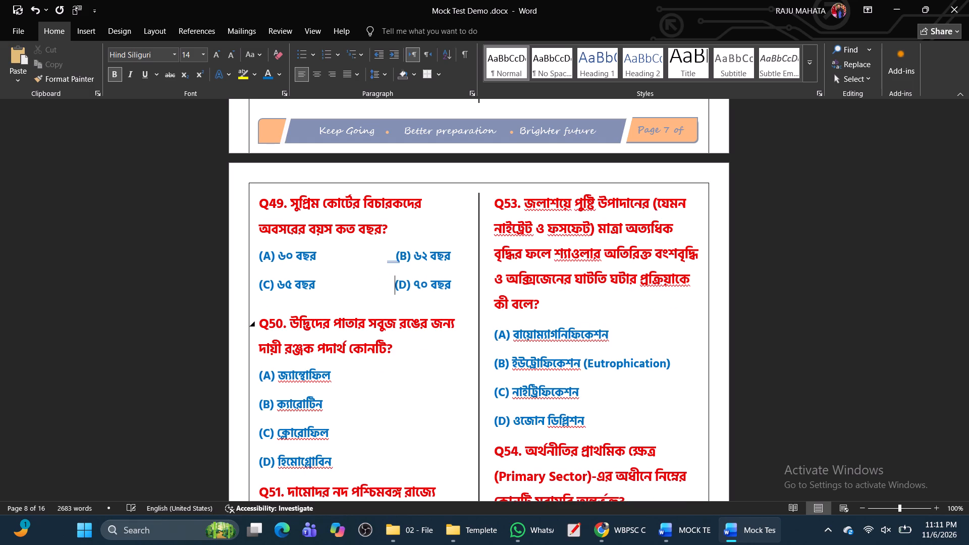
Move Q50's option (B) ক্যারোটিন onto the line of option (A) জ্যান্থোফিল, spacing it out to the second option position.
{"action": "scroll", "coordinate": [257, 325], "scroll_direction": "down", "scroll_amount": 4}
{"action": "left_click", "coordinate": [255, 283]}
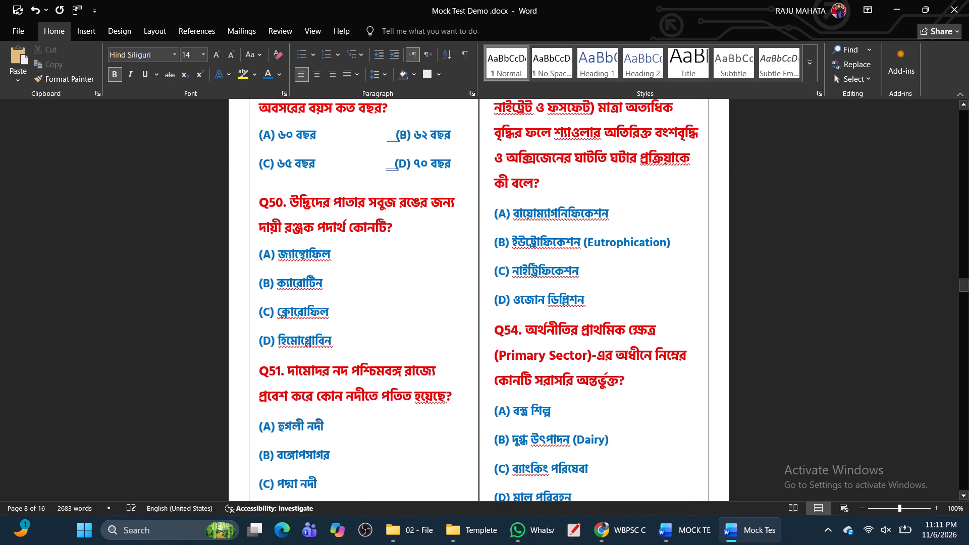
{"action": "key", "text": "BackSpace"}
{"action": "key", "text": "space"}
{"action": "key", "text": "space"}
{"action": "key", "text": "space"}
{"action": "key", "text": "space"}
{"action": "key", "text": "space"}
{"action": "key", "text": "space"}
{"action": "key", "text": "space"}
{"action": "key", "text": "space"}
{"action": "key", "text": "space"}
{"action": "key", "text": "space"}
{"action": "key", "text": "space"}
{"action": "key", "text": "space"}
{"action": "key", "text": "space"}
{"action": "key", "text": "space"}
{"action": "key", "text": "space"}
{"action": "key", "text": "space"}
{"action": "key", "text": "space"}
{"action": "key", "text": "space"}
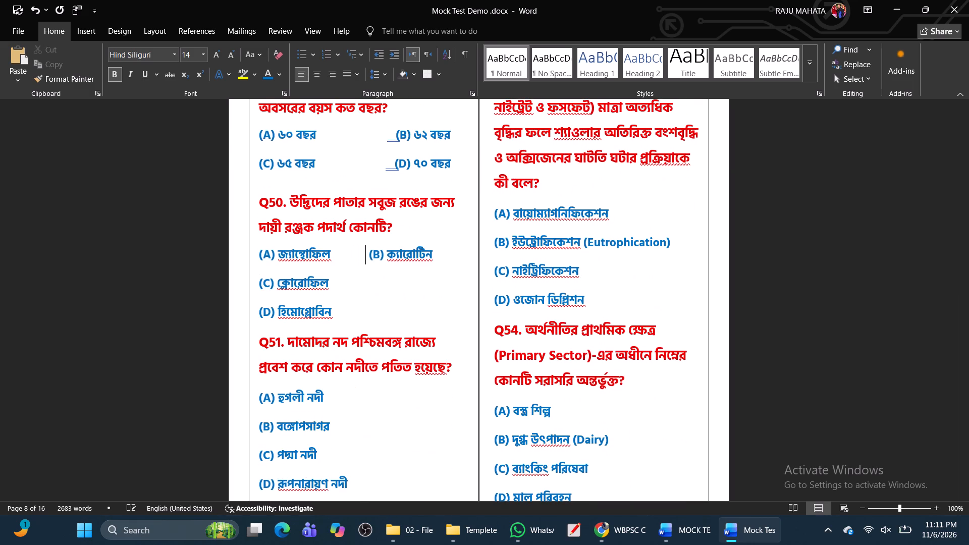
{"action": "key", "text": "space"}
{"action": "key", "text": "space"}
{"action": "key", "text": "space"}
Move Q50's option (D) হিমোগ্লোবিন onto the line of option (C) ক্লোরোফিল, spacing it out to sit beneath option (B).
{"action": "left_click", "coordinate": [254, 316]}
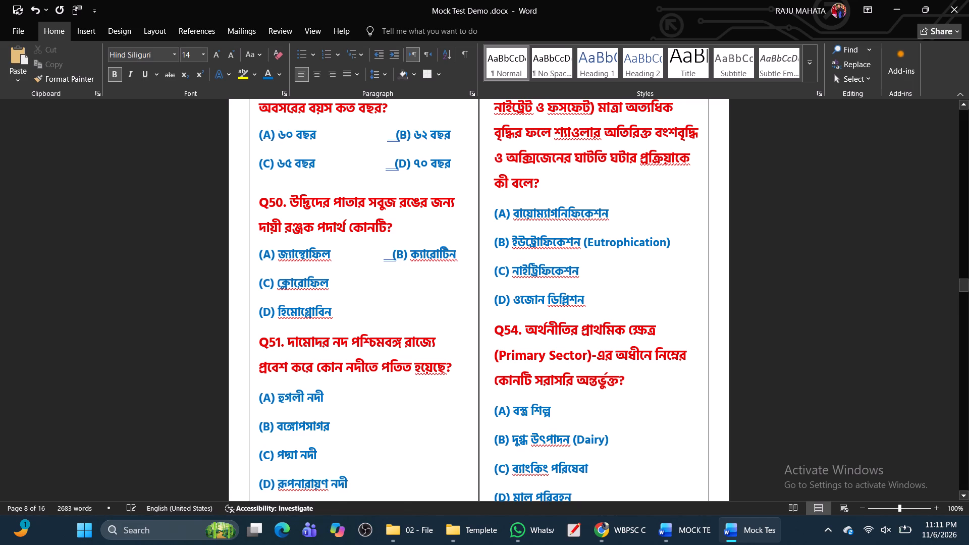
{"action": "key", "text": "BackSpace"}
{"action": "key", "text": "space"}
{"action": "key", "text": "space"}
{"action": "key", "text": "space"}
{"action": "key", "text": "space"}
{"action": "key", "text": "space"}
{"action": "key", "text": "space"}
{"action": "key", "text": "space"}
{"action": "key", "text": "space"}
{"action": "key", "text": "space"}
{"action": "key", "text": "space"}
{"action": "key", "text": "space"}
{"action": "key", "text": "space"}
{"action": "key", "text": "space"}
{"action": "key", "text": "space"}
{"action": "key", "text": "space"}
{"action": "key", "text": "space"}
{"action": "key", "text": "space"}
{"action": "key", "text": "space"}
{"action": "key", "text": "space"}
{"action": "key", "text": "space"}
{"action": "key", "text": "space"}
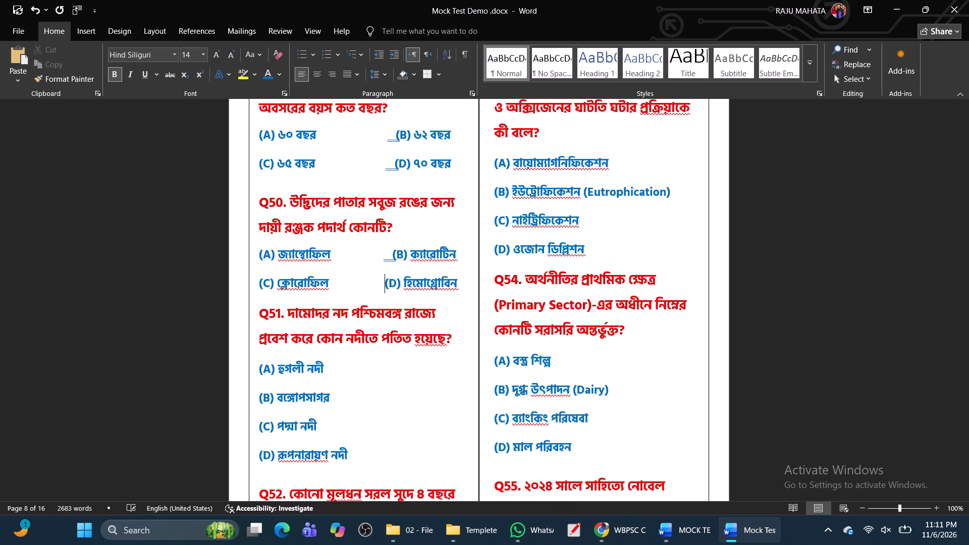
{"action": "key", "text": "space"}
Move Q51's option (B) বঙ্গোপসাগর onto the line of option (A) হুগলী নদী, spacing it out to the second option position.
{"action": "scroll", "coordinate": [249, 329], "scroll_direction": "down", "scroll_amount": 3}
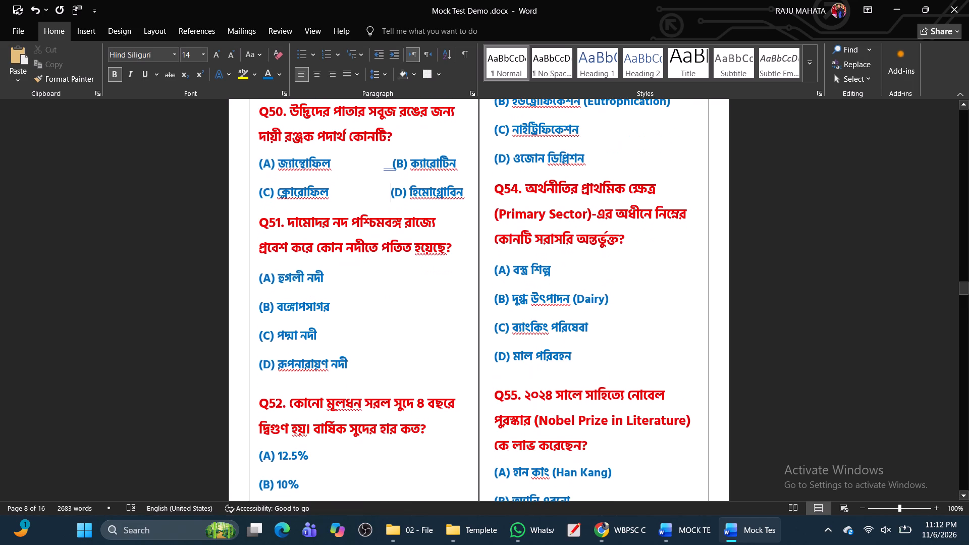
{"action": "left_click", "coordinate": [256, 309]}
{"action": "key", "text": "BackSpace"}
{"action": "key", "text": "space"}
{"action": "key", "text": "space"}
{"action": "key", "text": "space"}
{"action": "key", "text": "space"}
{"action": "key", "text": "space"}
{"action": "key", "text": "space"}
{"action": "key", "text": "space"}
{"action": "key", "text": "space"}
{"action": "key", "text": "space"}
{"action": "key", "text": "space"}
{"action": "key", "text": "space"}
{"action": "key", "text": "space"}
{"action": "key", "text": "space"}
{"action": "key", "text": "space"}
{"action": "key", "text": "space"}
{"action": "key", "text": "space"}
{"action": "key", "text": "space"}
{"action": "key", "text": "space"}
{"action": "key", "text": "space"}
{"action": "key", "text": "space"}
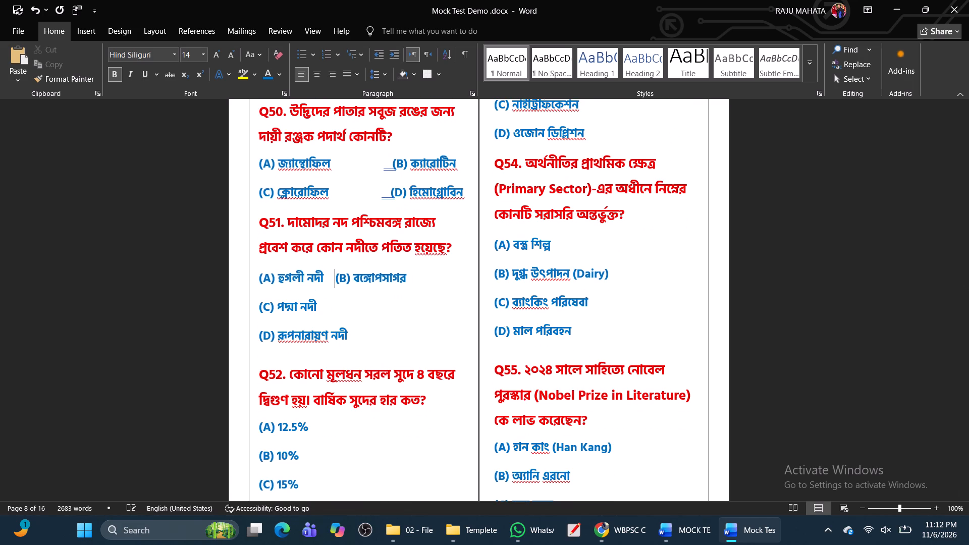
{"action": "key", "text": "space"}
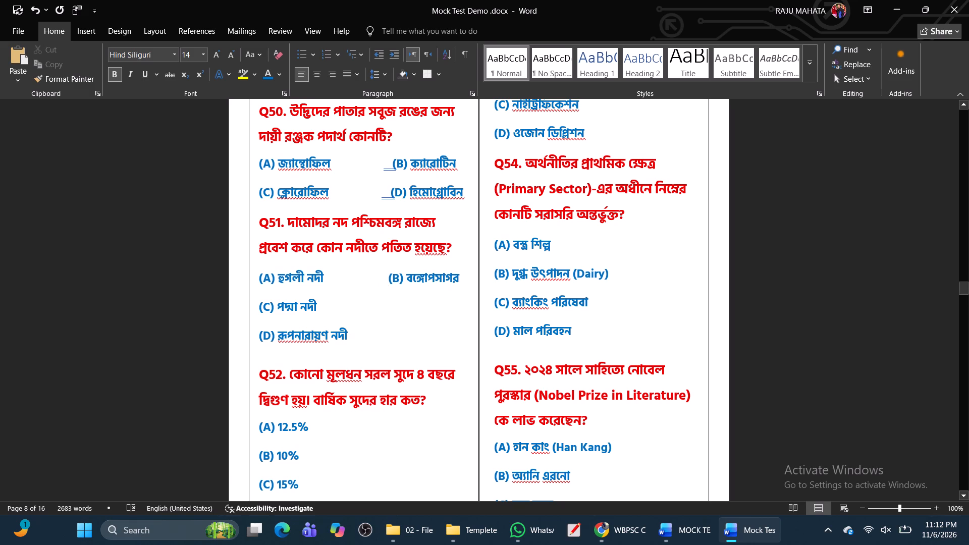
Move Q51's option (D) রূপনারায়ণ নদী onto the line of option (C) পদ্মা নদী, with a gap small enough to keep both on one line.
{"action": "left_click", "coordinate": [254, 337]}
{"action": "key", "text": "BackSpace"}
{"action": "key", "text": "space"}
{"action": "key", "text": "space"}
{"action": "key", "text": "space"}
{"action": "key", "text": "space"}
{"action": "key", "text": "space"}
{"action": "key", "text": "space"}
{"action": "key", "text": "space"}
{"action": "key", "text": "space"}
{"action": "key", "text": "space"}
{"action": "key", "text": "space"}
{"action": "key", "text": "space"}
{"action": "key", "text": "space"}
{"action": "key", "text": "space"}
{"action": "key", "text": "space"}
{"action": "key", "text": "space"}
{"action": "key", "text": "space"}
{"action": "key", "text": "space"}
{"action": "key", "text": "space"}
{"action": "key", "text": "space"}
{"action": "key", "text": "space"}
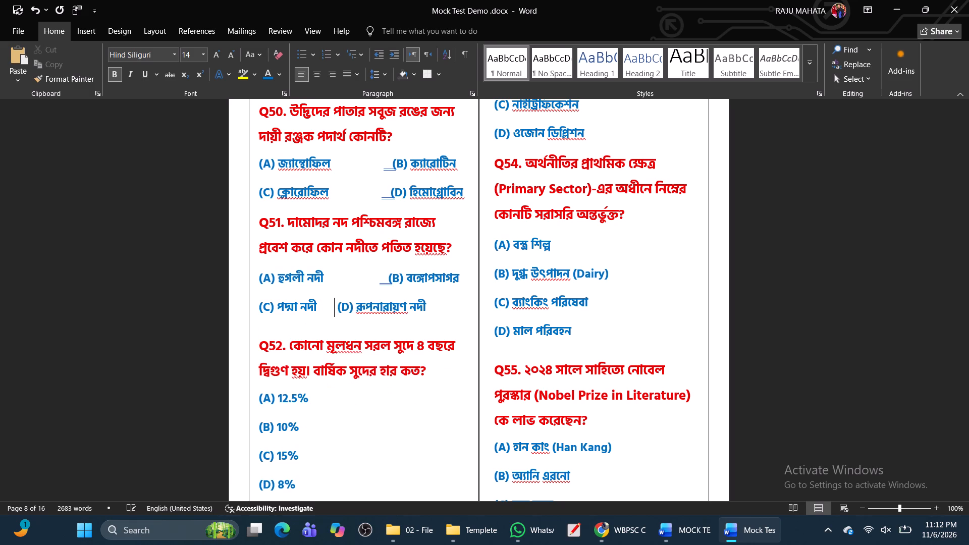
{"action": "key", "text": "BackSpace"}
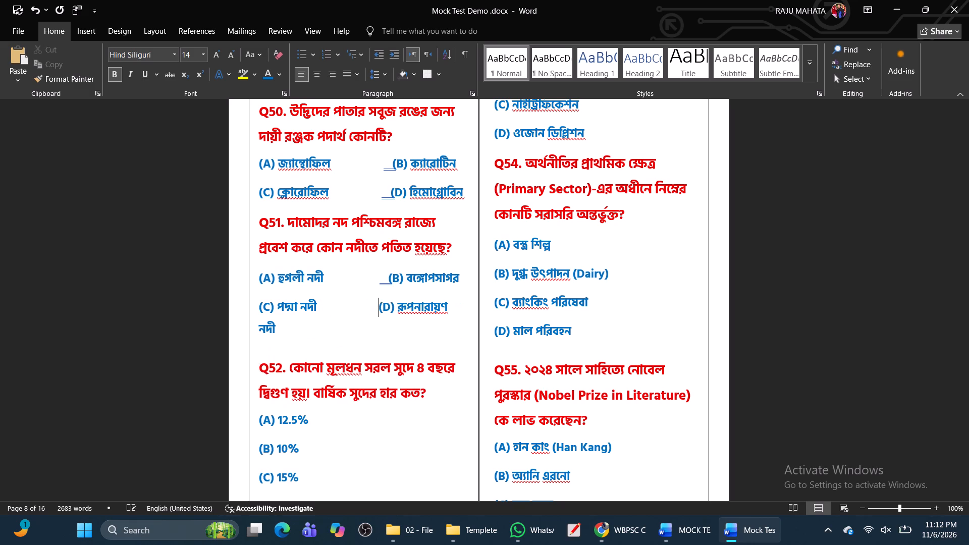
{"action": "key", "text": "BackSpace"}
{"action": "key", "text": "BackSpace"}
Reduce the gap before Q51's option (B) বঙ্গোপসাগর so it lines up above option (D).
{"action": "left_click", "coordinate": [381, 283]}
{"action": "key", "text": "BackSpace"}
{"action": "key", "text": "BackSpace"}
{"action": "key", "text": "BackSpace"}
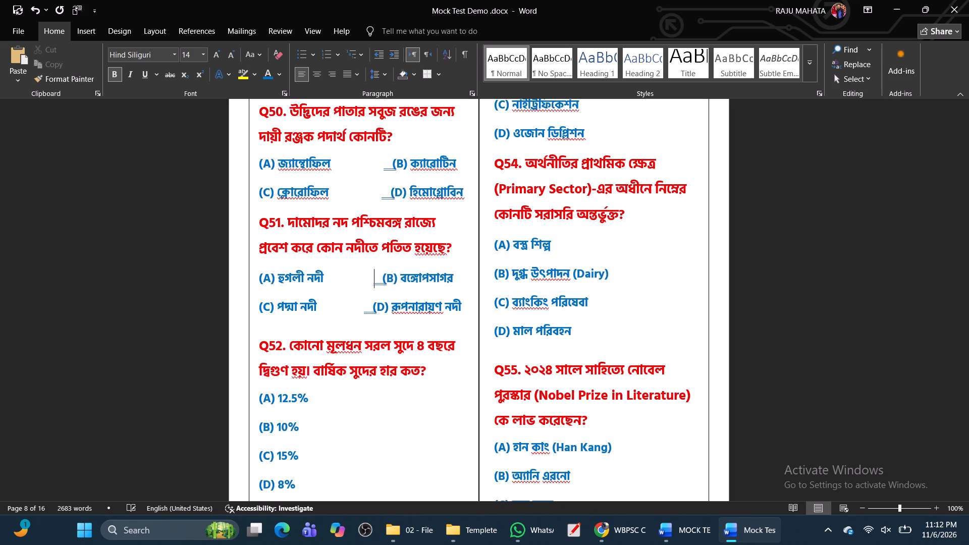
{"action": "key", "text": "BackSpace"}
{"action": "key", "text": "BackSpace"}
{"action": "scroll", "coordinate": [343, 381], "scroll_direction": "down", "scroll_amount": 5}
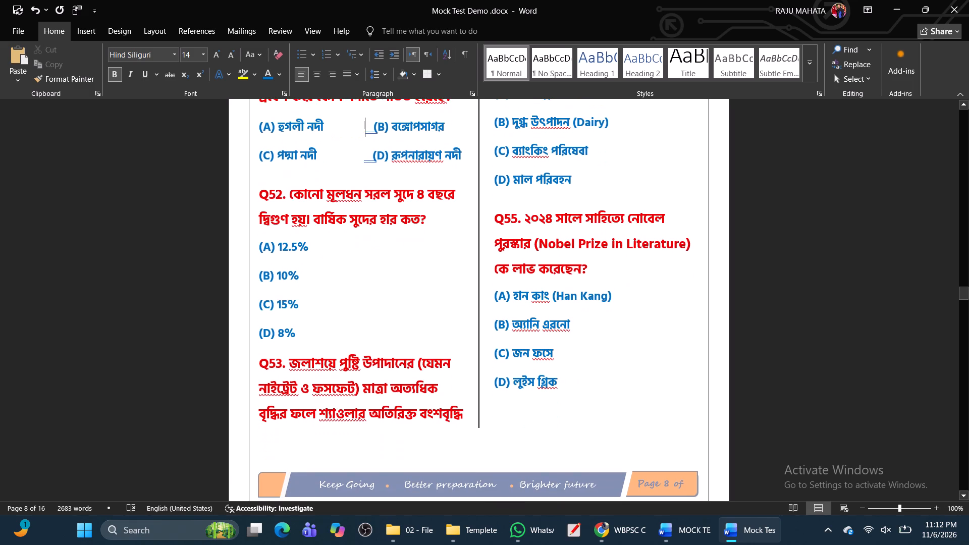
Move Q52's option (B) 10% onto the line of option (A) 12.5%, spacing it out to the second option position.
{"action": "left_click", "coordinate": [254, 281]}
{"action": "key", "text": "BackSpace"}
{"action": "key", "text": "space"}
{"action": "key", "text": "space"}
{"action": "key", "text": "space"}
{"action": "key", "text": "space"}
{"action": "key", "text": "space"}
{"action": "key", "text": "space"}
{"action": "key", "text": "space"}
{"action": "key", "text": "space"}
{"action": "key", "text": "space"}
{"action": "key", "text": "space"}
{"action": "key", "text": "space"}
{"action": "key", "text": "space"}
{"action": "key", "text": "space"}
{"action": "key", "text": "space"}
{"action": "key", "text": "space"}
{"action": "key", "text": "space"}
{"action": "key", "text": "space"}
{"action": "key", "text": "space"}
{"action": "key", "text": "space"}
{"action": "key", "text": "space"}
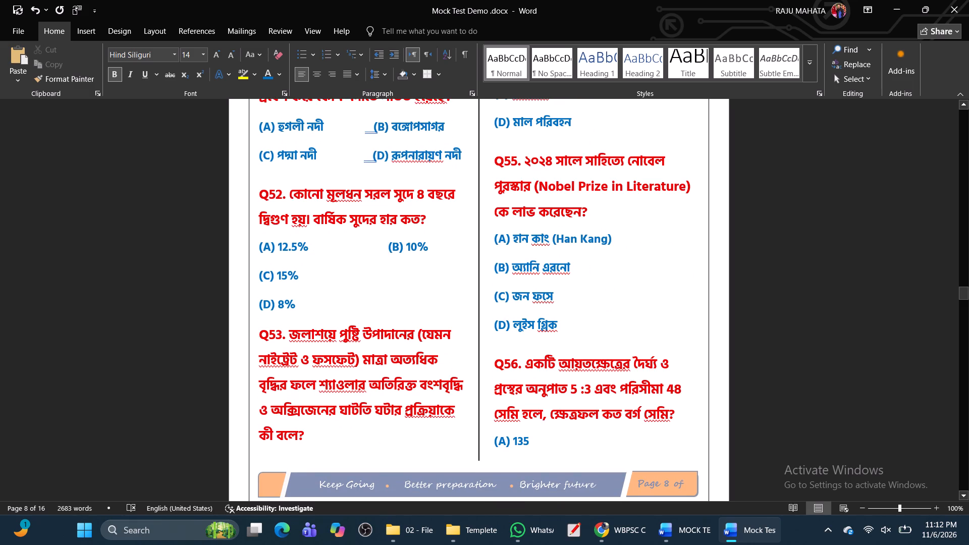
Move Q52's option (D) 8% onto the line of option (C) 15%, spacing it out to sit beneath option (B).
{"action": "left_click", "coordinate": [255, 303]}
{"action": "key", "text": "BackSpace"}
{"action": "key", "text": "space"}
{"action": "key", "text": "space"}
{"action": "key", "text": "space"}
{"action": "key", "text": "space"}
{"action": "key", "text": "space"}
{"action": "key", "text": "space"}
{"action": "key", "text": "space"}
{"action": "key", "text": "space"}
{"action": "key", "text": "space"}
{"action": "key", "text": "space"}
{"action": "key", "text": "space"}
{"action": "key", "text": "space"}
{"action": "key", "text": "space"}
{"action": "key", "text": "space"}
{"action": "key", "text": "space"}
{"action": "key", "text": "space"}
{"action": "key", "text": "space"}
{"action": "key", "text": "space"}
{"action": "key", "text": "space"}
{"action": "key", "text": "space"}
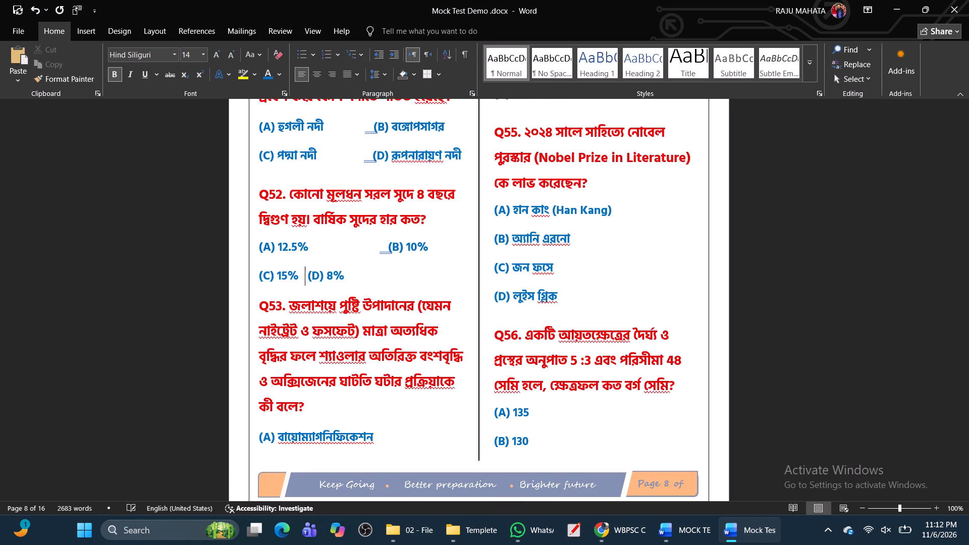
{"action": "key", "text": "space"}
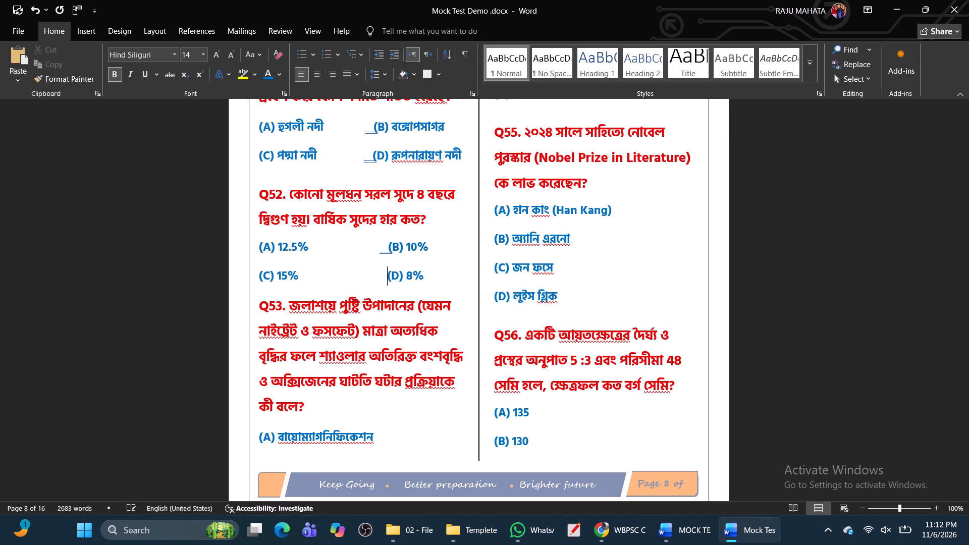
Move Q54's option (B) দুগ্ধ উৎপাদন (Dairy) onto the line of option (A) বস্ত্র শিল্প, with a moderate gap between them.
{"action": "scroll", "coordinate": [255, 303], "scroll_direction": "down", "scroll_amount": 4}
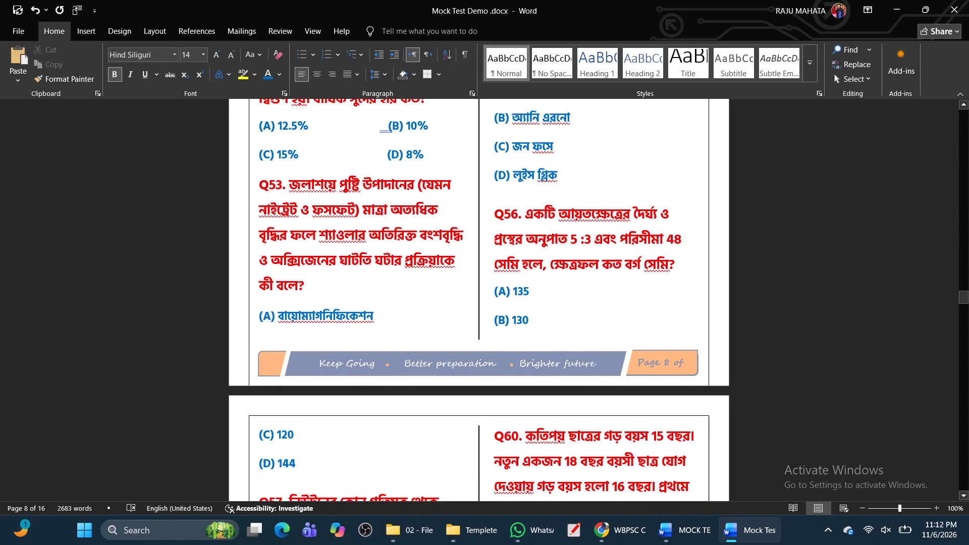
{"action": "scroll", "coordinate": [353, 302], "scroll_direction": "up", "scroll_amount": 19}
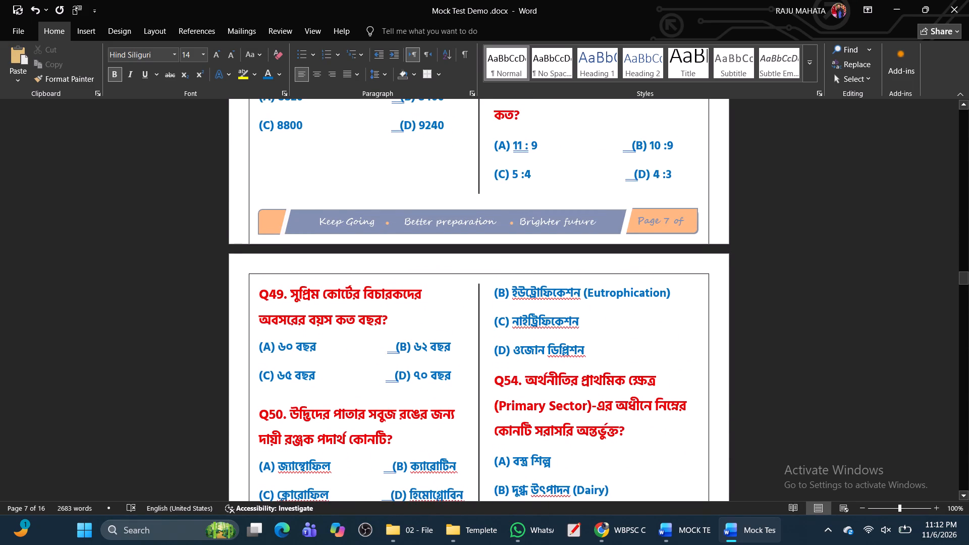
{"action": "scroll", "coordinate": [420, 381], "scroll_direction": "down", "scroll_amount": 12}
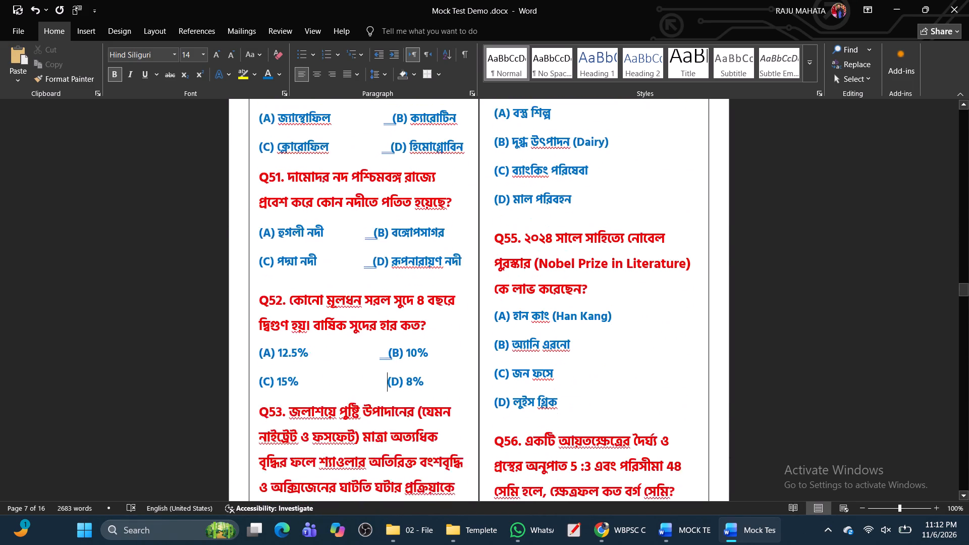
{"action": "scroll", "coordinate": [384, 405], "scroll_direction": "down", "scroll_amount": 4}
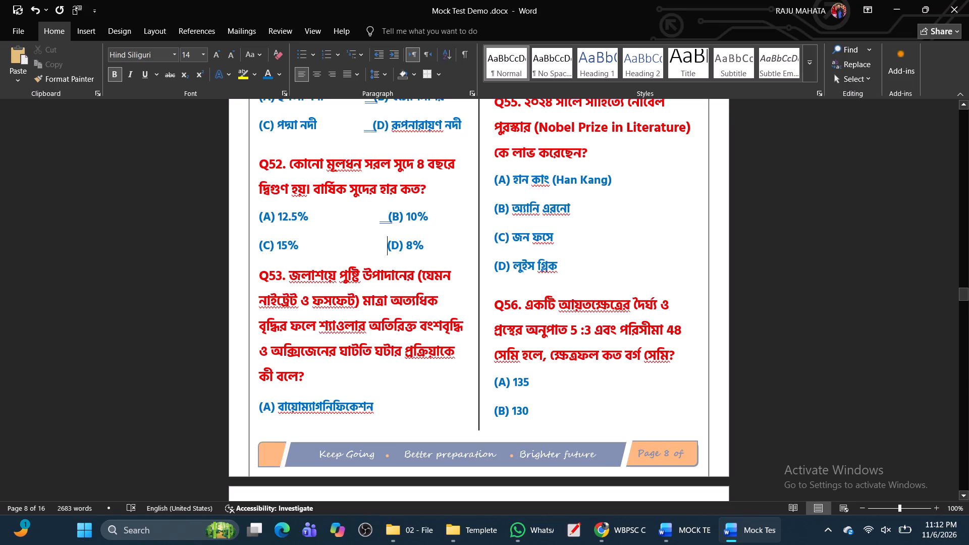
{"action": "scroll", "coordinate": [383, 400], "scroll_direction": "up", "scroll_amount": 15}
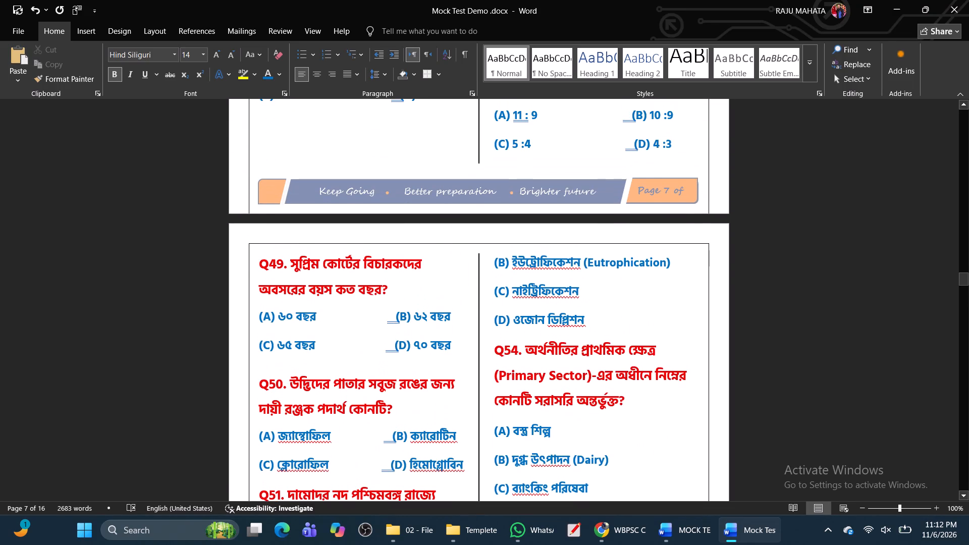
{"action": "left_click", "coordinate": [492, 465]}
{"action": "key", "text": "BackSpace"}
{"action": "key", "text": "space"}
{"action": "key", "text": "space"}
{"action": "key", "text": "space"}
{"action": "key", "text": "space"}
{"action": "key", "text": "space"}
{"action": "key", "text": "space"}
{"action": "key", "text": "space"}
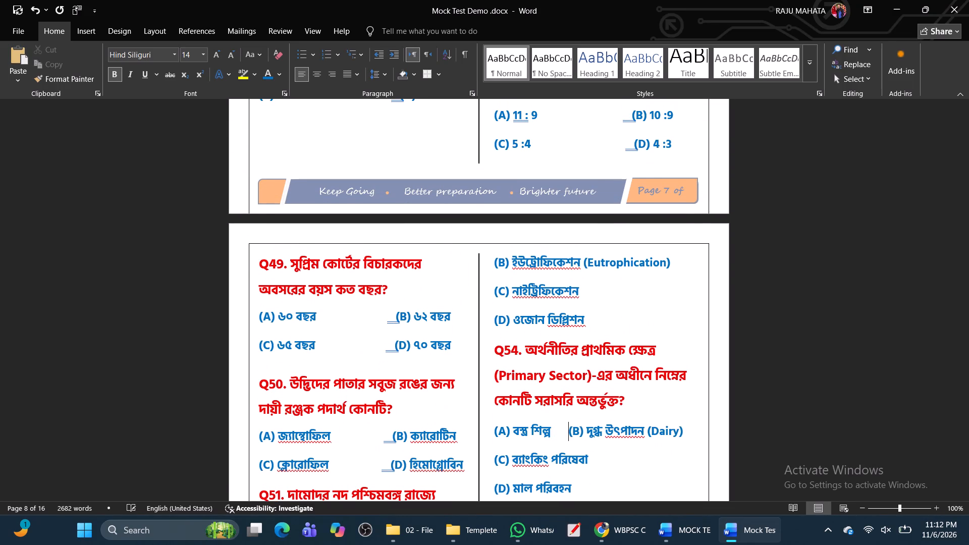
{"action": "key", "text": "space"}
{"action": "key", "text": "space"}
{"action": "key", "text": "space"}
Move Q54's option (D) মাল পরিবহন onto the line of option (C) ব্যাংকিং পরিষেবা, leaving a small gap between them.
{"action": "left_click", "coordinate": [494, 490]}
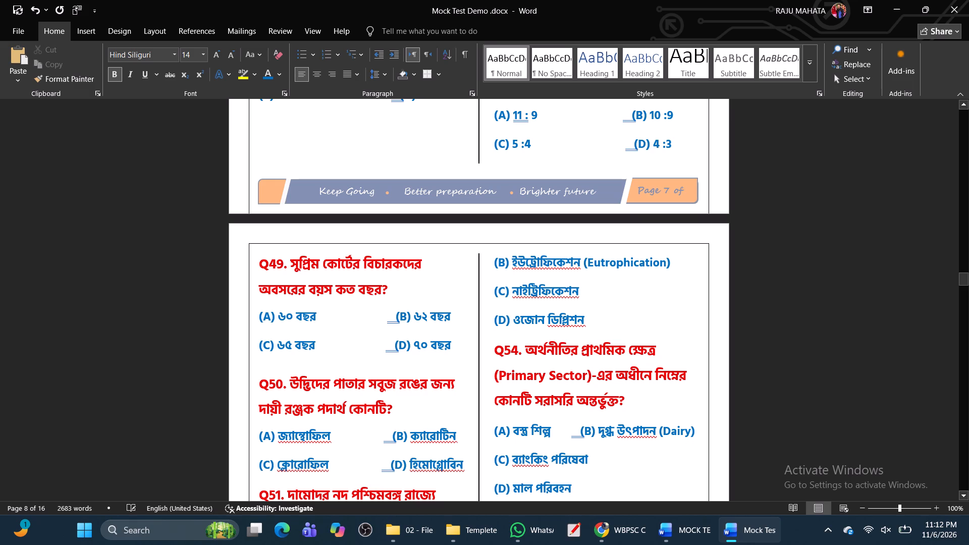
{"action": "key", "text": "BackSpace"}
{"action": "key", "text": "space"}
{"action": "key", "text": "space"}
{"action": "key", "text": "space"}
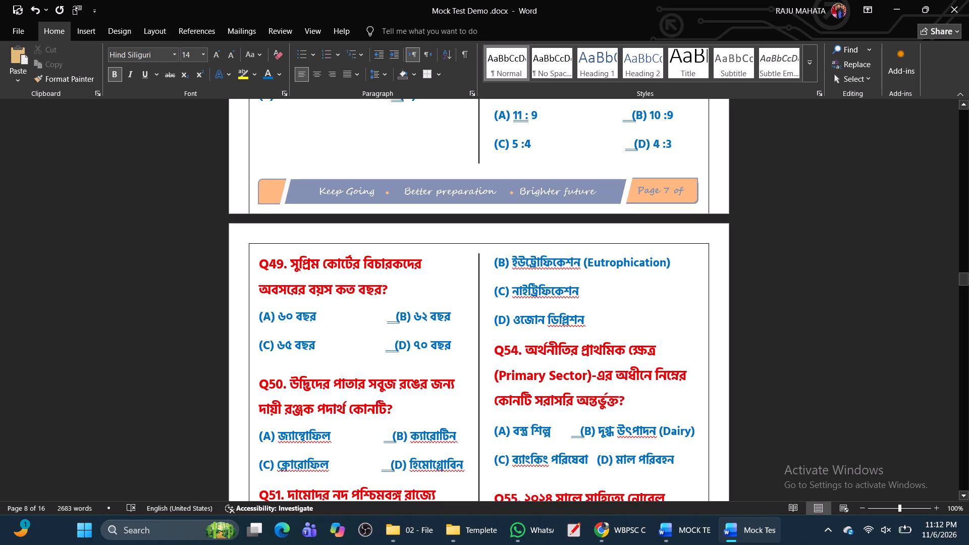
Widen the gap before Q54's option (B) দুগ্ধ উৎপাদন (Dairy) by one space, bringing it closer to option (D)'s position.
{"action": "left_click", "coordinate": [574, 435]}
{"action": "key", "text": "space"}
{"action": "key", "text": "space"}
{"action": "key", "text": "BackSpace"}
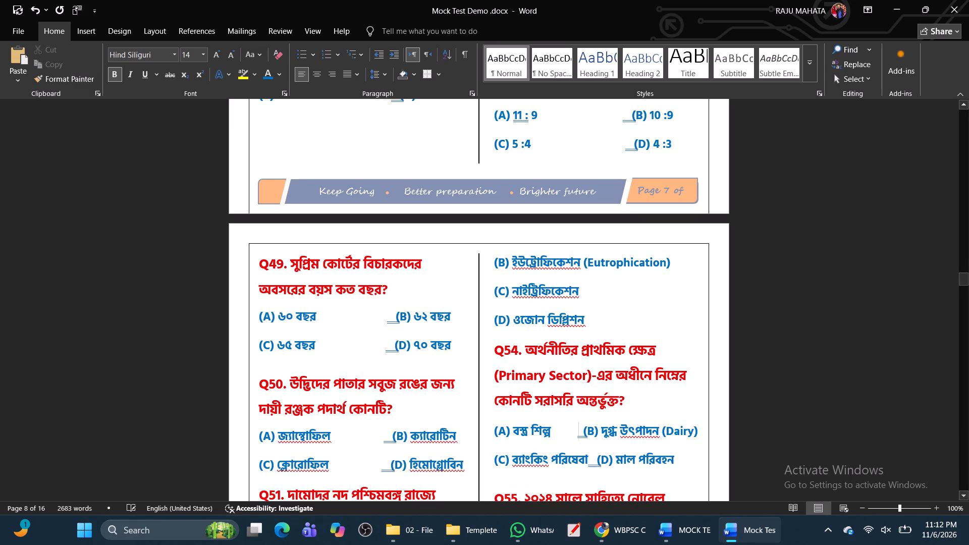
Move Q55's option (B) অ্যানি এরনো onto the line of option (A) হান কাং (Han Kang), with a narrow gap that keeps both on one line.
{"action": "scroll", "coordinate": [595, 460], "scroll_direction": "down", "scroll_amount": 4}
{"action": "scroll", "coordinate": [573, 395], "scroll_direction": "down", "scroll_amount": 3}
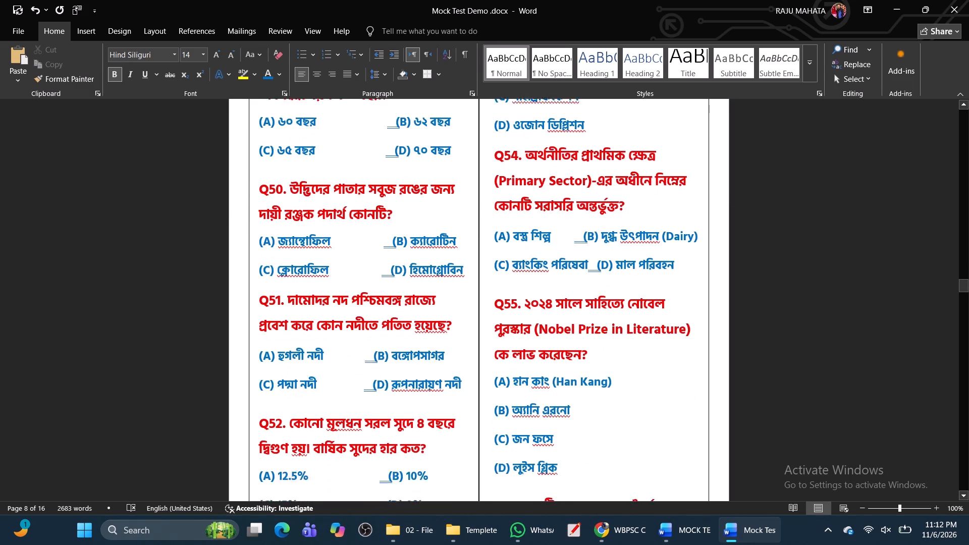
{"action": "scroll", "coordinate": [573, 395], "scroll_direction": "down", "scroll_amount": 2}
{"action": "left_click", "coordinate": [490, 335]}
{"action": "key", "text": "BackSpace"}
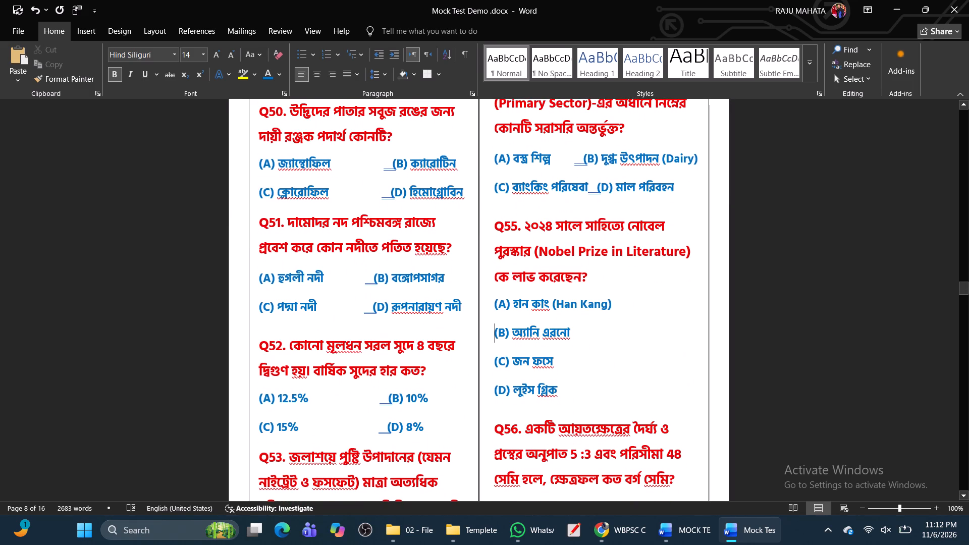
{"action": "key", "text": "space"}
{"action": "key", "text": "space"}
{"action": "key", "text": "space"}
{"action": "key", "text": "BackSpace"}
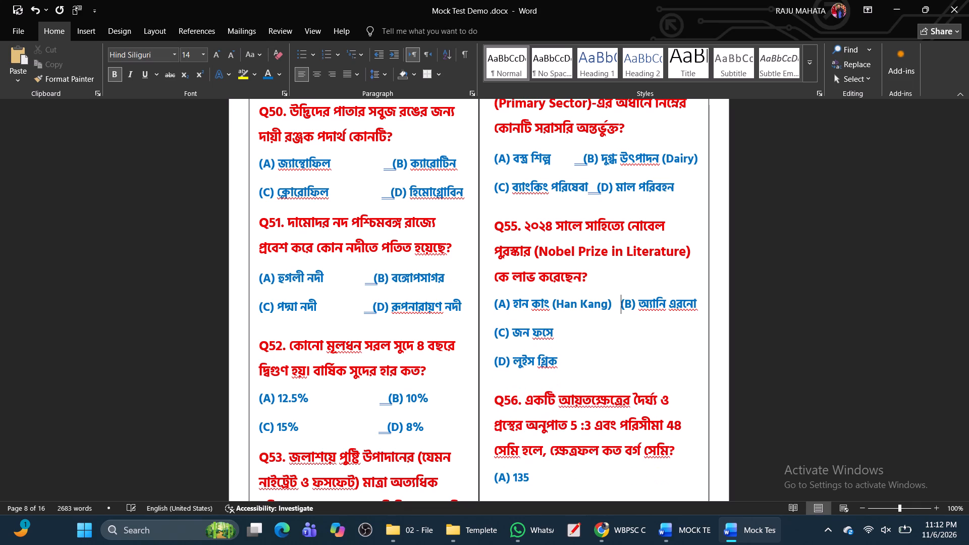
{"action": "key", "text": "BackSpace"}
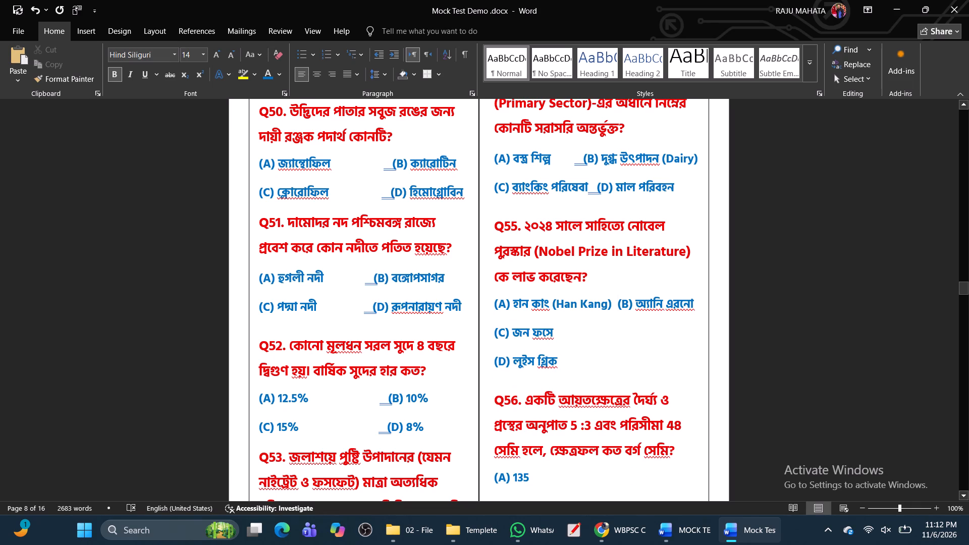
Move Q55's option (D) লুইস গ্লিক onto the line of option (C) জন ফসে, spacing it out to sit beneath option (B).
{"action": "left_click", "coordinate": [492, 371]}
{"action": "key", "text": "BackSpace"}
{"action": "key", "text": "space"}
{"action": "key", "text": "space"}
{"action": "key", "text": "space"}
{"action": "key", "text": "space"}
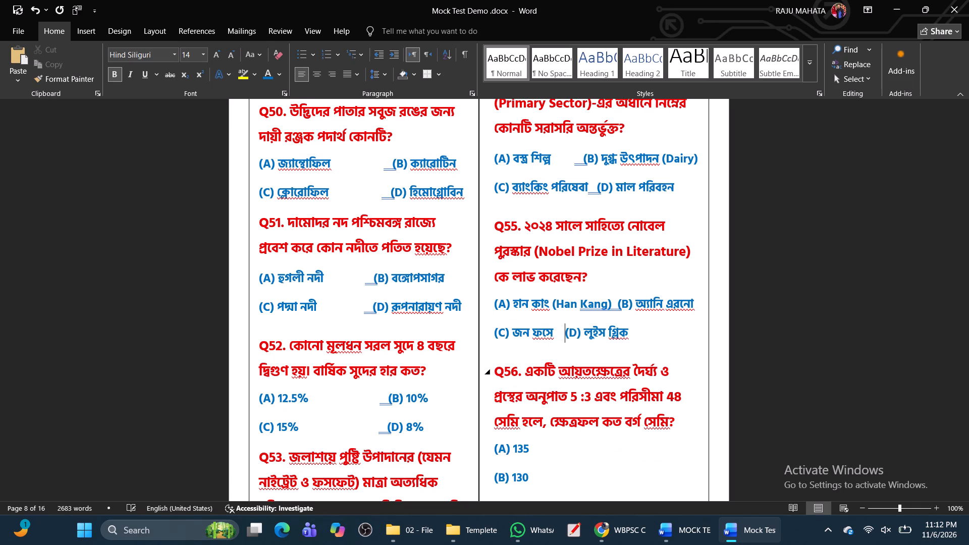
{"action": "key", "text": "space"}
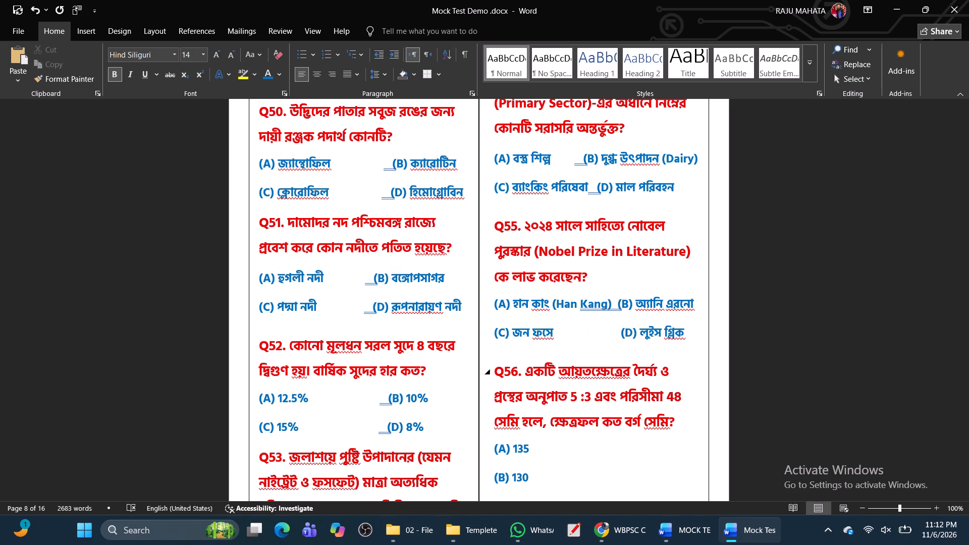
{"action": "key", "text": "BackSpace"}
Move Q56's option (B) 130 onto the line of option (A) 135, spacing it out to the second option position.
{"action": "scroll", "coordinate": [492, 375], "scroll_direction": "down", "scroll_amount": 4}
{"action": "left_click", "coordinate": [485, 357]}
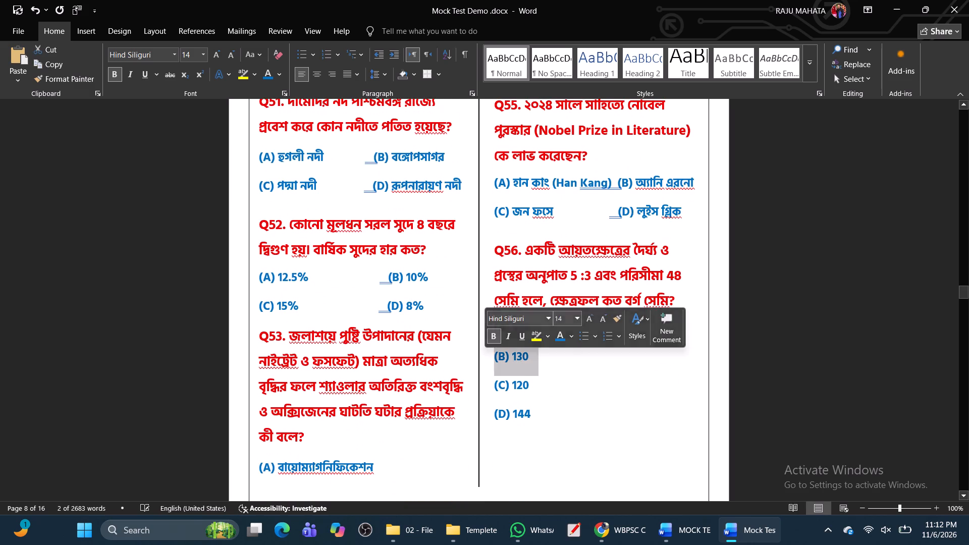
{"action": "left_click", "coordinate": [487, 361]}
{"action": "key", "text": "BackSpace"}
{"action": "key", "text": "space"}
{"action": "key", "text": "space"}
{"action": "key", "text": "space"}
{"action": "key", "text": "space"}
{"action": "key", "text": "space"}
{"action": "key", "text": "space"}
{"action": "key", "text": "space"}
{"action": "key", "text": "space"}
{"action": "key", "text": "space"}
{"action": "key", "text": "space"}
{"action": "key", "text": "space"}
{"action": "key", "text": "space"}
{"action": "key", "text": "space"}
{"action": "key", "text": "space"}
{"action": "key", "text": "space"}
{"action": "key", "text": "space"}
{"action": "key", "text": "space"}
{"action": "key", "text": "space"}
{"action": "key", "text": "space"}
{"action": "key", "text": "space"}
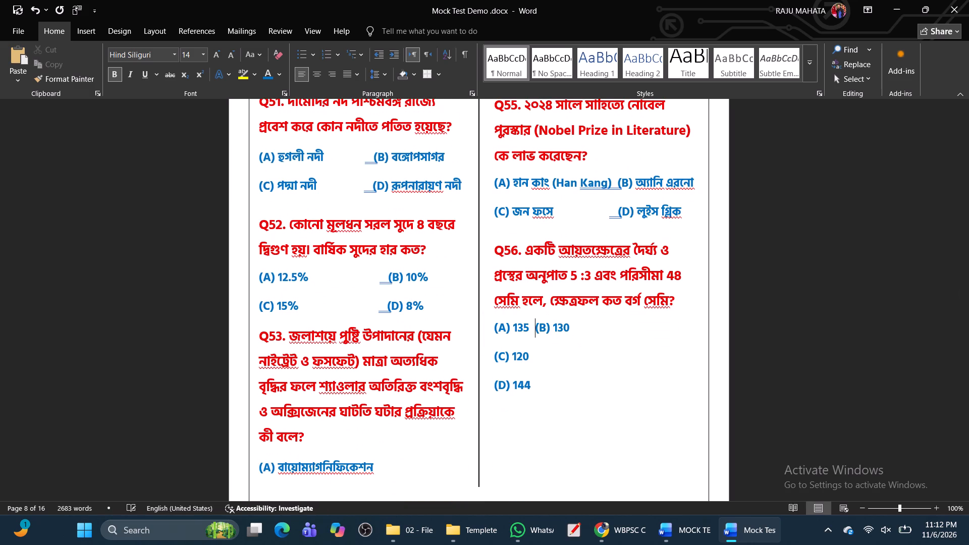
{"action": "key", "text": "space"}
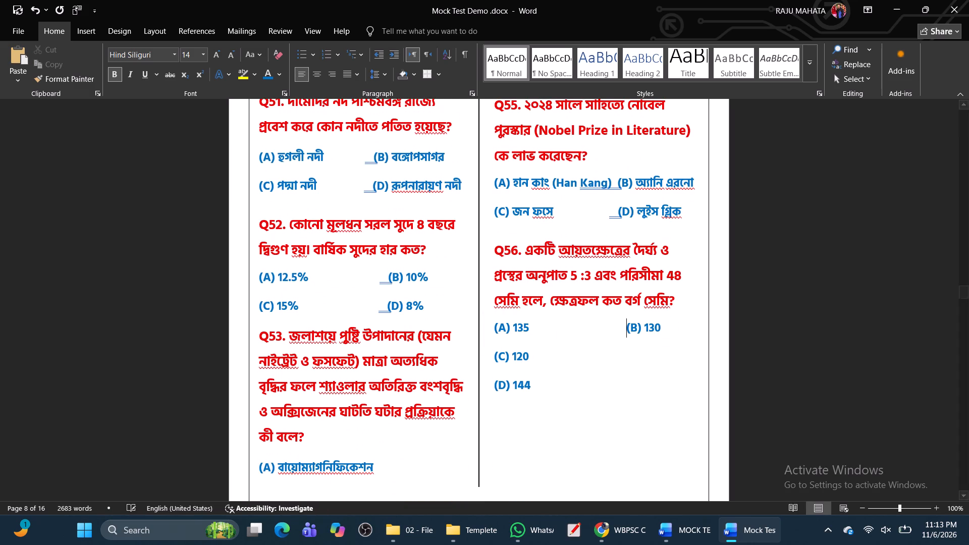
Move Q56's option (D) 144 onto the line of option (C) 120, spacing it out to sit beneath option (B).
{"action": "left_click", "coordinate": [493, 395]}
{"action": "key", "text": "BackSpace"}
{"action": "key", "text": "space"}
{"action": "key", "text": "space"}
{"action": "key", "text": "space"}
{"action": "key", "text": "space"}
{"action": "key", "text": "space"}
{"action": "key", "text": "space"}
{"action": "key", "text": "space"}
{"action": "key", "text": "space"}
{"action": "key", "text": "space"}
{"action": "key", "text": "space"}
{"action": "key", "text": "space"}
{"action": "key", "text": "space"}
{"action": "key", "text": "space"}
{"action": "key", "text": "space"}
{"action": "key", "text": "space"}
{"action": "key", "text": "space"}
{"action": "key", "text": "space"}
{"action": "key", "text": "space"}
{"action": "key", "text": "space"}
{"action": "key", "text": "space"}
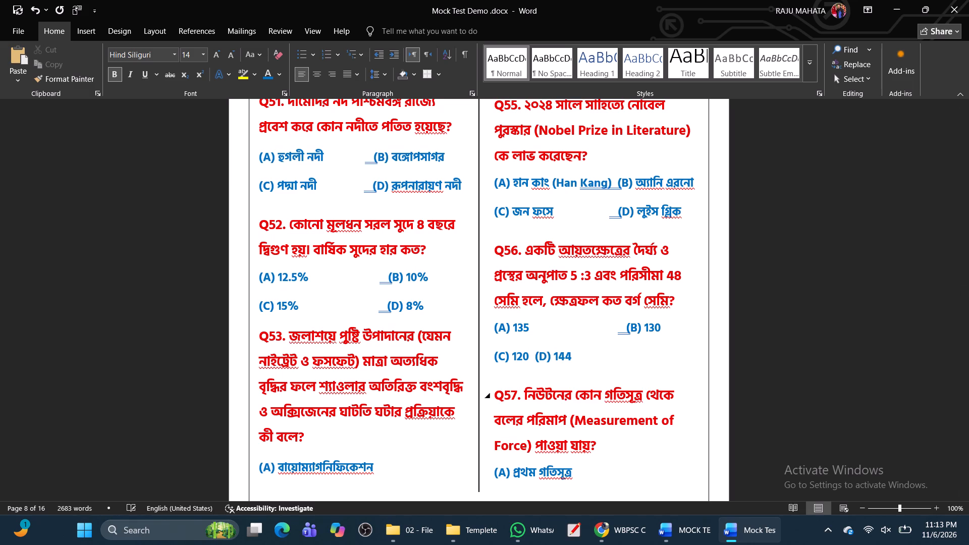
Move Q57's option (B) দ্বিতীয় গতিসূত্র onto the line of option (A) প্রথম গতিসূত্র, spacing it out to the second option position.
{"action": "scroll", "coordinate": [493, 396], "scroll_direction": "down", "scroll_amount": 5}
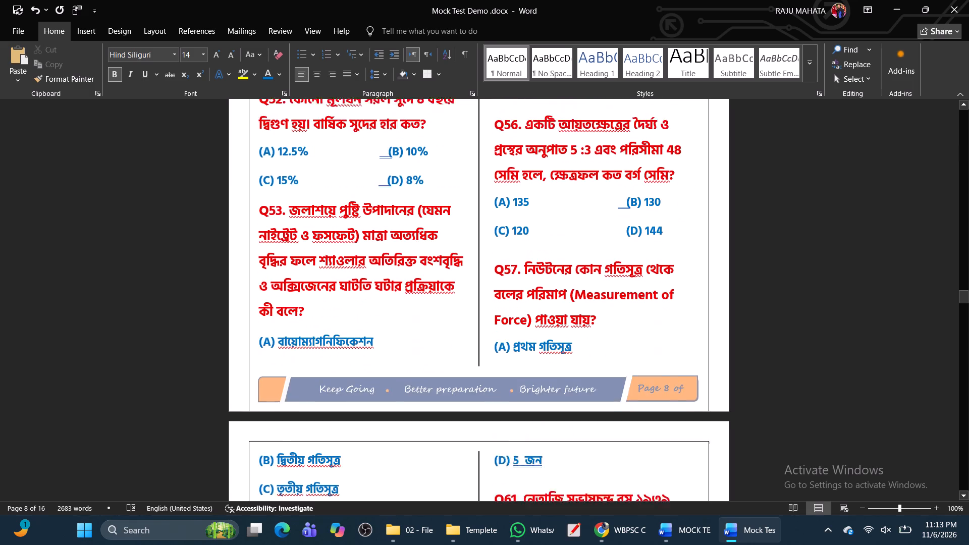
{"action": "scroll", "coordinate": [349, 419], "scroll_direction": "down", "scroll_amount": 1}
{"action": "left_click", "coordinate": [253, 410]}
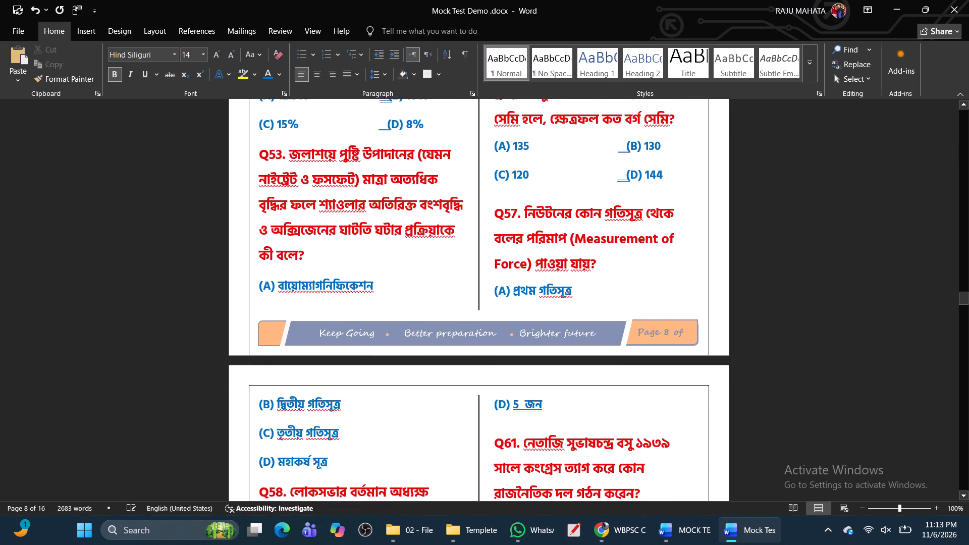
{"action": "key", "text": "BackSpace"}
{"action": "key", "text": "space"}
{"action": "key", "text": "space"}
{"action": "key", "text": "space"}
{"action": "key", "text": "space"}
{"action": "key", "text": "space"}
{"action": "key", "text": "space"}
{"action": "key", "text": "space"}
{"action": "key", "text": "space"}
{"action": "key", "text": "space"}
{"action": "key", "text": "space"}
{"action": "key", "text": "space"}
{"action": "key", "text": "space"}
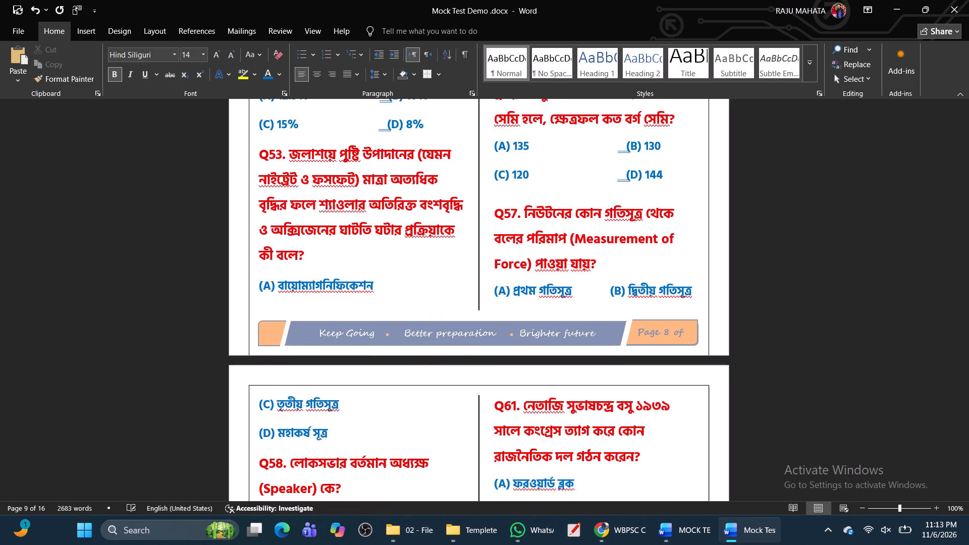
Move Q57's option (D) মহাকর্ষ সূত্র onto the line of option (C) তৃতীয় গতিসূত্র, spacing it out to the second option position.
{"action": "left_click", "coordinate": [250, 446]}
{"action": "left_click", "coordinate": [254, 439]}
{"action": "key", "text": "BackSpace"}
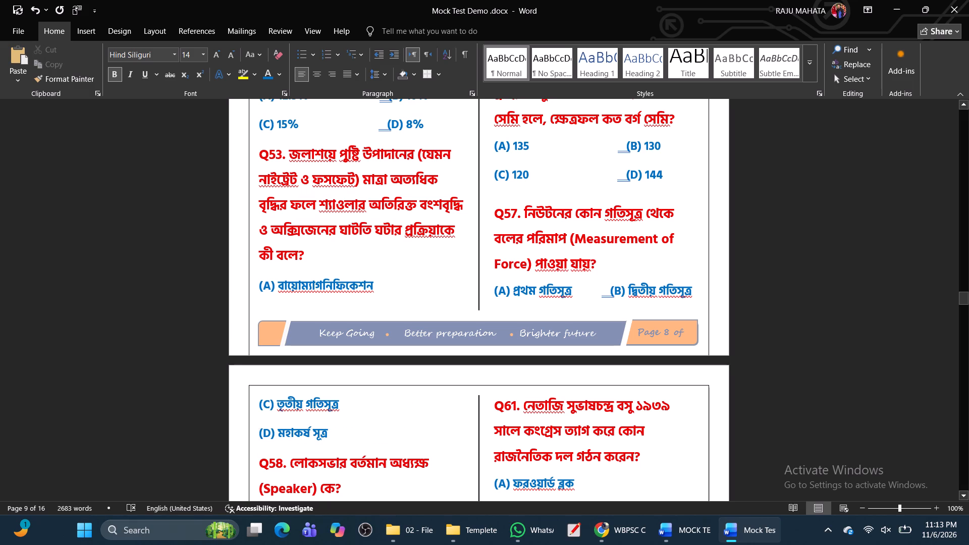
{"action": "key", "text": "space"}
{"action": "key", "text": "space"}
{"action": "key", "text": "space"}
{"action": "key", "text": "space"}
{"action": "key", "text": "space"}
{"action": "key", "text": "space"}
{"action": "key", "text": "space"}
{"action": "key", "text": "space"}
{"action": "key", "text": "space"}
{"action": "key", "text": "space"}
{"action": "key", "text": "space"}
{"action": "key", "text": "space"}
{"action": "key", "text": "space"}
{"action": "key", "text": "space"}
{"action": "key", "text": "space"}
{"action": "key", "text": "space"}
{"action": "key", "text": "space"}
{"action": "key", "text": "space"}
Move Q58's option (B) ভেঙ্কাইয়া নাইডু onto the line of option (A) ওম বিড়লা, spacing it out to the second option position.
{"action": "scroll", "coordinate": [254, 439], "scroll_direction": "down", "scroll_amount": 6}
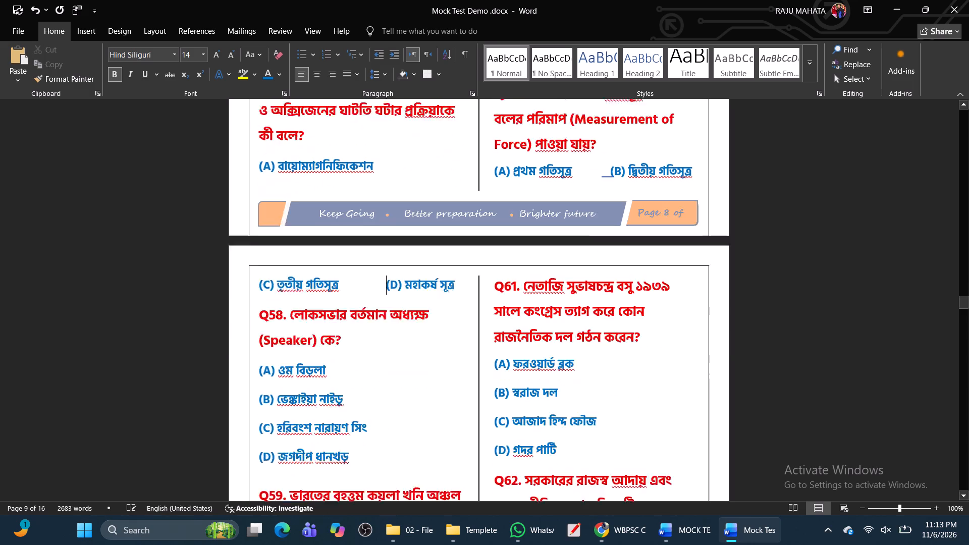
{"action": "left_click", "coordinate": [257, 340]}
{"action": "key", "text": "BackSpace"}
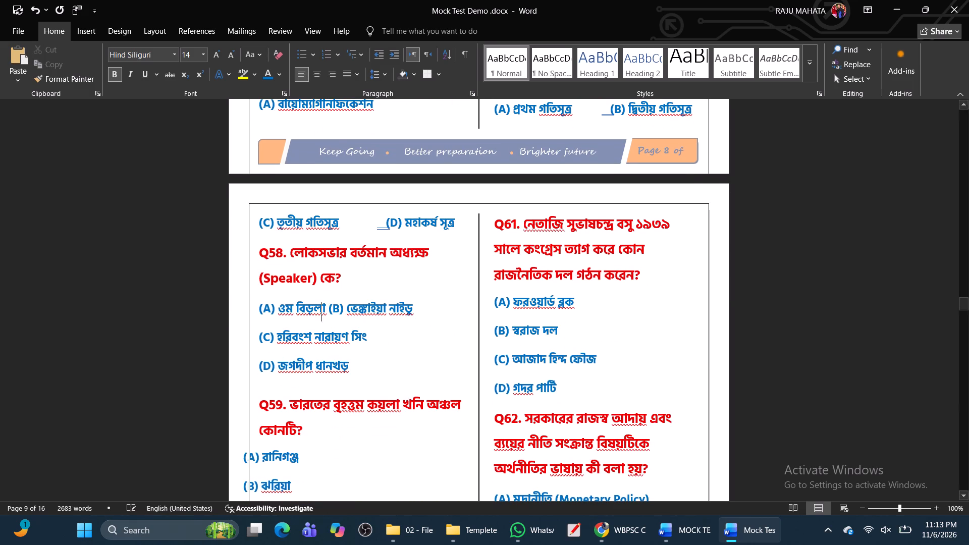
{"action": "key", "text": "space"}
{"action": "key", "text": "space"}
{"action": "key", "text": "space"}
{"action": "key", "text": "space"}
{"action": "key", "text": "space"}
{"action": "key", "text": "space"}
{"action": "key", "text": "space"}
{"action": "key", "text": "space"}
{"action": "key", "text": "space"}
{"action": "key", "text": "space"}
{"action": "key", "text": "space"}
{"action": "key", "text": "space"}
{"action": "key", "text": "space"}
{"action": "key", "text": "space"}
{"action": "key", "text": "space"}
{"action": "key", "text": "space"}
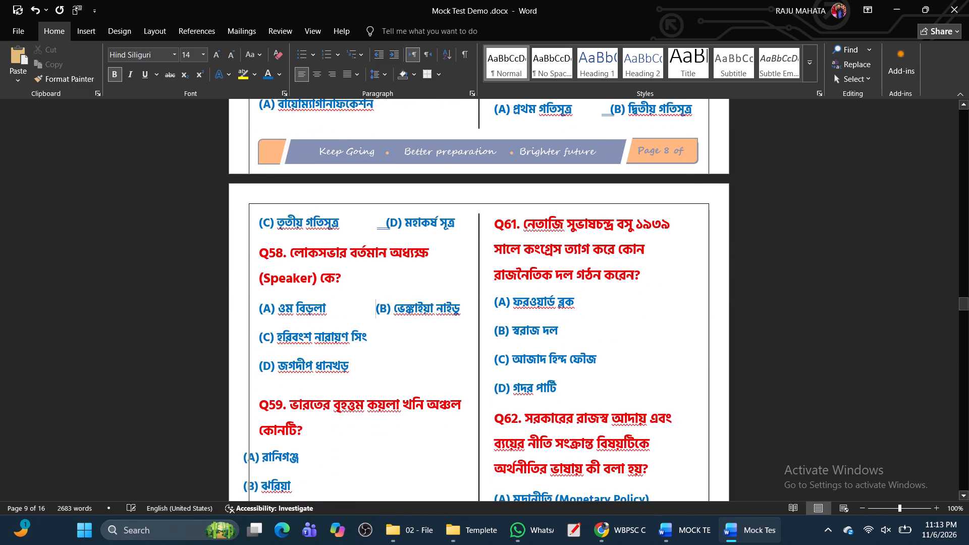
Move Q58's option (D) জগদীপ ধানখড় onto the line of option (C) হরিবংশ নারায়ণ সিং, leaving a small gap between them.
{"action": "left_click", "coordinate": [258, 371]}
{"action": "key", "text": "BackSpace"}
{"action": "key", "text": "space"}
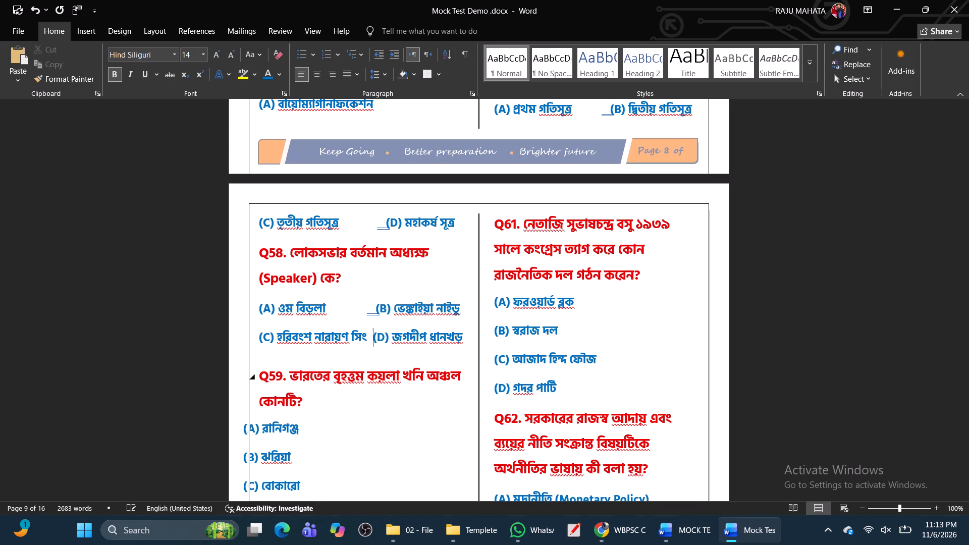
{"action": "key", "text": "space"}
{"action": "key", "text": "BackSpace"}
Bring Q59's four overhanging options back to the column's text edge by deleting the trailing characters at their line ends.
{"action": "scroll", "coordinate": [258, 376], "scroll_direction": "down", "scroll_amount": 2}
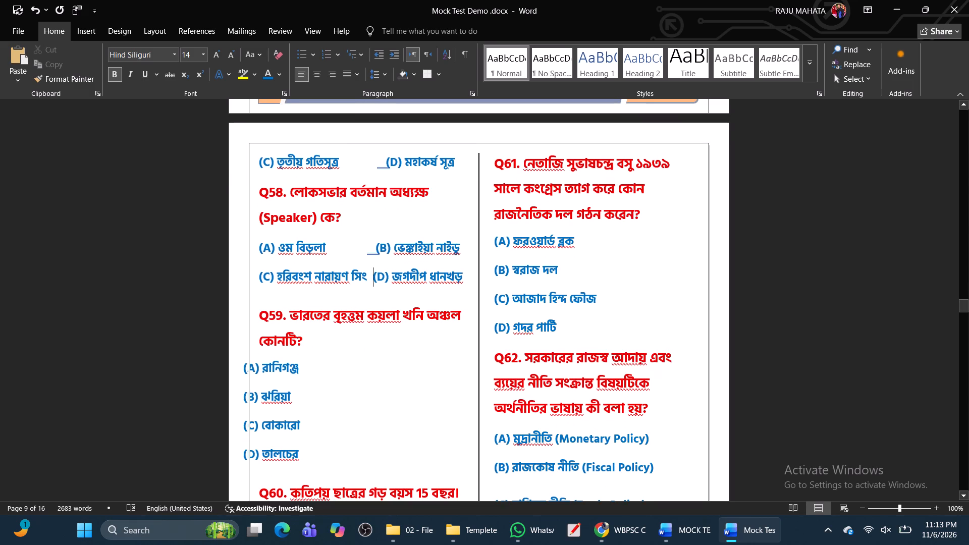
{"action": "left_click", "coordinate": [242, 400]}
{"action": "left_click", "coordinate": [242, 400]}
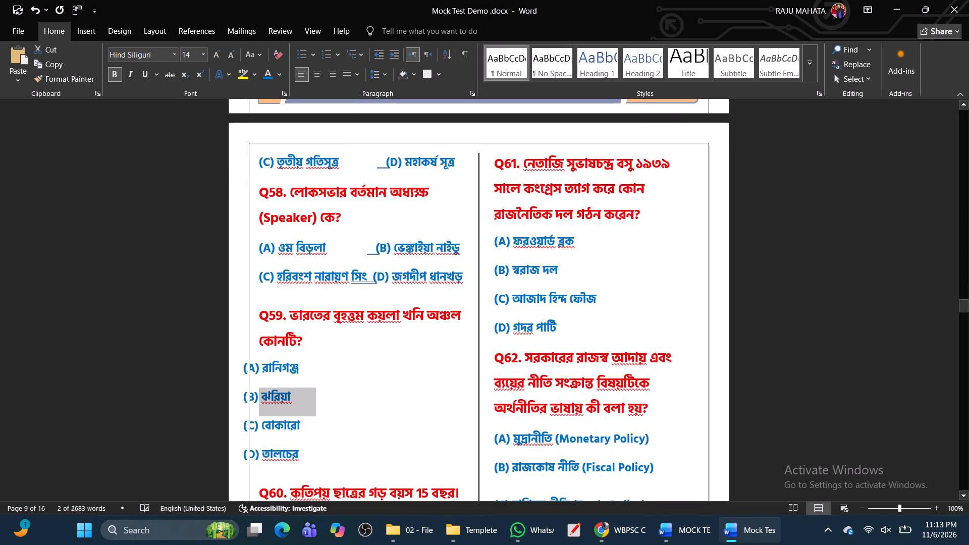
{"action": "left_click", "coordinate": [317, 398]}
{"action": "left_click", "coordinate": [281, 399]}
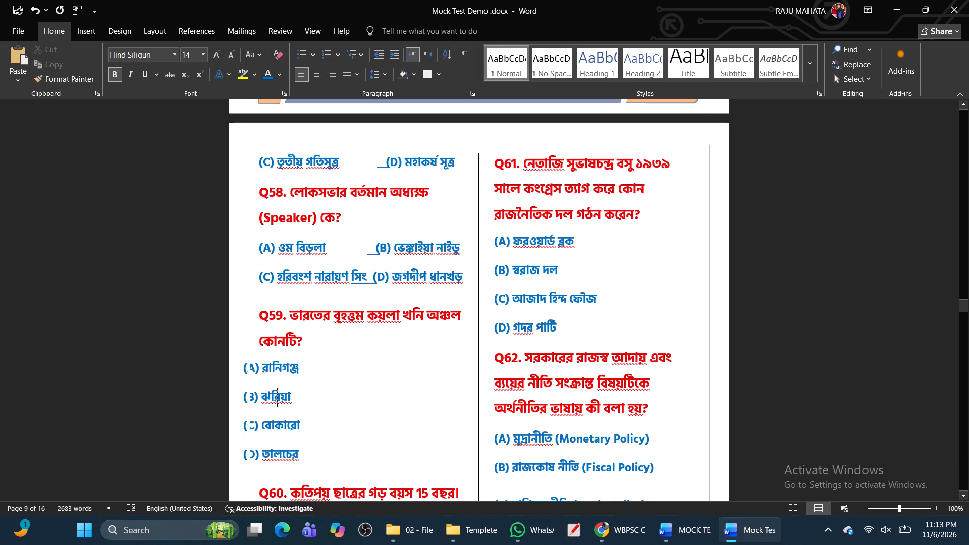
{"action": "left_click", "coordinate": [309, 399]}
{"action": "key", "text": "BackSpace"}
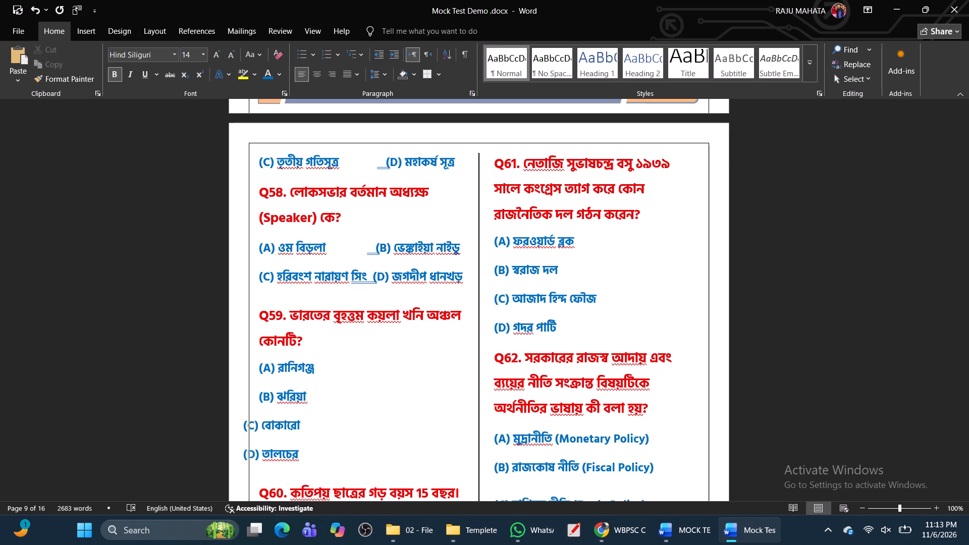
{"action": "left_click", "coordinate": [327, 428]}
{"action": "key", "text": "BackSpace"}
{"action": "left_click", "coordinate": [331, 449]}
{"action": "key", "text": "BackSpace"}
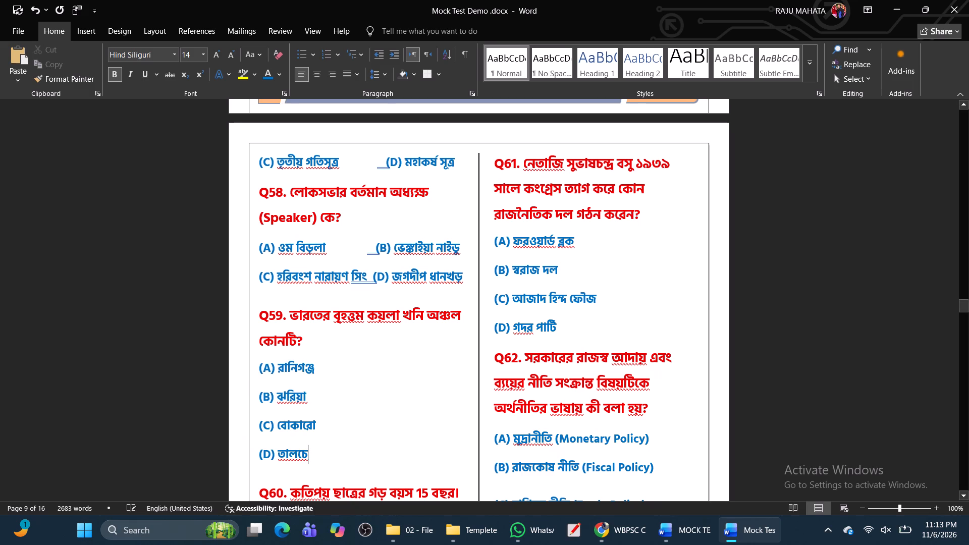
Move Q59's option (B) ঝরিয়া onto the line of option (A) রানিগঞ্জ, spacing it out to the second option position.
{"action": "left_click", "coordinate": [257, 397]}
{"action": "key", "text": "BackSpace"}
{"action": "key", "text": "space"}
{"action": "key", "text": "space"}
{"action": "key", "text": "space"}
{"action": "key", "text": "space"}
{"action": "key", "text": "space"}
{"action": "key", "text": "space"}
{"action": "key", "text": "space"}
{"action": "key", "text": "space"}
{"action": "key", "text": "space"}
{"action": "key", "text": "space"}
{"action": "key", "text": "space"}
{"action": "key", "text": "space"}
{"action": "key", "text": "space"}
{"action": "key", "text": "space"}
{"action": "key", "text": "space"}
{"action": "key", "text": "space"}
{"action": "key", "text": "space"}
{"action": "key", "text": "space"}
{"action": "key", "text": "space"}
{"action": "key", "text": "space"}
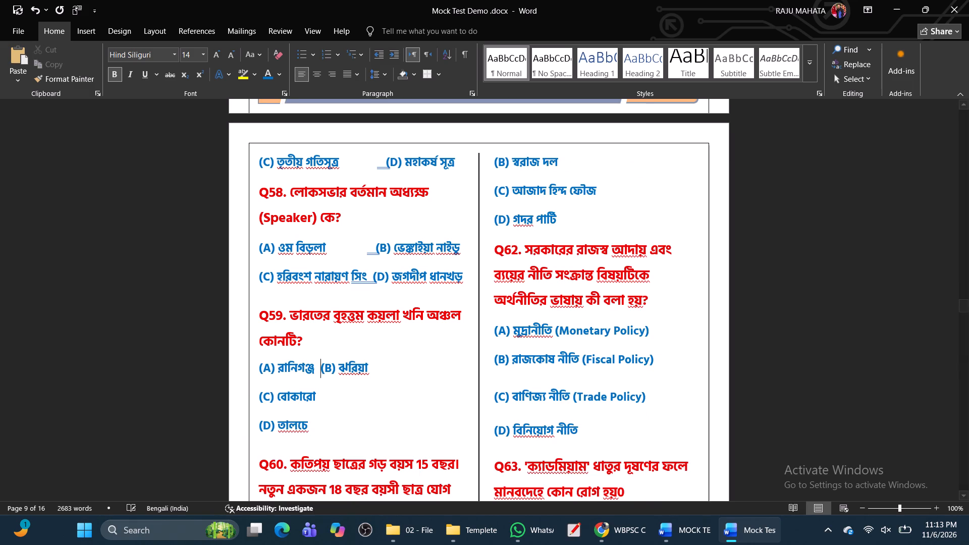
{"action": "key", "text": "space"}
{"action": "key", "text": "space"}
{"action": "key", "text": "space"}
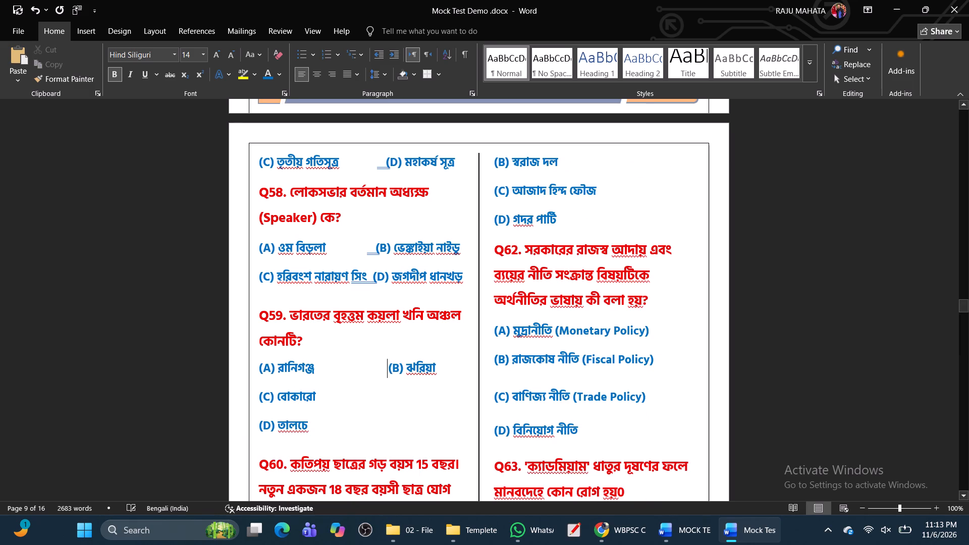
Move Q59's option (D) onto the line of option (C) বোকারো, spacing it out to sit beneath option (B).
{"action": "left_click", "coordinate": [261, 432]}
{"action": "left_click", "coordinate": [260, 431]}
{"action": "key", "text": "BackSpace"}
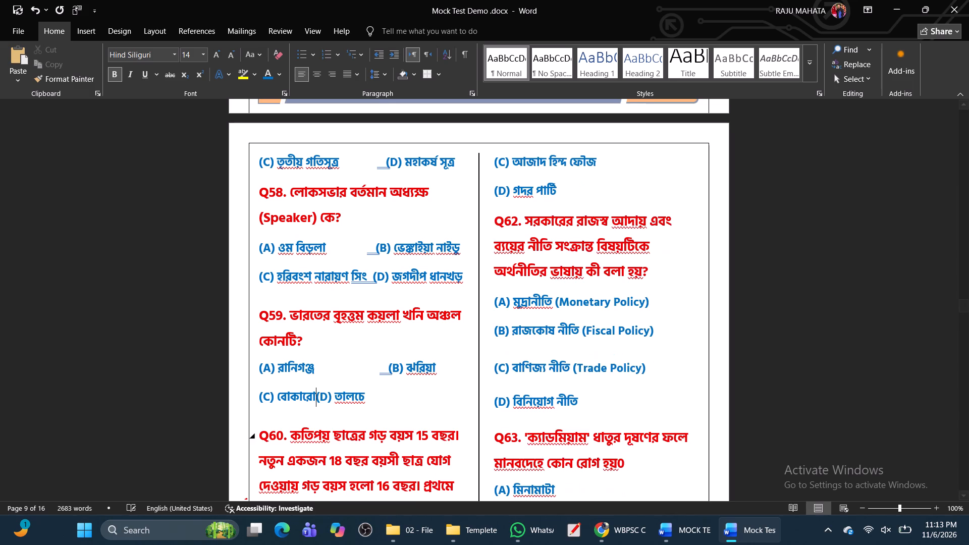
{"action": "key", "text": "space"}
{"action": "key", "text": "space"}
{"action": "key", "text": "space"}
{"action": "key", "text": "space"}
{"action": "key", "text": "space"}
{"action": "key", "text": "space"}
{"action": "key", "text": "space"}
{"action": "key", "text": "space"}
{"action": "key", "text": "space"}
{"action": "key", "text": "space"}
{"action": "key", "text": "space"}
{"action": "key", "text": "space"}
{"action": "key", "text": "space"}
{"action": "key", "text": "space"}
{"action": "key", "text": "space"}
{"action": "key", "text": "space"}
{"action": "key", "text": "space"}
{"action": "key", "text": "space"}
{"action": "key", "text": "space"}
{"action": "key", "text": "space"}
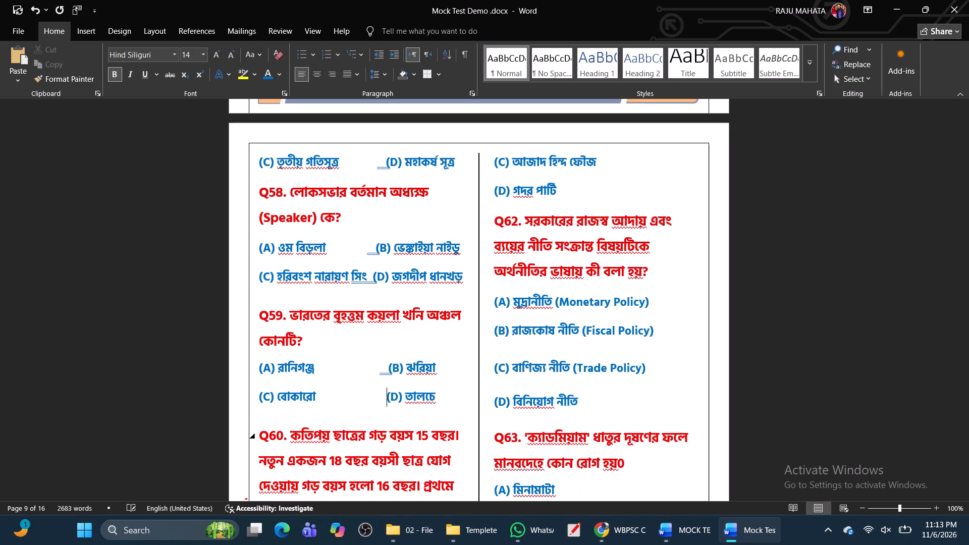
Align Q60's overhanging option (A) 2 জন with the other options by deleting the trailing character at its line end.
{"action": "scroll", "coordinate": [260, 431], "scroll_direction": "down", "scroll_amount": 6}
{"action": "left_click", "coordinate": [336, 363]}
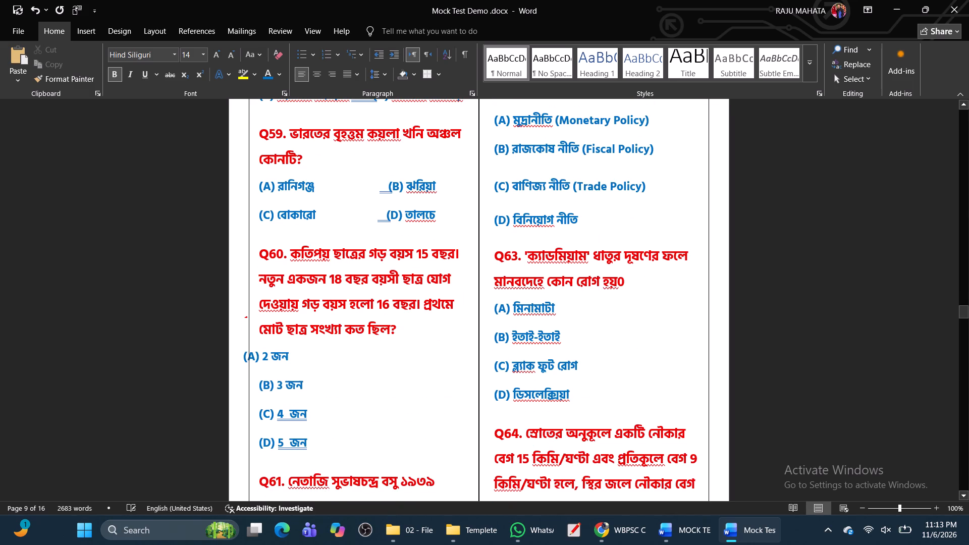
{"action": "key", "text": "BackSpace"}
Move Q60's option (B) 3 জন onto the line of option (A) 2 জন, spacing it out to the second option position.
{"action": "left_click", "coordinate": [259, 390]}
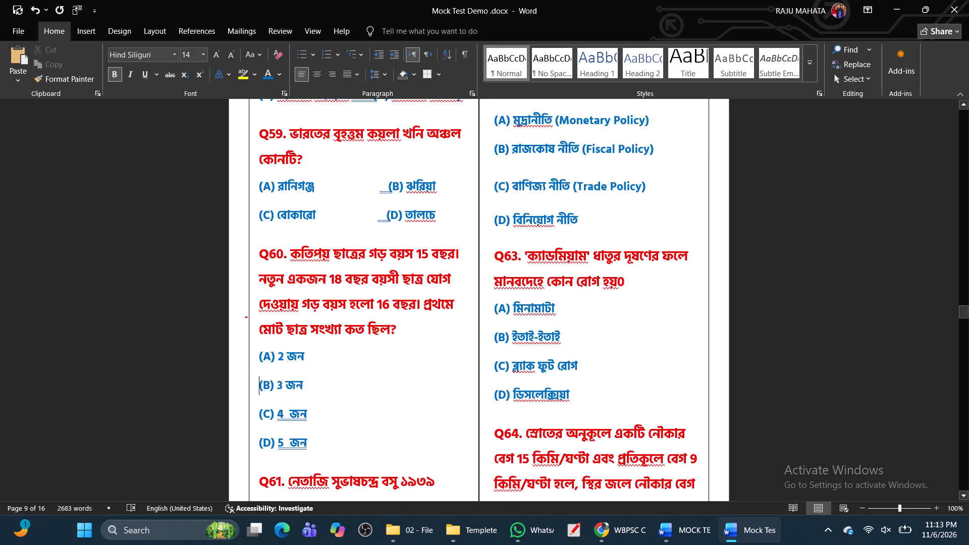
{"action": "key", "text": "BackSpace"}
{"action": "key", "text": "space"}
{"action": "key", "text": "space"}
{"action": "key", "text": "space"}
{"action": "key", "text": "space"}
{"action": "key", "text": "space"}
{"action": "key", "text": "space"}
{"action": "key", "text": "space"}
{"action": "key", "text": "space"}
{"action": "key", "text": "space"}
{"action": "key", "text": "space"}
{"action": "key", "text": "space"}
{"action": "key", "text": "space"}
{"action": "key", "text": "space"}
{"action": "key", "text": "space"}
{"action": "key", "text": "space"}
{"action": "key", "text": "space"}
{"action": "key", "text": "space"}
{"action": "key", "text": "space"}
{"action": "key", "text": "space"}
{"action": "key", "text": "space"}
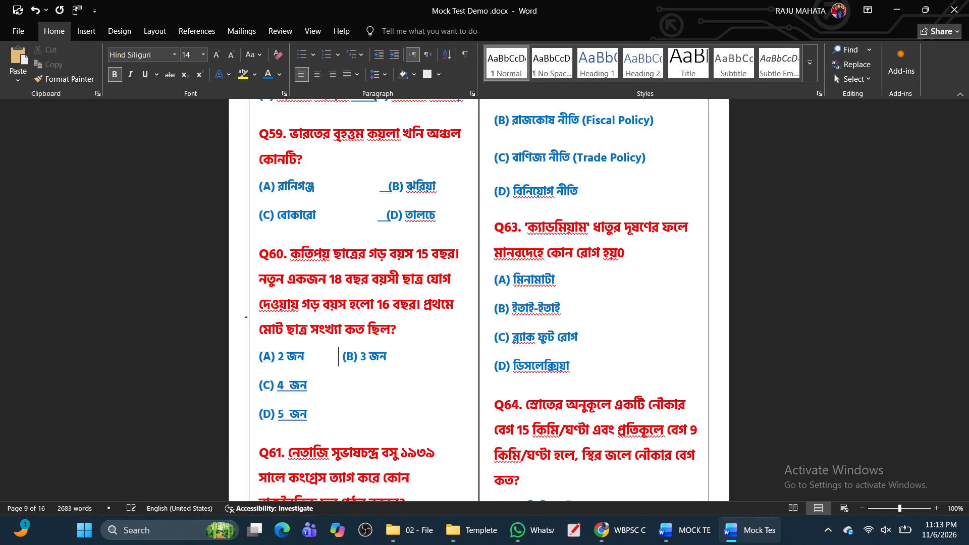
Move Q60's option (D) 5 জন onto the line of option (C) 4 জন, spacing it out to sit beneath option (B).
{"action": "left_click", "coordinate": [259, 419]}
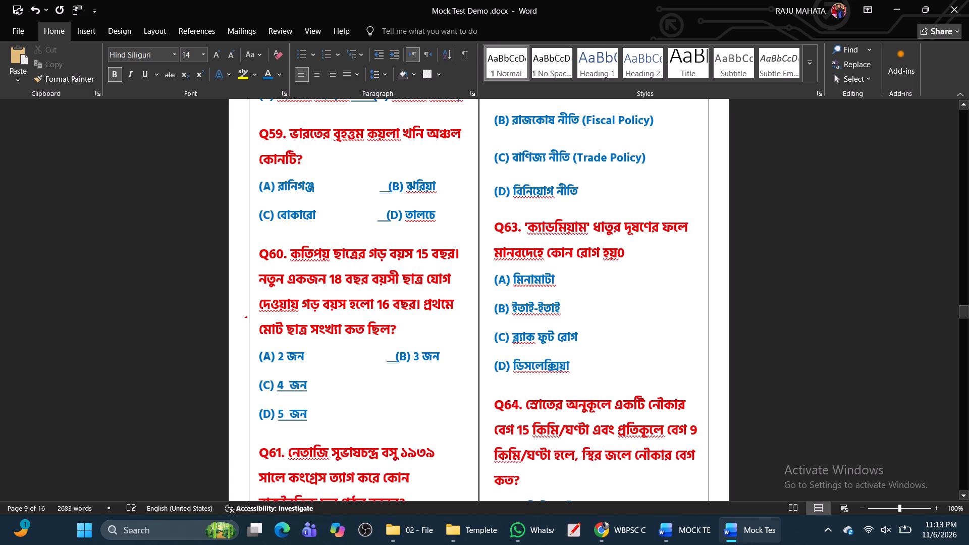
{"action": "key", "text": "BackSpace"}
{"action": "key", "text": "space"}
{"action": "key", "text": "space"}
{"action": "key", "text": "space"}
{"action": "key", "text": "space"}
{"action": "key", "text": "space"}
{"action": "key", "text": "space"}
{"action": "key", "text": "space"}
{"action": "key", "text": "space"}
{"action": "key", "text": "space"}
{"action": "key", "text": "space"}
{"action": "key", "text": "space"}
{"action": "key", "text": "space"}
{"action": "key", "text": "space"}
{"action": "key", "text": "space"}
{"action": "key", "text": "space"}
{"action": "key", "text": "space"}
{"action": "key", "text": "space"}
{"action": "key", "text": "space"}
{"action": "key", "text": "space"}
{"action": "key", "text": "space"}
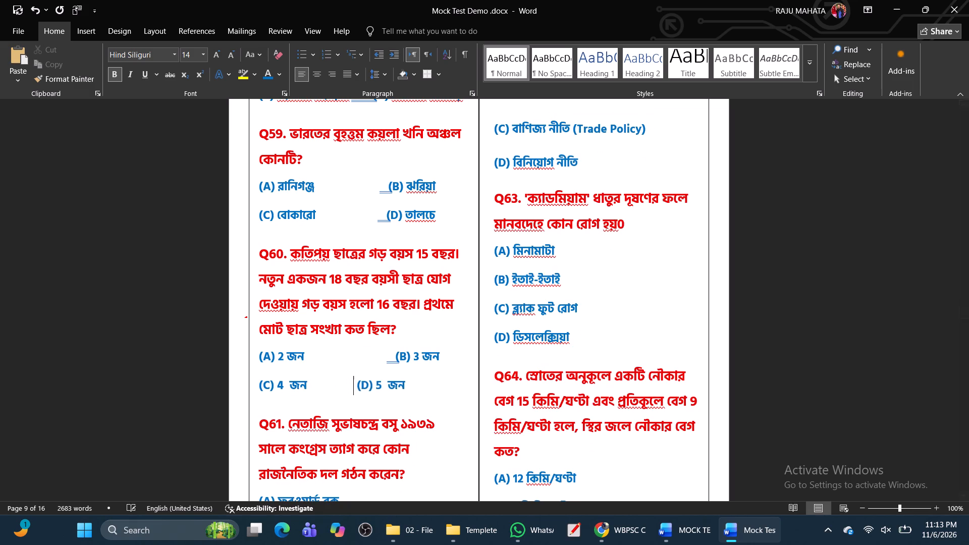
Widen the gap before Q59's option (B) ঝরিয়া by two spaces to bring it closer to Q60's second option position.
{"action": "scroll", "coordinate": [260, 424], "scroll_direction": "down", "scroll_amount": 4}
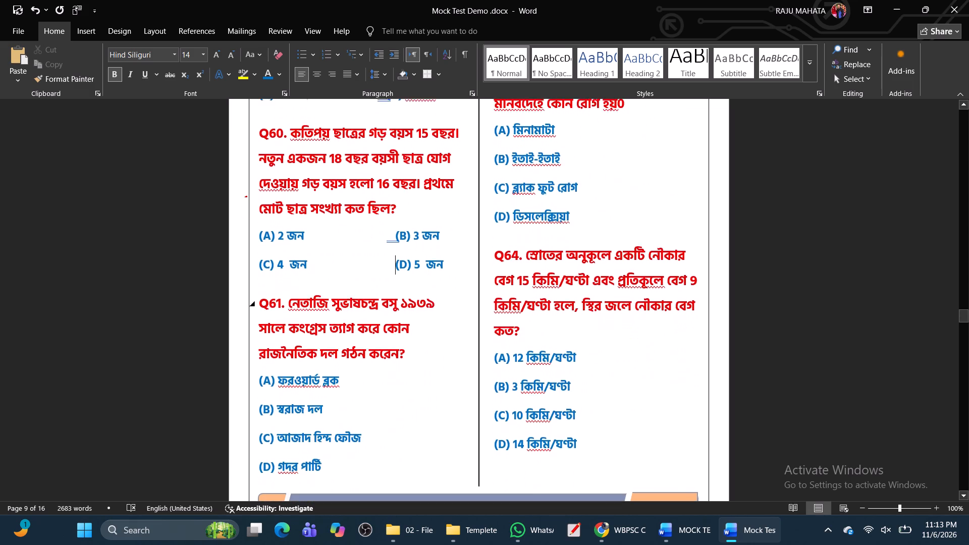
{"action": "scroll", "coordinate": [301, 258], "scroll_direction": "up", "scroll_amount": 5}
{"action": "left_click", "coordinate": [364, 212]}
{"action": "key", "text": "space"}
{"action": "key", "text": "space"}
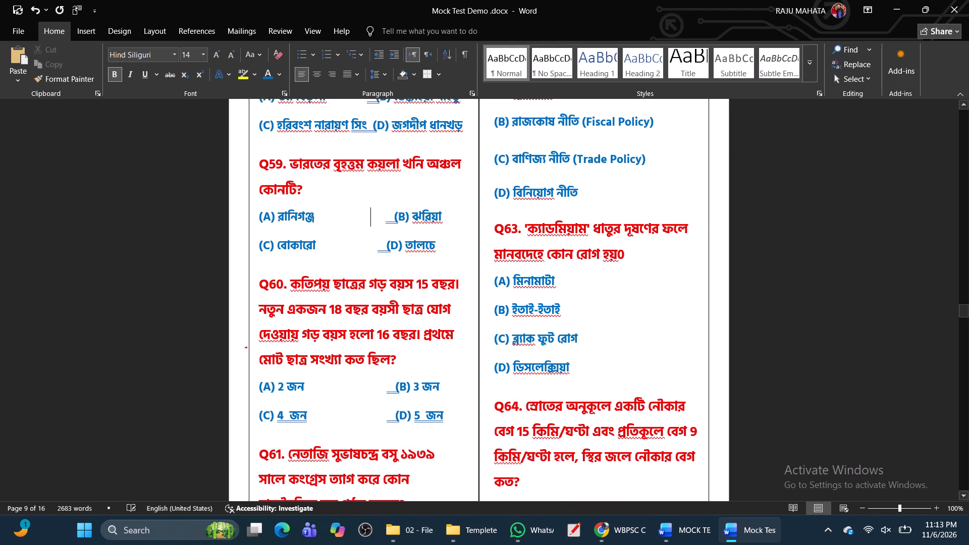
Widen the gap before Q59's option (D) তালচে by two spaces to bring it beneath option (B) ঝরিয়া.
{"action": "left_click", "coordinate": [369, 233]}
{"action": "left_click", "coordinate": [369, 250]}
{"action": "key", "text": "space"}
{"action": "key", "text": "space"}
Move Q61's option (B) স্বরাজ দল onto the line of option (A) ফরওয়ার্ড ব্লক, spacing it out to the second option position.
{"action": "scroll", "coordinate": [378, 305], "scroll_direction": "down", "scroll_amount": 10}
{"action": "left_click", "coordinate": [257, 261]}
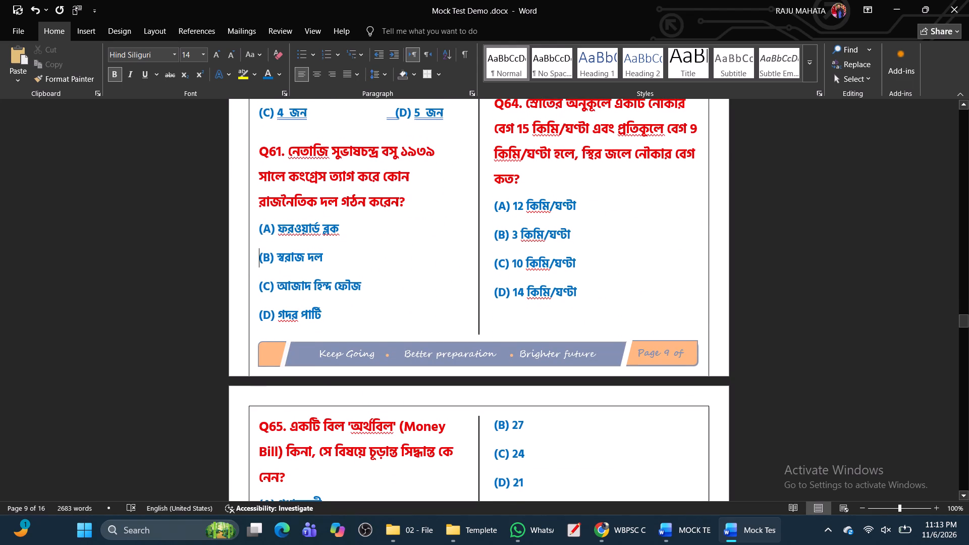
{"action": "key", "text": "BackSpace"}
{"action": "key", "text": "space"}
{"action": "key", "text": "space"}
{"action": "key", "text": "space"}
{"action": "key", "text": "space"}
{"action": "key", "text": "space"}
{"action": "key", "text": "space"}
{"action": "key", "text": "space"}
{"action": "key", "text": "space"}
{"action": "key", "text": "space"}
{"action": "key", "text": "space"}
{"action": "key", "text": "space"}
{"action": "key", "text": "space"}
{"action": "key", "text": "space"}
{"action": "key", "text": "space"}
{"action": "key", "text": "space"}
{"action": "key", "text": "space"}
{"action": "key", "text": "space"}
{"action": "key", "text": "space"}
{"action": "key", "text": "space"}
{"action": "key", "text": "space"}
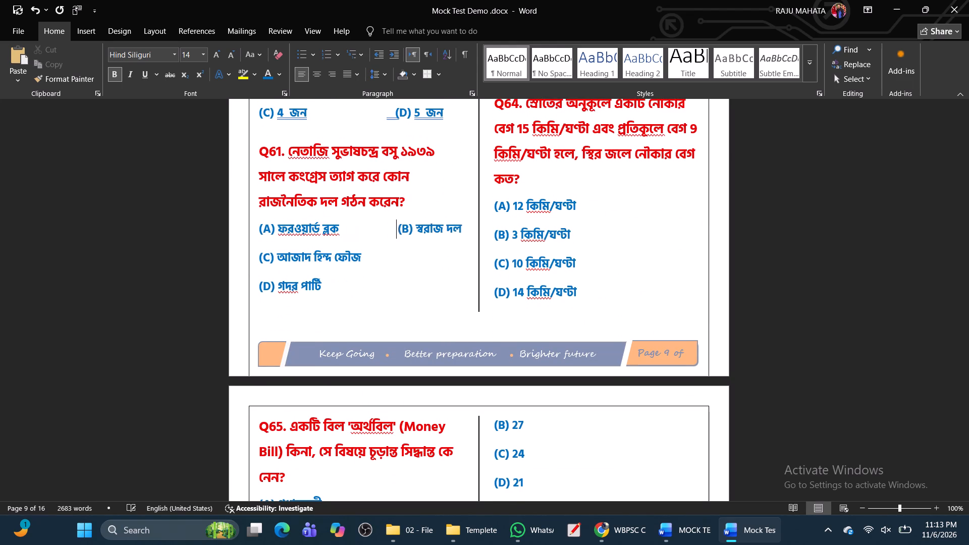
{"action": "key", "text": "BackSpace"}
{"action": "key", "text": "BackSpace"}
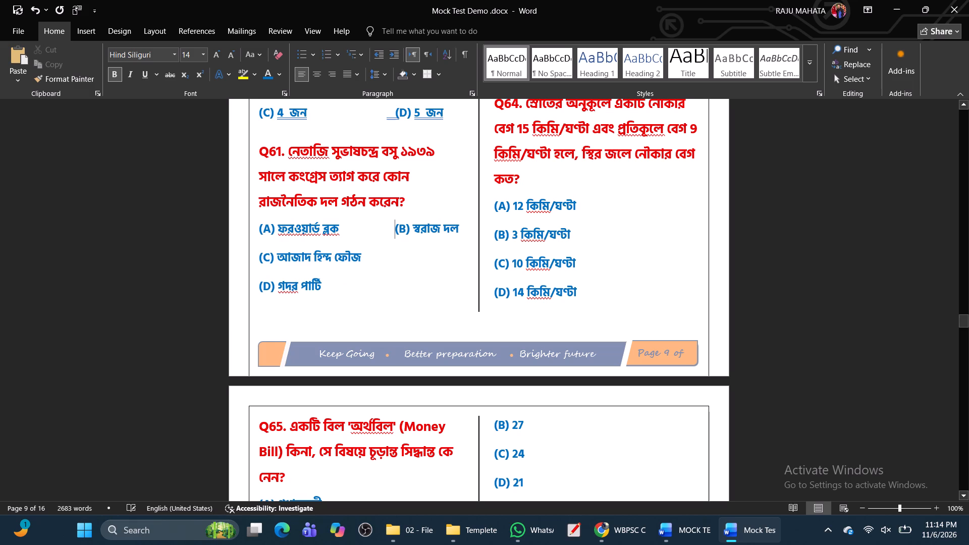
Move Q61's option (D) গদর পার্টি onto the line of option (C) আজাদ হিন্দ ফৌজ, spacing it out to sit beneath option (B).
{"action": "left_click", "coordinate": [255, 289]}
{"action": "key", "text": "BackSpace"}
{"action": "key", "text": "space"}
{"action": "key", "text": "space"}
{"action": "key", "text": "space"}
{"action": "key", "text": "space"}
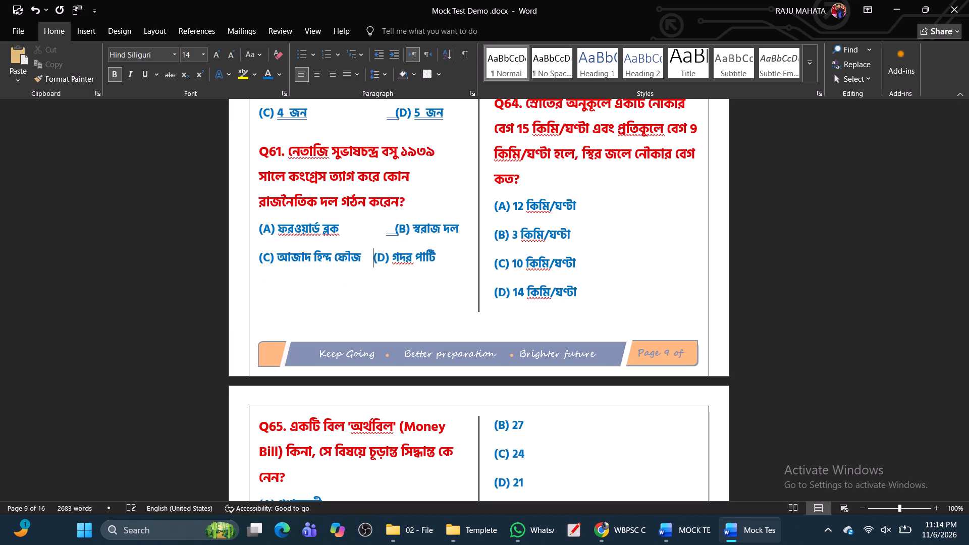
{"action": "key", "text": "space"}
{"action": "key", "text": "space"}
{"action": "key", "text": "space"}
{"action": "key", "text": "space"}
{"action": "key", "text": "space"}
{"action": "key", "text": "space"}
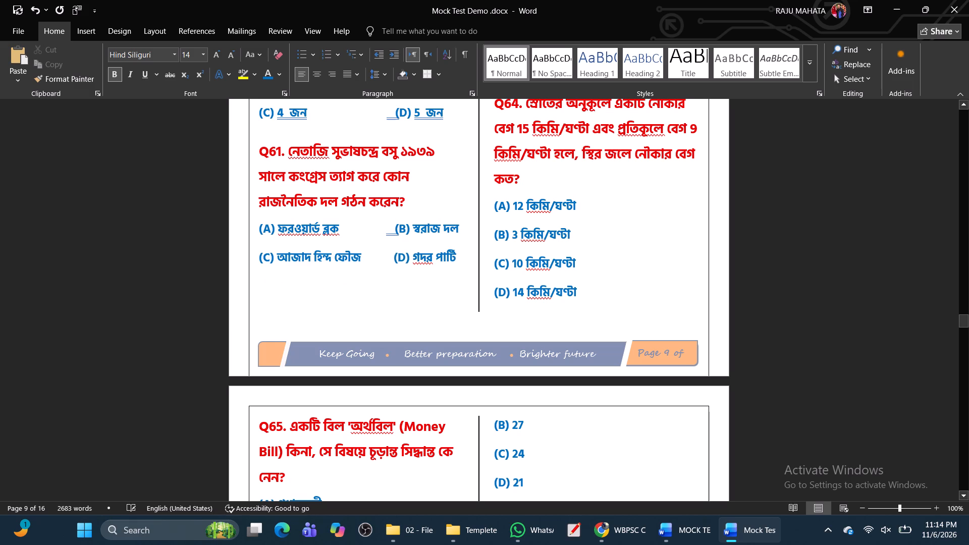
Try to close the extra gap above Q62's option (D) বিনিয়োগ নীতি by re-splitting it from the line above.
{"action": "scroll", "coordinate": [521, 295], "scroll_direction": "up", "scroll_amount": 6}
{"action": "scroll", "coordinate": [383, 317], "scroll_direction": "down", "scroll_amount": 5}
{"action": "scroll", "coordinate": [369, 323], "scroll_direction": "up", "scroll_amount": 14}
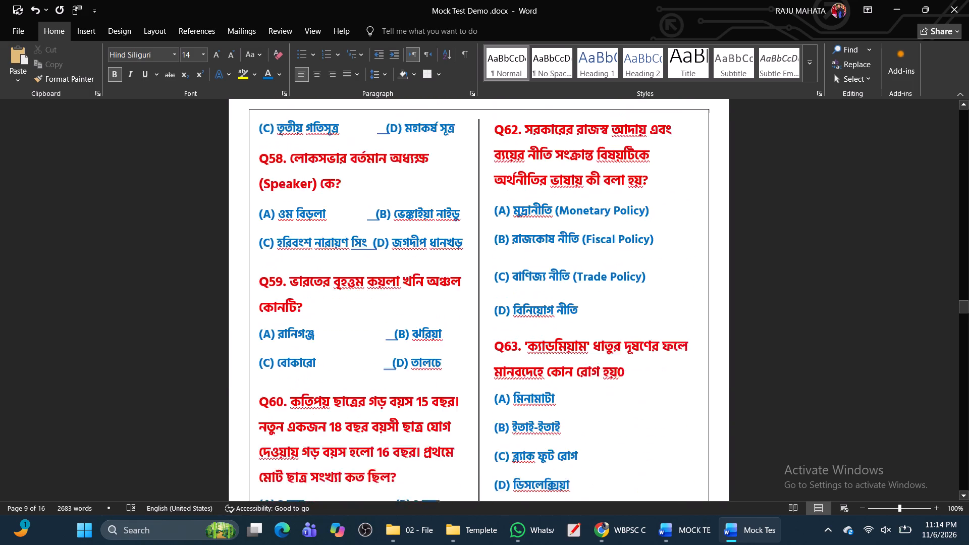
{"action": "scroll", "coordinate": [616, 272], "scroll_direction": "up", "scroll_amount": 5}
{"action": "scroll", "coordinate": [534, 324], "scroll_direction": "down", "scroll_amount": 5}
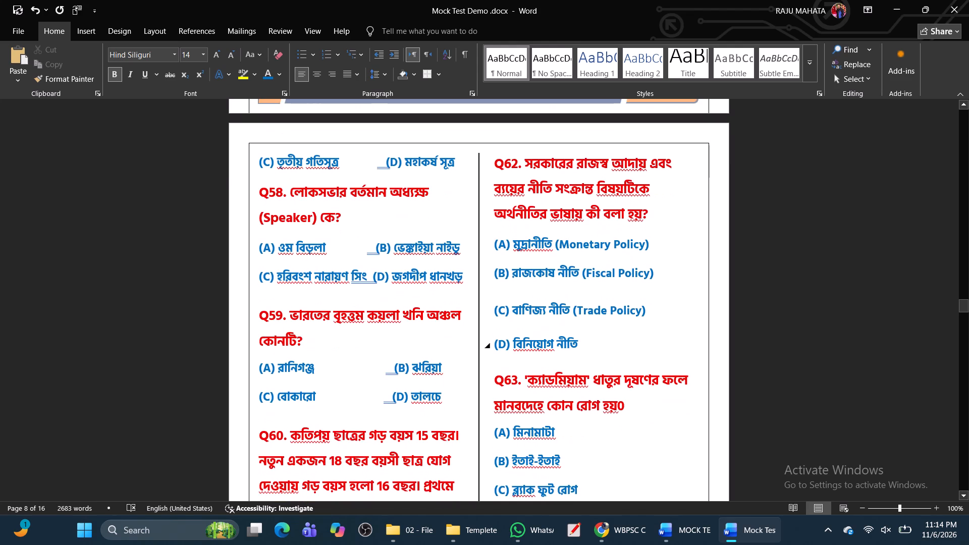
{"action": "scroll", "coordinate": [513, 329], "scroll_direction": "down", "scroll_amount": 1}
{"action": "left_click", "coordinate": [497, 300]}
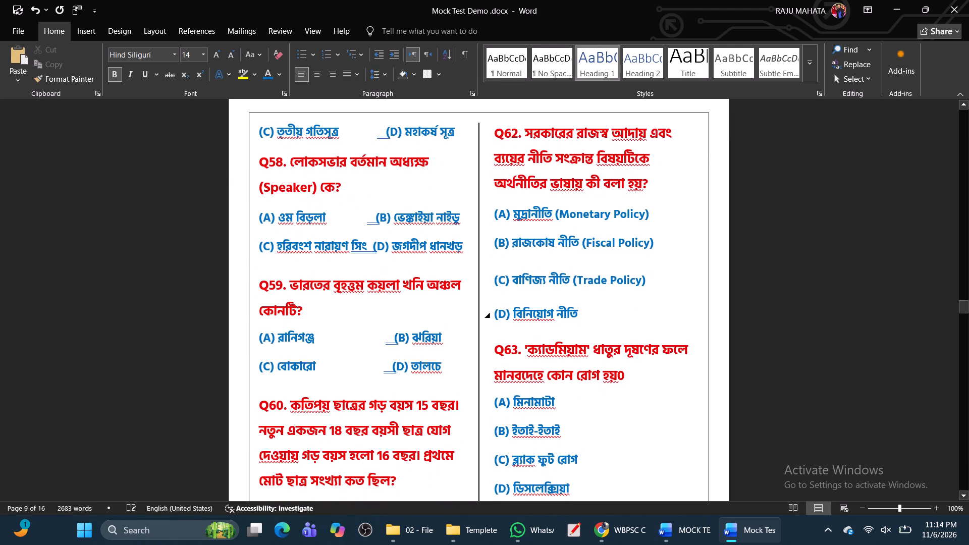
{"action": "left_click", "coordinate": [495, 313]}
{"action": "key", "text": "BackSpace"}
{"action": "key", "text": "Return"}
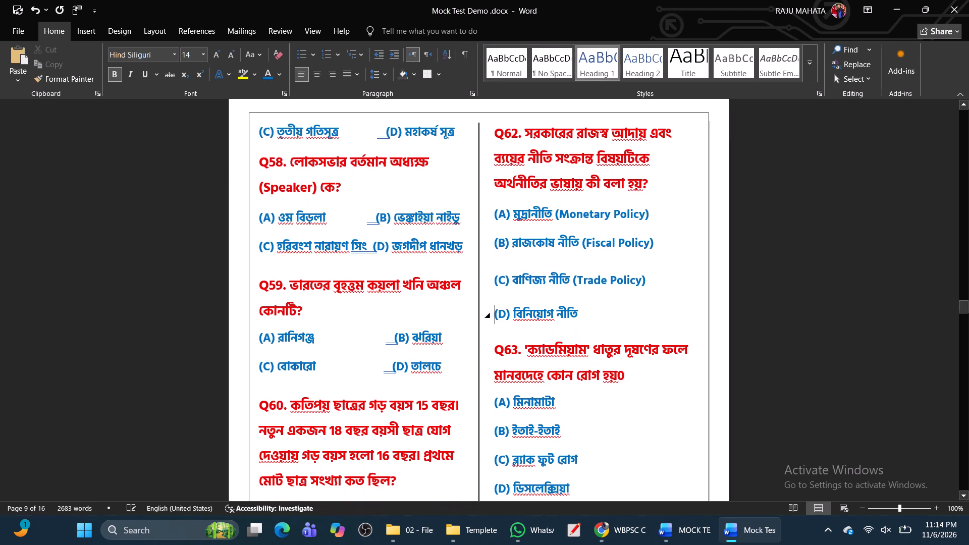
Close the extra gaps above Q62's options (C) and (D) by joining each to the preceding text and splitting it off again.
{"action": "left_click", "coordinate": [494, 284]}
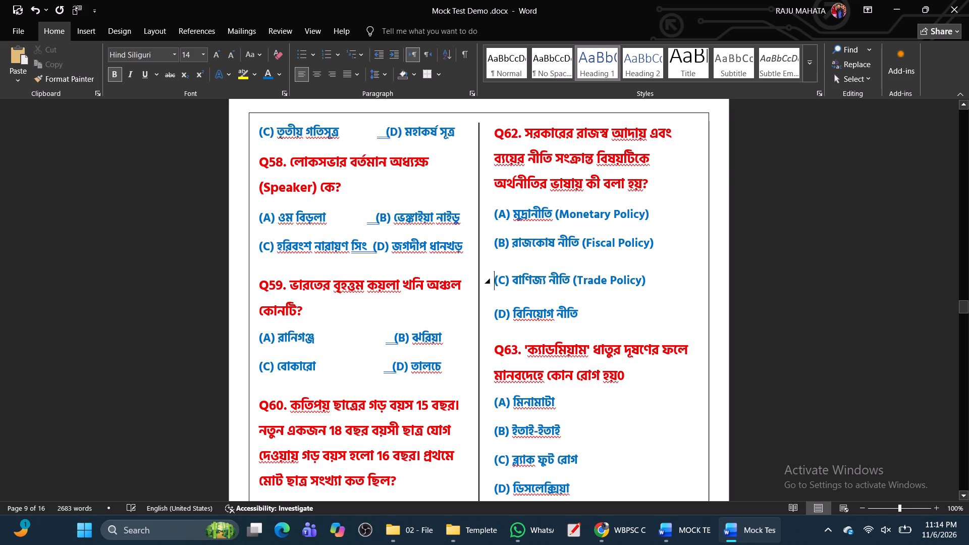
{"action": "key", "text": "BackSpace"}
{"action": "key", "text": "Return"}
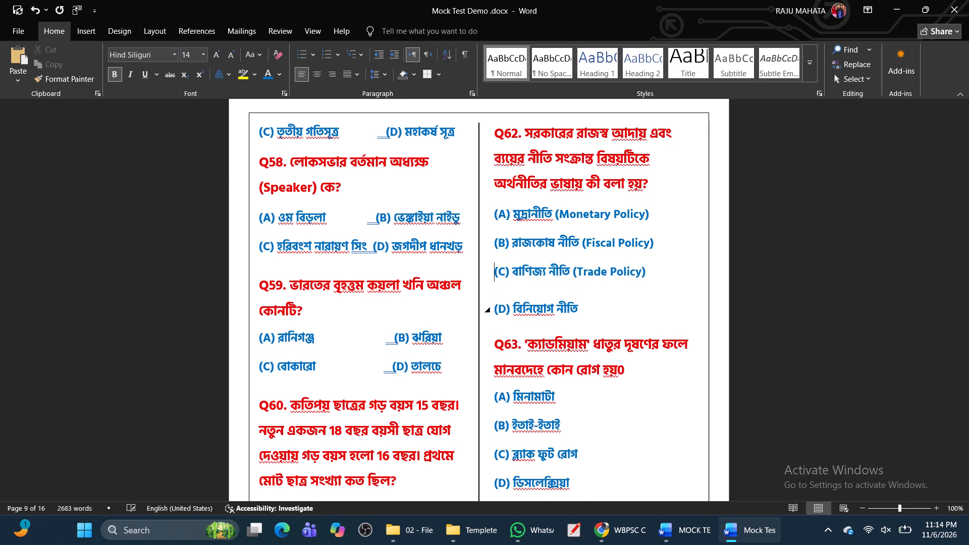
{"action": "scroll", "coordinate": [494, 284], "scroll_direction": "down", "scroll_amount": 3}
{"action": "left_click", "coordinate": [492, 219]}
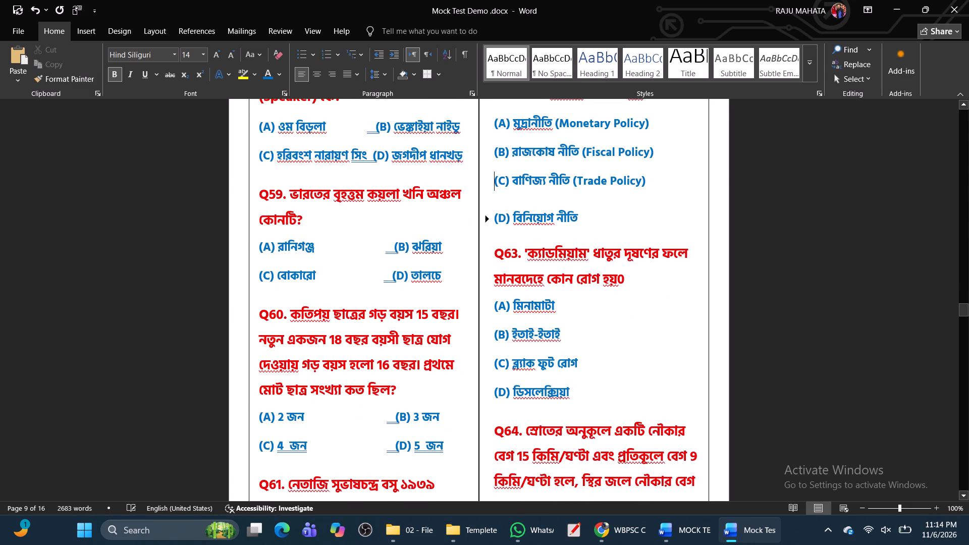
{"action": "left_click", "coordinate": [495, 222]}
{"action": "key", "text": "BackSpace"}
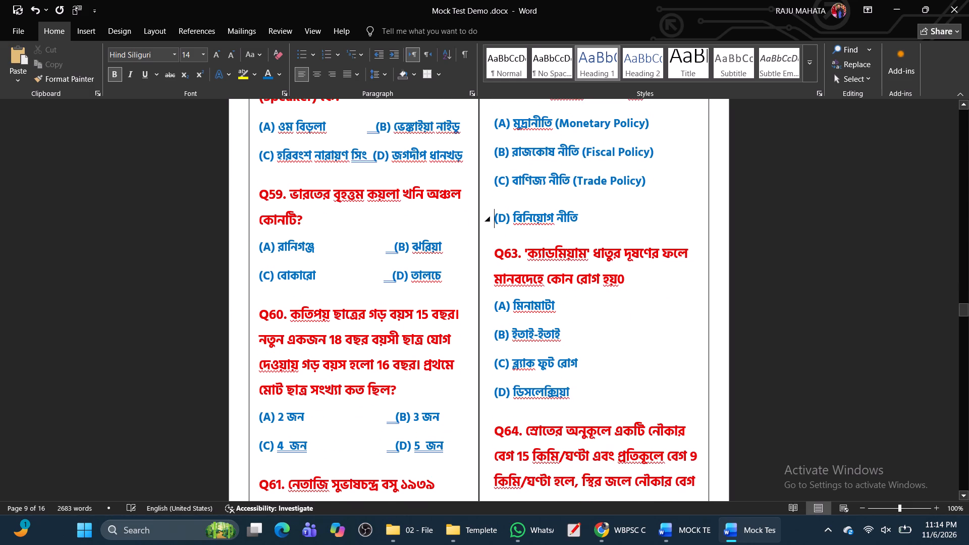
{"action": "key", "text": "BackSpace"}
{"action": "key", "text": "Return"}
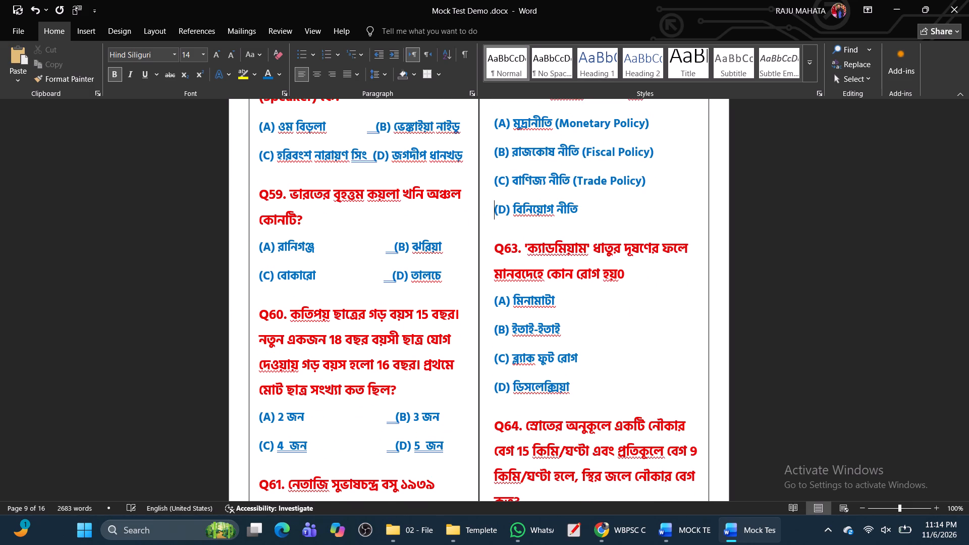
Move Q63's option (B) ইতাই-ইতাই onto the line of option (A) মিনামাটা, spacing it out to the second option position.
{"action": "scroll", "coordinate": [511, 262], "scroll_direction": "up", "scroll_amount": 3}
{"action": "scroll", "coordinate": [512, 263], "scroll_direction": "down", "scroll_amount": 5}
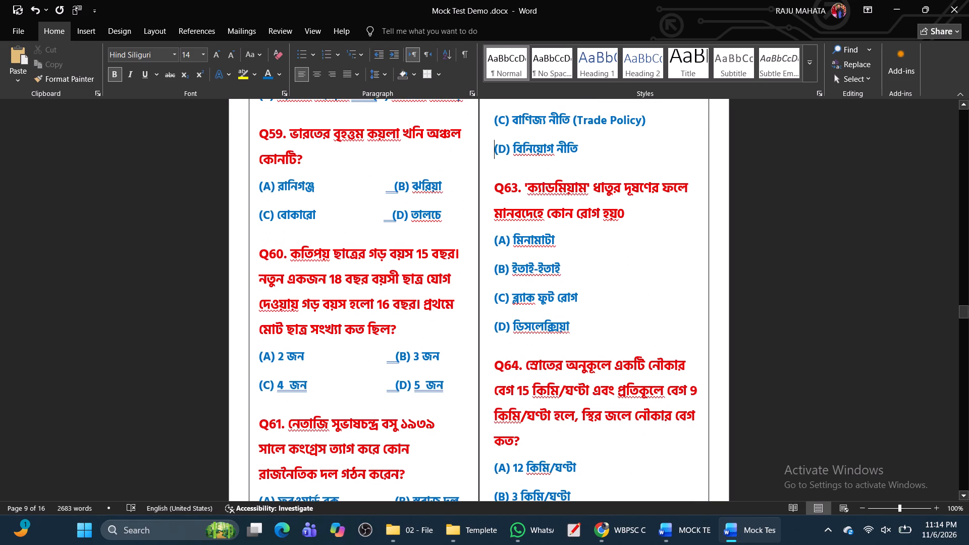
{"action": "left_click", "coordinate": [487, 278]}
{"action": "key", "text": "BackSpace"}
{"action": "type", "text": "n"}
{"action": "key", "text": "space"}
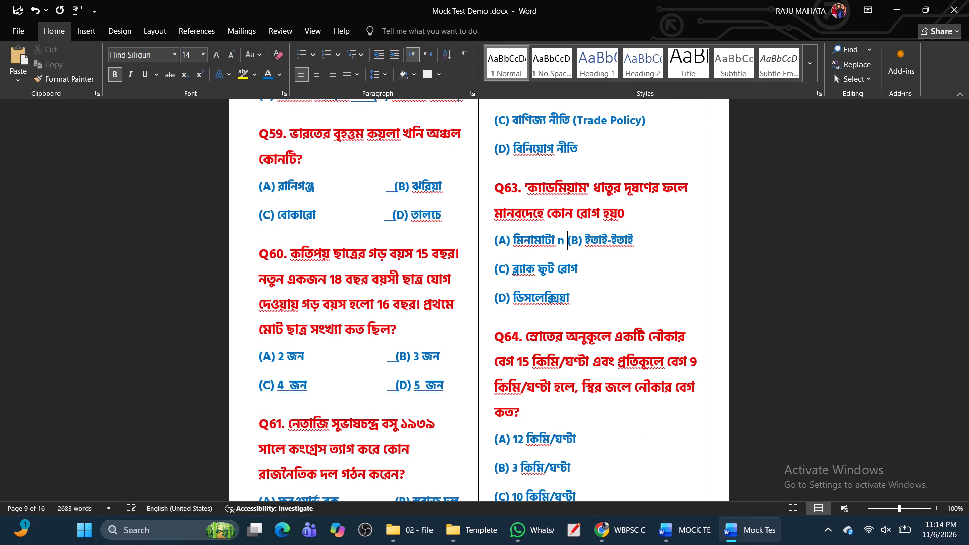
{"action": "key", "text": "space"}
{"action": "left_click", "coordinate": [561, 249]}
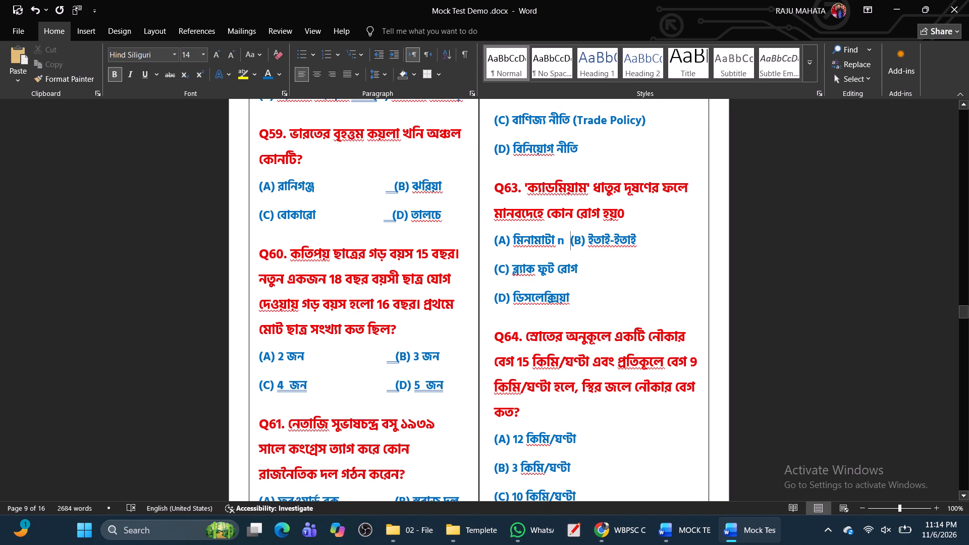
{"action": "key", "text": "BackSpace"}
{"action": "left_click", "coordinate": [559, 245]}
{"action": "key", "text": "space"}
{"action": "key", "text": "space"}
{"action": "key", "text": "space"}
{"action": "key", "text": "space"}
{"action": "key", "text": "space"}
{"action": "key", "text": "space"}
{"action": "key", "text": "space"}
{"action": "key", "text": "space"}
{"action": "key", "text": "space"}
{"action": "key", "text": "space"}
{"action": "key", "text": "space"}
{"action": "key", "text": "space"}
{"action": "key", "text": "space"}
{"action": "key", "text": "space"}
{"action": "key", "text": "space"}
{"action": "key", "text": "space"}
{"action": "key", "text": "space"}
{"action": "key", "text": "space"}
{"action": "key", "text": "space"}
{"action": "key", "text": "space"}
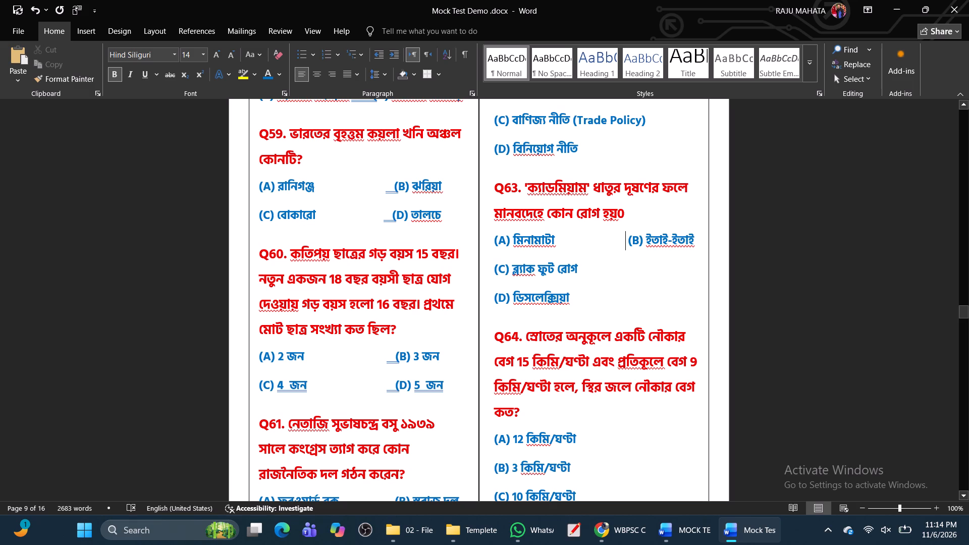
Move Q63's option (D) ডিসলেক্সিয়া onto the line of option (C) ব্ল্যাক ফুট রোগ, spacing it out as far as the line allows.
{"action": "left_click", "coordinate": [487, 304]}
{"action": "key", "text": "BackSpace"}
{"action": "key", "text": "space"}
{"action": "key", "text": "space"}
{"action": "key", "text": "space"}
{"action": "key", "text": "space"}
{"action": "key", "text": "space"}
{"action": "key", "text": "space"}
{"action": "key", "text": "space"}
{"action": "key", "text": "space"}
{"action": "key", "text": "space"}
{"action": "key", "text": "space"}
{"action": "key", "text": "space"}
{"action": "key", "text": "space"}
{"action": "key", "text": "space"}
{"action": "key", "text": "space"}
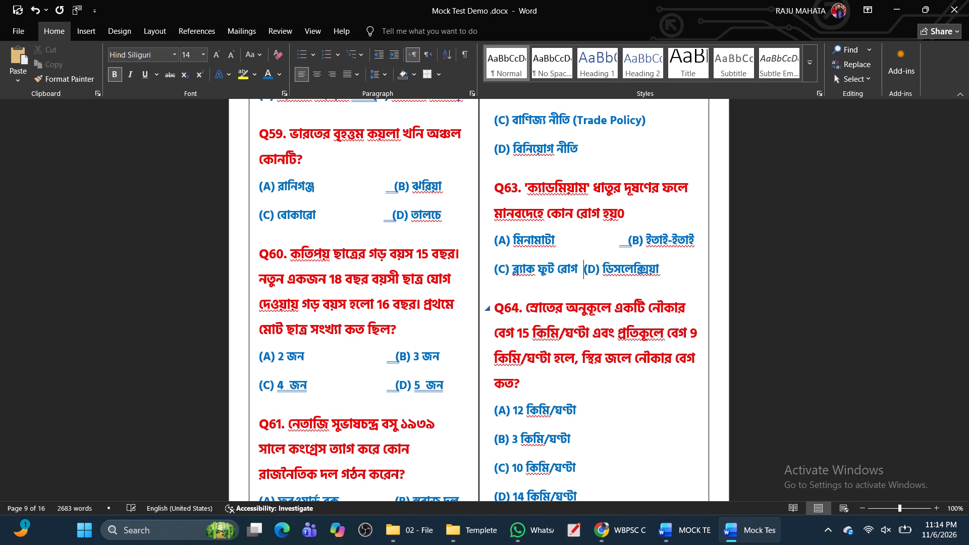
{"action": "key", "text": "space"}
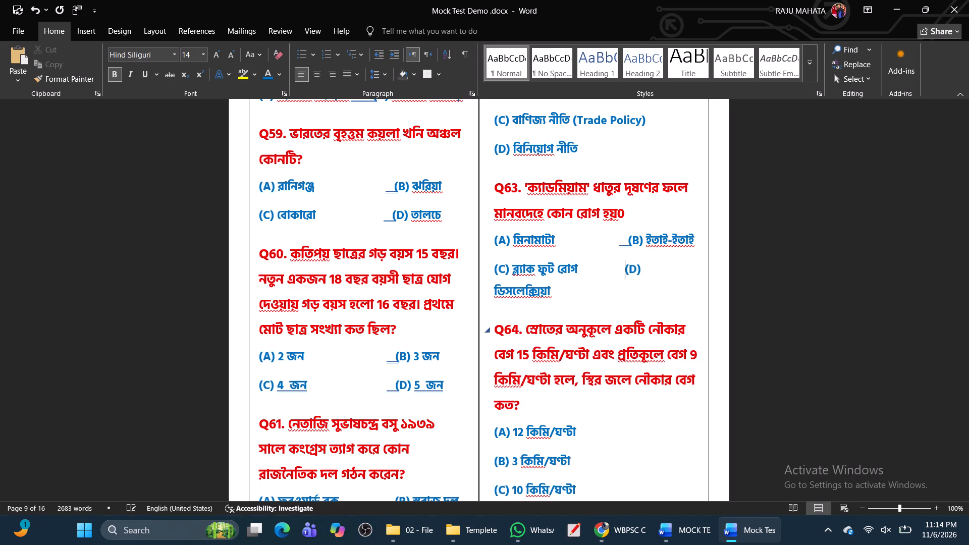
{"action": "key", "text": "BackSpace"}
Narrow the gap before Q63's option (B) ইতাই-ইতাই by two spaces to align it above option (D).
{"action": "left_click", "coordinate": [604, 244]}
{"action": "key", "text": "BackSpace"}
{"action": "key", "text": "BackSpace"}
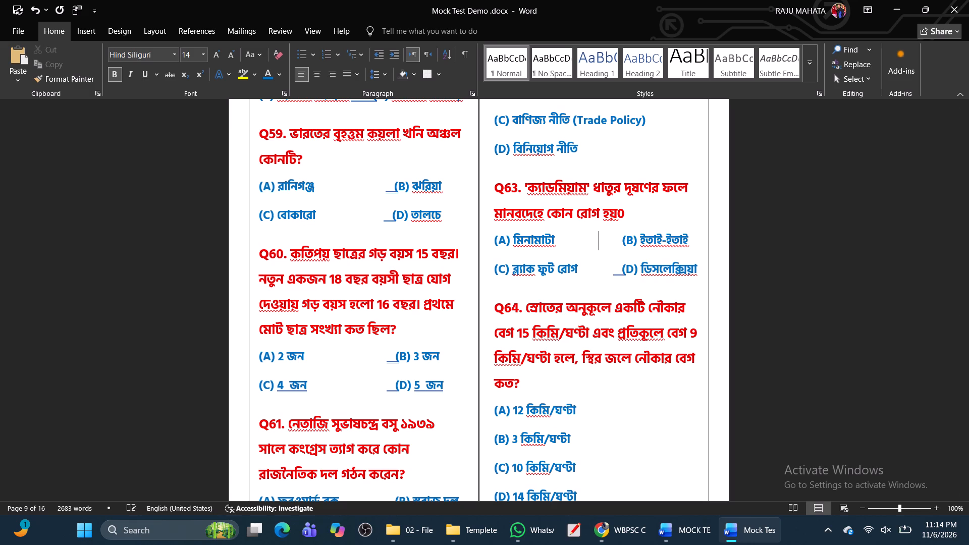
{"action": "key", "text": "BackSpace"}
{"action": "key", "text": "space"}
Move Q64's option (B) 3 কিমি/ঘণ্টা onto the line of option (A) 12 কিমি/ঘণ্টা, spacing it out to the second option position.
{"action": "scroll", "coordinate": [605, 248], "scroll_direction": "down", "scroll_amount": 3}
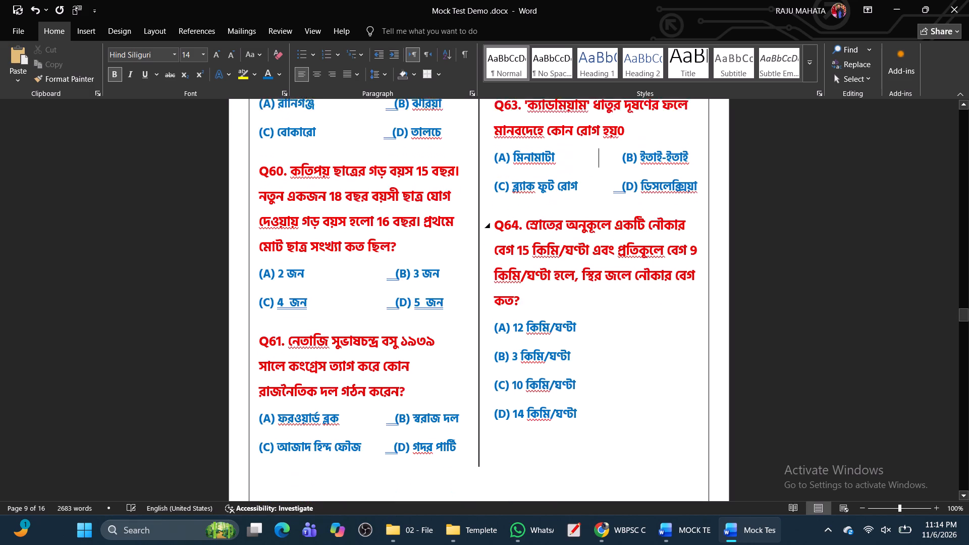
{"action": "scroll", "coordinate": [605, 254], "scroll_direction": "down", "scroll_amount": 2}
{"action": "left_click", "coordinate": [488, 301]}
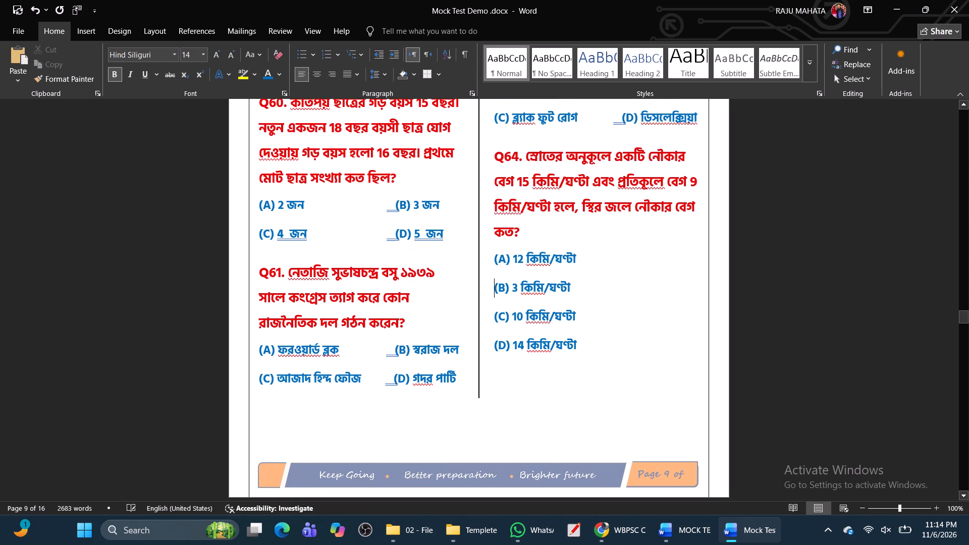
{"action": "key", "text": "BackSpace"}
{"action": "key", "text": "space"}
{"action": "key", "text": "space"}
{"action": "key", "text": "space"}
{"action": "key", "text": "space"}
{"action": "key", "text": "space"}
{"action": "key", "text": "space"}
{"action": "key", "text": "space"}
{"action": "key", "text": "space"}
{"action": "key", "text": "space"}
{"action": "key", "text": "space"}
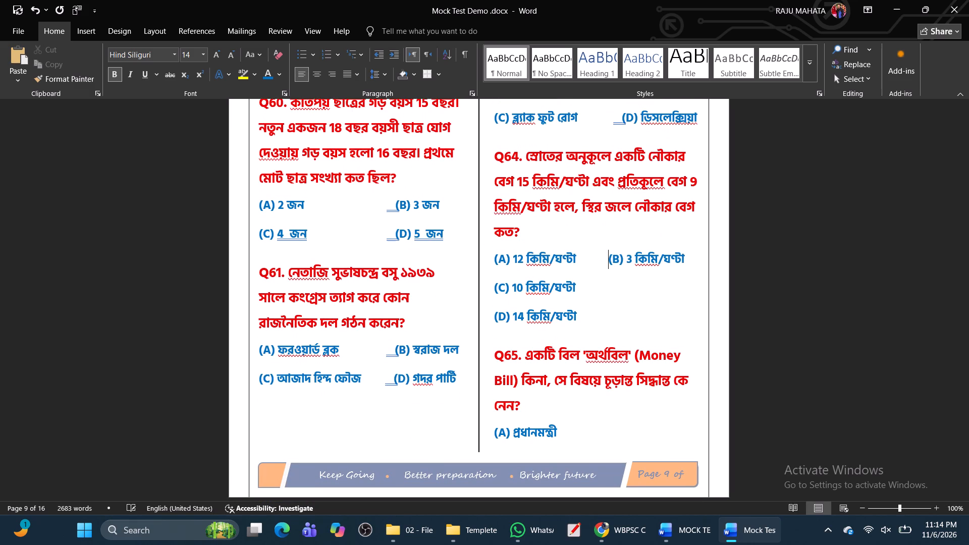
Move Q64's option (D) 14 কিমি/ঘণ্টা onto the line of option (C) 10 কিমি/ঘণ্টা, spacing it out to sit beneath option (B).
{"action": "left_click", "coordinate": [489, 322]}
{"action": "key", "text": "BackSpace"}
{"action": "key", "text": "space"}
{"action": "key", "text": "space"}
{"action": "key", "text": "space"}
{"action": "key", "text": "space"}
{"action": "key", "text": "space"}
{"action": "key", "text": "space"}
{"action": "key", "text": "space"}
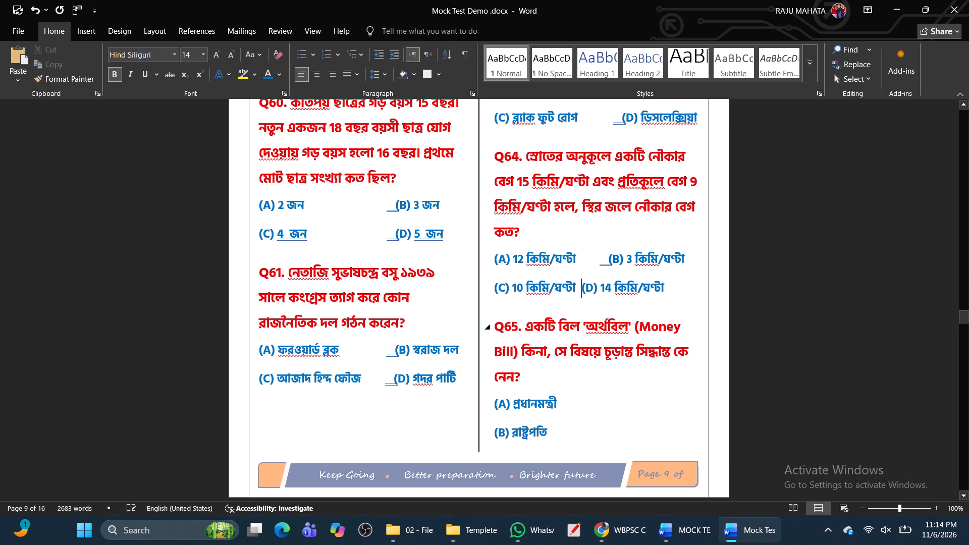
{"action": "key", "text": "space"}
{"action": "key", "text": "space"}
{"action": "key", "text": "space"}
{"action": "key", "text": "space"}
{"action": "scroll", "coordinate": [491, 320], "scroll_direction": "down", "scroll_amount": 3}
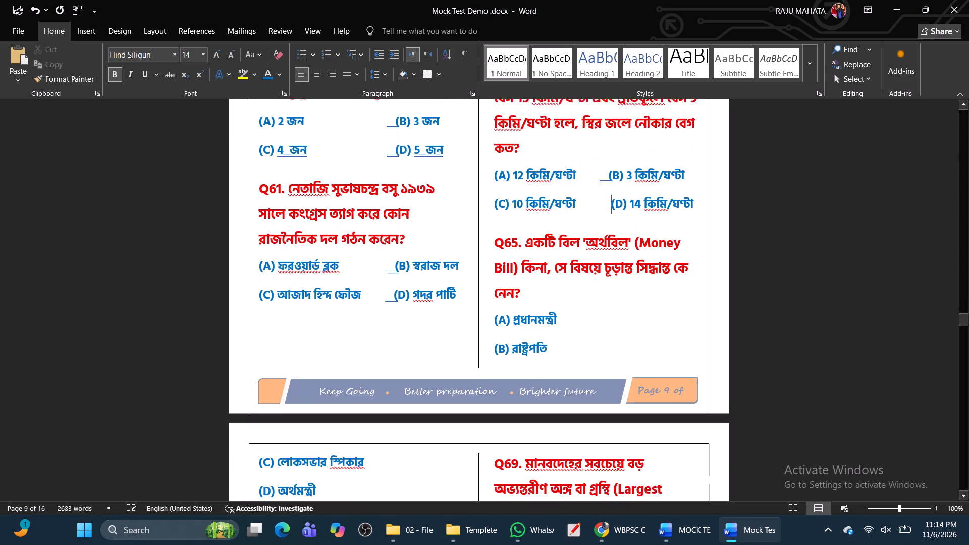
{"action": "key", "text": "BackSpace"}
{"action": "scroll", "coordinate": [546, 339], "scroll_direction": "down", "scroll_amount": 2}
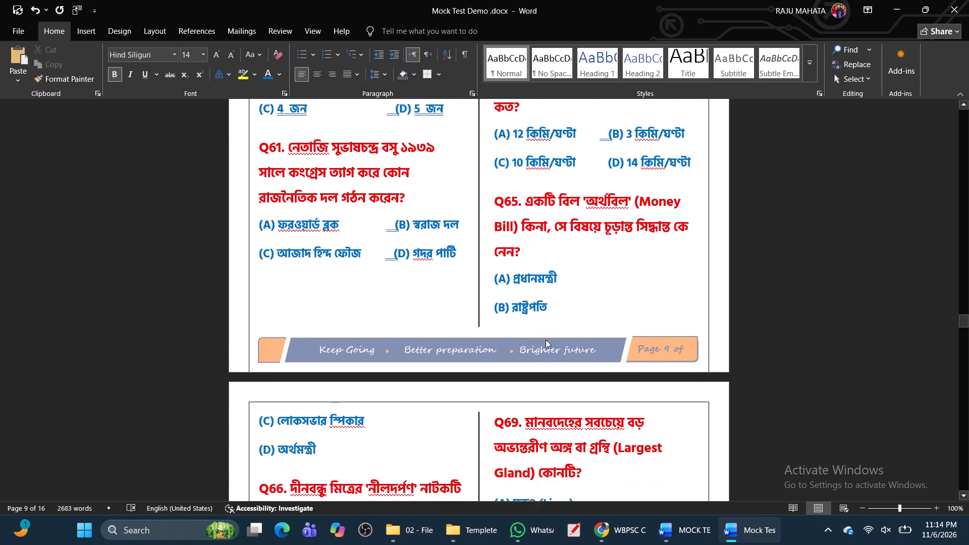
Move Q65's option (B) রাষ্ট্রপতি onto the line of option (A) প্রধানমন্ত্রী, spacing it out to the second option position.
{"action": "left_click", "coordinate": [490, 285]}
{"action": "key", "text": "BackSpace"}
{"action": "key", "text": "space"}
{"action": "key", "text": "space"}
{"action": "key", "text": "space"}
{"action": "key", "text": "space"}
{"action": "key", "text": "space"}
{"action": "key", "text": "space"}
{"action": "key", "text": "space"}
{"action": "key", "text": "space"}
{"action": "key", "text": "space"}
{"action": "key", "text": "space"}
{"action": "key", "text": "space"}
{"action": "key", "text": "space"}
{"action": "key", "text": "space"}
{"action": "key", "text": "space"}
{"action": "key", "text": "space"}
{"action": "key", "text": "space"}
{"action": "key", "text": "space"}
{"action": "key", "text": "space"}
{"action": "key", "text": "space"}
{"action": "key", "text": "space"}
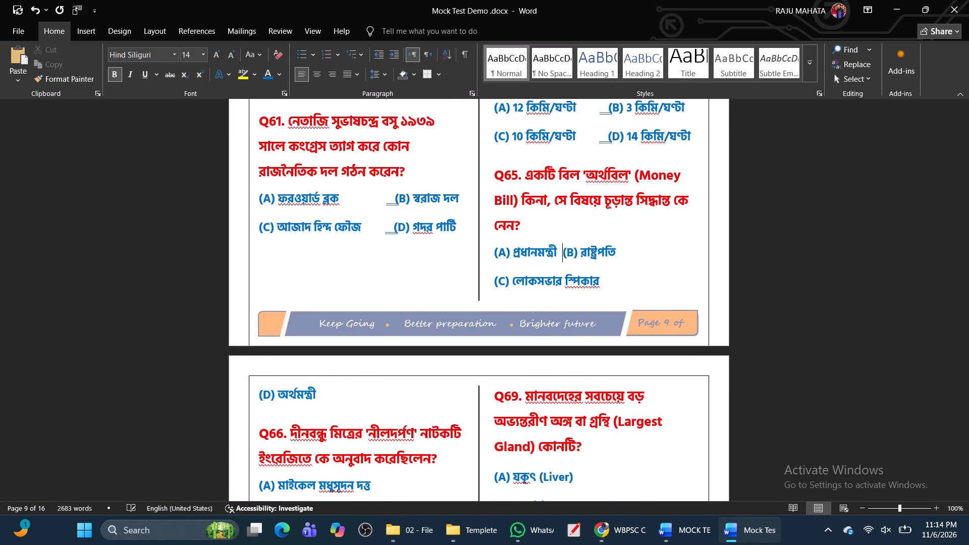
{"action": "key", "text": "space"}
{"action": "key", "text": "space"}
{"action": "key", "text": "space"}
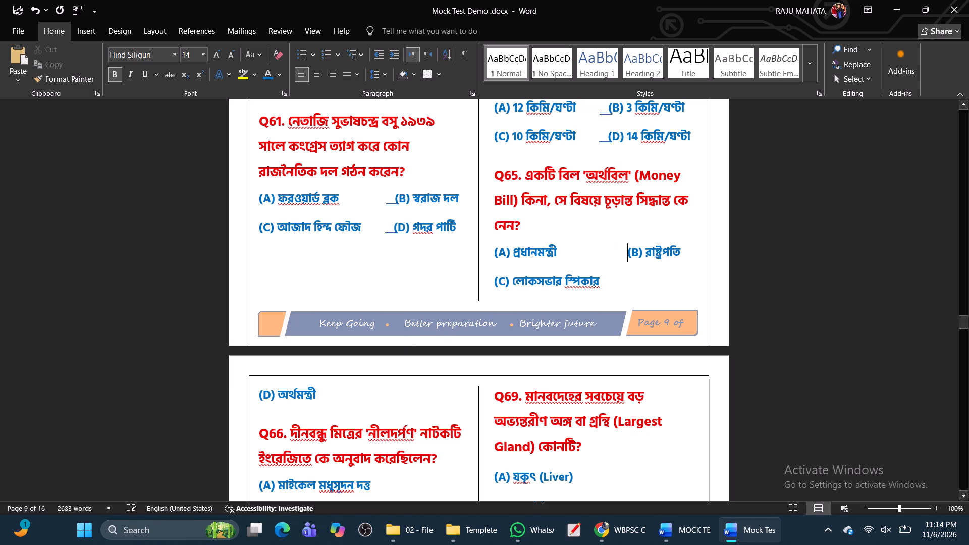
Move Q65's option (D) অর্থমন্ত্রী onto the line of option (C) লোকসভার স্পিকার, spacing it out to sit beneath option (B).
{"action": "left_click", "coordinate": [255, 399]}
{"action": "key", "text": "BackSpace"}
{"action": "key", "text": "space"}
{"action": "key", "text": "space"}
{"action": "key", "text": "space"}
{"action": "key", "text": "space"}
{"action": "key", "text": "space"}
{"action": "key", "text": "space"}
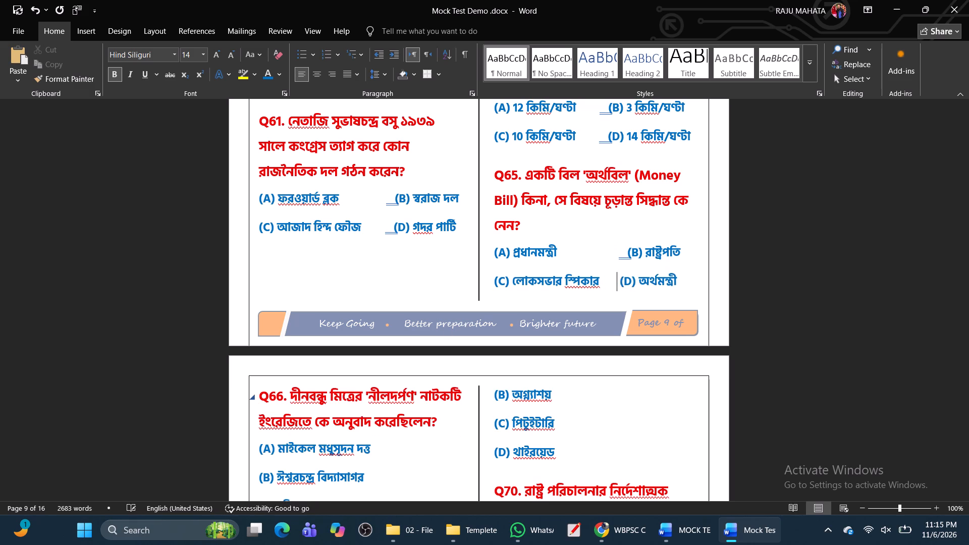
{"action": "key", "text": "space"}
{"action": "key", "text": "space"}
{"action": "key", "text": "space"}
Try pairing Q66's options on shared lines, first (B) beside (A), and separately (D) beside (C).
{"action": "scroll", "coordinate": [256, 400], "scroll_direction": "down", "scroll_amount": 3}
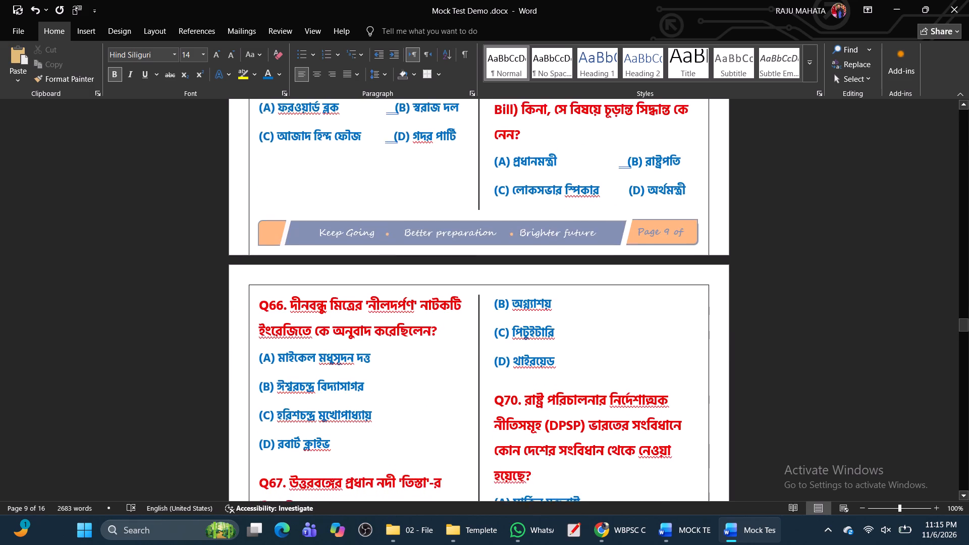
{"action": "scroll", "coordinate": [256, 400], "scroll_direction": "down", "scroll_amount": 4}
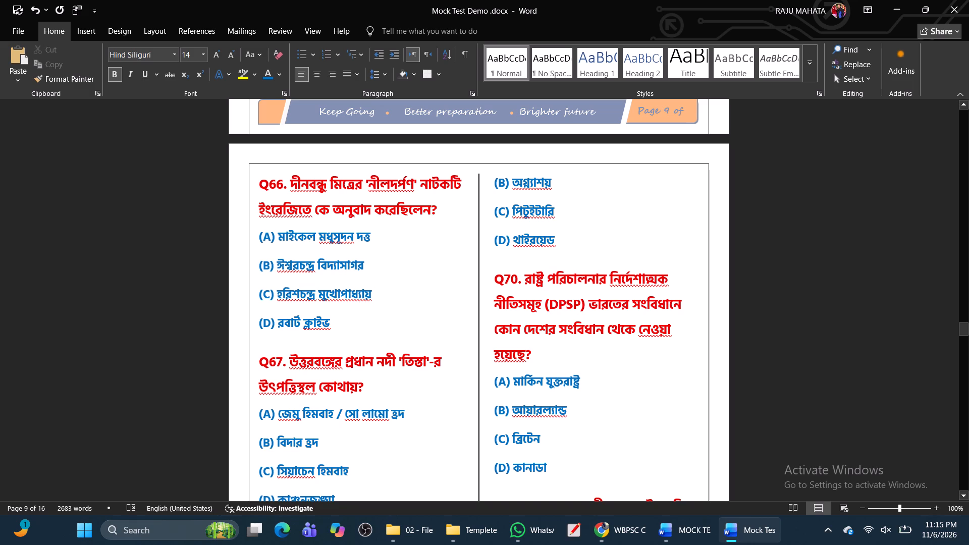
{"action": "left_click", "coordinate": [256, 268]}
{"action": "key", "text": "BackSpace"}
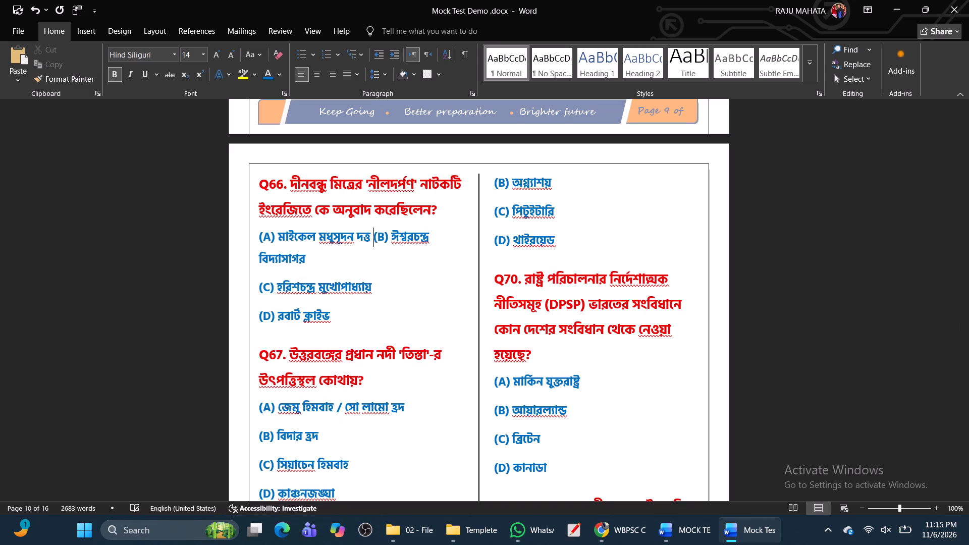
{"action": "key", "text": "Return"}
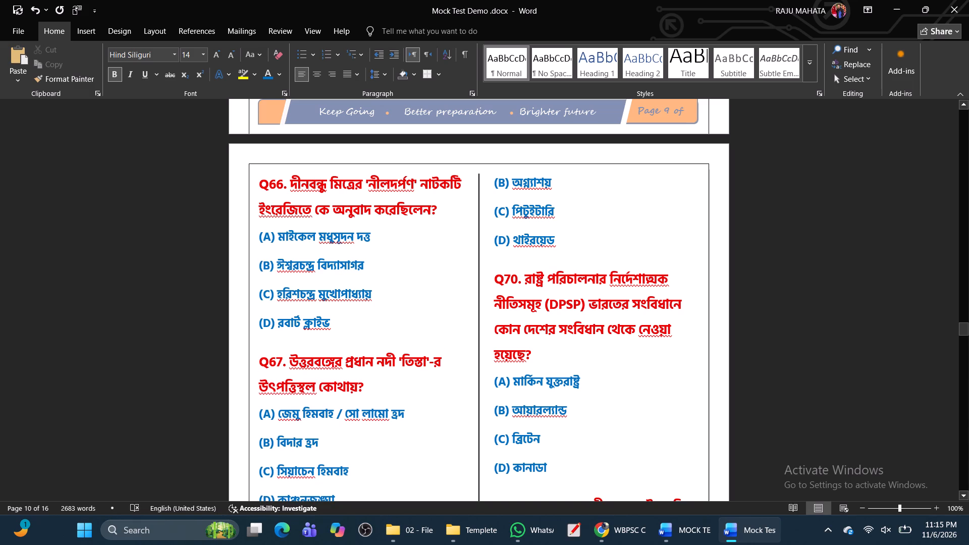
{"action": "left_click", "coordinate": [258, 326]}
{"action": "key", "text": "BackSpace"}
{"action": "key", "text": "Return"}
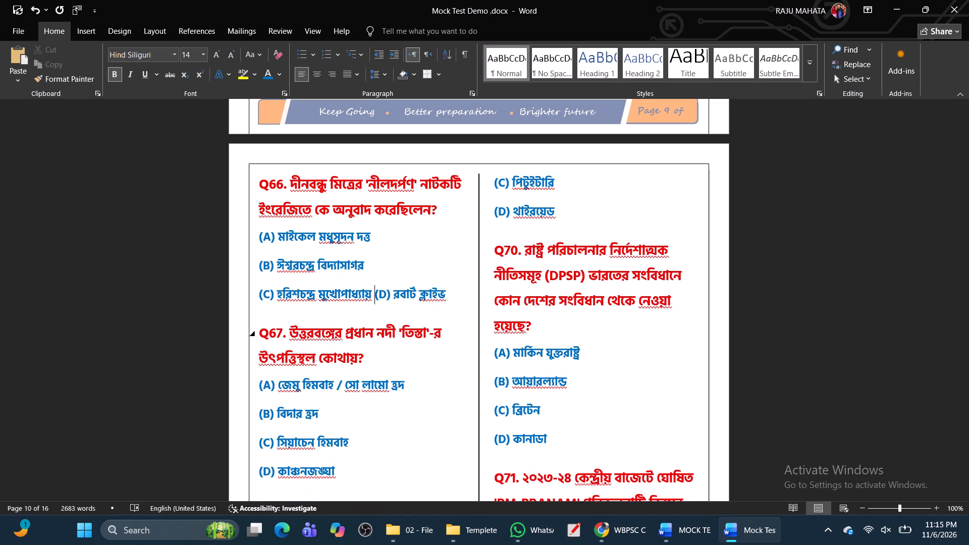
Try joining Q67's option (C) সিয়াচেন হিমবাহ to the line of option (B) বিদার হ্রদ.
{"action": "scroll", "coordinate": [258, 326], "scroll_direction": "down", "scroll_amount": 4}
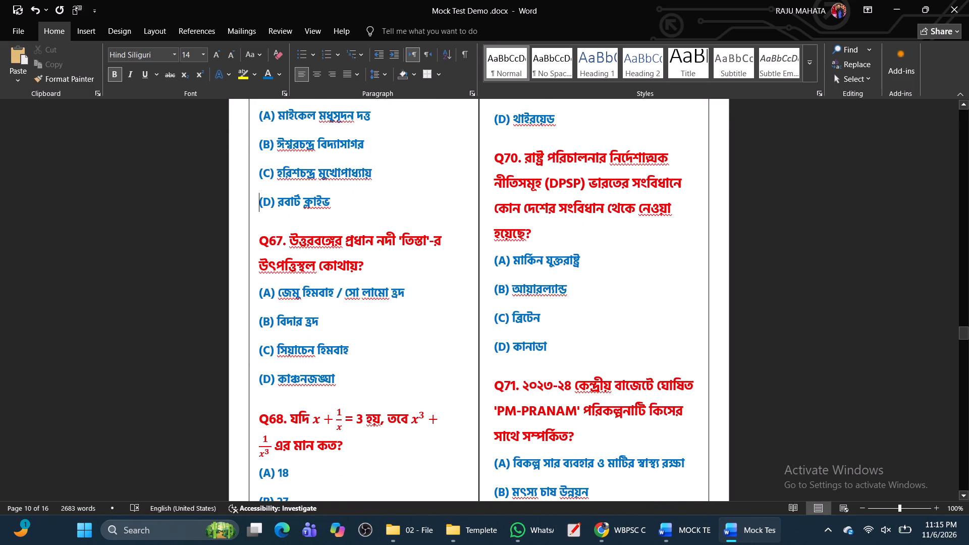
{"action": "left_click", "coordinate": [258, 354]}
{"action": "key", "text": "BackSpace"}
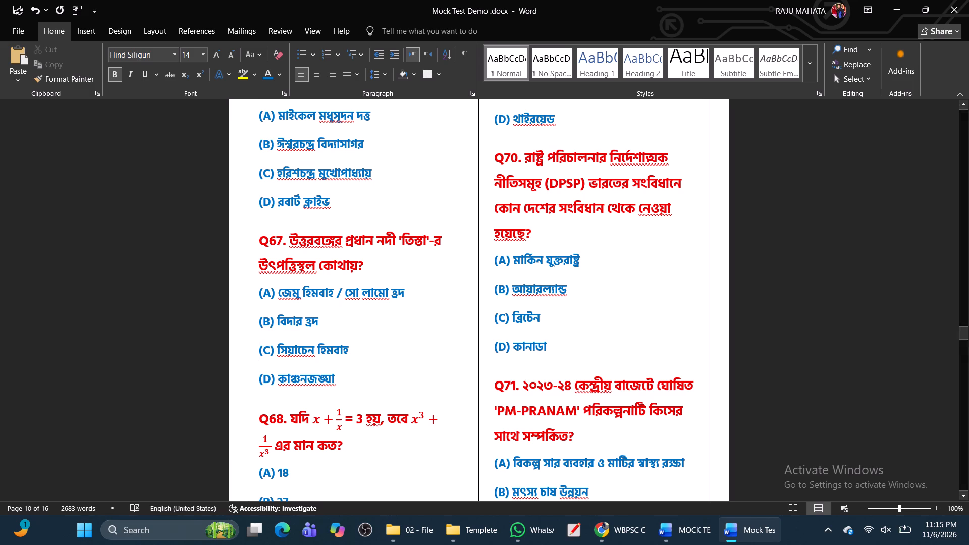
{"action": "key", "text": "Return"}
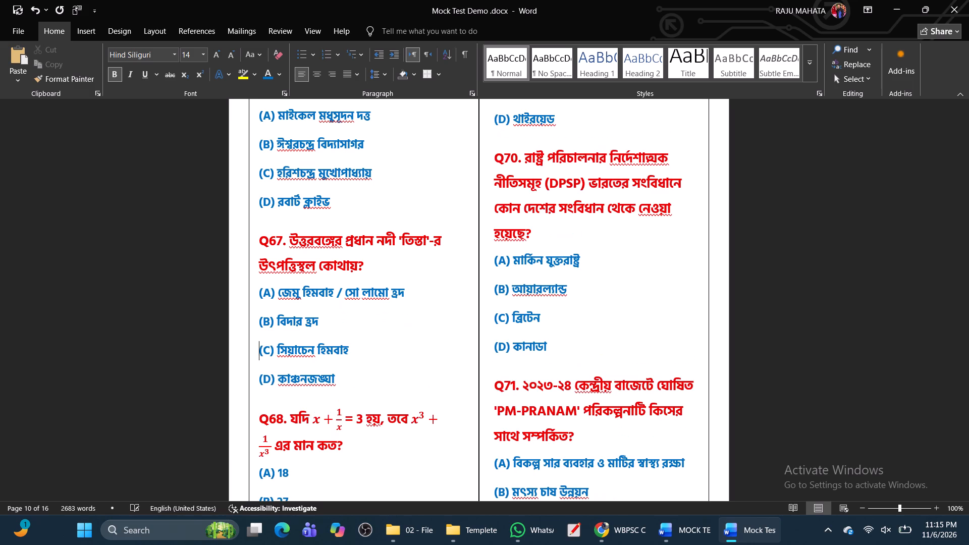
Trim one trailing character from each of Q68's four option lines, cutting option (D) to 2.
{"action": "scroll", "coordinate": [264, 356], "scroll_direction": "down", "scroll_amount": 5}
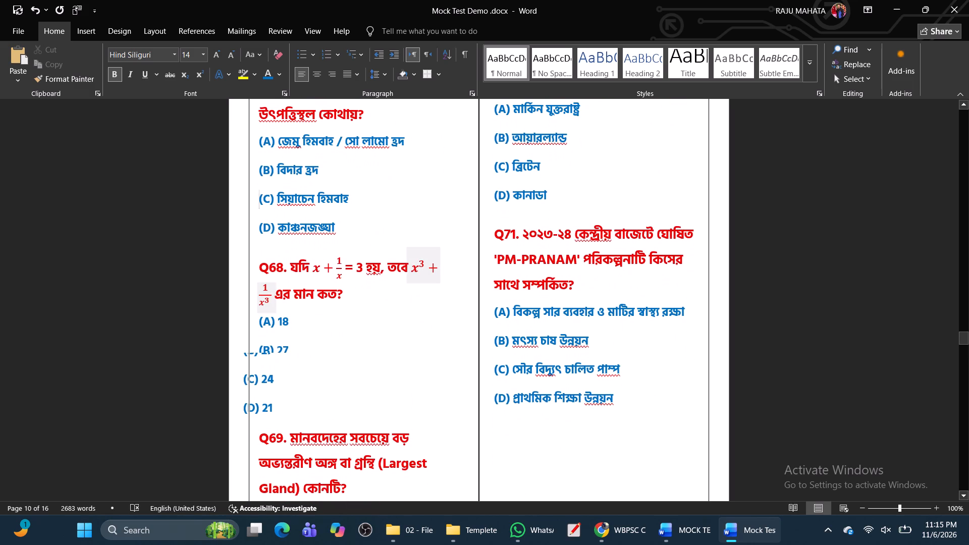
{"action": "left_click", "coordinate": [325, 331]}
{"action": "key", "text": "BackSpace"}
{"action": "left_click", "coordinate": [337, 342]}
{"action": "key", "text": "BackSpace"}
{"action": "left_click", "coordinate": [304, 381]}
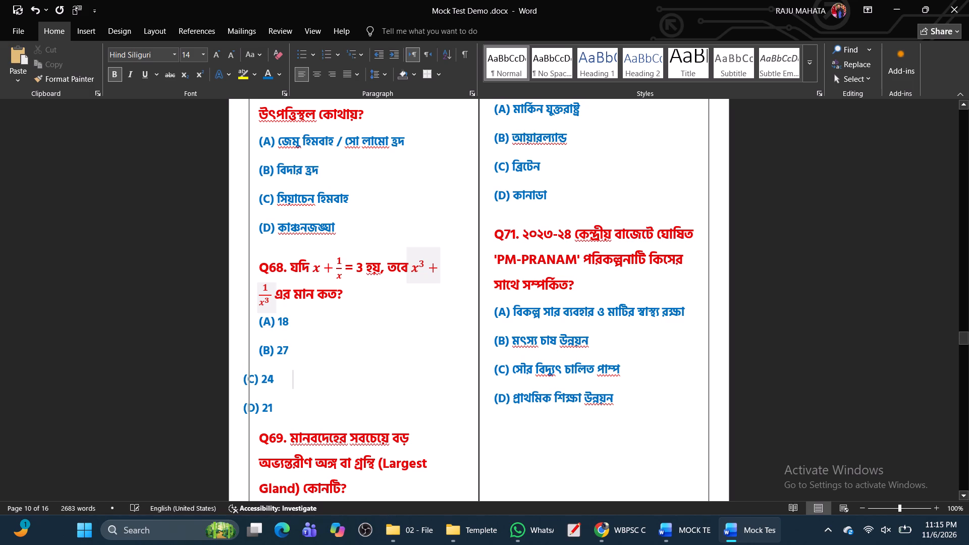
{"action": "key", "text": "BackSpace"}
{"action": "left_click", "coordinate": [307, 401]}
{"action": "key", "text": "BackSpace"}
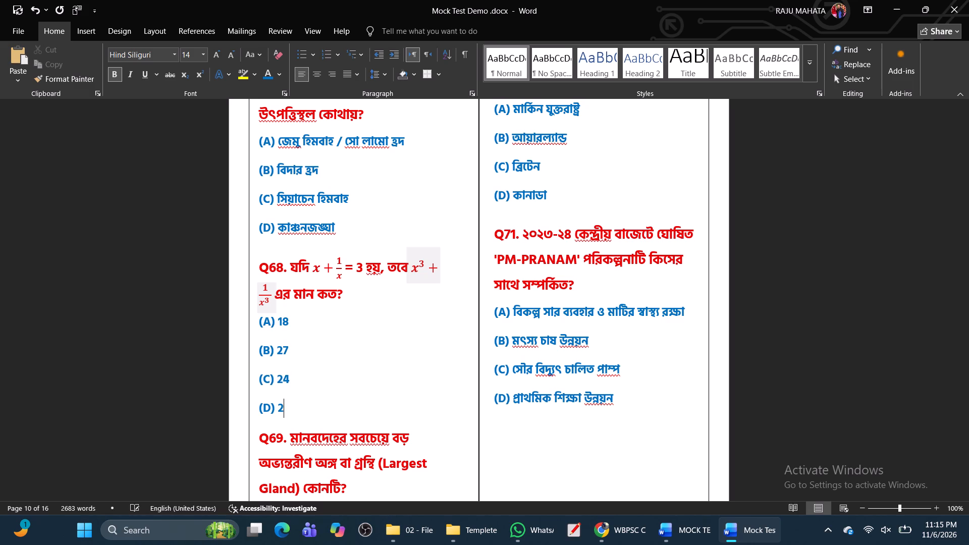
Move Q68's option (B) 27 onto the line of option (A) 18, spacing it out to the second option position.
{"action": "left_click", "coordinate": [258, 358]}
{"action": "key", "text": "BackSpace"}
{"action": "key", "text": "space"}
{"action": "key", "text": "space"}
{"action": "key", "text": "space"}
{"action": "key", "text": "space"}
{"action": "key", "text": "space"}
{"action": "key", "text": "space"}
{"action": "key", "text": "space"}
{"action": "key", "text": "space"}
{"action": "key", "text": "space"}
{"action": "key", "text": "space"}
{"action": "key", "text": "space"}
{"action": "key", "text": "space"}
{"action": "key", "text": "space"}
{"action": "key", "text": "space"}
{"action": "key", "text": "space"}
{"action": "key", "text": "space"}
{"action": "key", "text": "space"}
{"action": "key", "text": "space"}
{"action": "key", "text": "space"}
{"action": "key", "text": "space"}
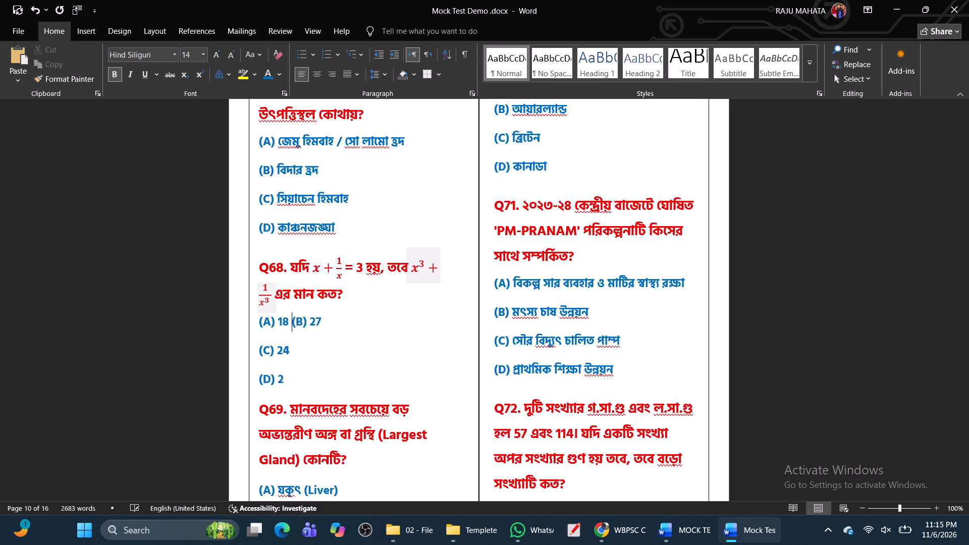
{"action": "left_click", "coordinate": [394, 299]}
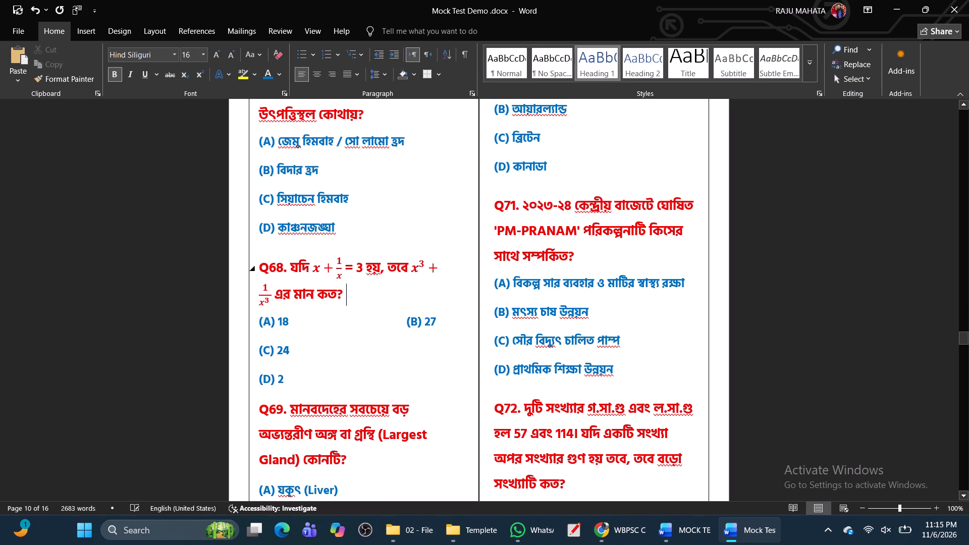
Move Q68's option (D) 2 onto the line of option (C) 24, spacing it out to sit beneath option (B).
{"action": "left_click", "coordinate": [258, 384]}
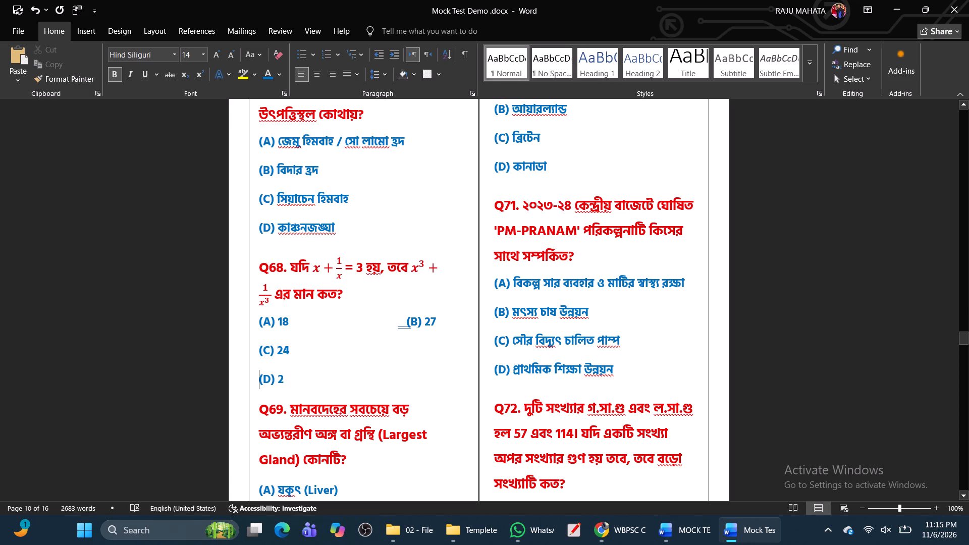
{"action": "key", "text": "BackSpace"}
{"action": "key", "text": "space"}
{"action": "key", "text": "space"}
{"action": "key", "text": "space"}
{"action": "key", "text": "space"}
{"action": "key", "text": "space"}
{"action": "key", "text": "space"}
{"action": "key", "text": "space"}
{"action": "key", "text": "space"}
{"action": "key", "text": "space"}
{"action": "key", "text": "space"}
{"action": "key", "text": "space"}
{"action": "key", "text": "space"}
{"action": "key", "text": "space"}
{"action": "key", "text": "space"}
{"action": "key", "text": "space"}
{"action": "key", "text": "space"}
{"action": "key", "text": "space"}
{"action": "key", "text": "space"}
{"action": "key", "text": "space"}
{"action": "key", "text": "space"}
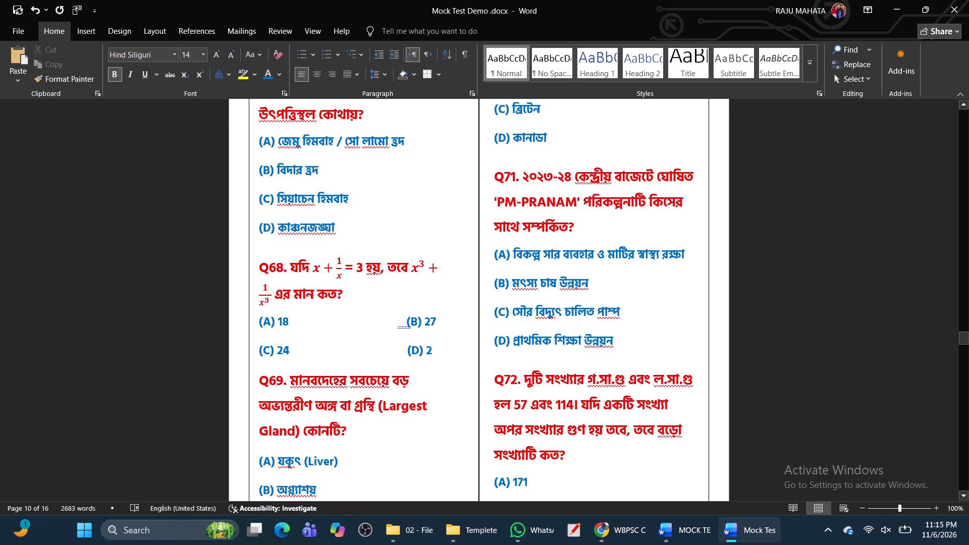
Move Q69's option (B) অগ্ন্যাশয় onto the line of option (A) যকৃৎ (Liver), spacing it out to the second option position.
{"action": "scroll", "coordinate": [274, 379], "scroll_direction": "down", "scroll_amount": 4}
{"action": "left_click", "coordinate": [255, 372]}
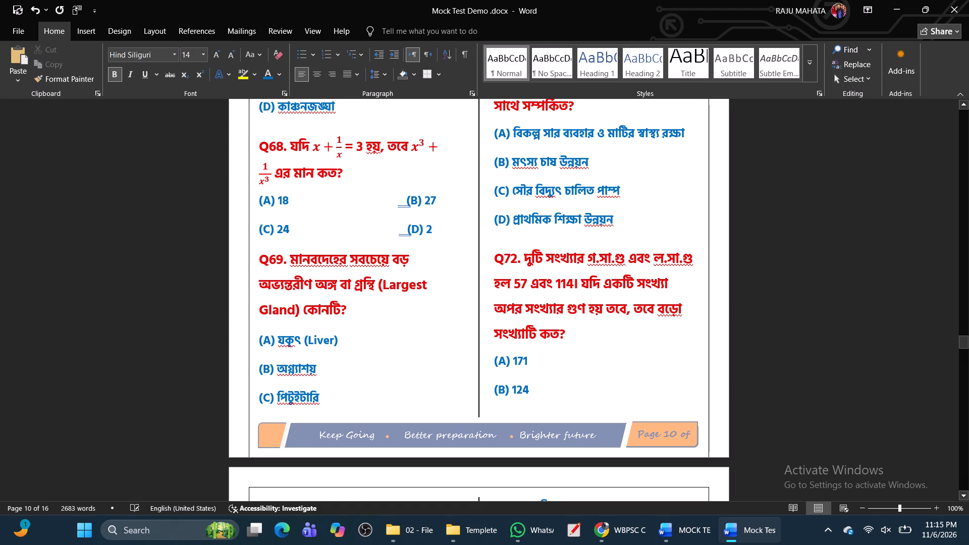
{"action": "key", "text": "BackSpace"}
{"action": "key", "text": "space"}
{"action": "key", "text": "space"}
{"action": "key", "text": "space"}
{"action": "key", "text": "space"}
{"action": "key", "text": "space"}
{"action": "key", "text": "space"}
{"action": "key", "text": "space"}
{"action": "key", "text": "space"}
{"action": "key", "text": "space"}
{"action": "key", "text": "space"}
{"action": "key", "text": "space"}
{"action": "key", "text": "space"}
{"action": "key", "text": "space"}
{"action": "key", "text": "space"}
{"action": "key", "text": "space"}
{"action": "key", "text": "space"}
{"action": "key", "text": "space"}
{"action": "key", "text": "space"}
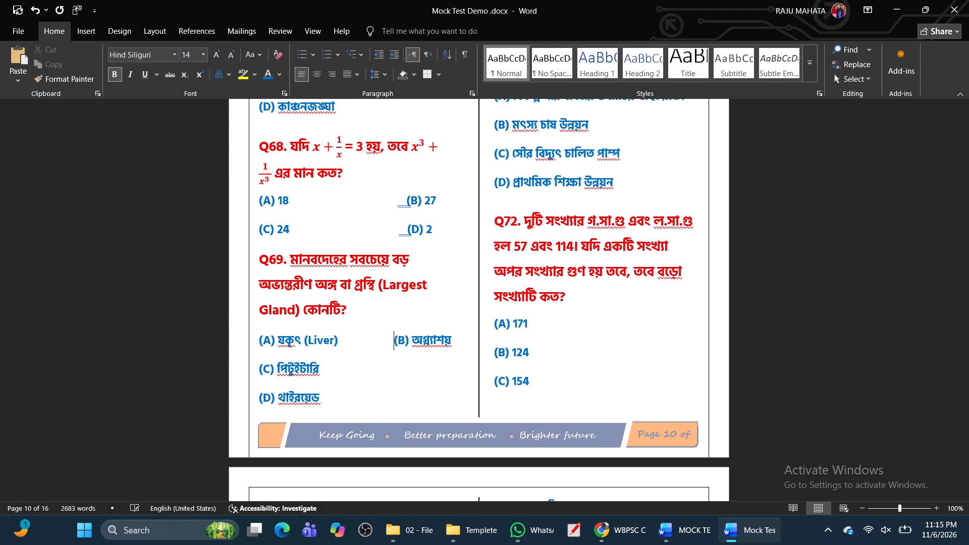
{"action": "key", "text": "space"}
Move Q69's option (D) থাইরয়েড onto the line of option (C) পিটুইটারি, spacing it out to sit beneath option (B).
{"action": "left_click", "coordinate": [258, 407]}
{"action": "key", "text": "BackSpace"}
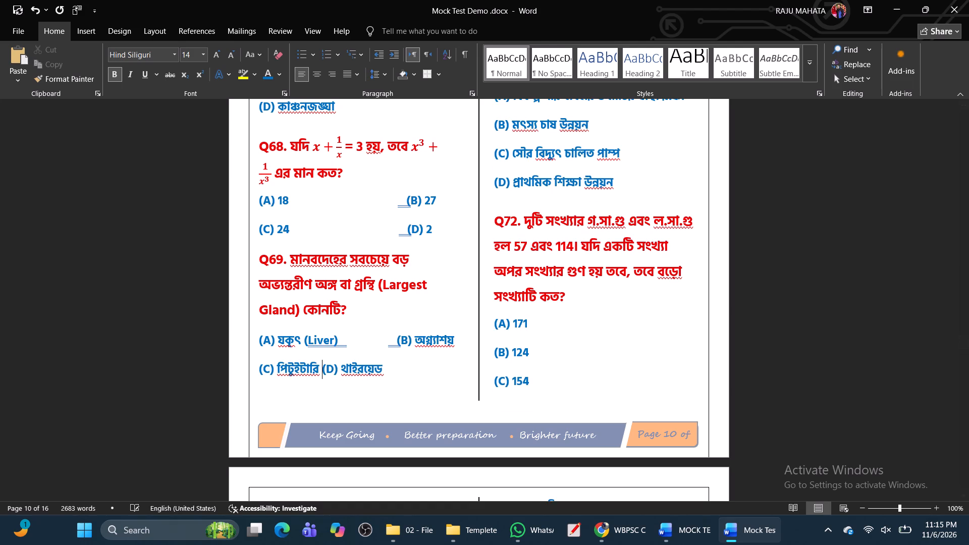
{"action": "key", "text": "space"}
{"action": "key", "text": "space"}
{"action": "key", "text": "space"}
{"action": "key", "text": "space"}
{"action": "key", "text": "space"}
{"action": "key", "text": "space"}
{"action": "key", "text": "space"}
{"action": "key", "text": "space"}
{"action": "key", "text": "space"}
{"action": "key", "text": "space"}
{"action": "key", "text": "space"}
{"action": "key", "text": "space"}
{"action": "key", "text": "space"}
{"action": "key", "text": "space"}
{"action": "key", "text": "space"}
{"action": "key", "text": "space"}
{"action": "key", "text": "space"}
{"action": "key", "text": "space"}
{"action": "key", "text": "space"}
{"action": "key", "text": "space"}
{"action": "key", "text": "space"}
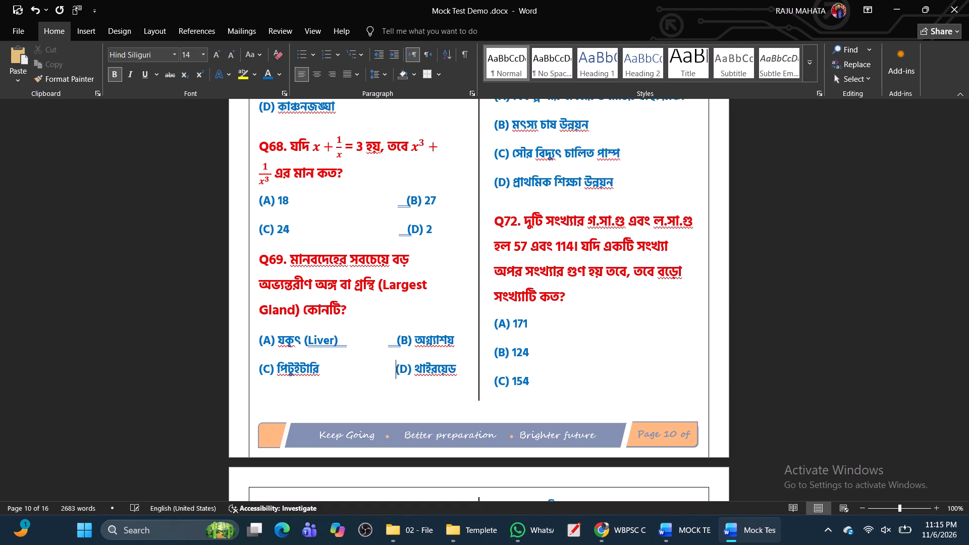
Move Q70's option (B) আয়ারল্যান্ড onto the line of option (A) মার্কিন যুক্তরাষ্ট্র, spacing it out to the second option position.
{"action": "scroll", "coordinate": [507, 342], "scroll_direction": "up", "scroll_amount": 17}
{"action": "scroll", "coordinate": [509, 337], "scroll_direction": "down", "scroll_amount": 4}
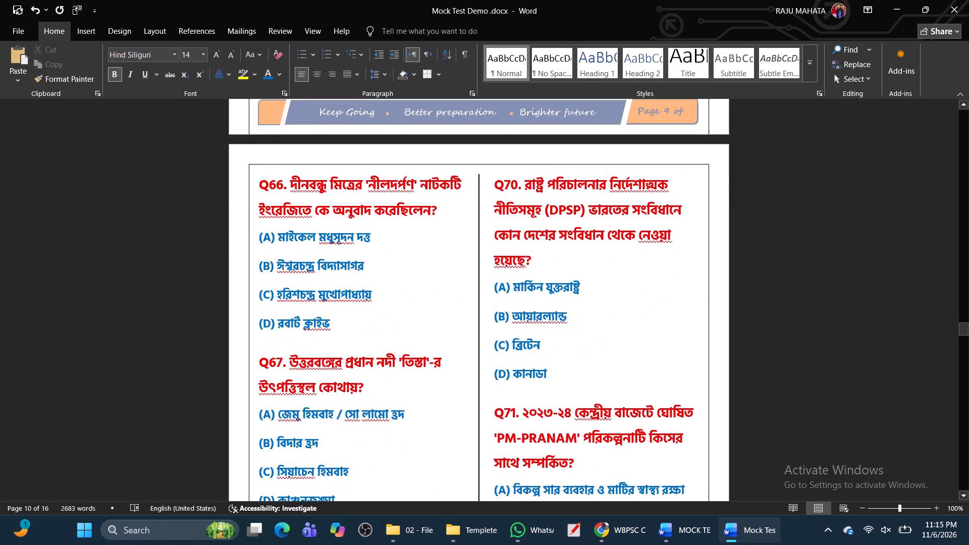
{"action": "left_click", "coordinate": [494, 318]}
{"action": "key", "text": "BackSpace"}
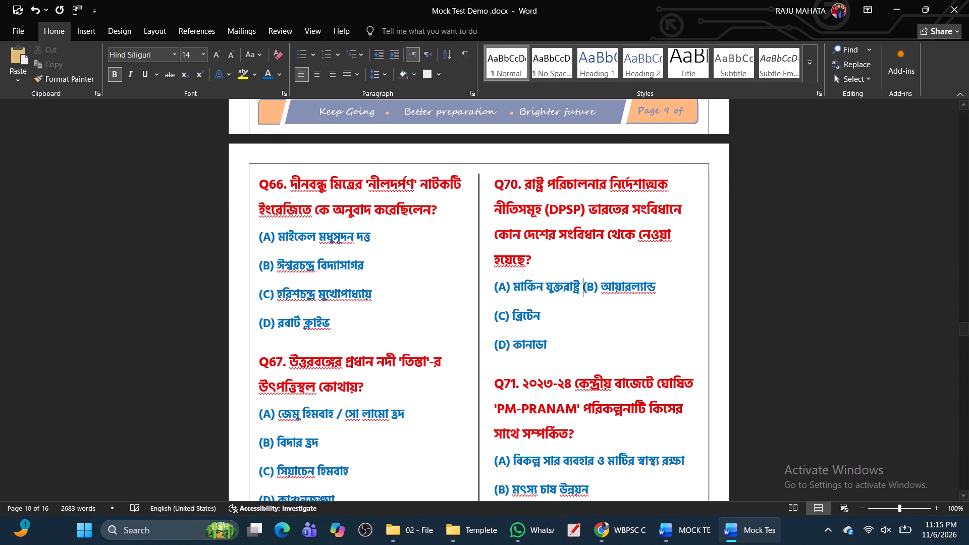
{"action": "key", "text": "space"}
{"action": "key", "text": "space"}
{"action": "key", "text": "space"}
{"action": "key", "text": "space"}
{"action": "key", "text": "space"}
{"action": "key", "text": "space"}
{"action": "key", "text": "space"}
{"action": "key", "text": "space"}
{"action": "key", "text": "space"}
{"action": "key", "text": "space"}
{"action": "key", "text": "space"}
{"action": "key", "text": "space"}
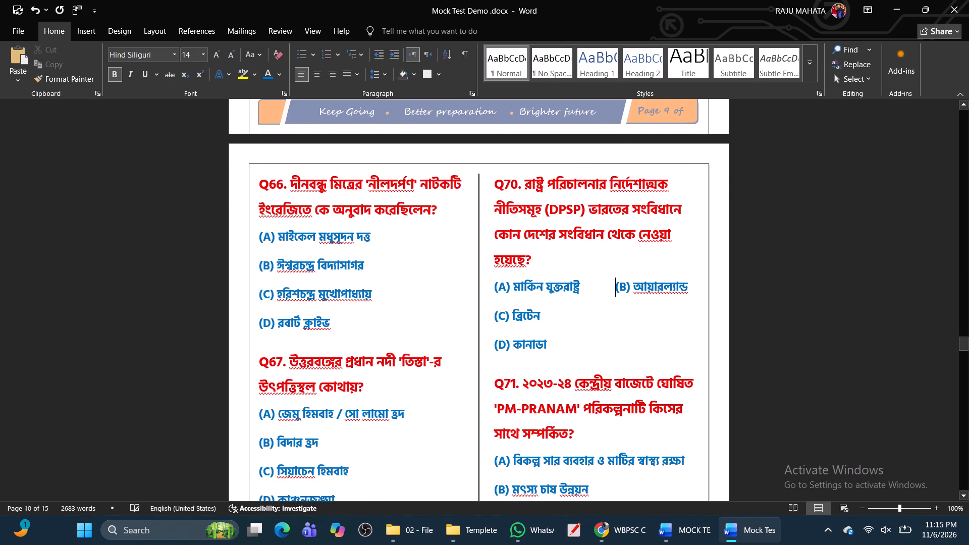
Move Q70's option (D) কানাডা onto the line of option (C) ব্রিটেন, spacing it out to sit beneath option (B).
{"action": "left_click", "coordinate": [491, 350]}
{"action": "key", "text": "BackSpace"}
{"action": "key", "text": "space"}
{"action": "key", "text": "space"}
{"action": "key", "text": "space"}
{"action": "key", "text": "space"}
{"action": "key", "text": "space"}
{"action": "key", "text": "space"}
{"action": "key", "text": "space"}
{"action": "key", "text": "space"}
{"action": "key", "text": "space"}
{"action": "key", "text": "space"}
{"action": "key", "text": "space"}
{"action": "key", "text": "space"}
{"action": "key", "text": "space"}
{"action": "key", "text": "space"}
{"action": "key", "text": "space"}
{"action": "key", "text": "space"}
{"action": "key", "text": "space"}
{"action": "key", "text": "space"}
{"action": "key", "text": "space"}
{"action": "key", "text": "space"}
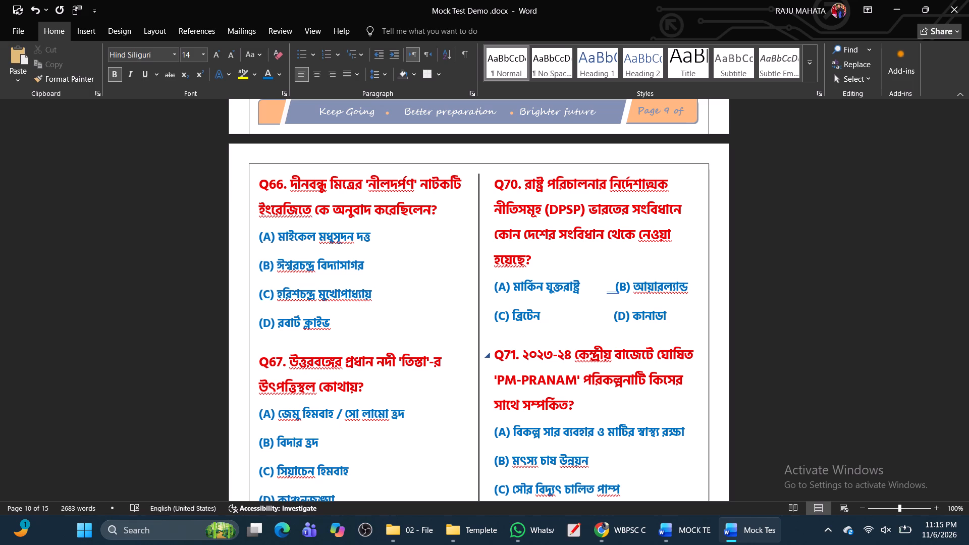
Tighten the gap above Q71 by joining it to Q70's last option line and breaking it off again.
{"action": "left_click", "coordinate": [493, 359]}
{"action": "key", "text": "BackSpace"}
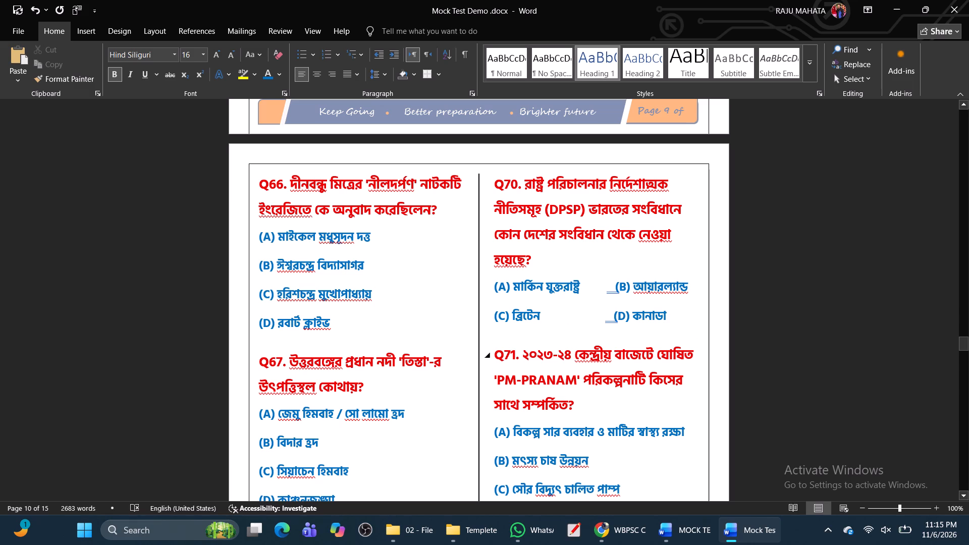
{"action": "key", "text": "Return"}
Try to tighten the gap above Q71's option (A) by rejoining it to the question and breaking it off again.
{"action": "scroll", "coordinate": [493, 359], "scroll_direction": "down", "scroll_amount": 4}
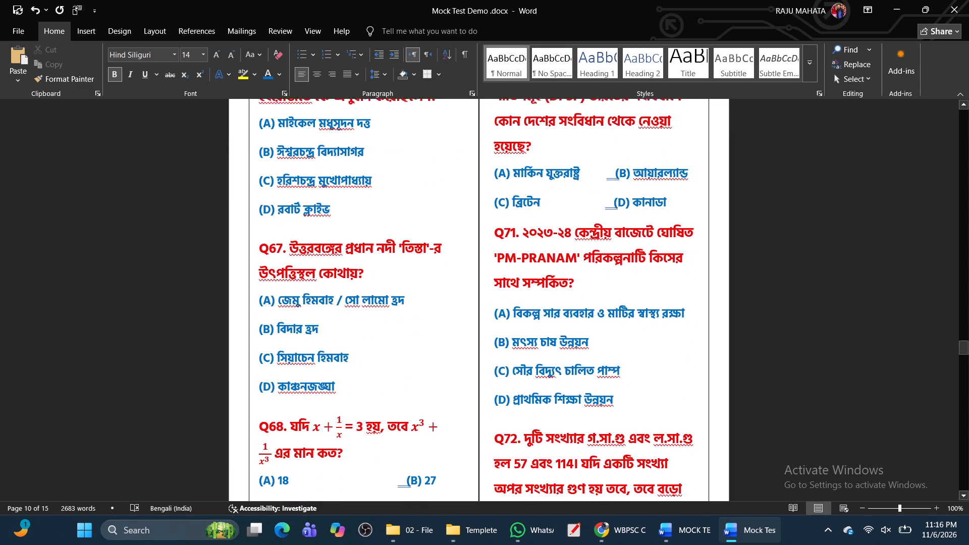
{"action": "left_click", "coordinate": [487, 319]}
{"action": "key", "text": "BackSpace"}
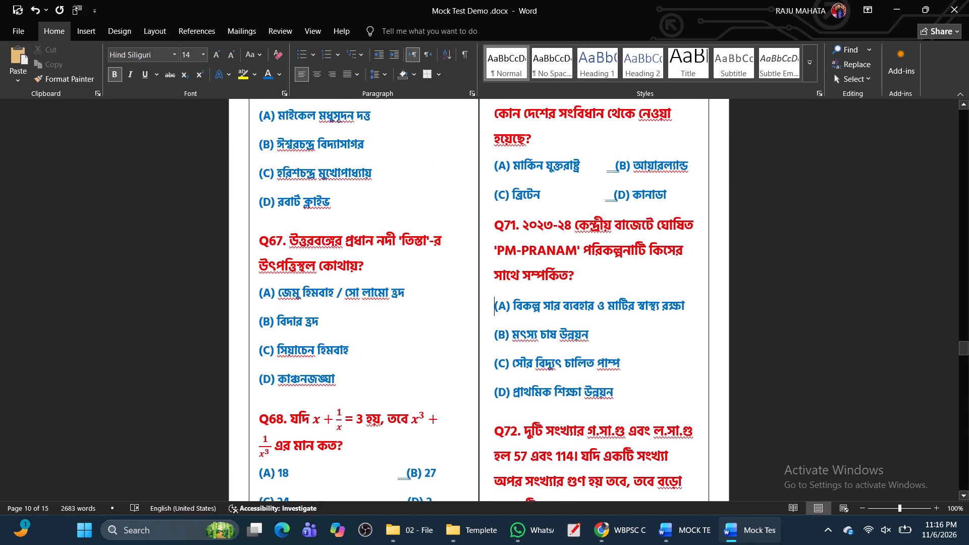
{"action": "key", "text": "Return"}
Move Q72's option (B) 124 onto the line of option (A) 171, spacing it out to the second option position.
{"action": "scroll", "coordinate": [503, 378], "scroll_direction": "down", "scroll_amount": 4}
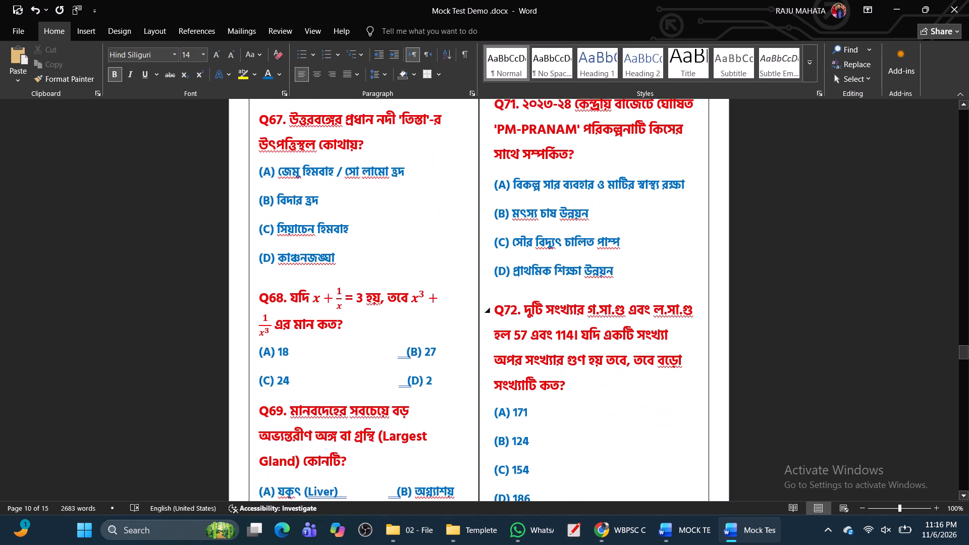
{"action": "scroll", "coordinate": [499, 370], "scroll_direction": "down", "scroll_amount": 2}
{"action": "left_click", "coordinate": [492, 385]}
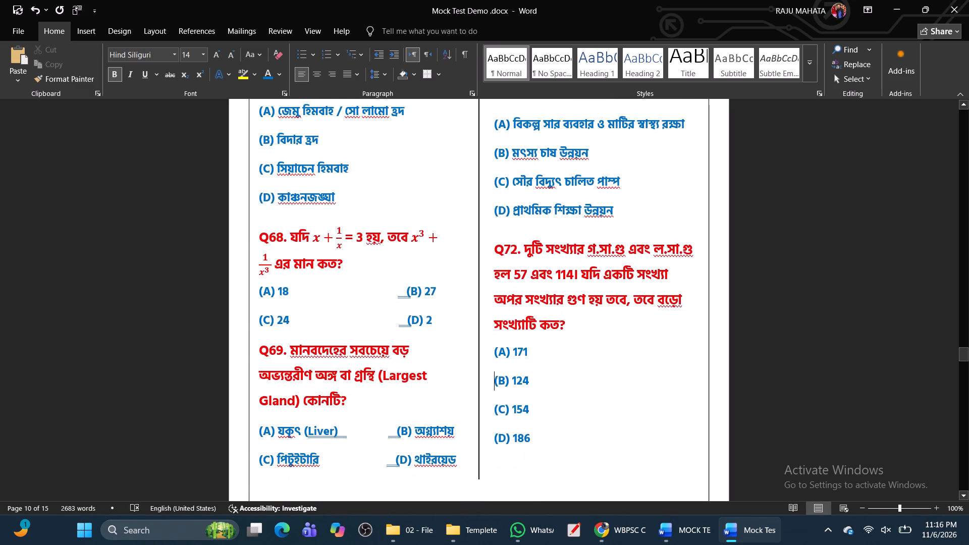
{"action": "key", "text": "BackSpace"}
{"action": "key", "text": "space"}
{"action": "key", "text": "space"}
{"action": "key", "text": "space"}
{"action": "key", "text": "space"}
{"action": "key", "text": "space"}
{"action": "key", "text": "space"}
{"action": "key", "text": "space"}
{"action": "key", "text": "space"}
{"action": "key", "text": "space"}
{"action": "key", "text": "space"}
{"action": "key", "text": "space"}
{"action": "key", "text": "space"}
{"action": "key", "text": "space"}
{"action": "key", "text": "space"}
{"action": "key", "text": "space"}
{"action": "key", "text": "space"}
{"action": "key", "text": "space"}
{"action": "key", "text": "space"}
{"action": "key", "text": "space"}
{"action": "key", "text": "space"}
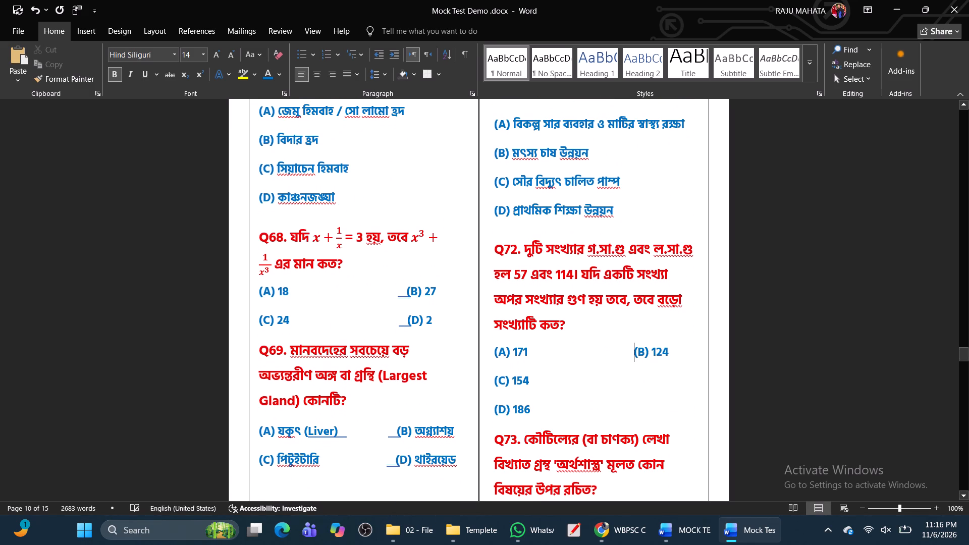
Move Q72's option (D) 186 onto the line of option (C) 154, spacing it out to sit beneath option (B).
{"action": "left_click", "coordinate": [493, 412]}
{"action": "key", "text": "BackSpace"}
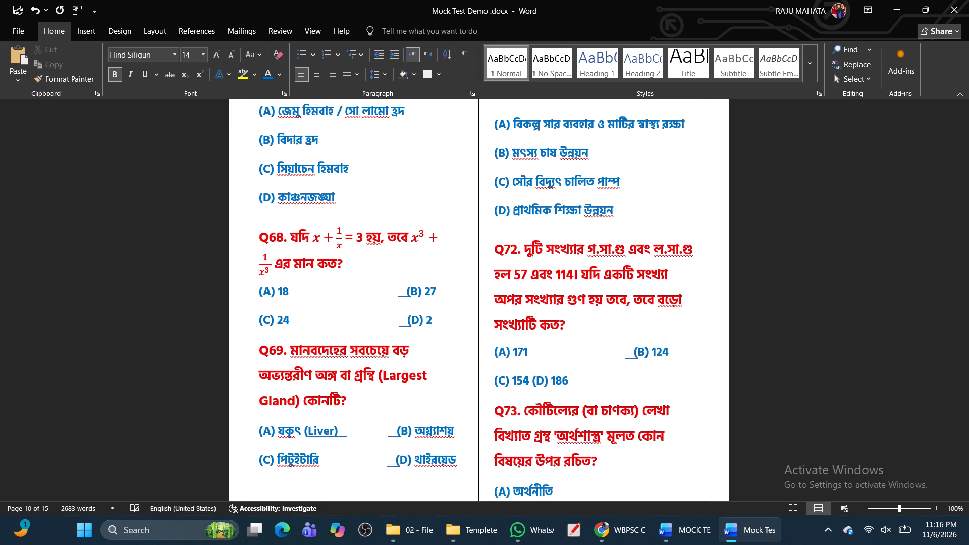
{"action": "key", "text": "space"}
{"action": "key", "text": "space"}
{"action": "key", "text": "space"}
{"action": "key", "text": "space"}
{"action": "key", "text": "space"}
{"action": "key", "text": "space"}
{"action": "key", "text": "space"}
{"action": "key", "text": "space"}
{"action": "key", "text": "space"}
{"action": "key", "text": "space"}
{"action": "key", "text": "space"}
{"action": "key", "text": "space"}
{"action": "key", "text": "space"}
{"action": "key", "text": "space"}
{"action": "key", "text": "space"}
{"action": "key", "text": "space"}
{"action": "key", "text": "space"}
{"action": "key", "text": "space"}
{"action": "key", "text": "space"}
{"action": "key", "text": "space"}
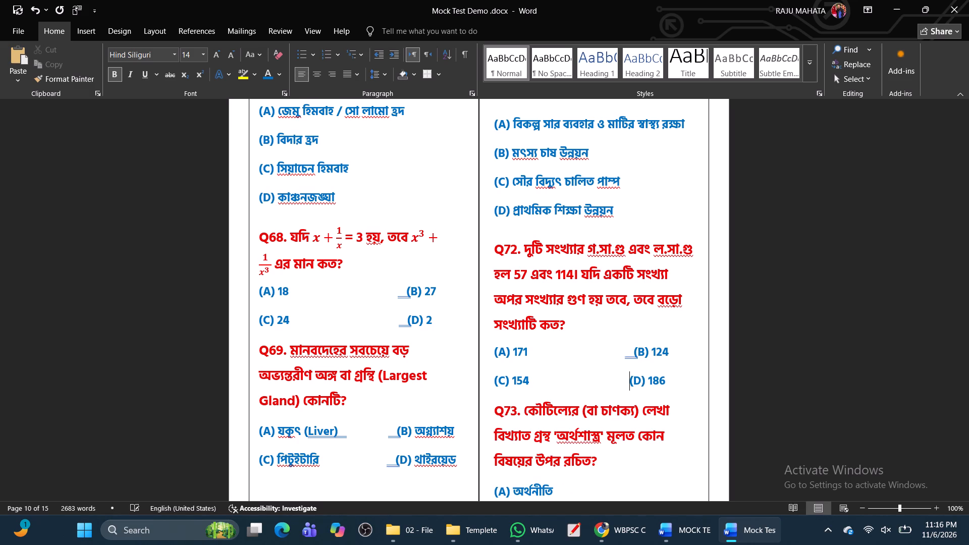
{"action": "key", "text": "space"}
Move Q73's option (B) রাষ্ট্রনীতি ও শাসনব্যবস্থা onto the line of option (A) অর্থনীতি, spacing it out to the column's edge.
{"action": "scroll", "coordinate": [494, 412], "scroll_direction": "down", "scroll_amount": 4}
{"action": "scroll", "coordinate": [392, 430], "scroll_direction": "down", "scroll_amount": 4}
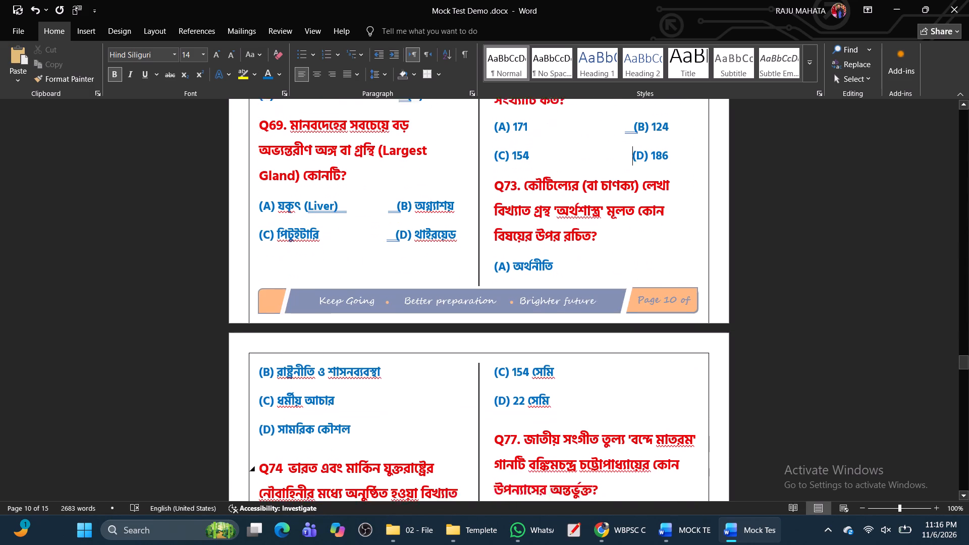
{"action": "left_click", "coordinate": [251, 360]}
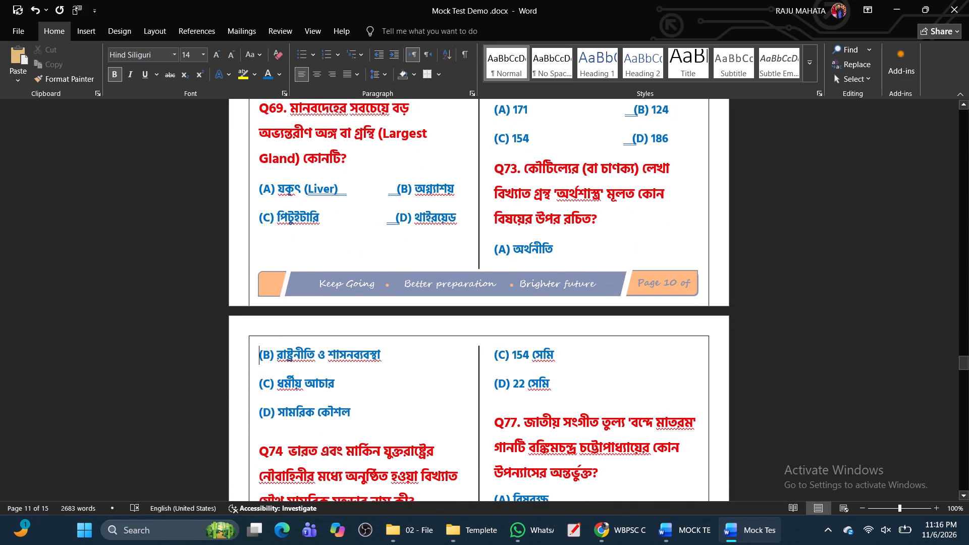
{"action": "key", "text": "BackSpace"}
{"action": "key", "text": "space"}
{"action": "key", "text": "space"}
{"action": "key", "text": "space"}
{"action": "key", "text": "space"}
{"action": "key", "text": "space"}
{"action": "key", "text": "space"}
{"action": "key", "text": "space"}
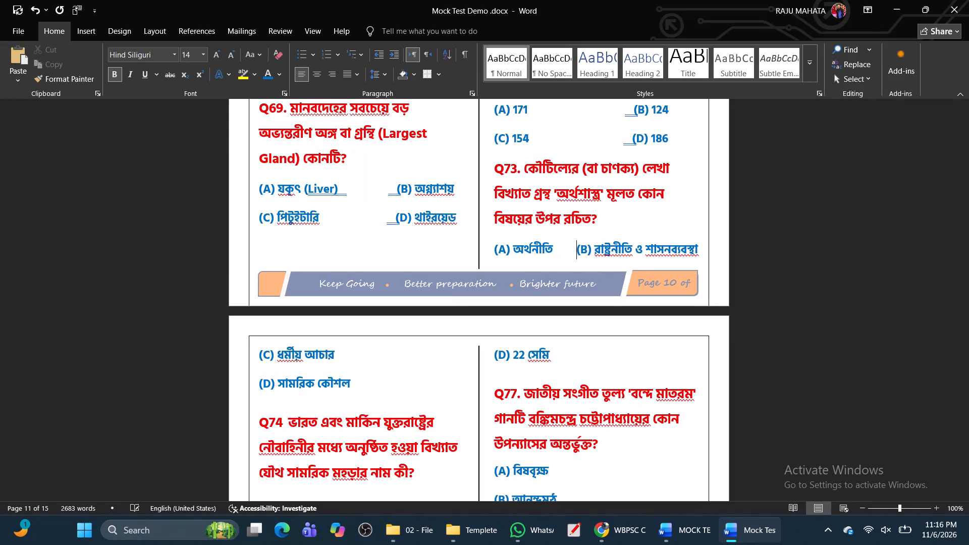
Move Q73's option (D) সামরিক কৌশল onto the line of option (C) ধর্মীয় আচার, spacing it out to the second option position.
{"action": "left_click", "coordinate": [257, 389]}
{"action": "key", "text": "BackSpace"}
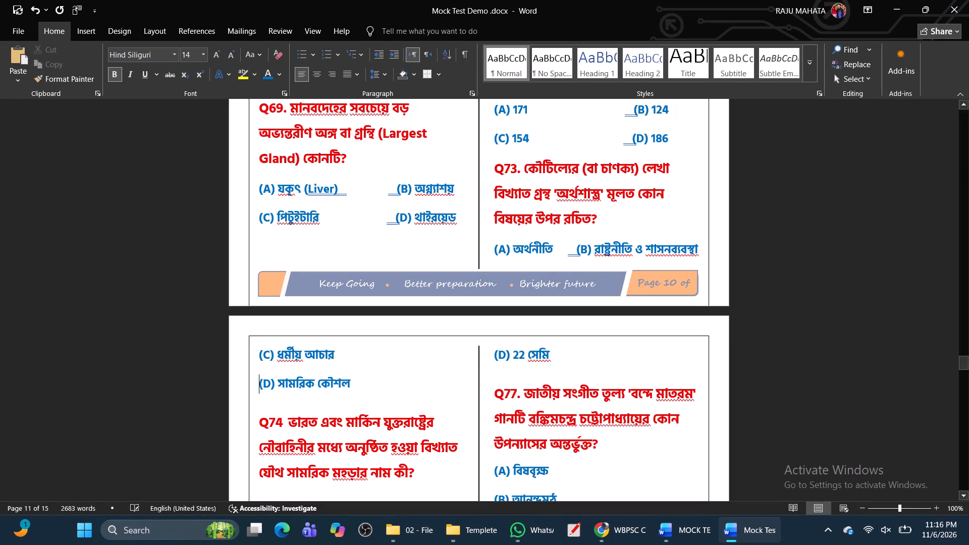
{"action": "key", "text": "space"}
{"action": "key", "text": "space"}
{"action": "key", "text": "space"}
{"action": "key", "text": "space"}
{"action": "key", "text": "space"}
{"action": "key", "text": "space"}
{"action": "key", "text": "space"}
{"action": "key", "text": "space"}
{"action": "key", "text": "space"}
{"action": "key", "text": "space"}
{"action": "key", "text": "space"}
{"action": "key", "text": "space"}
{"action": "key", "text": "space"}
{"action": "key", "text": "space"}
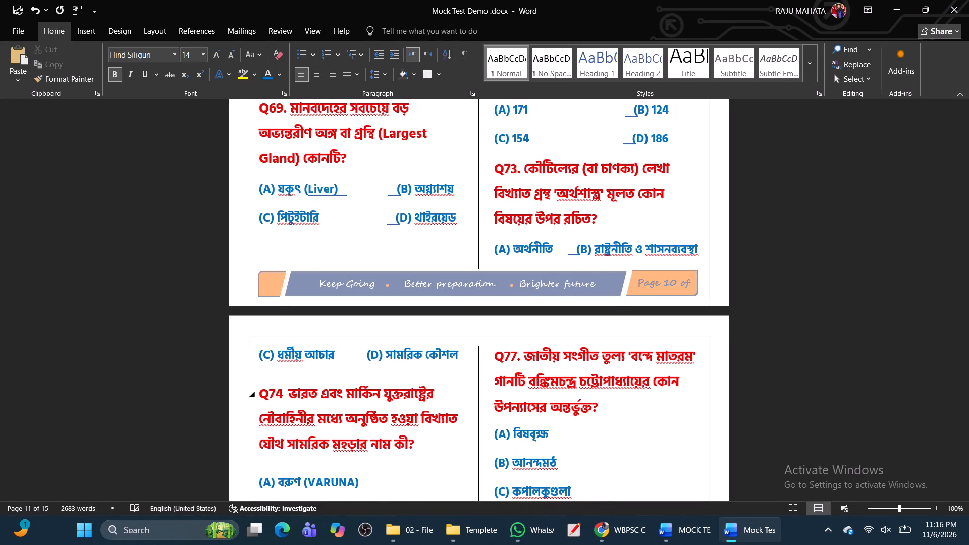
Join Q74's option (B) মালাবার (MALABAR) to the line of option (A) বরুণ (VARUNA), spacing it out to the second option position.
{"action": "scroll", "coordinate": [257, 389], "scroll_direction": "down", "scroll_amount": 6}
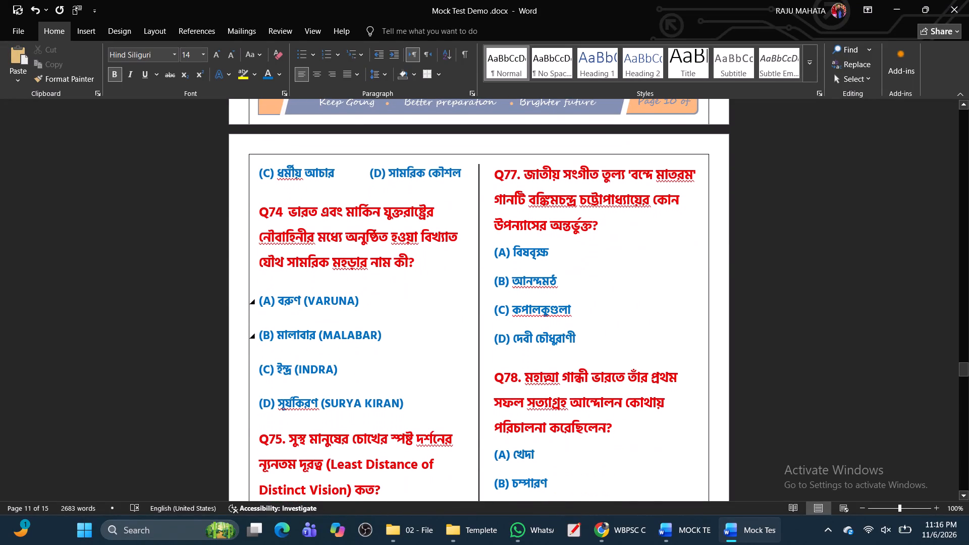
{"action": "left_click", "coordinate": [257, 340]}
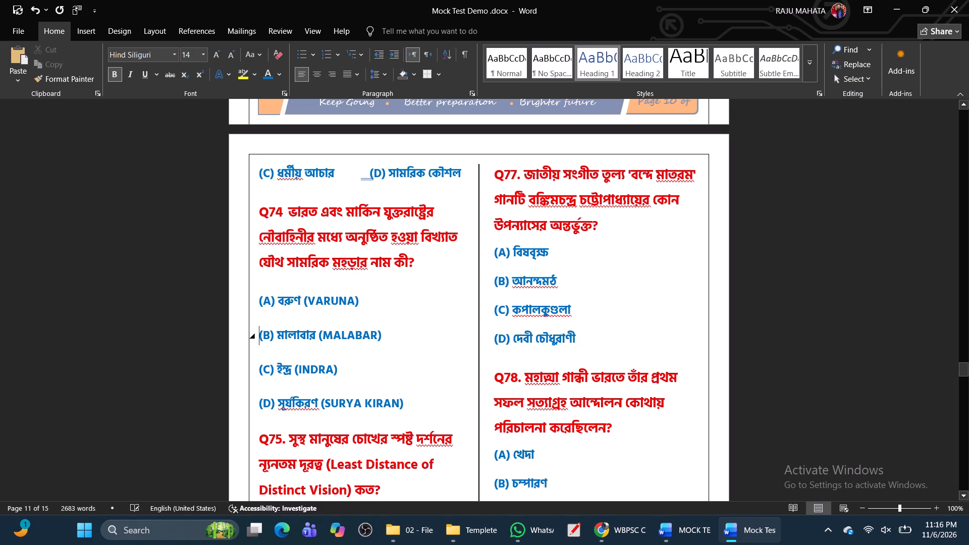
{"action": "key", "text": "BackSpace"}
{"action": "key", "text": "space"}
{"action": "key", "text": "space"}
{"action": "key", "text": "space"}
{"action": "key", "text": "space"}
{"action": "key", "text": "space"}
{"action": "key", "text": "space"}
{"action": "key", "text": "space"}
{"action": "key", "text": "space"}
{"action": "key", "text": "space"}
{"action": "key", "text": "space"}
{"action": "key", "text": "space"}
{"action": "key", "text": "space"}
{"action": "key", "text": "space"}
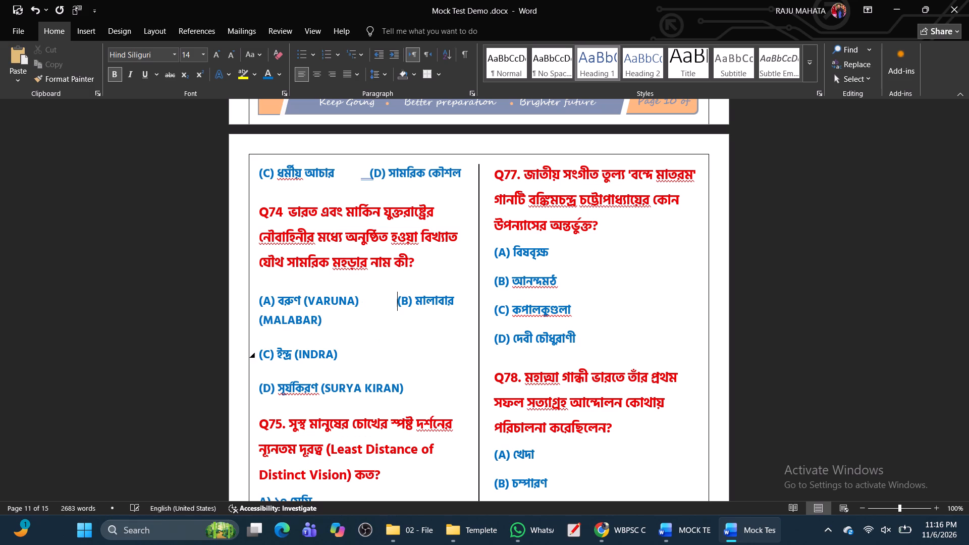
Try splitting Q74's option (B) back off, then rejoin it to option (A) and strip the extra spacing between them.
{"action": "key", "text": "Return"}
{"action": "key", "text": "Return"}
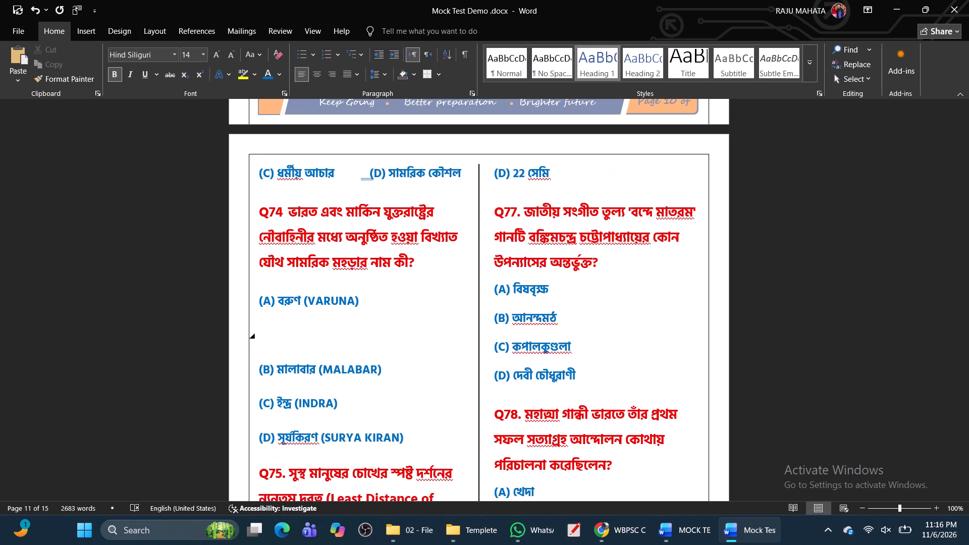
{"action": "key", "text": "BackSpace"}
{"action": "key", "text": "BackSpace"}
{"action": "key", "text": "BackSpace"}
{"action": "key", "text": "BackSpace"}
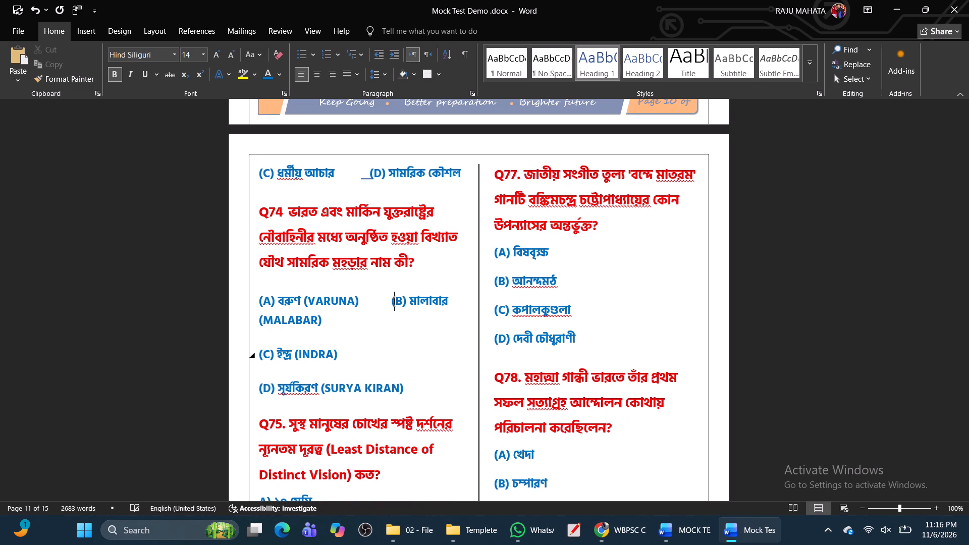
{"action": "key", "text": "BackSpace"}
{"action": "key", "text": "BackSpace"}
{"action": "key", "text": "BackSpace"}
{"action": "key", "text": "BackSpace"}
{"action": "key", "text": "BackSpace"}
{"action": "key", "text": "BackSpace"}
{"action": "key", "text": "BackSpace"}
{"action": "key", "text": "BackSpace"}
{"action": "key", "text": "BackSpace"}
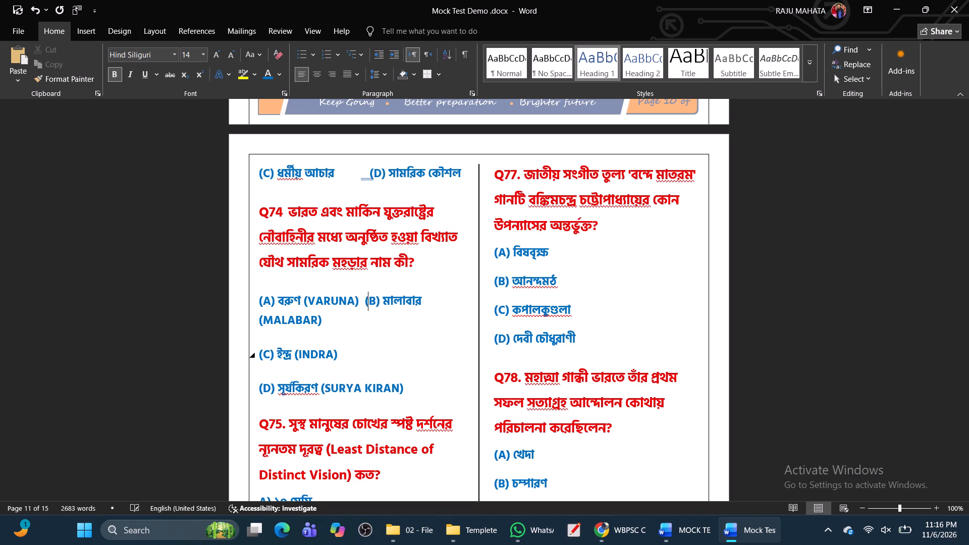
{"action": "key", "text": "BackSpace"}
Remove the spaces inside Q74's option (B) মালাবার (MALABAR) so it wraps whole beneath option (A).
{"action": "left_click", "coordinate": [256, 325]}
{"action": "key", "text": "BackSpace"}
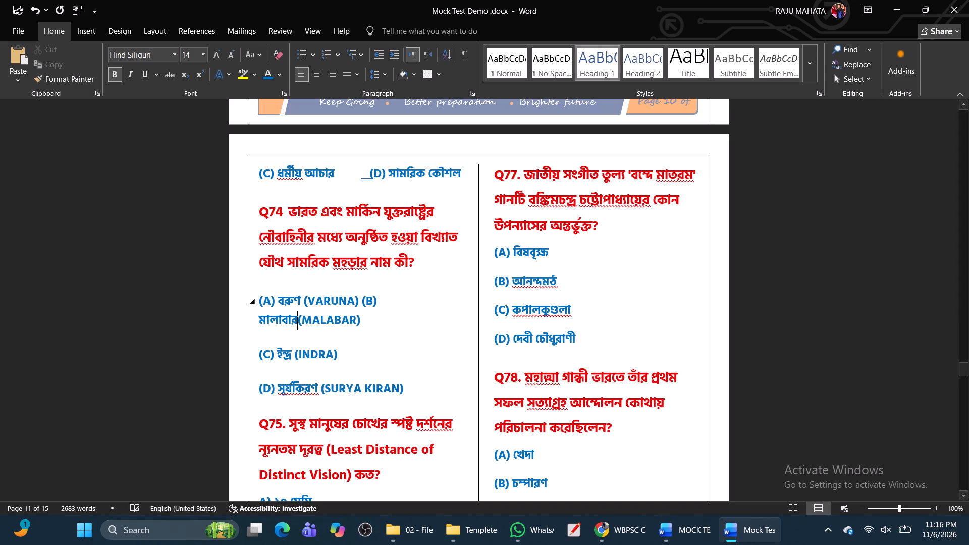
{"action": "left_click", "coordinate": [257, 324]}
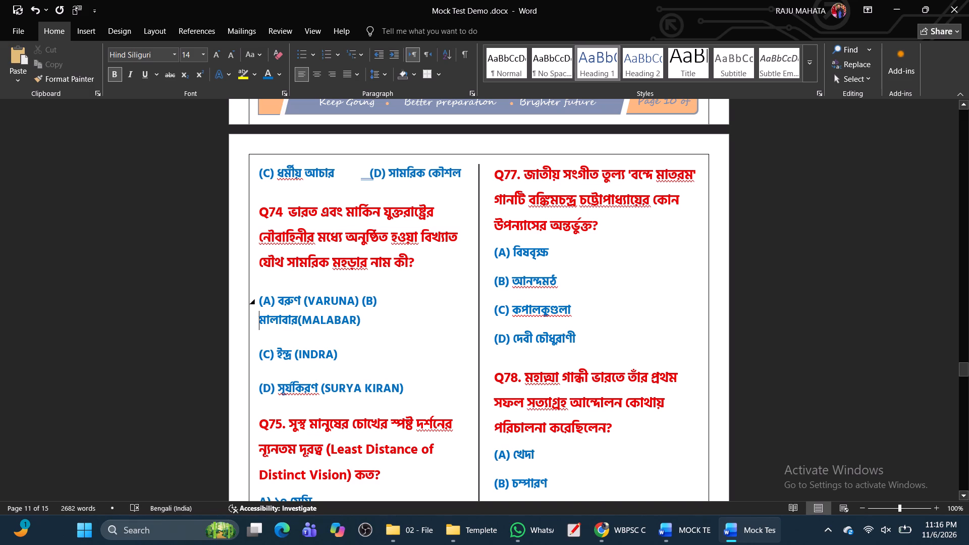
{"action": "key", "text": "BackSpace"}
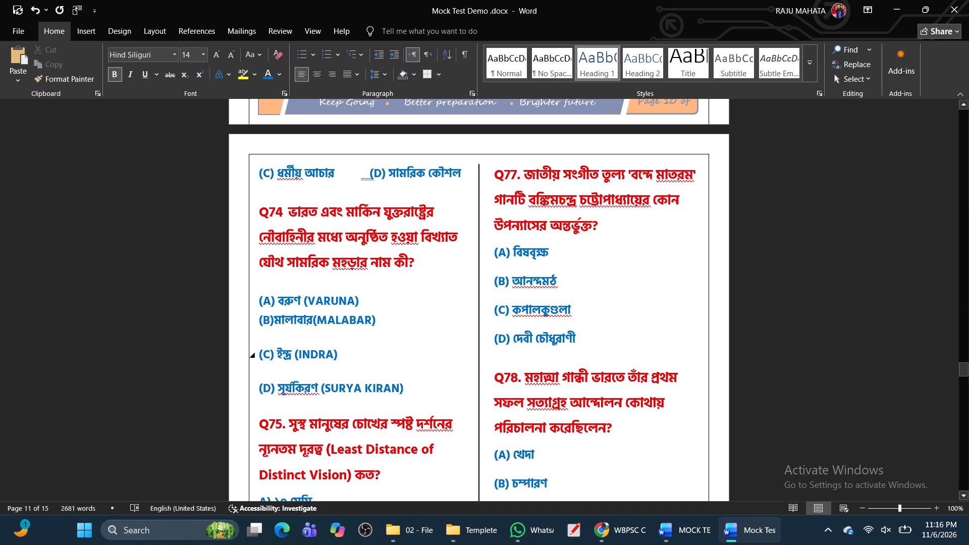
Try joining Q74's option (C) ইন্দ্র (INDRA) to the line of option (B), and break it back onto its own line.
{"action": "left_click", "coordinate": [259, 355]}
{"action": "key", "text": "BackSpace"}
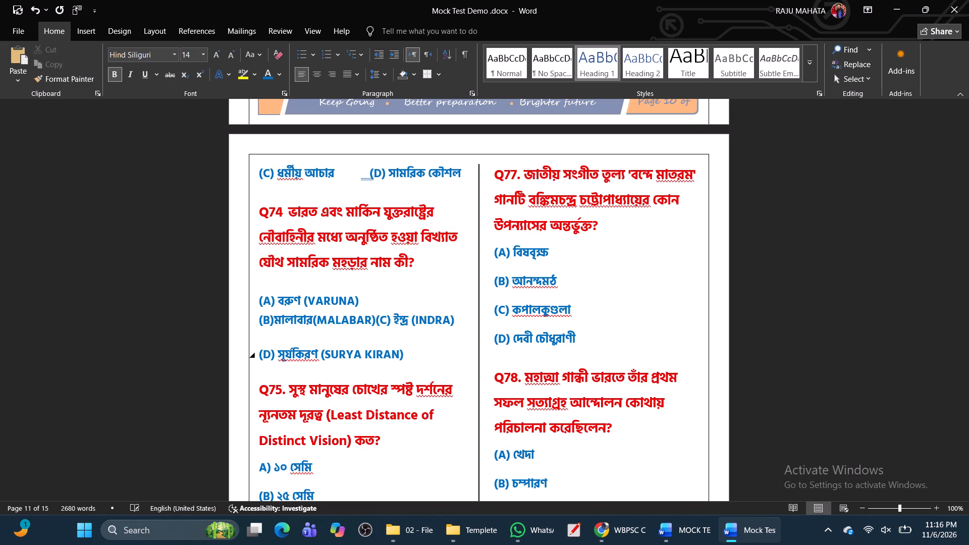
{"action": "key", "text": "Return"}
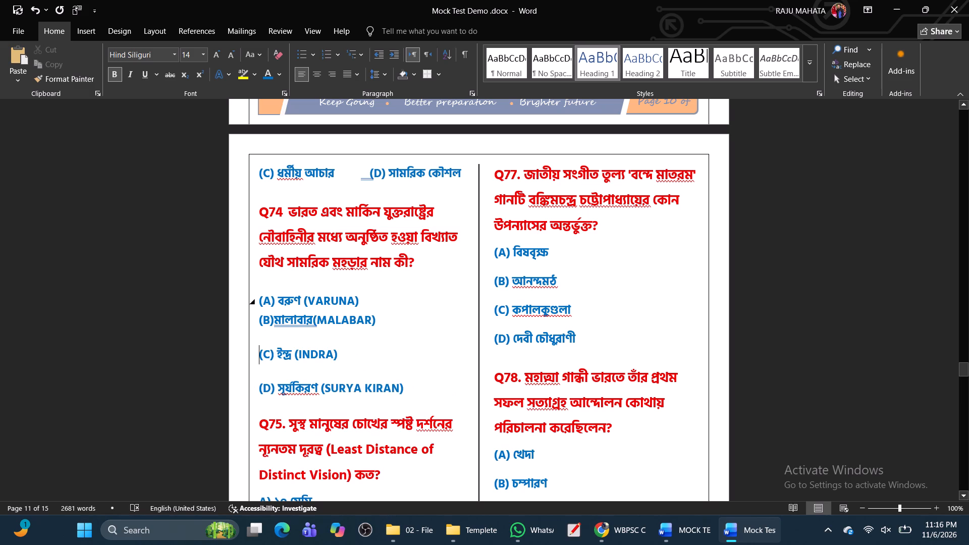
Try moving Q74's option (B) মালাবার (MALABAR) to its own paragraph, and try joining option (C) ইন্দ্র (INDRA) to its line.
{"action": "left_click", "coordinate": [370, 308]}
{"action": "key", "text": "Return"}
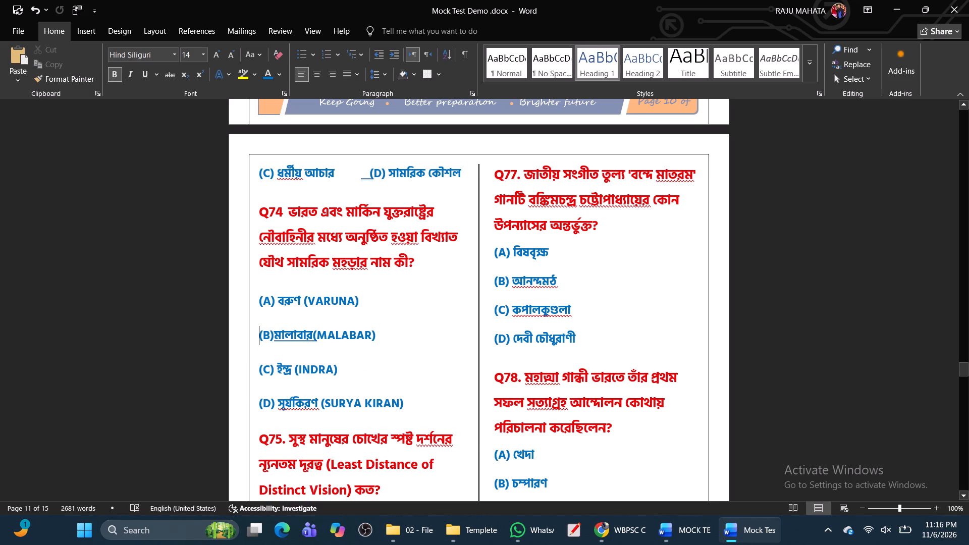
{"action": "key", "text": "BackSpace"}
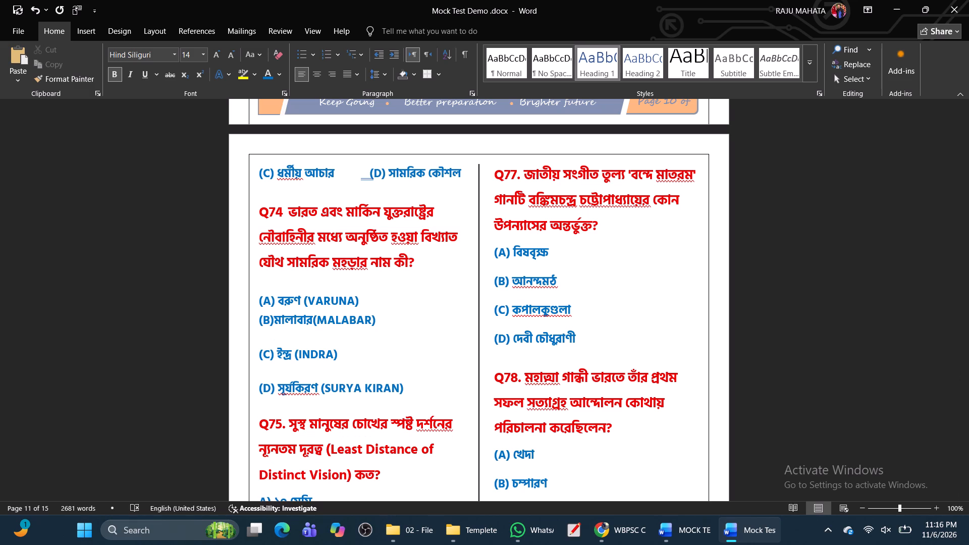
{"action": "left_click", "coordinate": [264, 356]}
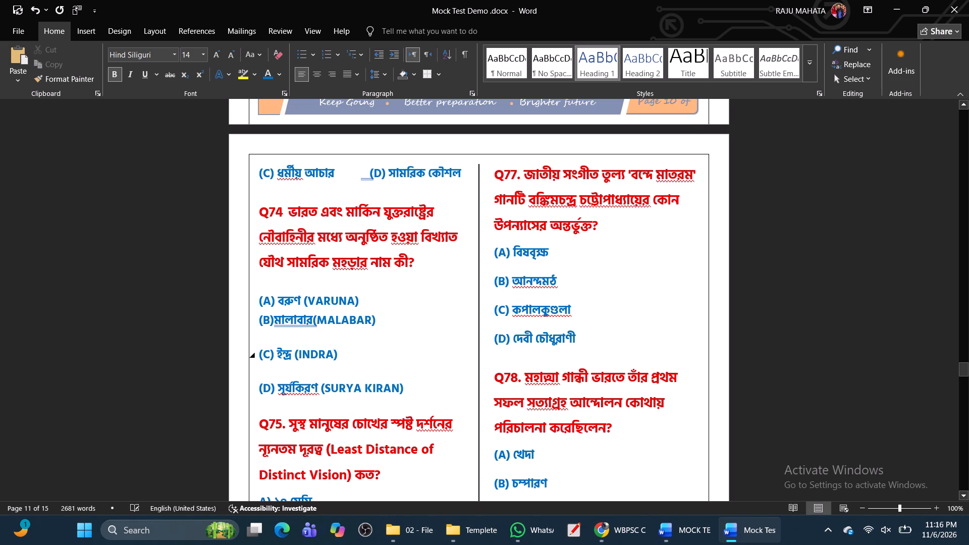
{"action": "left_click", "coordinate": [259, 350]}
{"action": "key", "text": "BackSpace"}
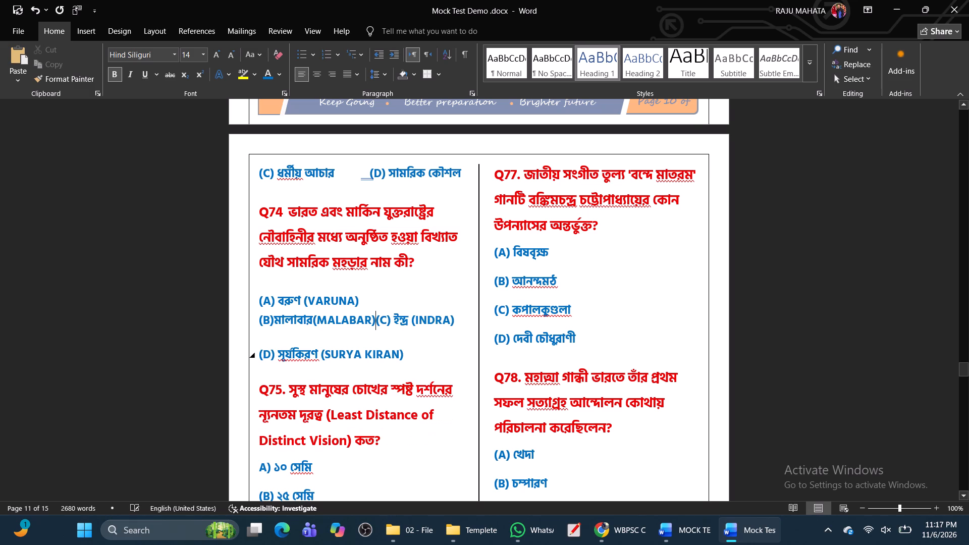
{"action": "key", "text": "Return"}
Delete the bracketed English names from Q74's four options, leaving বরুণ, মালাবার, ইন্দ্র and সূর্যকিরণ on separate lines.
{"action": "left_click_drag", "start_coordinate": [368, 303], "coordinate": [313, 301]}
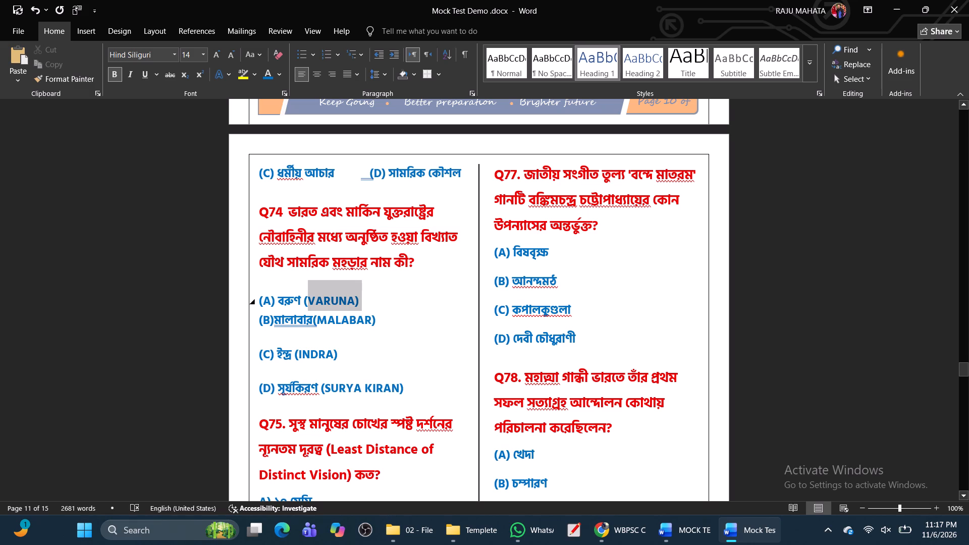
{"action": "left_click_drag", "start_coordinate": [313, 301], "coordinate": [304, 303]}
{"action": "key", "text": "BackSpace"}
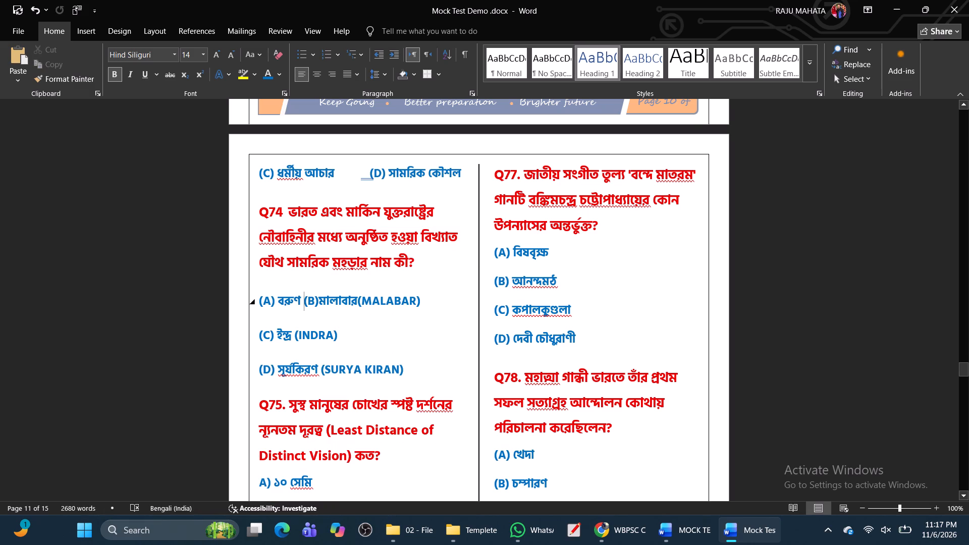
{"action": "key", "text": "Return"}
{"action": "left_click_drag", "start_coordinate": [311, 339], "coordinate": [379, 346]}
{"action": "key", "text": "BackSpace"}
{"action": "left_click_drag", "start_coordinate": [294, 369], "coordinate": [337, 370]}
{"action": "key", "text": "BackSpace"}
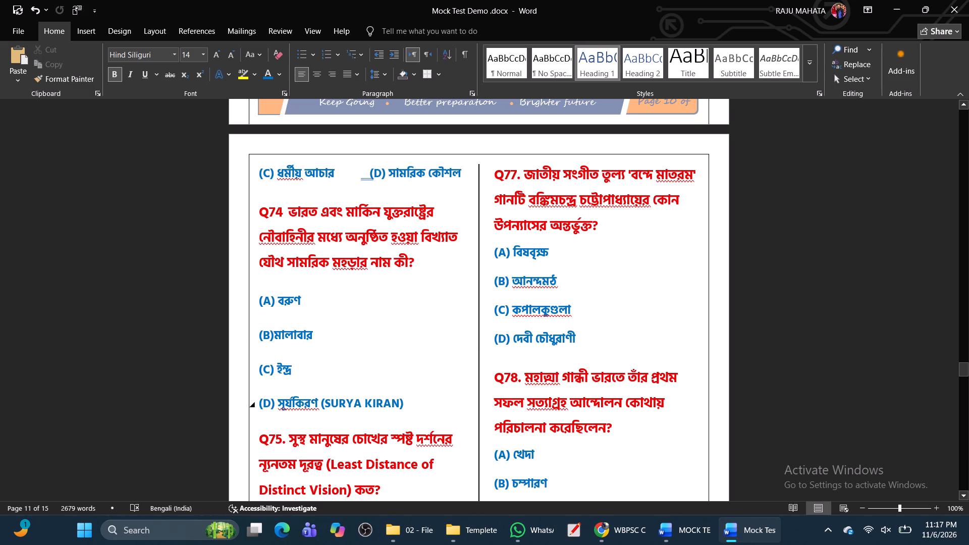
{"action": "left_click_drag", "start_coordinate": [321, 405], "coordinate": [404, 406]}
{"action": "key", "text": "BackSpace"}
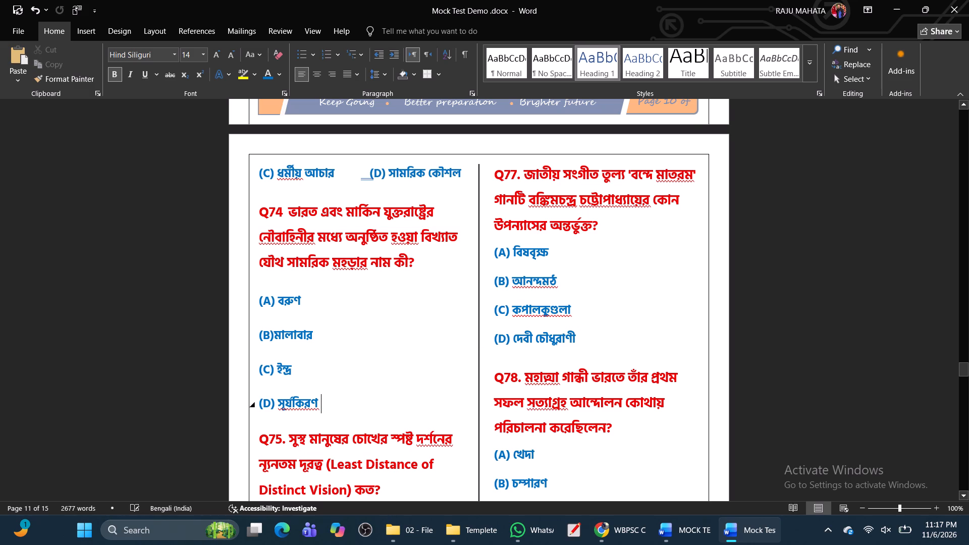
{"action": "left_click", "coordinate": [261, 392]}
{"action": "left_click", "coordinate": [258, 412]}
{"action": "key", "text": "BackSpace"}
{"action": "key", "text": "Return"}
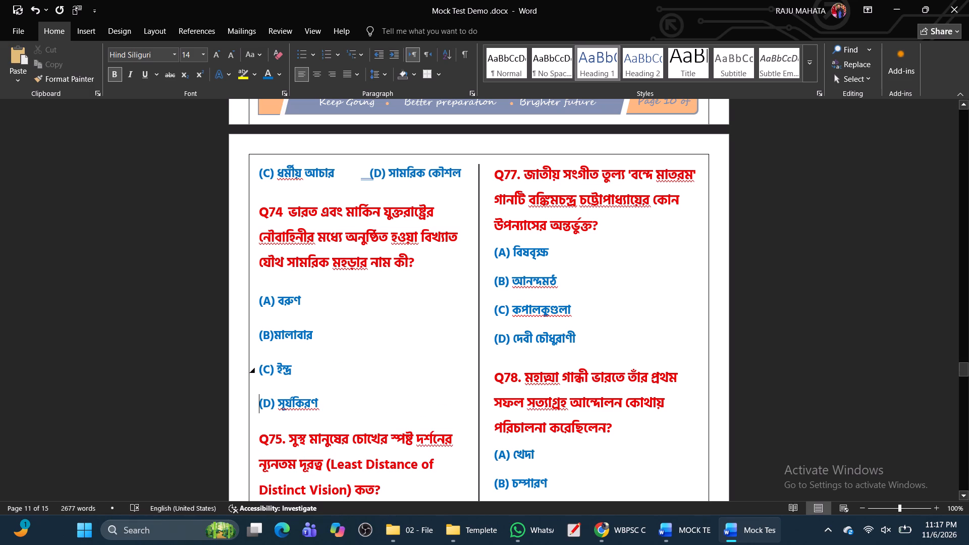
Join Q74's option (B) মালাবার to the line of option (A) বরুণ, spacing it out to the second option position.
{"action": "left_click", "coordinate": [258, 338]}
{"action": "key", "text": "BackSpace"}
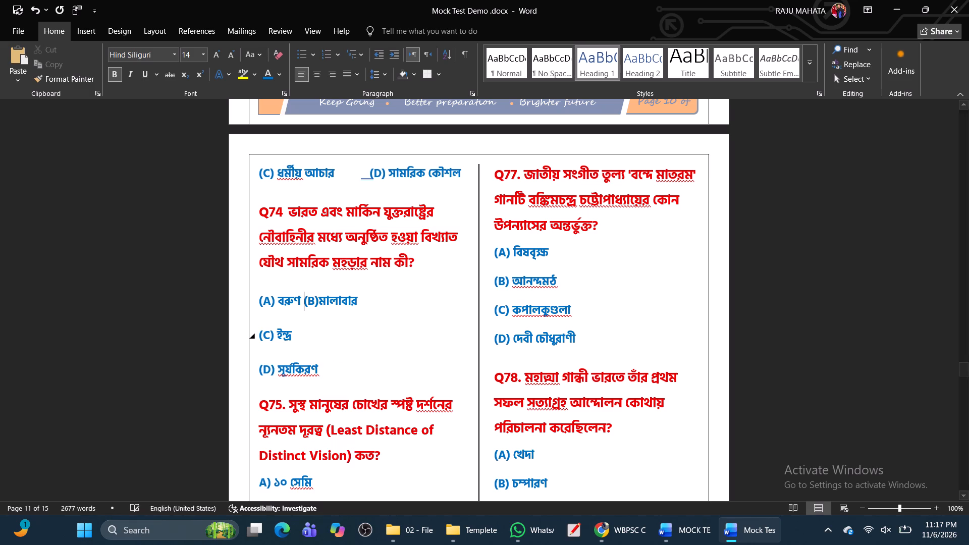
{"action": "key", "text": "space"}
{"action": "key", "text": "space"}
{"action": "key", "text": "space"}
{"action": "key", "text": "space"}
{"action": "key", "text": "space"}
{"action": "key", "text": "space"}
{"action": "key", "text": "space"}
{"action": "key", "text": "space"}
{"action": "key", "text": "space"}
{"action": "key", "text": "space"}
{"action": "key", "text": "space"}
{"action": "key", "text": "space"}
{"action": "key", "text": "space"}
{"action": "key", "text": "space"}
{"action": "key", "text": "space"}
{"action": "key", "text": "space"}
{"action": "key", "text": "space"}
{"action": "key", "text": "space"}
{"action": "key", "text": "space"}
{"action": "key", "text": "space"}
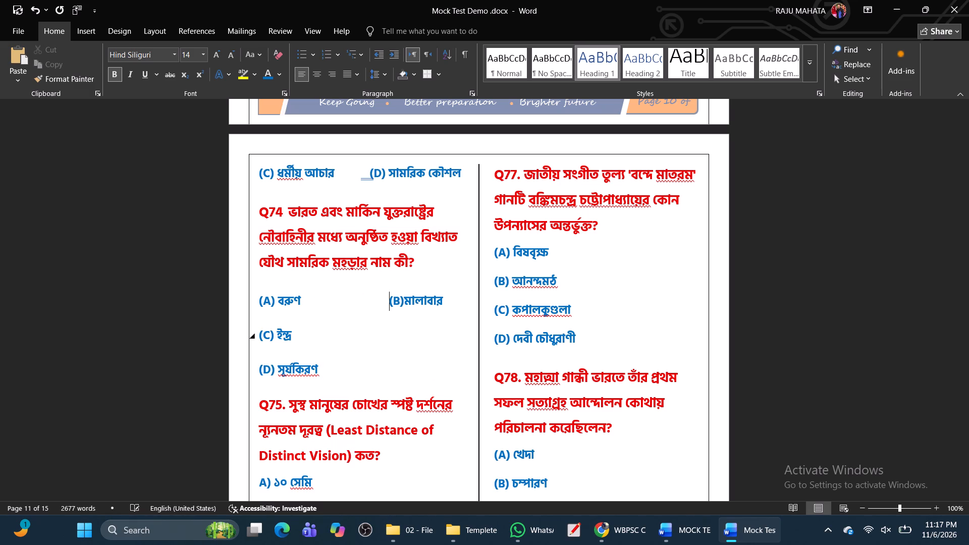
{"action": "key", "text": "BackSpace"}
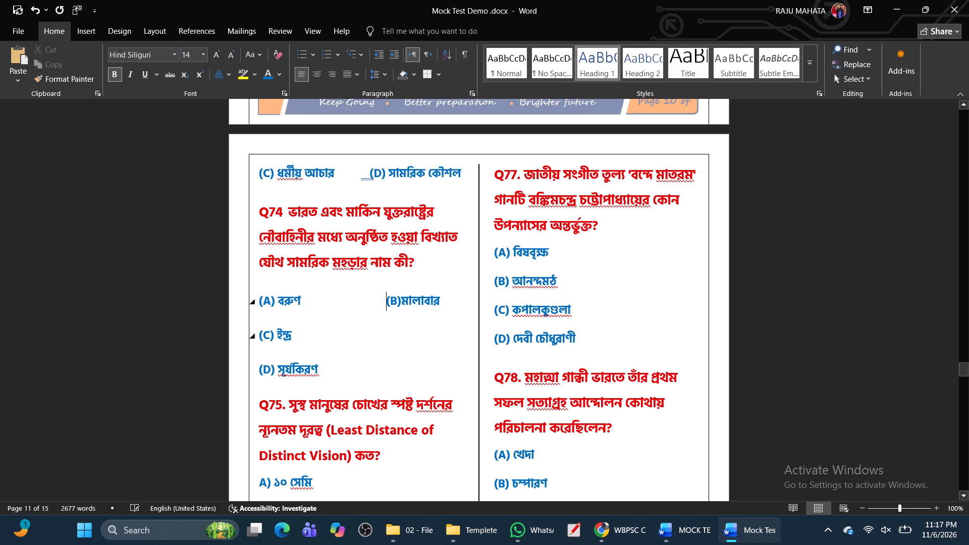
Join Q74's option (D) সূর্যকিরণ to the line of option (C) ইন্দ্র, aligning it beneath option (B).
{"action": "left_click", "coordinate": [254, 368]}
{"action": "left_click", "coordinate": [258, 374]}
{"action": "key", "text": "BackSpace"}
{"action": "key", "text": "BackSpace"}
{"action": "key", "text": "space"}
{"action": "key", "text": "space"}
{"action": "key", "text": "space"}
{"action": "key", "text": "space"}
{"action": "key", "text": "space"}
{"action": "key", "text": "space"}
{"action": "key", "text": "space"}
{"action": "key", "text": "space"}
{"action": "key", "text": "space"}
{"action": "key", "text": "space"}
{"action": "key", "text": "space"}
{"action": "key", "text": "space"}
{"action": "key", "text": "space"}
{"action": "key", "text": "space"}
{"action": "key", "text": "space"}
{"action": "key", "text": "space"}
{"action": "key", "text": "space"}
{"action": "key", "text": "space"}
{"action": "key", "text": "space"}
{"action": "key", "text": "space"}
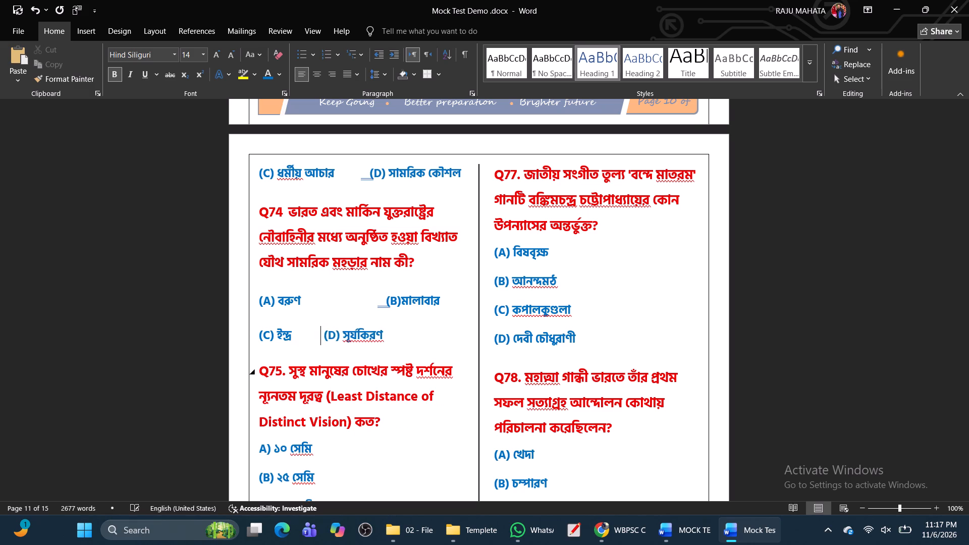
{"action": "key", "text": "space"}
{"action": "key", "text": "space"}
{"action": "key", "text": "space"}
{"action": "key", "text": "space"}
{"action": "key", "text": "space"}
{"action": "key", "text": "space"}
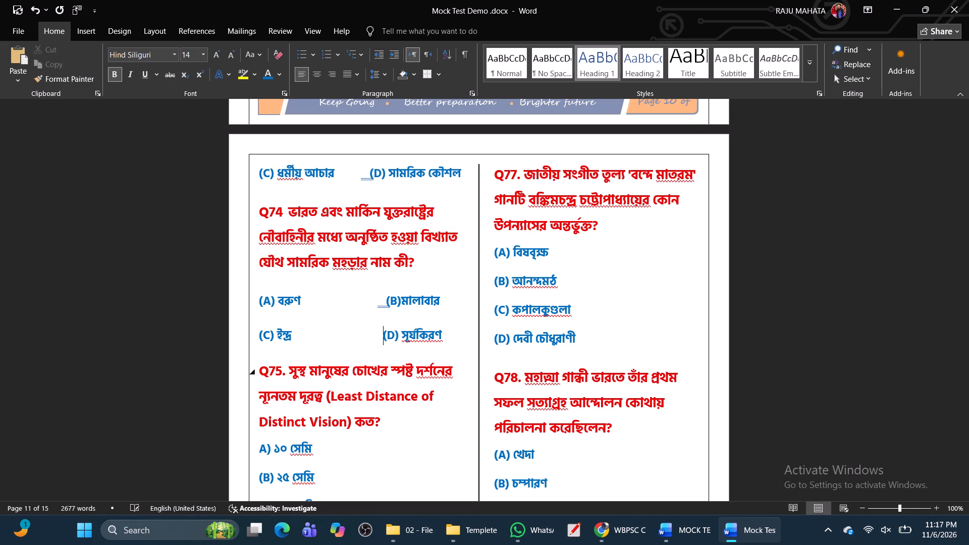
{"action": "key", "text": "space"}
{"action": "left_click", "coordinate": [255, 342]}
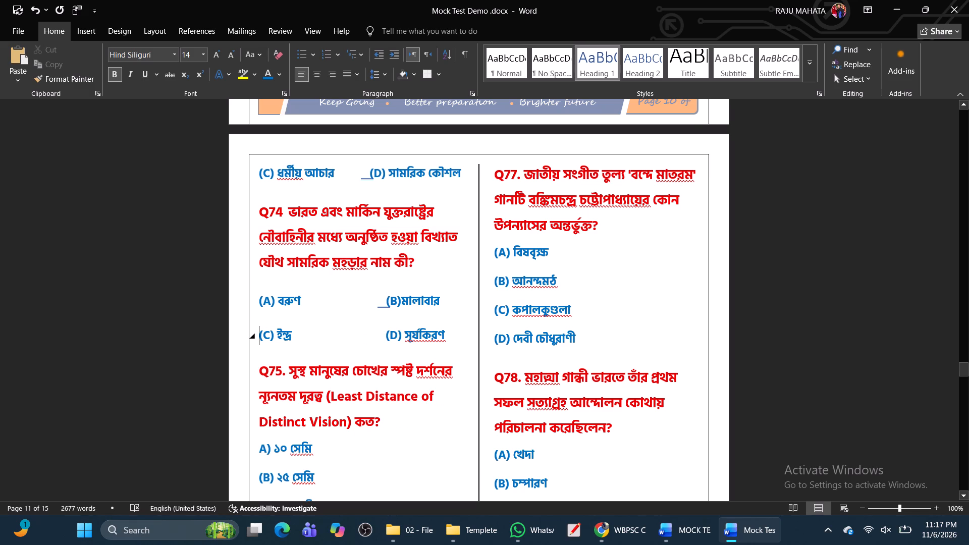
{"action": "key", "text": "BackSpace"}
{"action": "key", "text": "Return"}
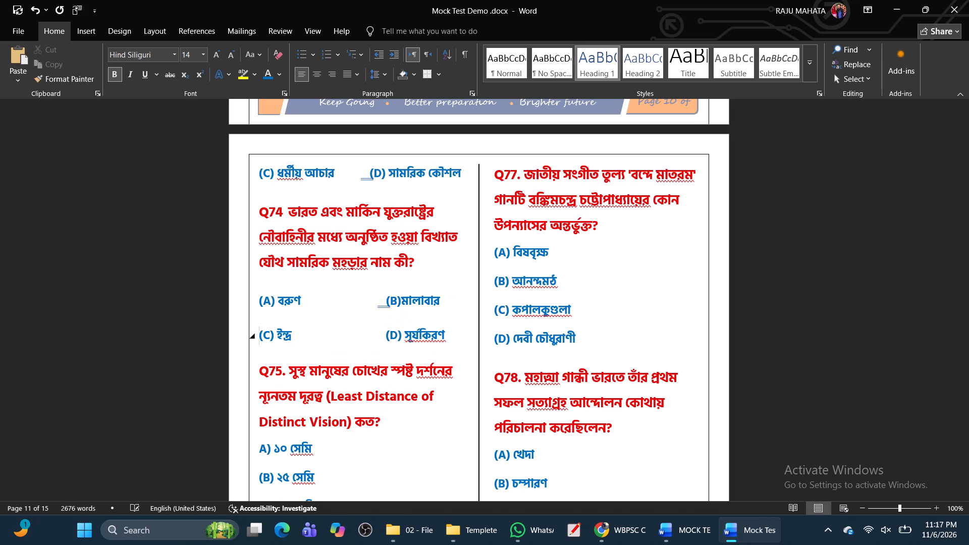
Join Q75's option (B) ২৫ সেমি to the line of option (A) ১০ সেমি, spacing it out to the second option position.
{"action": "scroll", "coordinate": [260, 359], "scroll_direction": "down", "scroll_amount": 4}
{"action": "left_click", "coordinate": [255, 362]}
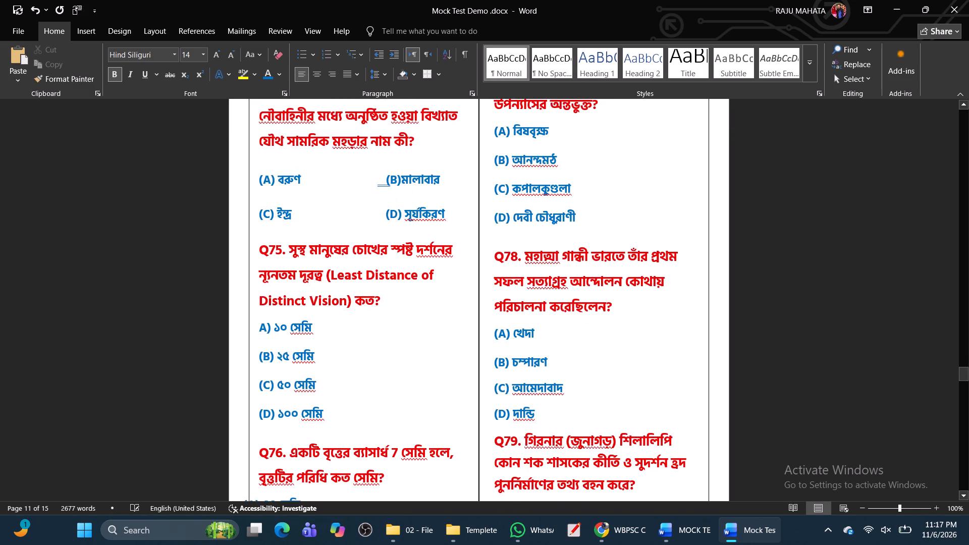
{"action": "key", "text": "BackSpace"}
{"action": "key", "text": "space"}
{"action": "key", "text": "space"}
{"action": "key", "text": "space"}
{"action": "key", "text": "space"}
{"action": "key", "text": "space"}
{"action": "key", "text": "space"}
{"action": "key", "text": "space"}
{"action": "key", "text": "space"}
{"action": "key", "text": "space"}
{"action": "key", "text": "space"}
{"action": "key", "text": "space"}
{"action": "key", "text": "space"}
{"action": "key", "text": "space"}
{"action": "key", "text": "space"}
{"action": "key", "text": "space"}
{"action": "key", "text": "space"}
{"action": "key", "text": "space"}
{"action": "key", "text": "space"}
{"action": "key", "text": "space"}
{"action": "key", "text": "space"}
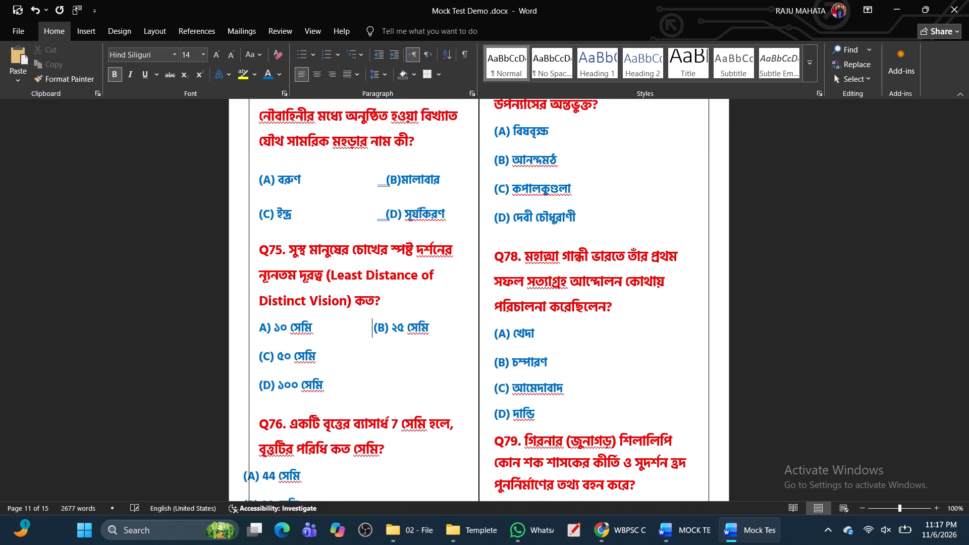
{"action": "key", "text": "space"}
{"action": "key", "text": "space"}
Join Q75's option (D) ১০০ সেমি to the line of option (C) ৫০ সেমি, roughly aligned beneath option (B).
{"action": "left_click", "coordinate": [257, 387]}
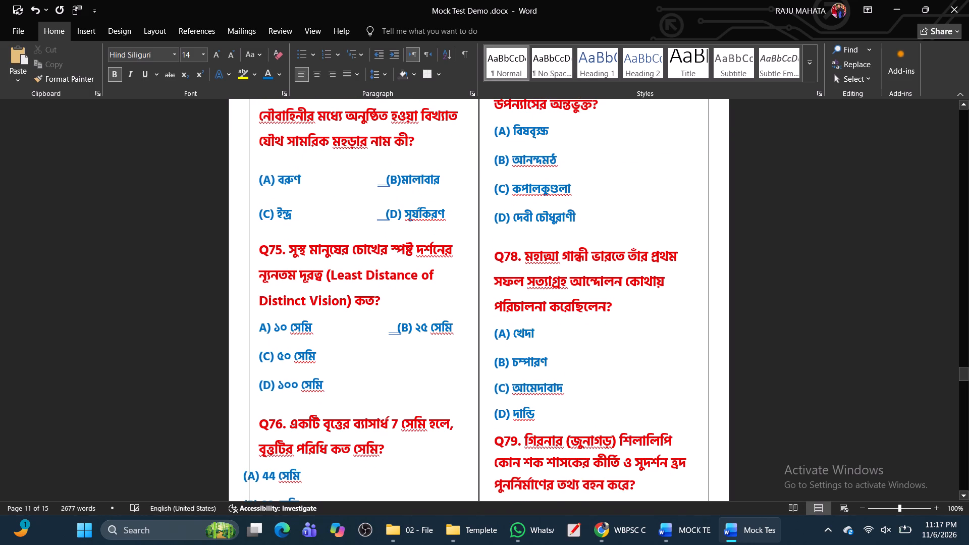
{"action": "key", "text": "BackSpace"}
{"action": "key", "text": "space"}
{"action": "key", "text": "space"}
{"action": "key", "text": "space"}
{"action": "key", "text": "space"}
{"action": "key", "text": "space"}
{"action": "key", "text": "space"}
{"action": "key", "text": "space"}
{"action": "key", "text": "space"}
{"action": "key", "text": "space"}
{"action": "key", "text": "space"}
{"action": "key", "text": "space"}
{"action": "key", "text": "space"}
{"action": "key", "text": "space"}
{"action": "key", "text": "space"}
{"action": "key", "text": "space"}
{"action": "key", "text": "space"}
{"action": "key", "text": "space"}
{"action": "key", "text": "space"}
{"action": "key", "text": "space"}
{"action": "key", "text": "space"}
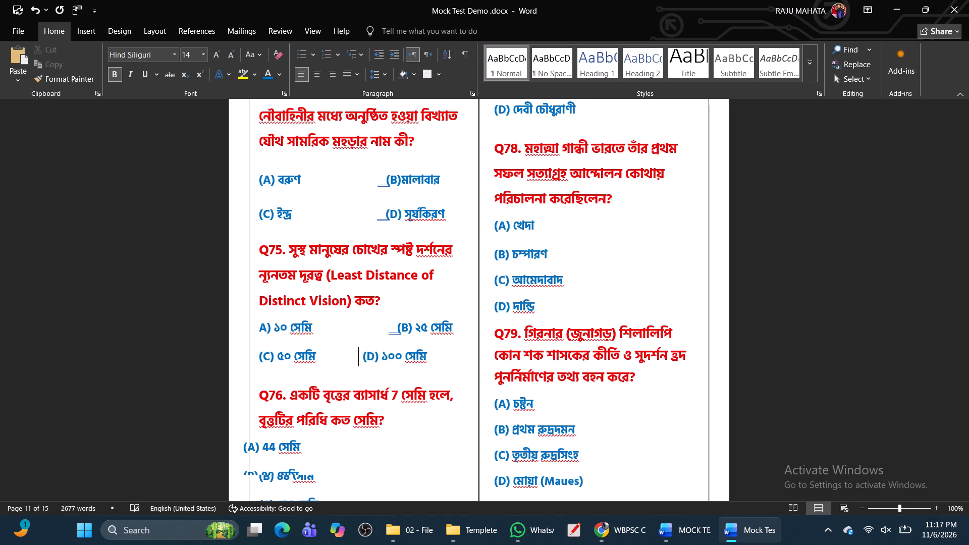
Delete the last character at the end of Q76's option (B) 88 সেমি and of option (D) 22 সেমি.
{"action": "scroll", "coordinate": [259, 388], "scroll_direction": "down", "scroll_amount": 4}
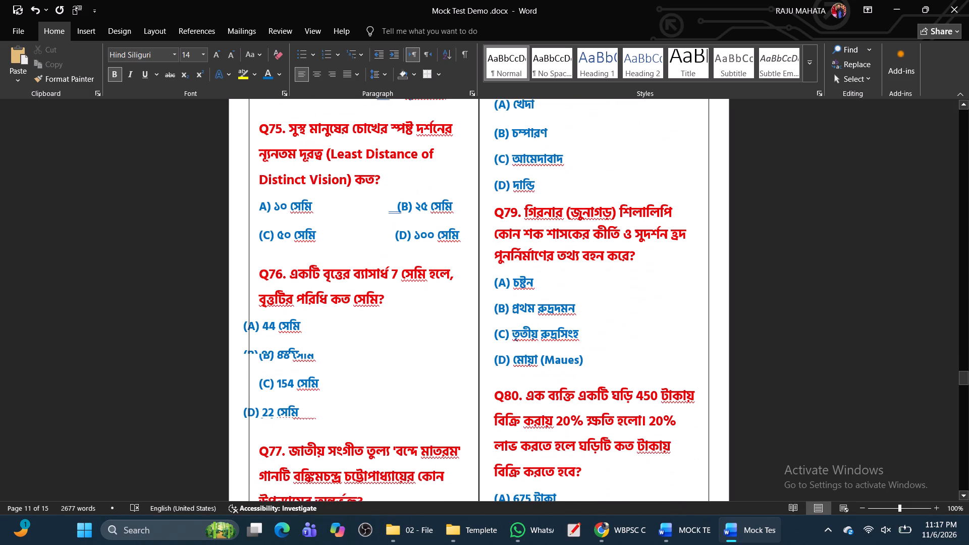
{"action": "left_click", "coordinate": [392, 360]}
{"action": "key", "text": "BackSpace"}
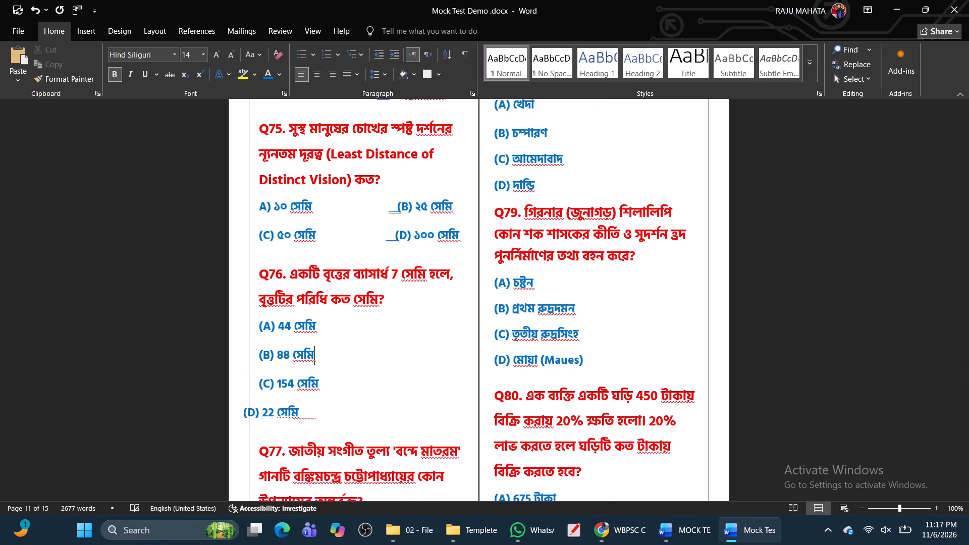
{"action": "left_click", "coordinate": [351, 411]}
{"action": "key", "text": "BackSpace"}
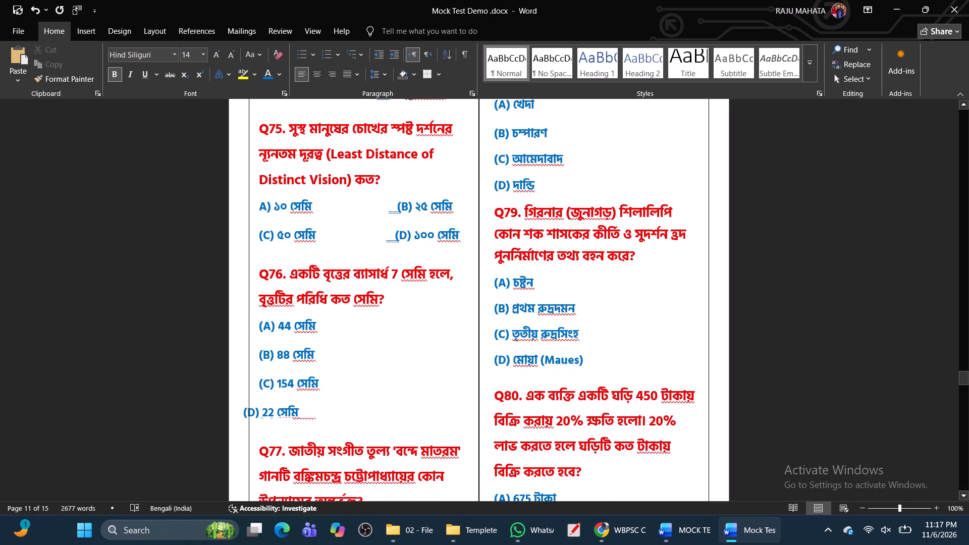
Join Q76's option (B) 88 সেমি to the line of option (A) 44 সেমি, spacing it out to the second option position.
{"action": "left_click", "coordinate": [254, 362]}
{"action": "key", "text": "BackSpace"}
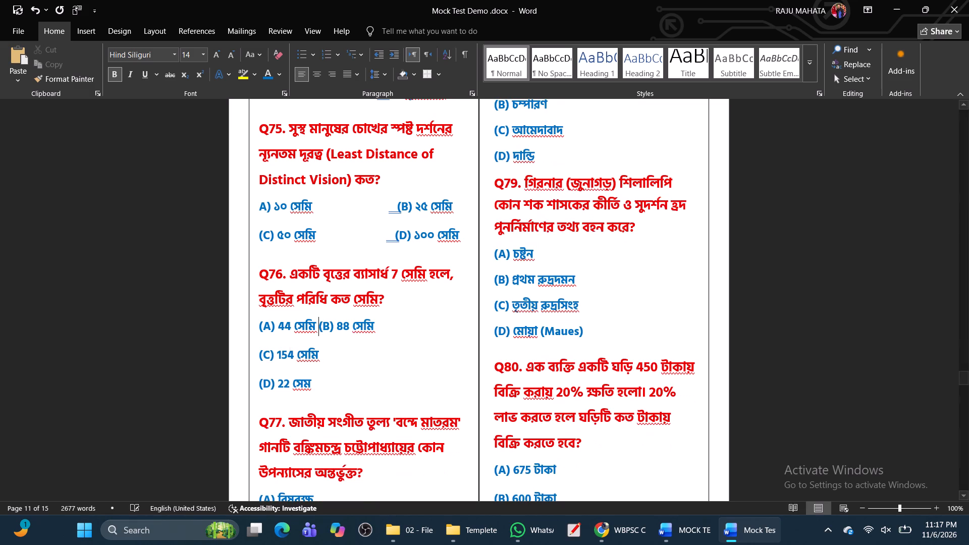
{"action": "key", "text": "space"}
{"action": "key", "text": "space"}
{"action": "key", "text": "space"}
{"action": "key", "text": "space"}
{"action": "key", "text": "space"}
{"action": "key", "text": "space"}
{"action": "key", "text": "space"}
{"action": "key", "text": "space"}
{"action": "key", "text": "space"}
{"action": "key", "text": "space"}
{"action": "key", "text": "space"}
{"action": "key", "text": "space"}
{"action": "key", "text": "space"}
{"action": "key", "text": "space"}
{"action": "key", "text": "space"}
{"action": "key", "text": "space"}
{"action": "key", "text": "space"}
{"action": "key", "text": "space"}
{"action": "key", "text": "space"}
{"action": "key", "text": "space"}
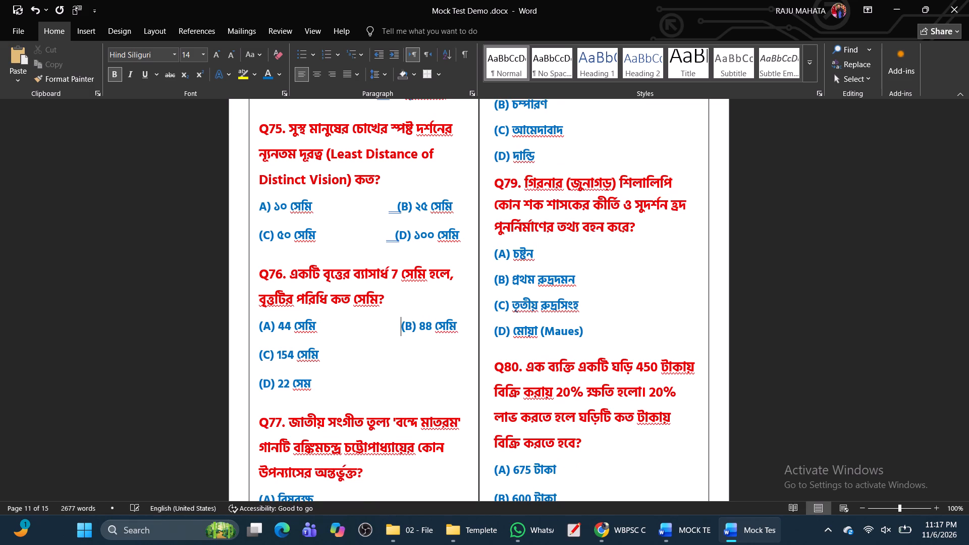
Join Q76's option (D) 22 সেম to the line of option (C) 154 সেমি, spacing it out beneath option (B).
{"action": "left_click", "coordinate": [260, 384]}
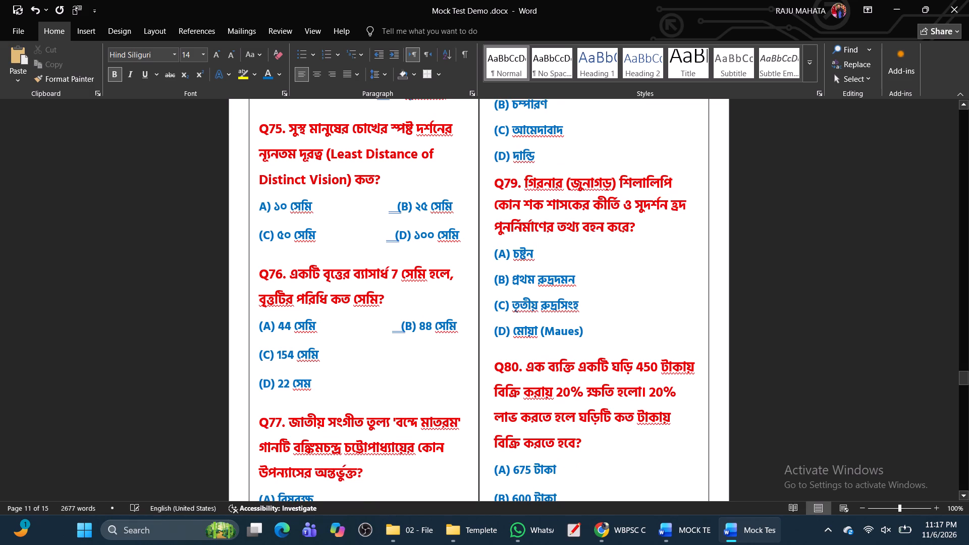
{"action": "key", "text": "BackSpace"}
{"action": "key", "text": "space"}
{"action": "key", "text": "space"}
{"action": "key", "text": "space"}
{"action": "key", "text": "space"}
{"action": "key", "text": "space"}
{"action": "key", "text": "space"}
{"action": "key", "text": "space"}
{"action": "key", "text": "space"}
{"action": "key", "text": "space"}
{"action": "key", "text": "space"}
{"action": "key", "text": "space"}
{"action": "key", "text": "space"}
{"action": "key", "text": "space"}
{"action": "key", "text": "space"}
{"action": "key", "text": "space"}
{"action": "key", "text": "space"}
{"action": "key", "text": "space"}
{"action": "key", "text": "space"}
{"action": "key", "text": "space"}
{"action": "key", "text": "space"}
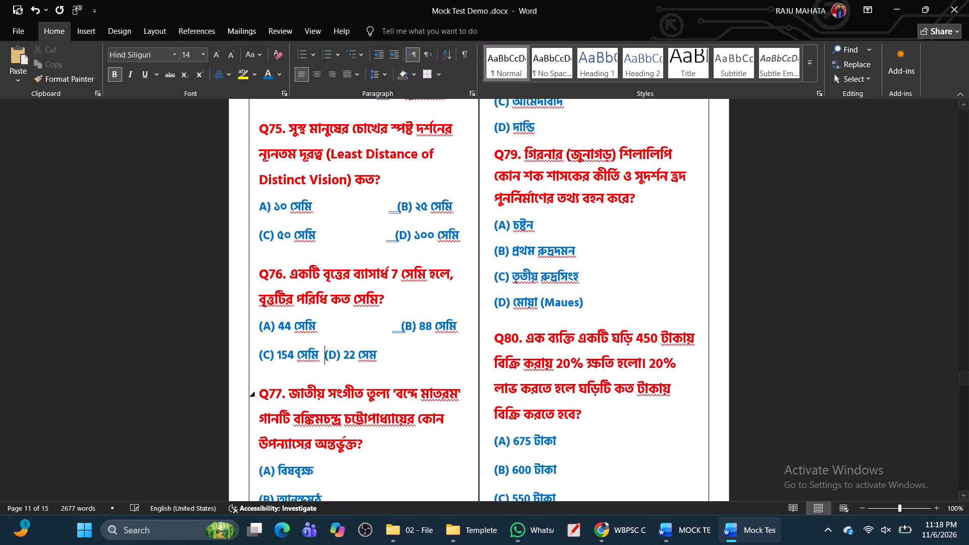
{"action": "key", "text": "space"}
{"action": "key", "text": "space"}
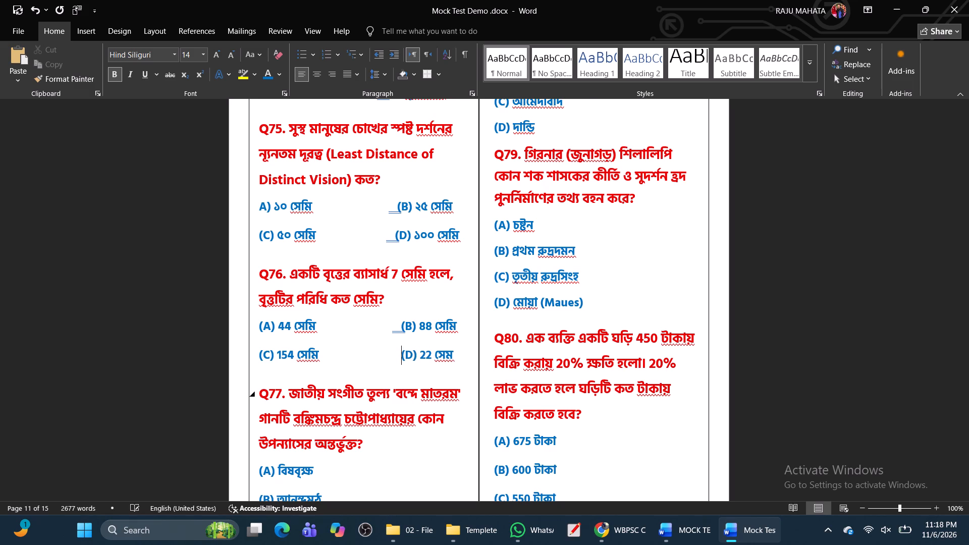
Join Q77's option (B) আনন্দমঠ to the line of option (A) বিষবৃক্ষ, spacing it out to the second option position.
{"action": "scroll", "coordinate": [257, 390], "scroll_direction": "down", "scroll_amount": 4}
{"action": "left_click", "coordinate": [255, 385]}
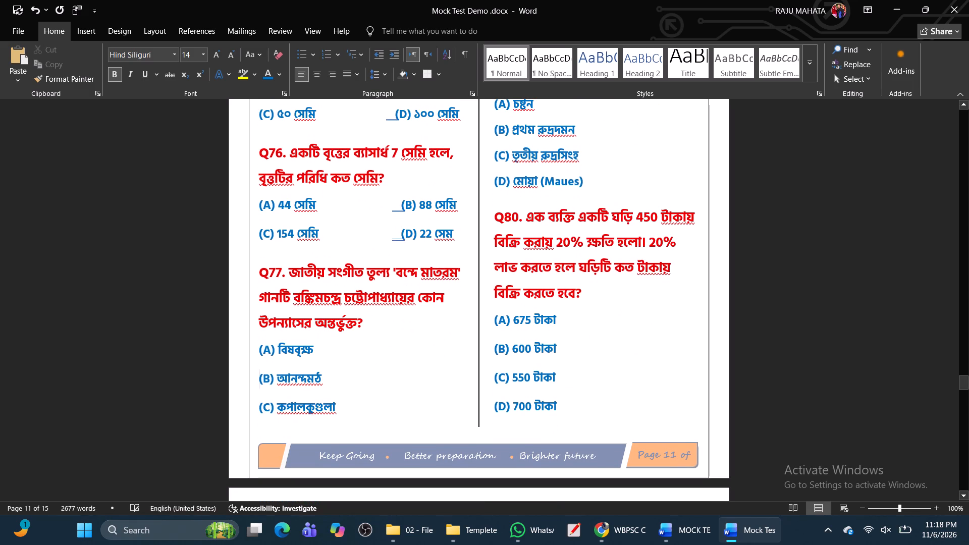
{"action": "key", "text": "BackSpace"}
{"action": "key", "text": "space"}
{"action": "key", "text": "space"}
{"action": "key", "text": "space"}
{"action": "key", "text": "space"}
{"action": "key", "text": "space"}
{"action": "key", "text": "space"}
{"action": "key", "text": "space"}
{"action": "key", "text": "space"}
{"action": "key", "text": "space"}
{"action": "key", "text": "space"}
{"action": "key", "text": "space"}
{"action": "key", "text": "space"}
{"action": "key", "text": "space"}
{"action": "key", "text": "space"}
{"action": "key", "text": "space"}
{"action": "key", "text": "space"}
{"action": "key", "text": "space"}
{"action": "key", "text": "space"}
{"action": "key", "text": "space"}
{"action": "key", "text": "space"}
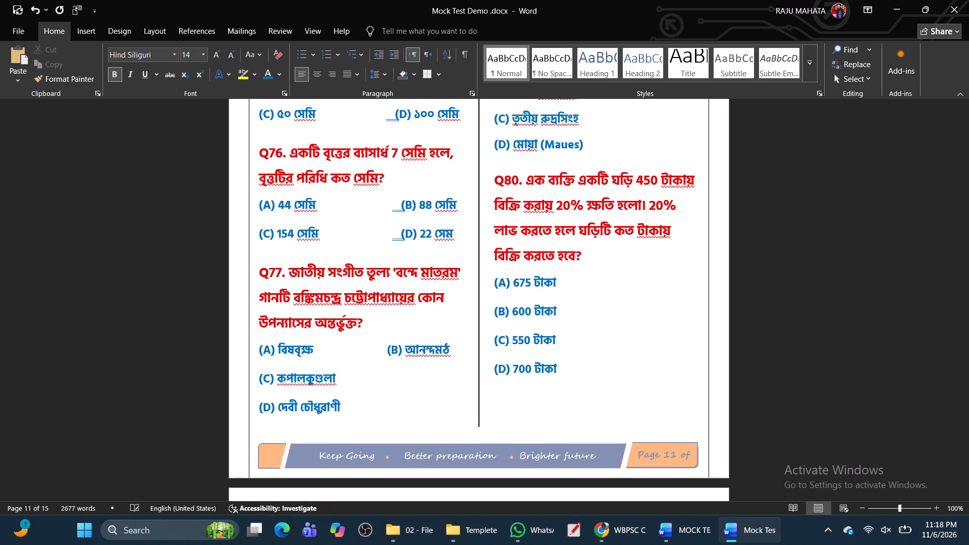
Join Q77's option (D) দেবী চৌধুরাণী to the line of option (C) কপালকুণ্ডলা, spacing it out roughly beneath option (B).
{"action": "left_click", "coordinate": [258, 408]}
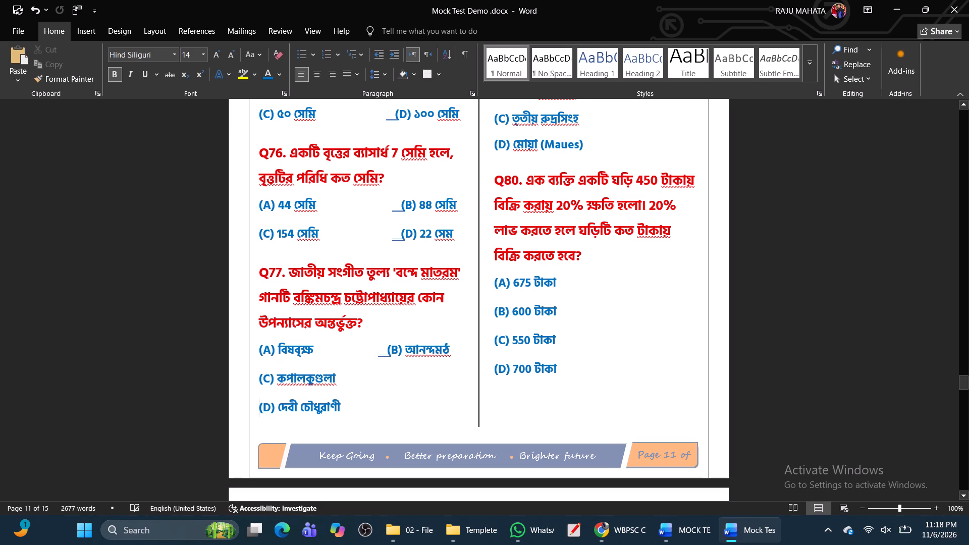
{"action": "key", "text": "BackSpace"}
{"action": "key", "text": "space"}
{"action": "key", "text": "space"}
{"action": "key", "text": "space"}
{"action": "key", "text": "space"}
{"action": "key", "text": "space"}
{"action": "key", "text": "space"}
{"action": "key", "text": "space"}
{"action": "key", "text": "space"}
{"action": "key", "text": "space"}
{"action": "key", "text": "space"}
{"action": "key", "text": "space"}
{"action": "key", "text": "space"}
{"action": "key", "text": "space"}
{"action": "key", "text": "space"}
{"action": "key", "text": "space"}
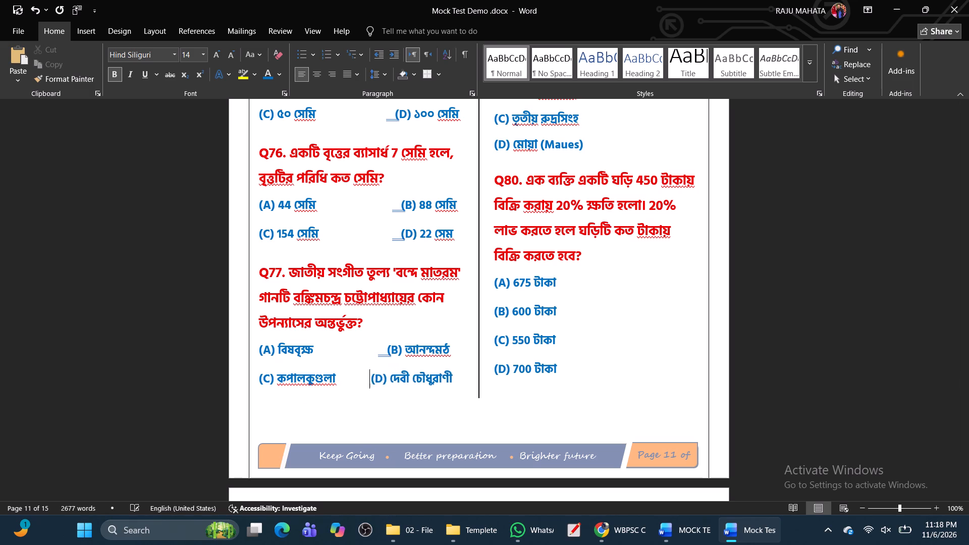
{"action": "key", "text": "BackSpace"}
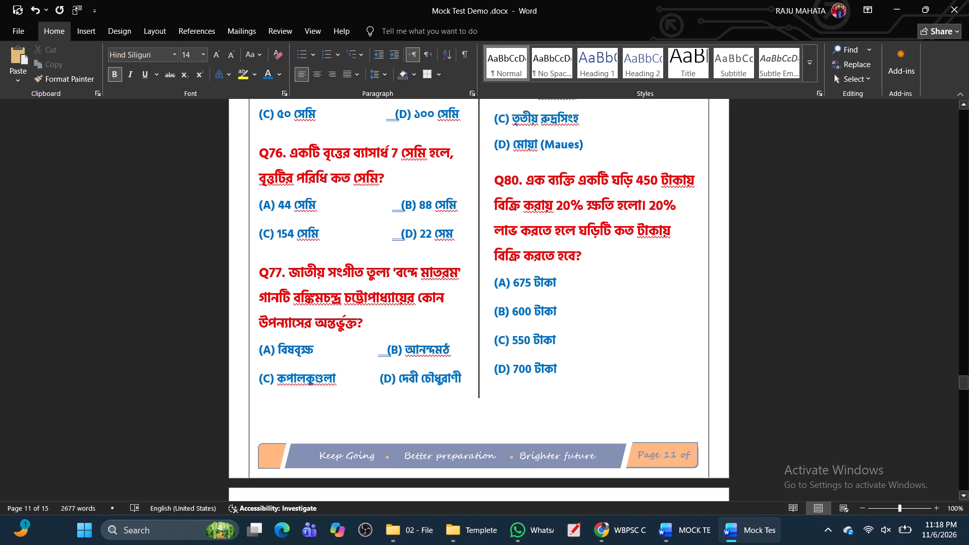
Reduce the spacing before Q77's option (B) আনন্দমঠ so it lines up with option (D) below it.
{"action": "left_click", "coordinate": [375, 346]}
{"action": "key", "text": "BackSpace"}
{"action": "key", "text": "BackSpace"}
{"action": "key", "text": "BackSpace"}
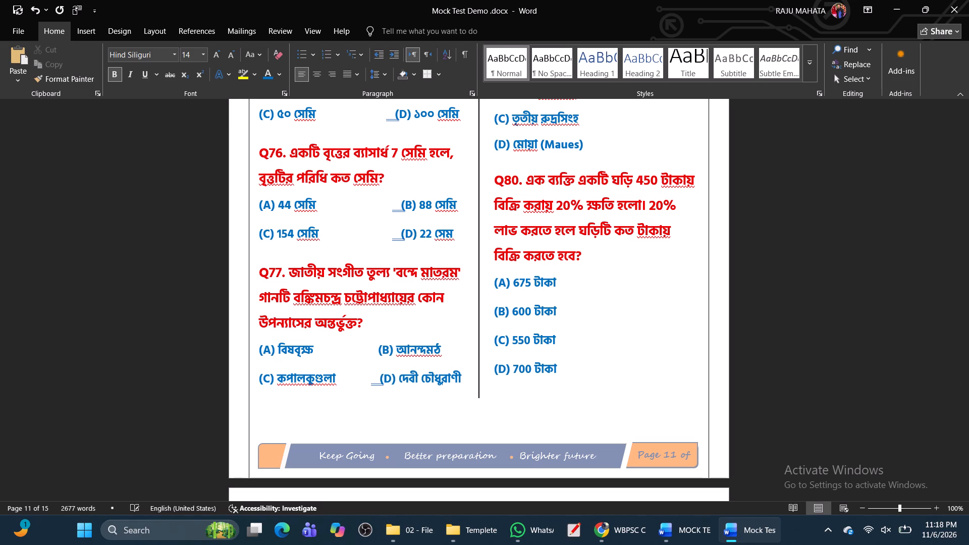
{"action": "key", "text": "space"}
Join Q78's option (B) চম্পারণ to the line of option (A) খেদা, spacing it out to the second option position.
{"action": "scroll", "coordinate": [375, 346], "scroll_direction": "up", "scroll_amount": 16}
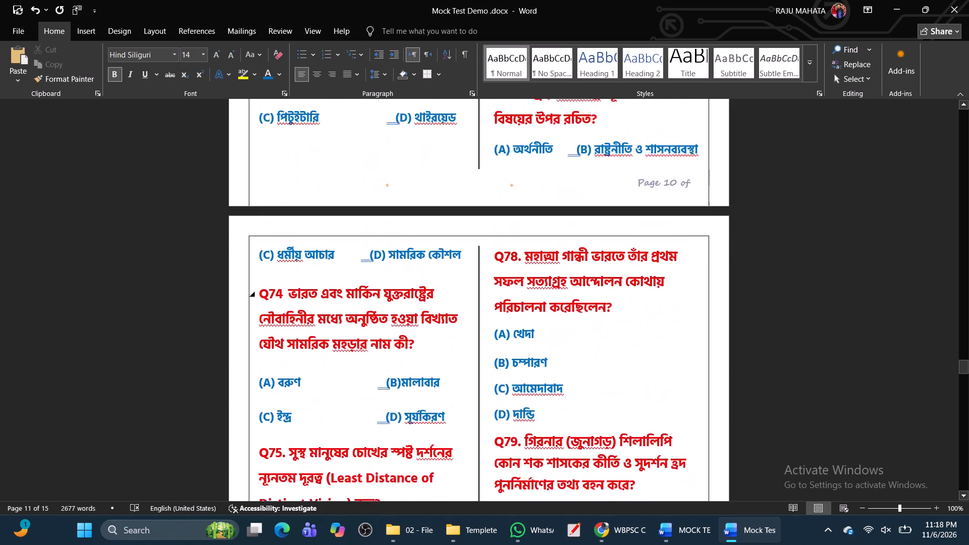
{"action": "left_click", "coordinate": [490, 410]}
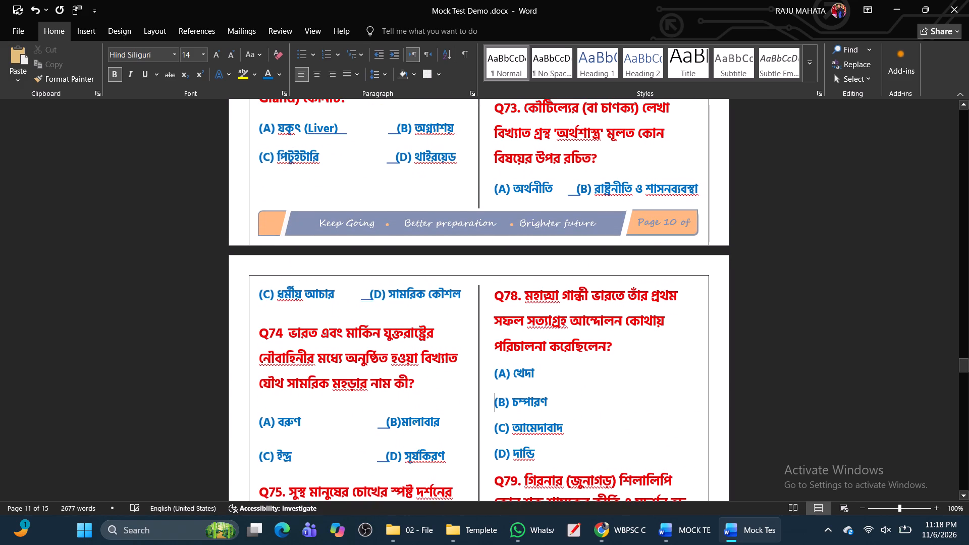
{"action": "key", "text": "BackSpace"}
{"action": "key", "text": "space"}
{"action": "key", "text": "space"}
{"action": "key", "text": "space"}
{"action": "key", "text": "space"}
{"action": "key", "text": "space"}
{"action": "key", "text": "space"}
{"action": "key", "text": "space"}
{"action": "key", "text": "space"}
{"action": "key", "text": "space"}
{"action": "key", "text": "space"}
{"action": "key", "text": "space"}
{"action": "key", "text": "space"}
{"action": "key", "text": "space"}
{"action": "key", "text": "space"}
{"action": "key", "text": "space"}
{"action": "key", "text": "space"}
{"action": "key", "text": "space"}
{"action": "key", "text": "space"}
{"action": "key", "text": "space"}
{"action": "key", "text": "space"}
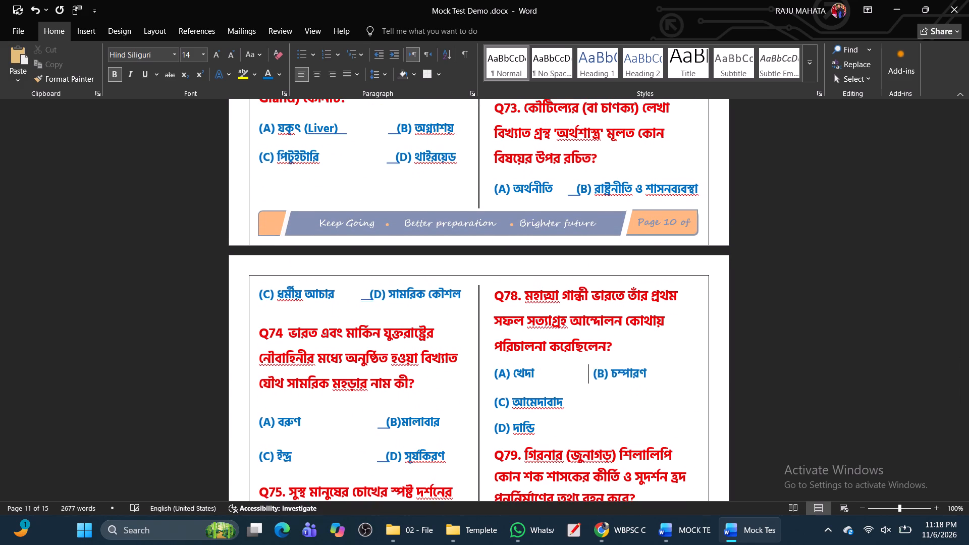
Join Q78's option (D) দান্ডি to the line of option (C) আমেদাবাদ, aligned beneath option (B).
{"action": "left_click", "coordinate": [491, 432]}
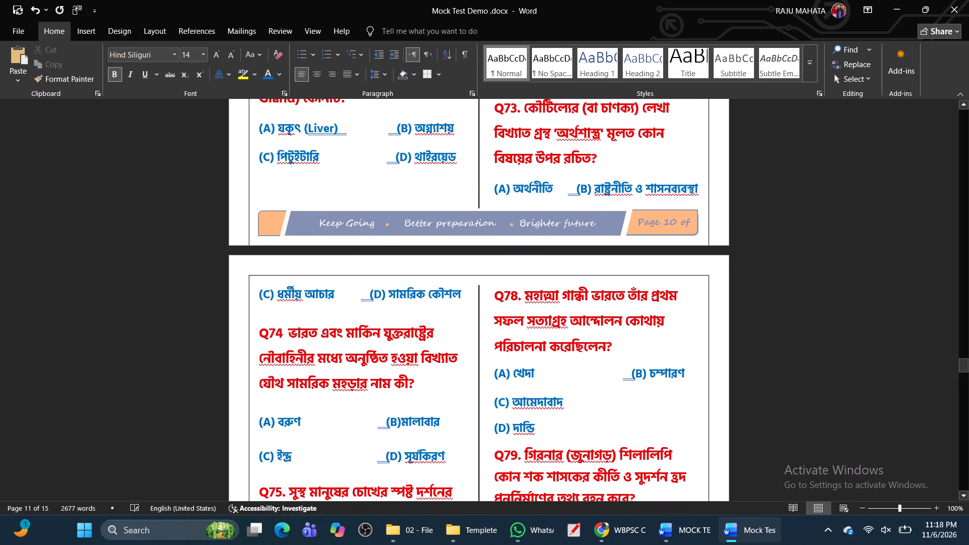
{"action": "key", "text": "BackSpace"}
{"action": "key", "text": "space"}
{"action": "key", "text": "space"}
{"action": "key", "text": "space"}
{"action": "key", "text": "space"}
{"action": "key", "text": "space"}
{"action": "key", "text": "space"}
{"action": "key", "text": "space"}
{"action": "key", "text": "space"}
{"action": "key", "text": "space"}
{"action": "key", "text": "space"}
{"action": "key", "text": "space"}
{"action": "key", "text": "space"}
{"action": "key", "text": "space"}
{"action": "key", "text": "space"}
{"action": "key", "text": "space"}
{"action": "key", "text": "space"}
{"action": "key", "text": "space"}
{"action": "key", "text": "space"}
{"action": "key", "text": "space"}
{"action": "key", "text": "space"}
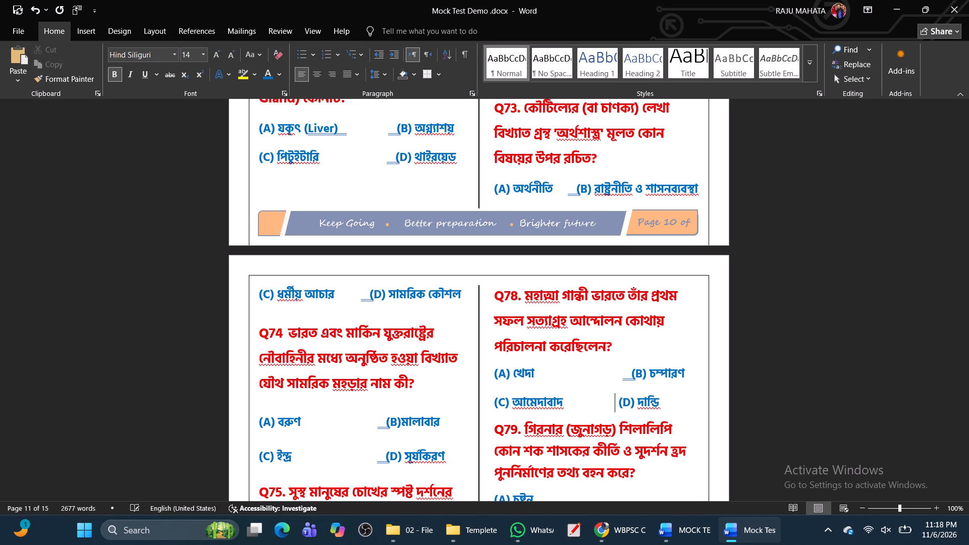
Join Q79's option (B) প্রথম রুদ্রদমন to the line of option (A) চষ্টন, spacing it out to the second option position.
{"action": "scroll", "coordinate": [492, 432], "scroll_direction": "down", "scroll_amount": 5}
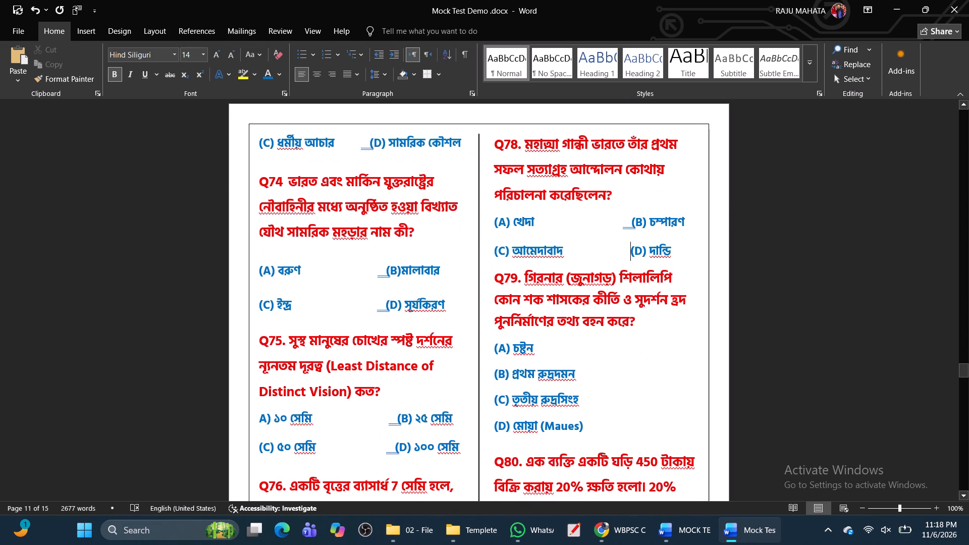
{"action": "left_click", "coordinate": [491, 376]}
{"action": "key", "text": "BackSpace"}
{"action": "key", "text": "space"}
{"action": "key", "text": "space"}
{"action": "key", "text": "space"}
{"action": "key", "text": "space"}
{"action": "key", "text": "space"}
{"action": "key", "text": "space"}
{"action": "key", "text": "space"}
{"action": "key", "text": "space"}
{"action": "key", "text": "space"}
{"action": "key", "text": "space"}
{"action": "key", "text": "space"}
{"action": "key", "text": "space"}
{"action": "key", "text": "space"}
{"action": "key", "text": "space"}
{"action": "key", "text": "space"}
{"action": "key", "text": "space"}
{"action": "key", "text": "space"}
{"action": "key", "text": "space"}
{"action": "key", "text": "space"}
{"action": "key", "text": "space"}
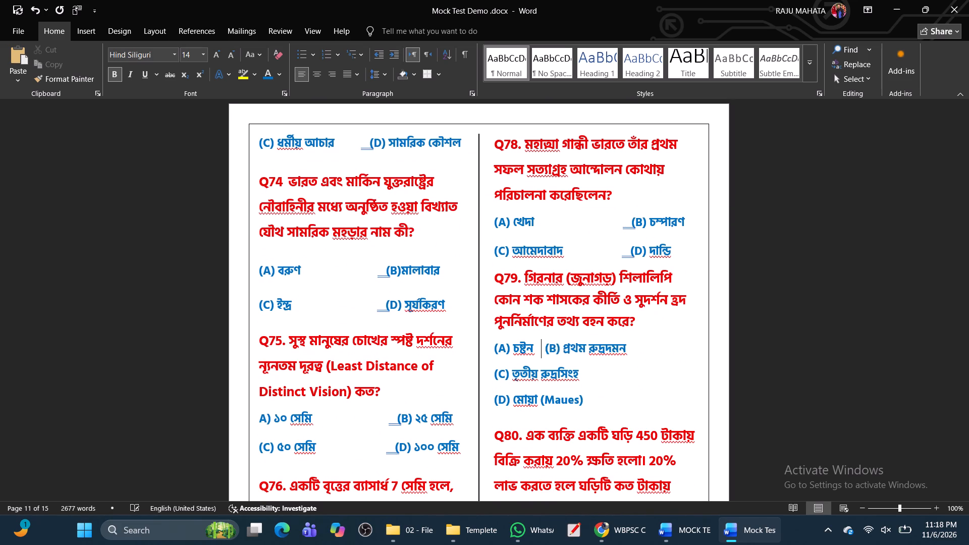
Join Q79's option (D) মোয়া (Maues) to the line of option (C) তৃতীয় রুদ্রসিংহ, aligned beneath option (B).
{"action": "left_click", "coordinate": [488, 402]}
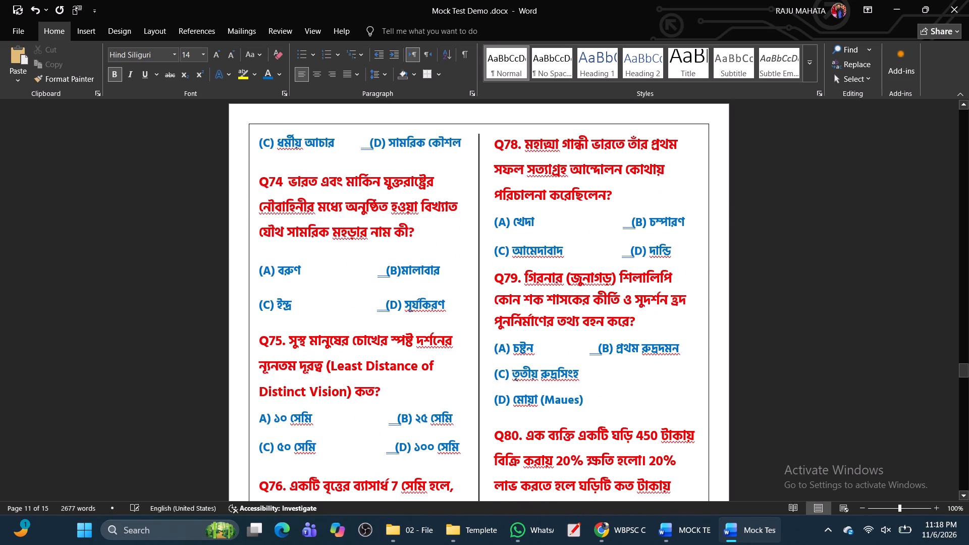
{"action": "key", "text": "BackSpace"}
{"action": "key", "text": "space"}
{"action": "key", "text": "space"}
{"action": "key", "text": "space"}
{"action": "key", "text": "space"}
{"action": "key", "text": "space"}
{"action": "key", "text": "space"}
{"action": "key", "text": "space"}
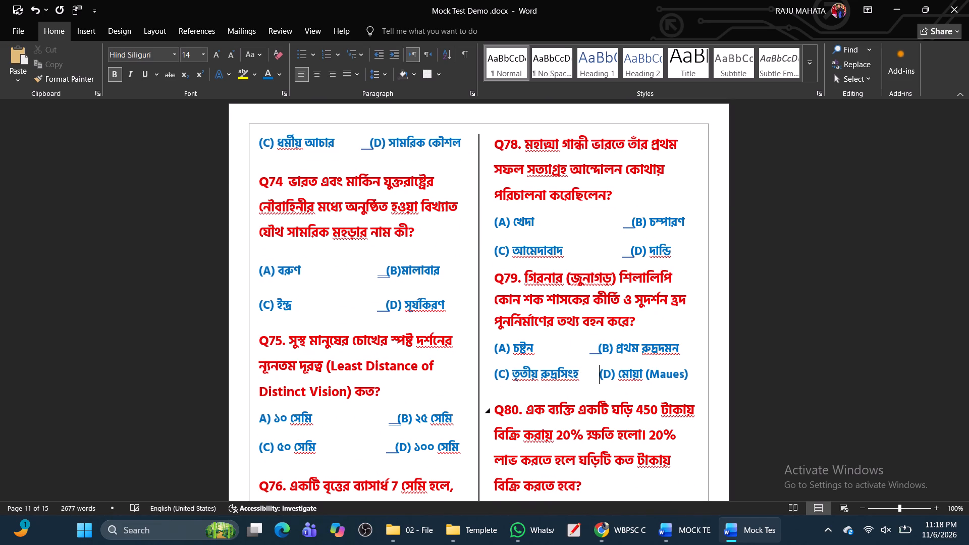
Add two more spaces before each of Q79's options (B) and (D), keeping them aligned with each other.
{"action": "left_click", "coordinate": [587, 350]}
{"action": "key", "text": "space"}
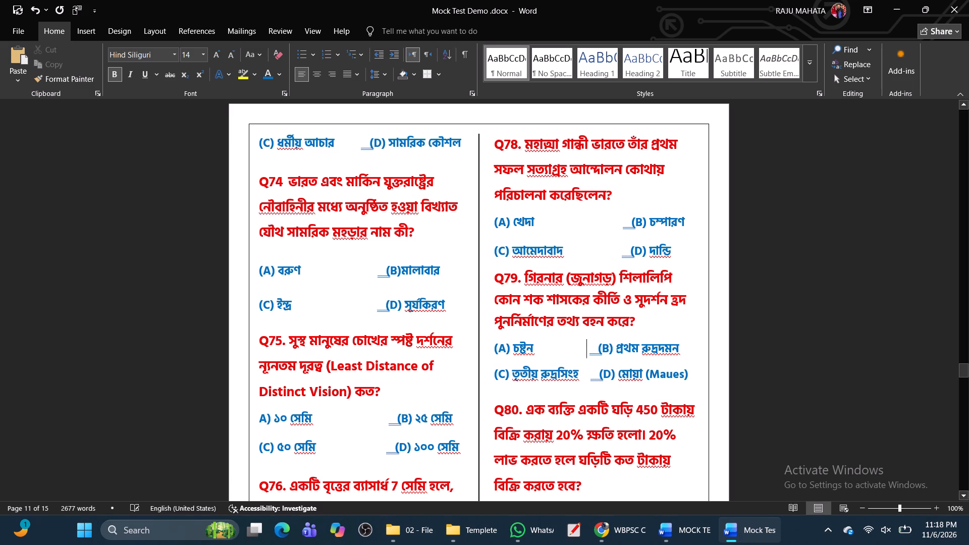
{"action": "left_click", "coordinate": [590, 374]}
{"action": "key", "text": "space"}
{"action": "left_click", "coordinate": [593, 351]}
{"action": "key", "text": "space"}
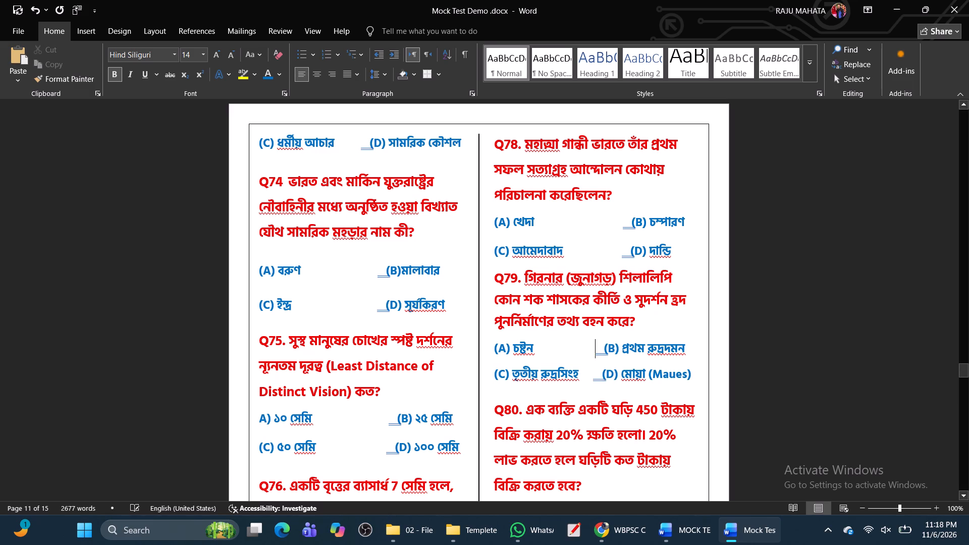
{"action": "left_click", "coordinate": [595, 380]}
{"action": "key", "text": "space"}
{"action": "scroll", "coordinate": [527, 386], "scroll_direction": "down", "scroll_amount": 5}
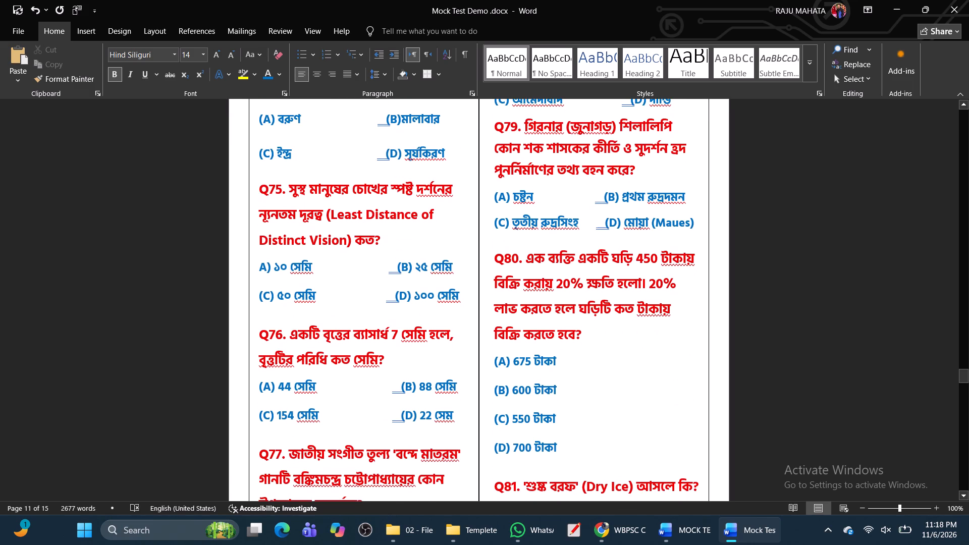
Join Q80's option (B) 600 টাকা to the line of option (A) 675 টাকা, spacing it out to the second option position.
{"action": "left_click", "coordinate": [489, 396]}
{"action": "key", "text": "BackSpace"}
{"action": "key", "text": "space"}
{"action": "key", "text": "space"}
{"action": "key", "text": "space"}
{"action": "key", "text": "space"}
{"action": "key", "text": "space"}
{"action": "key", "text": "space"}
{"action": "key", "text": "space"}
{"action": "key", "text": "space"}
{"action": "key", "text": "space"}
{"action": "key", "text": "space"}
{"action": "key", "text": "space"}
{"action": "key", "text": "space"}
{"action": "key", "text": "space"}
{"action": "key", "text": "space"}
{"action": "key", "text": "space"}
{"action": "key", "text": "space"}
{"action": "key", "text": "space"}
{"action": "key", "text": "space"}
{"action": "key", "text": "space"}
{"action": "key", "text": "space"}
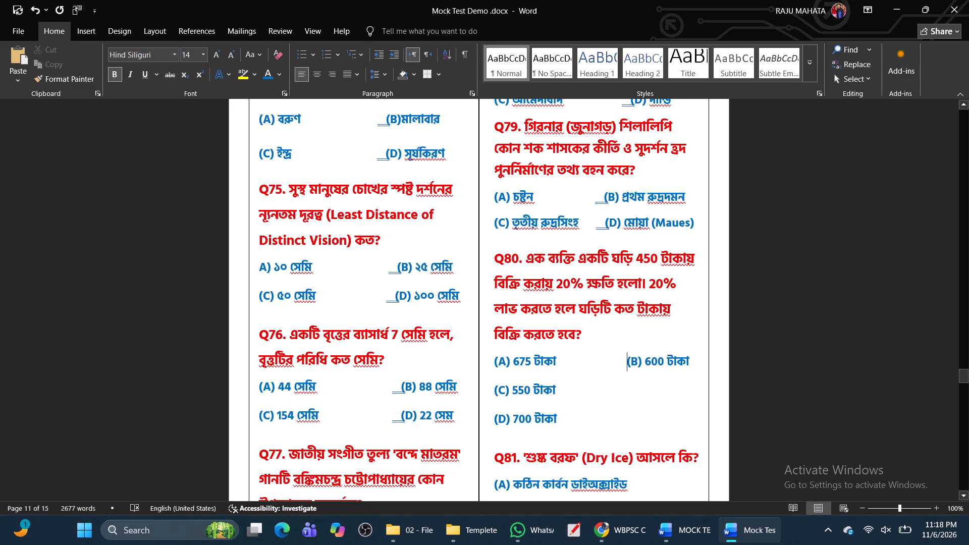
Join Q80's option (D) 700 টাকা to the line of option (C) 550 টাকা, aligned beneath option (B).
{"action": "left_click", "coordinate": [492, 422]}
{"action": "key", "text": "BackSpace"}
{"action": "key", "text": "space"}
{"action": "key", "text": "space"}
{"action": "key", "text": "space"}
{"action": "key", "text": "space"}
{"action": "key", "text": "space"}
{"action": "key", "text": "space"}
{"action": "key", "text": "space"}
{"action": "key", "text": "space"}
{"action": "key", "text": "space"}
{"action": "key", "text": "space"}
{"action": "key", "text": "space"}
{"action": "key", "text": "space"}
{"action": "key", "text": "space"}
{"action": "key", "text": "space"}
{"action": "key", "text": "space"}
{"action": "key", "text": "space"}
{"action": "key", "text": "space"}
{"action": "key", "text": "space"}
{"action": "key", "text": "space"}
{"action": "key", "text": "space"}
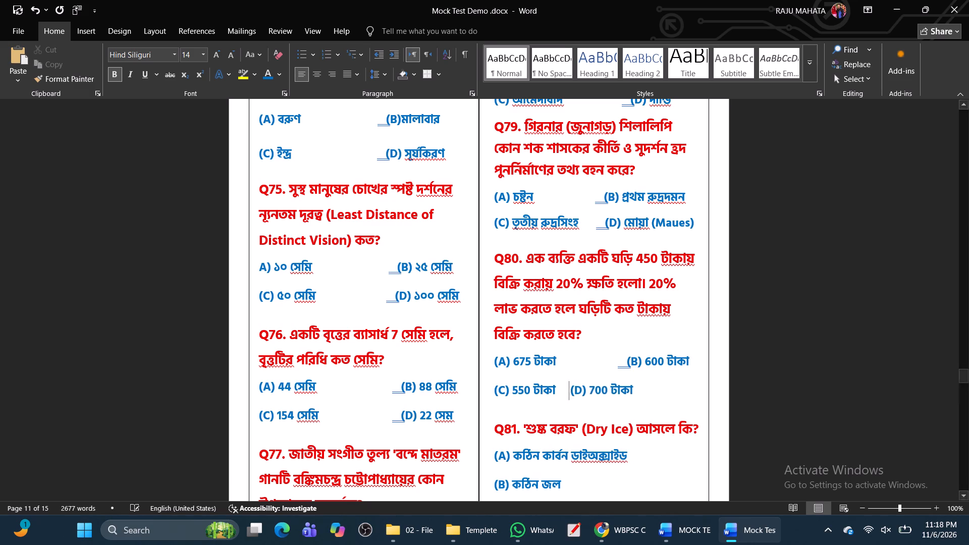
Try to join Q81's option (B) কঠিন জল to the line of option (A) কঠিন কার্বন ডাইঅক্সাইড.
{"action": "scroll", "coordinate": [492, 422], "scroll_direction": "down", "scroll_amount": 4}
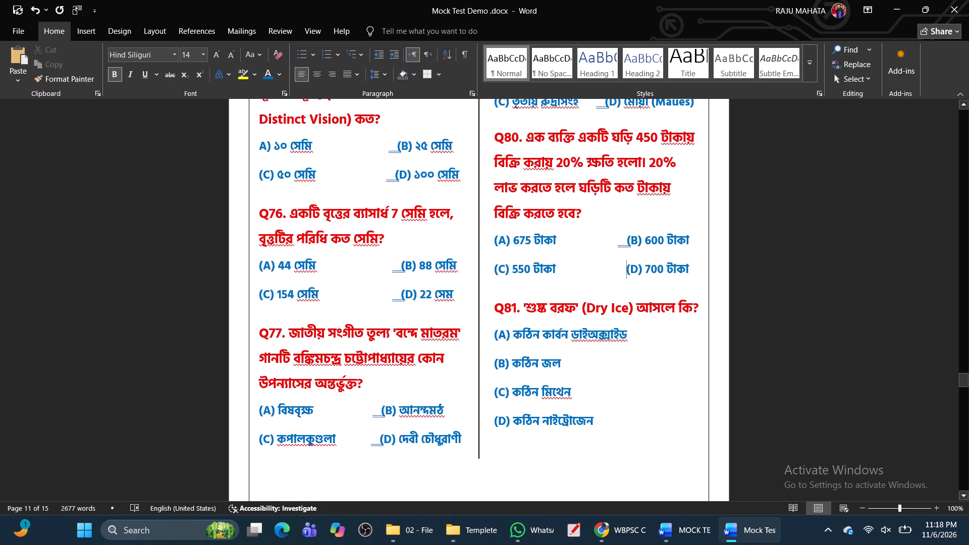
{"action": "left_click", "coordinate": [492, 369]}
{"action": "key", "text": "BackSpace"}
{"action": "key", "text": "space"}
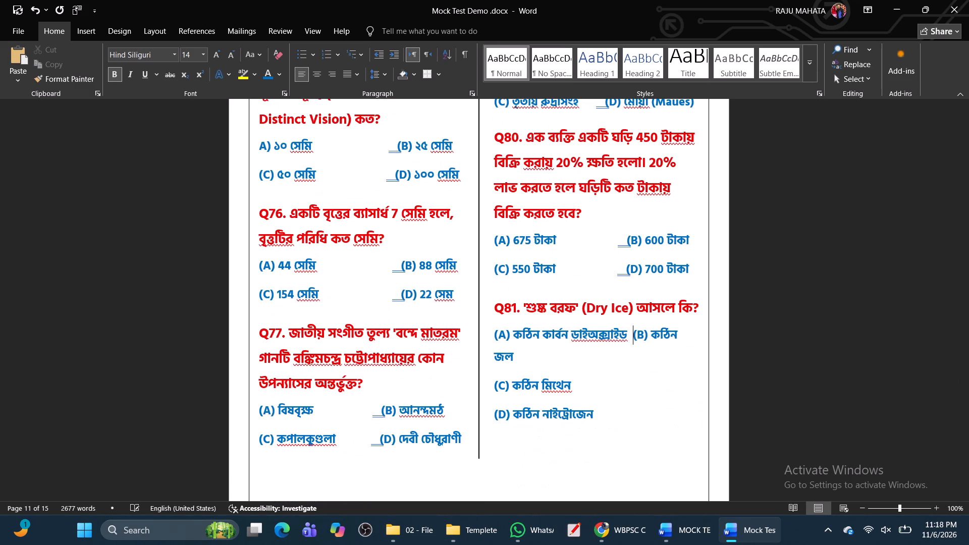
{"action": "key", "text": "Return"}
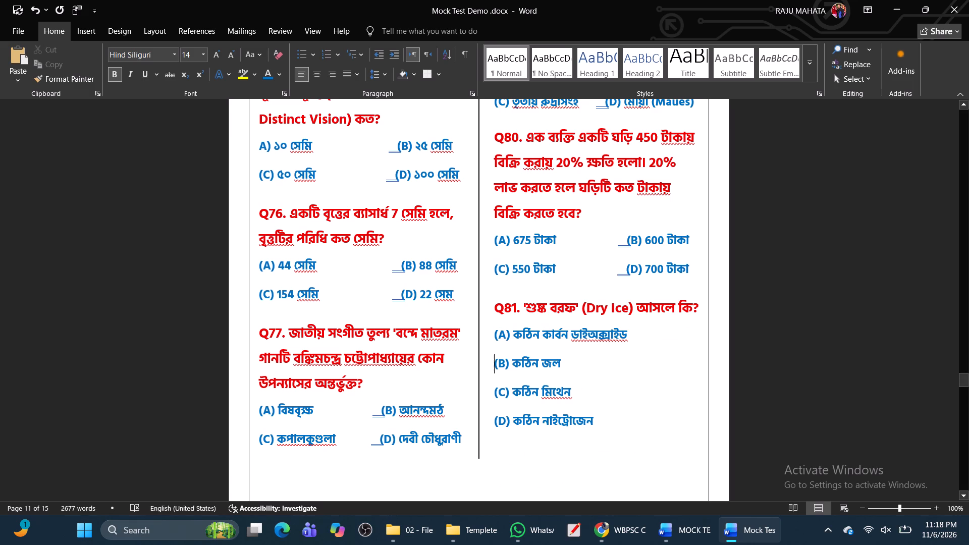
Join Q81's option (D) কঠিন নাইট্রোজেন to the line of option (C) কঠিন মিথেন, with a gap small enough to fit one line.
{"action": "left_click", "coordinate": [495, 427]}
{"action": "key", "text": "BackSpace"}
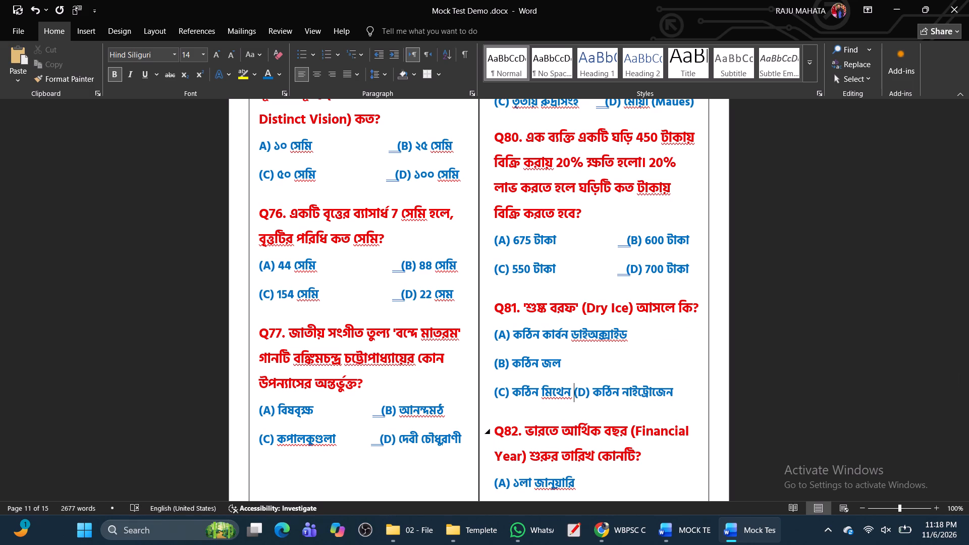
{"action": "key", "text": "space"}
{"action": "key", "text": "space"}
{"action": "key", "text": "space"}
{"action": "key", "text": "space"}
{"action": "key", "text": "space"}
{"action": "key", "text": "space"}
{"action": "key", "text": "space"}
{"action": "key", "text": "space"}
{"action": "key", "text": "space"}
{"action": "key", "text": "space"}
{"action": "key", "text": "BackSpace"}
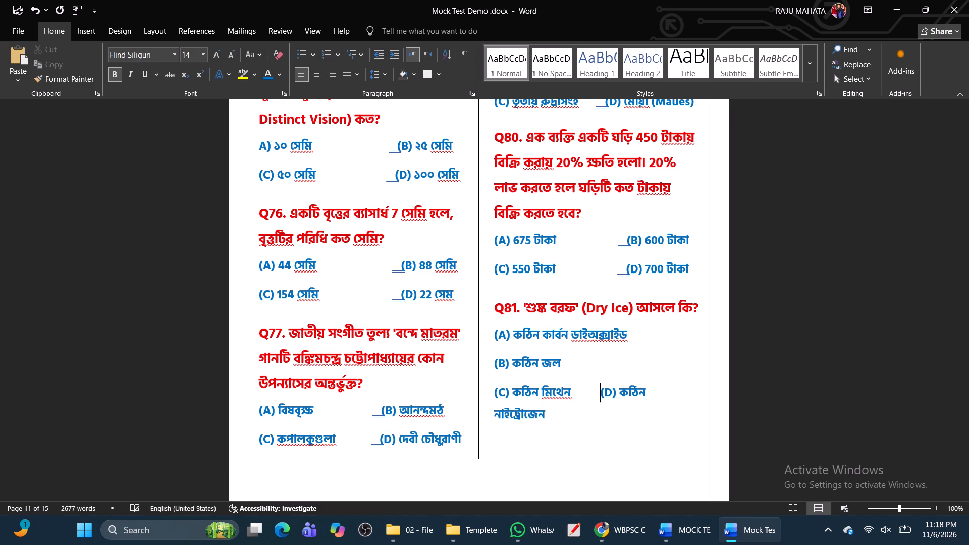
{"action": "key", "text": "BackSpace"}
{"action": "key", "text": "BackSpace"}
{"action": "key", "text": "BackSpace"}
Join Q82's option (B) ১লা এপ্রিল to the line of option (A) ১লা জানুয়ারি, spacing it out to the second option position.
{"action": "scroll", "coordinate": [495, 427], "scroll_direction": "down", "scroll_amount": 7}
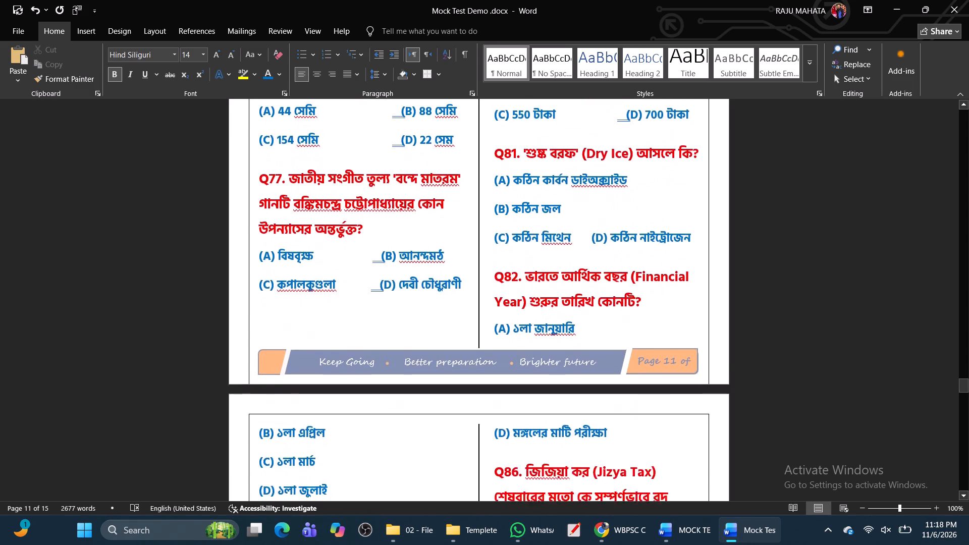
{"action": "left_click", "coordinate": [254, 379]}
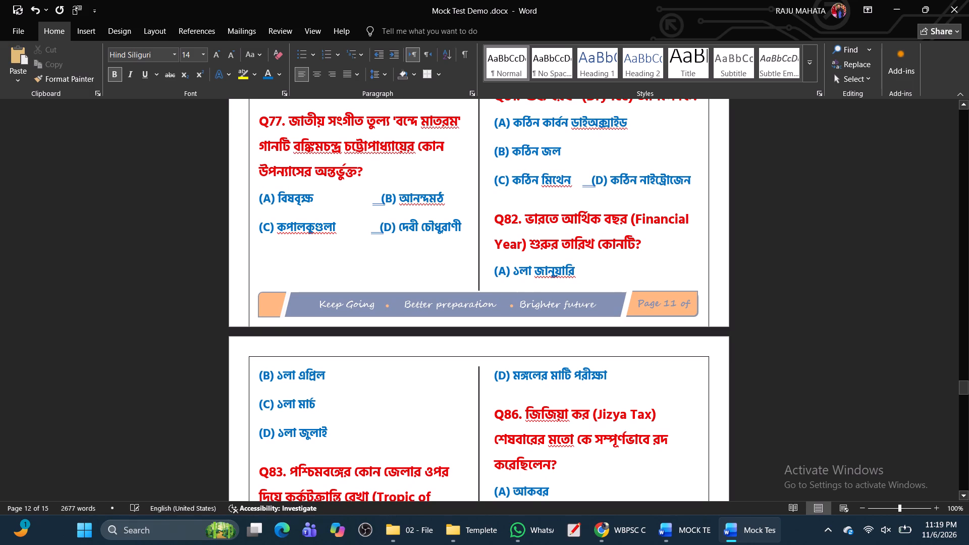
{"action": "key", "text": "BackSpace"}
{"action": "key", "text": "space"}
{"action": "key", "text": "space"}
{"action": "key", "text": "space"}
{"action": "key", "text": "space"}
{"action": "key", "text": "space"}
{"action": "key", "text": "space"}
{"action": "key", "text": "space"}
{"action": "key", "text": "space"}
{"action": "key", "text": "space"}
{"action": "key", "text": "space"}
{"action": "key", "text": "space"}
{"action": "key", "text": "space"}
{"action": "key", "text": "space"}
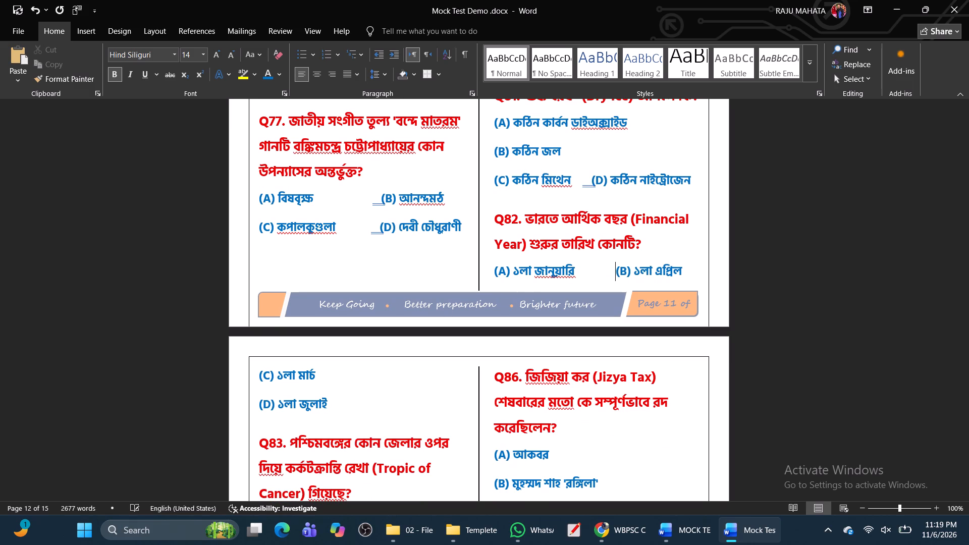
{"action": "key", "text": "space"}
Join Q82's option (D) ১লা জুলাই to the line of option (C) ১লা মার্চ, spacing it out to the second option position.
{"action": "left_click", "coordinate": [257, 407]}
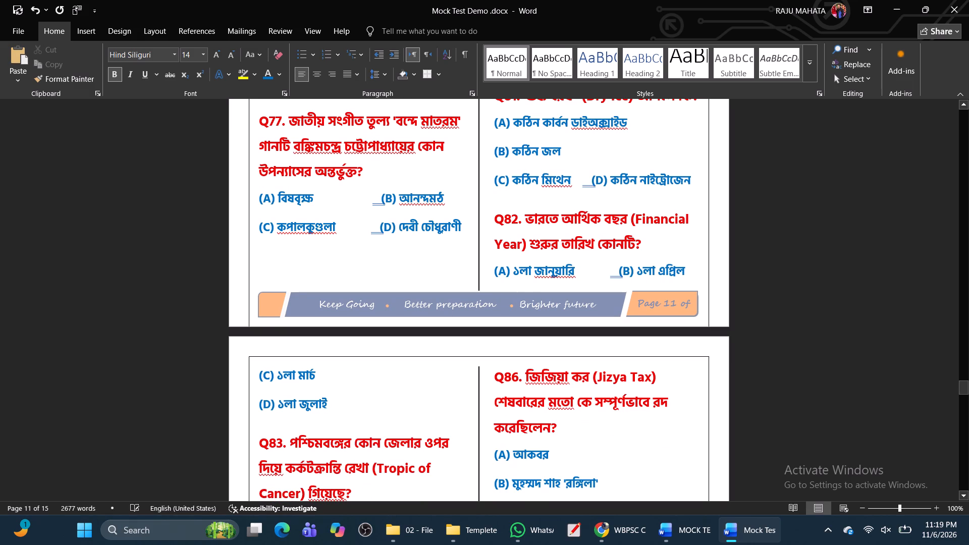
{"action": "key", "text": "BackSpace"}
{"action": "key", "text": "space"}
{"action": "key", "text": "space"}
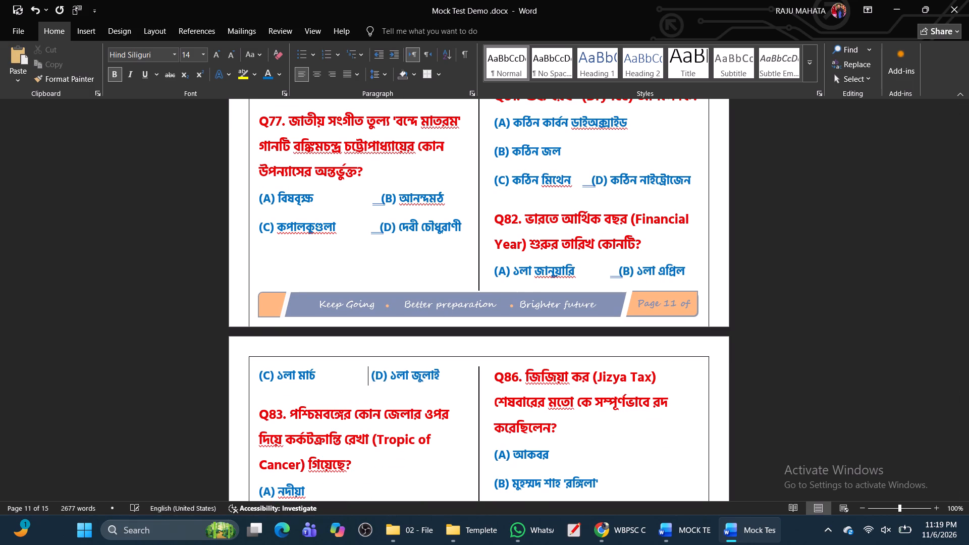
Replace the paragraph break before the Q83 heading to tighten the gap below Q82's options.
{"action": "left_click", "coordinate": [259, 418]}
{"action": "key", "text": "BackSpace"}
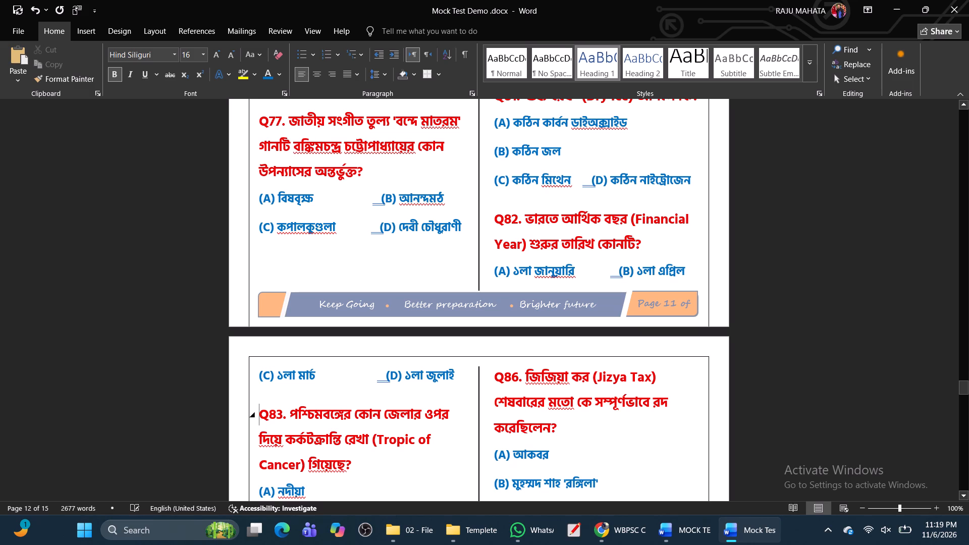
{"action": "key", "text": "Return"}
Join Q83's option (B) মালদা to the line of option (A) নদীয়া, spacing it out to the second option position.
{"action": "scroll", "coordinate": [261, 423], "scroll_direction": "down", "scroll_amount": 5}
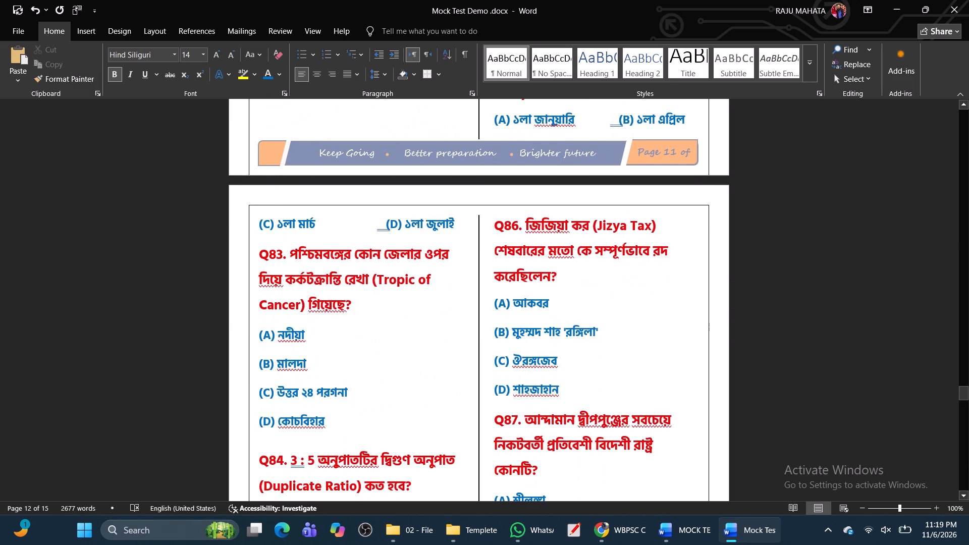
{"action": "left_click", "coordinate": [257, 371]}
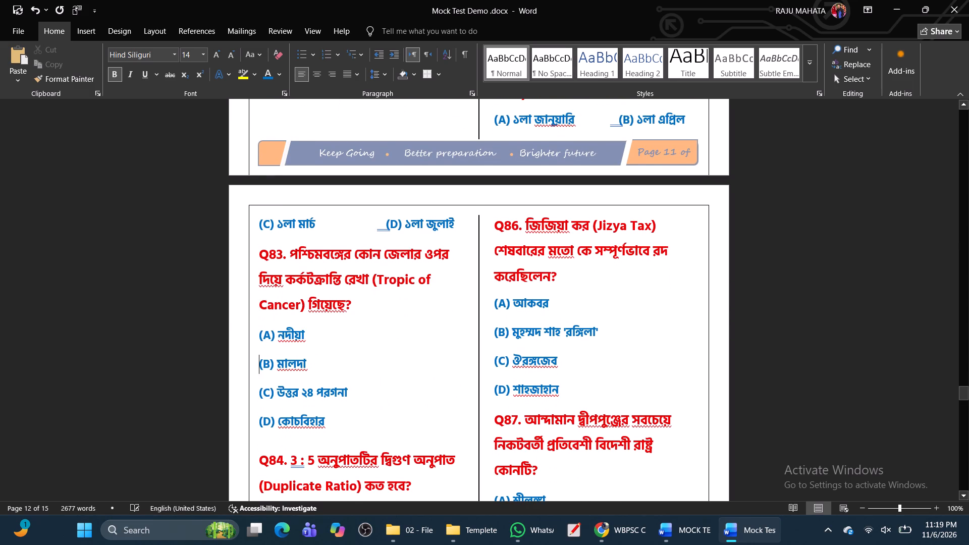
{"action": "key", "text": "BackSpace"}
{"action": "key", "text": "space"}
{"action": "key", "text": "space"}
{"action": "key", "text": "space"}
{"action": "key", "text": "space"}
{"action": "key", "text": "space"}
{"action": "key", "text": "space"}
{"action": "key", "text": "space"}
{"action": "key", "text": "space"}
{"action": "key", "text": "space"}
{"action": "key", "text": "space"}
{"action": "key", "text": "space"}
{"action": "key", "text": "space"}
{"action": "key", "text": "space"}
{"action": "key", "text": "space"}
{"action": "key", "text": "space"}
{"action": "key", "text": "space"}
{"action": "key", "text": "space"}
{"action": "key", "text": "space"}
{"action": "key", "text": "space"}
{"action": "key", "text": "space"}
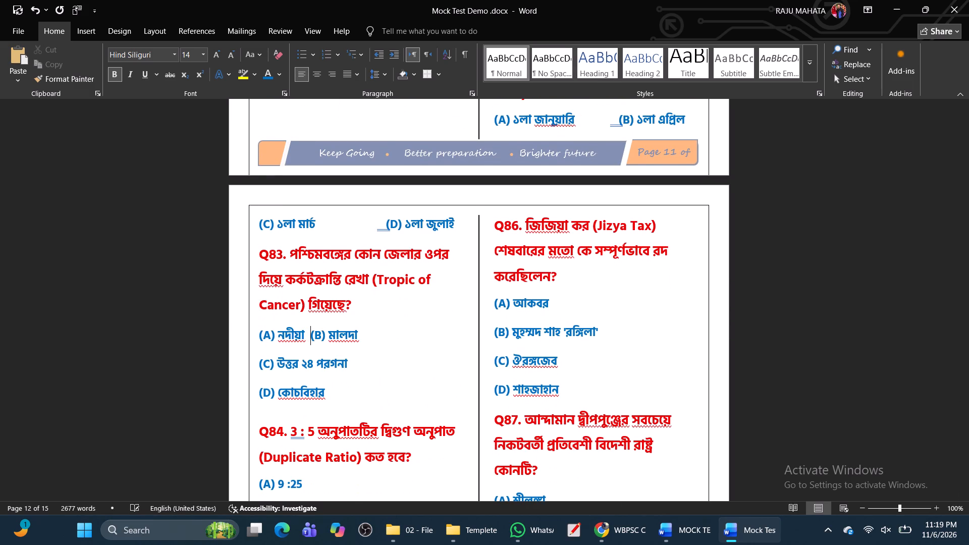
Join Q83's option (D) কোচবিহার to the line of option (C) উত্তর ২৪ পরগনা, aligned beneath option (B).
{"action": "left_click", "coordinate": [256, 400]}
{"action": "key", "text": "BackSpace"}
{"action": "key", "text": "space"}
{"action": "key", "text": "space"}
{"action": "key", "text": "space"}
{"action": "key", "text": "space"}
{"action": "key", "text": "space"}
{"action": "key", "text": "space"}
{"action": "key", "text": "space"}
{"action": "key", "text": "space"}
{"action": "key", "text": "space"}
{"action": "key", "text": "space"}
{"action": "key", "text": "space"}
{"action": "key", "text": "space"}
{"action": "key", "text": "space"}
{"action": "key", "text": "space"}
{"action": "key", "text": "space"}
{"action": "key", "text": "space"}
{"action": "key", "text": "space"}
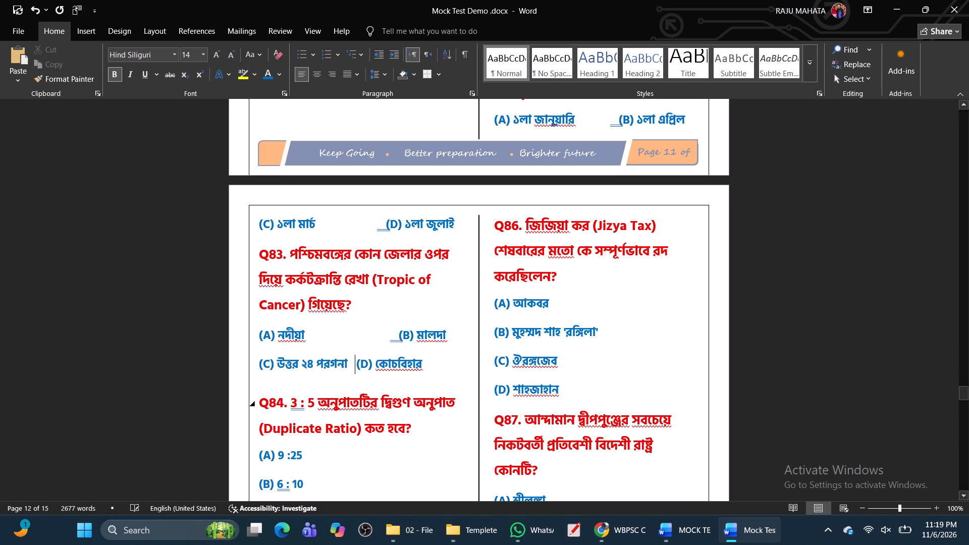
{"action": "key", "text": "BackSpace"}
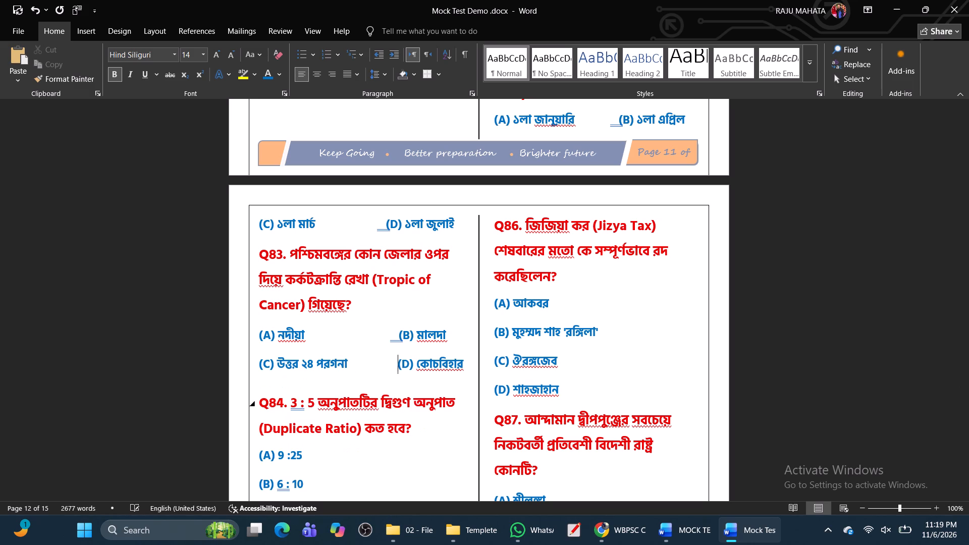
Replace the paragraph break before the Q84 heading to tighten the gap below Q83's options.
{"action": "left_click", "coordinate": [260, 402]}
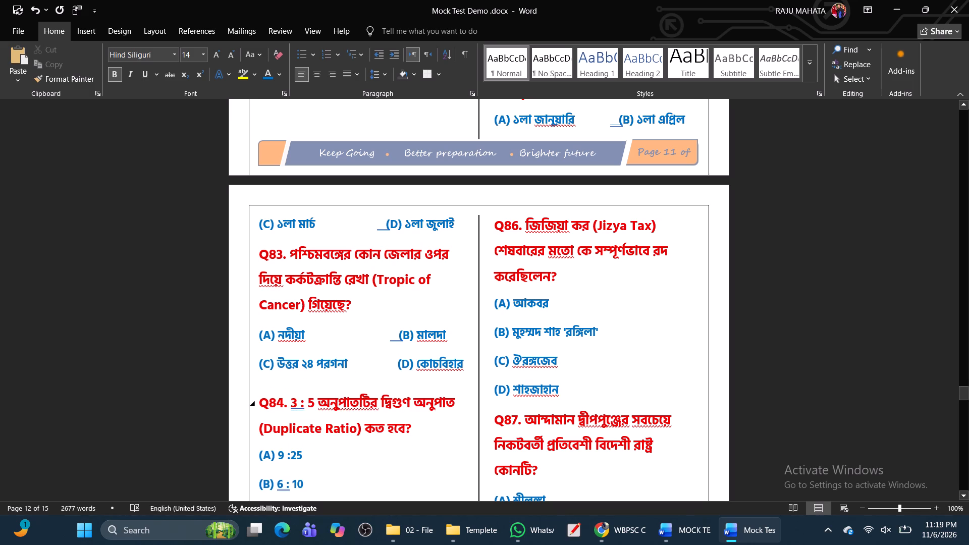
{"action": "key", "text": "BackSpace"}
{"action": "key", "text": "Return"}
Join Q84's option (B) 6 : 10 to the line of option (A) 9 :25, spacing it out to the second option position.
{"action": "scroll", "coordinate": [265, 407], "scroll_direction": "down", "scroll_amount": 3}
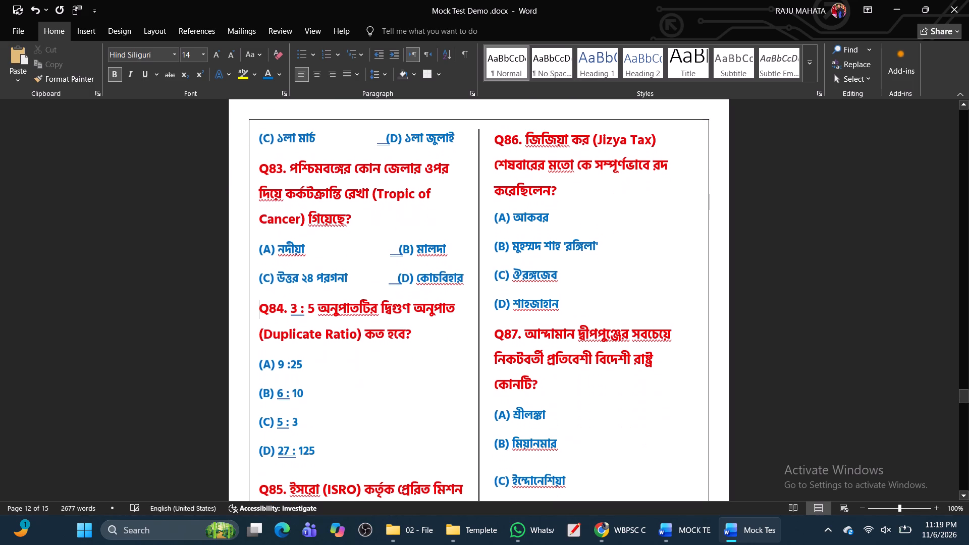
{"action": "left_click", "coordinate": [257, 395]}
{"action": "key", "text": "BackSpace"}
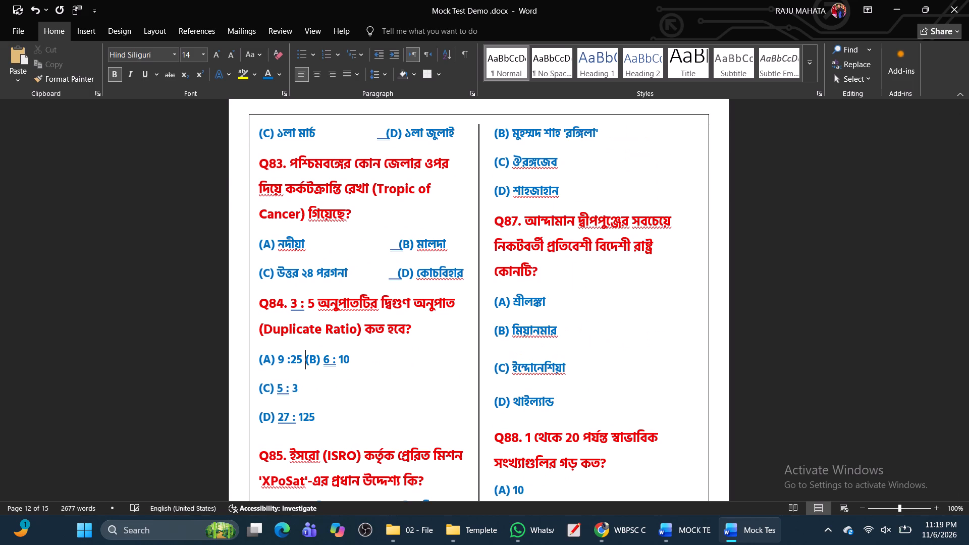
{"action": "key", "text": "space"}
{"action": "key", "text": "space"}
{"action": "key", "text": "space"}
{"action": "key", "text": "space"}
{"action": "key", "text": "space"}
{"action": "key", "text": "space"}
{"action": "key", "text": "space"}
{"action": "key", "text": "space"}
{"action": "key", "text": "space"}
{"action": "key", "text": "space"}
{"action": "key", "text": "space"}
{"action": "key", "text": "space"}
{"action": "key", "text": "space"}
{"action": "key", "text": "space"}
{"action": "key", "text": "space"}
{"action": "key", "text": "space"}
{"action": "key", "text": "space"}
{"action": "key", "text": "space"}
{"action": "key", "text": "space"}
{"action": "key", "text": "space"}
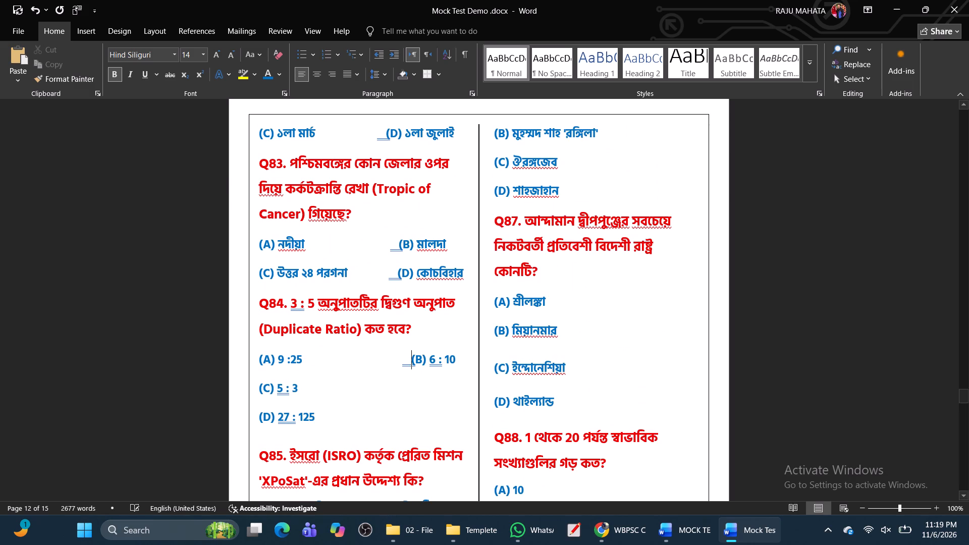
Join Q84's option (D) 27 : 125 to the line of option (C) 5 : 3, spacing it out to roughly beneath option (B).
{"action": "left_click", "coordinate": [257, 423]}
{"action": "key", "text": "BackSpace"}
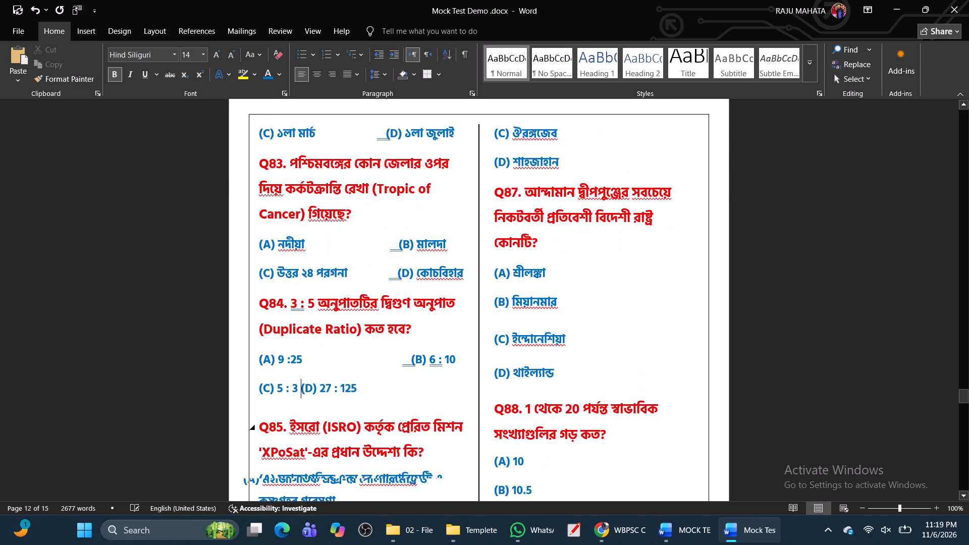
{"action": "key", "text": "space"}
{"action": "key", "text": "space"}
{"action": "key", "text": "space"}
{"action": "key", "text": "space"}
{"action": "key", "text": "space"}
{"action": "key", "text": "space"}
{"action": "key", "text": "space"}
{"action": "key", "text": "space"}
{"action": "key", "text": "space"}
{"action": "key", "text": "space"}
{"action": "key", "text": "space"}
{"action": "key", "text": "space"}
{"action": "key", "text": "space"}
{"action": "key", "text": "space"}
{"action": "key", "text": "space"}
{"action": "key", "text": "space"}
{"action": "key", "text": "space"}
{"action": "key", "text": "space"}
{"action": "key", "text": "space"}
{"action": "key", "text": "space"}
{"action": "key", "text": "space"}
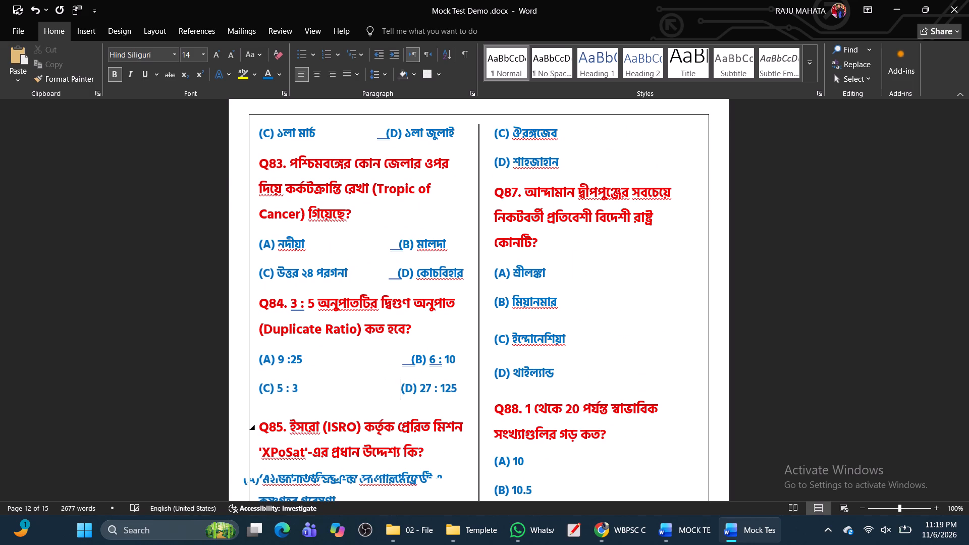
{"action": "key", "text": "space"}
{"action": "key", "text": "space"}
{"action": "key", "text": "space"}
{"action": "key", "text": "BackSpace"}
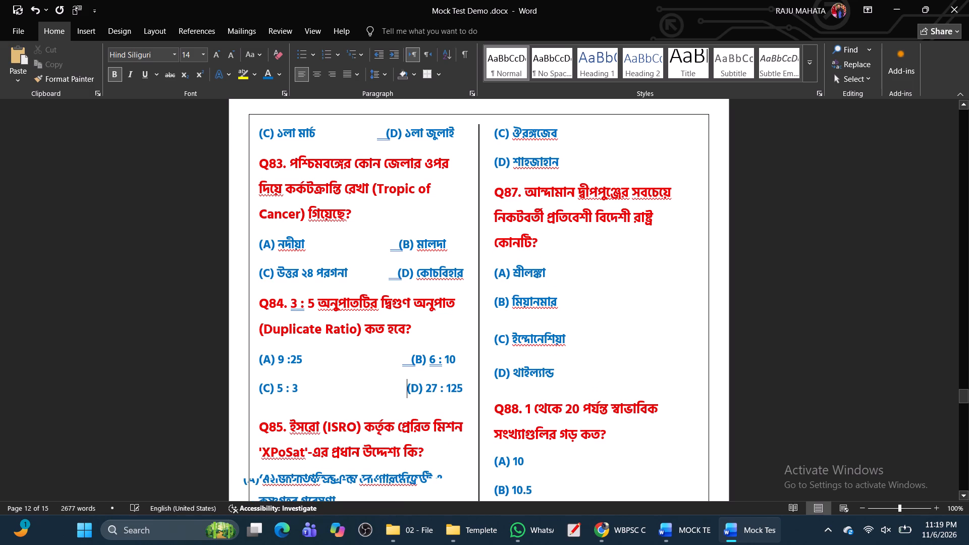
Trim two spaces before Q84's option (B) 6 : 10 to line it up with option (D).
{"action": "left_click", "coordinate": [383, 353]}
{"action": "key", "text": "BackSpace"}
{"action": "key", "text": "BackSpace"}
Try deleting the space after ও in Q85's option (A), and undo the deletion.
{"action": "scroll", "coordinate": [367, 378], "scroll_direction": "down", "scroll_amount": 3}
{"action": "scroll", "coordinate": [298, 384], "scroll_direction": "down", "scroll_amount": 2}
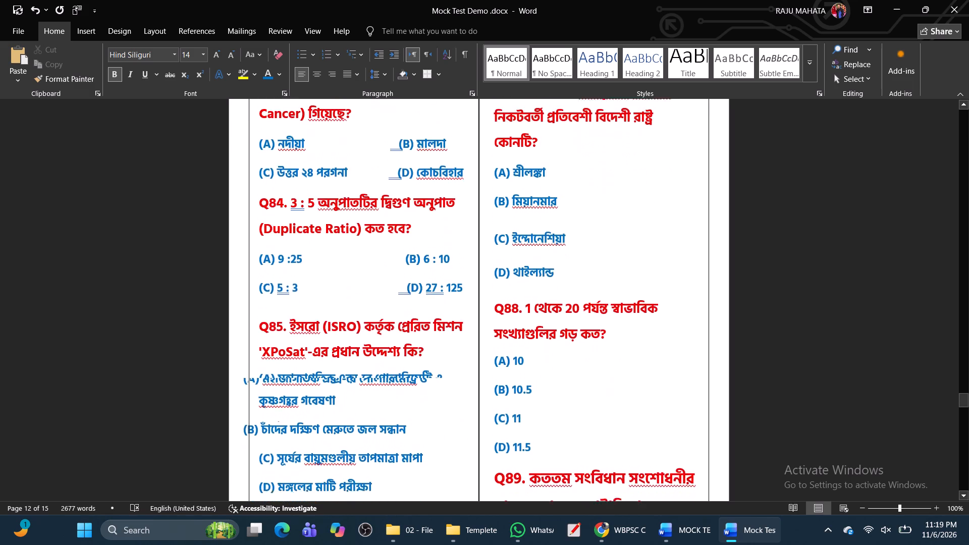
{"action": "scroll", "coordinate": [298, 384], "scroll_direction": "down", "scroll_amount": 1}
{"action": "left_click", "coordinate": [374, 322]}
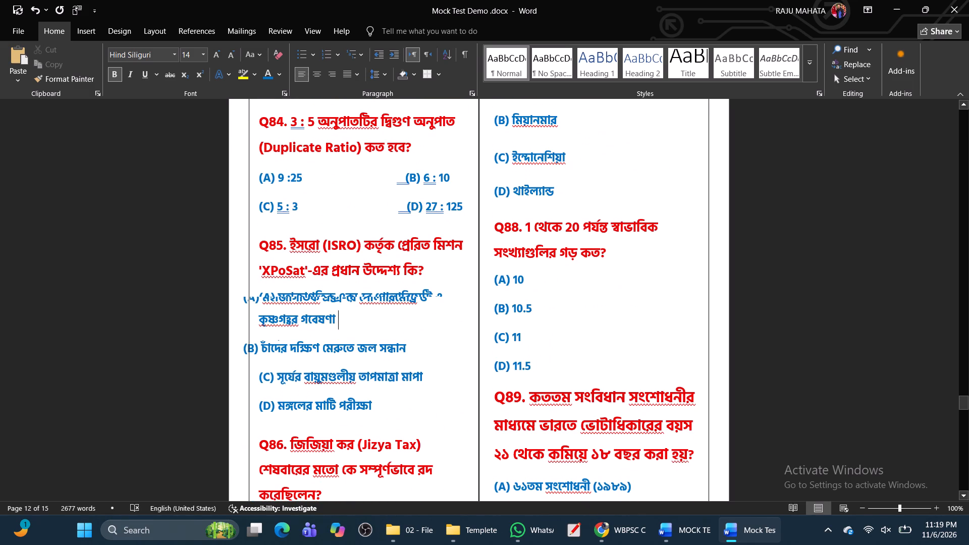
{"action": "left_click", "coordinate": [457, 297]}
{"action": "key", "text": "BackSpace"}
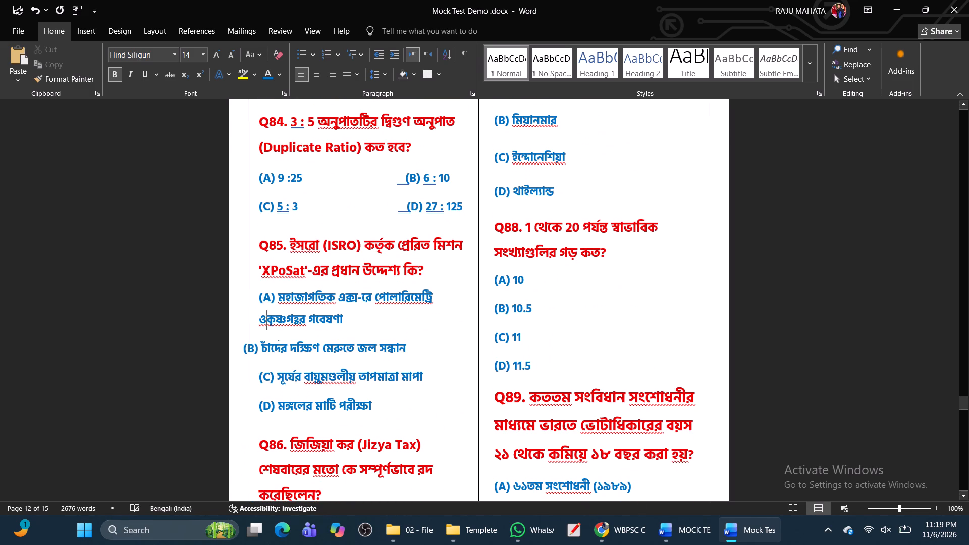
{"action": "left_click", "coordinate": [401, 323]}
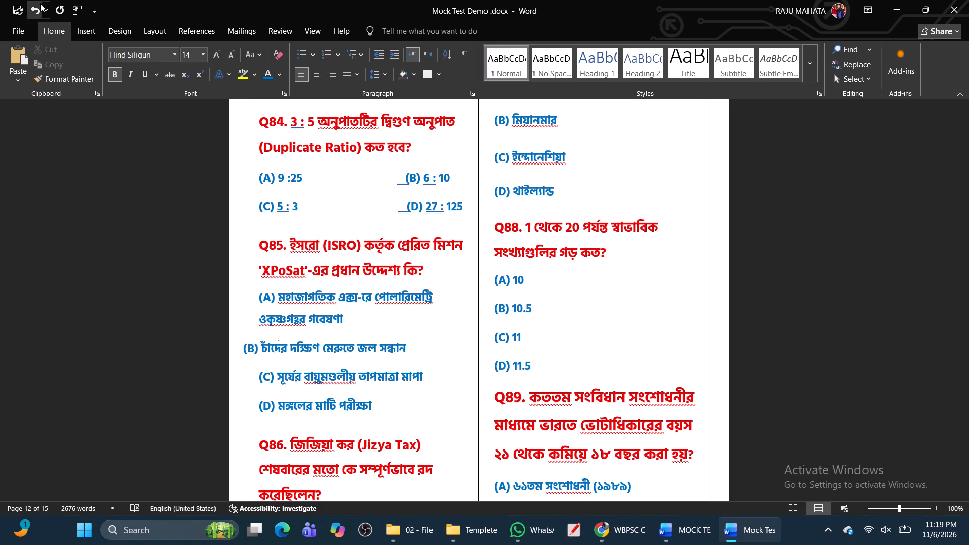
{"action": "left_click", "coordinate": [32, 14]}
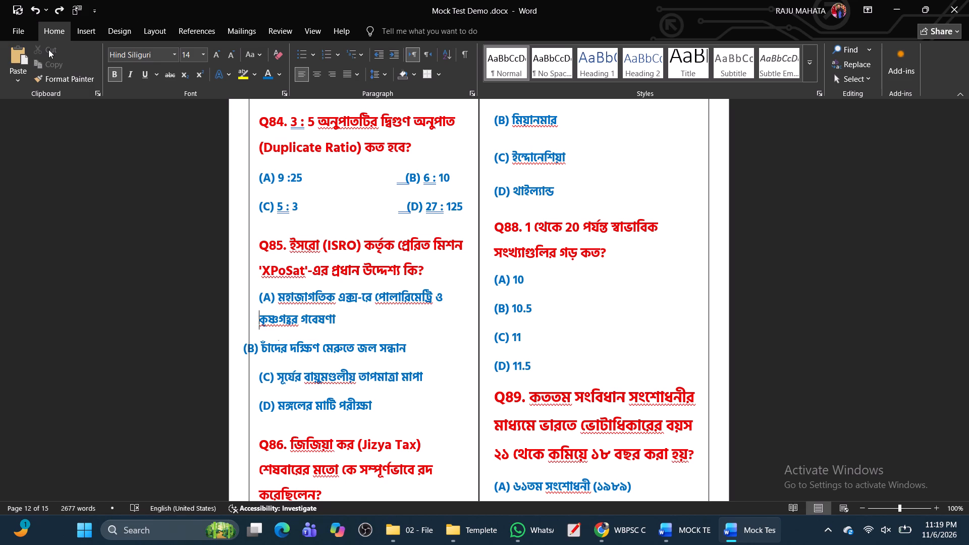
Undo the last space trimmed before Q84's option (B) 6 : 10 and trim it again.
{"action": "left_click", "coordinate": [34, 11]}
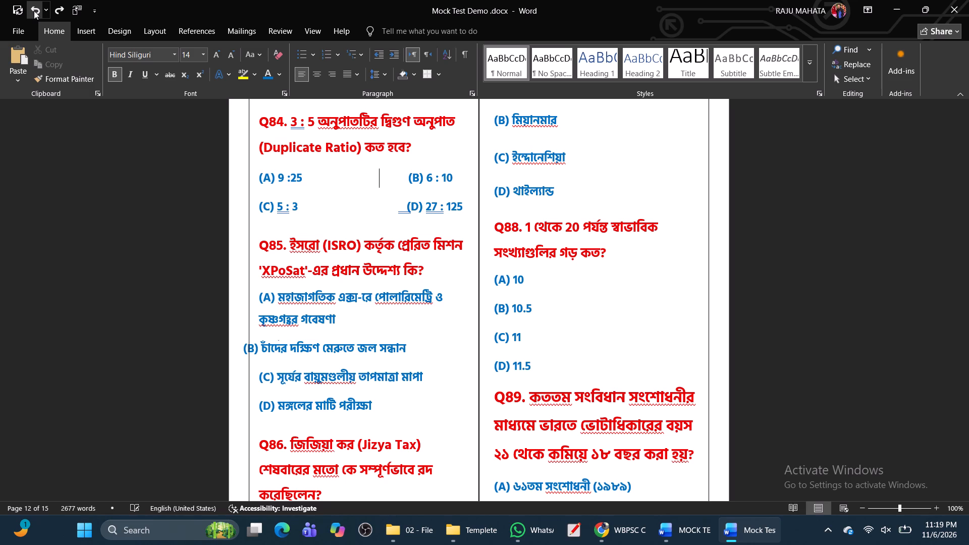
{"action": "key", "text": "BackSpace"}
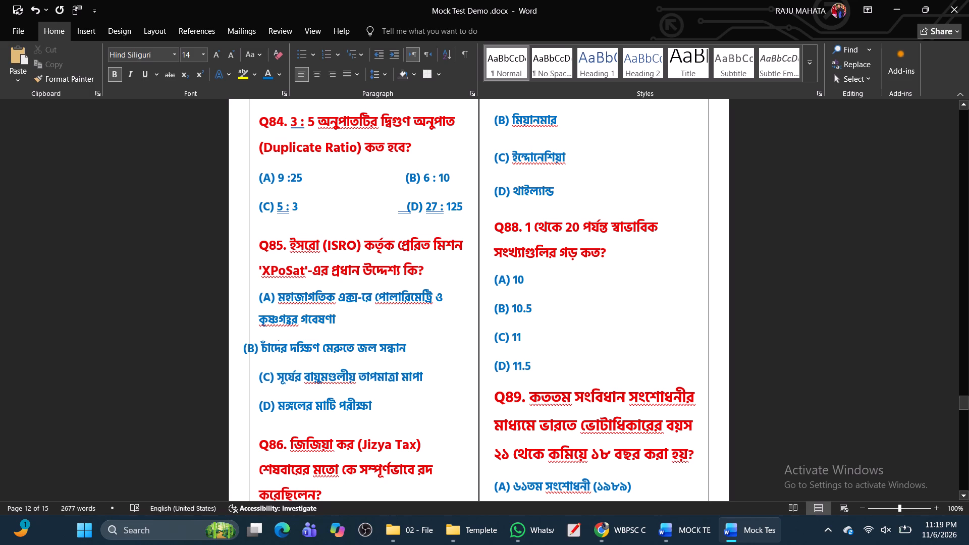
Delete the trailing space after Q85's option (B) চাঁদের দক্ষিণ মেরুতে জল সন্ধান.
{"action": "left_click", "coordinate": [446, 344]}
{"action": "key", "text": "BackSpace"}
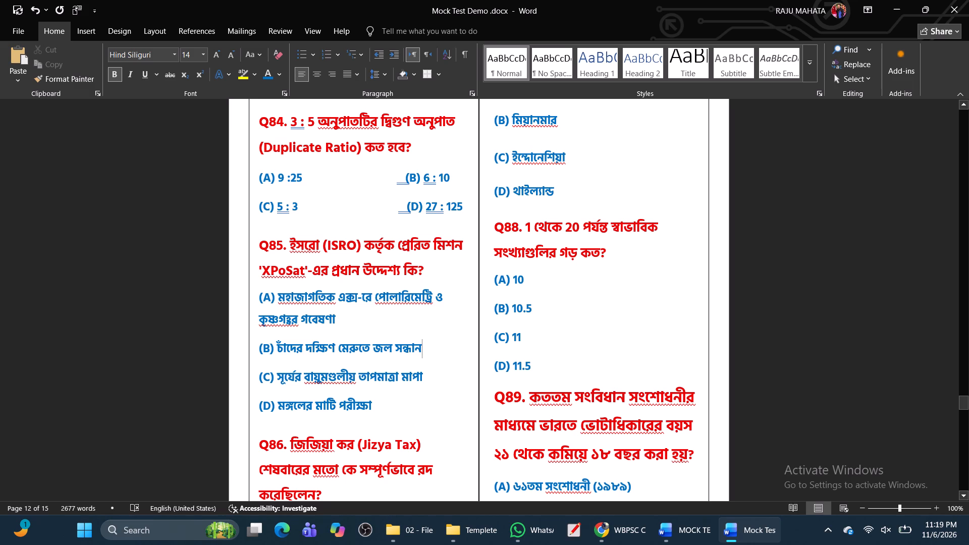
Join Q86's option (B) মুহম্মদ শাহ 'রঙ্গিলা' to the line of option (A) আকবর, spaced out to fit within the column.
{"action": "scroll", "coordinate": [334, 370], "scroll_direction": "down", "scroll_amount": 4}
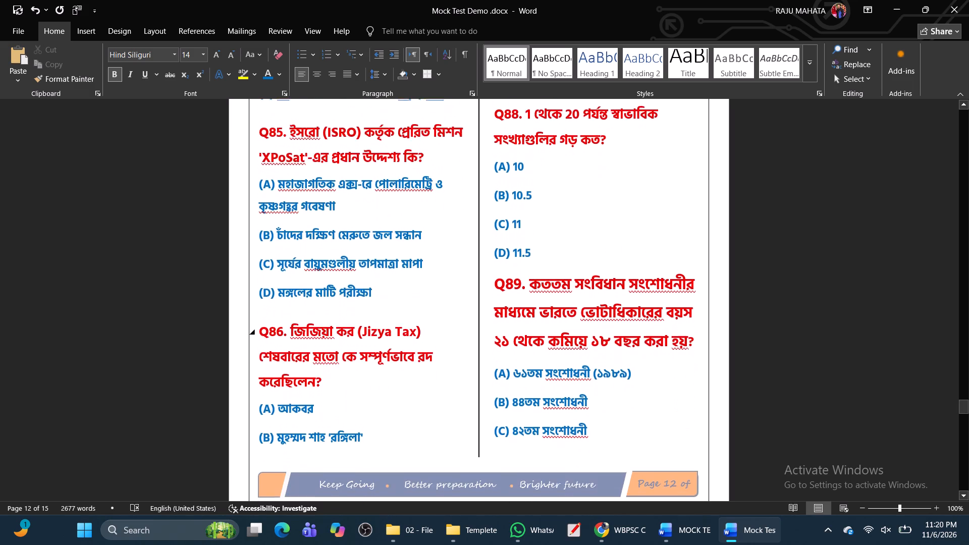
{"action": "scroll", "coordinate": [334, 378], "scroll_direction": "down", "scroll_amount": 2}
{"action": "left_click", "coordinate": [255, 383]}
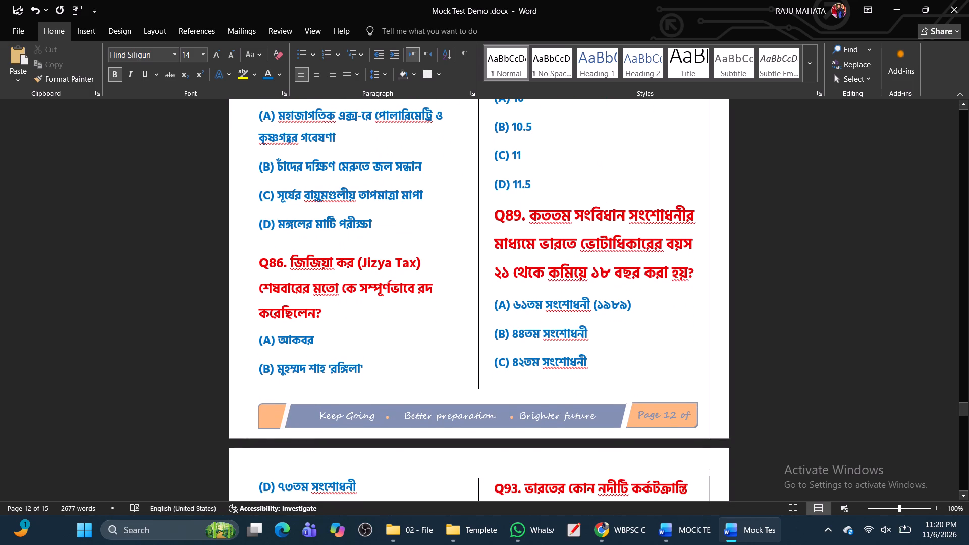
{"action": "key", "text": "BackSpace"}
{"action": "key", "text": "space"}
{"action": "key", "text": "space"}
{"action": "key", "text": "space"}
{"action": "key", "text": "space"}
{"action": "key", "text": "space"}
{"action": "key", "text": "space"}
{"action": "key", "text": "space"}
{"action": "key", "text": "space"}
{"action": "key", "text": "space"}
{"action": "key", "text": "space"}
{"action": "key", "text": "space"}
{"action": "key", "text": "space"}
{"action": "key", "text": "space"}
{"action": "key", "text": "space"}
{"action": "key", "text": "space"}
{"action": "key", "text": "space"}
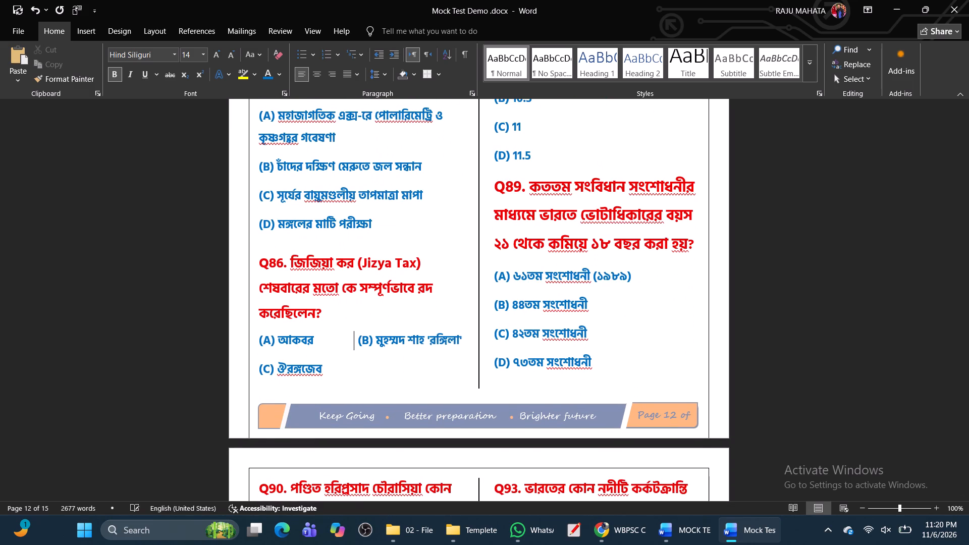
{"action": "key", "text": "BackSpace"}
{"action": "key", "text": "BackSpace"}
{"action": "key", "text": "BackSpace"}
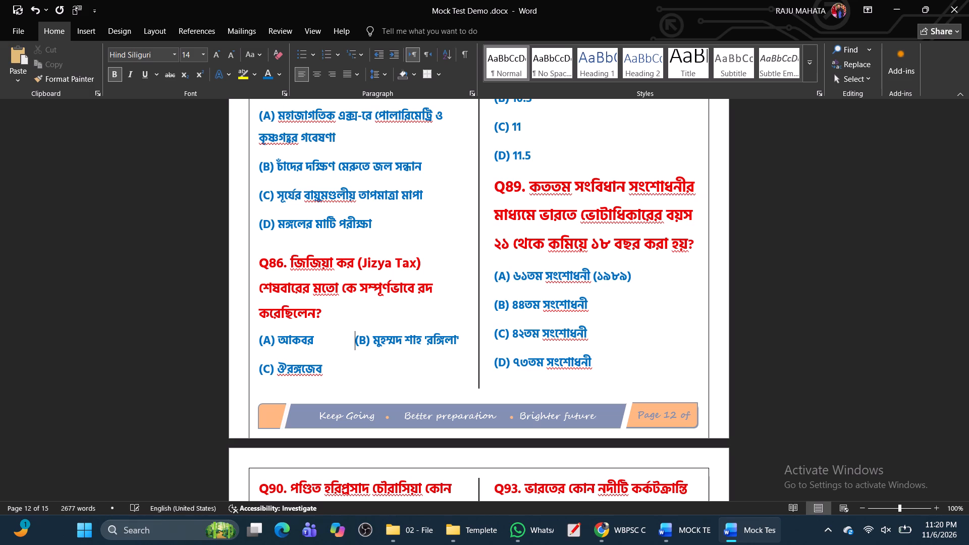
Join Q86's option (D) শাহজাহান to the line of option (C) ঔরঙ্গজেব, aligned beneath option (B).
{"action": "scroll", "coordinate": [443, 254], "scroll_direction": "up", "scroll_amount": 11}
{"action": "scroll", "coordinate": [492, 155], "scroll_direction": "up", "scroll_amount": 4}
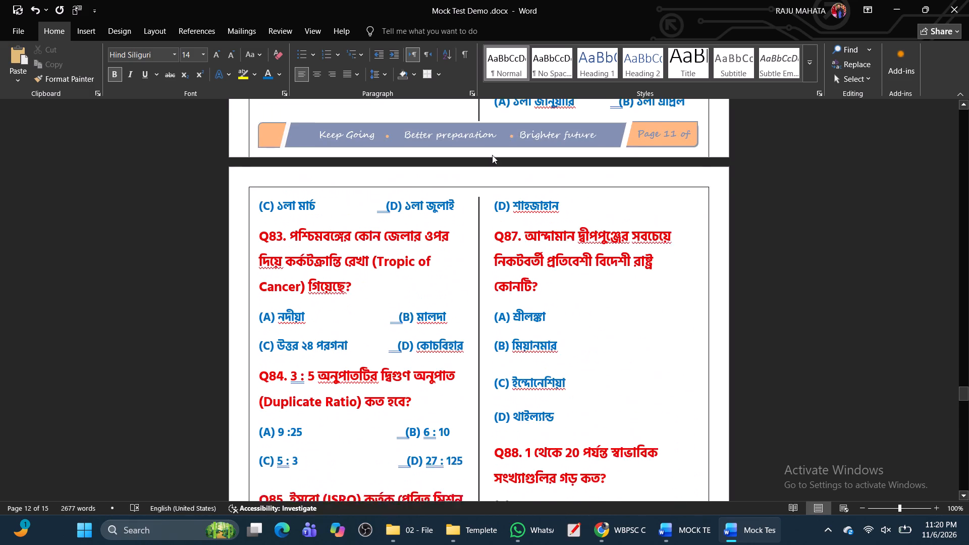
{"action": "left_click", "coordinate": [491, 230]}
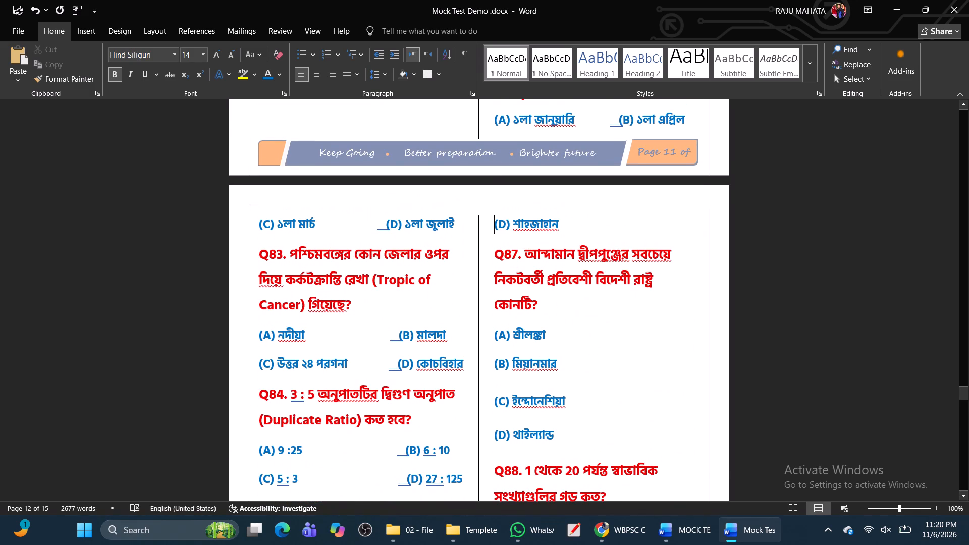
{"action": "key", "text": "BackSpace"}
{"action": "scroll", "coordinate": [476, 234], "scroll_direction": "down", "scroll_amount": 5}
{"action": "key", "text": "space"}
{"action": "key", "text": "space"}
{"action": "key", "text": "space"}
{"action": "key", "text": "space"}
{"action": "key", "text": "space"}
{"action": "key", "text": "space"}
{"action": "key", "text": "space"}
{"action": "key", "text": "space"}
{"action": "key", "text": "space"}
{"action": "key", "text": "space"}
{"action": "key", "text": "space"}
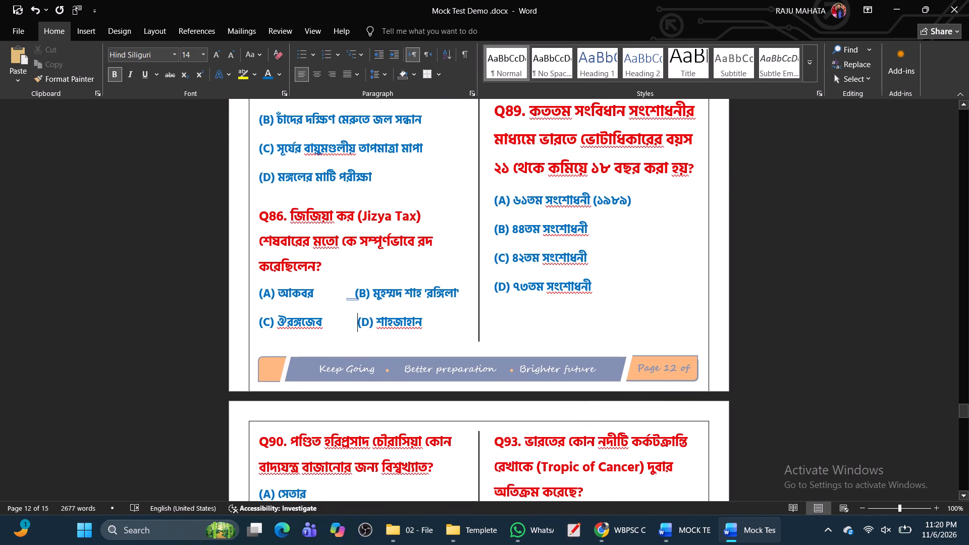
Join Q87's option (B) মিয়ানমার to the line of option (A) শ্রীলঙ্কা, spacing it out to the second option position.
{"action": "scroll", "coordinate": [691, 232], "scroll_direction": "up", "scroll_amount": 10}
{"action": "scroll", "coordinate": [668, 188], "scroll_direction": "up", "scroll_amount": 5}
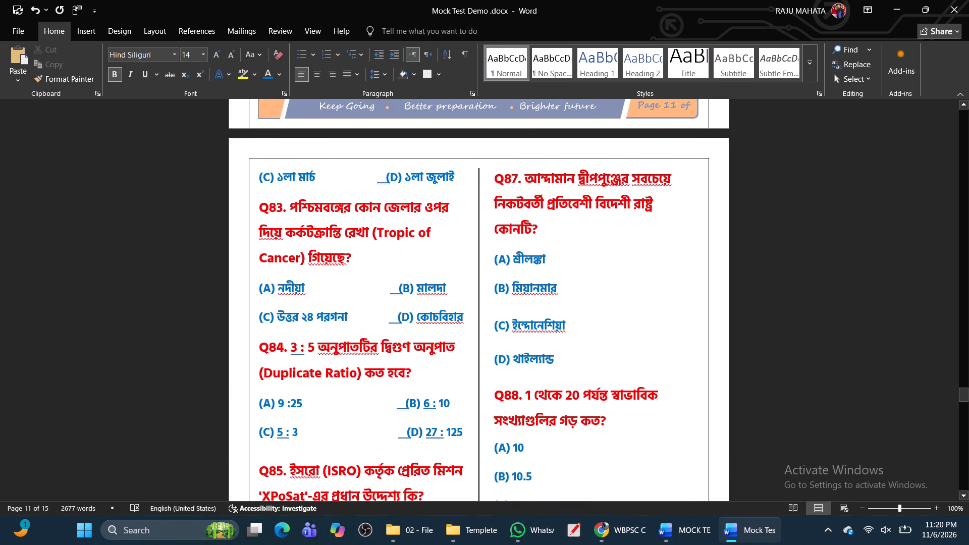
{"action": "left_click", "coordinate": [489, 292]}
{"action": "key", "text": "BackSpace"}
{"action": "key", "text": "space"}
{"action": "key", "text": "space"}
{"action": "key", "text": "space"}
{"action": "key", "text": "space"}
{"action": "key", "text": "space"}
{"action": "key", "text": "space"}
{"action": "key", "text": "space"}
{"action": "key", "text": "space"}
{"action": "key", "text": "space"}
{"action": "key", "text": "space"}
{"action": "key", "text": "space"}
{"action": "key", "text": "space"}
{"action": "key", "text": "space"}
{"action": "key", "text": "space"}
{"action": "key", "text": "space"}
{"action": "key", "text": "space"}
{"action": "key", "text": "space"}
{"action": "key", "text": "space"}
{"action": "key", "text": "space"}
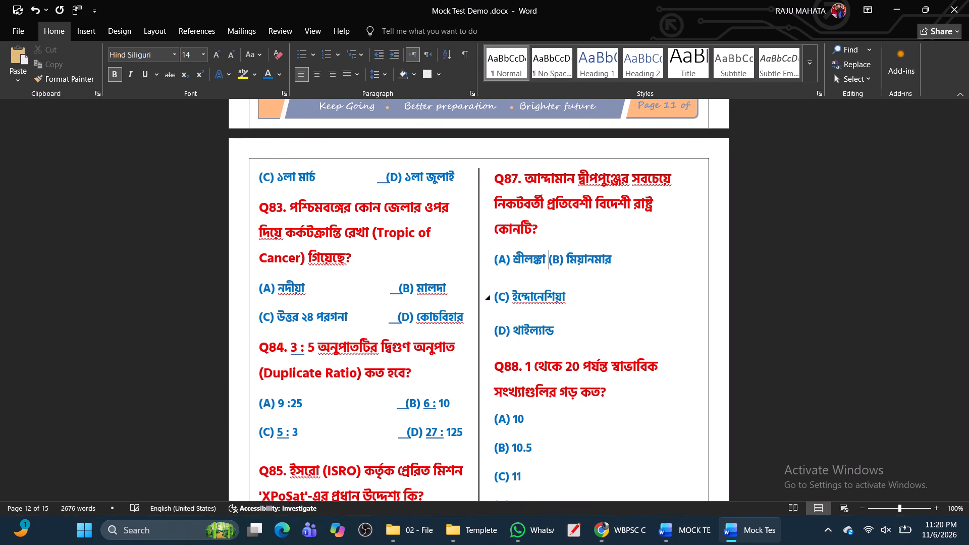
{"action": "key", "text": "space"}
{"action": "key", "text": "space"}
{"action": "key", "text": "space"}
{"action": "key", "text": "space"}
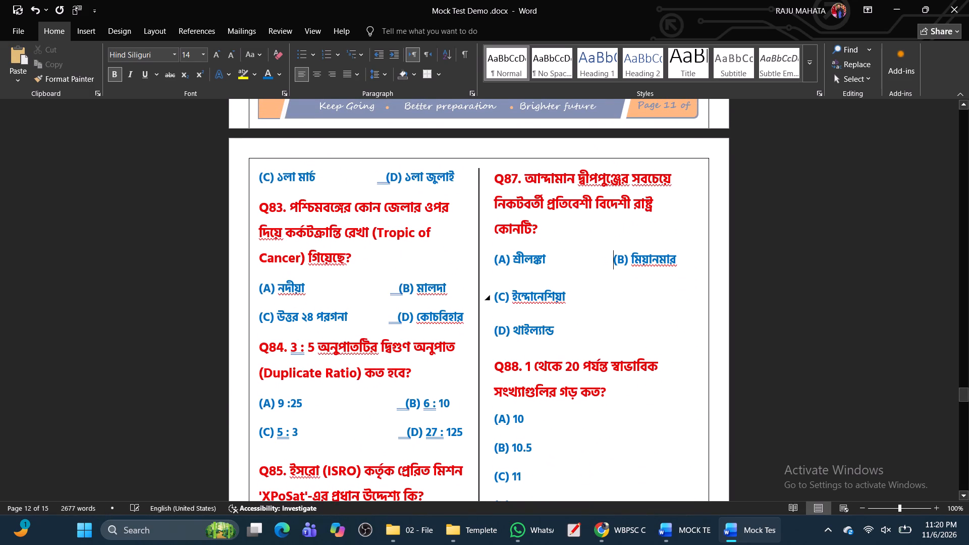
Replace the paragraph break before Q87's option (C) ইন্দোনেশিয়া to tighten the gap below option (A).
{"action": "left_click", "coordinate": [495, 298]}
{"action": "key", "text": "BackSpace"}
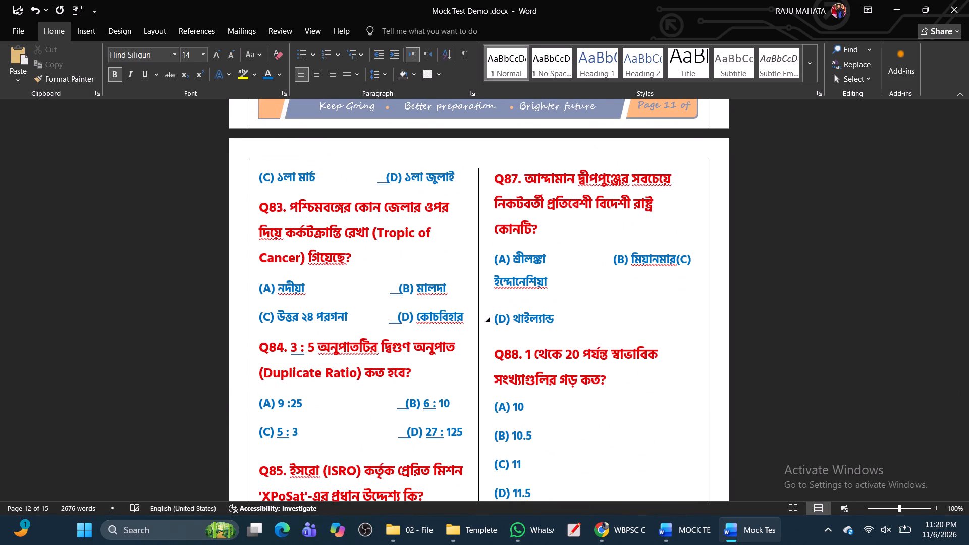
{"action": "key", "text": "Return"}
Join Q87's option (D) থাইল্যান্ড to the line of option (C) ইন্দোনেশিয়া, aligned beneath option (B).
{"action": "left_click", "coordinate": [494, 329]}
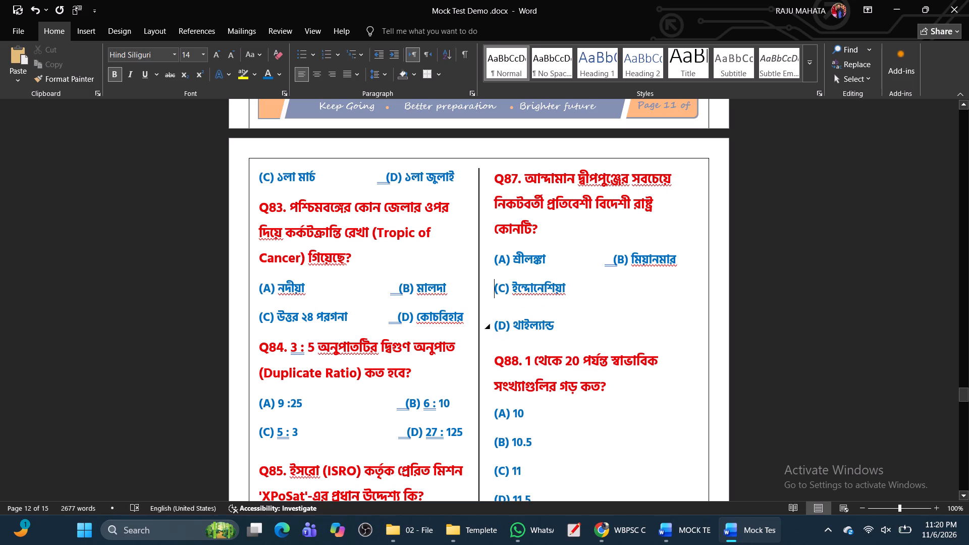
{"action": "key", "text": "BackSpace"}
{"action": "key", "text": "space"}
{"action": "key", "text": "space"}
{"action": "key", "text": "space"}
{"action": "key", "text": "space"}
{"action": "key", "text": "space"}
{"action": "key", "text": "space"}
{"action": "key", "text": "space"}
{"action": "key", "text": "space"}
{"action": "key", "text": "space"}
{"action": "key", "text": "space"}
{"action": "key", "text": "space"}
{"action": "key", "text": "space"}
{"action": "key", "text": "space"}
{"action": "key", "text": "space"}
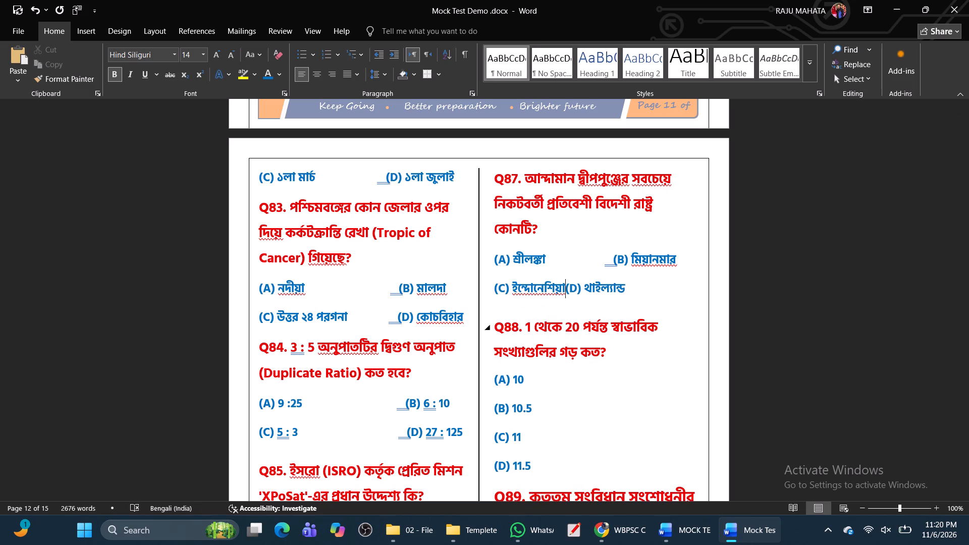
{"action": "key", "text": "space"}
{"action": "key", "text": "space"}
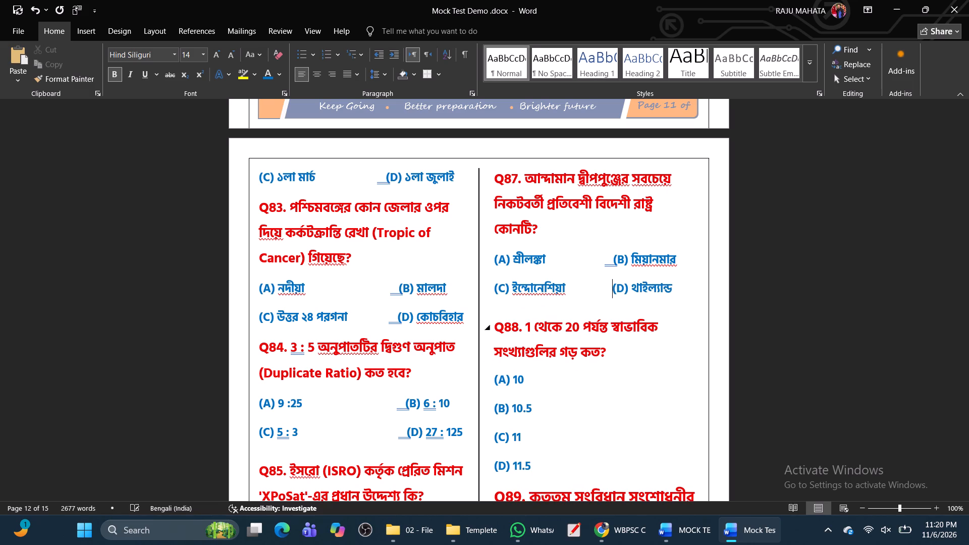
Join Q88's option (B) 10.5 to the line of option (A) 10, spacing it out to the second option position.
{"action": "scroll", "coordinate": [494, 329], "scroll_direction": "down", "scroll_amount": 4}
{"action": "left_click", "coordinate": [492, 291]}
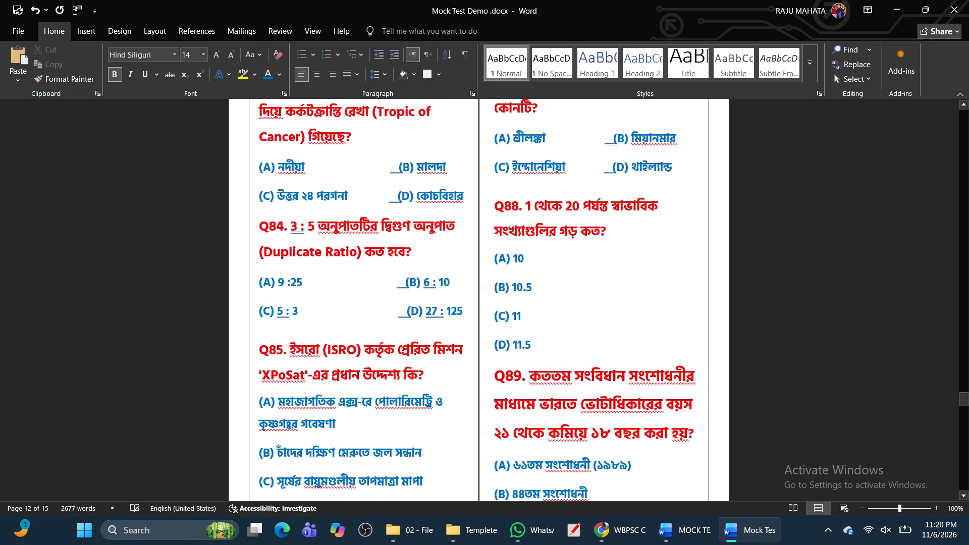
{"action": "key", "text": "BackSpace"}
{"action": "key", "text": "space"}
{"action": "key", "text": "space"}
{"action": "key", "text": "space"}
{"action": "key", "text": "space"}
{"action": "key", "text": "space"}
{"action": "key", "text": "space"}
{"action": "key", "text": "space"}
{"action": "key", "text": "space"}
{"action": "key", "text": "space"}
{"action": "key", "text": "space"}
{"action": "key", "text": "space"}
{"action": "key", "text": "space"}
{"action": "key", "text": "space"}
{"action": "key", "text": "space"}
{"action": "key", "text": "space"}
{"action": "key", "text": "space"}
{"action": "key", "text": "space"}
{"action": "key", "text": "space"}
{"action": "key", "text": "space"}
{"action": "key", "text": "space"}
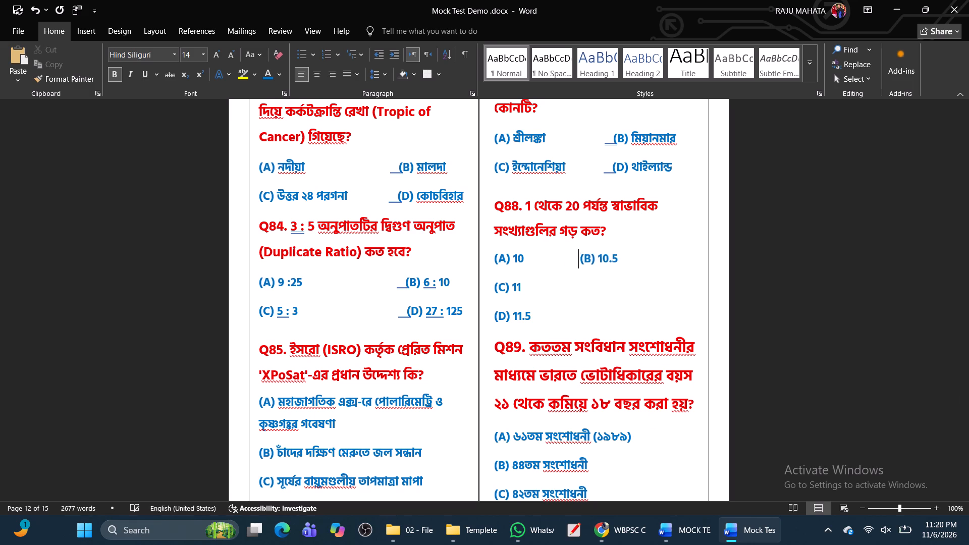
Join Q88's option (D) 11.5 to the line of option (C) 11, aligned beneath option (B).
{"action": "left_click", "coordinate": [491, 320]}
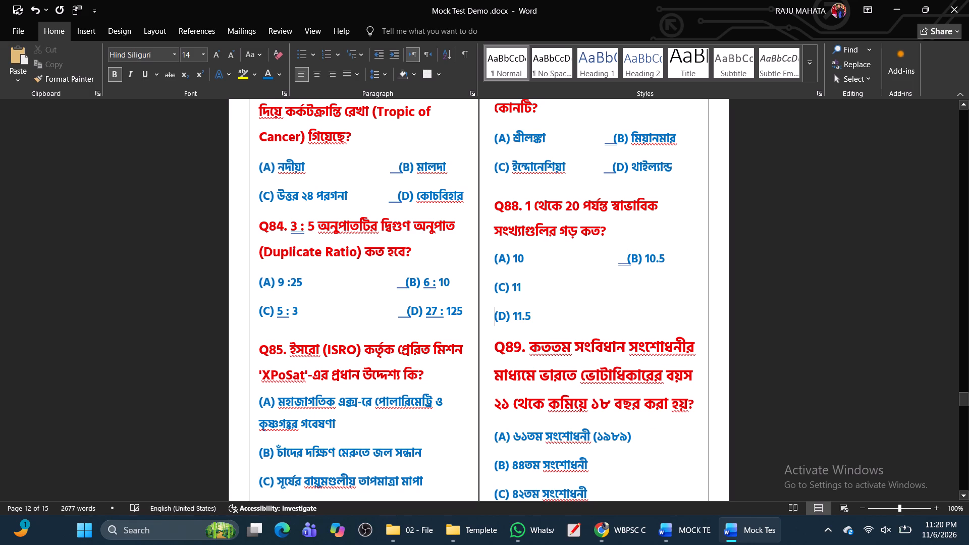
{"action": "key", "text": "BackSpace"}
{"action": "key", "text": "space"}
{"action": "key", "text": "space"}
{"action": "key", "text": "space"}
{"action": "key", "text": "space"}
{"action": "key", "text": "space"}
{"action": "key", "text": "space"}
{"action": "key", "text": "space"}
{"action": "key", "text": "space"}
{"action": "key", "text": "space"}
{"action": "key", "text": "space"}
{"action": "key", "text": "space"}
{"action": "key", "text": "space"}
{"action": "key", "text": "space"}
{"action": "key", "text": "space"}
{"action": "key", "text": "space"}
{"action": "key", "text": "space"}
{"action": "key", "text": "space"}
{"action": "key", "text": "space"}
{"action": "key", "text": "space"}
{"action": "key", "text": "space"}
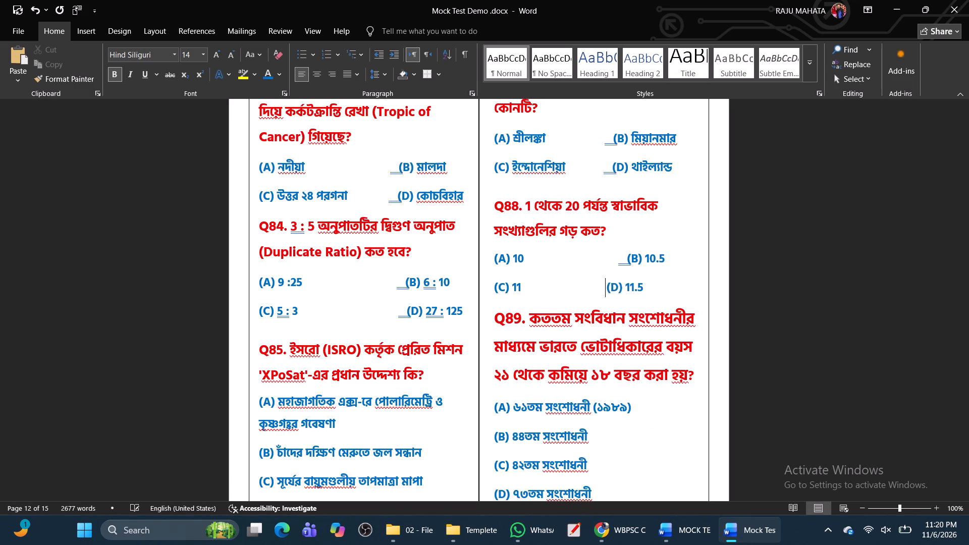
Delete the bracketed year (১৯৮৯) from Q89's option (A) ৬১তম সংশোধনী.
{"action": "scroll", "coordinate": [493, 321], "scroll_direction": "down", "scroll_amount": 5}
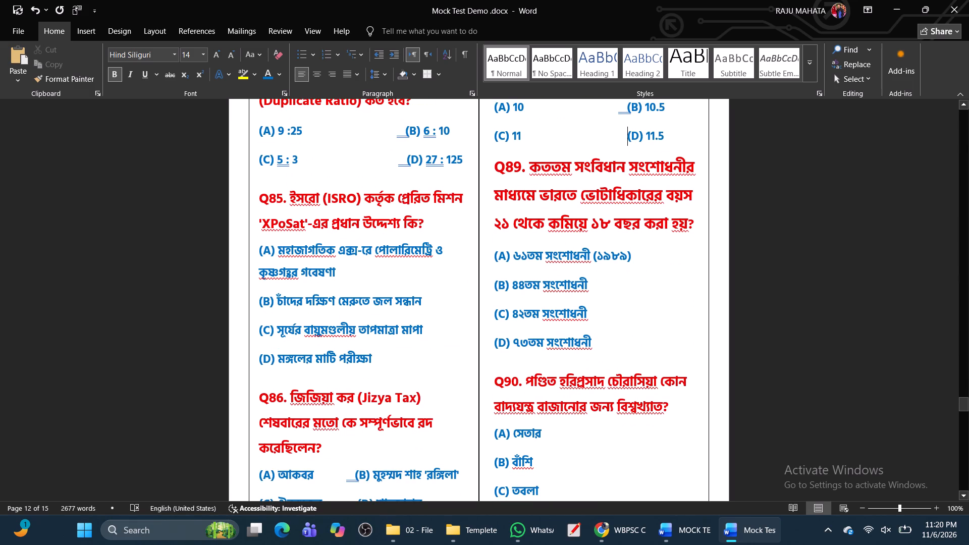
{"action": "left_click_drag", "start_coordinate": [593, 261], "coordinate": [623, 259]}
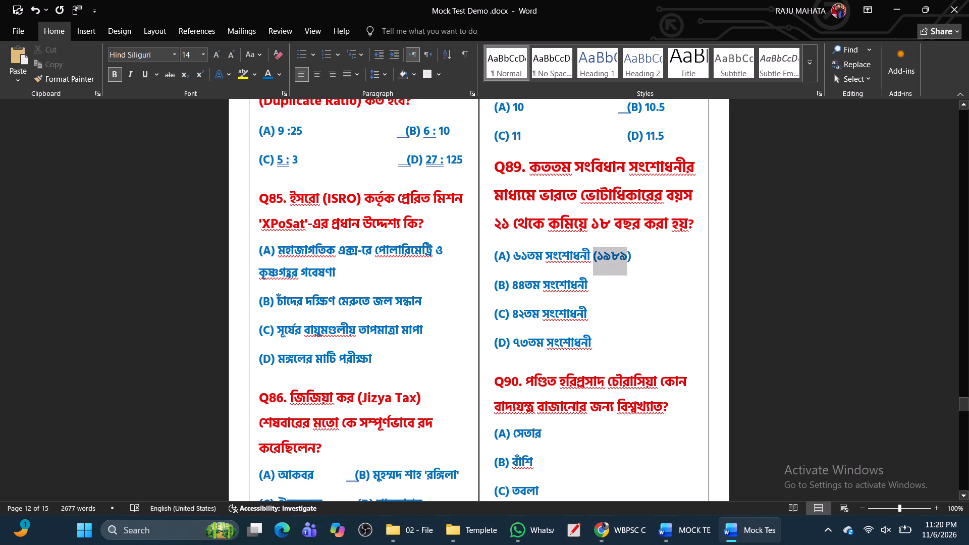
{"action": "left_click_drag", "start_coordinate": [623, 259], "coordinate": [631, 259]}
{"action": "key", "text": "BackSpace"}
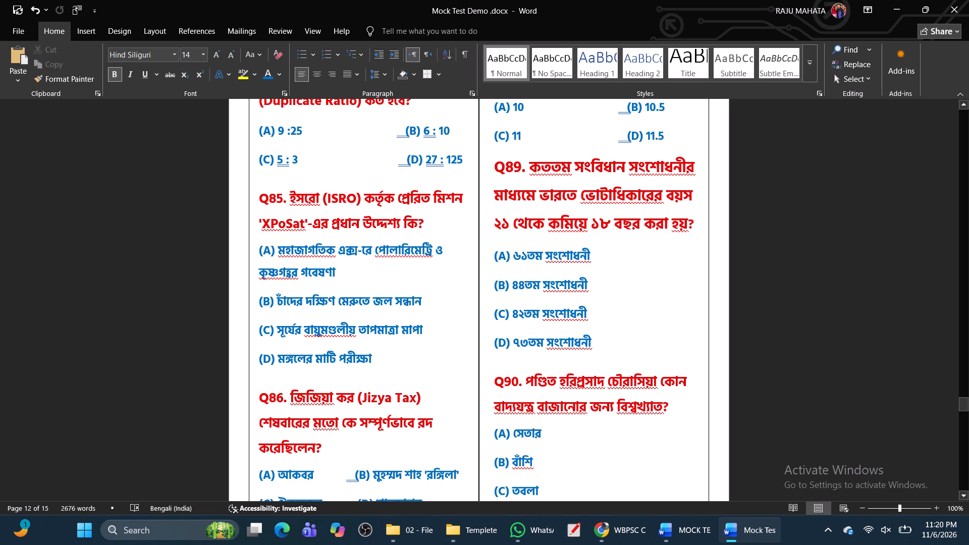
Join Q89's option (B) ৪৪তম সংশোধনী to the line of option (A) ৬১তম সংশোধনী, separated by a few spaces.
{"action": "left_click", "coordinate": [496, 291]}
{"action": "key", "text": "BackSpace"}
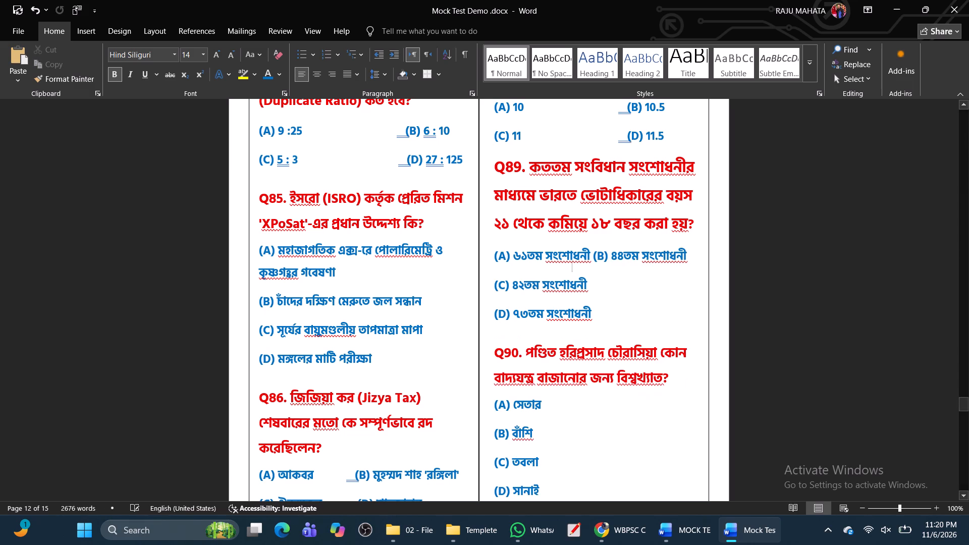
{"action": "key", "text": "space"}
{"action": "key", "text": "space"}
{"action": "key", "text": "space"}
{"action": "key", "text": "space"}
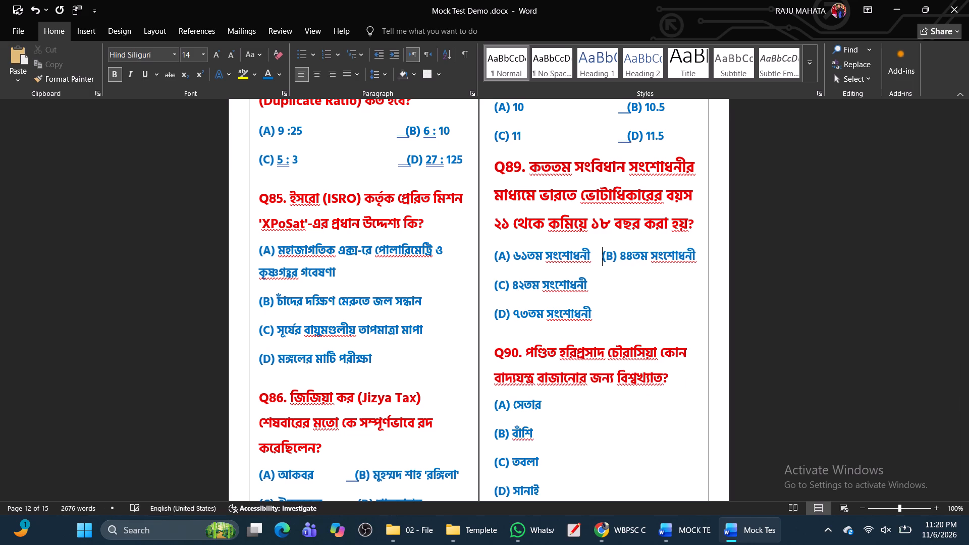
{"action": "key", "text": "space"}
{"action": "key", "text": "BackSpace"}
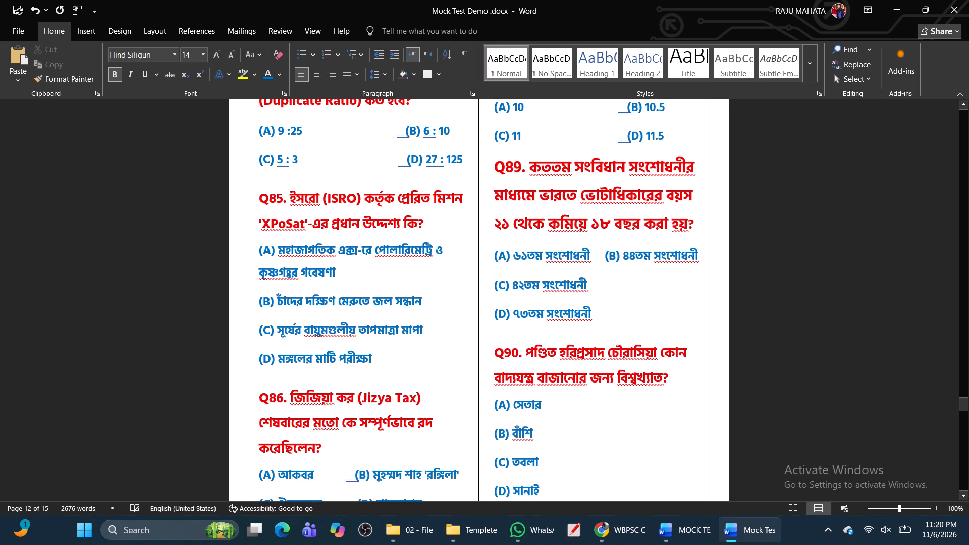
Join Q89's option (D) ৭৩তম সংশোধনী to the line of option (C) ৪২তম সংশোধনী, roughly aligned beneath option (B).
{"action": "left_click", "coordinate": [491, 318]}
{"action": "key", "text": "BackSpace"}
{"action": "key", "text": "space"}
{"action": "key", "text": "space"}
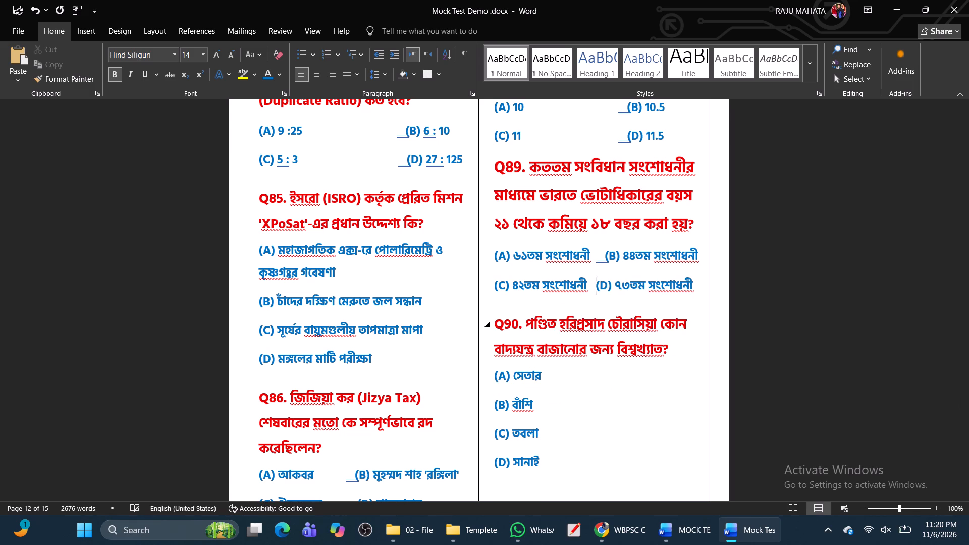
{"action": "key", "text": "space"}
{"action": "key", "text": "space"}
{"action": "key", "text": "space"}
{"action": "key", "text": "BackSpace"}
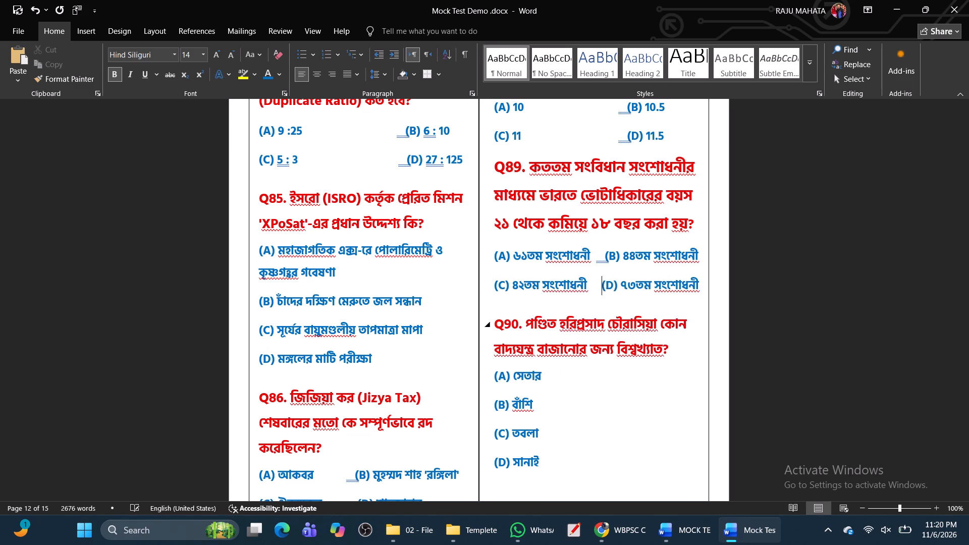
Join Q90's option (B) বাঁশি to the line of option (A) সেতার, spacing it out to the second option position.
{"action": "scroll", "coordinate": [497, 320], "scroll_direction": "down", "scroll_amount": 4}
{"action": "left_click", "coordinate": [491, 285]}
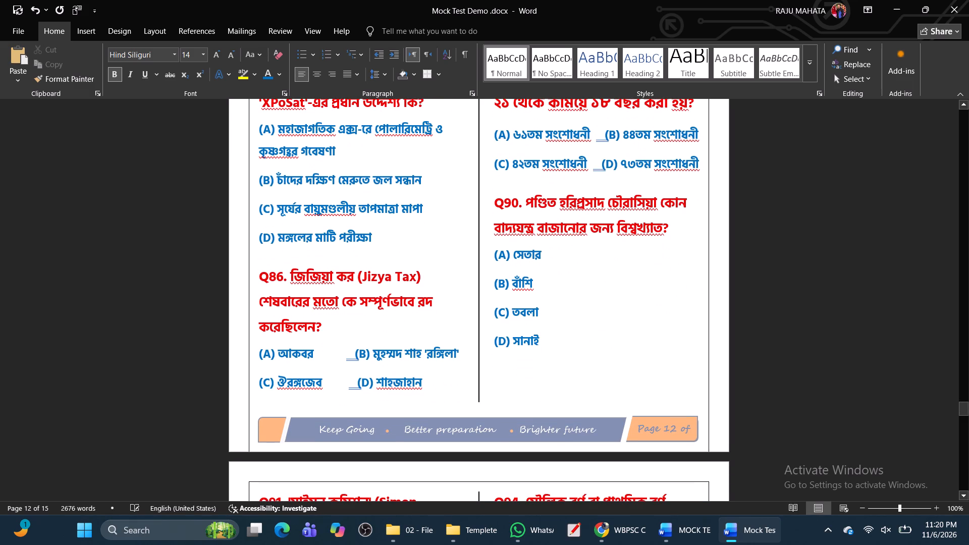
{"action": "key", "text": "BackSpace"}
{"action": "key", "text": "space"}
{"action": "key", "text": "space"}
{"action": "key", "text": "space"}
{"action": "key", "text": "space"}
{"action": "key", "text": "space"}
{"action": "key", "text": "space"}
{"action": "key", "text": "space"}
{"action": "key", "text": "space"}
{"action": "key", "text": "space"}
{"action": "key", "text": "space"}
{"action": "key", "text": "space"}
{"action": "key", "text": "space"}
{"action": "key", "text": "space"}
{"action": "key", "text": "space"}
{"action": "key", "text": "space"}
{"action": "key", "text": "space"}
{"action": "key", "text": "space"}
{"action": "key", "text": "space"}
{"action": "key", "text": "space"}
{"action": "key", "text": "space"}
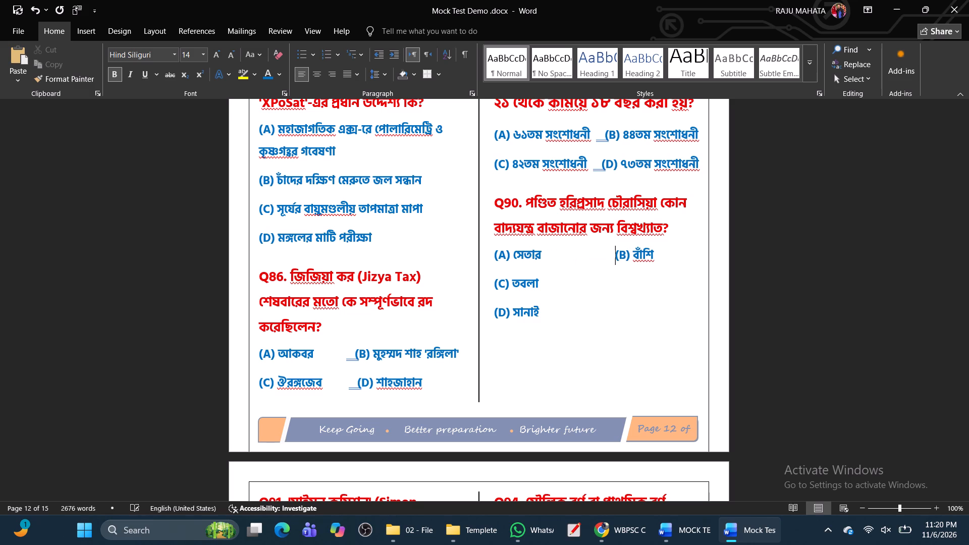
Join Q90's option (D) সানাই to the line of option (C) তবলা, aligned beneath option (B).
{"action": "left_click", "coordinate": [495, 318]}
{"action": "key", "text": "BackSpace"}
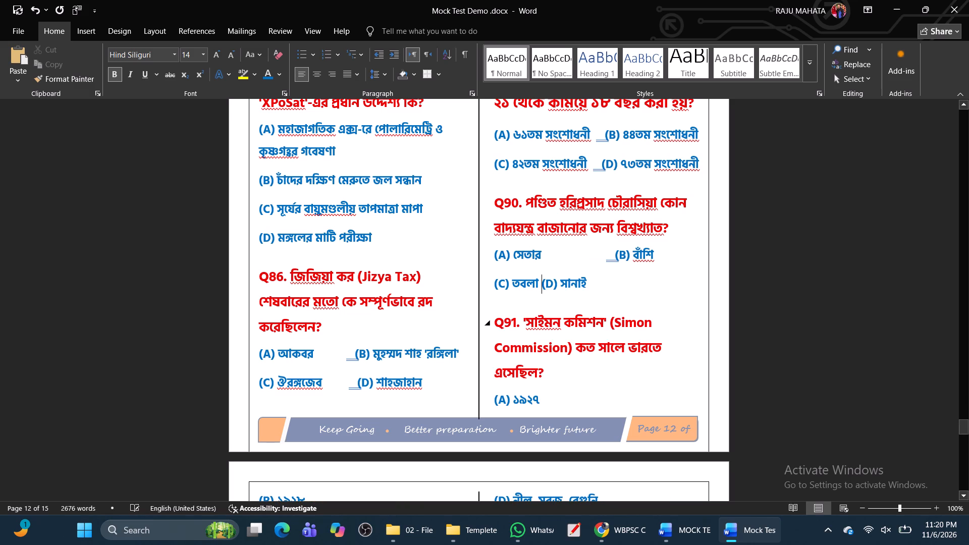
{"action": "key", "text": "space"}
{"action": "key", "text": "space"}
{"action": "key", "text": "space"}
{"action": "key", "text": "space"}
{"action": "key", "text": "space"}
{"action": "key", "text": "space"}
{"action": "key", "text": "space"}
{"action": "key", "text": "space"}
{"action": "key", "text": "space"}
{"action": "key", "text": "space"}
{"action": "key", "text": "space"}
{"action": "key", "text": "space"}
{"action": "key", "text": "space"}
{"action": "key", "text": "space"}
{"action": "key", "text": "space"}
{"action": "key", "text": "space"}
{"action": "key", "text": "space"}
{"action": "key", "text": "space"}
{"action": "key", "text": "space"}
{"action": "key", "text": "space"}
{"action": "key", "text": "space"}
{"action": "key", "text": "space"}
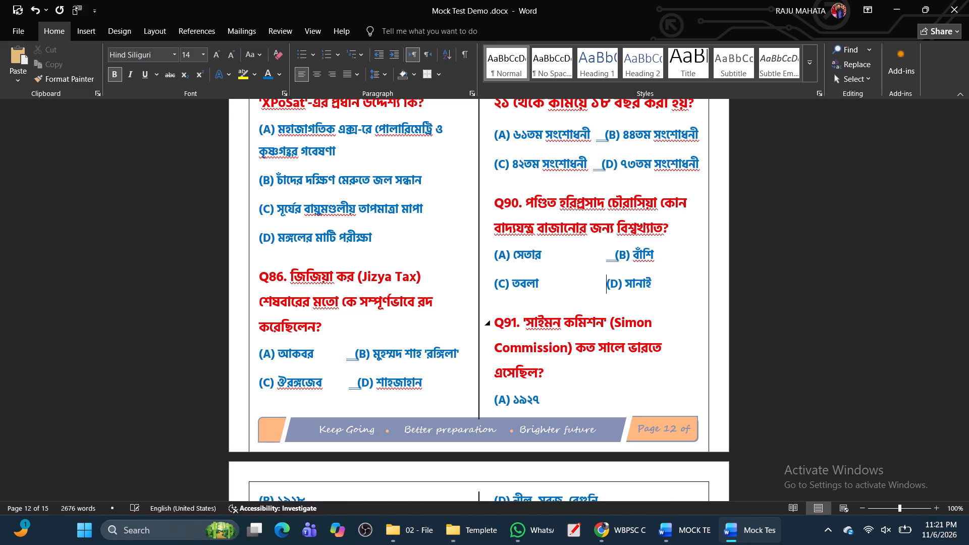
{"action": "key", "text": "space"}
{"action": "key", "text": "space"}
Join Q91's option (B) ১৯২৮ to the line of option (A) ১৯২৭, spacing it out to the second option position.
{"action": "scroll", "coordinate": [497, 317], "scroll_direction": "down", "scroll_amount": 2}
{"action": "scroll", "coordinate": [467, 362], "scroll_direction": "down", "scroll_amount": 4}
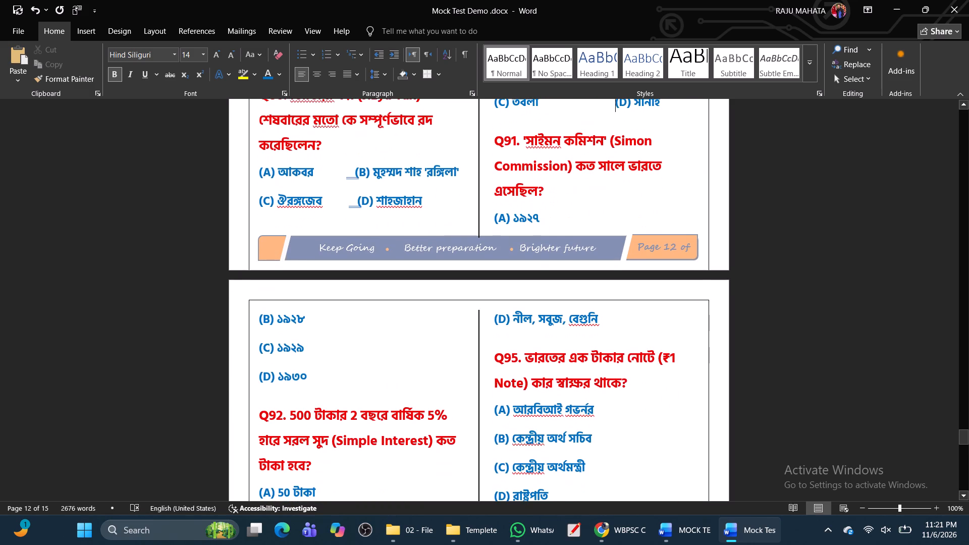
{"action": "left_click", "coordinate": [257, 319]}
{"action": "key", "text": "BackSpace"}
{"action": "key", "text": "space"}
{"action": "key", "text": "space"}
{"action": "key", "text": "space"}
{"action": "key", "text": "space"}
{"action": "key", "text": "space"}
{"action": "key", "text": "space"}
{"action": "key", "text": "space"}
{"action": "key", "text": "space"}
{"action": "key", "text": "space"}
{"action": "key", "text": "space"}
{"action": "key", "text": "space"}
{"action": "key", "text": "space"}
{"action": "key", "text": "space"}
{"action": "key", "text": "space"}
{"action": "key", "text": "space"}
{"action": "key", "text": "space"}
{"action": "key", "text": "space"}
{"action": "key", "text": "space"}
{"action": "key", "text": "space"}
{"action": "key", "text": "space"}
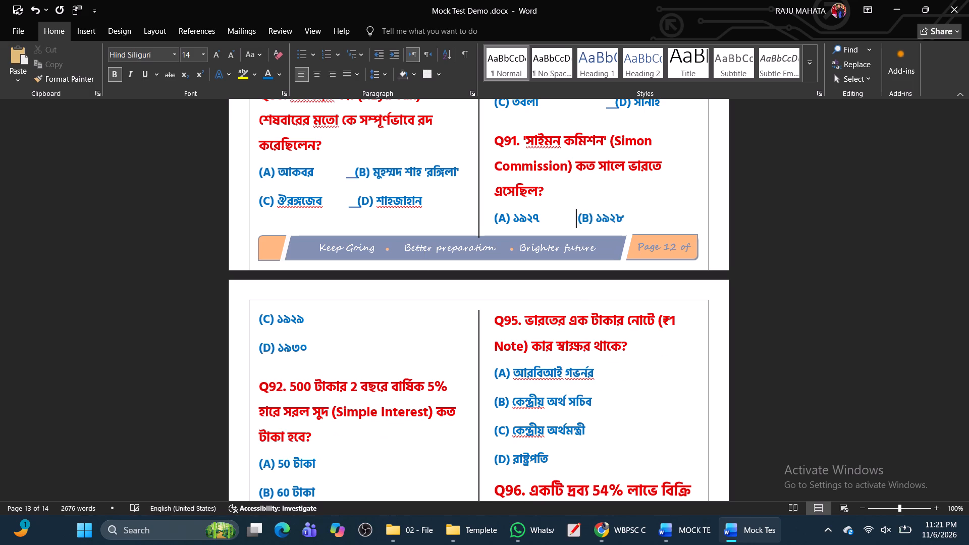
{"action": "key", "text": "space"}
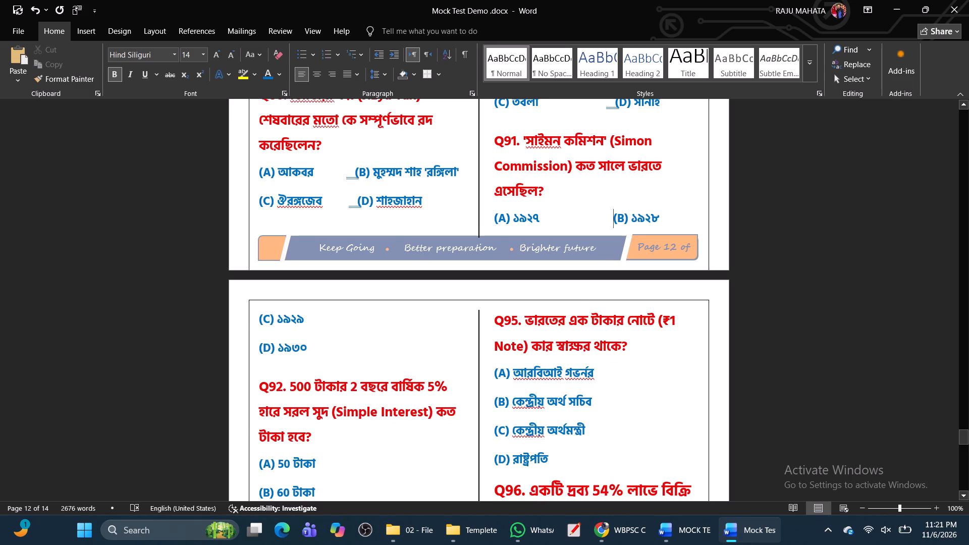
Join Q91's option (D) ১৯৩০ to the line of option (C) ১৯২৯, spacing it out to the second option position.
{"action": "left_click", "coordinate": [259, 349]}
{"action": "key", "text": "BackSpace"}
{"action": "key", "text": "space"}
{"action": "key", "text": "space"}
{"action": "key", "text": "space"}
{"action": "key", "text": "space"}
{"action": "key", "text": "space"}
{"action": "key", "text": "space"}
{"action": "key", "text": "space"}
{"action": "key", "text": "space"}
{"action": "key", "text": "space"}
{"action": "key", "text": "space"}
{"action": "key", "text": "space"}
{"action": "key", "text": "space"}
{"action": "key", "text": "space"}
{"action": "key", "text": "space"}
{"action": "key", "text": "space"}
{"action": "key", "text": "space"}
{"action": "key", "text": "space"}
{"action": "key", "text": "space"}
{"action": "key", "text": "space"}
{"action": "key", "text": "space"}
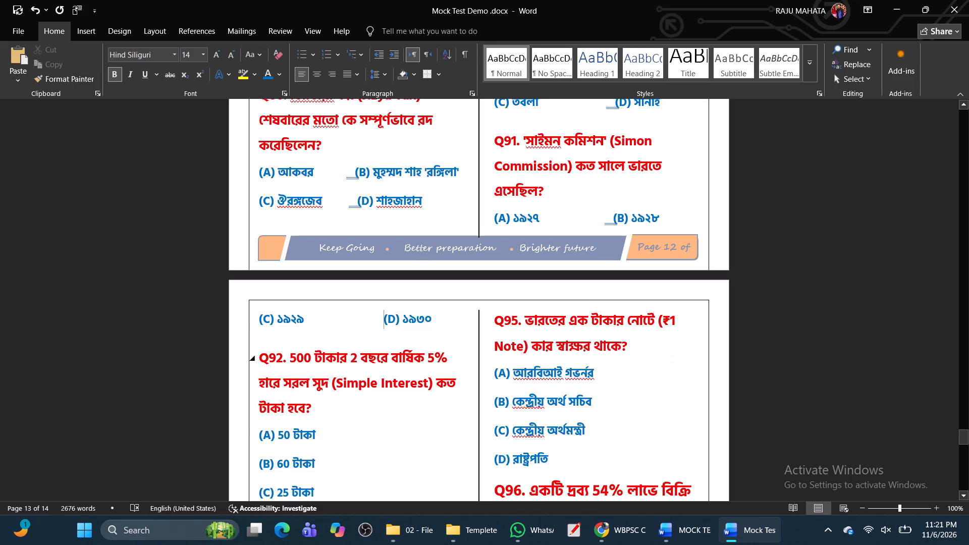
Replace the paragraph break before the Q92 heading to tighten the gap below Q91's options.
{"action": "left_click", "coordinate": [257, 359]}
{"action": "key", "text": "BackSpace"}
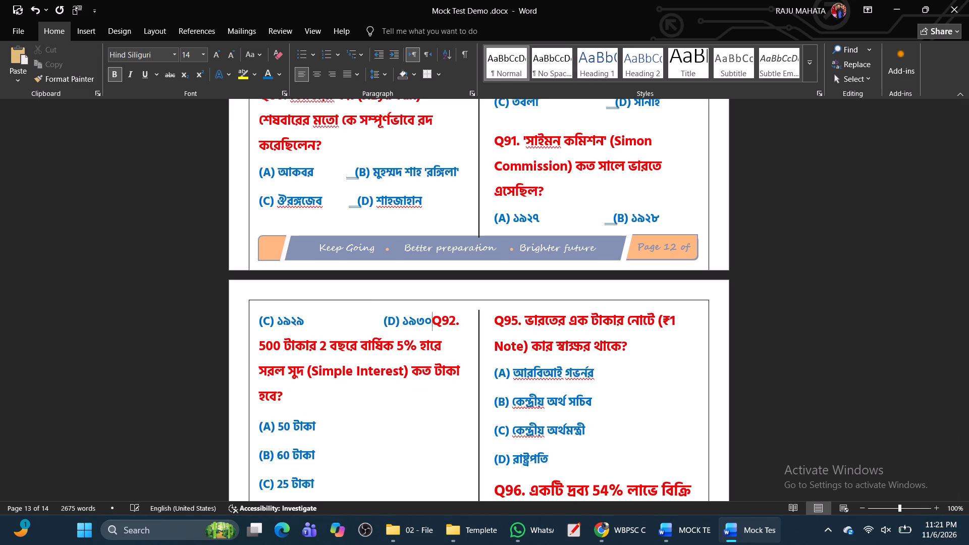
{"action": "key", "text": "Return"}
Join Q92's option (B) 60 টাকা to the line of option (A) 50 টাকা, spacing it out to the second option position.
{"action": "scroll", "coordinate": [257, 360], "scroll_direction": "down", "scroll_amount": 5}
{"action": "left_click", "coordinate": [254, 312]}
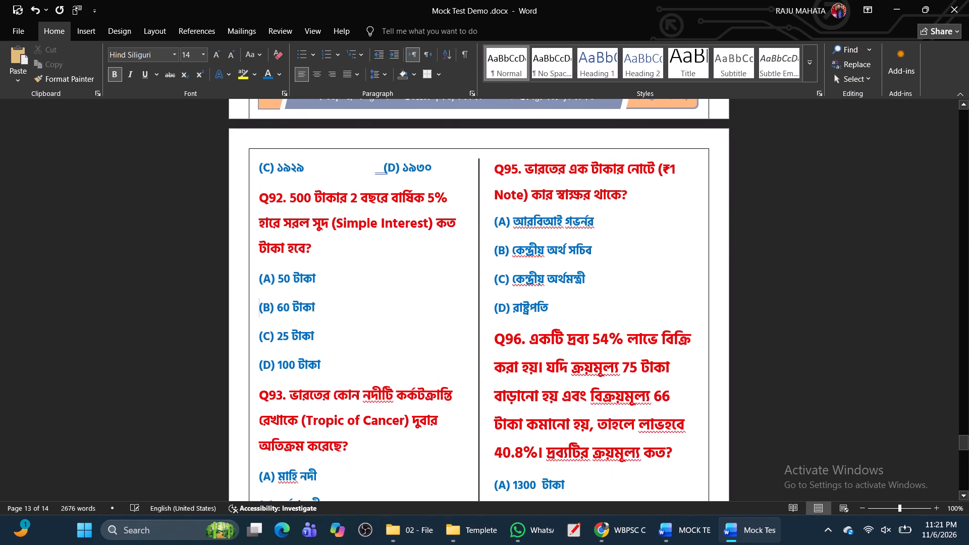
{"action": "key", "text": "BackSpace"}
{"action": "key", "text": "space"}
{"action": "key", "text": "space"}
{"action": "key", "text": "space"}
{"action": "key", "text": "space"}
{"action": "key", "text": "space"}
{"action": "key", "text": "space"}
{"action": "key", "text": "space"}
{"action": "key", "text": "space"}
{"action": "key", "text": "space"}
{"action": "key", "text": "space"}
{"action": "key", "text": "space"}
{"action": "key", "text": "space"}
{"action": "key", "text": "space"}
{"action": "key", "text": "space"}
{"action": "key", "text": "space"}
{"action": "key", "text": "space"}
{"action": "key", "text": "space"}
{"action": "key", "text": "space"}
{"action": "key", "text": "space"}
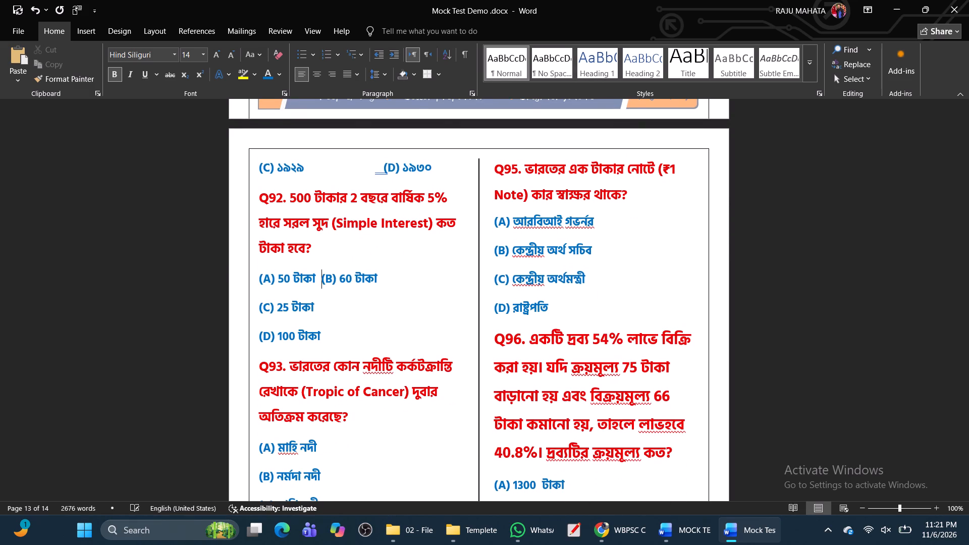
{"action": "key", "text": "space"}
{"action": "key", "text": "space"}
{"action": "key", "text": "space"}
{"action": "key", "text": "space"}
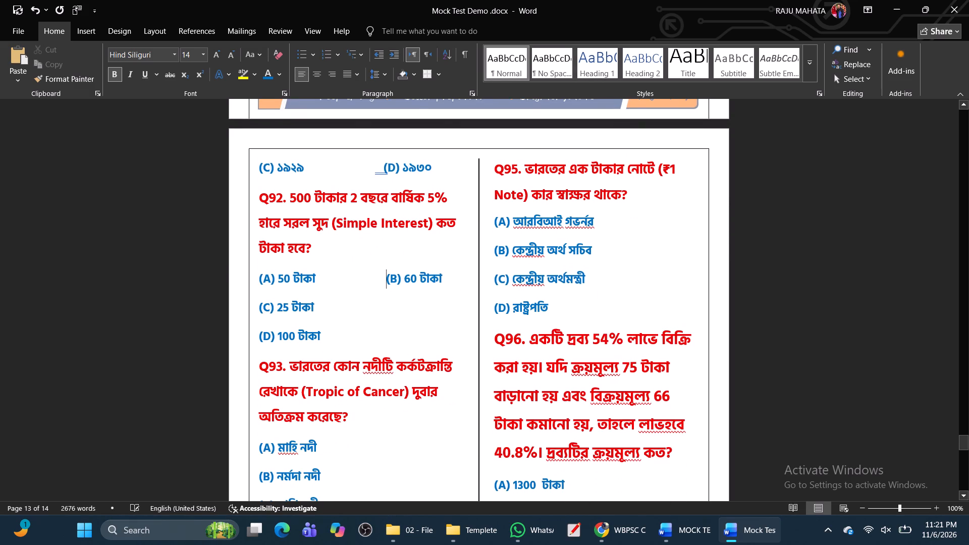
Join Q92's option (D) 100 টাকা to the line of option (C) 25 টাকা, aligned beneath option (B).
{"action": "left_click", "coordinate": [253, 342]}
{"action": "key", "text": "BackSpace"}
{"action": "key", "text": "space"}
{"action": "key", "text": "space"}
{"action": "key", "text": "space"}
{"action": "key", "text": "space"}
{"action": "key", "text": "space"}
{"action": "key", "text": "space"}
{"action": "key", "text": "space"}
{"action": "key", "text": "space"}
{"action": "key", "text": "space"}
{"action": "key", "text": "space"}
{"action": "key", "text": "space"}
{"action": "key", "text": "space"}
{"action": "key", "text": "space"}
{"action": "key", "text": "space"}
{"action": "key", "text": "space"}
{"action": "key", "text": "space"}
{"action": "key", "text": "space"}
{"action": "key", "text": "space"}
{"action": "key", "text": "space"}
{"action": "key", "text": "space"}
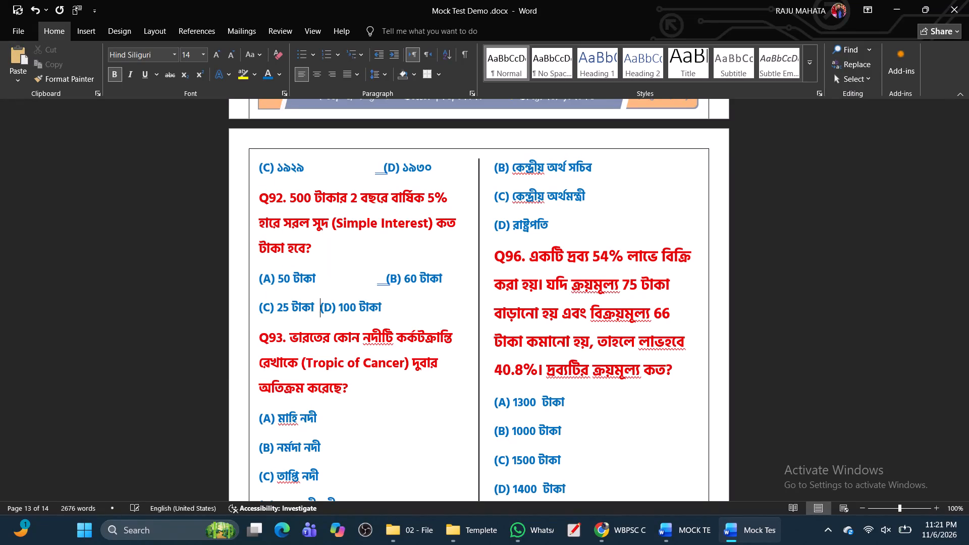
{"action": "key", "text": "space"}
{"action": "key", "text": "space"}
{"action": "key", "text": "space"}
Join Q93's option (B) নর্মদা নদী to the line of option (A) মাহি নদী, spacing it out to the second option position.
{"action": "scroll", "coordinate": [255, 344], "scroll_direction": "down", "scroll_amount": 3}
{"action": "left_click", "coordinate": [256, 353]}
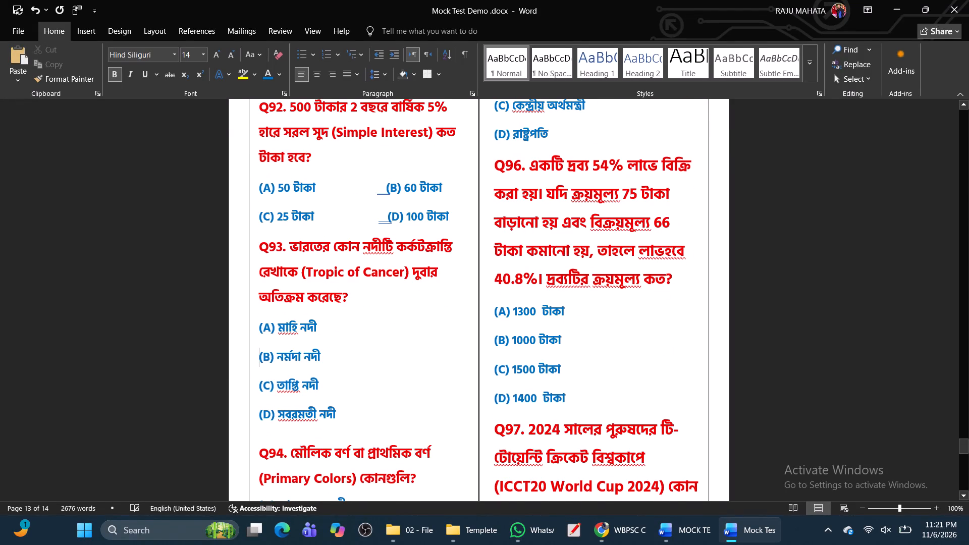
{"action": "key", "text": "BackSpace"}
{"action": "key", "text": "space"}
{"action": "key", "text": "space"}
{"action": "key", "text": "space"}
{"action": "key", "text": "space"}
{"action": "key", "text": "space"}
{"action": "key", "text": "space"}
{"action": "key", "text": "space"}
{"action": "key", "text": "space"}
{"action": "key", "text": "space"}
{"action": "key", "text": "space"}
{"action": "key", "text": "space"}
{"action": "key", "text": "space"}
{"action": "key", "text": "space"}
{"action": "key", "text": "space"}
{"action": "key", "text": "space"}
{"action": "key", "text": "space"}
{"action": "key", "text": "space"}
{"action": "key", "text": "space"}
{"action": "key", "text": "space"}
{"action": "key", "text": "space"}
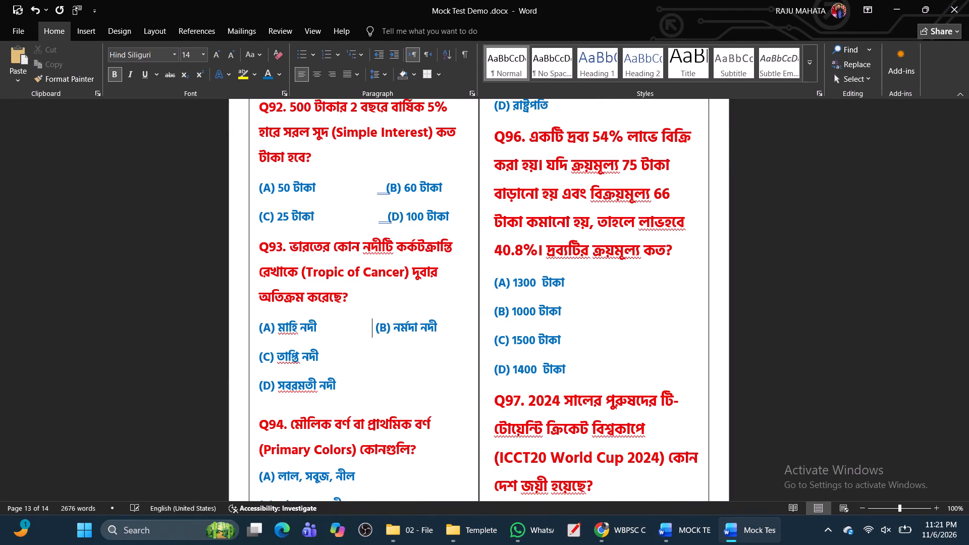
Join Q93's option (D) সবরমতী নদী to the line of option (C) তাপ্তি নদী, spacing it out so it still fits on one line.
{"action": "left_click", "coordinate": [259, 389]}
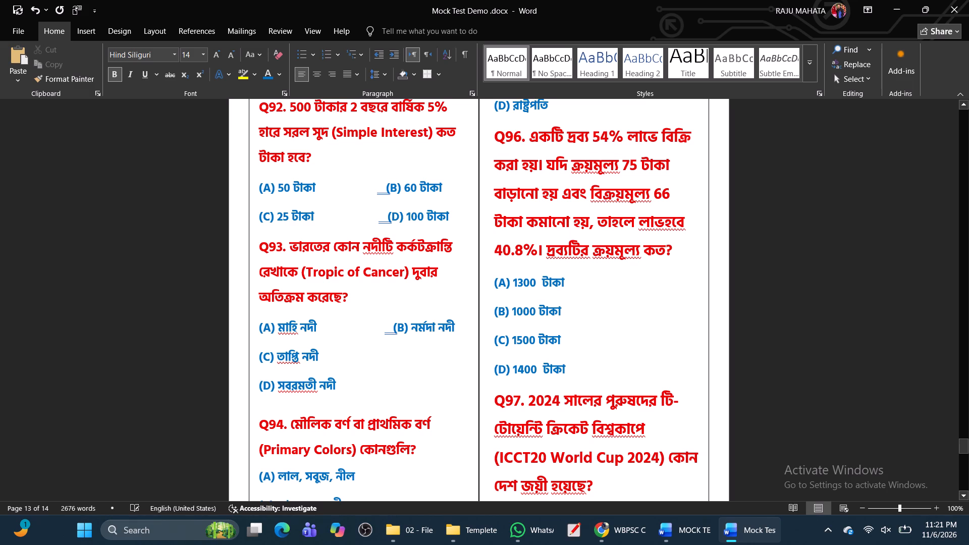
{"action": "key", "text": "BackSpace"}
{"action": "key", "text": "space"}
{"action": "key", "text": "space"}
{"action": "key", "text": "space"}
{"action": "key", "text": "space"}
{"action": "key", "text": "space"}
{"action": "key", "text": "space"}
{"action": "key", "text": "space"}
{"action": "key", "text": "space"}
{"action": "key", "text": "space"}
{"action": "key", "text": "space"}
{"action": "key", "text": "space"}
{"action": "key", "text": "space"}
{"action": "key", "text": "space"}
{"action": "key", "text": "space"}
{"action": "key", "text": "space"}
{"action": "key", "text": "space"}
{"action": "key", "text": "space"}
{"action": "key", "text": "space"}
{"action": "key", "text": "space"}
{"action": "key", "text": "space"}
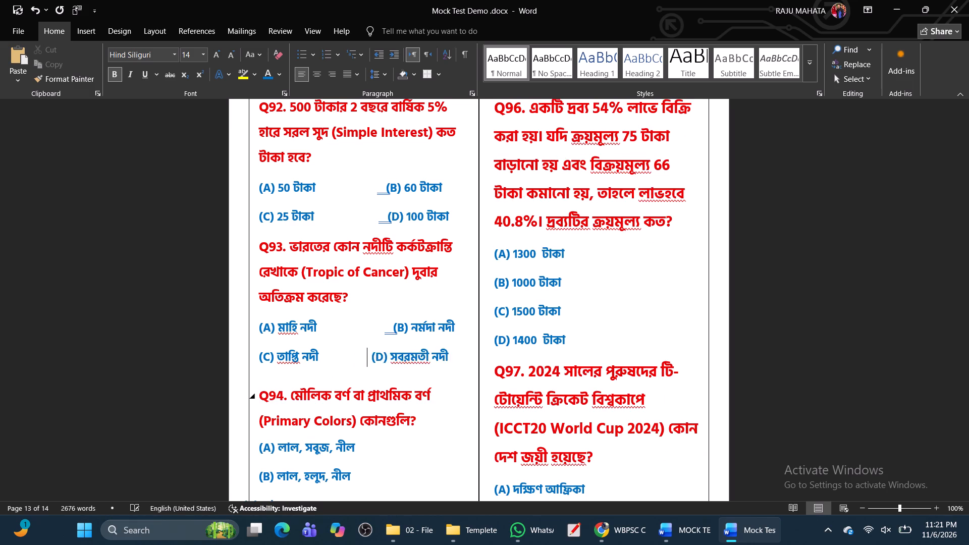
{"action": "key", "text": "BackSpace"}
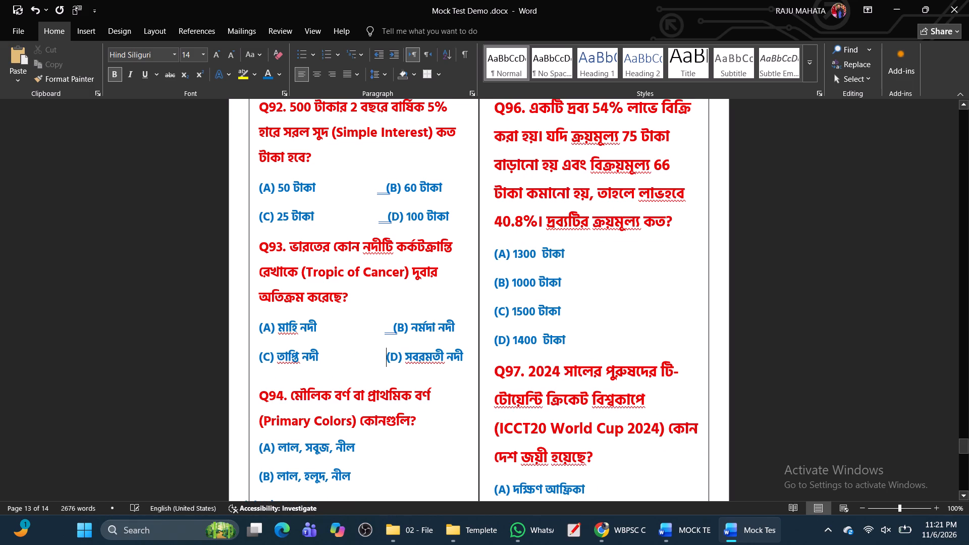
Remove two spaces before Q93's option (B) নর্মদা নদী to align it above option (D).
{"action": "left_click", "coordinate": [384, 324]}
{"action": "key", "text": "BackSpace"}
{"action": "key", "text": "BackSpace"}
Join Q94's option (B) লাল, হলুদ, নীল to the line of option (A) লাল, সবুজ, নীল with a small gap that avoids wrapping.
{"action": "scroll", "coordinate": [326, 377], "scroll_direction": "down", "scroll_amount": 4}
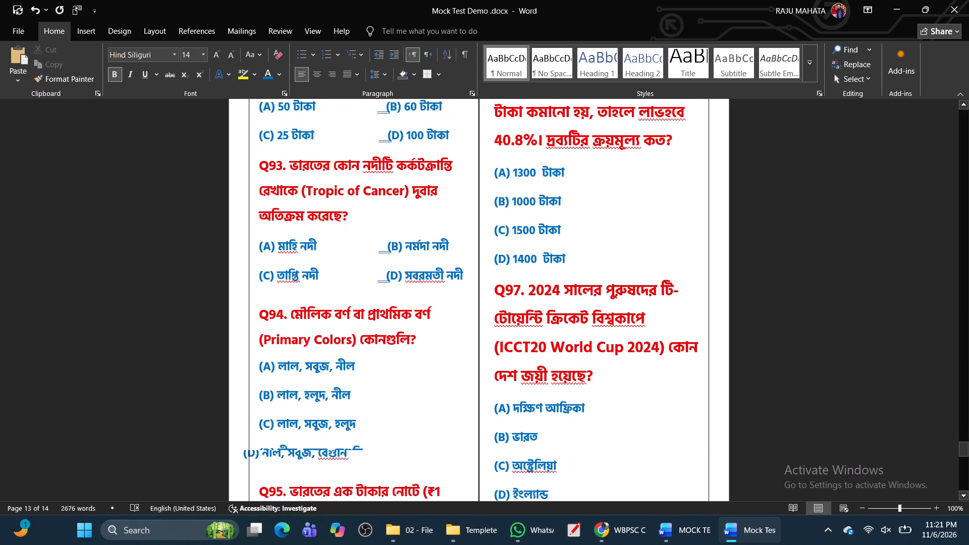
{"action": "left_click", "coordinate": [253, 355]}
{"action": "key", "text": "BackSpace"}
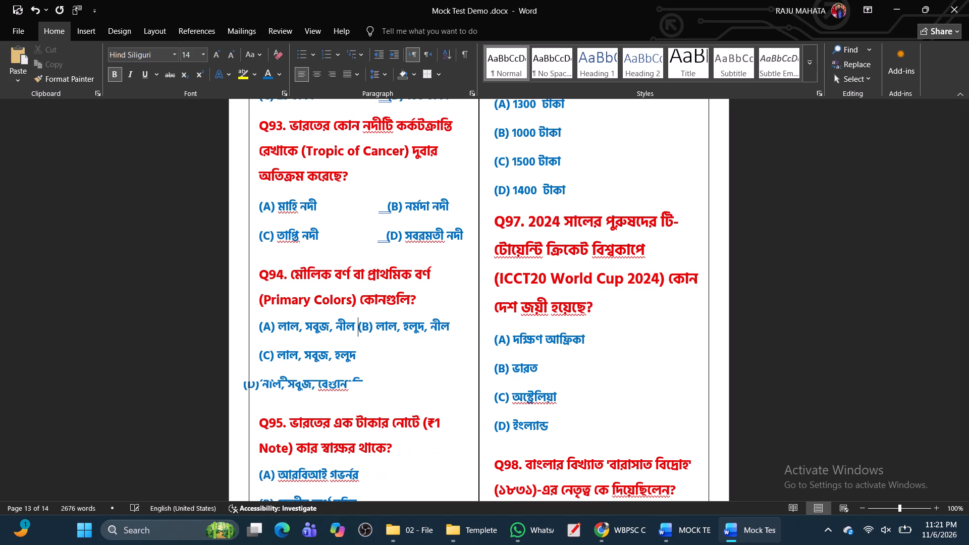
{"action": "key", "text": "space"}
{"action": "key", "text": "space"}
{"action": "key", "text": "space"}
{"action": "key", "text": "space"}
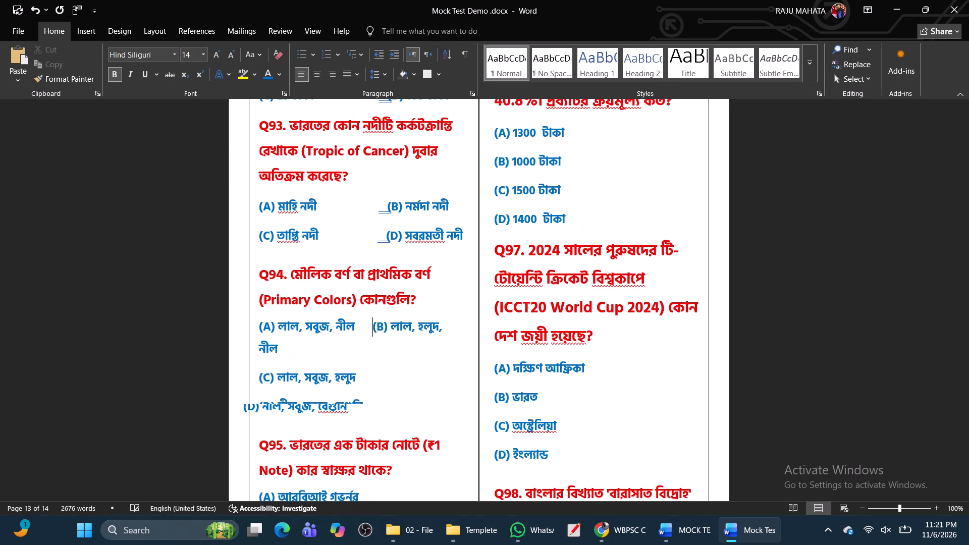
{"action": "key", "text": "BackSpace"}
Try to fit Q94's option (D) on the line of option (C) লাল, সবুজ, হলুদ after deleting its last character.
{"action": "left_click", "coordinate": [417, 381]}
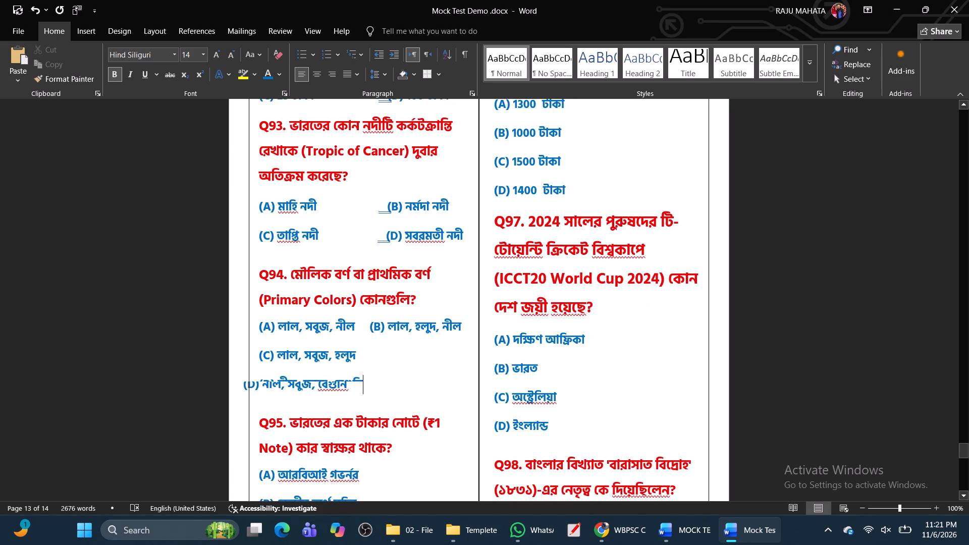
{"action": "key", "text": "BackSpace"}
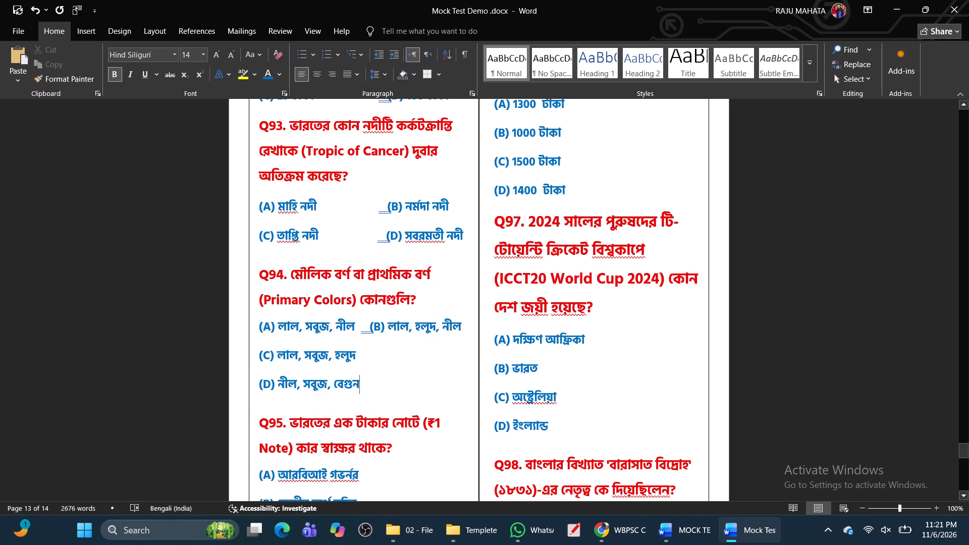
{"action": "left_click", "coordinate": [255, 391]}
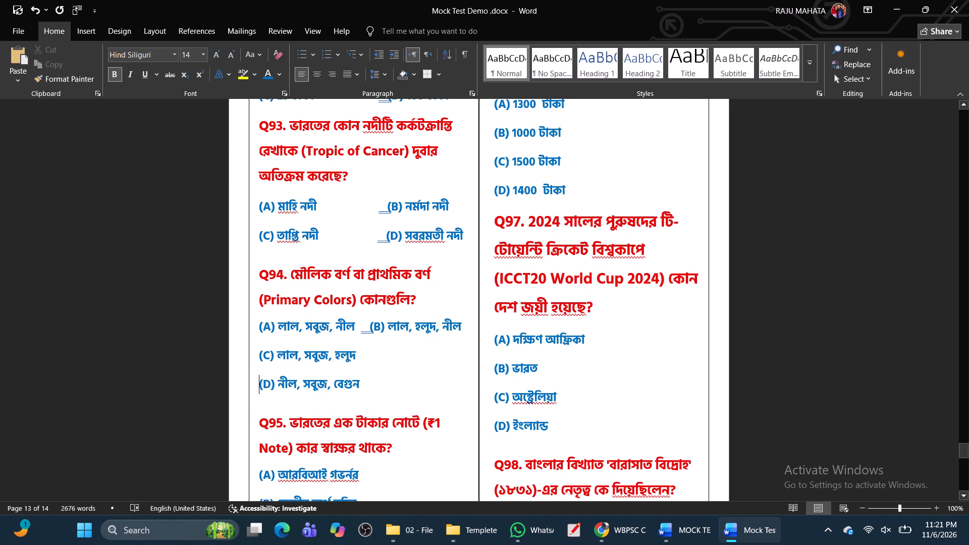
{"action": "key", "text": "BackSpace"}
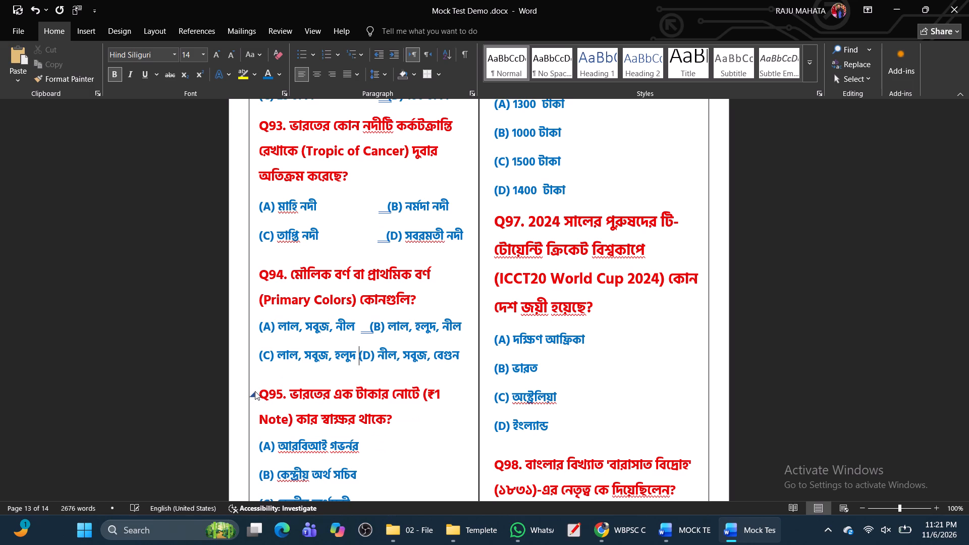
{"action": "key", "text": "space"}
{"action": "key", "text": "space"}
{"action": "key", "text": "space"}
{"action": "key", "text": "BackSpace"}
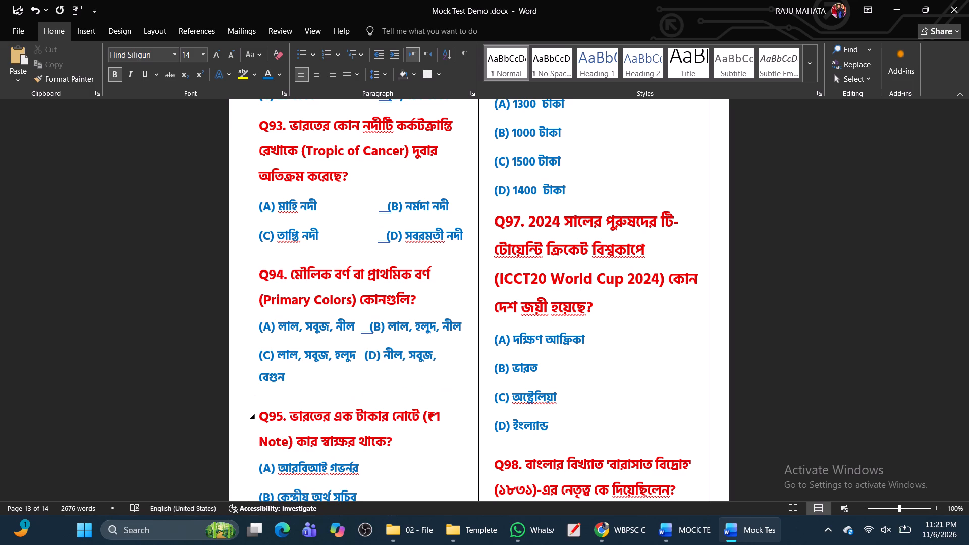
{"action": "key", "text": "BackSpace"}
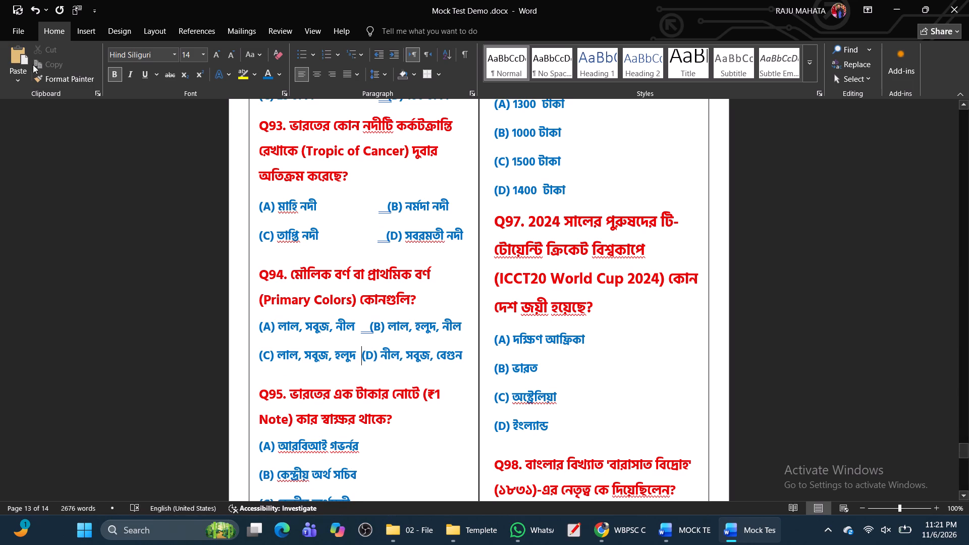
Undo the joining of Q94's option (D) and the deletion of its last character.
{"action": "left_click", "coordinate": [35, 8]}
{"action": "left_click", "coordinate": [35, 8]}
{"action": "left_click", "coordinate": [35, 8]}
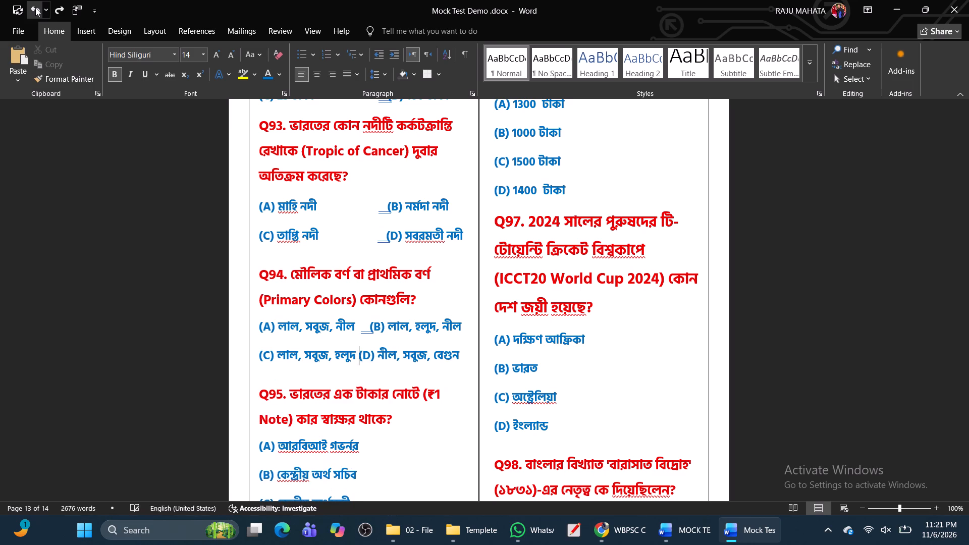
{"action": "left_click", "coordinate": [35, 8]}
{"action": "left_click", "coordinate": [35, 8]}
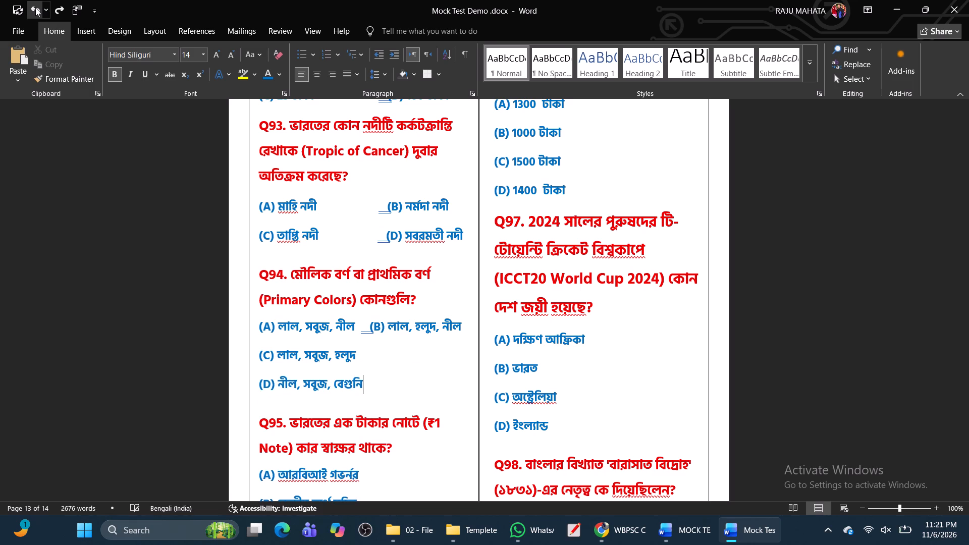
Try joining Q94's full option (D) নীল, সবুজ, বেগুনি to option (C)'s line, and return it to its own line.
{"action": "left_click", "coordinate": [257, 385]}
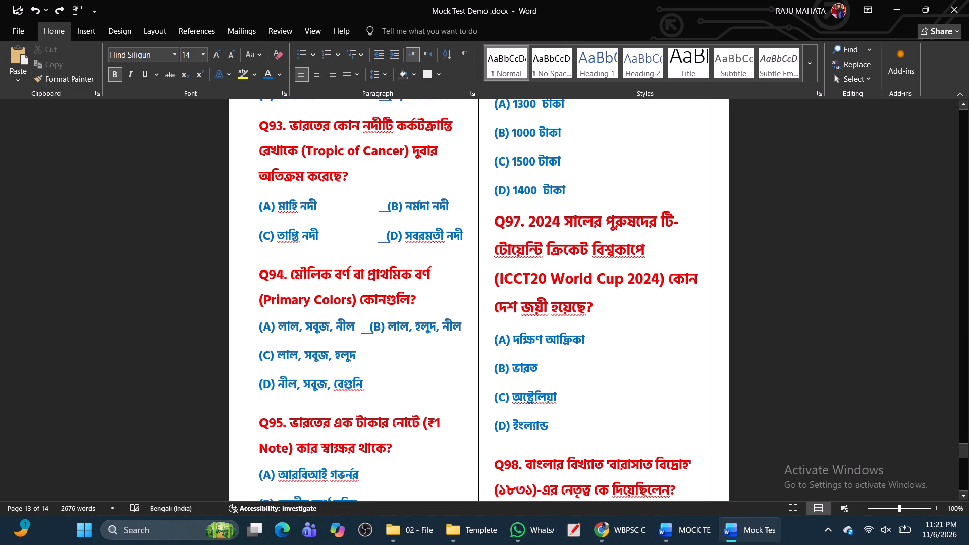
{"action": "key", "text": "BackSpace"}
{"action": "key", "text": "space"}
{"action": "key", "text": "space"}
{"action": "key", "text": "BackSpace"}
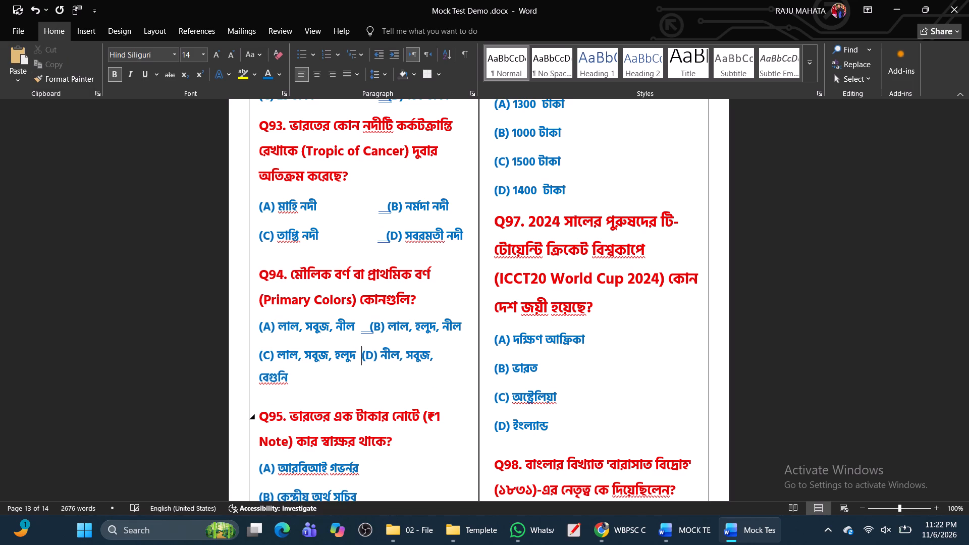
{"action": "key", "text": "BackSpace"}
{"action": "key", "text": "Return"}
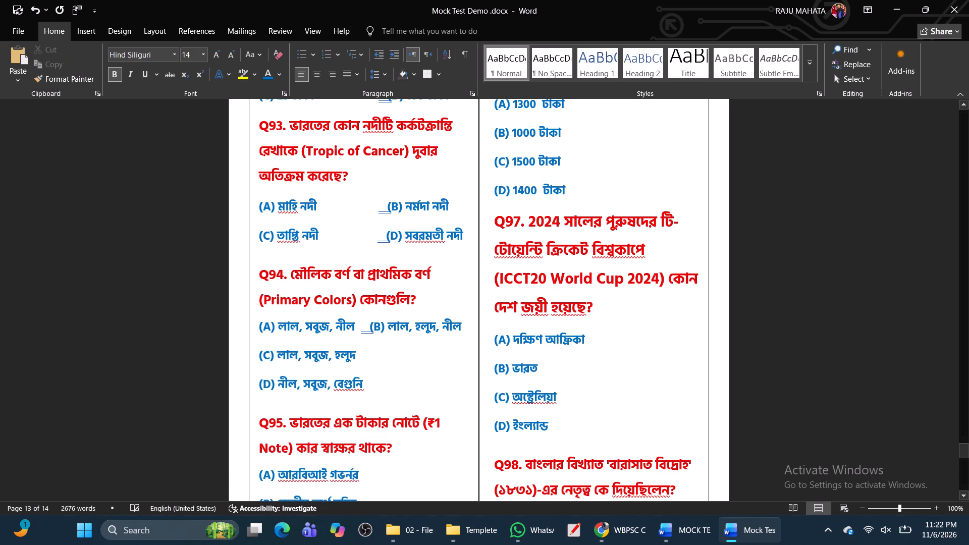
Join Q95's option (B) কেন্দ্রীয় অর্থ সচিব to the line of option (A) আরবিআই গভর্নর with a narrow gap that avoids wrapping.
{"action": "scroll", "coordinate": [393, 367], "scroll_direction": "down", "scroll_amount": 5}
{"action": "left_click", "coordinate": [256, 354]}
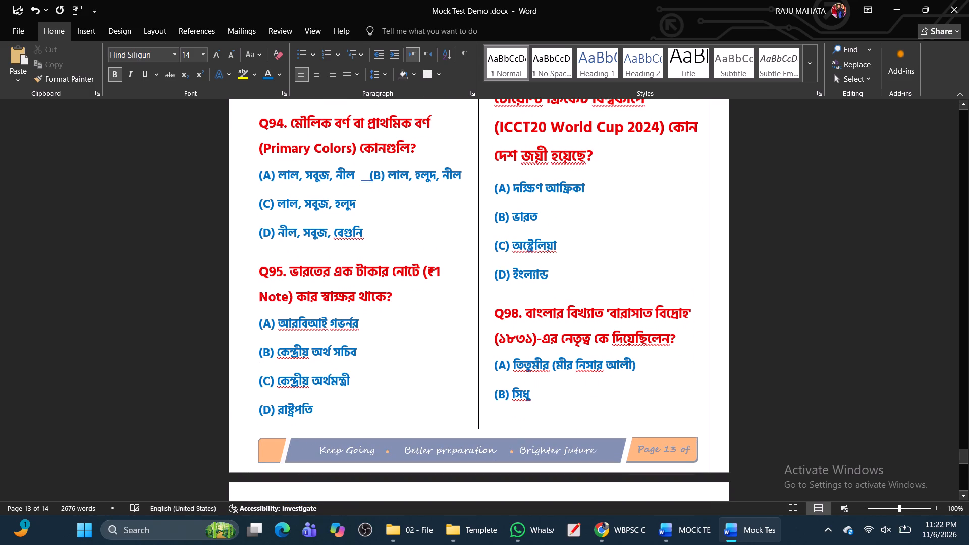
{"action": "key", "text": "BackSpace"}
{"action": "key", "text": "space"}
{"action": "key", "text": "space"}
{"action": "key", "text": "space"}
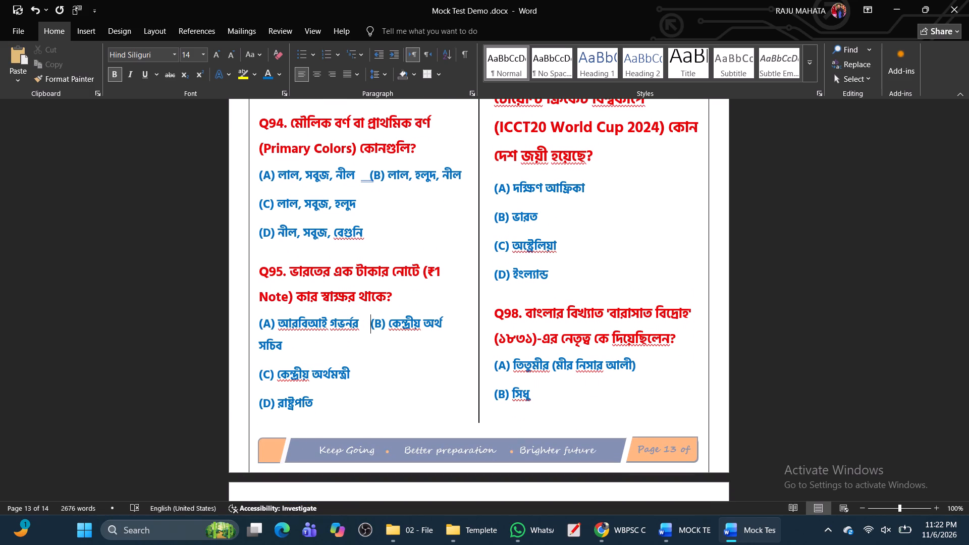
{"action": "key", "text": "BackSpace"}
{"action": "key", "text": "BackSpace"}
Join Q95's option (D) রাষ্ট্রপতি to the line of option (C) কেন্দ্রীয় অর্থমন্ত্রী, spacing it out to the second option position.
{"action": "left_click", "coordinate": [257, 383]}
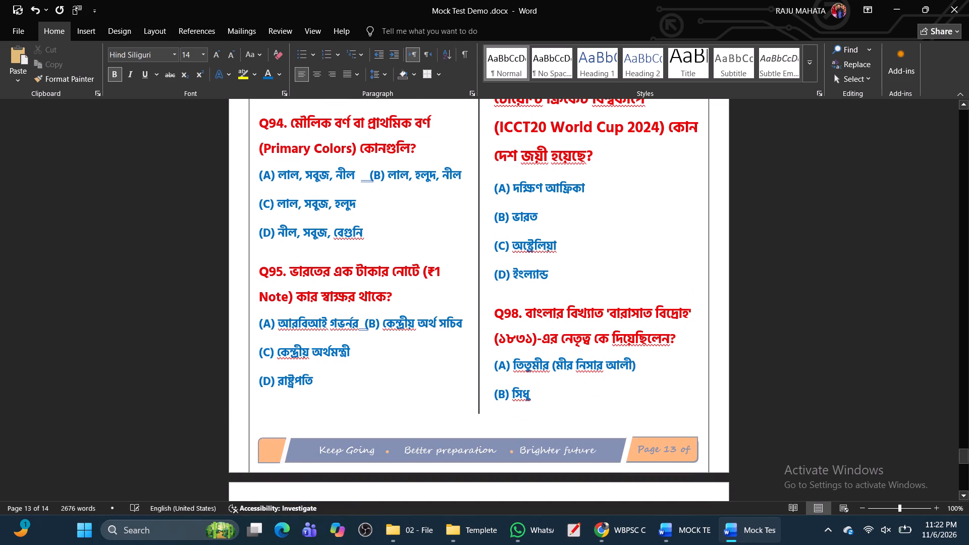
{"action": "key", "text": "BackSpace"}
{"action": "key", "text": "space"}
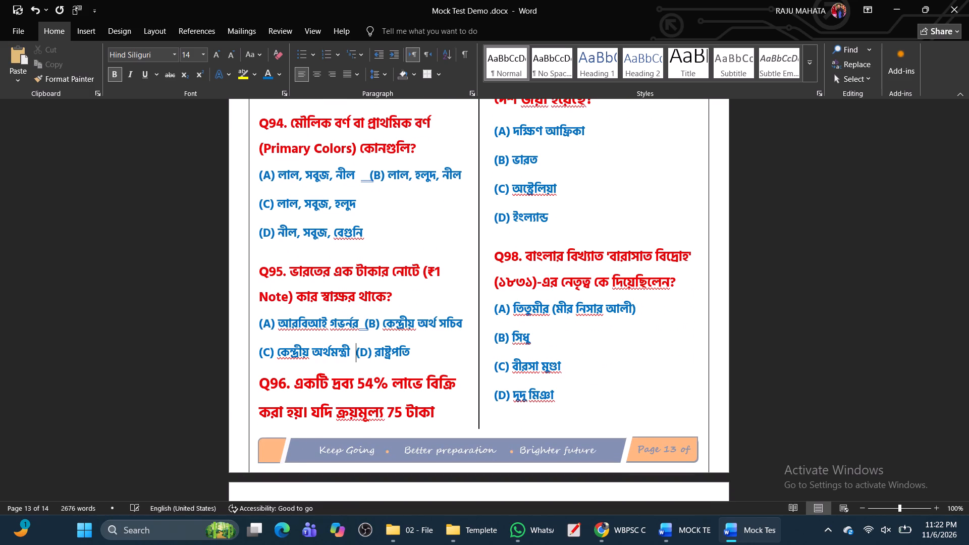
{"action": "key", "text": "space"}
{"action": "key", "text": "space"}
{"action": "key", "text": "space"}
{"action": "key", "text": "space"}
{"action": "key", "text": "space"}
{"action": "key", "text": "space"}
{"action": "key", "text": "space"}
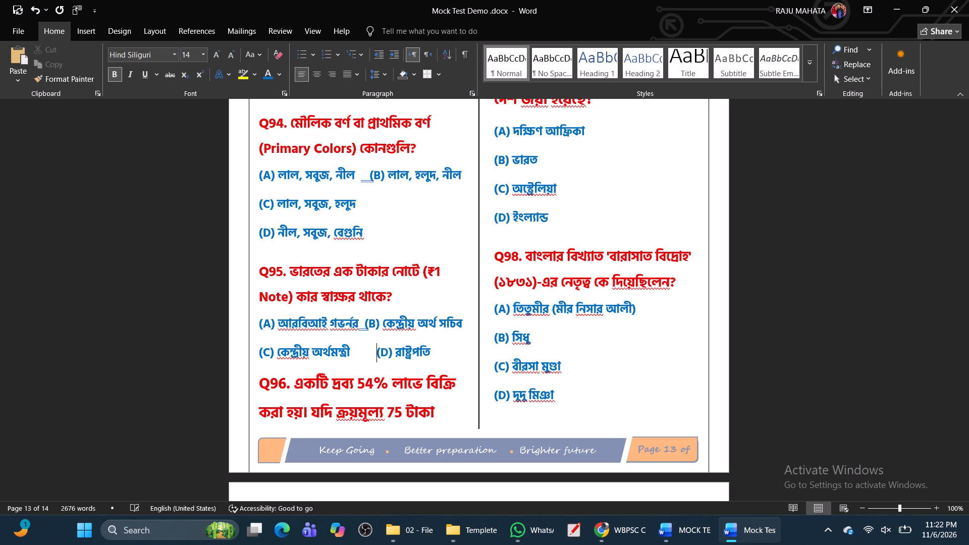
Join Q96's option (B) 1000 টাকা to the line of option (A) 1300 টাকা, spacing it out to the second option position.
{"action": "scroll", "coordinate": [364, 364], "scroll_direction": "up", "scroll_amount": 12}
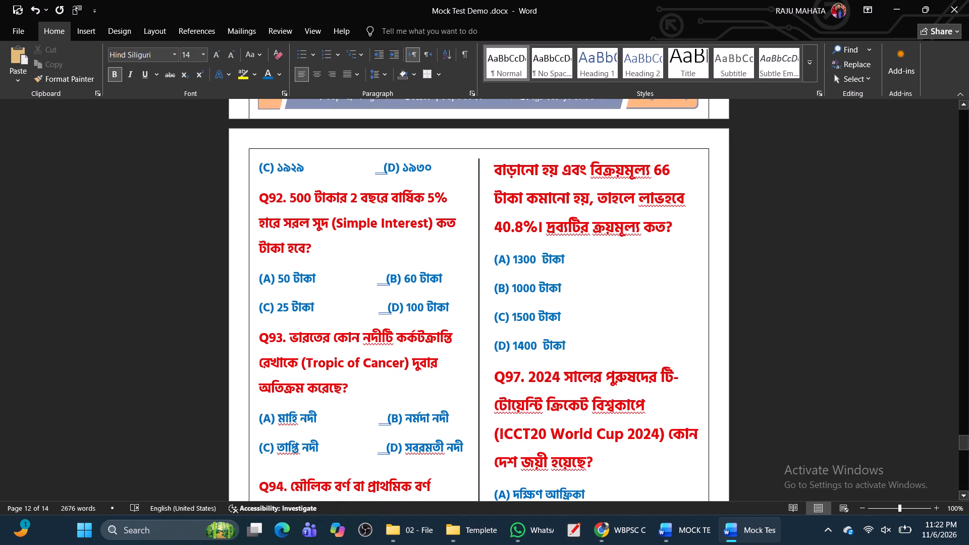
{"action": "left_click", "coordinate": [491, 295]}
{"action": "left_click", "coordinate": [493, 287]}
{"action": "key", "text": "BackSpace"}
{"action": "key", "text": "space"}
{"action": "key", "text": "space"}
{"action": "key", "text": "space"}
{"action": "key", "text": "space"}
{"action": "key", "text": "space"}
{"action": "key", "text": "space"}
{"action": "key", "text": "space"}
{"action": "key", "text": "space"}
{"action": "key", "text": "space"}
{"action": "key", "text": "space"}
{"action": "key", "text": "space"}
{"action": "key", "text": "space"}
{"action": "key", "text": "space"}
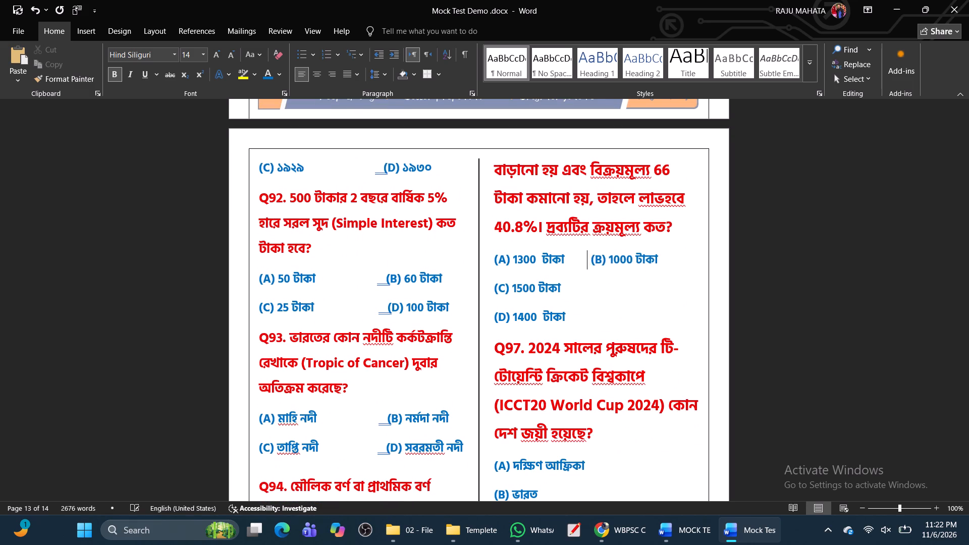
{"action": "key", "text": "space"}
{"action": "key", "text": "space"}
{"action": "key", "text": "space"}
{"action": "key", "text": "space"}
Join Q96's option (D) 1400 টাকা to the line of option (C) 1500 টাকা, aligned beneath option (B).
{"action": "left_click", "coordinate": [490, 323]}
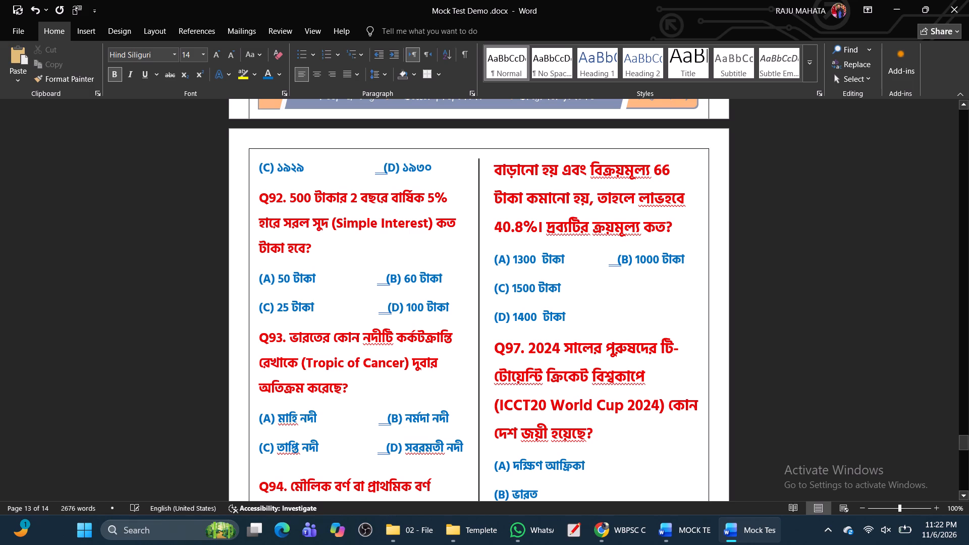
{"action": "key", "text": "BackSpace"}
{"action": "key", "text": "space"}
{"action": "key", "text": "space"}
{"action": "key", "text": "space"}
{"action": "key", "text": "space"}
{"action": "key", "text": "space"}
{"action": "key", "text": "space"}
{"action": "key", "text": "space"}
{"action": "key", "text": "space"}
{"action": "key", "text": "space"}
{"action": "key", "text": "space"}
{"action": "key", "text": "space"}
{"action": "key", "text": "space"}
{"action": "key", "text": "space"}
{"action": "key", "text": "space"}
{"action": "key", "text": "space"}
{"action": "key", "text": "space"}
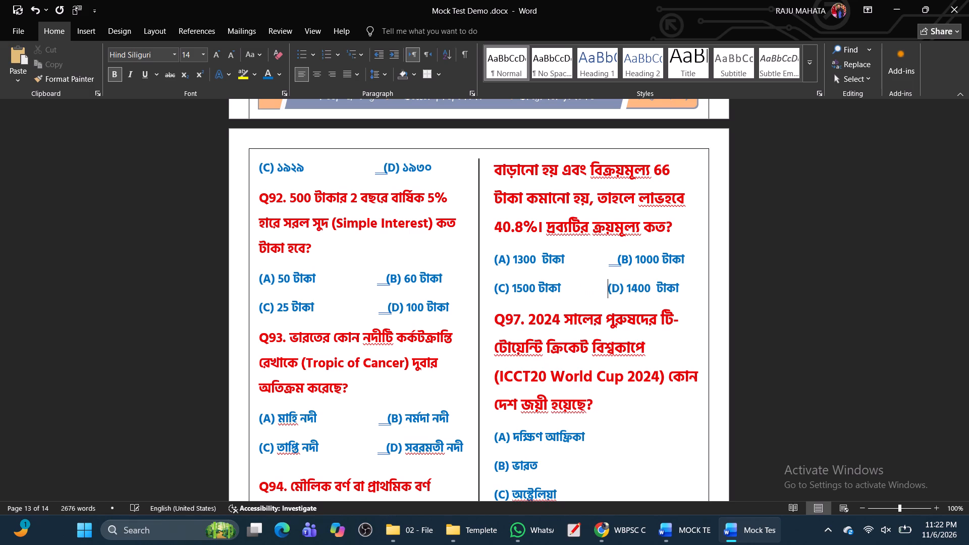
{"action": "key", "text": "space"}
{"action": "key", "text": "space"}
{"action": "key", "text": "space"}
Join Q97's option (B) ভারত to the line of option (A) দক্ষিণ আফ্রিকা, spacing it out to the second option position.
{"action": "scroll", "coordinate": [490, 323], "scroll_direction": "down", "scroll_amount": 4}
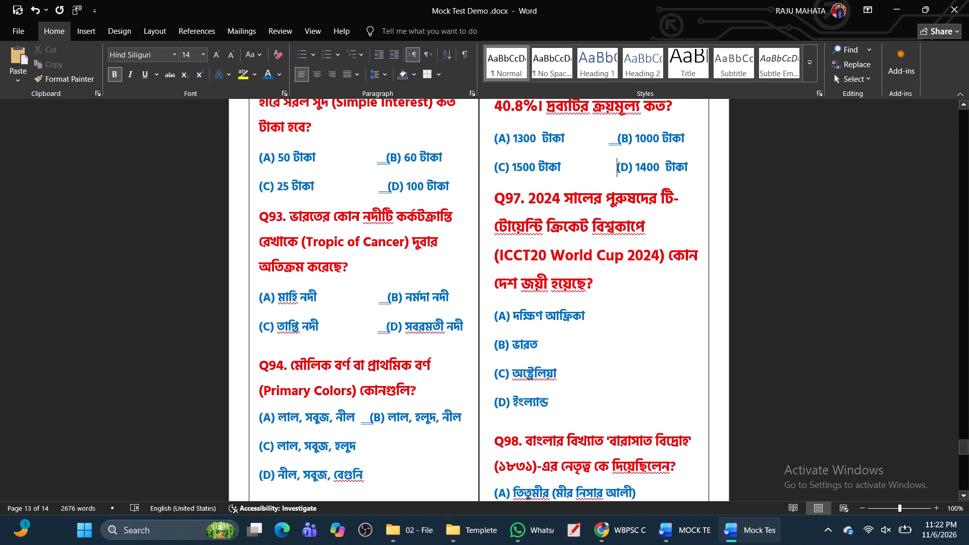
{"action": "left_click", "coordinate": [489, 351]}
{"action": "key", "text": "BackSpace"}
{"action": "key", "text": "space"}
{"action": "key", "text": "space"}
{"action": "key", "text": "space"}
{"action": "key", "text": "space"}
{"action": "key", "text": "space"}
{"action": "key", "text": "space"}
{"action": "key", "text": "space"}
{"action": "key", "text": "space"}
{"action": "key", "text": "space"}
{"action": "key", "text": "space"}
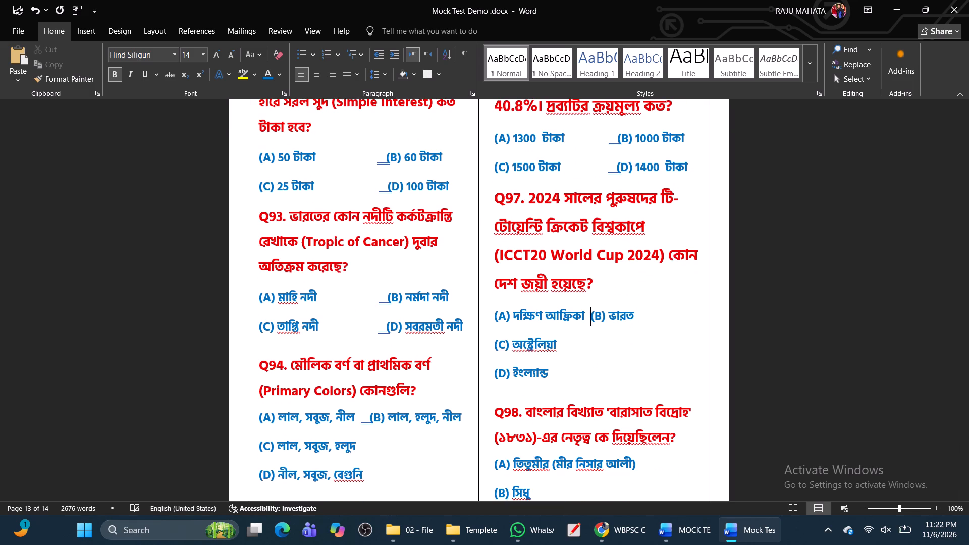
{"action": "key", "text": "space"}
{"action": "key", "text": "space"}
{"action": "key", "text": "space"}
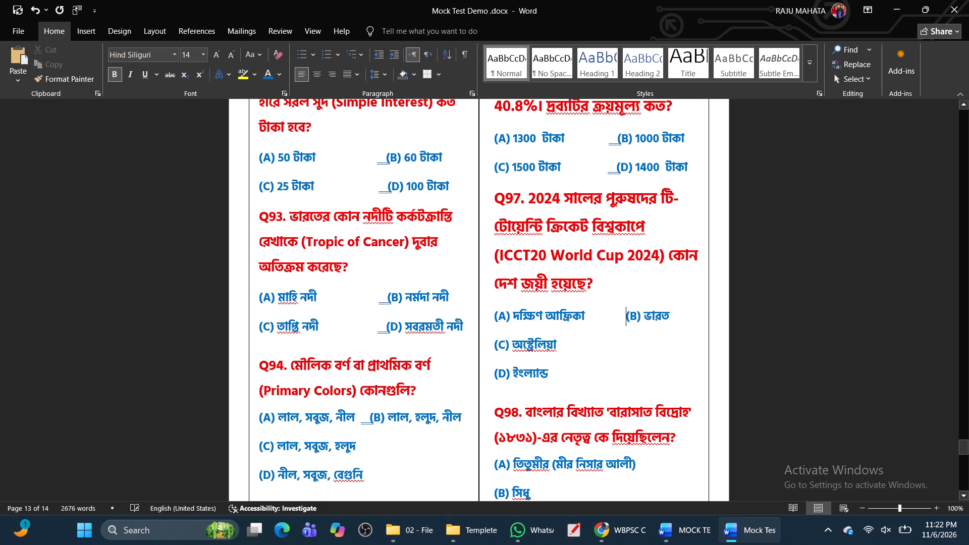
Join Q97's option (D) ইংল্যান্ড to the line of option (C) অস্ট্রেলিয়া, aligned beneath option (B).
{"action": "left_click", "coordinate": [489, 380]}
{"action": "key", "text": "BackSpace"}
{"action": "key", "text": "space"}
{"action": "key", "text": "space"}
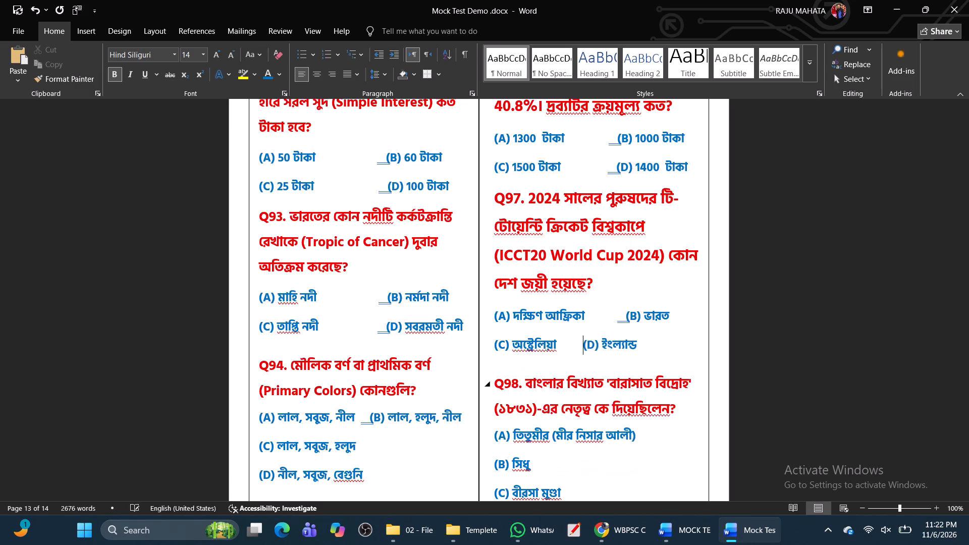
{"action": "key", "text": "space"}
{"action": "key", "text": "space"}
{"action": "key", "text": "space"}
{"action": "key", "text": "space"}
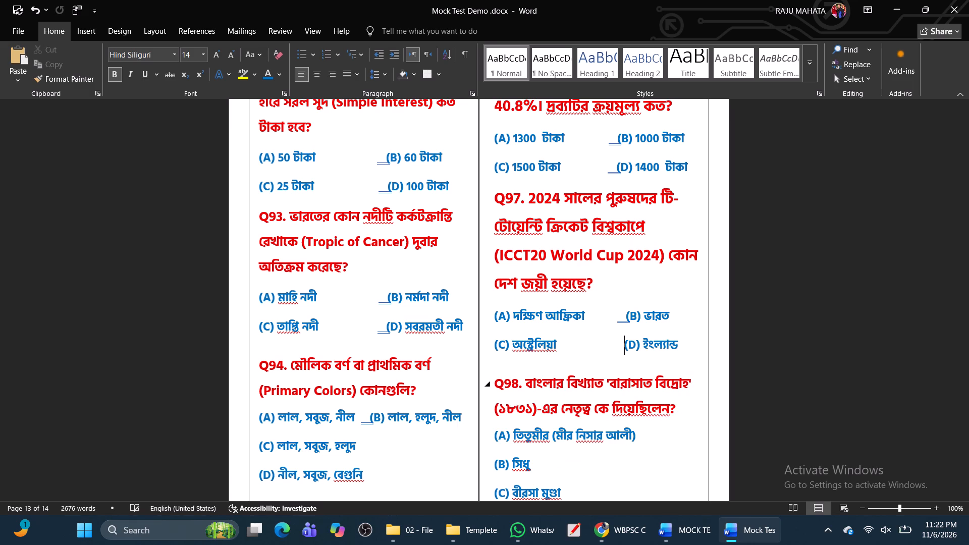
Join Q98's option (B) সিধু to the line of option (A) তিতুমীর (মীর নিসার আলী) with a short gap that fits the column.
{"action": "scroll", "coordinate": [489, 377], "scroll_direction": "down", "scroll_amount": 6}
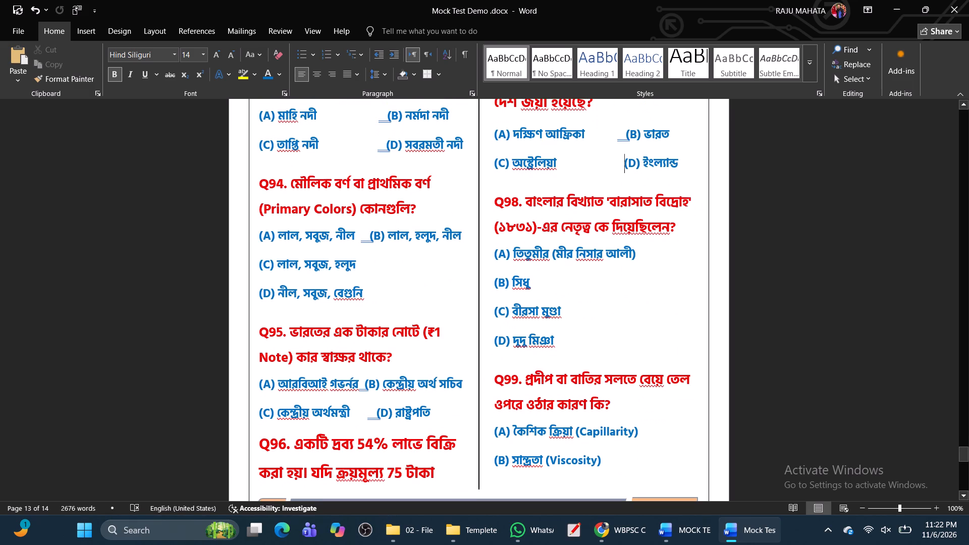
{"action": "left_click", "coordinate": [493, 288]}
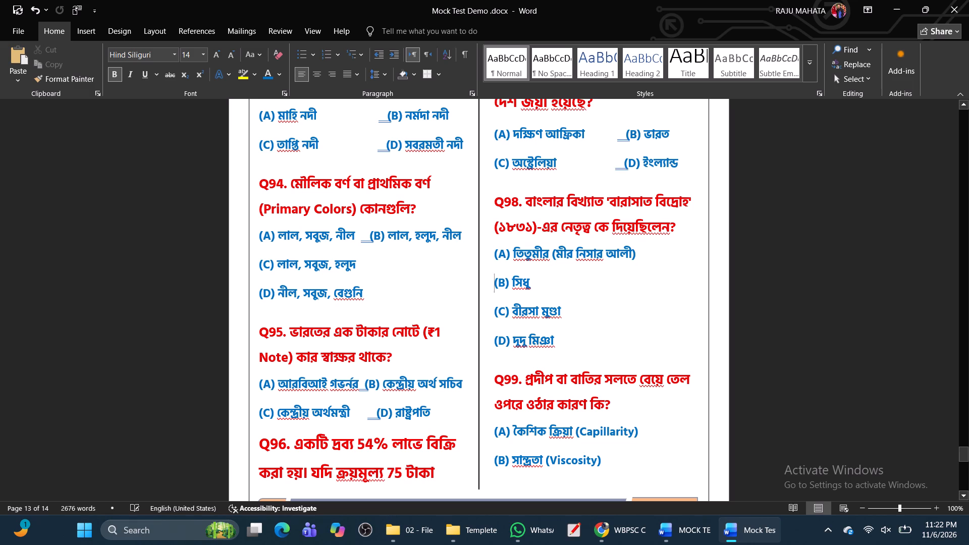
{"action": "key", "text": "BackSpace"}
{"action": "key", "text": "space"}
{"action": "key", "text": "space"}
{"action": "key", "text": "space"}
{"action": "key", "text": "space"}
{"action": "key", "text": "space"}
{"action": "key", "text": "space"}
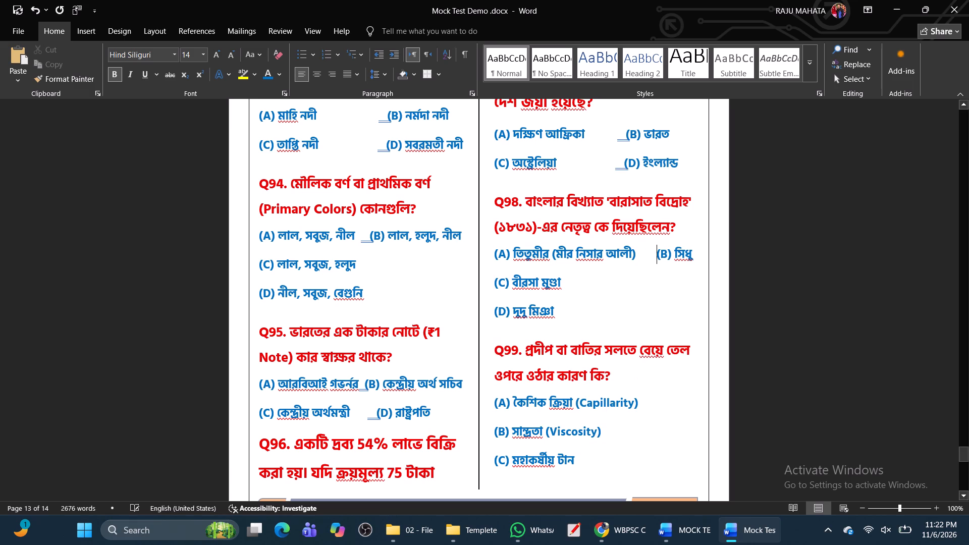
{"action": "key", "text": "space"}
Join Q98's option (D) দুদু মিঞা to the line of option (C) বীরসা মুণ্ডা, spacing it out close to the column's edge.
{"action": "left_click", "coordinate": [492, 316]}
{"action": "key", "text": "equal"}
{"action": "key", "text": "BackSpace"}
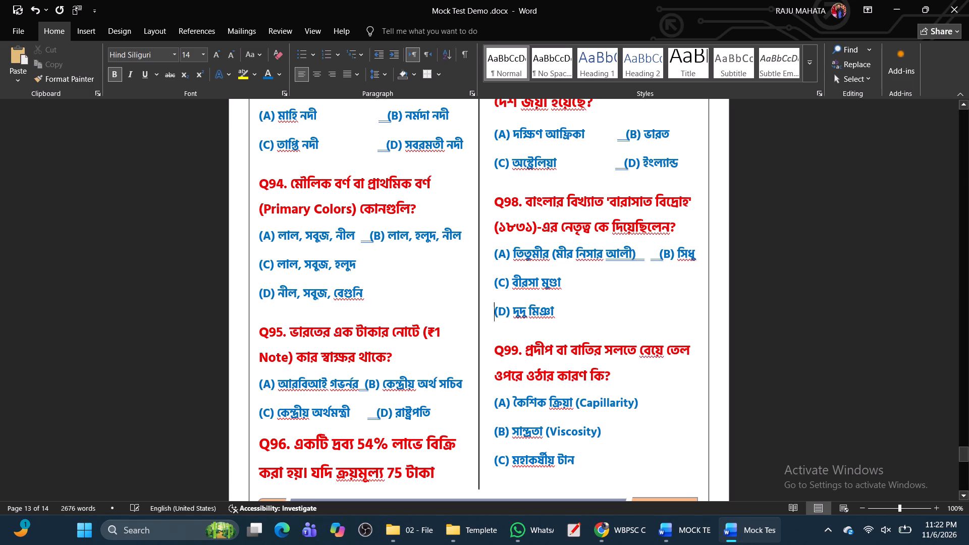
{"action": "key", "text": "BackSpace"}
{"action": "key", "text": "space"}
{"action": "key", "text": "space"}
{"action": "key", "text": "space"}
{"action": "key", "text": "space"}
{"action": "key", "text": "space"}
{"action": "key", "text": "space"}
{"action": "key", "text": "space"}
{"action": "key", "text": "space"}
{"action": "key", "text": "space"}
{"action": "key", "text": "space"}
{"action": "key", "text": "space"}
{"action": "key", "text": "space"}
{"action": "key", "text": "space"}
{"action": "key", "text": "space"}
{"action": "key", "text": "space"}
{"action": "key", "text": "space"}
{"action": "key", "text": "space"}
{"action": "key", "text": "space"}
{"action": "key", "text": "space"}
{"action": "key", "text": "space"}
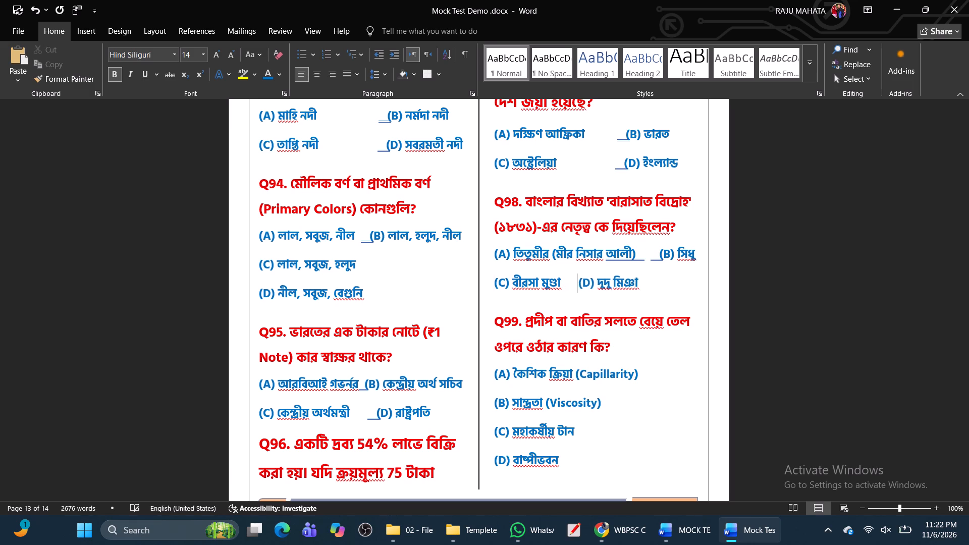
{"action": "key", "text": "space"}
{"action": "key", "text": "space"}
{"action": "key", "text": "space"}
{"action": "key", "text": "space"}
{"action": "key", "text": "space"}
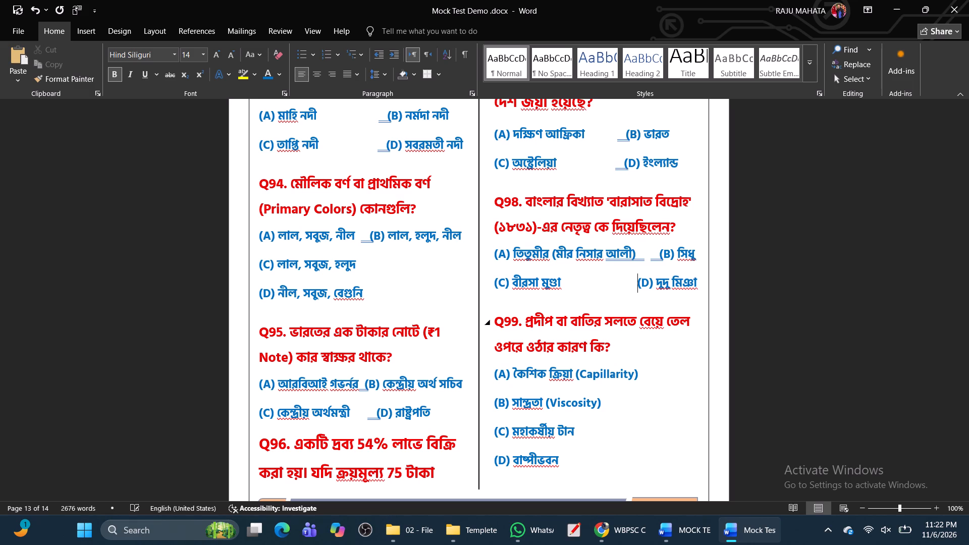
{"action": "key", "text": "space"}
{"action": "key", "text": "BackSpace"}
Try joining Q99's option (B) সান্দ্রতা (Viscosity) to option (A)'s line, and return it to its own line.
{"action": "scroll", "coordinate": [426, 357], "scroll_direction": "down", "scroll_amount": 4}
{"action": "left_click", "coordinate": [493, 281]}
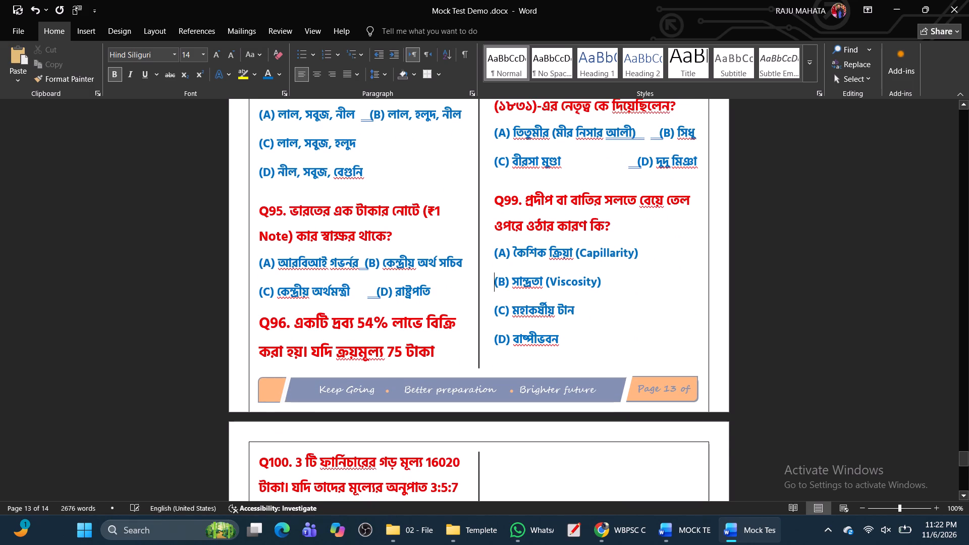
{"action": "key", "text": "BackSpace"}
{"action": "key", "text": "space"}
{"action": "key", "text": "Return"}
Delete the English terms (Capillarity) and (Viscosity) from Q99's options (A) and (B).
{"action": "left_click_drag", "start_coordinate": [574, 254], "coordinate": [625, 254]}
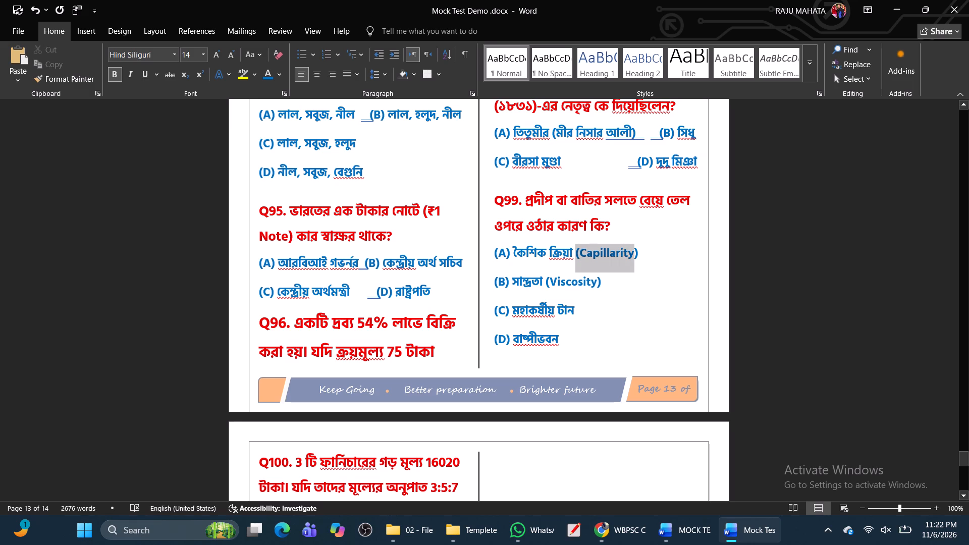
{"action": "left_click_drag", "start_coordinate": [625, 254], "coordinate": [640, 255]}
{"action": "key", "text": "BackSpace"}
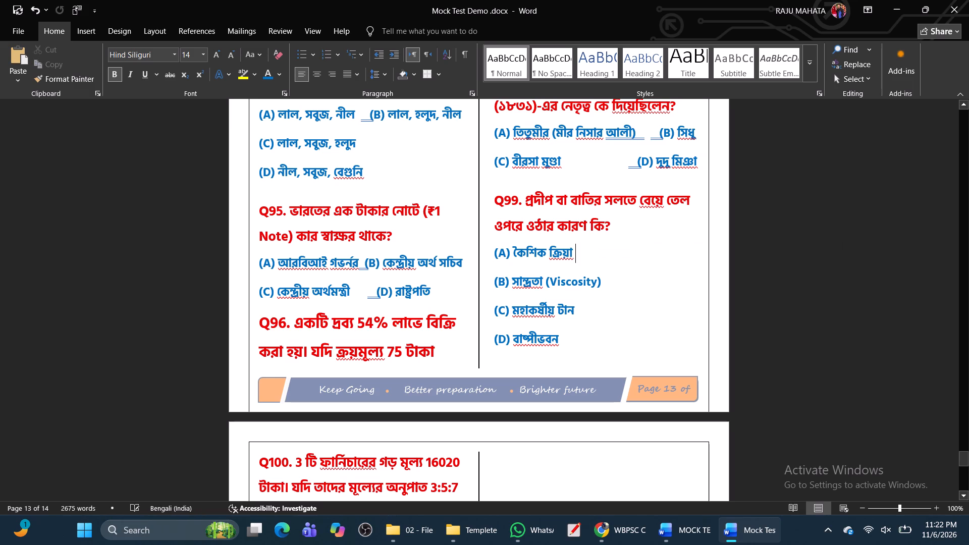
{"action": "left_click_drag", "start_coordinate": [547, 282], "coordinate": [597, 282]}
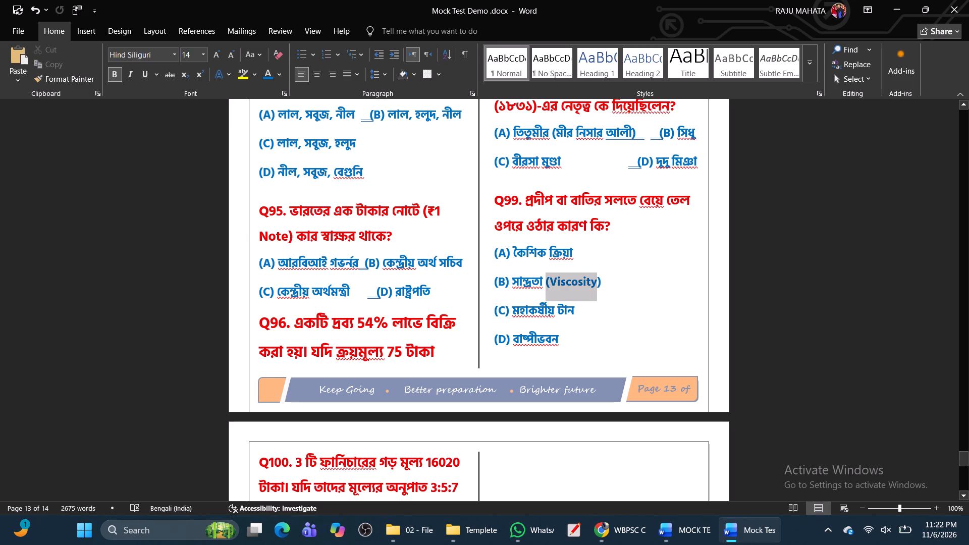
{"action": "left_click_drag", "start_coordinate": [597, 282], "coordinate": [602, 283]}
{"action": "key", "text": "BackSpace"}
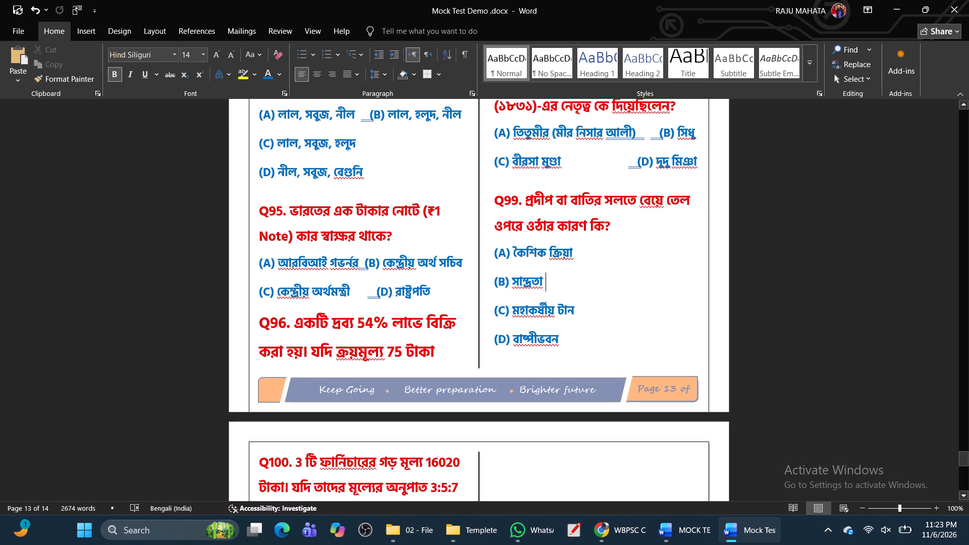
Join Q99's shortened option (B) সান্দ্রতা to the line of option (A) কৈশিক ক্রিয়া, spacing it out to the second option position.
{"action": "left_click", "coordinate": [493, 283]}
{"action": "key", "text": "BackSpace"}
{"action": "key", "text": "space"}
{"action": "key", "text": "space"}
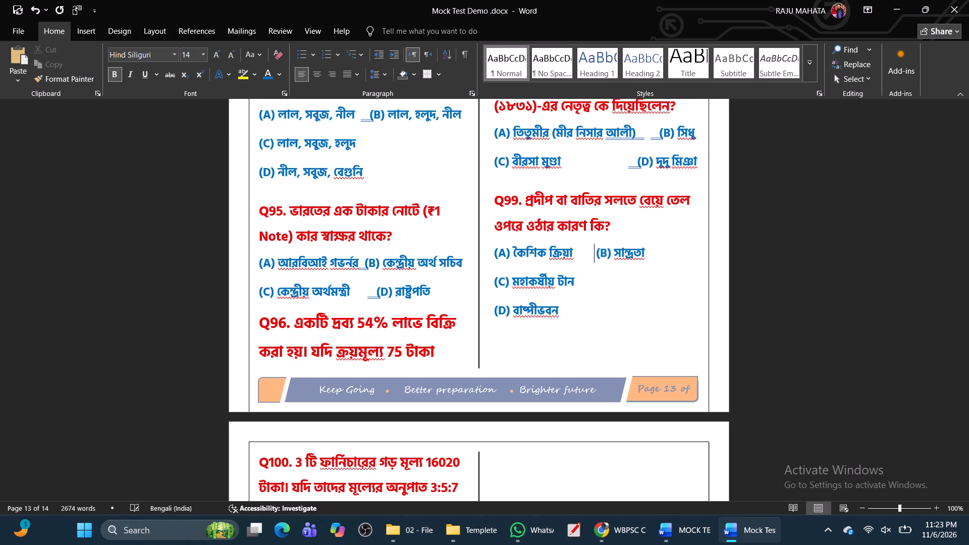
{"action": "key", "text": "BackSpace"}
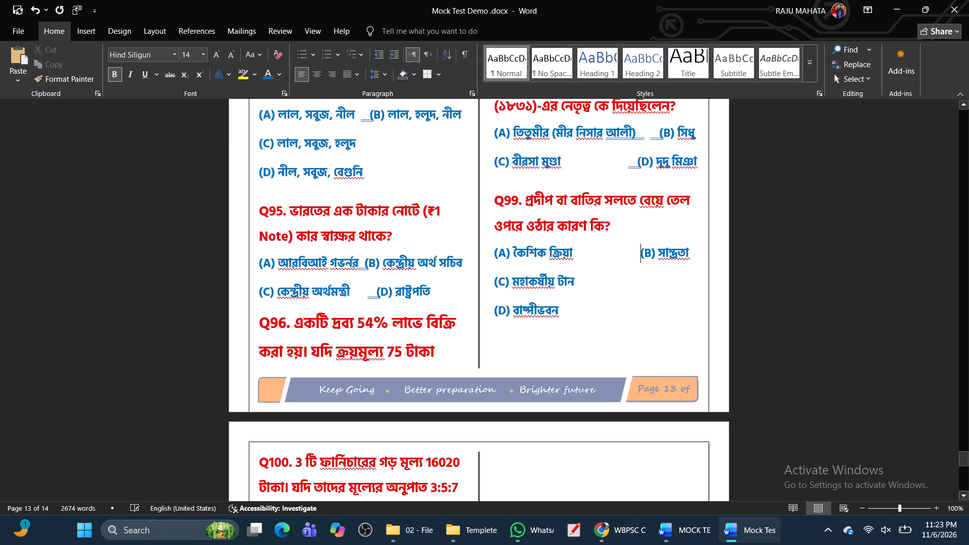
{"action": "key", "text": "BackSpace"}
Join Q99's option (D) বাষ্পীভবন to the line of option (C) মহাকর্ষীয় টান, spacing it out to the second option position.
{"action": "left_click", "coordinate": [493, 314]}
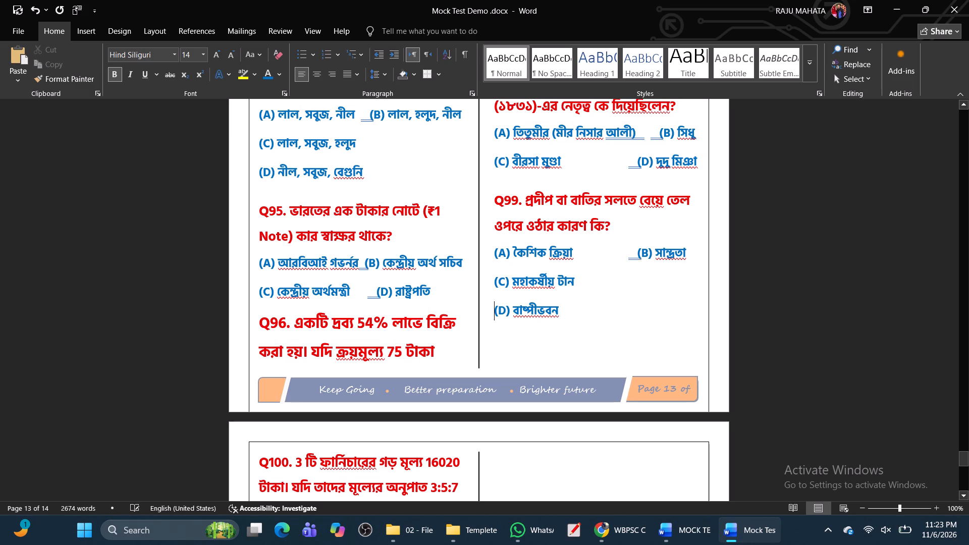
{"action": "key", "text": "BackSpace"}
{"action": "key", "text": "space"}
{"action": "key", "text": "space"}
{"action": "key", "text": "space"}
{"action": "key", "text": "space"}
{"action": "key", "text": "space"}
{"action": "key", "text": "space"}
{"action": "key", "text": "space"}
{"action": "key", "text": "space"}
{"action": "key", "text": "space"}
{"action": "key", "text": "space"}
{"action": "key", "text": "space"}
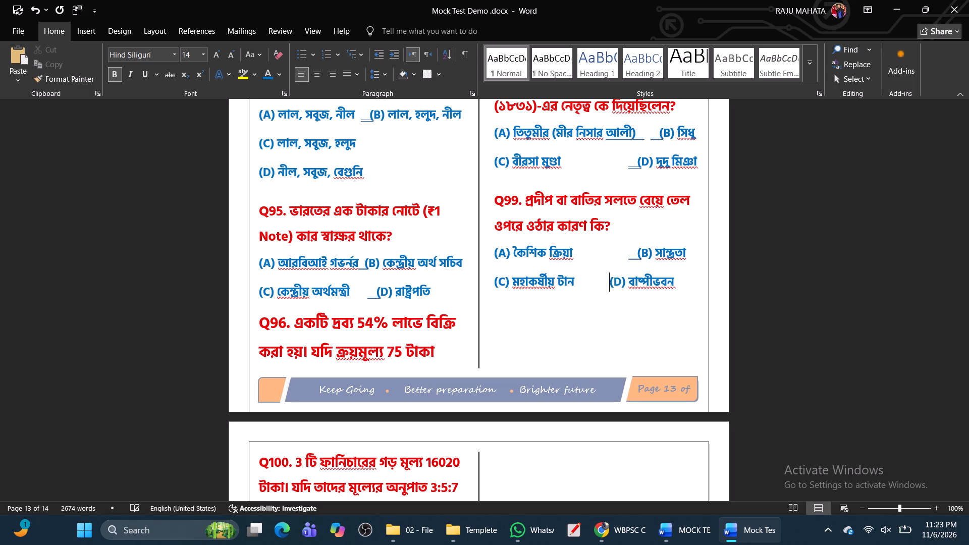
{"action": "key", "text": "space"}
{"action": "key", "text": "space"}
{"action": "key", "text": "space"}
{"action": "key", "text": "space"}
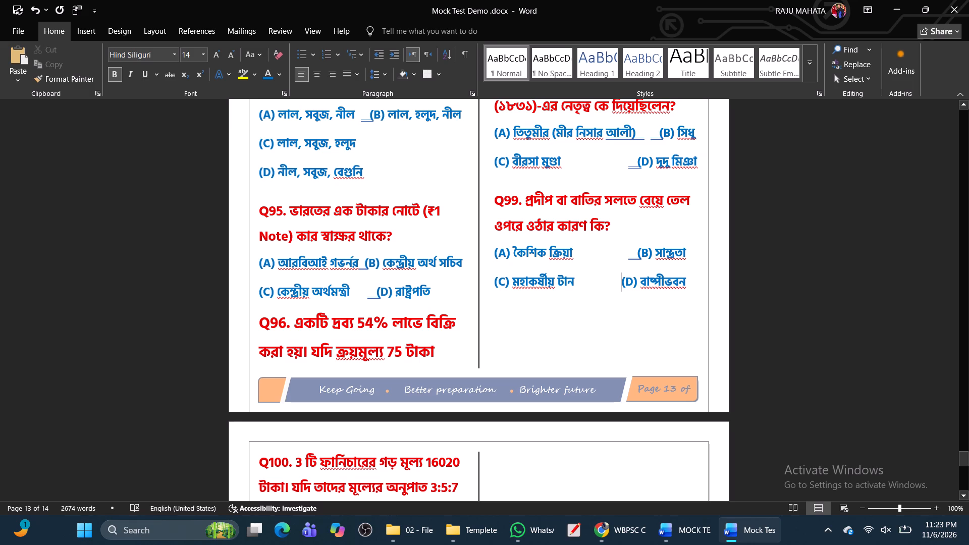
Align Q99's options (B) and (D) by narrowing the gap before (B) and widening the gap before (D).
{"action": "left_click", "coordinate": [632, 253]}
{"action": "key", "text": "BackSpace"}
{"action": "key", "text": "BackSpace"}
{"action": "key", "text": "BackSpace"}
{"action": "left_click", "coordinate": [608, 293]}
{"action": "key", "text": "space"}
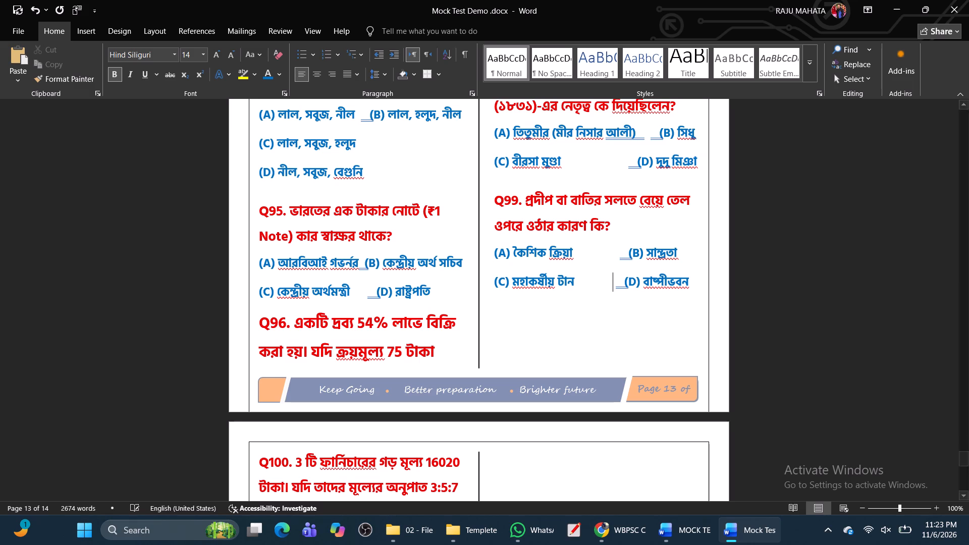
{"action": "key", "text": "space"}
{"action": "key", "text": "space"}
Pull Q100 up from page 14 so it starts on its own line directly below Q99's options on page 13.
{"action": "scroll", "coordinate": [608, 292], "scroll_direction": "down", "scroll_amount": 8}
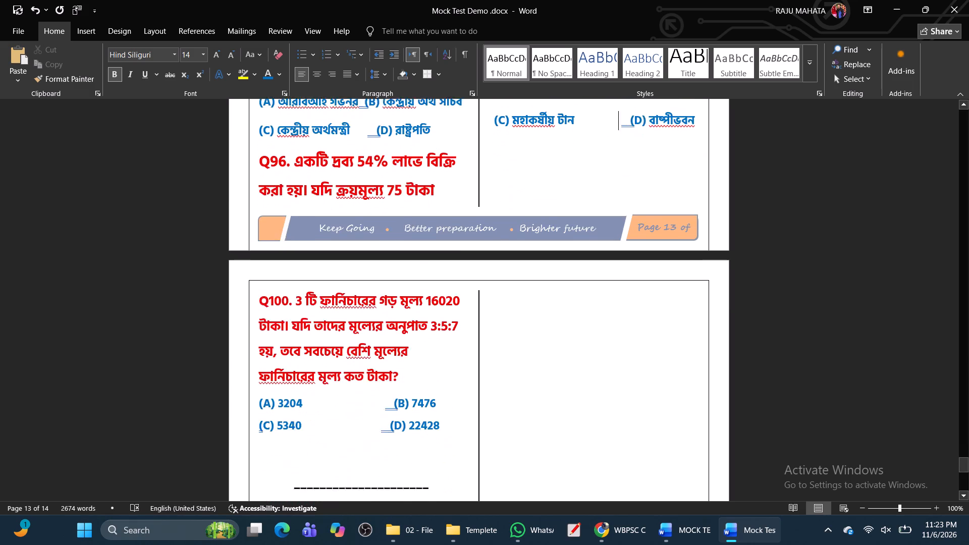
{"action": "left_click", "coordinate": [260, 219]}
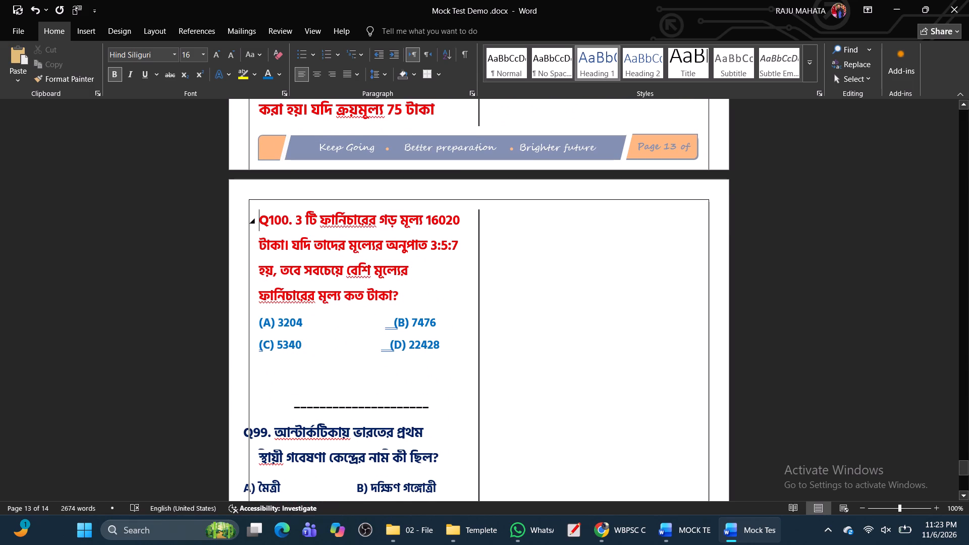
{"action": "key", "text": "BackSpace"}
{"action": "scroll", "coordinate": [359, 248], "scroll_direction": "up", "scroll_amount": 3}
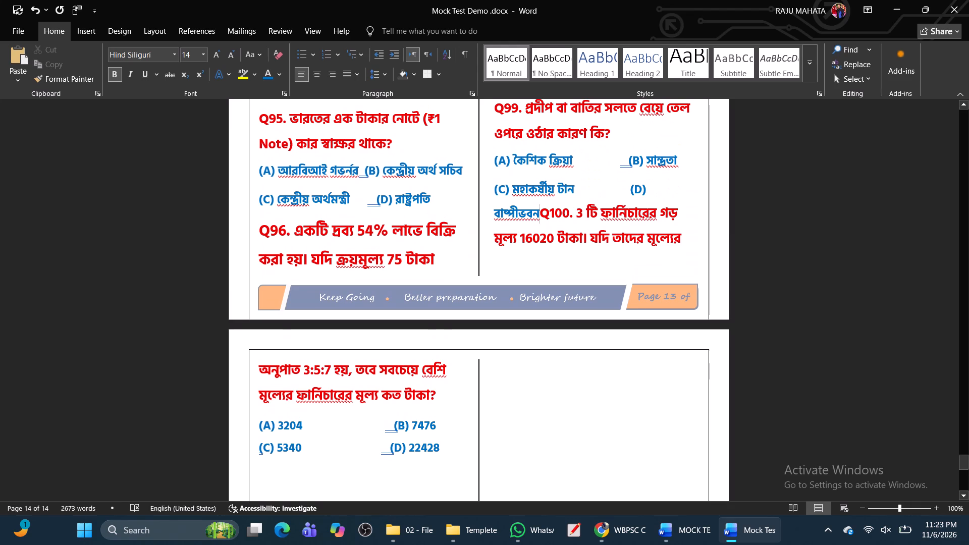
{"action": "key", "text": "Return"}
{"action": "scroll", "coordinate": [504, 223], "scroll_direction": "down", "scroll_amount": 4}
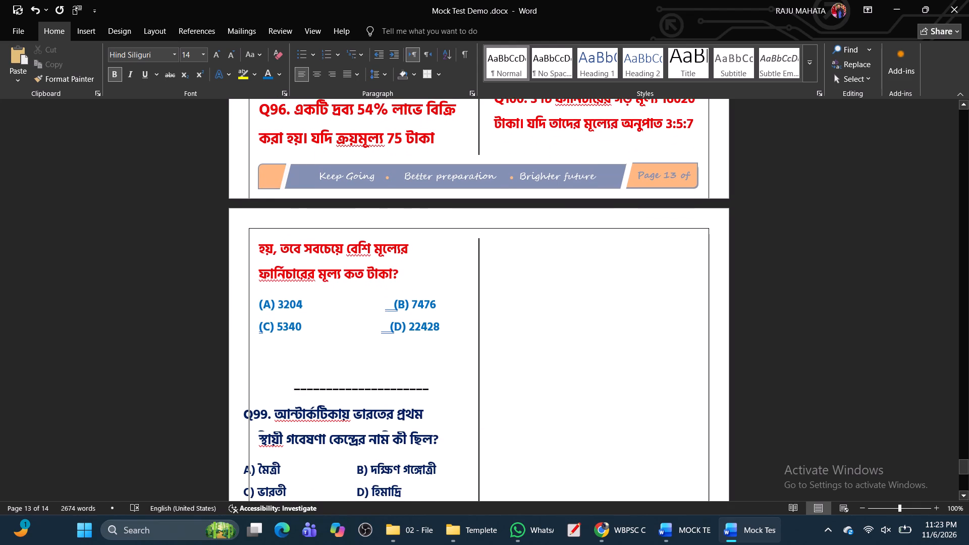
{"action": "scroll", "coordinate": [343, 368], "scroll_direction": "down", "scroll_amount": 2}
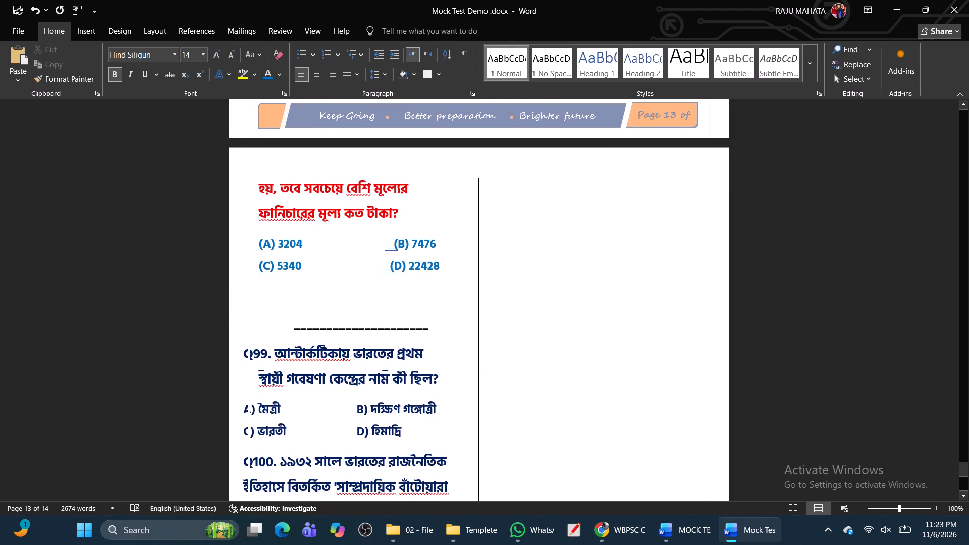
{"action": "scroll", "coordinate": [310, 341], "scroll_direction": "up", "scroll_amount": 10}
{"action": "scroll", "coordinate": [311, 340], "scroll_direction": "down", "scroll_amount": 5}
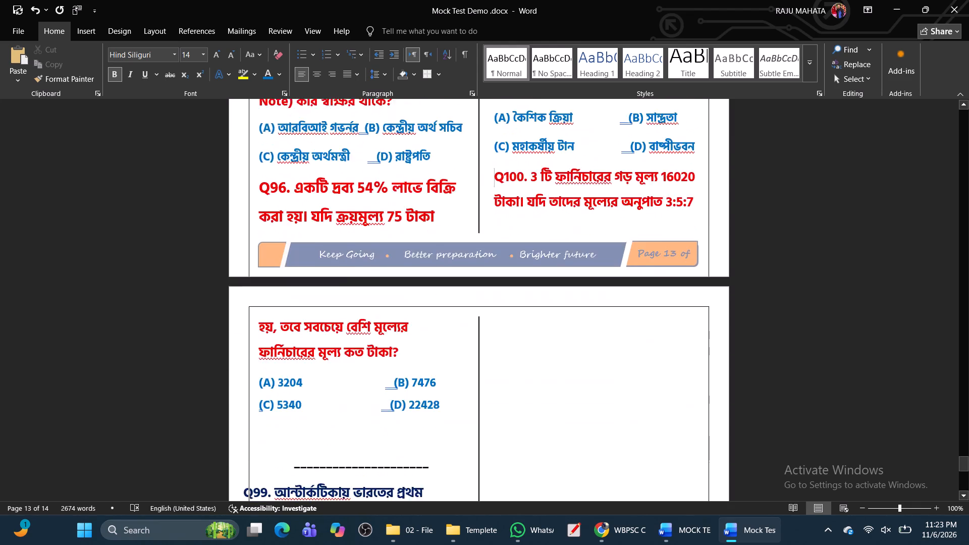
Delete the template's leftover dark-blue Q99 and Q100 with their options below the underscore line on page 14.
{"action": "scroll", "coordinate": [311, 340], "scroll_direction": "down", "scroll_amount": 15}
{"action": "scroll", "coordinate": [312, 340], "scroll_direction": "up", "scroll_amount": 3}
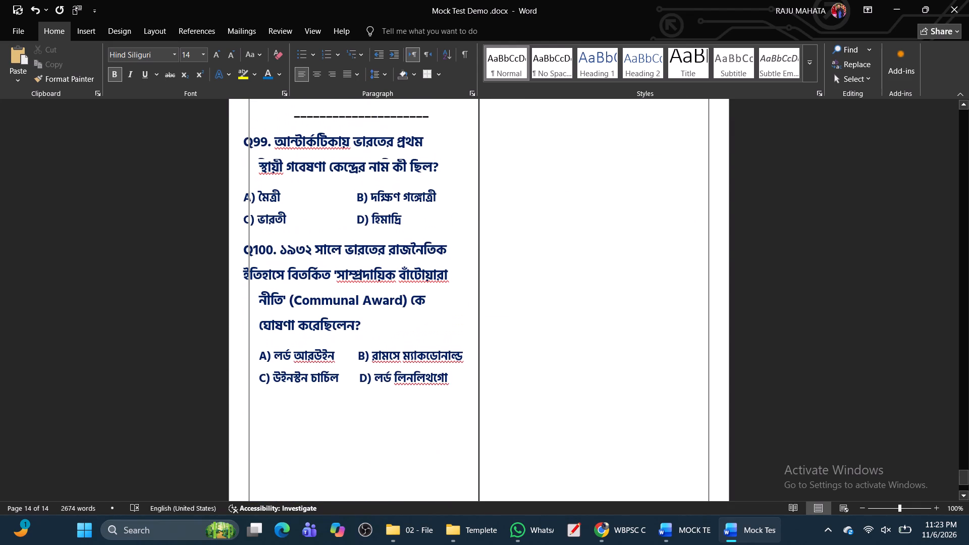
{"action": "scroll", "coordinate": [312, 340], "scroll_direction": "up", "scroll_amount": 5}
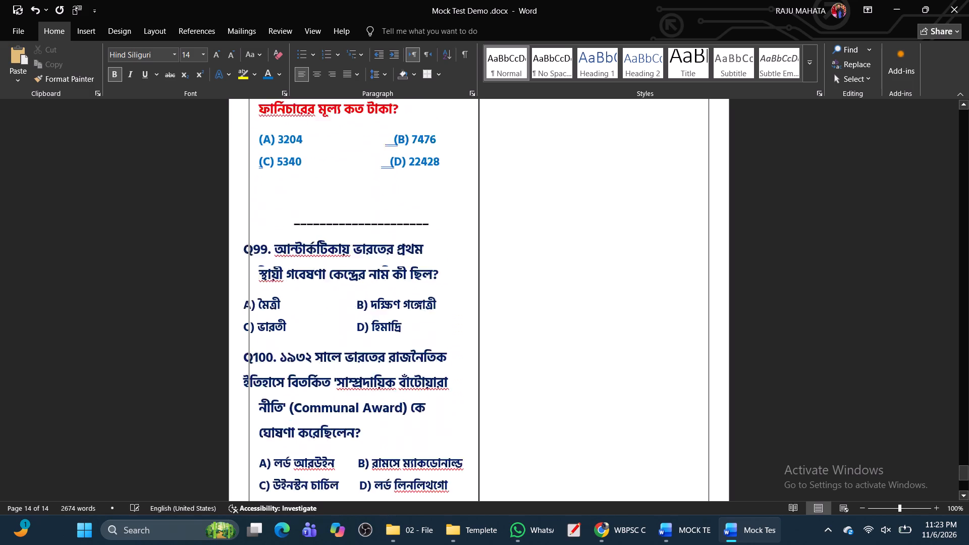
{"action": "left_click", "coordinate": [308, 289]}
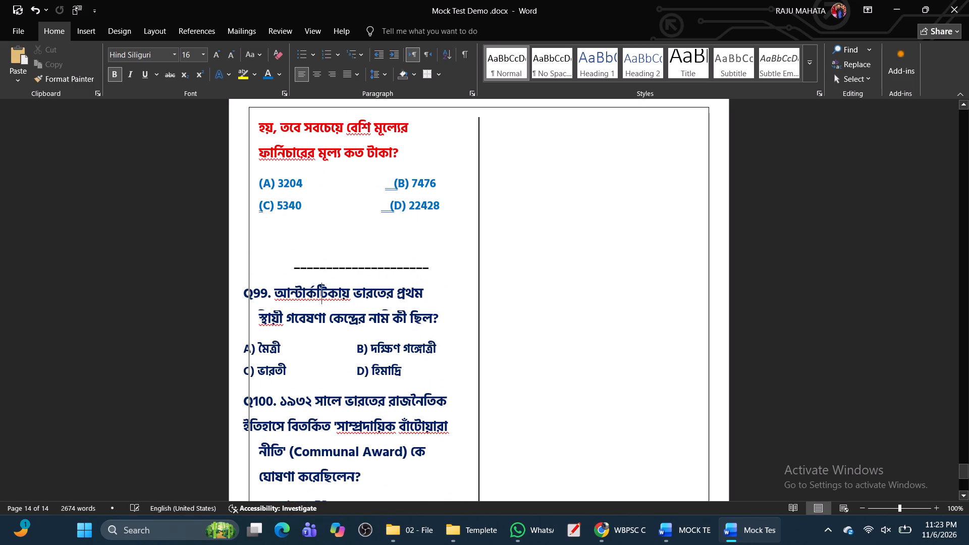
{"action": "left_click_drag", "start_coordinate": [230, 295], "coordinate": [258, 471]}
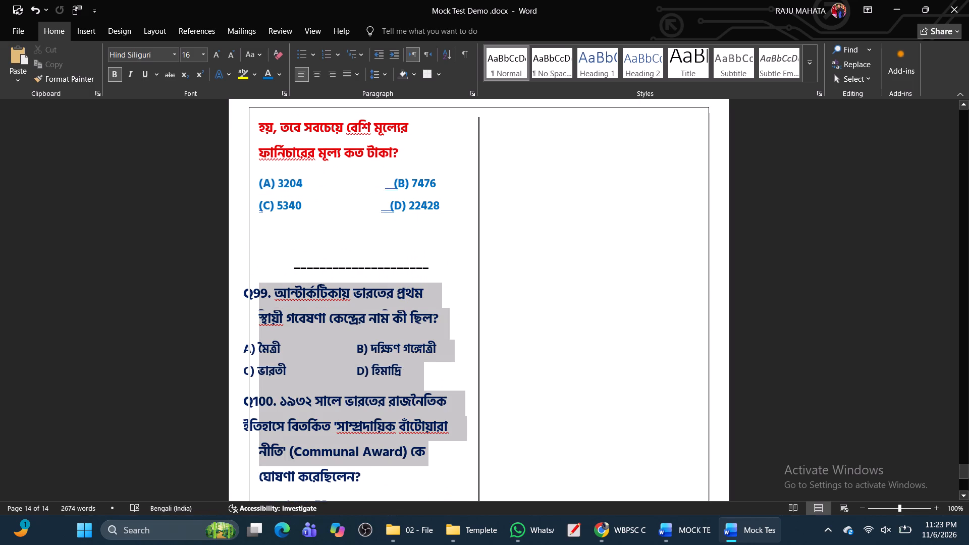
{"action": "left_click_drag", "start_coordinate": [258, 471], "coordinate": [262, 277]}
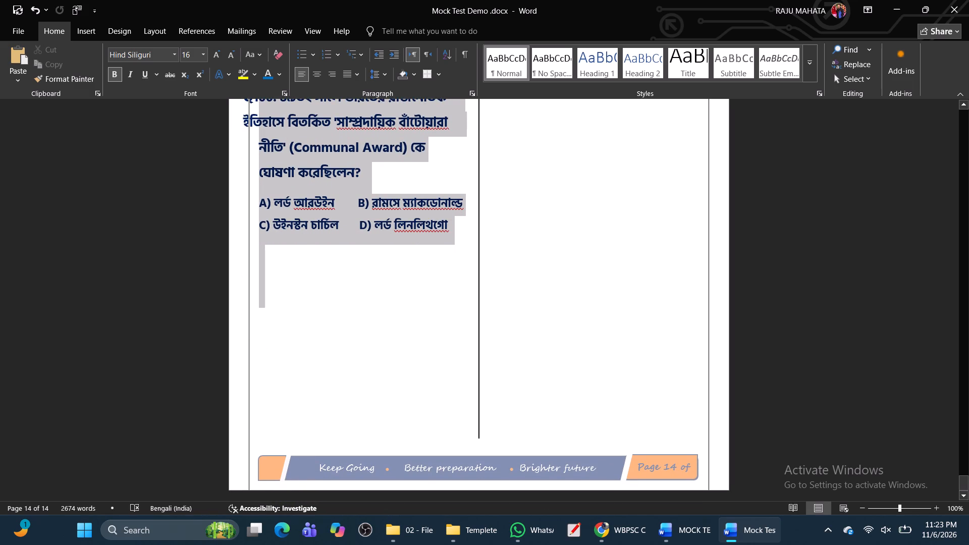
{"action": "left_click_drag", "start_coordinate": [262, 277], "coordinate": [258, 257]}
{"action": "key", "text": "BackSpace"}
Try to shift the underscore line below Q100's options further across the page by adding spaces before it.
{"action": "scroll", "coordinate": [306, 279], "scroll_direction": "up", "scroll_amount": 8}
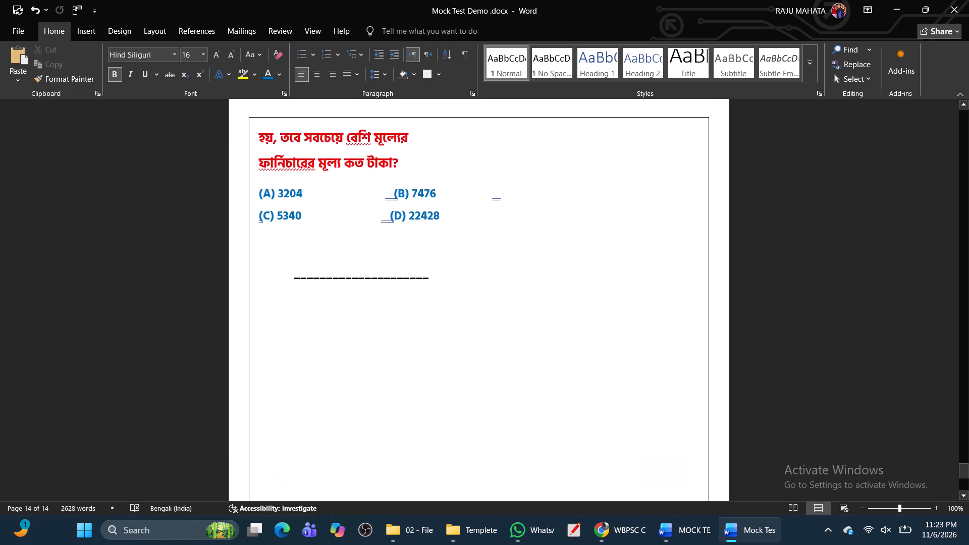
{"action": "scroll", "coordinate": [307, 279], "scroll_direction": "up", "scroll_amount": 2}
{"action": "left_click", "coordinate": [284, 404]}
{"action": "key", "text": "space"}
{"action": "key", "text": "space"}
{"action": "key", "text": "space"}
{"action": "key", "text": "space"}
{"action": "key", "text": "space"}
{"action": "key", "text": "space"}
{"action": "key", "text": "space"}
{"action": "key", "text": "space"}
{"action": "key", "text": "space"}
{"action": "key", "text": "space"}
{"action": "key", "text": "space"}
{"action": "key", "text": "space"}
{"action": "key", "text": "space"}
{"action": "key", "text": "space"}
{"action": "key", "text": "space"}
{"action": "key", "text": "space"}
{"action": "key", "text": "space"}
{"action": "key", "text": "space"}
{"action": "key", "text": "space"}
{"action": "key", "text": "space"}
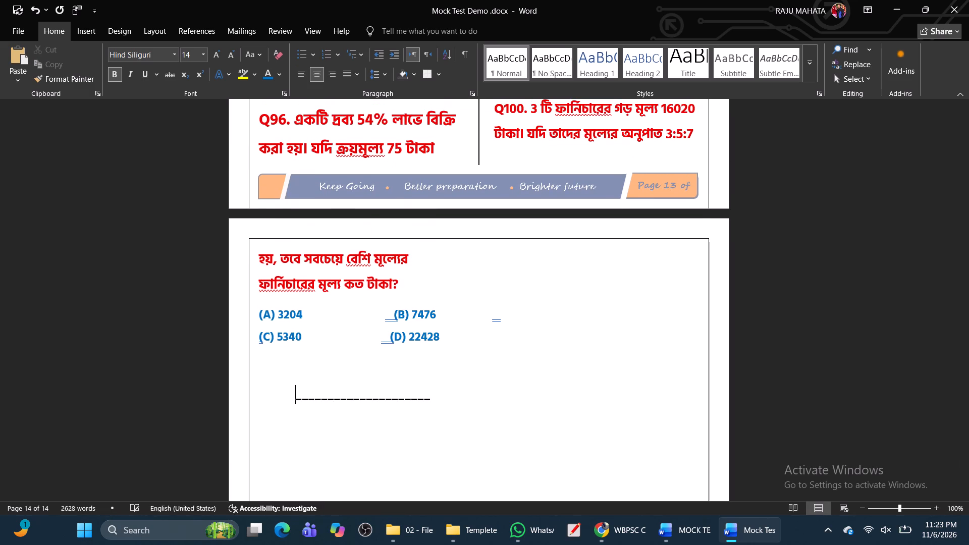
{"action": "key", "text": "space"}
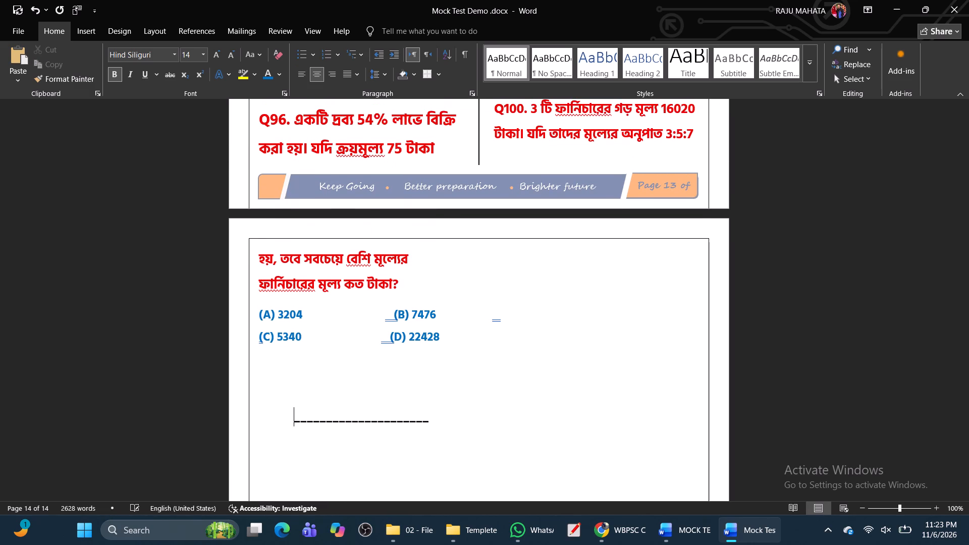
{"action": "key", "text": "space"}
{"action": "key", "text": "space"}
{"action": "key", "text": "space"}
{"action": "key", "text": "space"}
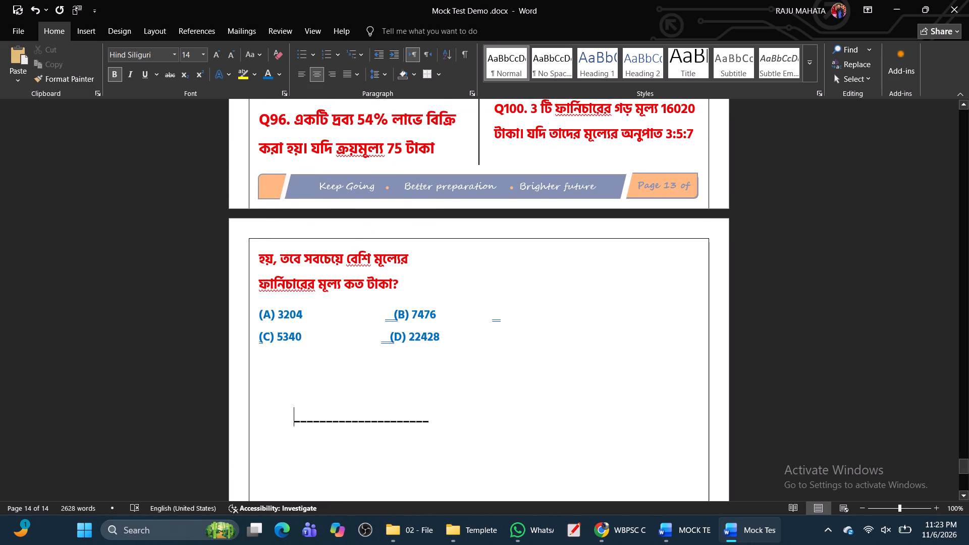
Delete the underscore end line below Q100's options on page 14.
{"action": "left_click_drag", "start_coordinate": [441, 420], "coordinate": [282, 421]}
{"action": "key", "text": "BackSpace"}
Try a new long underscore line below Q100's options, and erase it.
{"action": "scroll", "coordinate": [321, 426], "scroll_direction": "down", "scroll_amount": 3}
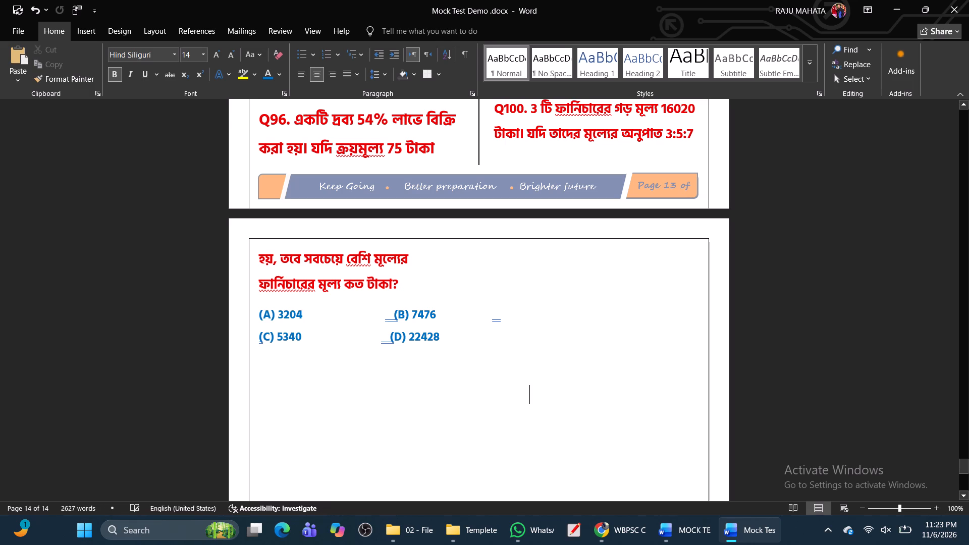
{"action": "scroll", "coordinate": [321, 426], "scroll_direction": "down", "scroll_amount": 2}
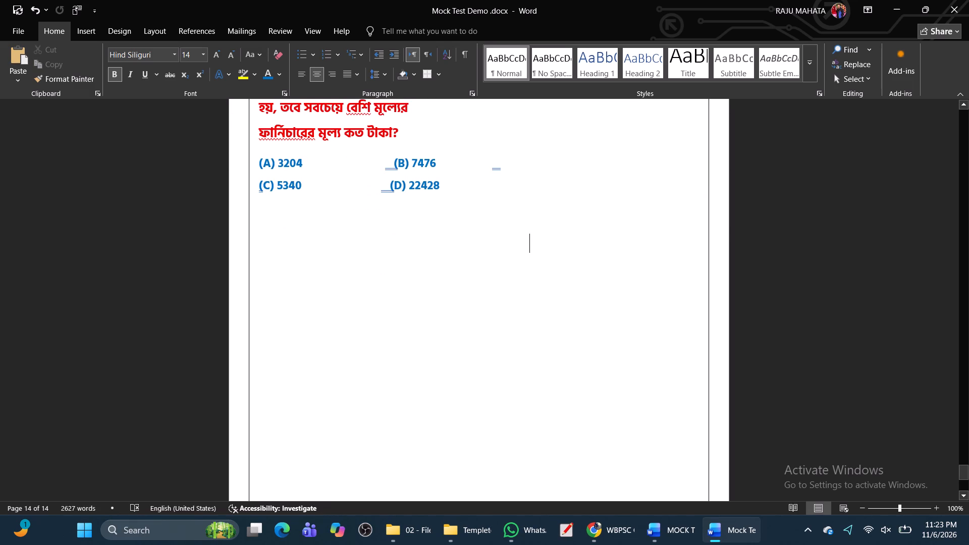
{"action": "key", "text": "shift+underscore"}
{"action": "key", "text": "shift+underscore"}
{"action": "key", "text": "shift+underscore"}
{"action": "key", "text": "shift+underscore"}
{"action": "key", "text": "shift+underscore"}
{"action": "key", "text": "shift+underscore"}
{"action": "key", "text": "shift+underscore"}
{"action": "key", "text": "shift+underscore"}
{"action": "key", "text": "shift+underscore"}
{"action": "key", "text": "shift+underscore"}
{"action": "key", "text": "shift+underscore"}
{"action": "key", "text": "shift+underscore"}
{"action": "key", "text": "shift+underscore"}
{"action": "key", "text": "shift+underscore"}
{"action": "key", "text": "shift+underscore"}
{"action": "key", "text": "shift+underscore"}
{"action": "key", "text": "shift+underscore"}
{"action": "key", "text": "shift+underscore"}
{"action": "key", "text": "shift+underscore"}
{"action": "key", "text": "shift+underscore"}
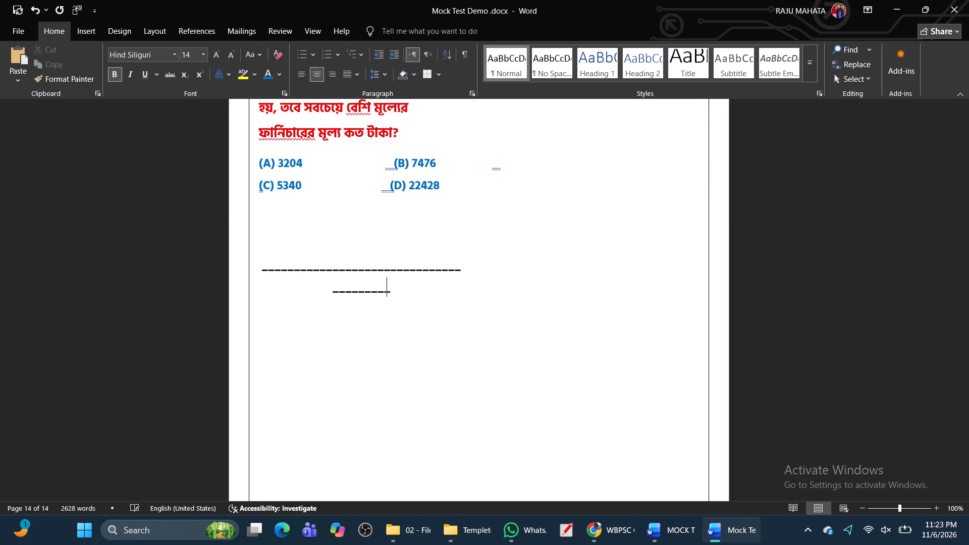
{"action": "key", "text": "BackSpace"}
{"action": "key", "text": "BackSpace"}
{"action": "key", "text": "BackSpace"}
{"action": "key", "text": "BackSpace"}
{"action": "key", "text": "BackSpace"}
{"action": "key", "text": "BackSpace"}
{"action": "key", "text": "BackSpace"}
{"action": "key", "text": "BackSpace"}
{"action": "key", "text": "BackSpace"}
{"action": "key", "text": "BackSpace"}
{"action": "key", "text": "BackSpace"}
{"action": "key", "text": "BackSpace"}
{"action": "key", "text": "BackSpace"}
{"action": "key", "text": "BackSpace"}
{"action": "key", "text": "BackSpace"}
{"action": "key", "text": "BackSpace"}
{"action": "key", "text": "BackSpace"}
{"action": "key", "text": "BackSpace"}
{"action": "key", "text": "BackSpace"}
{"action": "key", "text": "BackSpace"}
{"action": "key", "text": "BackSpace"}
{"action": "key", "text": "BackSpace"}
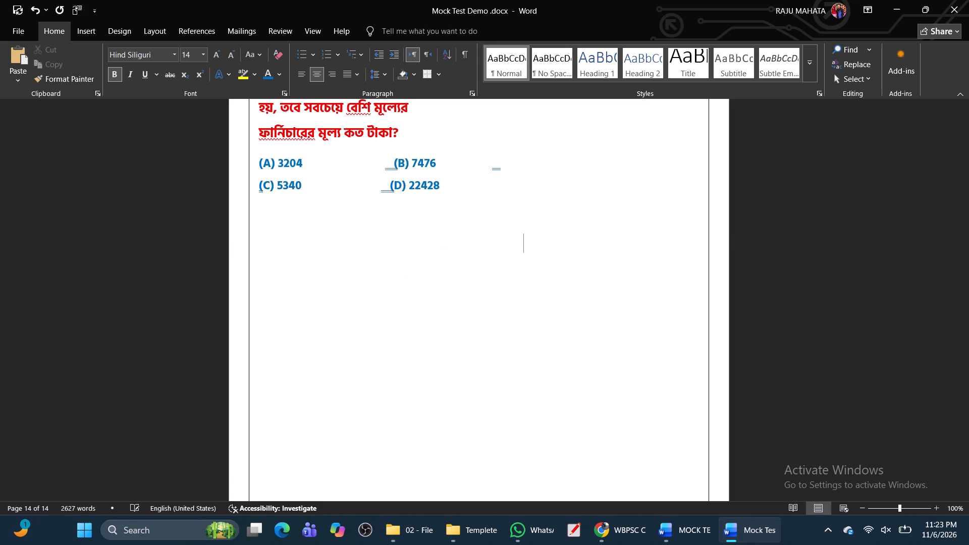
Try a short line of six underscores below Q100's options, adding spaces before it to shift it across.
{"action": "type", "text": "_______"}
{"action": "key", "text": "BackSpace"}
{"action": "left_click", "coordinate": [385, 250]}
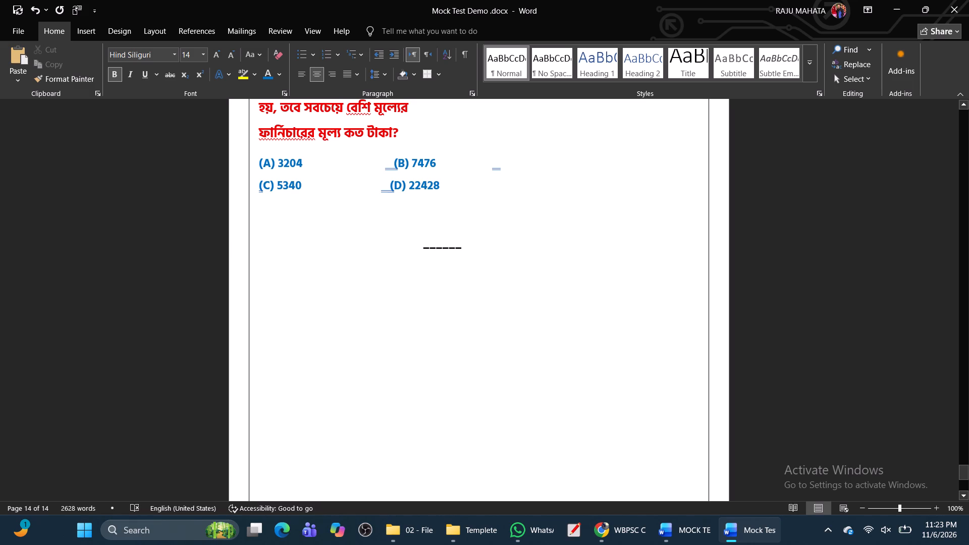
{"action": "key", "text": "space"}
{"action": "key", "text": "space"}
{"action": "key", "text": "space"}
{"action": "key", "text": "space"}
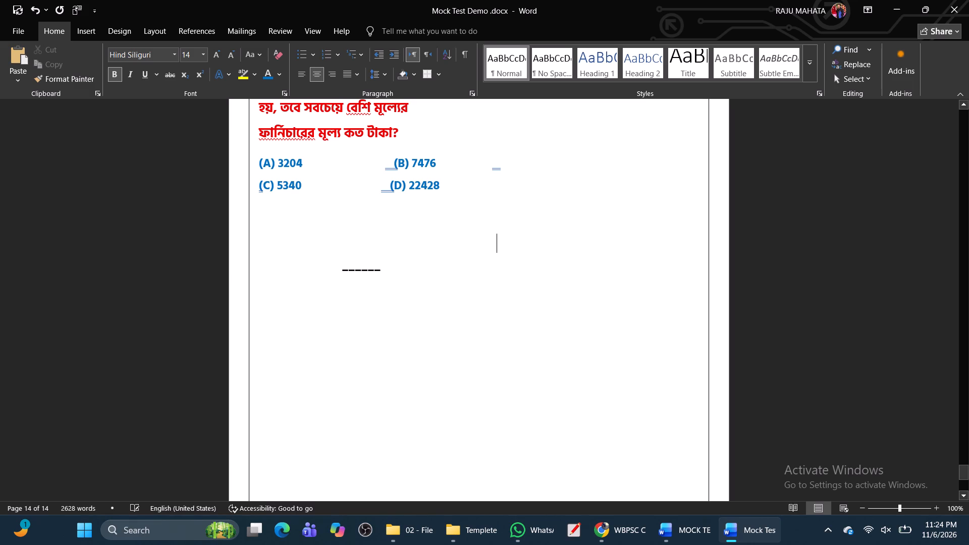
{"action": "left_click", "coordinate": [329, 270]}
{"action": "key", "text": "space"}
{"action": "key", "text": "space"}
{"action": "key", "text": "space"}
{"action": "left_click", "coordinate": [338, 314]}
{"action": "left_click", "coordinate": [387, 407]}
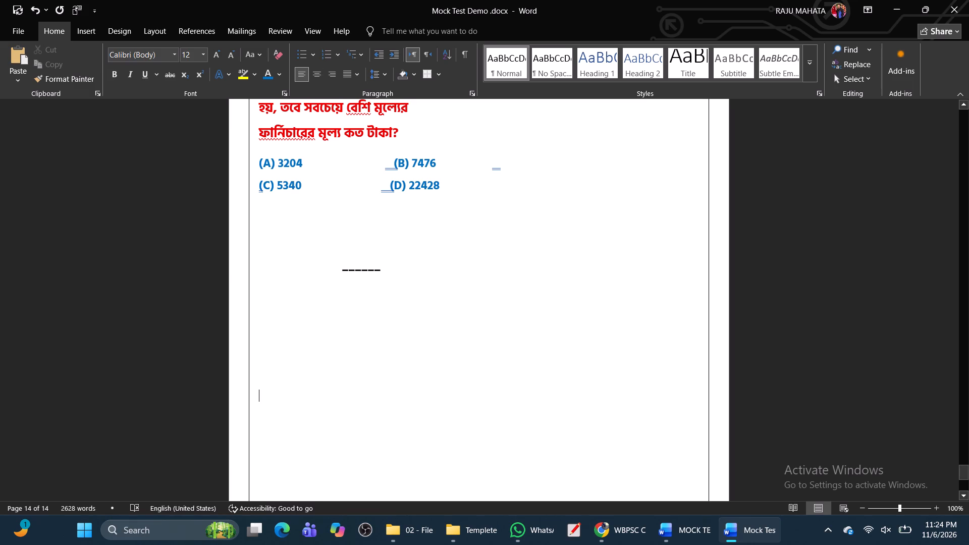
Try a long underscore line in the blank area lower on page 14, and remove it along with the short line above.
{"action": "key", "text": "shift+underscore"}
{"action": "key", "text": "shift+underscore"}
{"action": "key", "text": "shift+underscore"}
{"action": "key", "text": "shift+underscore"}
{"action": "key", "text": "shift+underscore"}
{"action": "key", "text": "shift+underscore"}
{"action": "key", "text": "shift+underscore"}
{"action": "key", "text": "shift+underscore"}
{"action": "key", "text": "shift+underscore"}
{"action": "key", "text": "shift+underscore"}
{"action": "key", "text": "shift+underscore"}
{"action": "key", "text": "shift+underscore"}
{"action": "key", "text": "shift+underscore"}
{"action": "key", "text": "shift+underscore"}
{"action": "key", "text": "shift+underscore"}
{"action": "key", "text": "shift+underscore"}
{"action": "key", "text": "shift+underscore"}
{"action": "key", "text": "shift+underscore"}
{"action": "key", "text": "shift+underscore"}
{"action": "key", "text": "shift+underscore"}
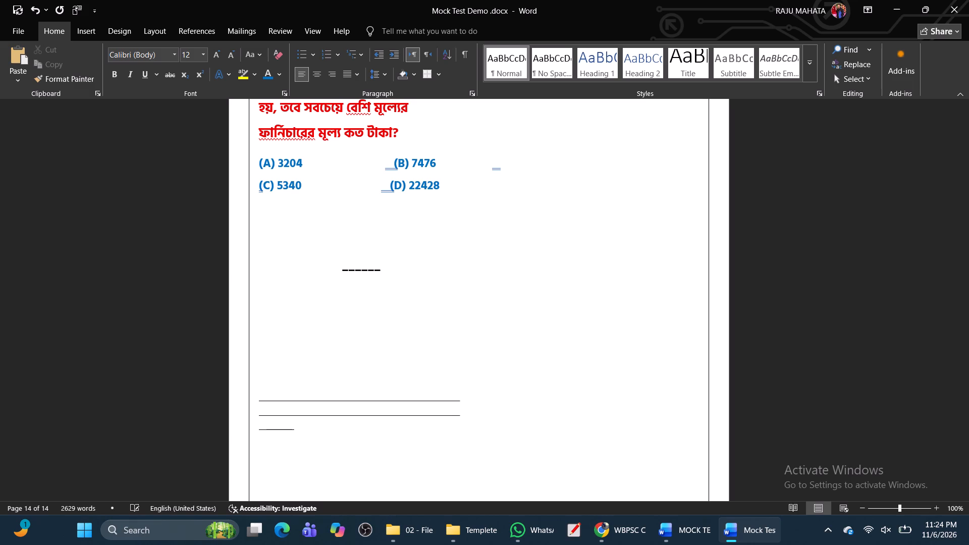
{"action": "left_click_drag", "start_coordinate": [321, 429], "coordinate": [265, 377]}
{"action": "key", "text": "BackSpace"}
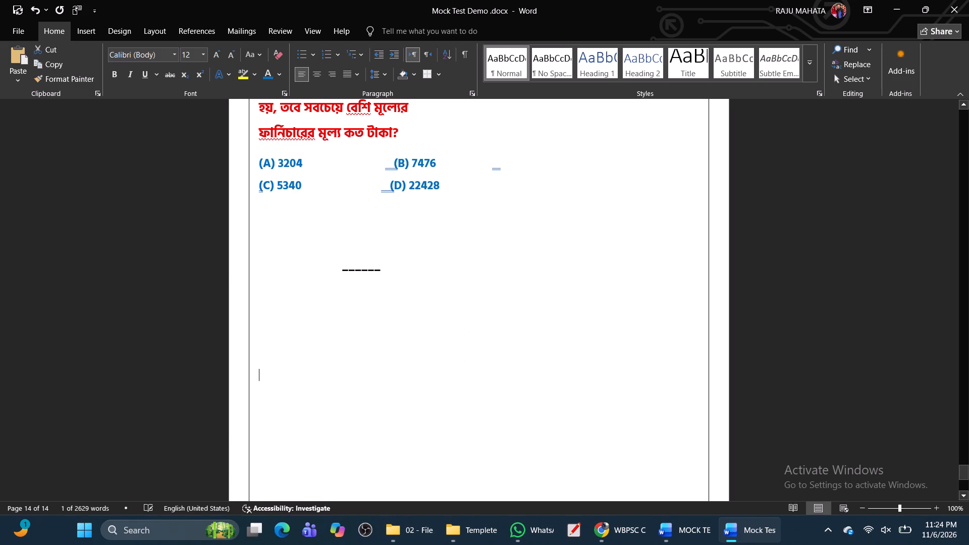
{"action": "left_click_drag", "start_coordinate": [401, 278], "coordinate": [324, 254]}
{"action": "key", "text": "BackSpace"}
Remove the excess spaces after Q100's option (B) 7476 and start option (C) 5340 on its own line.
{"action": "scroll", "coordinate": [350, 271], "scroll_direction": "up", "scroll_amount": 6}
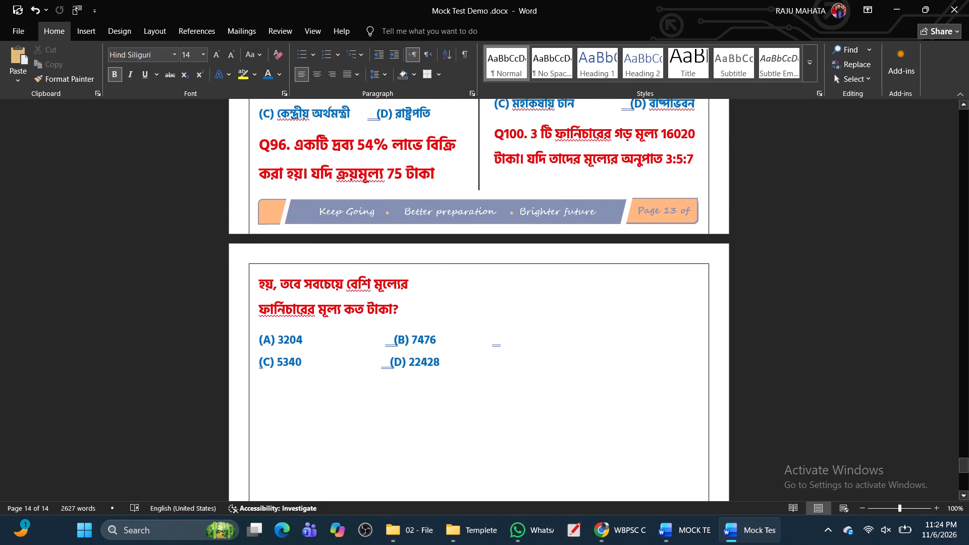
{"action": "scroll", "coordinate": [350, 271], "scroll_direction": "up", "scroll_amount": 2}
{"action": "left_click_drag", "start_coordinate": [501, 413], "coordinate": [491, 408]}
{"action": "key", "text": "BackSpace"}
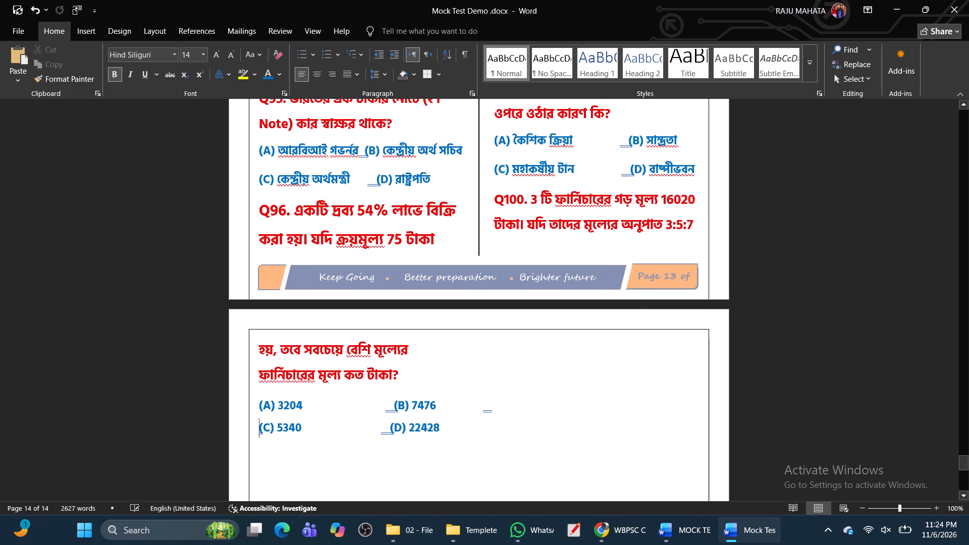
{"action": "left_click_drag", "start_coordinate": [489, 413], "coordinate": [482, 407]}
{"action": "key", "text": "BackSpace"}
{"action": "left_click_drag", "start_coordinate": [483, 414], "coordinate": [481, 412]}
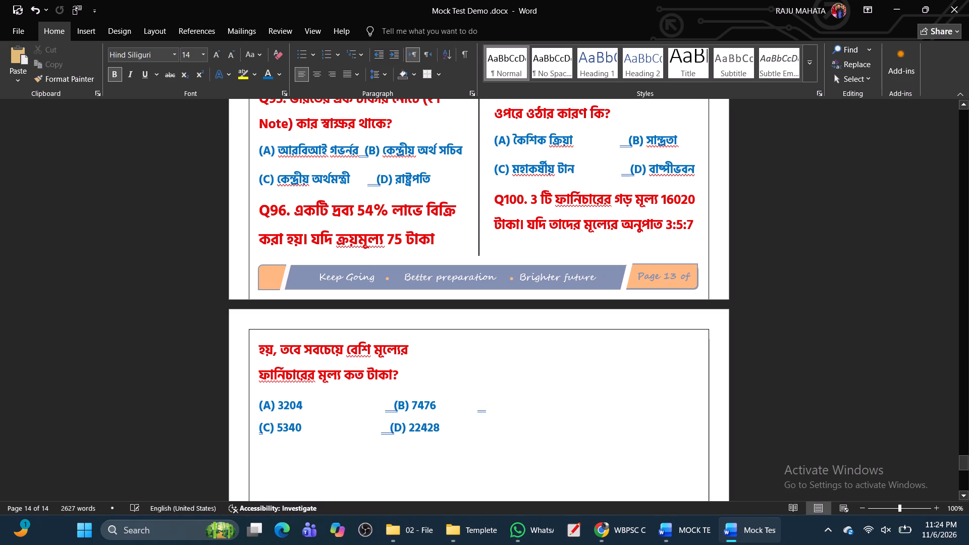
{"action": "left_click_drag", "start_coordinate": [481, 412], "coordinate": [473, 404]}
{"action": "key", "text": "BackSpace"}
{"action": "key", "text": "BackSpace"}
{"action": "key", "text": "BackSpace"}
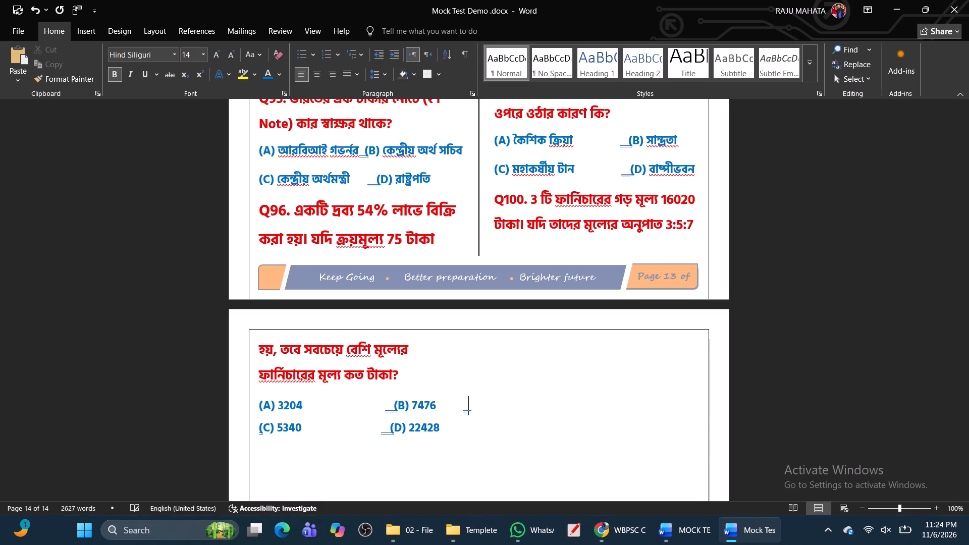
{"action": "key", "text": "BackSpace"}
{"action": "key", "text": "BackSpace"}
{"action": "key", "text": "BackSpace"}
{"action": "key", "text": "BackSpace"}
{"action": "key", "text": "BackSpace"}
{"action": "key", "text": "BackSpace"}
{"action": "key", "text": "BackSpace"}
{"action": "key", "text": "BackSpace"}
{"action": "key", "text": "BackSpace"}
{"action": "key", "text": "Return"}
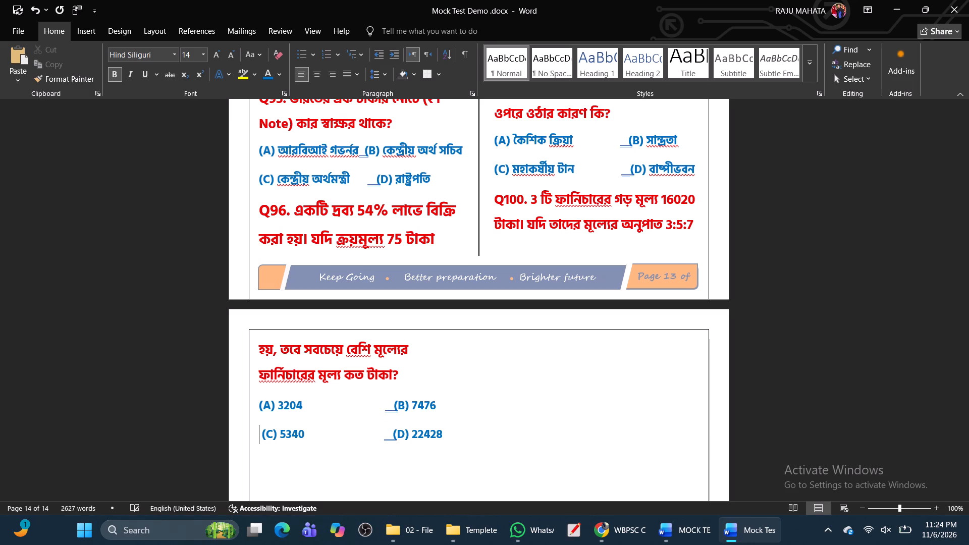
Change the orange title banner on page 1 to MOCK TEST – 03.
{"action": "scroll", "coordinate": [473, 369], "scroll_direction": "up", "scroll_amount": 11}
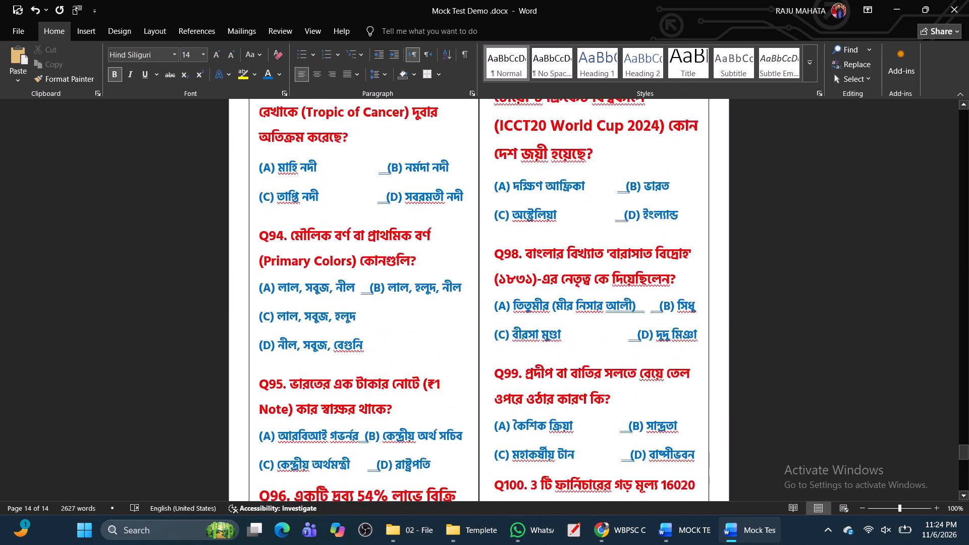
{"action": "scroll", "coordinate": [473, 369], "scroll_direction": "up", "scroll_amount": 11}
{"action": "scroll", "coordinate": [473, 369], "scroll_direction": "down", "scroll_amount": 3}
{"action": "scroll", "coordinate": [473, 369], "scroll_direction": "up", "scroll_amount": 5}
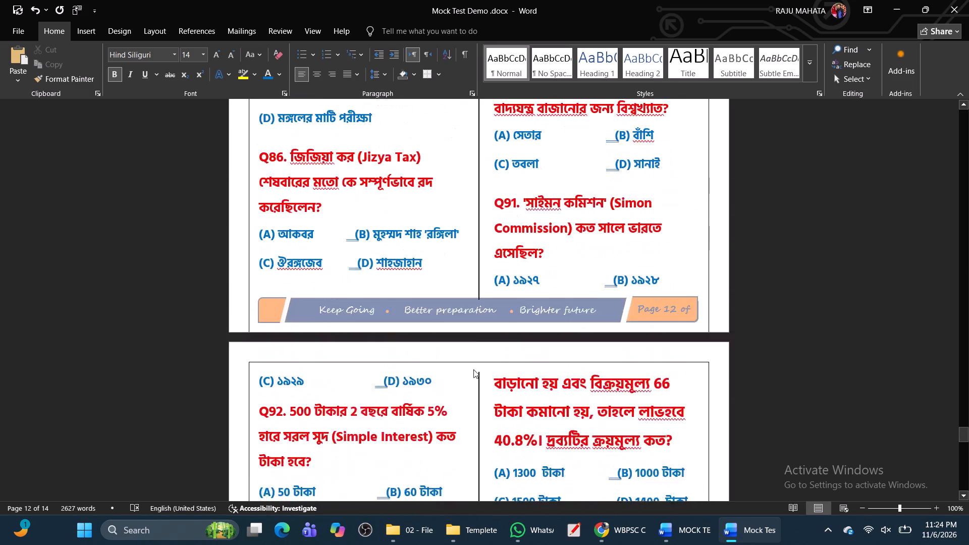
{"action": "scroll", "coordinate": [473, 369], "scroll_direction": "up", "scroll_amount": 20}
{"action": "scroll", "coordinate": [473, 369], "scroll_direction": "up", "scroll_amount": 20}
{"action": "scroll", "coordinate": [473, 369], "scroll_direction": "up", "scroll_amount": 3}
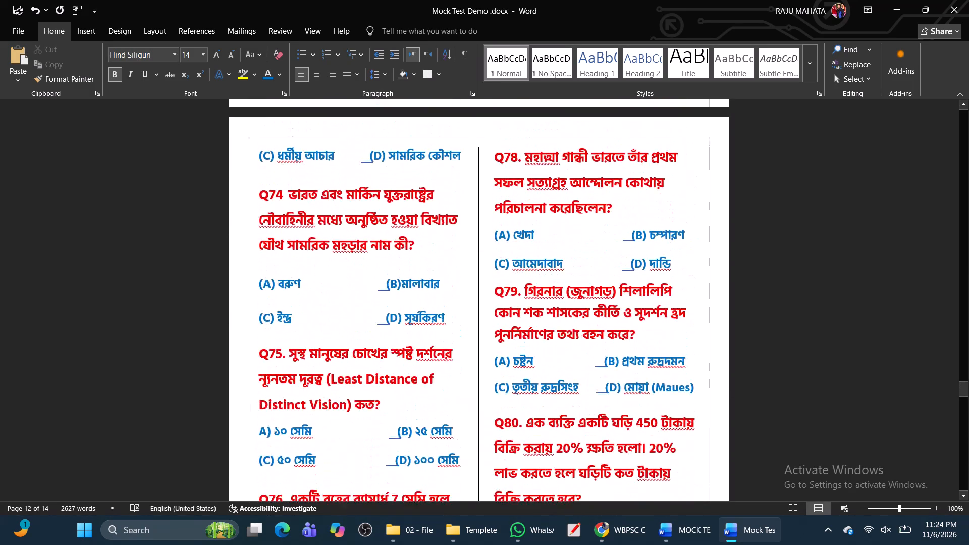
{"action": "scroll", "coordinate": [473, 369], "scroll_direction": "up", "scroll_amount": 18}
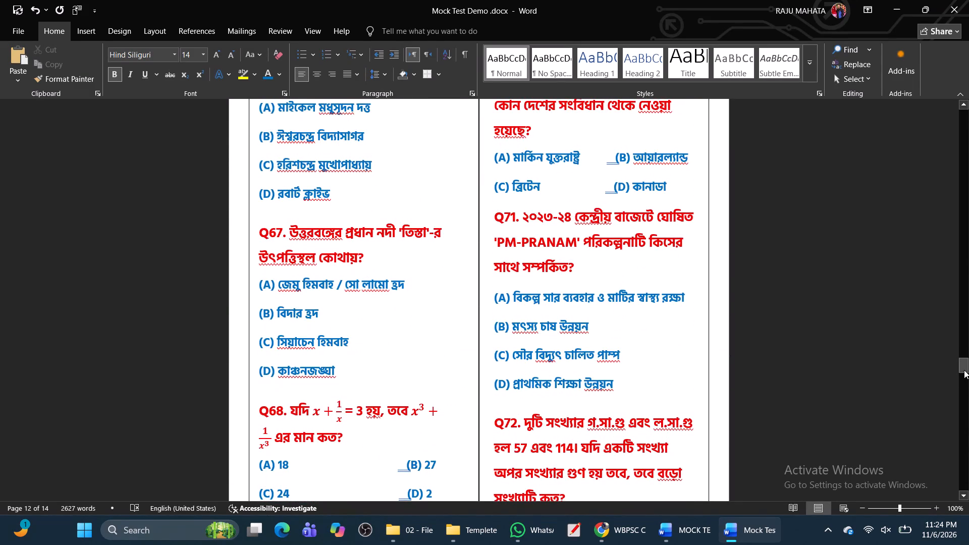
{"action": "left_click_drag", "start_coordinate": [964, 367], "coordinate": [967, 144]}
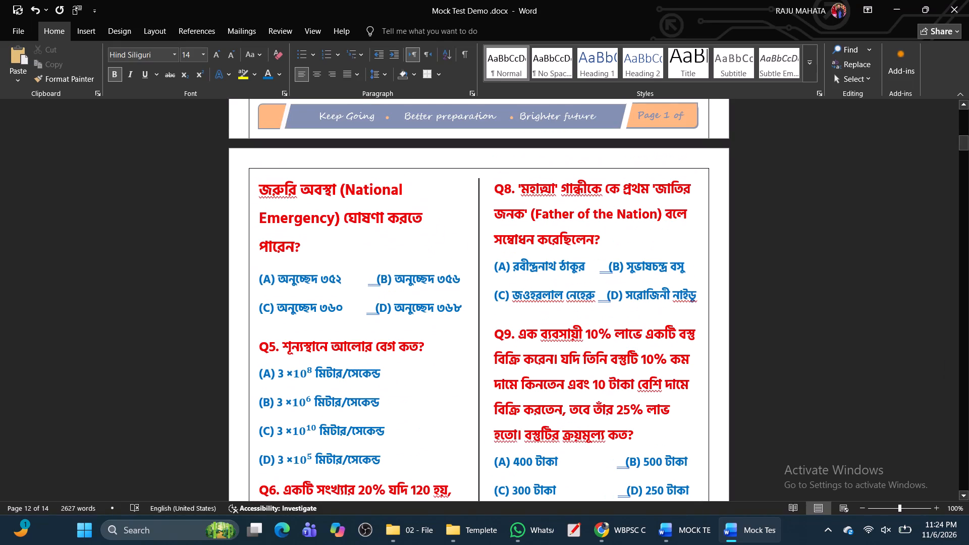
{"action": "scroll", "coordinate": [665, 262], "scroll_direction": "up", "scroll_amount": 20}
{"action": "scroll", "coordinate": [665, 262], "scroll_direction": "up", "scroll_amount": 4}
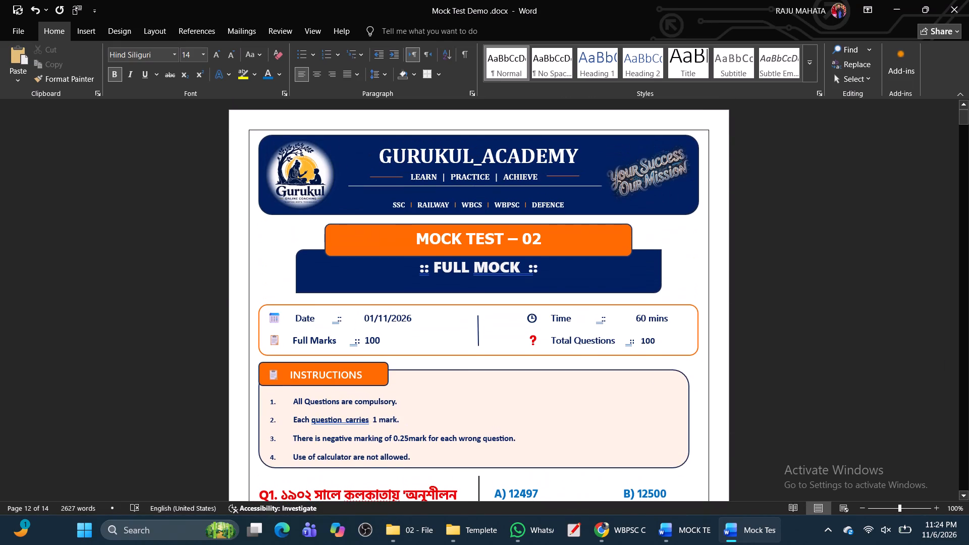
{"action": "scroll", "coordinate": [665, 262], "scroll_direction": "up", "scroll_amount": 1}
{"action": "left_click", "coordinate": [542, 239]}
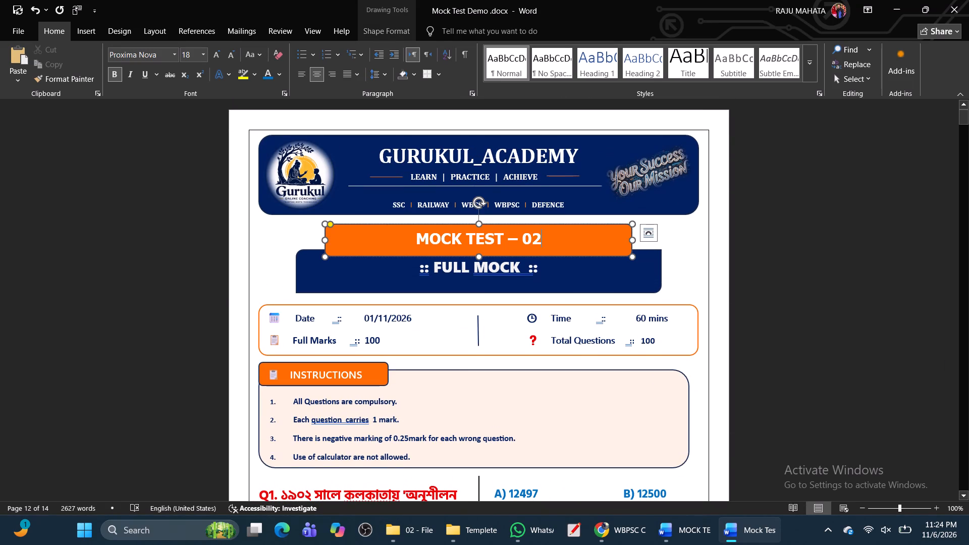
{"action": "key", "text": "BackSpace"}
{"action": "key", "text": "3"}
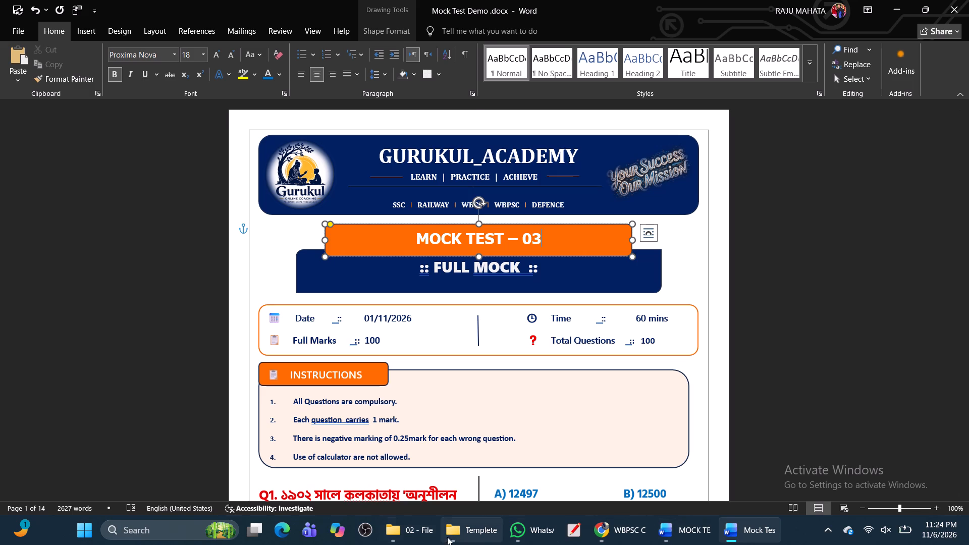
Switch to File Explorer and open the 03 folder inside Mock Test.
{"action": "left_click", "coordinate": [416, 536]}
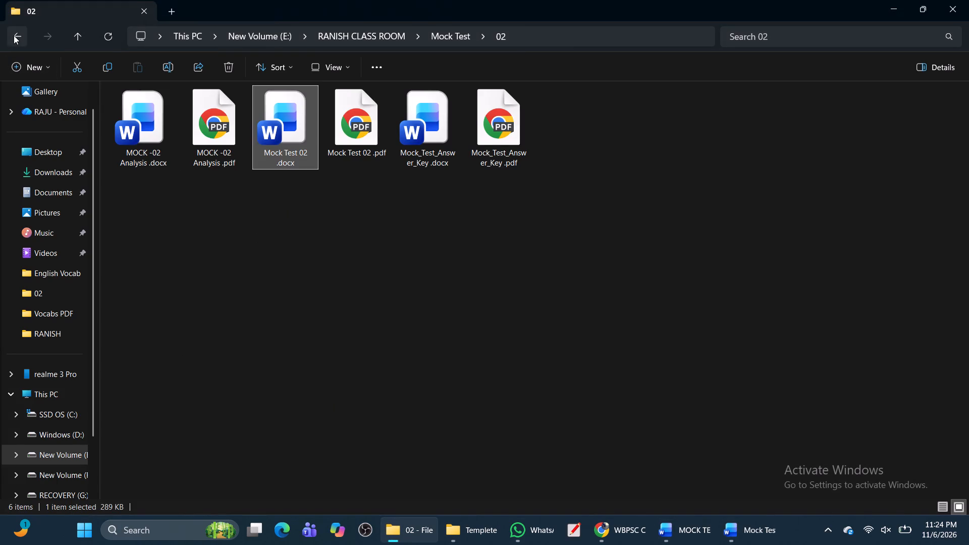
{"action": "left_click", "coordinate": [14, 35]}
{"action": "double_click", "coordinate": [297, 133]}
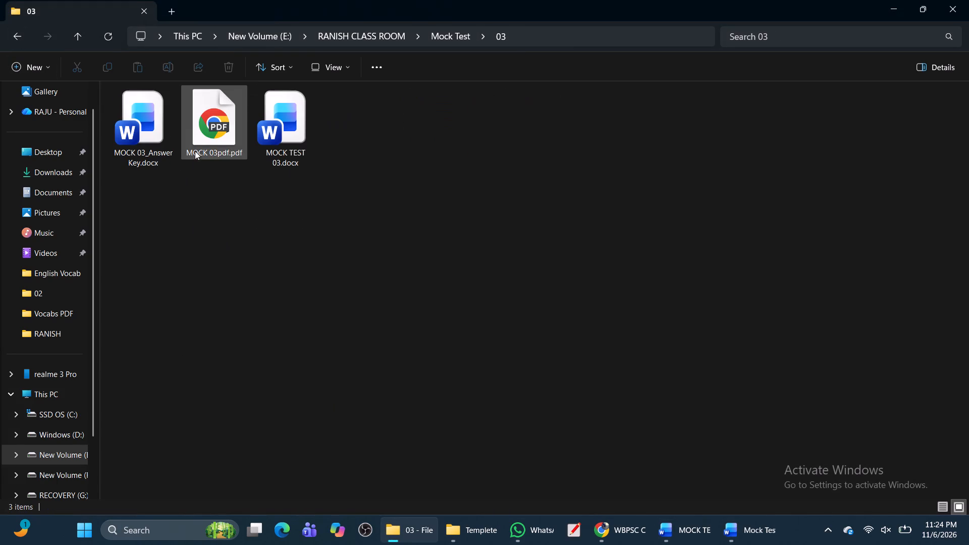
Open the MOCK 03_Answer Key document from the 03 folder and look over it alongside the other open mock test files.
{"action": "double_click", "coordinate": [167, 129]}
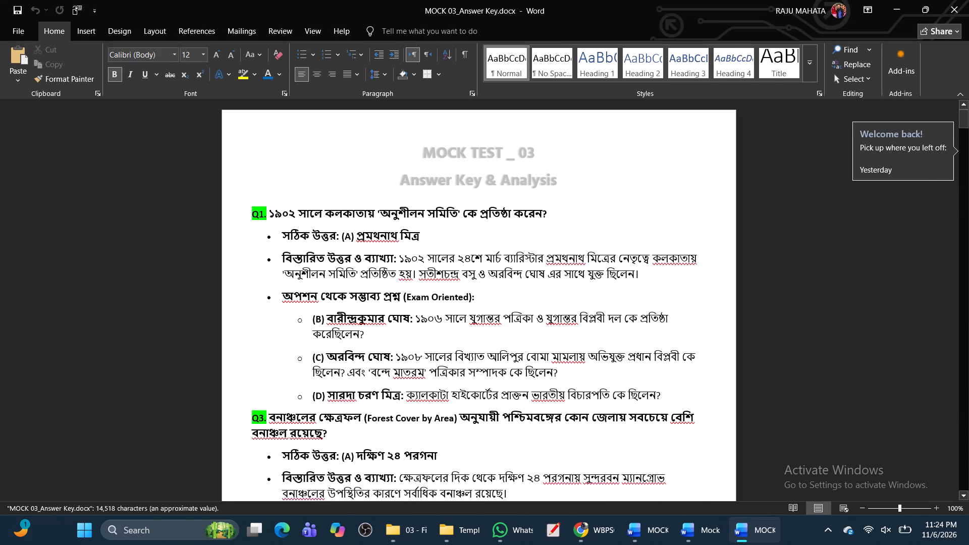
{"action": "left_click", "coordinate": [466, 535]}
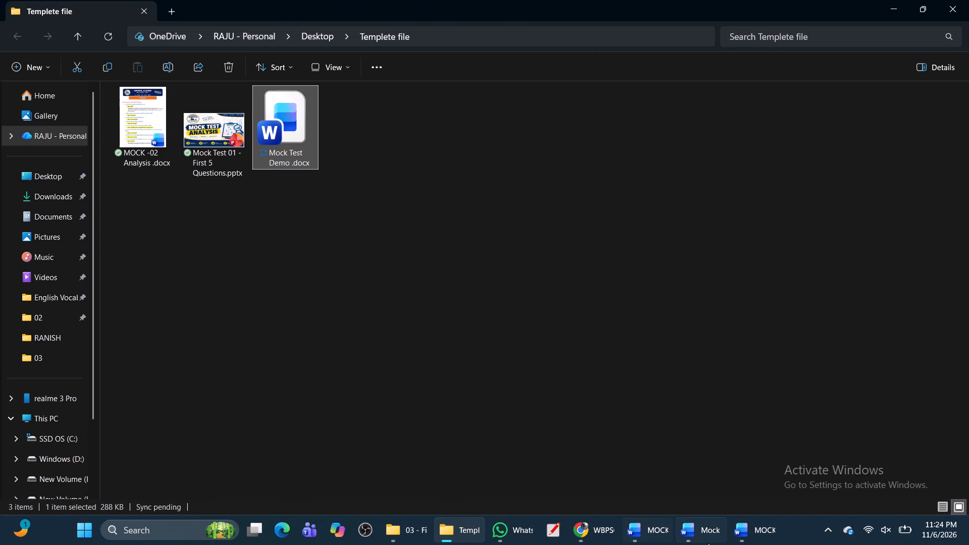
{"action": "left_click", "coordinate": [651, 538]}
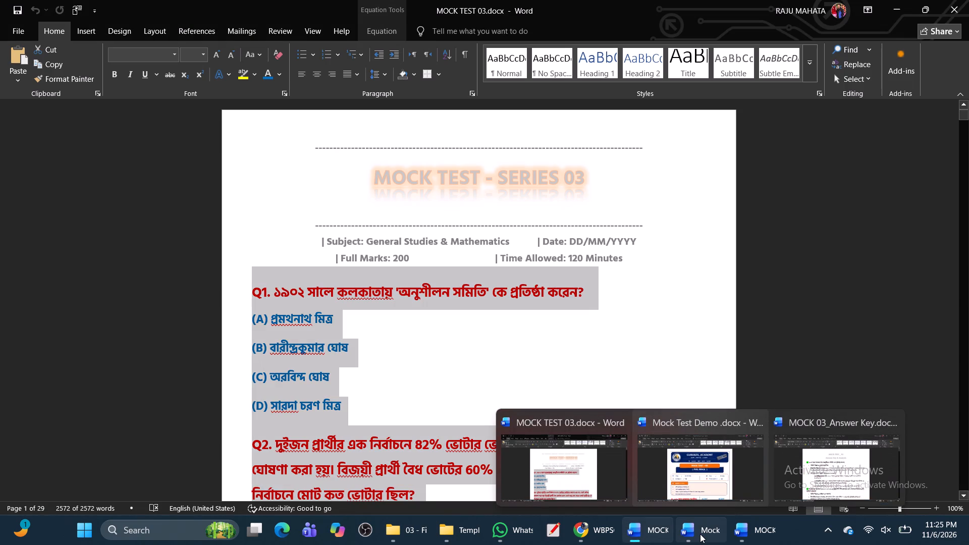
{"action": "left_click", "coordinate": [700, 534]}
{"action": "left_click", "coordinate": [751, 537]}
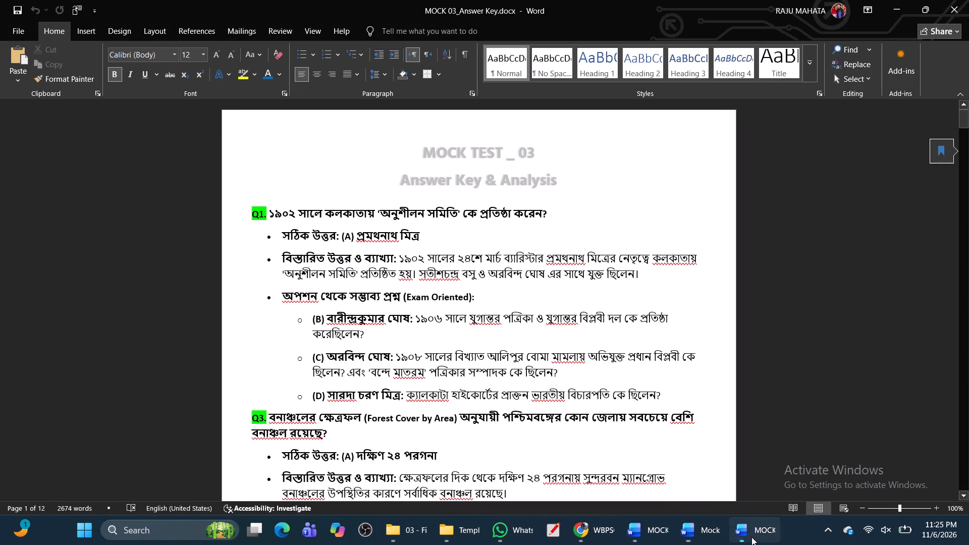
In the Mock Test Demo document, set the date in the page 1 details box to 08/11/2026.
{"action": "left_click", "coordinate": [714, 538]}
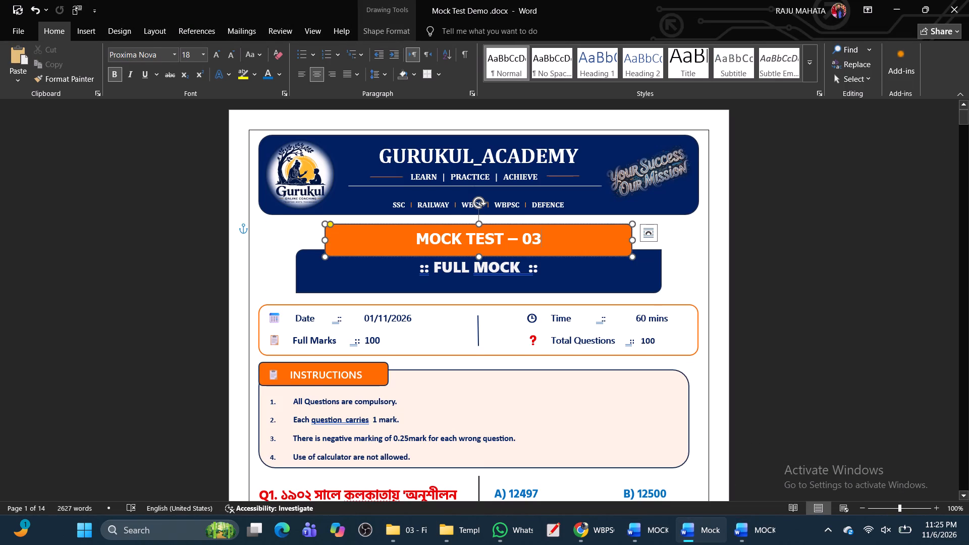
{"action": "scroll", "coordinate": [506, 346], "scroll_direction": "down", "scroll_amount": 3}
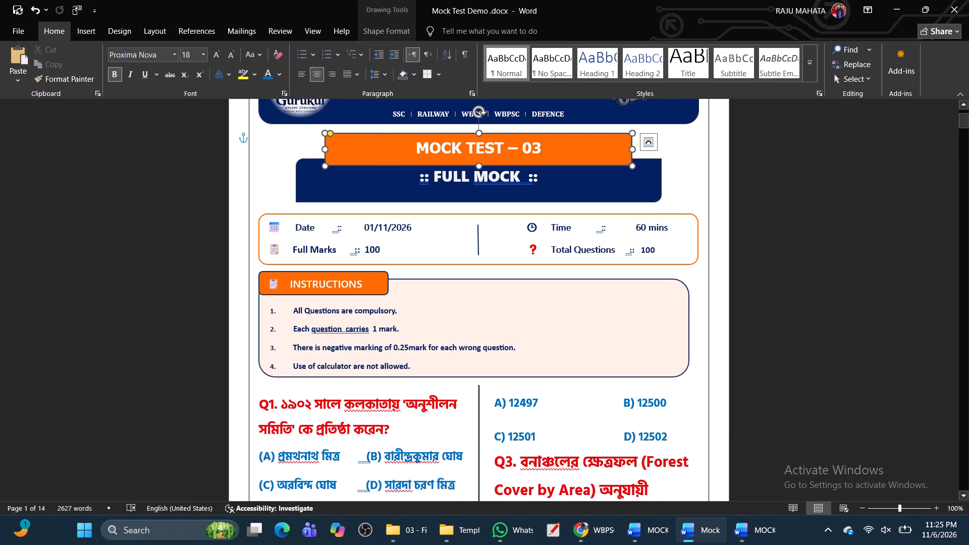
{"action": "left_click", "coordinate": [372, 229]}
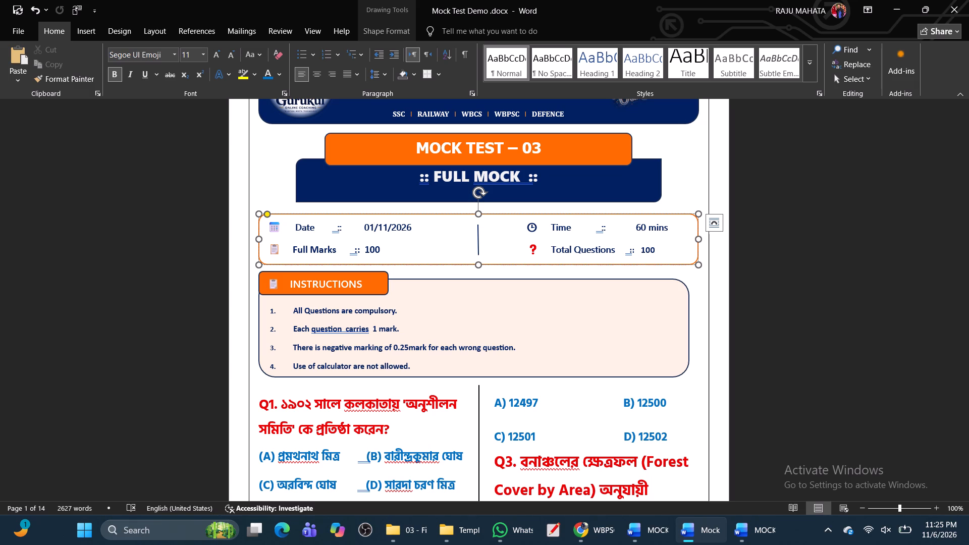
{"action": "key", "text": "8"}
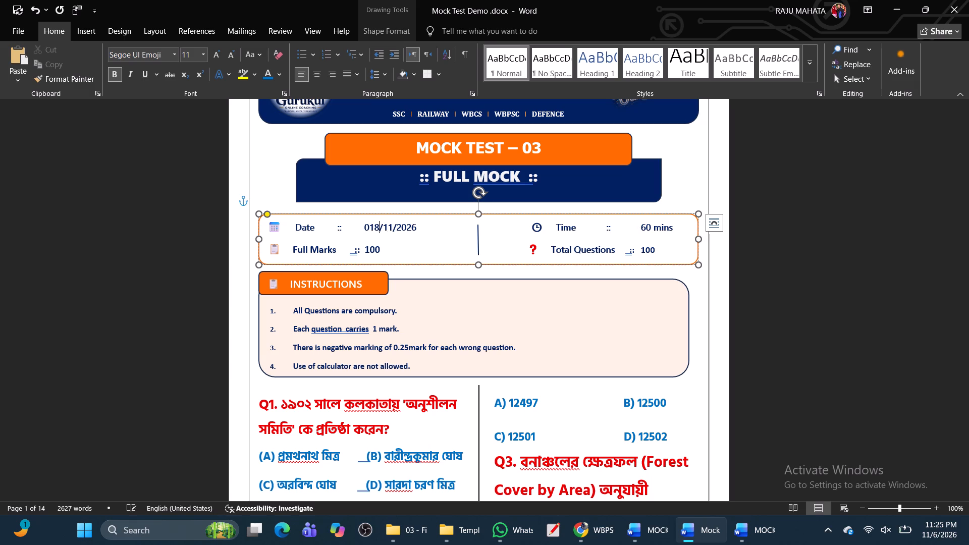
{"action": "key", "text": "BackSpace"}
{"action": "key", "text": "BackSpace"}
{"action": "key", "text": "8"}
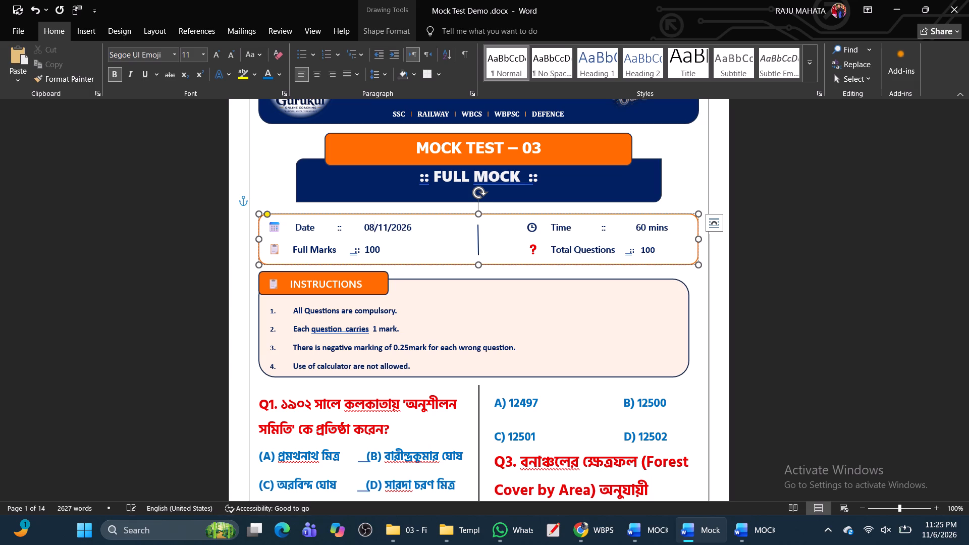
Compare Q1's text formatting with the Q1 question and option formatting in Mock Test 02 from the 02 folder, and close that file.
{"action": "scroll", "coordinate": [539, 322], "scroll_direction": "down", "scroll_amount": 3}
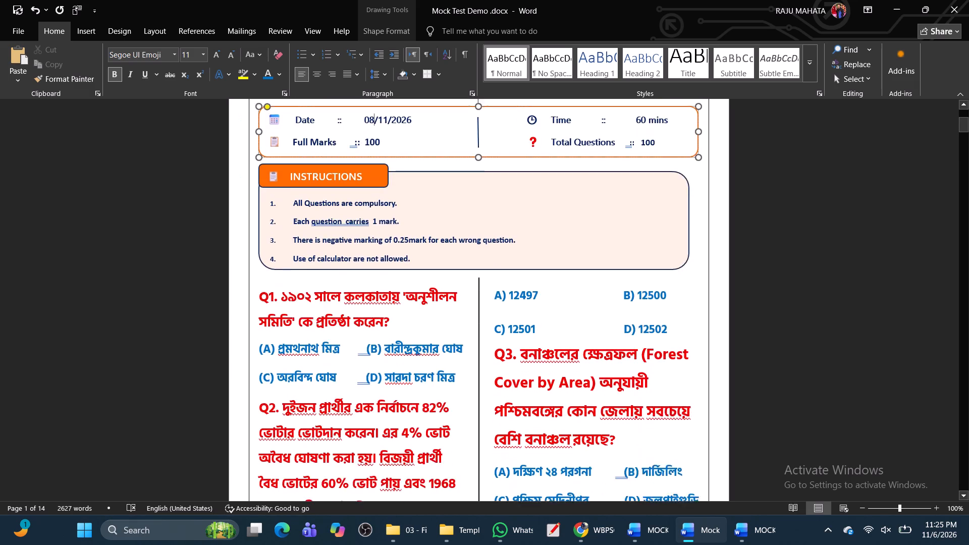
{"action": "scroll", "coordinate": [527, 335], "scroll_direction": "down", "scroll_amount": 5}
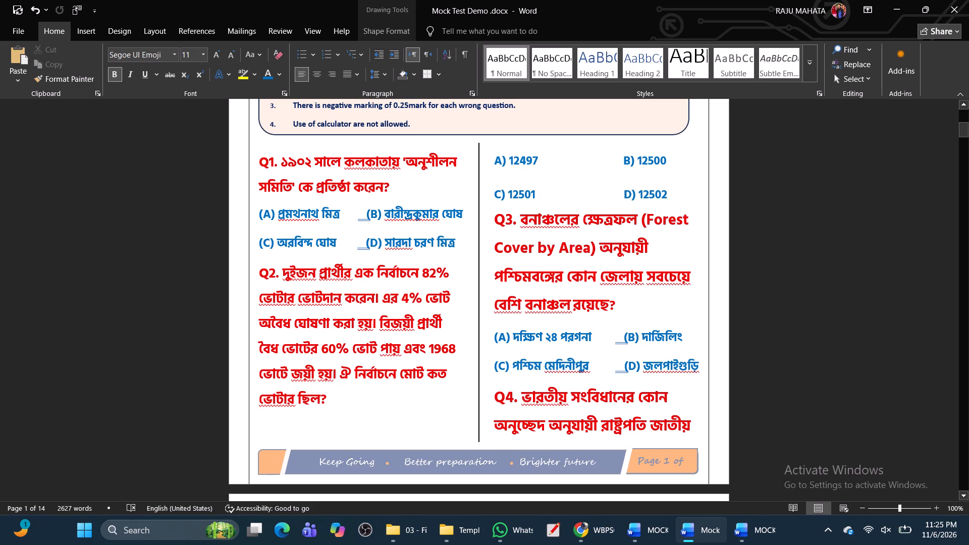
{"action": "left_click_drag", "start_coordinate": [243, 161], "coordinate": [244, 185]}
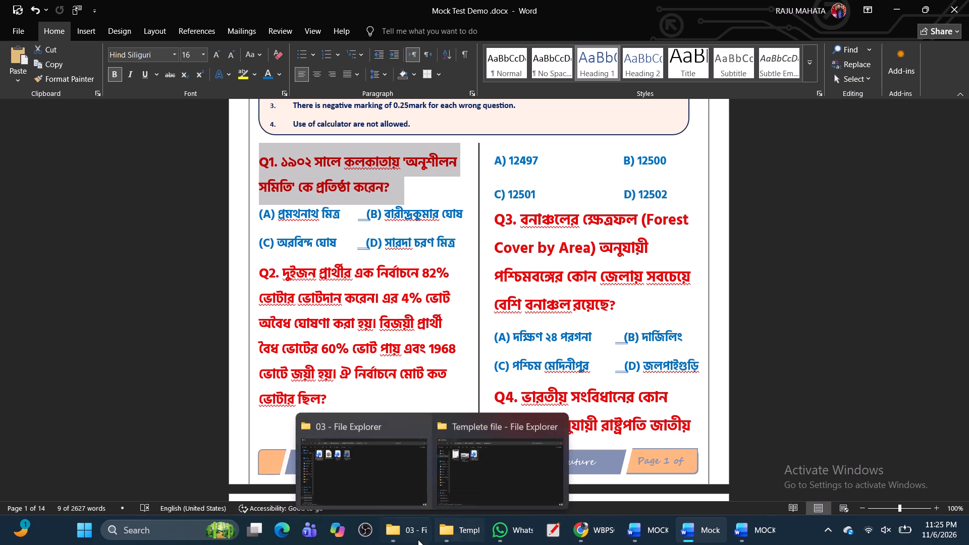
{"action": "left_click", "coordinate": [403, 537]}
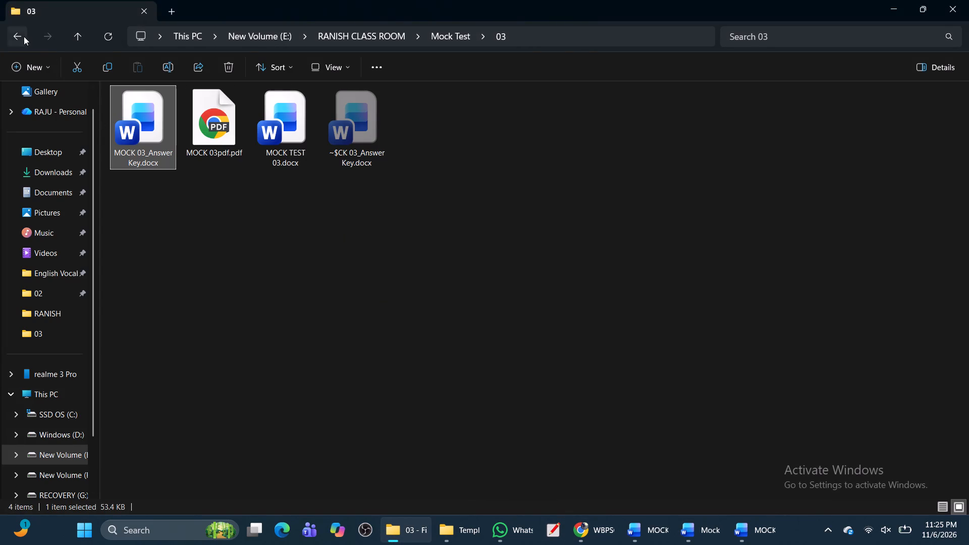
{"action": "left_click", "coordinate": [24, 36]}
{"action": "double_click", "coordinate": [208, 138]}
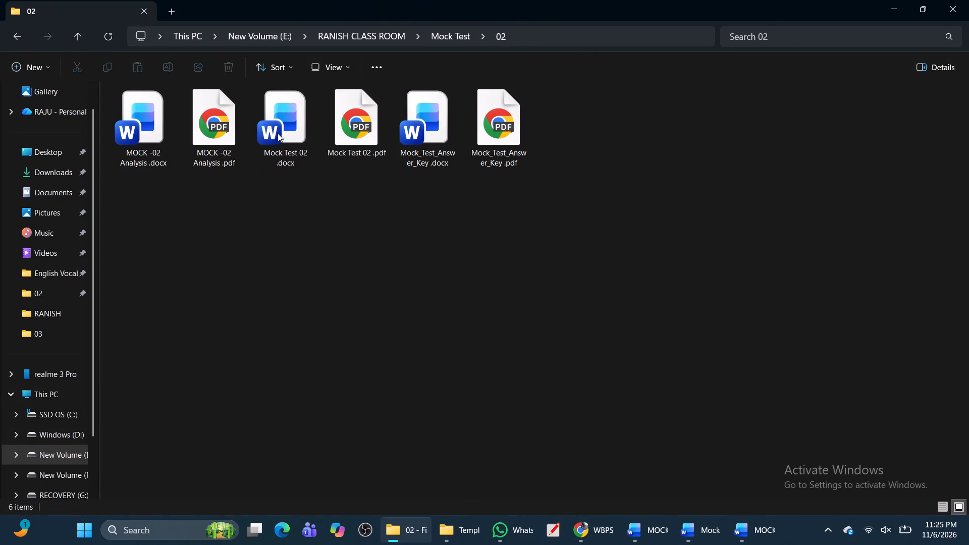
{"action": "double_click", "coordinate": [291, 133]}
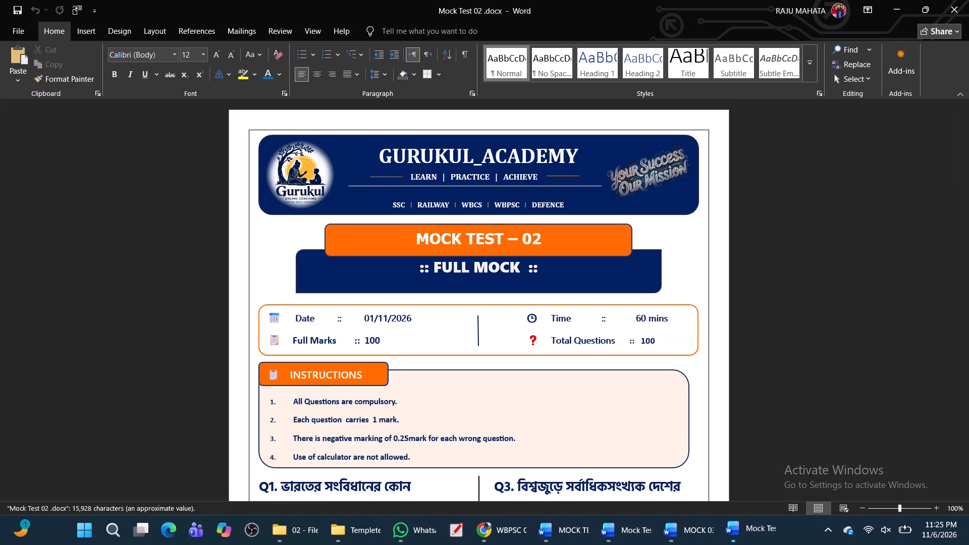
{"action": "scroll", "coordinate": [367, 271], "scroll_direction": "down", "scroll_amount": 7}
{"action": "left_click", "coordinate": [309, 273]}
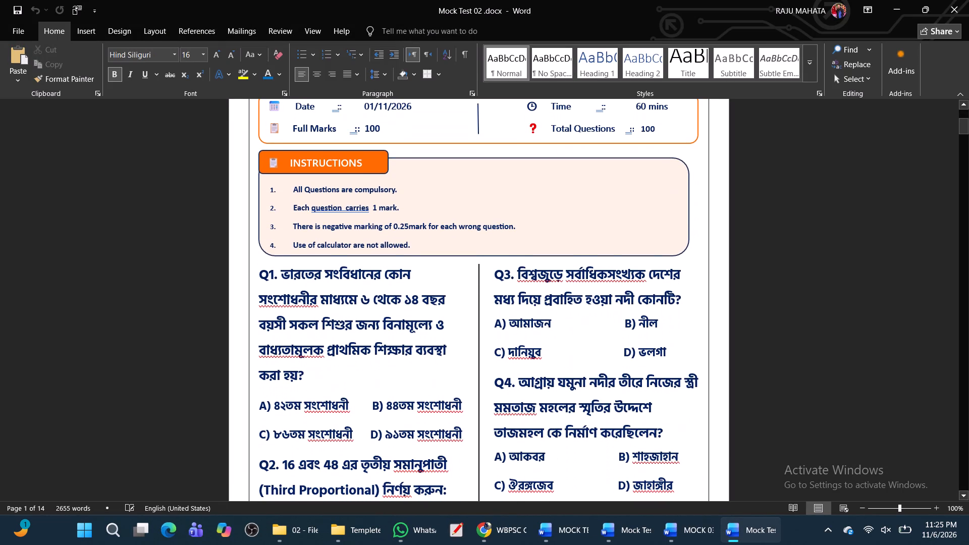
{"action": "left_click", "coordinate": [320, 406]}
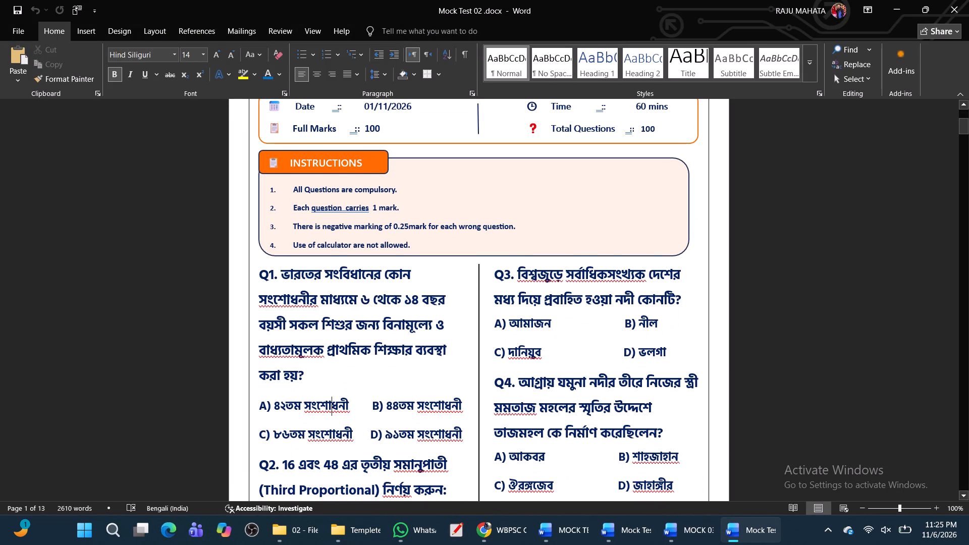
{"action": "left_click", "coordinate": [965, 0]}
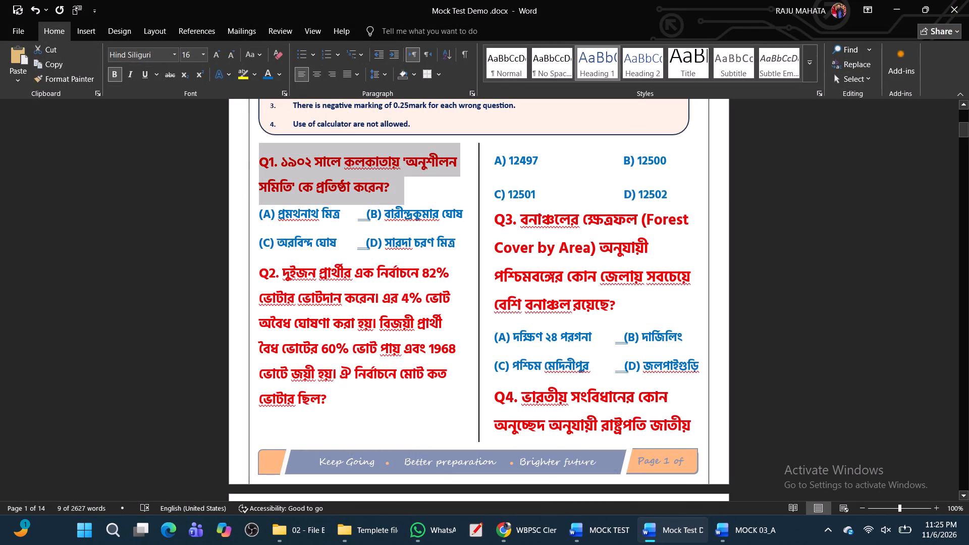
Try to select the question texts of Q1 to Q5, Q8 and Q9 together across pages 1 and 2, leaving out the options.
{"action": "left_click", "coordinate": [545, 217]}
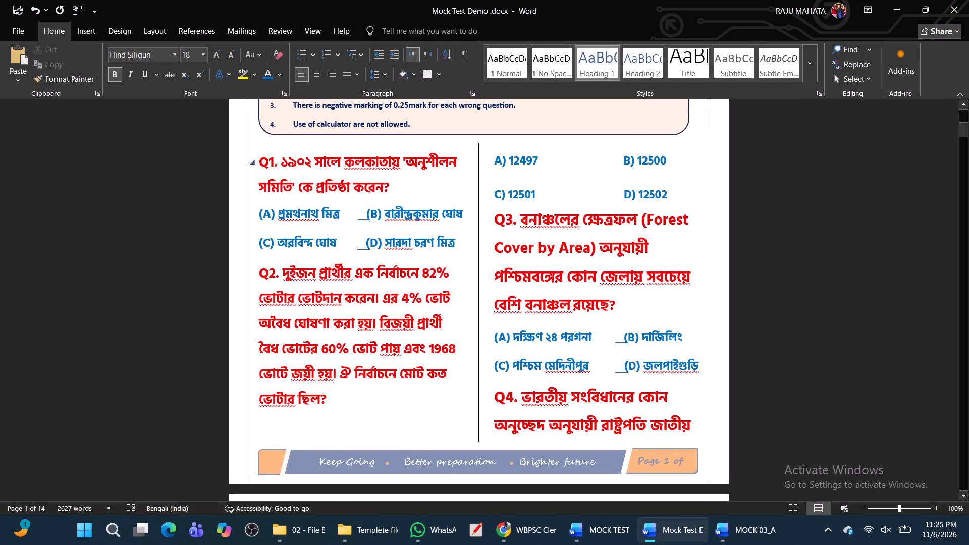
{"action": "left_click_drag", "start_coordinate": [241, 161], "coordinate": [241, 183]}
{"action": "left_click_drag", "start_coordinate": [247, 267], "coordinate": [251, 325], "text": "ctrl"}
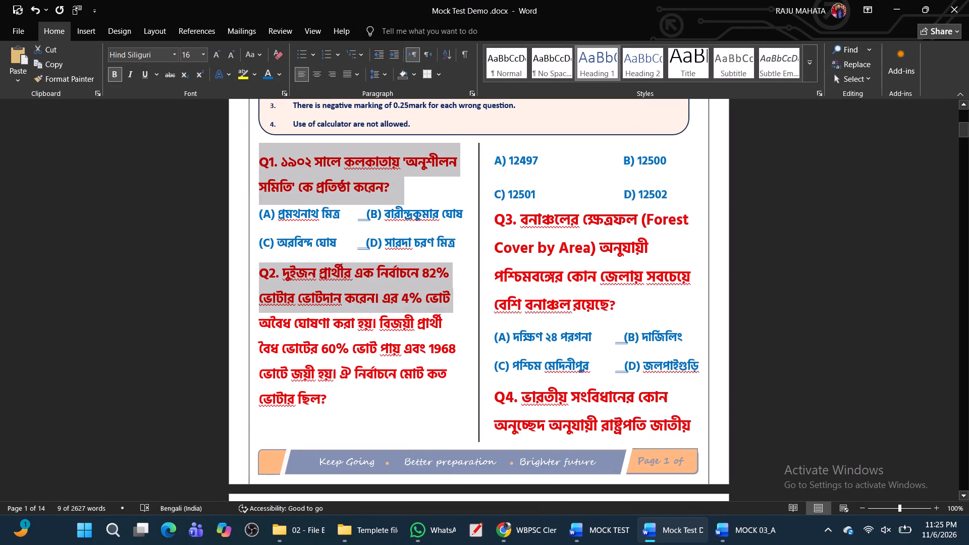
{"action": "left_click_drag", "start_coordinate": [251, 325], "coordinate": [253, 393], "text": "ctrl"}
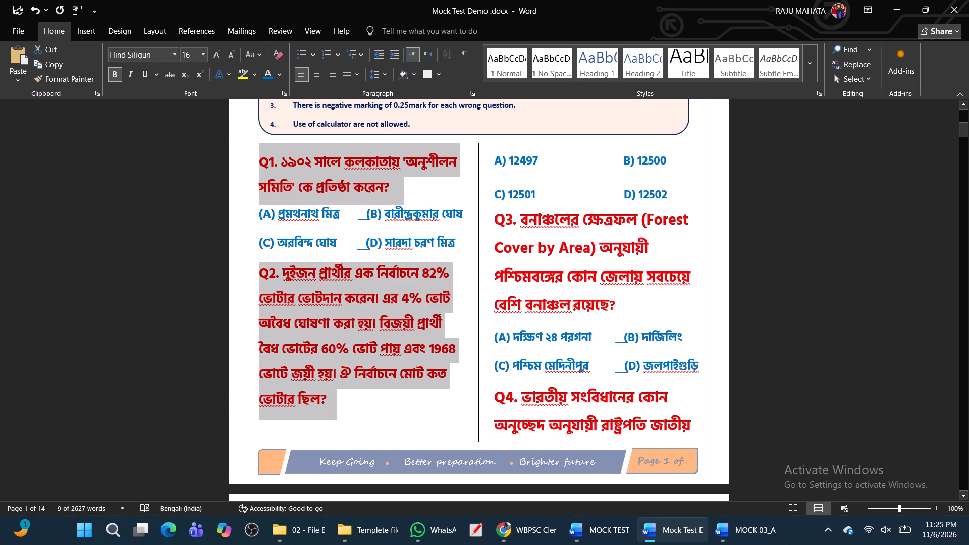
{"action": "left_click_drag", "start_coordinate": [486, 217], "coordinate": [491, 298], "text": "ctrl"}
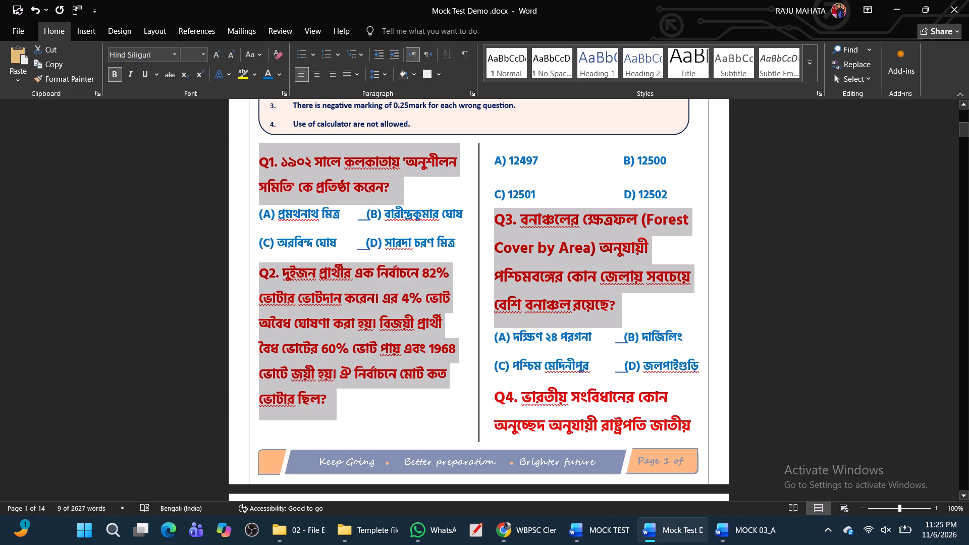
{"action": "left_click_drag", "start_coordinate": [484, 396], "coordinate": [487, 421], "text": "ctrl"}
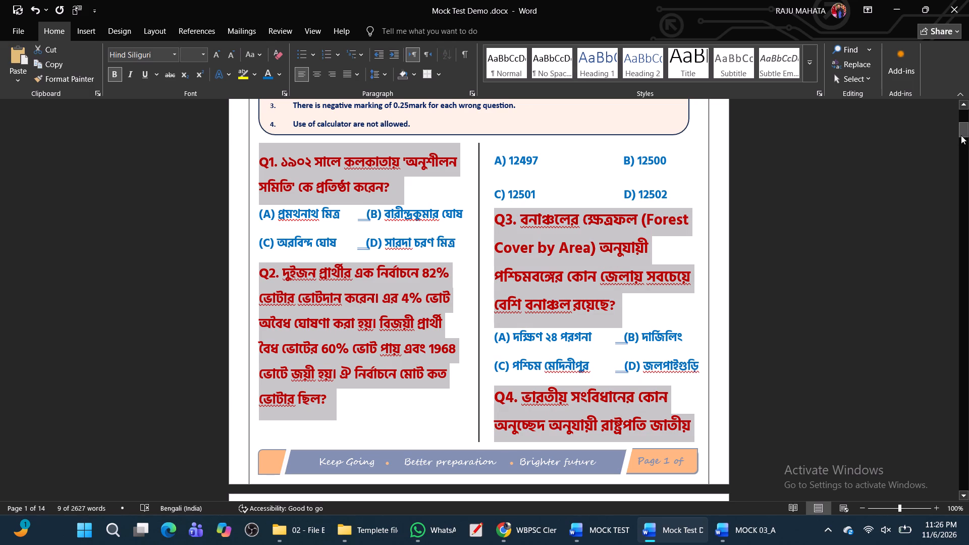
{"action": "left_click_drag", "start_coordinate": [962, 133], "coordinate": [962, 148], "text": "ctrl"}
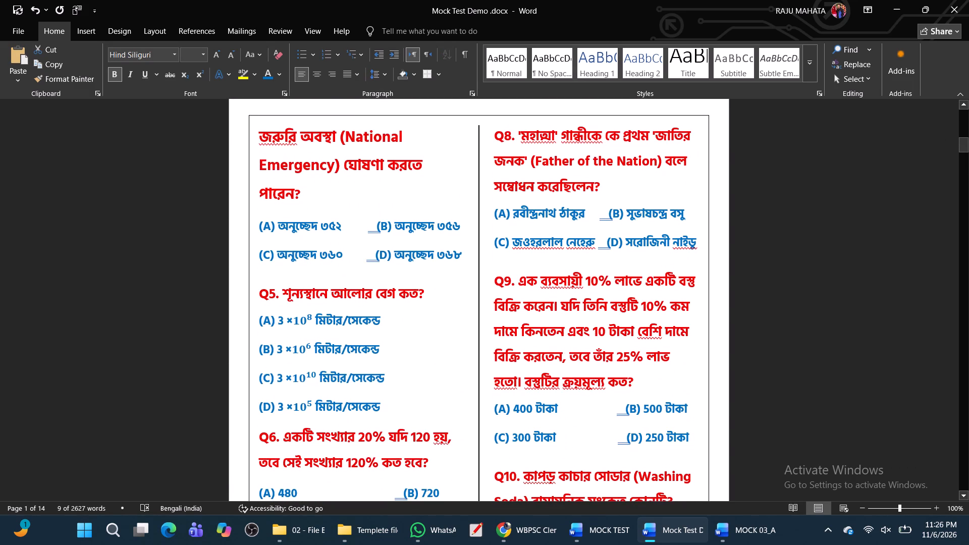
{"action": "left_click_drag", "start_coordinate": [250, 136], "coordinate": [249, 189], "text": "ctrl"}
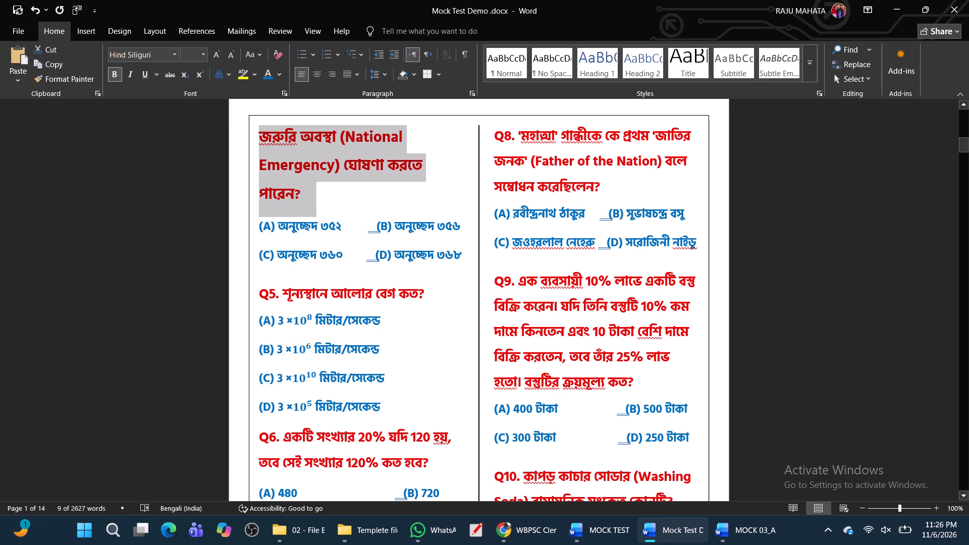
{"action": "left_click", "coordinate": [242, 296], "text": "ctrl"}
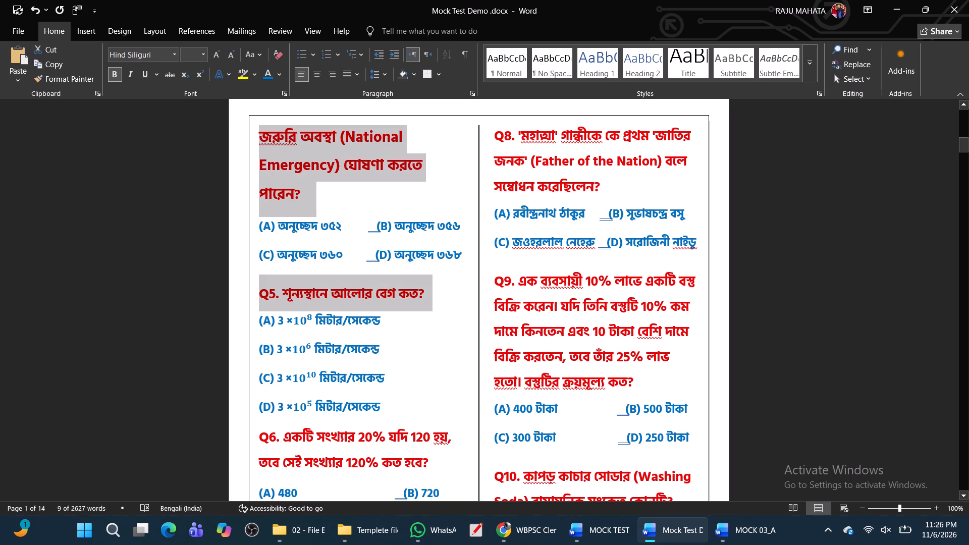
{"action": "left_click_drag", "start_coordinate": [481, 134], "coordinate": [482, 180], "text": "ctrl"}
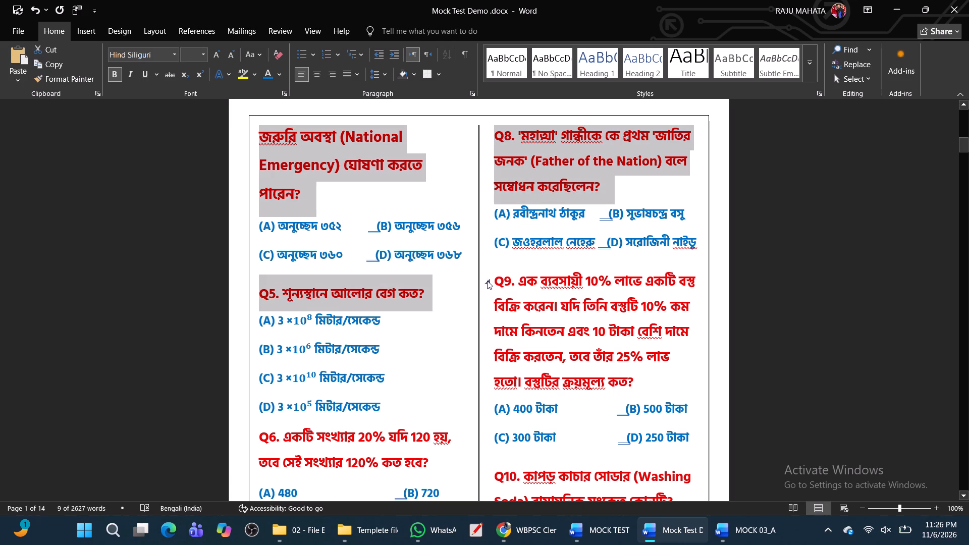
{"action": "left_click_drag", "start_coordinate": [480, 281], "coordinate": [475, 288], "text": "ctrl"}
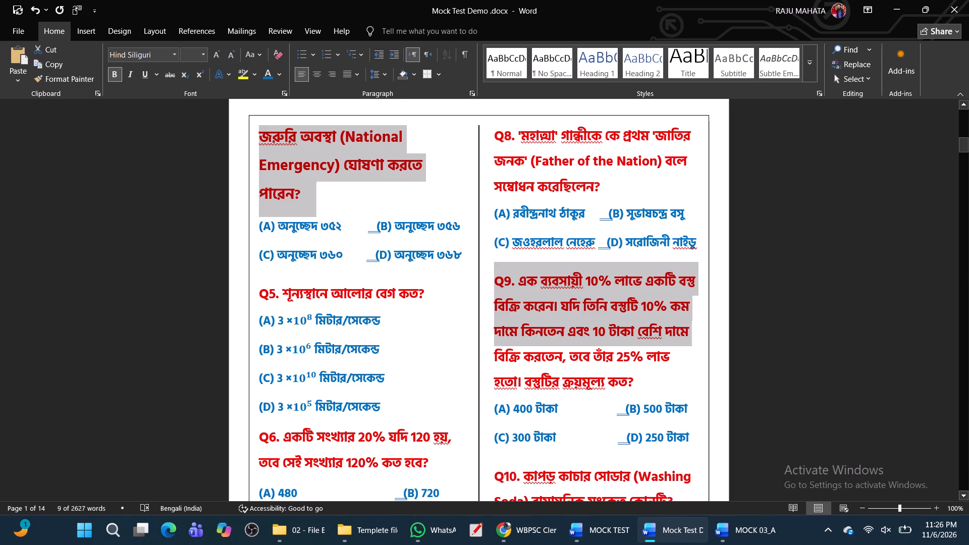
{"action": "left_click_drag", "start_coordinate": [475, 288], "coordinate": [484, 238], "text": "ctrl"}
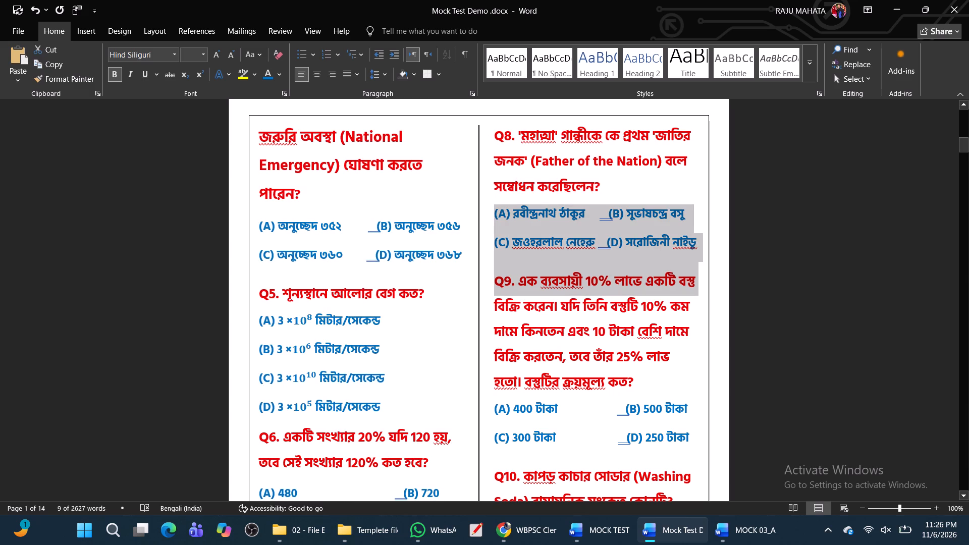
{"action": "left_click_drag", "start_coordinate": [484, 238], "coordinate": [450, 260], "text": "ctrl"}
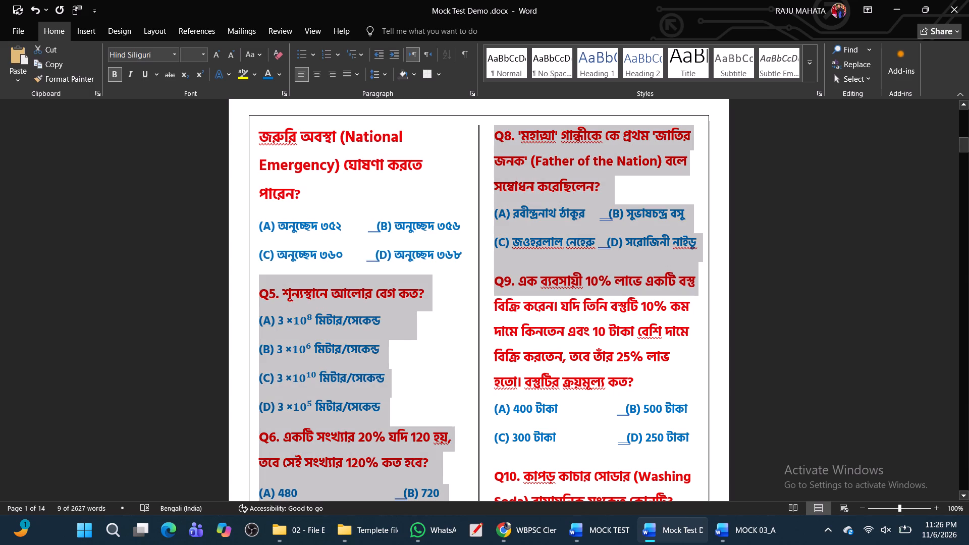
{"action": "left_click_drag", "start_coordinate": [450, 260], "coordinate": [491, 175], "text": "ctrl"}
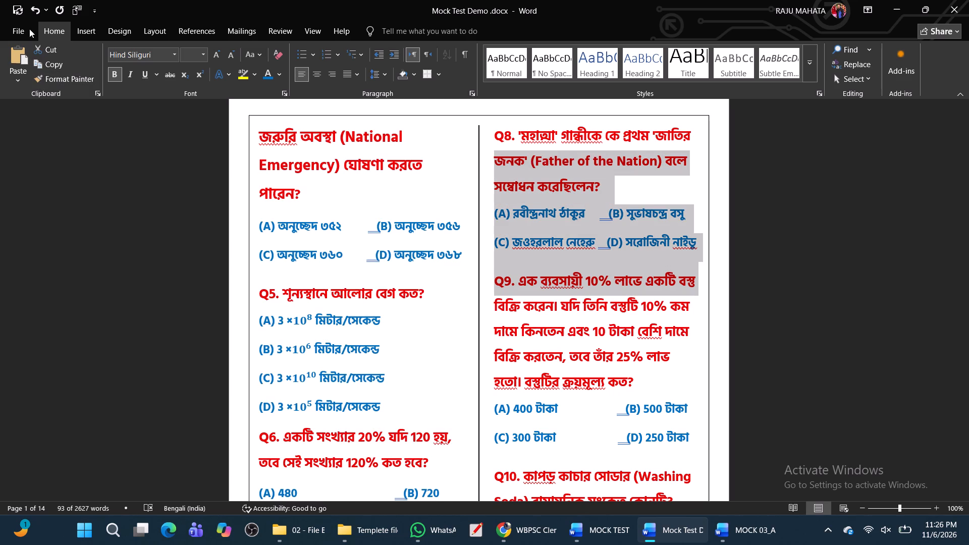
Undo the last digit entered in the page 1 date.
{"action": "left_click", "coordinate": [33, 9]}
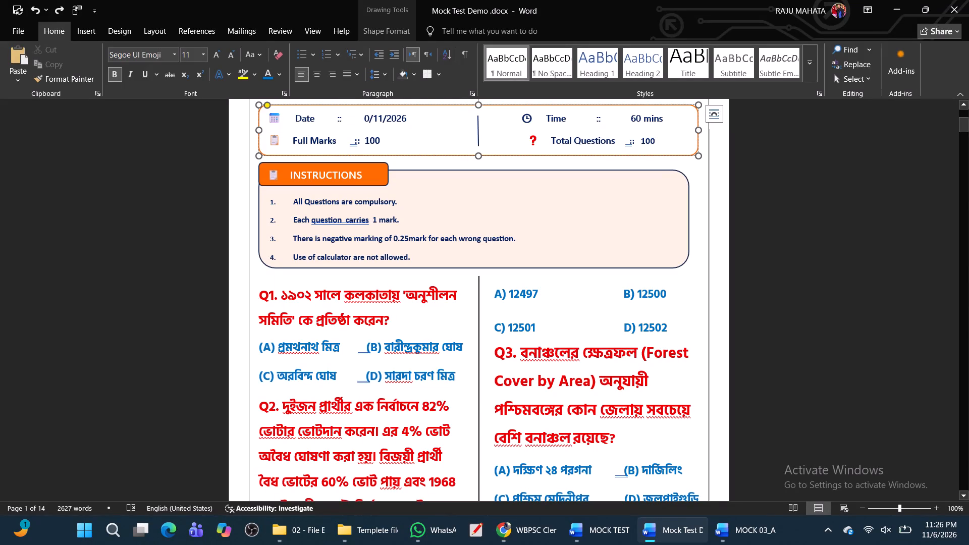
Set the question texts of Q1, Q2, Q3 and the first two lines of Q4 on page 1 to font size 16, leaving out the options.
{"action": "left_click_drag", "start_coordinate": [243, 294], "coordinate": [245, 316], "text": "ctrl"}
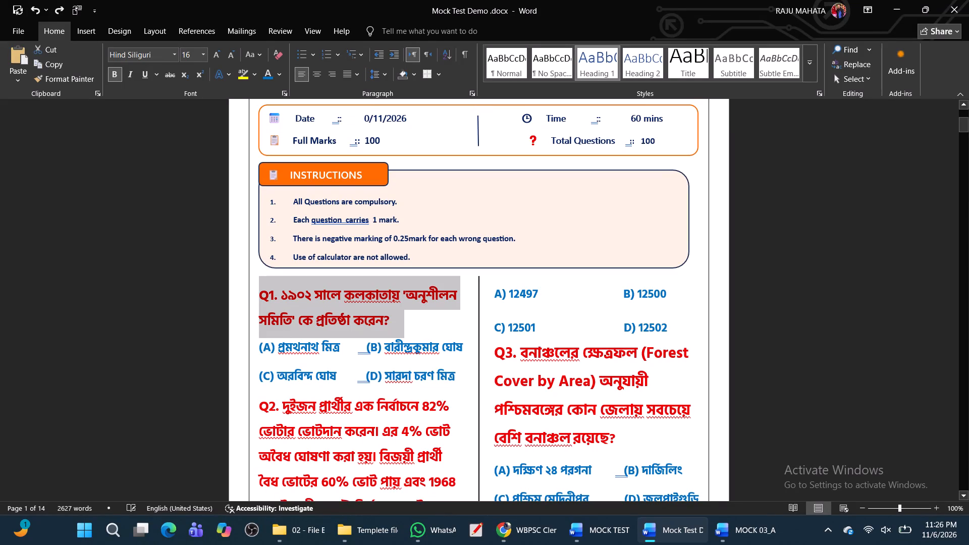
{"action": "left_click_drag", "start_coordinate": [482, 355], "coordinate": [483, 428], "text": "ctrl"}
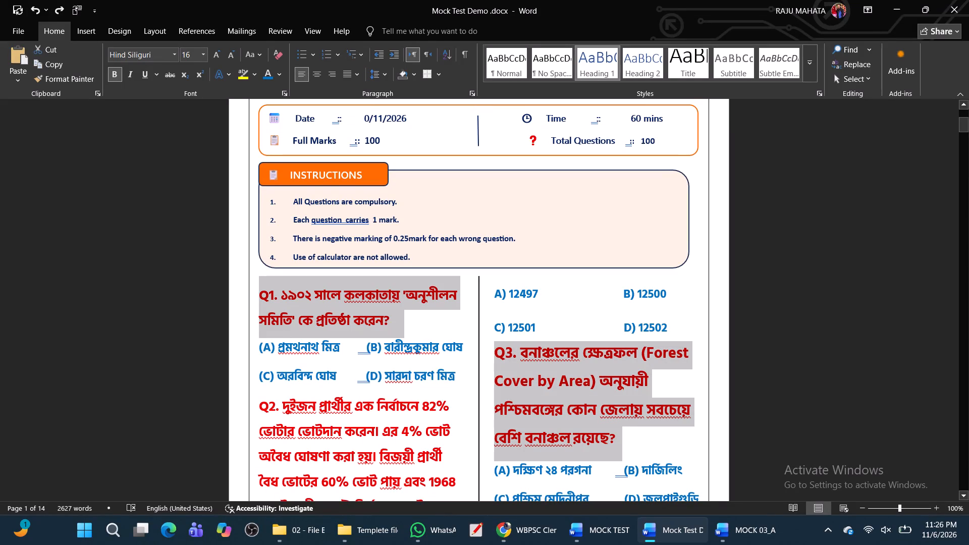
{"action": "left_click_drag", "start_coordinate": [483, 428], "coordinate": [484, 430], "text": "ctrl"}
{"action": "left_click_drag", "start_coordinate": [968, 128], "coordinate": [968, 143], "text": "ctrl"}
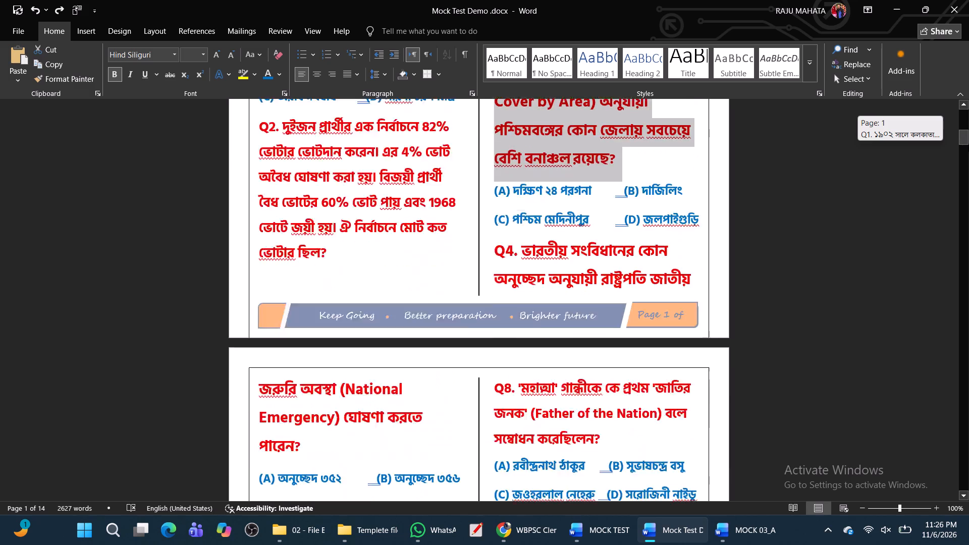
{"action": "left_click_drag", "start_coordinate": [968, 143], "coordinate": [966, 133], "text": "ctrl"}
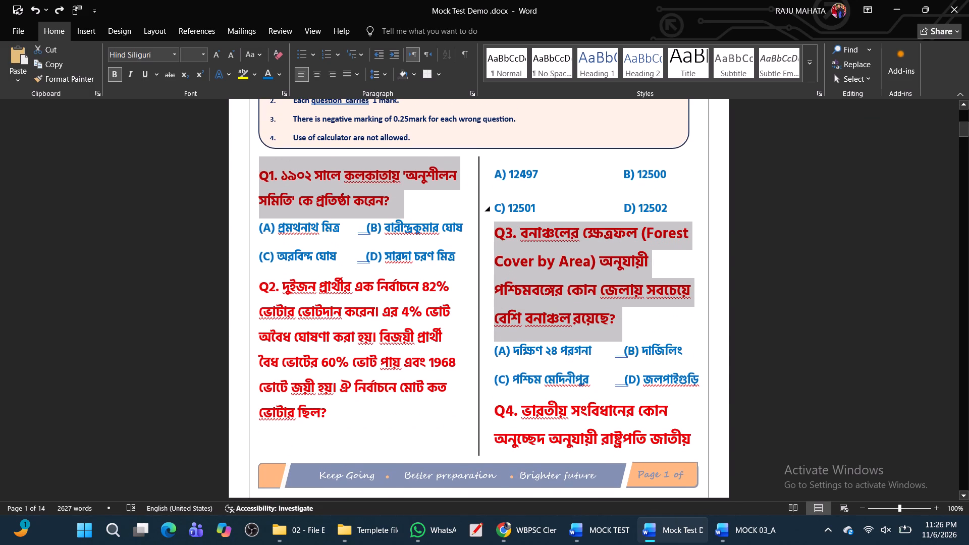
{"action": "left_click_drag", "start_coordinate": [245, 283], "coordinate": [245, 396], "text": "ctrl"}
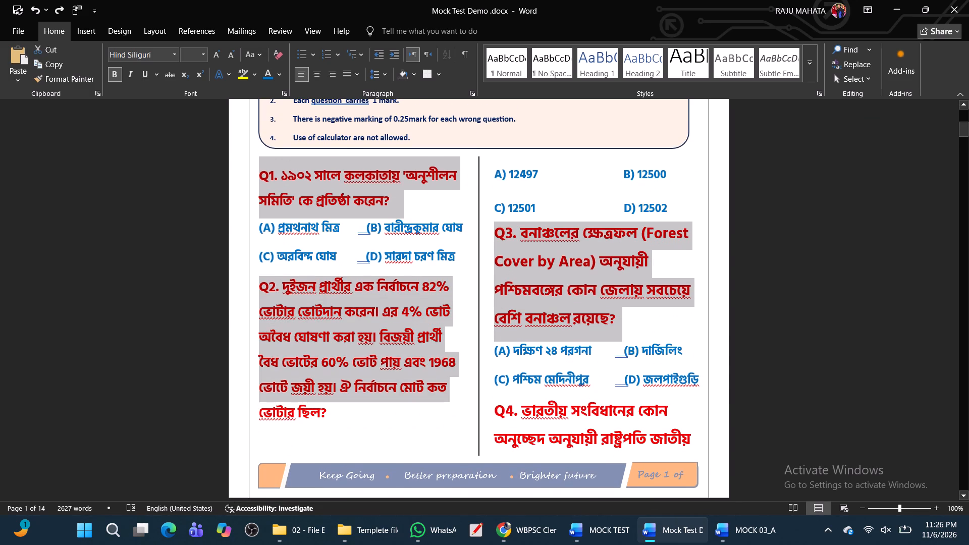
{"action": "left_click_drag", "start_coordinate": [245, 396], "coordinate": [245, 404], "text": "ctrl"}
{"action": "left_click_drag", "start_coordinate": [482, 414], "coordinate": [482, 416], "text": "ctrl"}
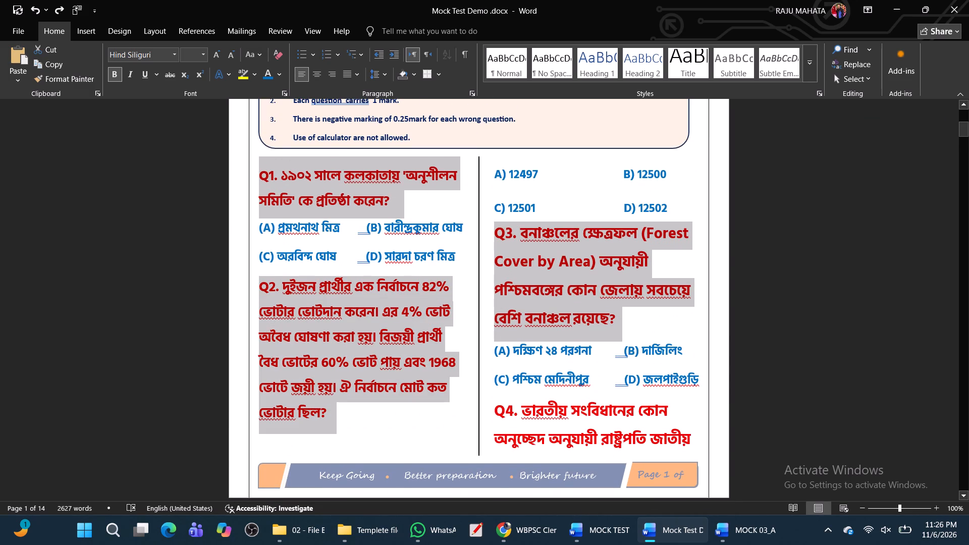
{"action": "left_click_drag", "start_coordinate": [482, 416], "coordinate": [486, 438], "text": "ctrl"}
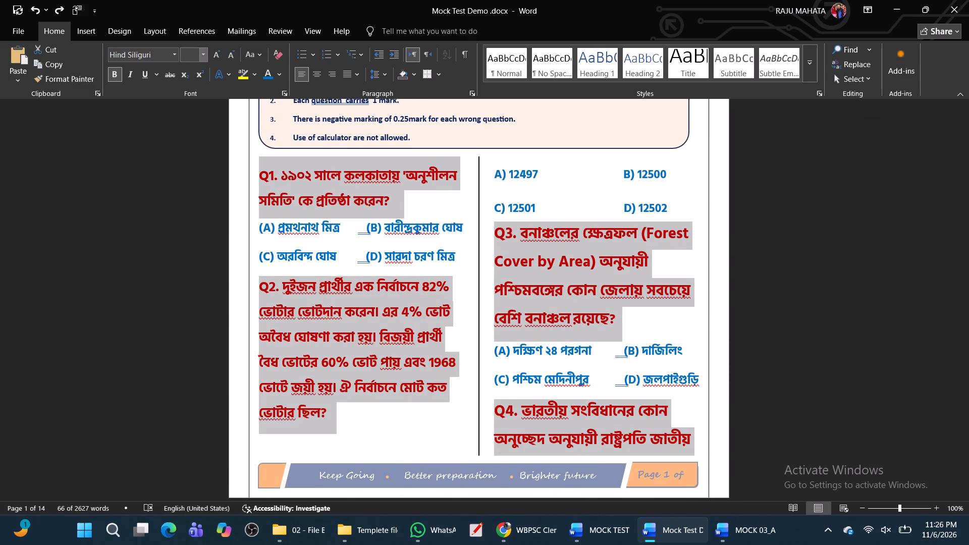
{"action": "left_click", "coordinate": [196, 53]}
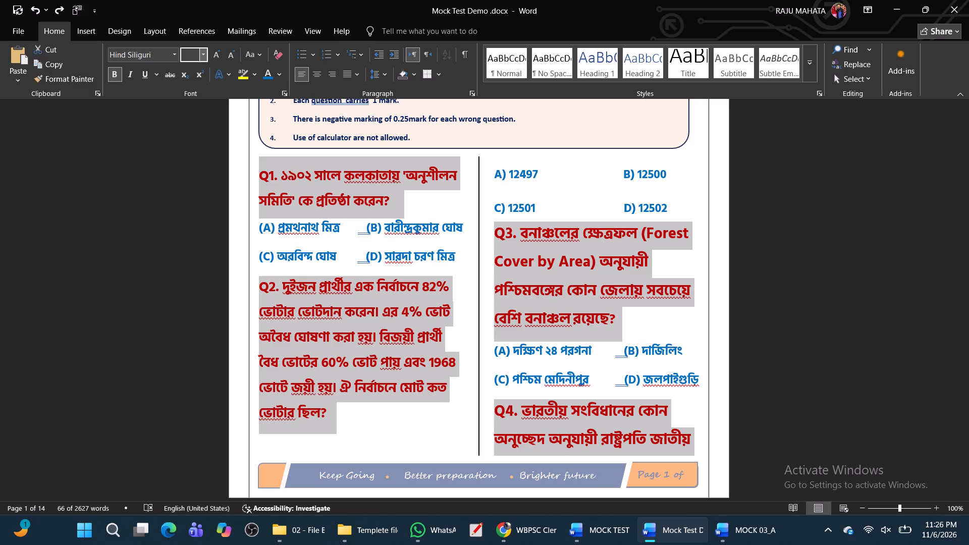
{"action": "left_click", "coordinate": [205, 56]}
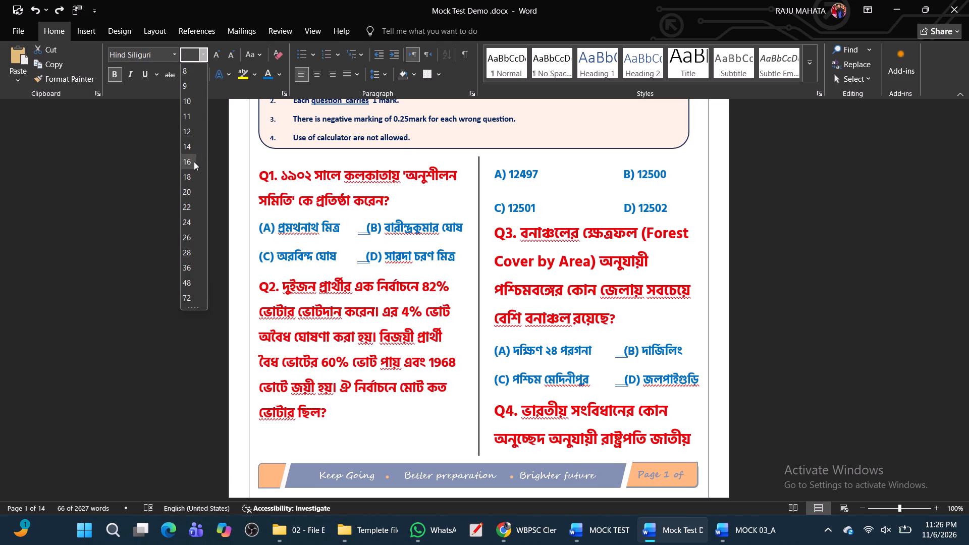
{"action": "left_click", "coordinate": [194, 161]}
Set the word জরুরি in Q4's last line on page 1 to font size 16.
{"action": "scroll", "coordinate": [596, 316], "scroll_direction": "down", "scroll_amount": 2}
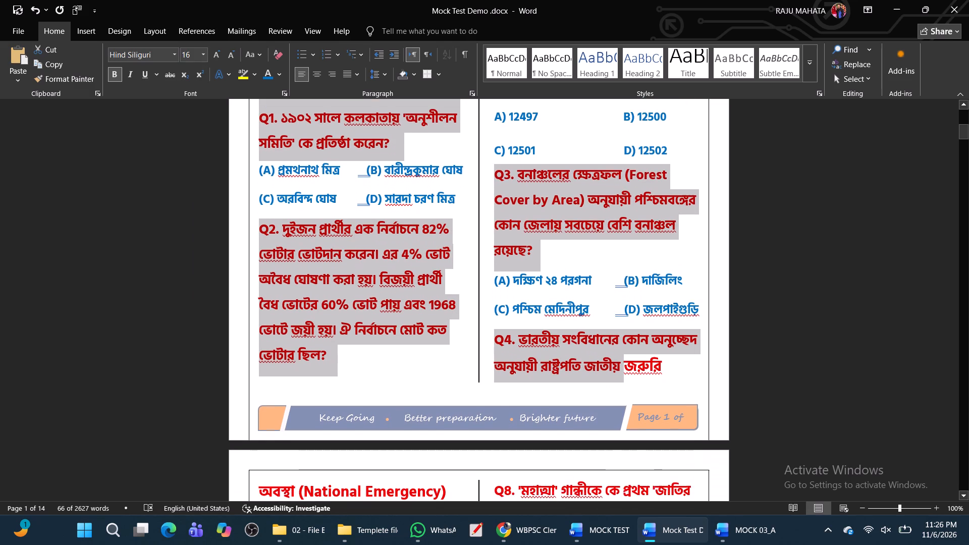
{"action": "left_click_drag", "start_coordinate": [673, 365], "coordinate": [618, 365]}
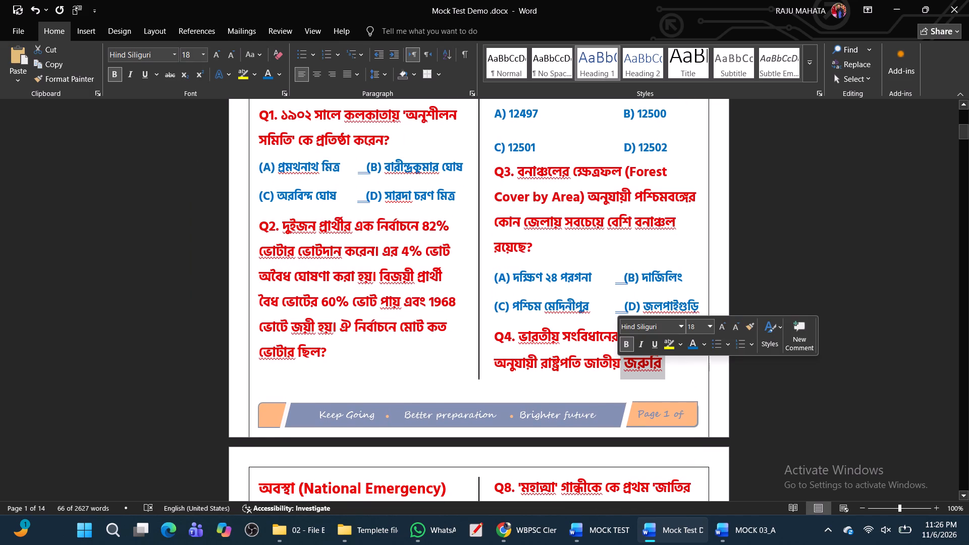
{"action": "left_click", "coordinate": [721, 328]}
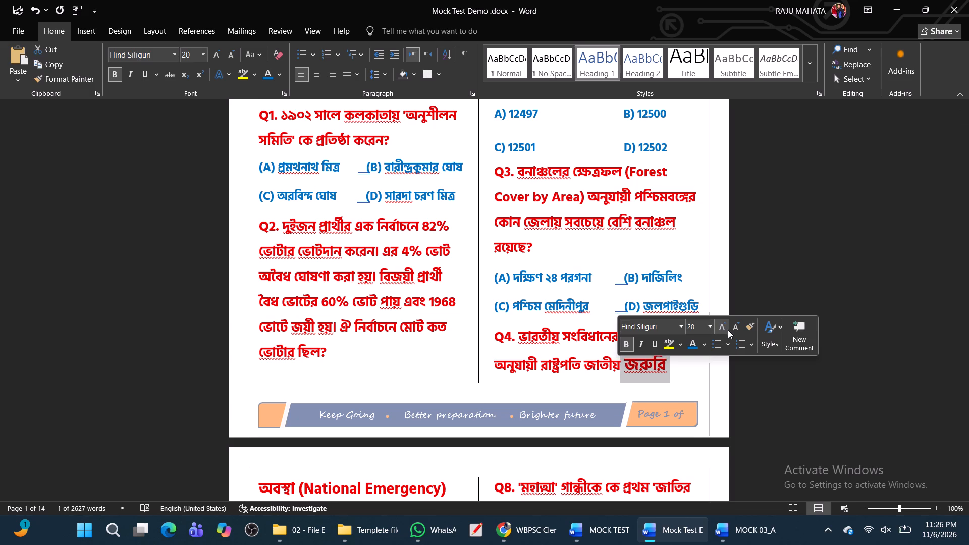
{"action": "double_click", "coordinate": [734, 326]}
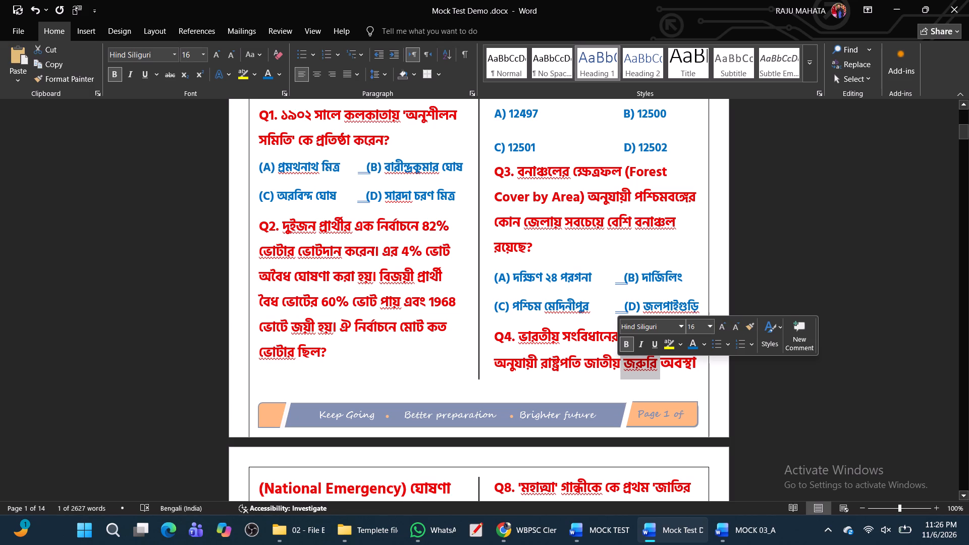
Set Q4's continuation on page 2, from (National Emergency) to the end of the question, to font size 16.
{"action": "scroll", "coordinate": [684, 387], "scroll_direction": "down", "scroll_amount": 3}
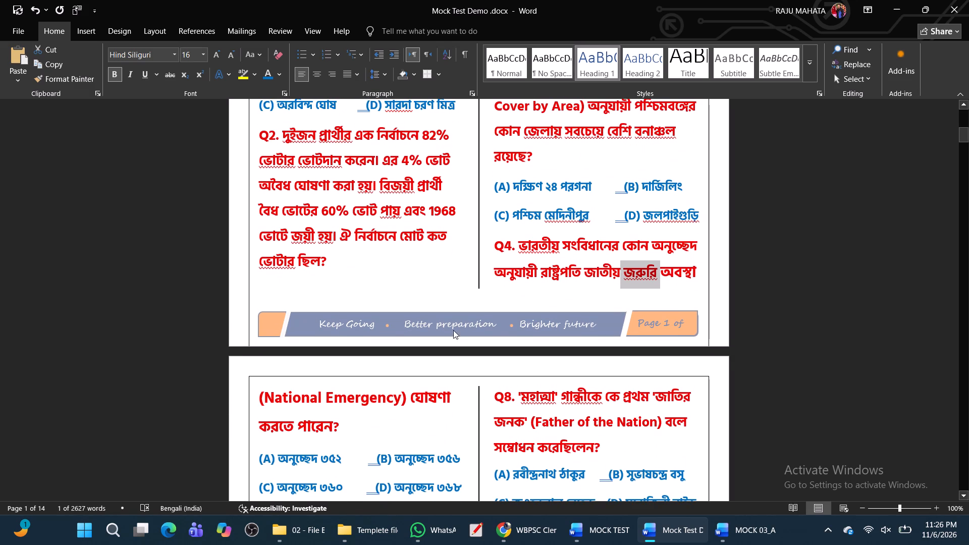
{"action": "scroll", "coordinate": [391, 366], "scroll_direction": "down", "scroll_amount": 2}
{"action": "left_click", "coordinate": [237, 334]}
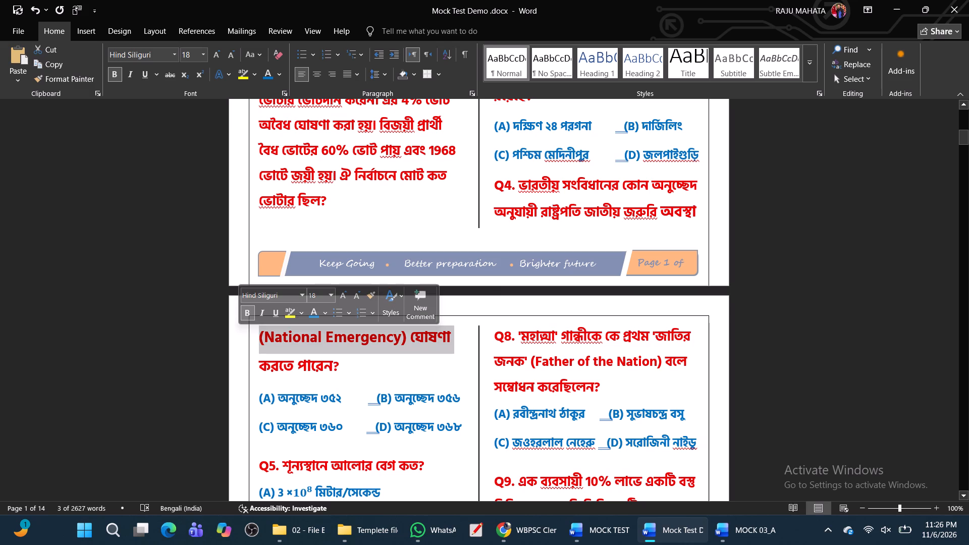
{"action": "left_click", "coordinate": [231, 57]}
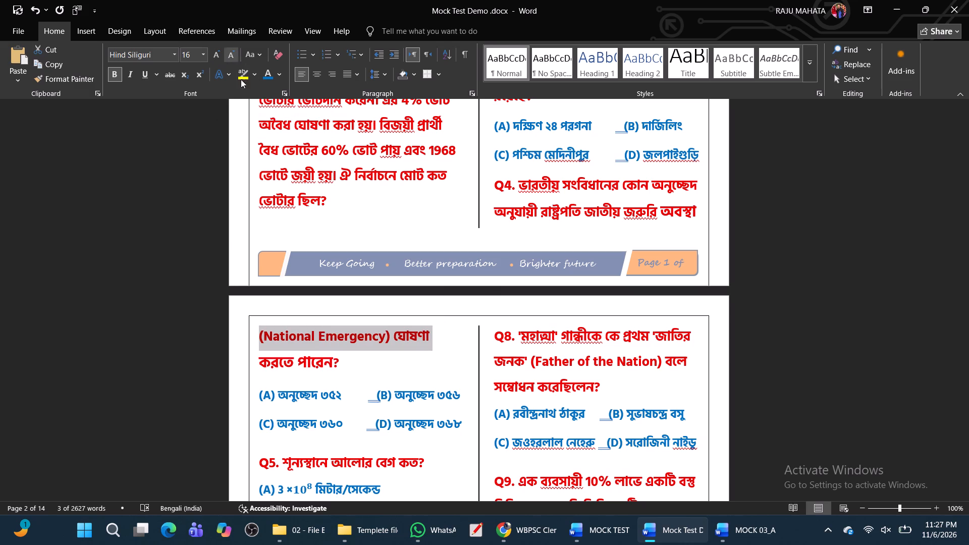
{"action": "left_click", "coordinate": [375, 350]}
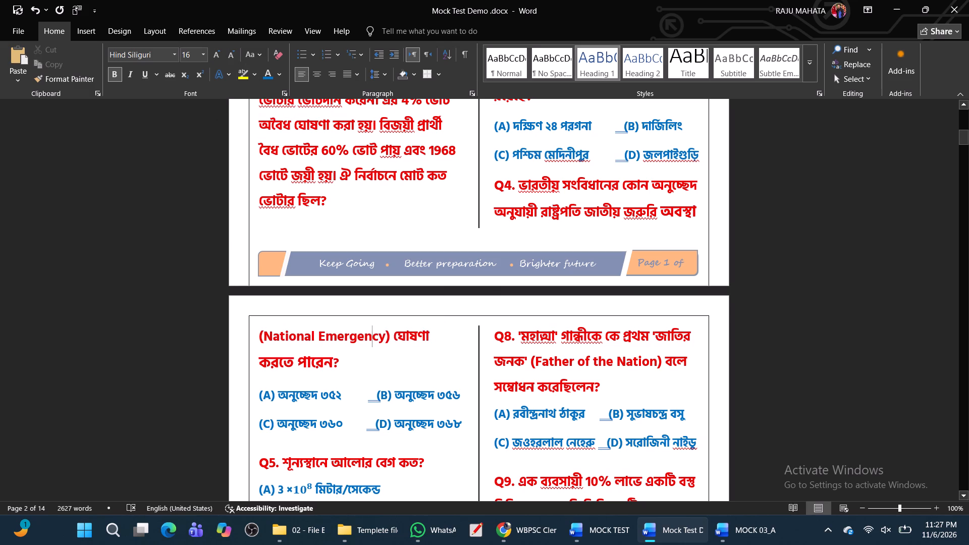
{"action": "left_click", "coordinate": [249, 364]}
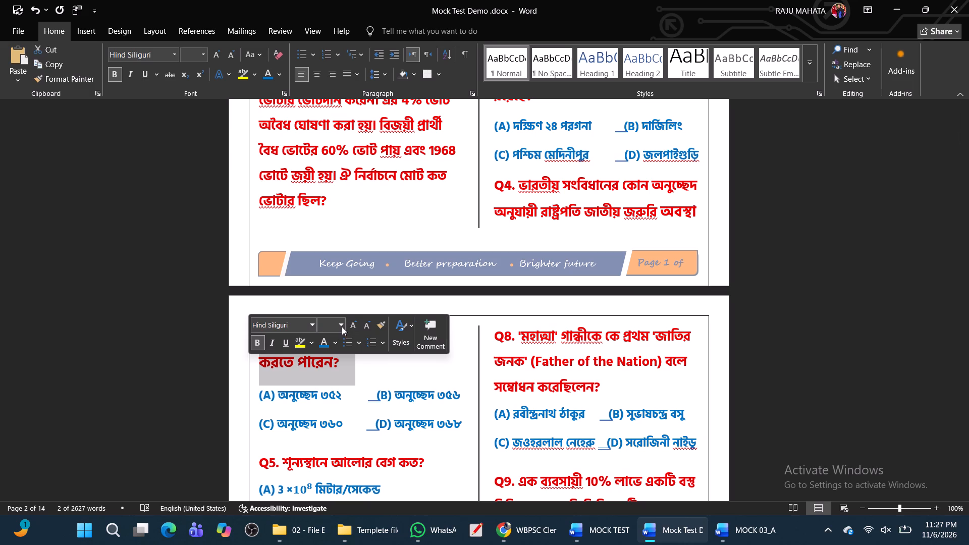
{"action": "left_click", "coordinate": [339, 325]}
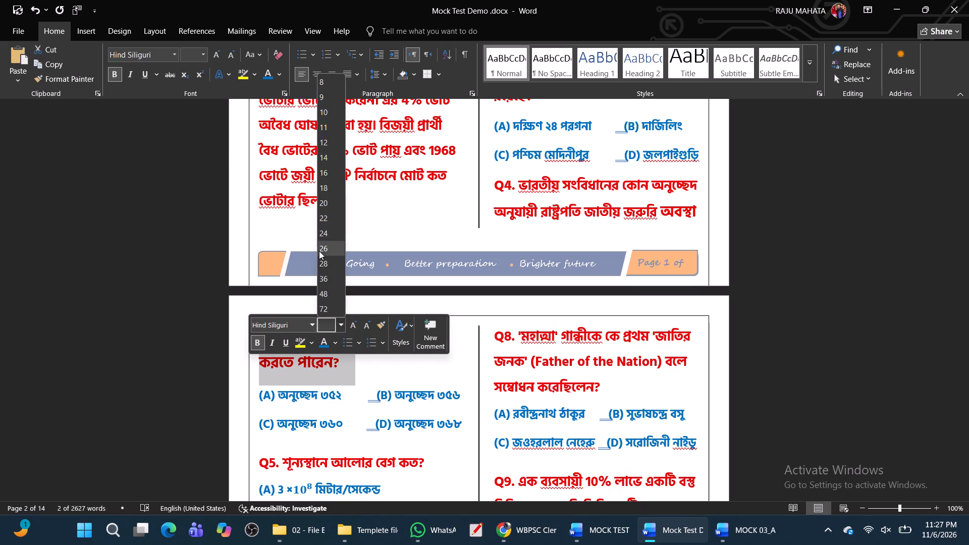
{"action": "left_click", "coordinate": [319, 174]}
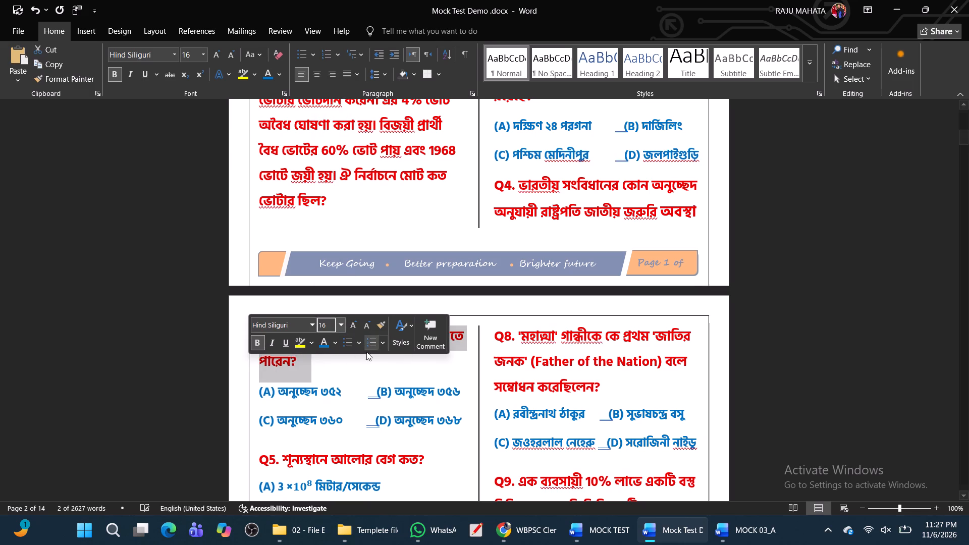
{"action": "left_click", "coordinate": [355, 375]}
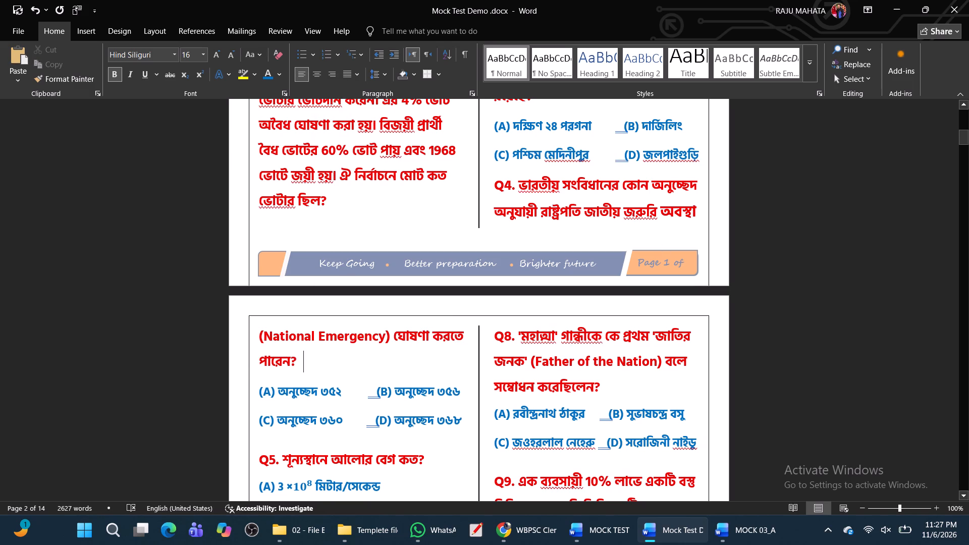
Set the word অবস্থা at the end of Q4's page 1 text to font size 16.
{"action": "double_click", "coordinate": [672, 220]}
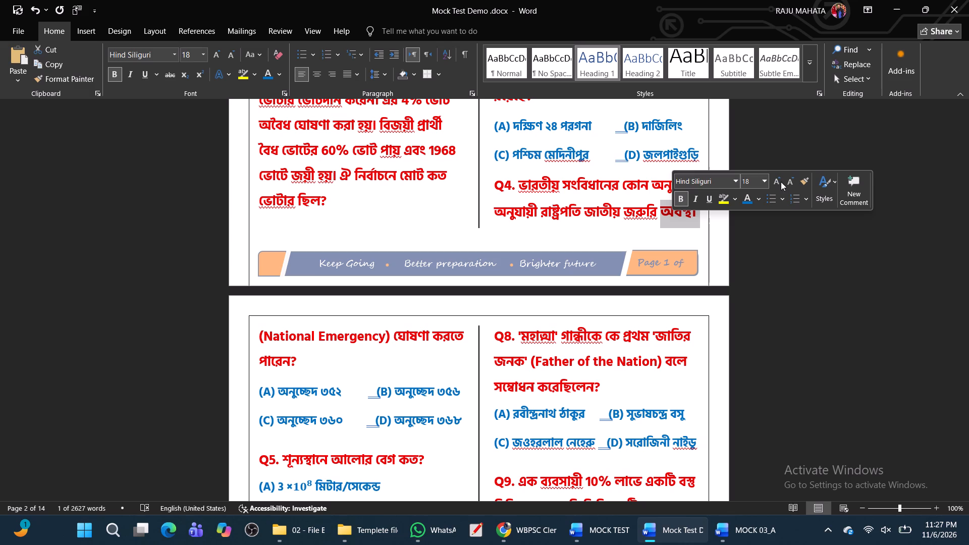
{"action": "left_click", "coordinate": [787, 182]}
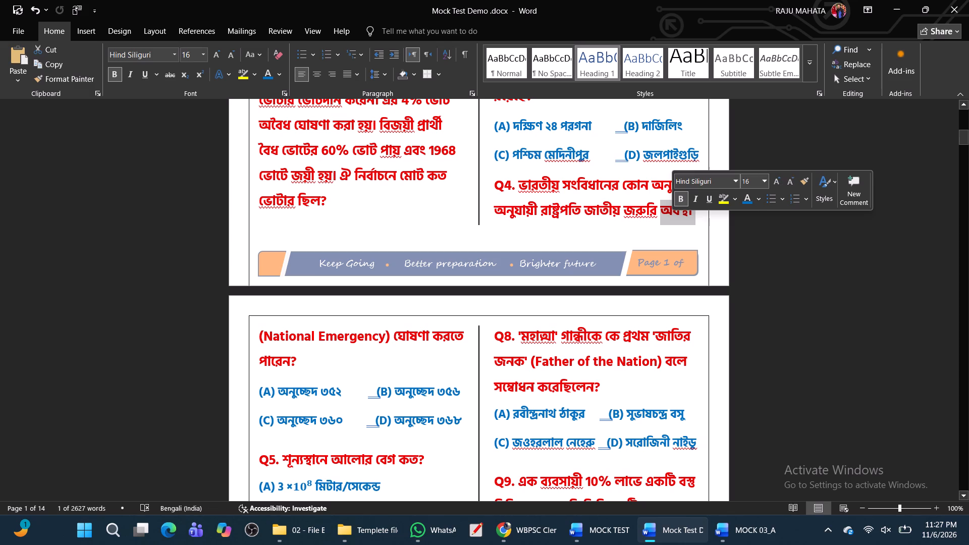
{"action": "left_click", "coordinate": [638, 245]}
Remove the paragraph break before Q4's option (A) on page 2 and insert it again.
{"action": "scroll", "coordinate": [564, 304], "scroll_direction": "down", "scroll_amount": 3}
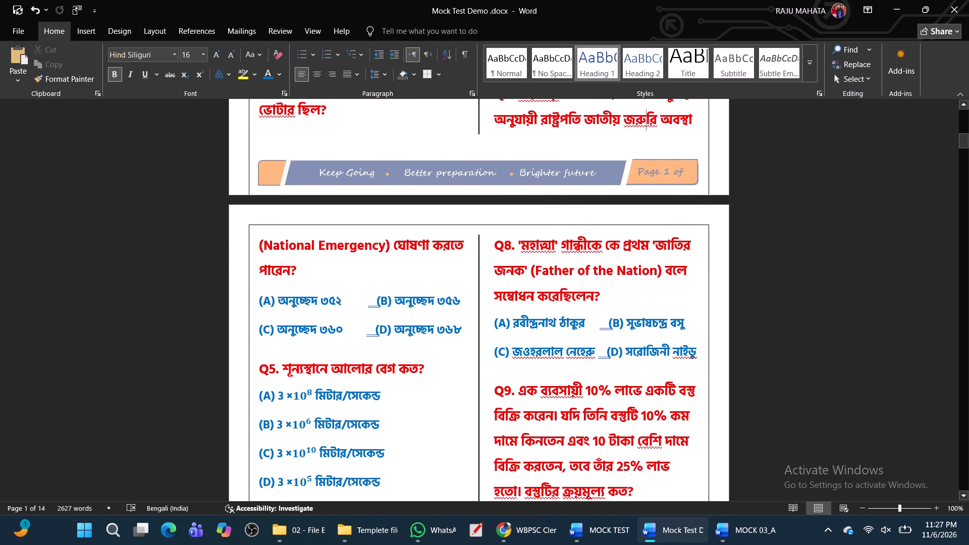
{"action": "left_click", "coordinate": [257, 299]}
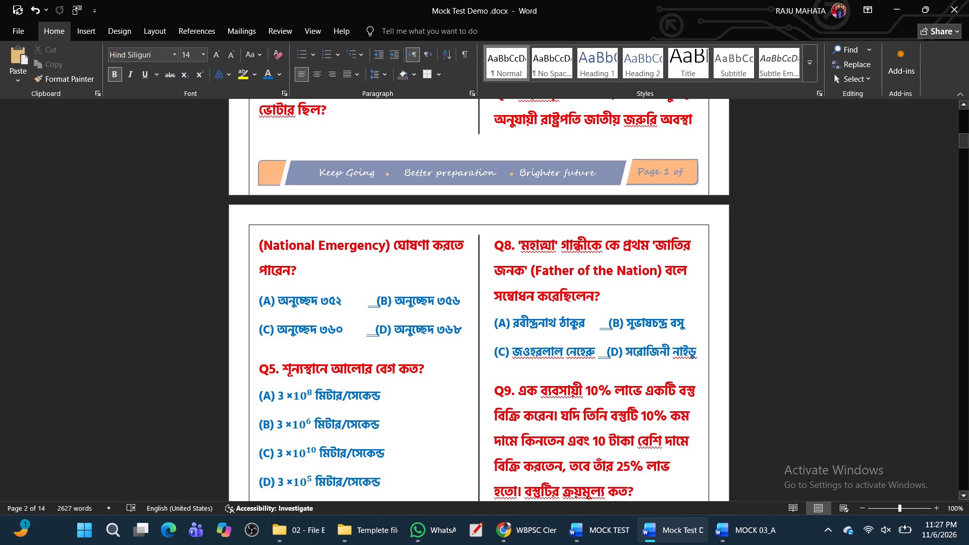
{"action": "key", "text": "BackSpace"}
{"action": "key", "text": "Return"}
Set the question text of Q5 through Q11 on page 2 to font size 16, leaving out the answer options.
{"action": "scroll", "coordinate": [387, 288], "scroll_direction": "down", "scroll_amount": 4}
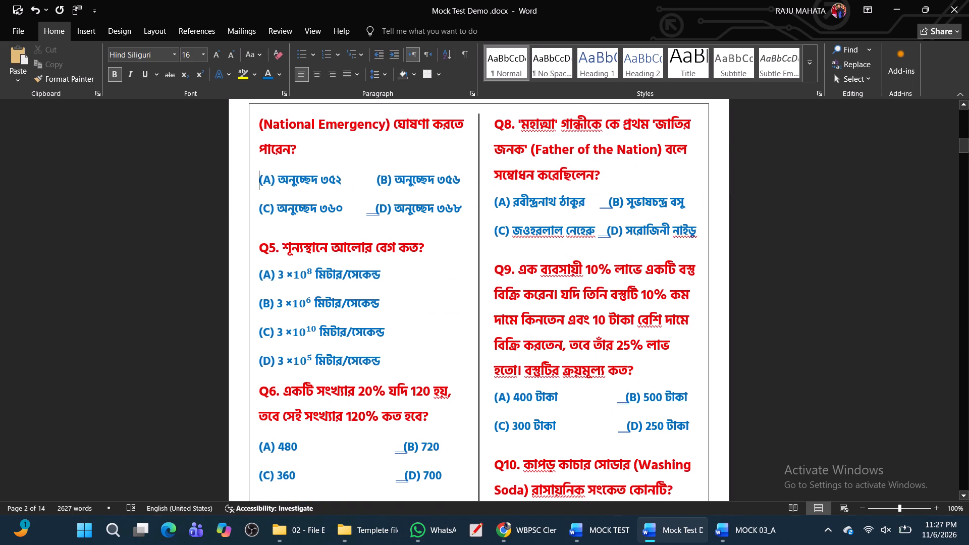
{"action": "left_click", "coordinate": [244, 250]}
{"action": "left_click_drag", "start_coordinate": [243, 394], "coordinate": [243, 398], "text": "ctrl"}
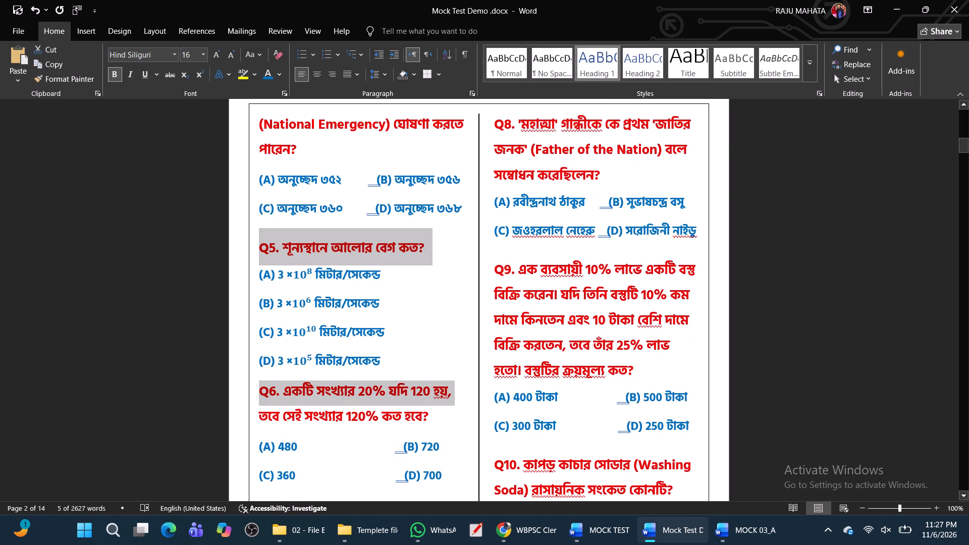
{"action": "left_click_drag", "start_coordinate": [243, 398], "coordinate": [242, 415], "text": "ctrl"}
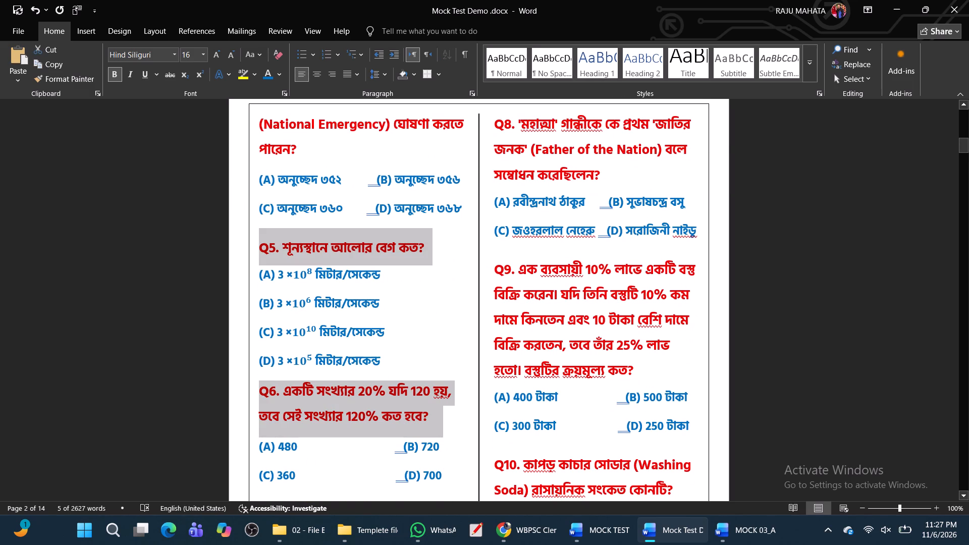
{"action": "left_click_drag", "start_coordinate": [481, 269], "coordinate": [484, 360], "text": "ctrl"}
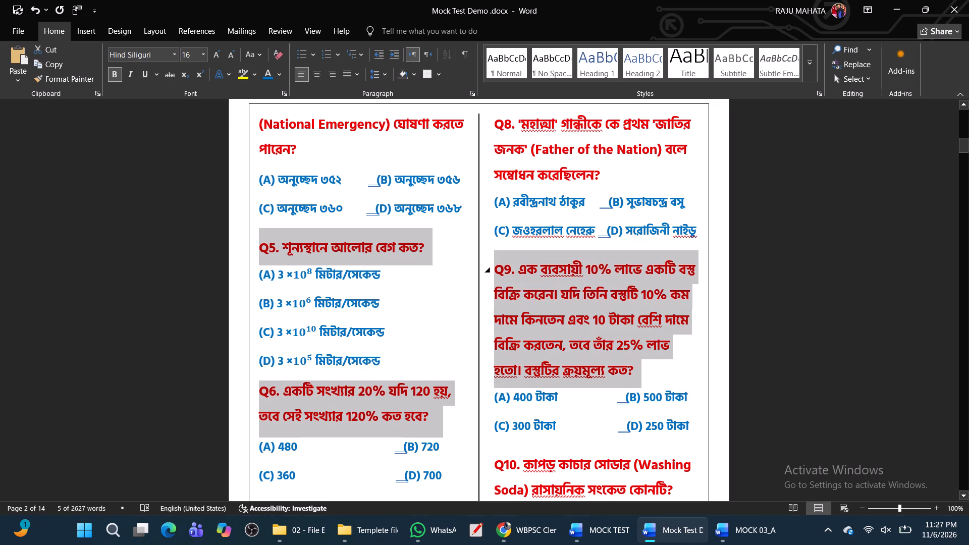
{"action": "left_click_drag", "start_coordinate": [484, 360], "coordinate": [484, 362], "text": "ctrl"}
{"action": "left_click_drag", "start_coordinate": [481, 125], "coordinate": [484, 166], "text": "ctrl"}
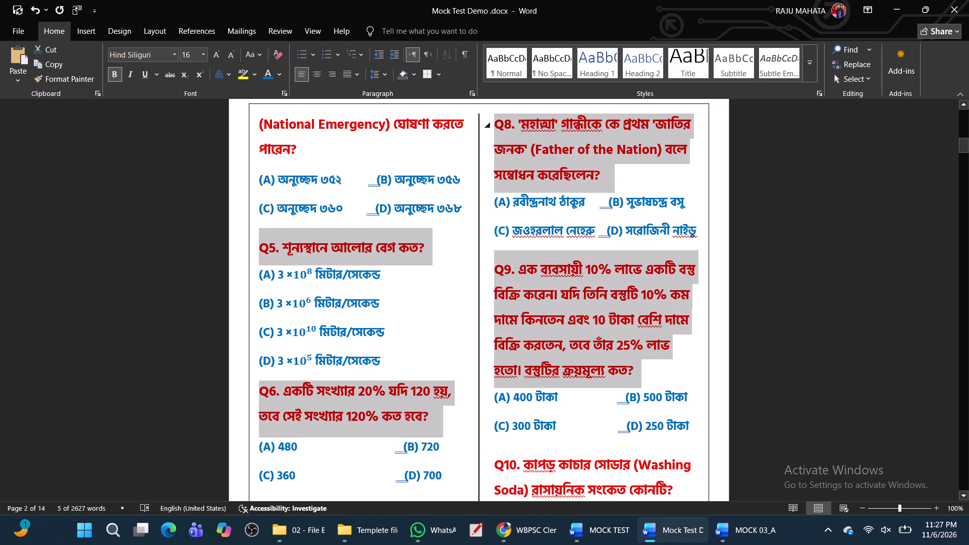
{"action": "left_click_drag", "start_coordinate": [484, 166], "coordinate": [484, 166], "text": "ctrl"}
{"action": "left_click_drag", "start_coordinate": [961, 142], "coordinate": [961, 145], "text": "ctrl"}
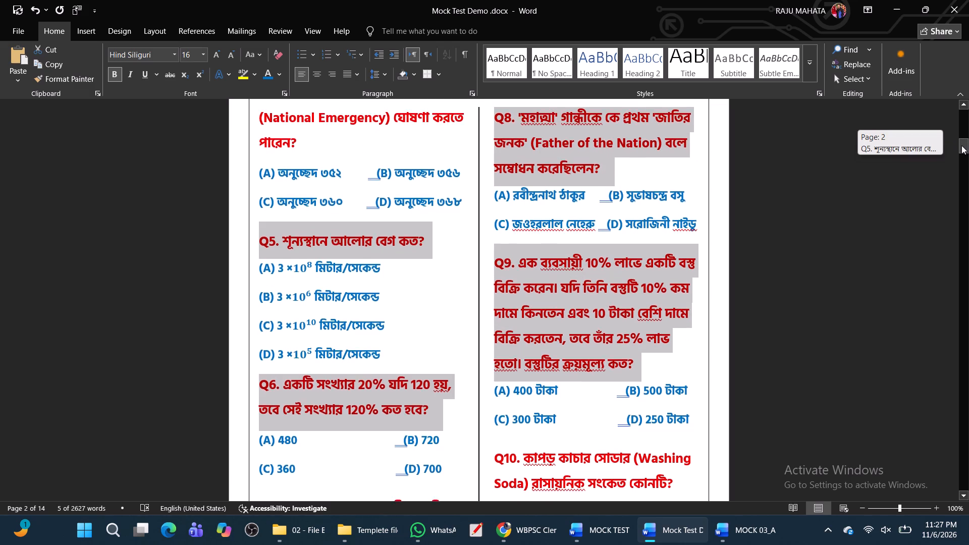
{"action": "left_click_drag", "start_coordinate": [961, 145], "coordinate": [962, 152], "text": "ctrl"}
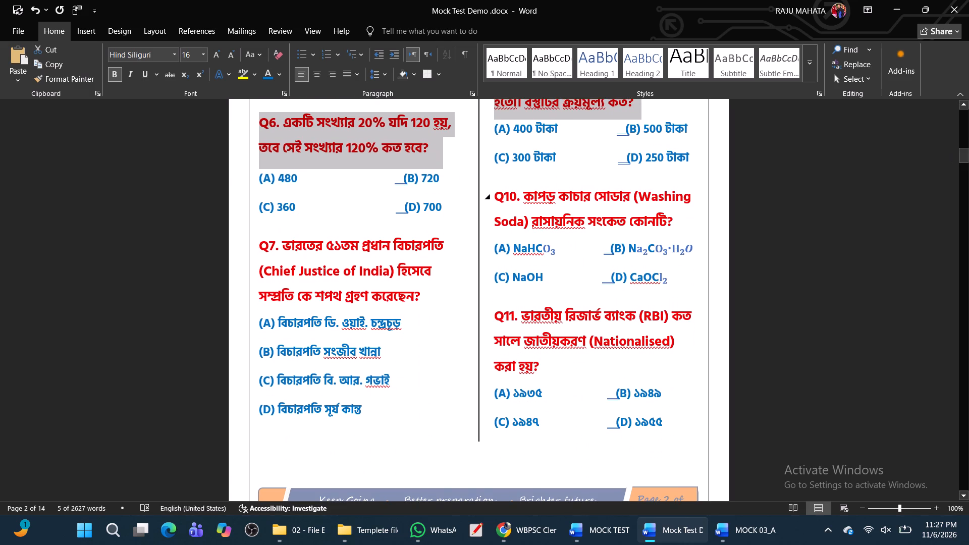
{"action": "left_click_drag", "start_coordinate": [481, 195], "coordinate": [482, 199], "text": "ctrl"}
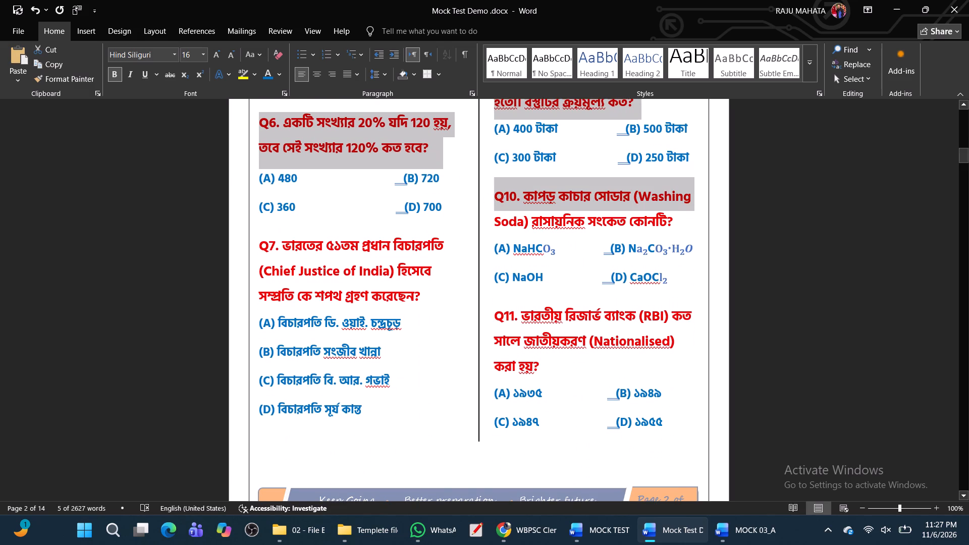
{"action": "left_click_drag", "start_coordinate": [482, 199], "coordinate": [486, 217], "text": "ctrl"}
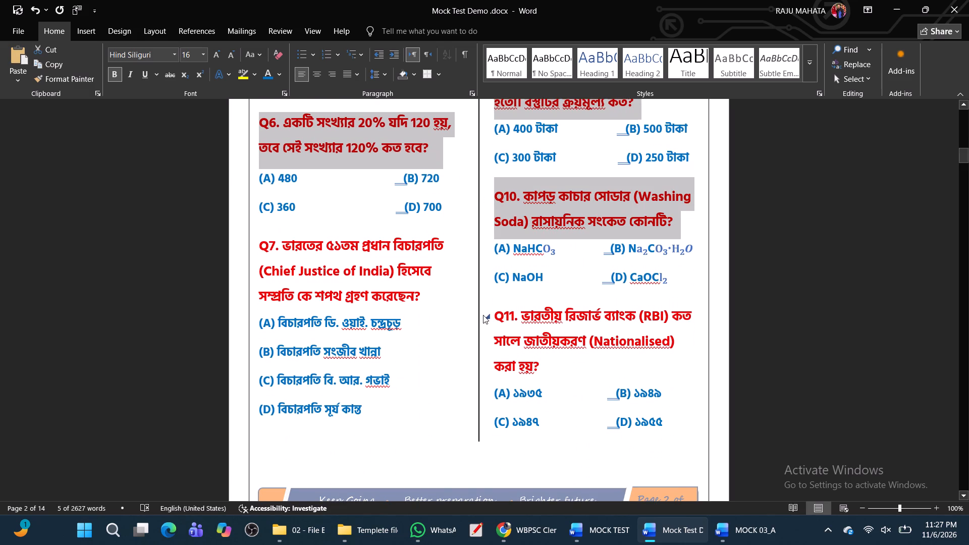
{"action": "left_click_drag", "start_coordinate": [481, 315], "coordinate": [483, 357], "text": "ctrl"}
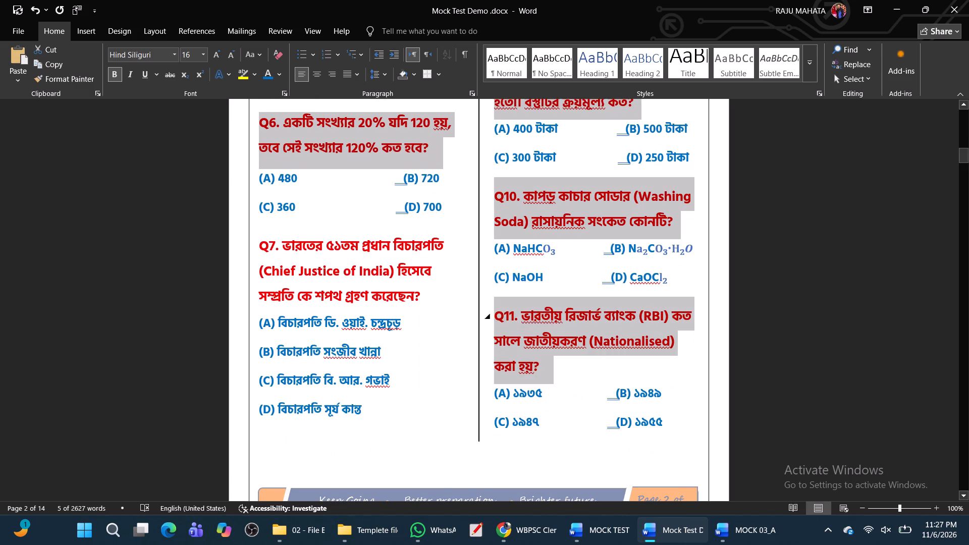
{"action": "left_click_drag", "start_coordinate": [483, 357], "coordinate": [483, 358], "text": "ctrl"}
{"action": "left_click_drag", "start_coordinate": [245, 244], "coordinate": [246, 263], "text": "ctrl"}
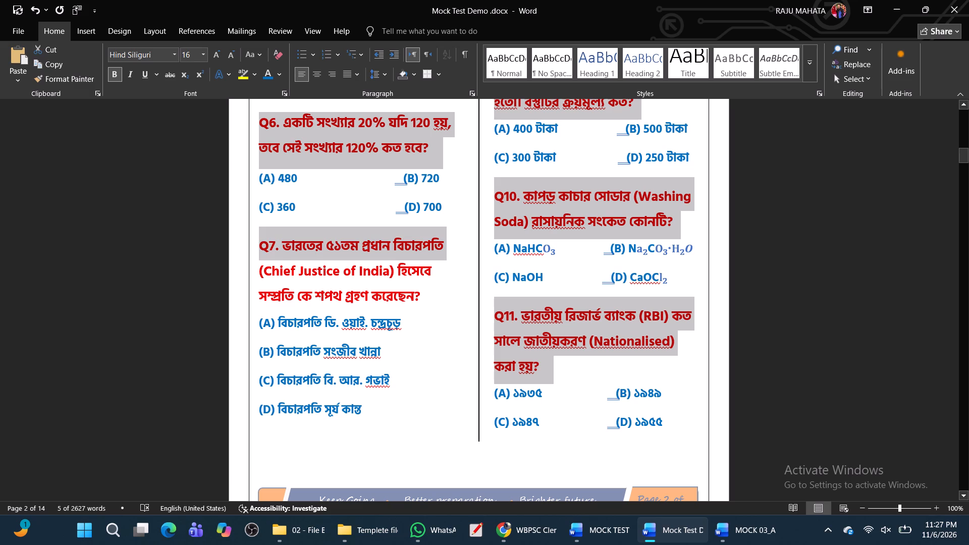
{"action": "left_click_drag", "start_coordinate": [246, 263], "coordinate": [247, 287], "text": "ctrl"}
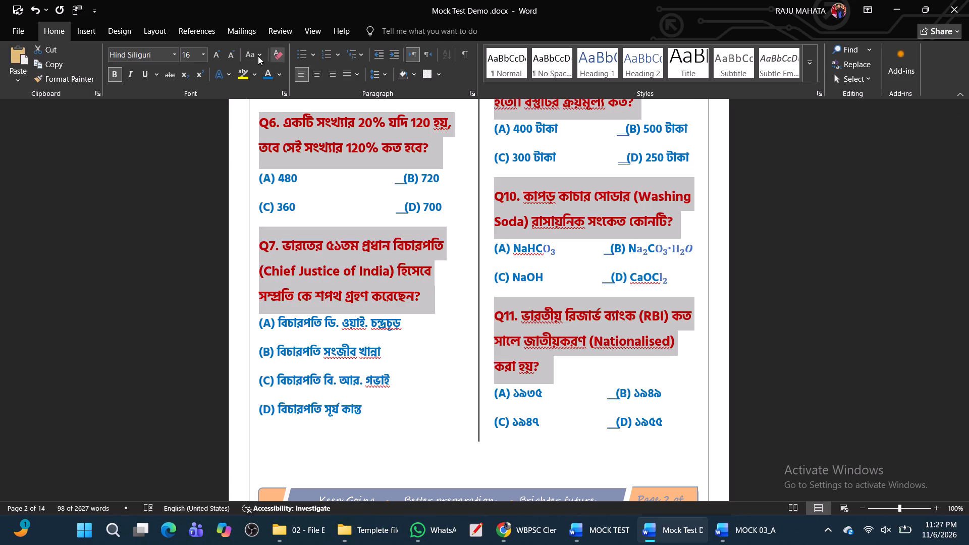
{"action": "left_click", "coordinate": [202, 57]}
{"action": "left_click", "coordinate": [189, 162]}
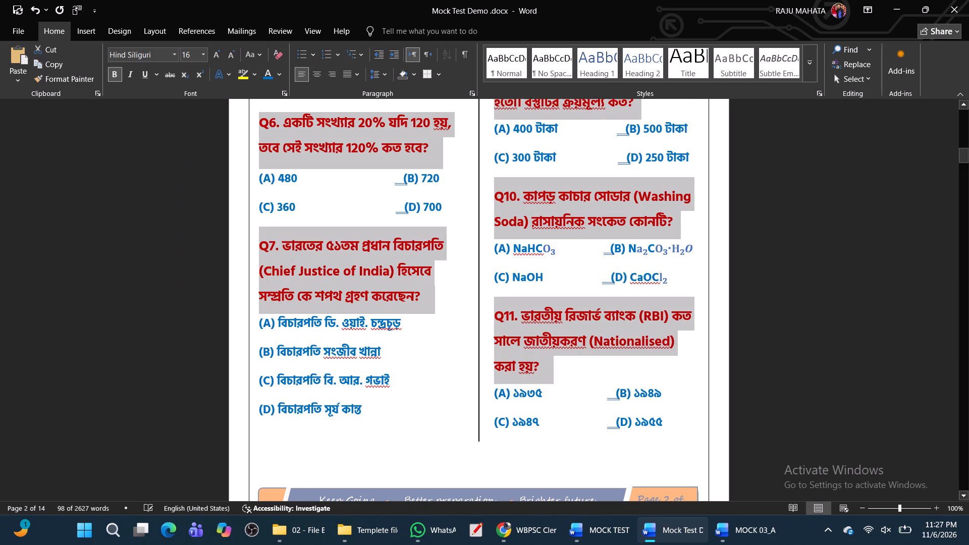
Check the font size of the question text on page 3, from Q12 to Q19.
{"action": "scroll", "coordinate": [344, 246], "scroll_direction": "down", "scroll_amount": 13}
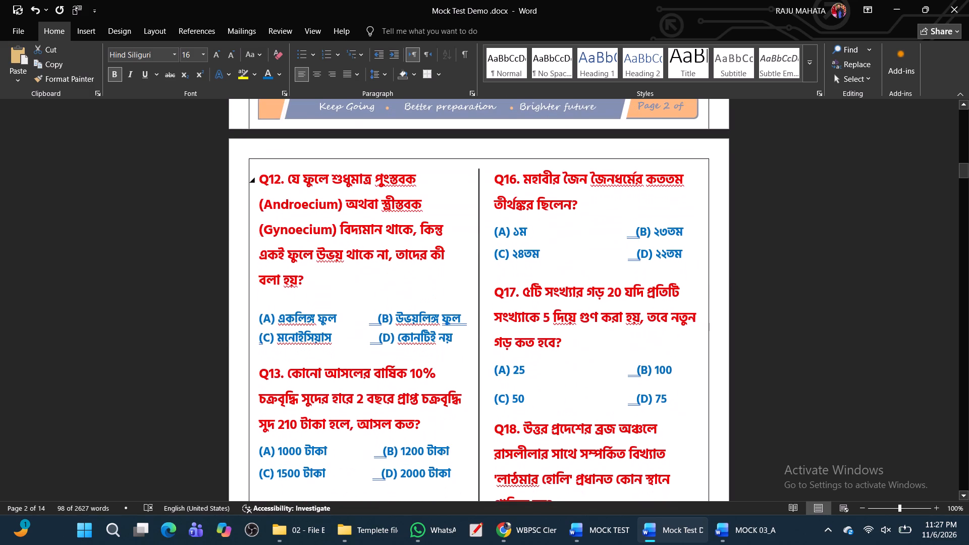
{"action": "left_click", "coordinate": [345, 234]}
{"action": "left_click", "coordinate": [578, 180]}
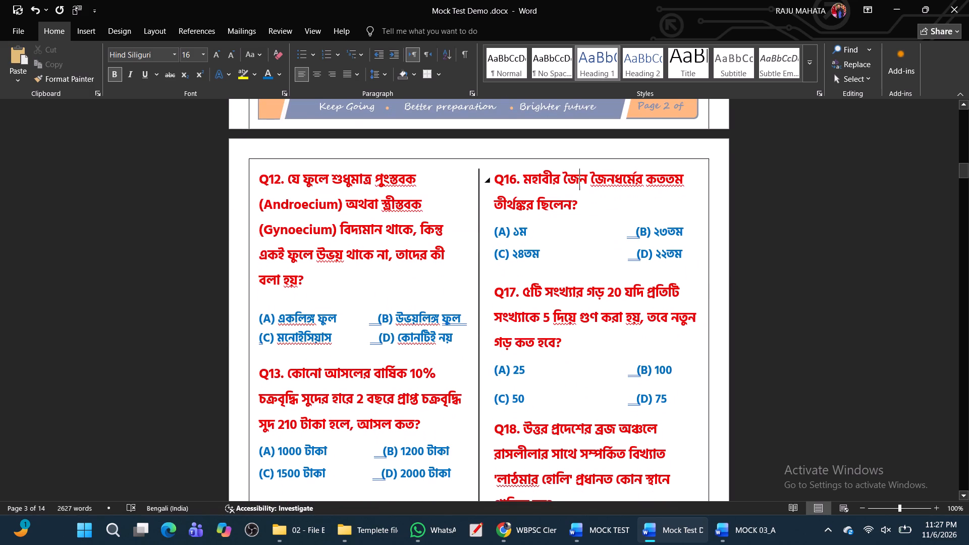
{"action": "left_click", "coordinate": [554, 295]}
{"action": "left_click", "coordinate": [379, 373]}
{"action": "left_click", "coordinate": [546, 436]}
{"action": "scroll", "coordinate": [484, 317], "scroll_direction": "down", "scroll_amount": 5}
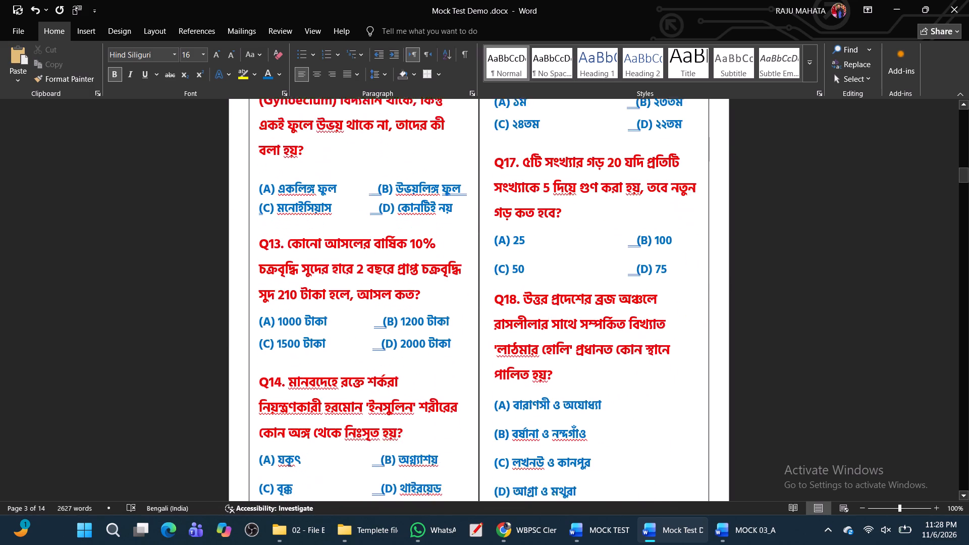
{"action": "scroll", "coordinate": [456, 299], "scroll_direction": "down", "scroll_amount": 3}
{"action": "left_click", "coordinate": [335, 293]}
{"action": "left_click", "coordinate": [359, 416]}
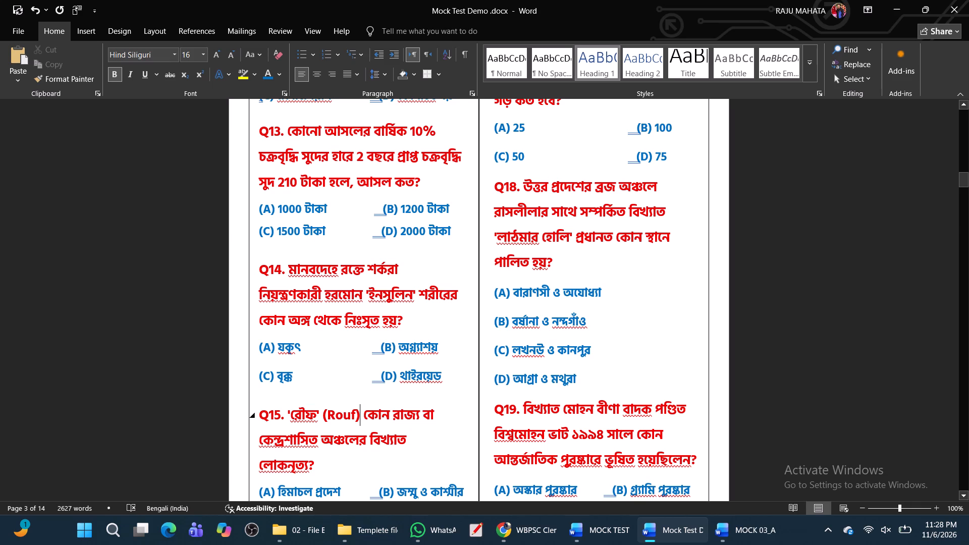
{"action": "left_click", "coordinate": [587, 432]}
Check the font size of the question text on page 4, from Q20 to Q25.
{"action": "scroll", "coordinate": [589, 431], "scroll_direction": "down", "scroll_amount": 4}
{"action": "scroll", "coordinate": [429, 370], "scroll_direction": "down", "scroll_amount": 2}
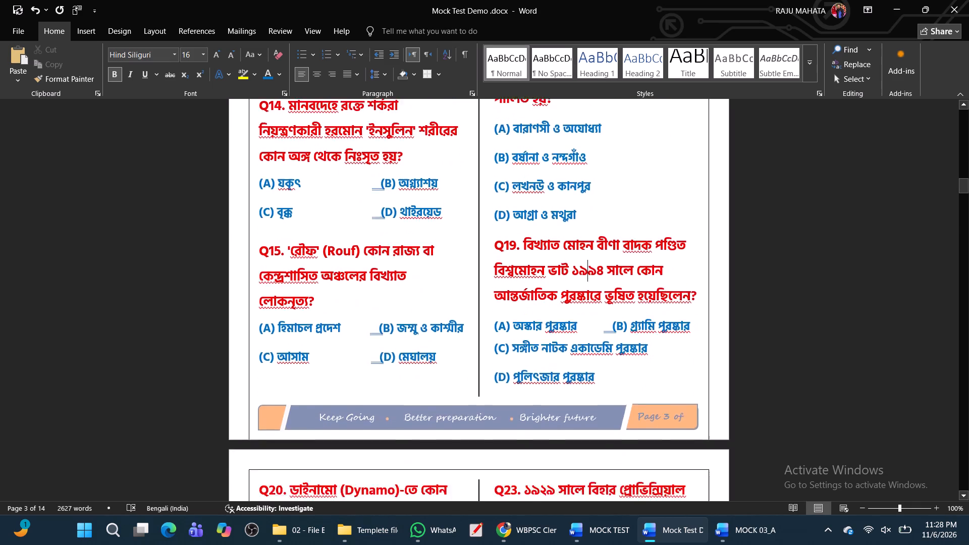
{"action": "scroll", "coordinate": [429, 370], "scroll_direction": "down", "scroll_amount": 4}
{"action": "left_click", "coordinate": [378, 362]}
{"action": "left_click", "coordinate": [391, 372]}
{"action": "left_click", "coordinate": [575, 376]}
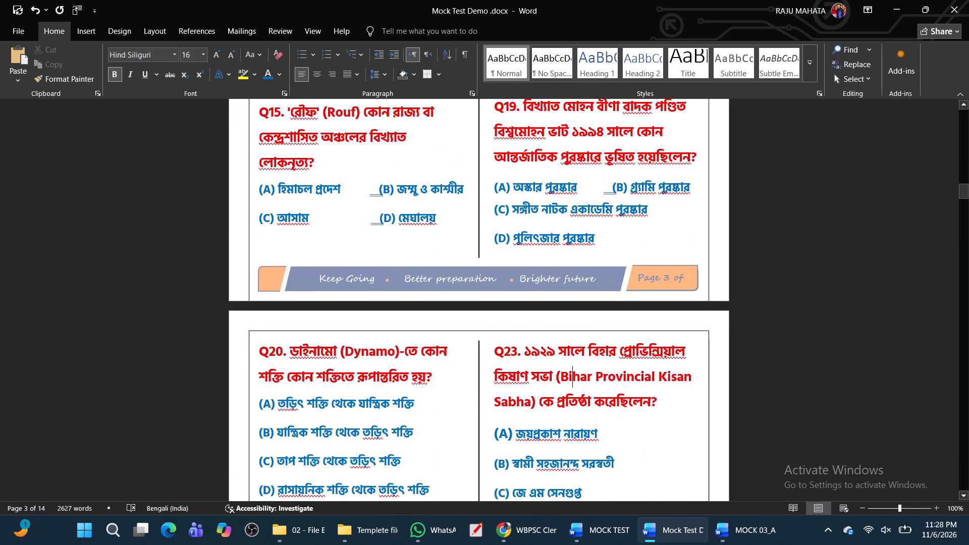
{"action": "scroll", "coordinate": [542, 404], "scroll_direction": "down", "scroll_amount": 9}
{"action": "left_click", "coordinate": [404, 316]}
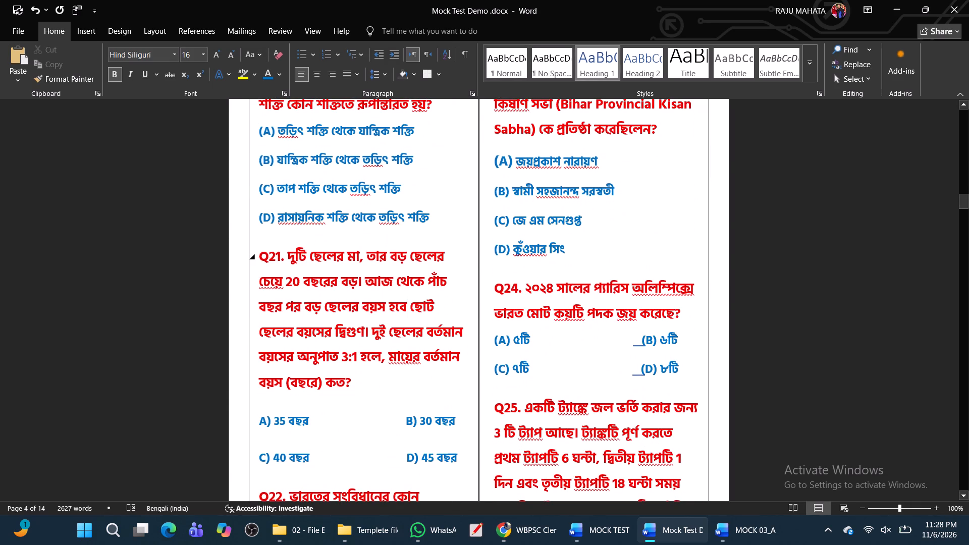
{"action": "left_click", "coordinate": [564, 289]}
{"action": "left_click", "coordinate": [553, 401]}
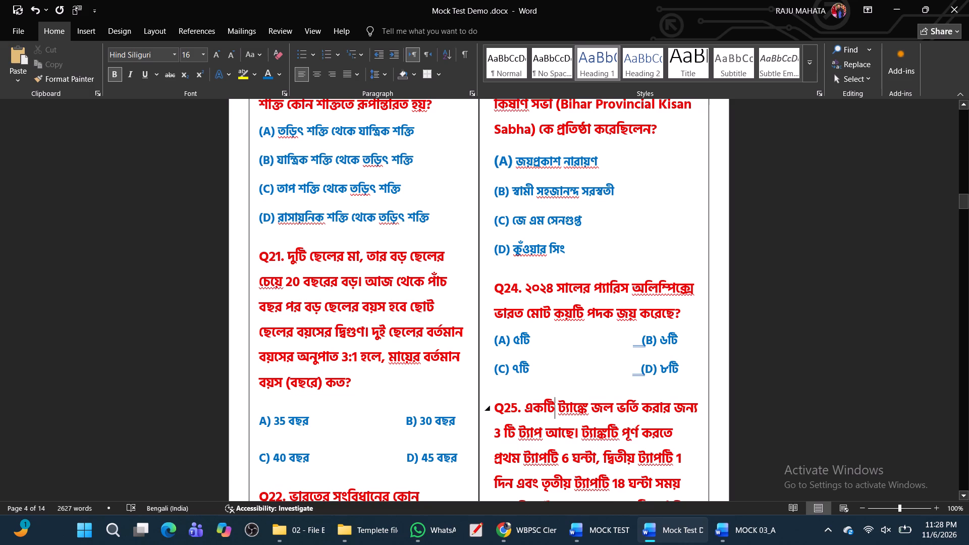
{"action": "scroll", "coordinate": [438, 375], "scroll_direction": "down", "scroll_amount": 4}
{"action": "scroll", "coordinate": [340, 401], "scroll_direction": "down", "scroll_amount": 2}
{"action": "left_click", "coordinate": [336, 338]}
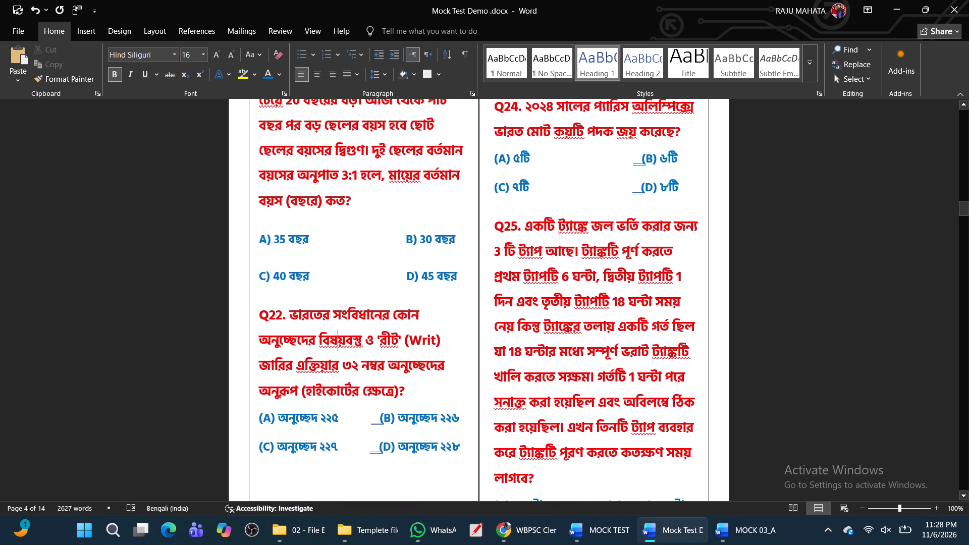
{"action": "left_click", "coordinate": [588, 318]}
Check the font size of the question text on page 5, from Q26 to Q32.
{"action": "scroll", "coordinate": [466, 445], "scroll_direction": "down", "scroll_amount": 5}
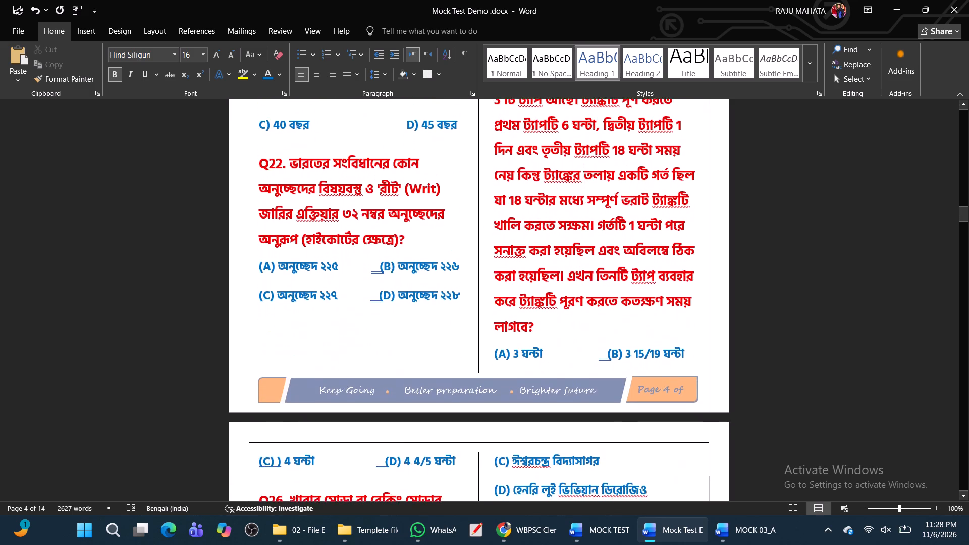
{"action": "scroll", "coordinate": [337, 467], "scroll_direction": "down", "scroll_amount": 4}
{"action": "left_click", "coordinate": [331, 367]}
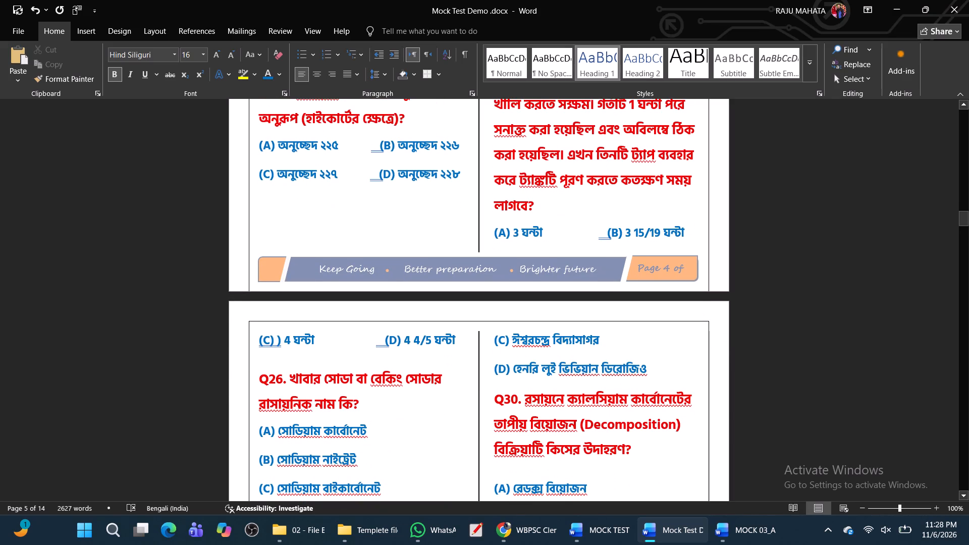
{"action": "left_click", "coordinate": [546, 396]}
{"action": "scroll", "coordinate": [271, 405], "scroll_direction": "down", "scroll_amount": 6}
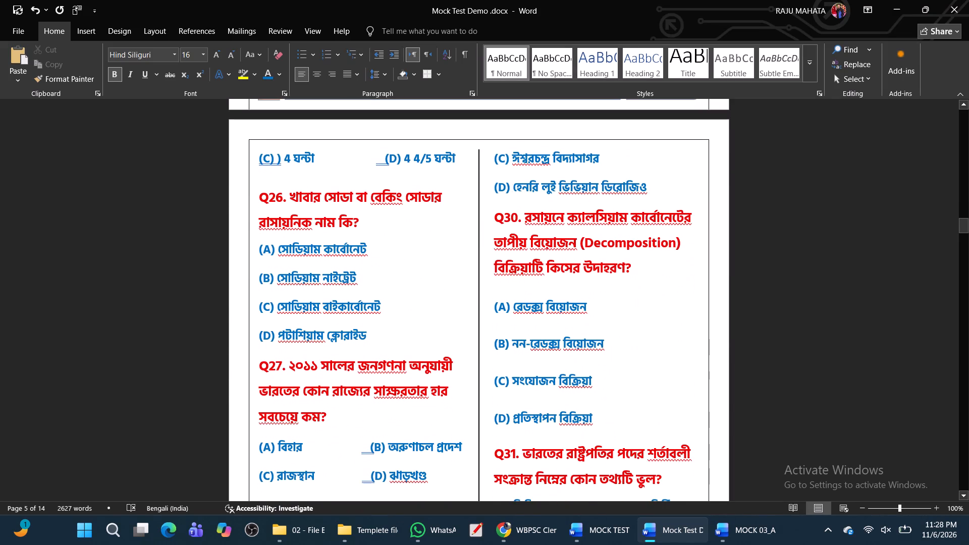
{"action": "left_click", "coordinate": [318, 364]}
{"action": "left_click", "coordinate": [571, 452]}
{"action": "scroll", "coordinate": [420, 388], "scroll_direction": "down", "scroll_amount": 6}
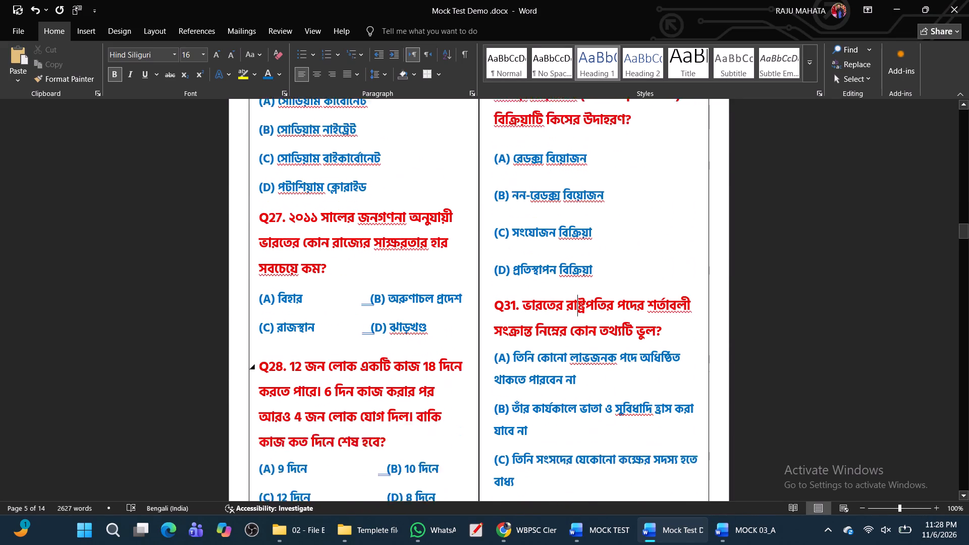
{"action": "left_click", "coordinate": [317, 348]}
{"action": "left_click", "coordinate": [574, 298]}
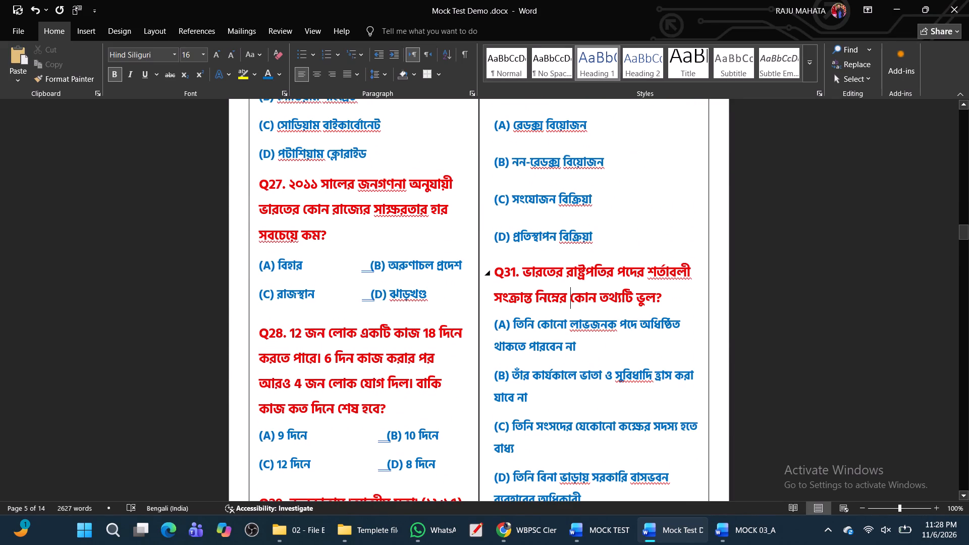
{"action": "scroll", "coordinate": [480, 353], "scroll_direction": "down", "scroll_amount": 5}
{"action": "scroll", "coordinate": [350, 376], "scroll_direction": "down", "scroll_amount": 3}
{"action": "left_click", "coordinate": [330, 274]}
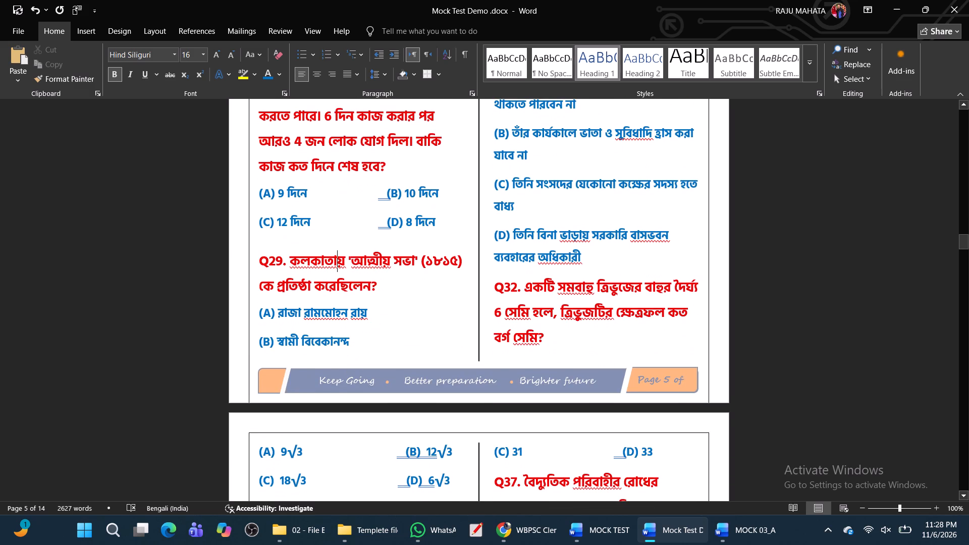
{"action": "left_click", "coordinate": [575, 307]}
Check the font size of the question text on page 6, from Q33 to Q40.
{"action": "scroll", "coordinate": [417, 344], "scroll_direction": "down", "scroll_amount": 4}
{"action": "left_click", "coordinate": [328, 397]}
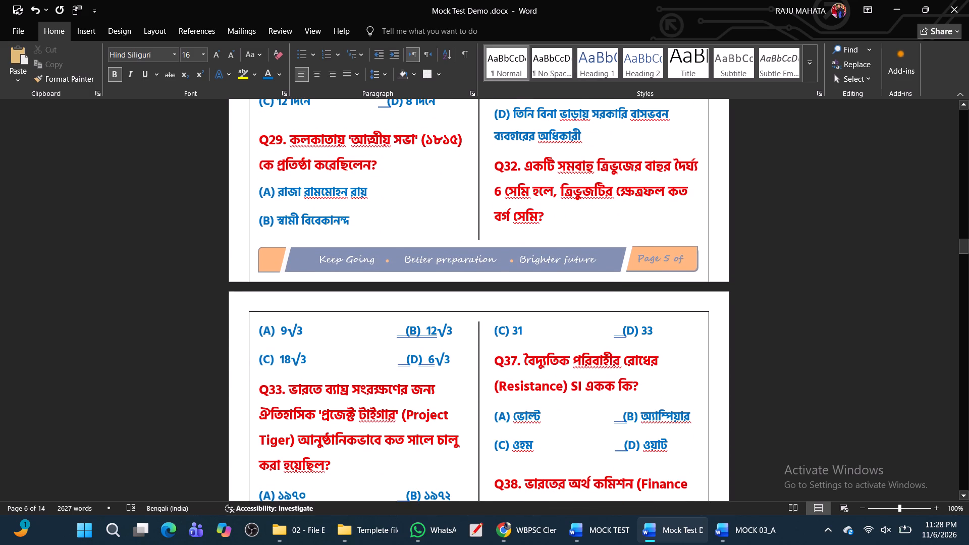
{"action": "left_click", "coordinate": [566, 359]}
{"action": "scroll", "coordinate": [495, 389], "scroll_direction": "down", "scroll_amount": 4}
{"action": "scroll", "coordinate": [334, 414], "scroll_direction": "down", "scroll_amount": 2}
{"action": "left_click", "coordinate": [321, 400]}
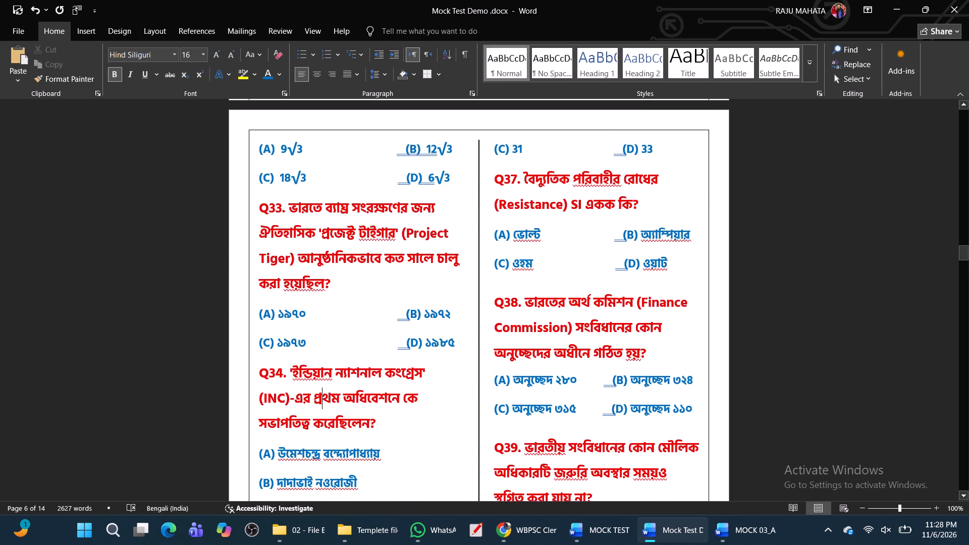
{"action": "left_click", "coordinate": [557, 467]}
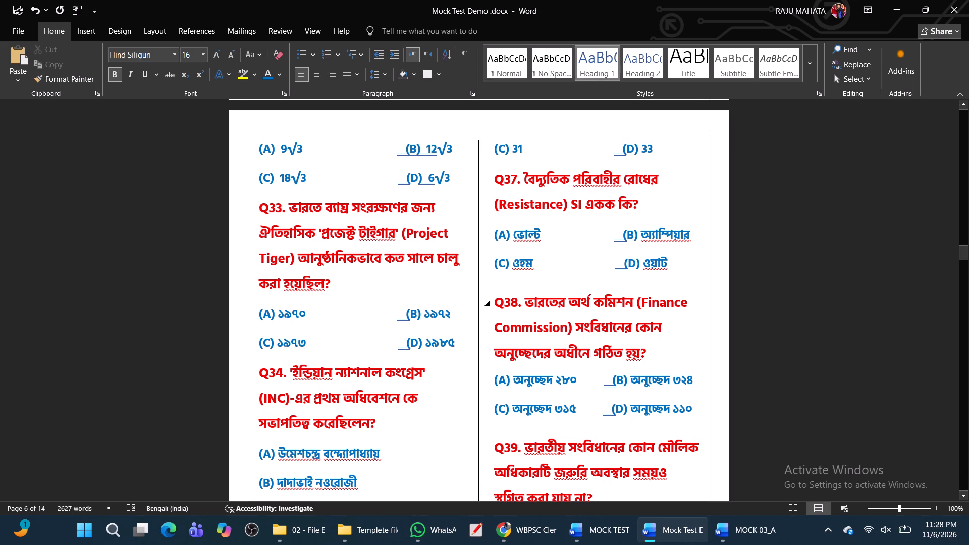
{"action": "left_click", "coordinate": [566, 331]}
{"action": "scroll", "coordinate": [363, 311], "scroll_direction": "down", "scroll_amount": 5}
{"action": "scroll", "coordinate": [330, 335], "scroll_direction": "down", "scroll_amount": 4}
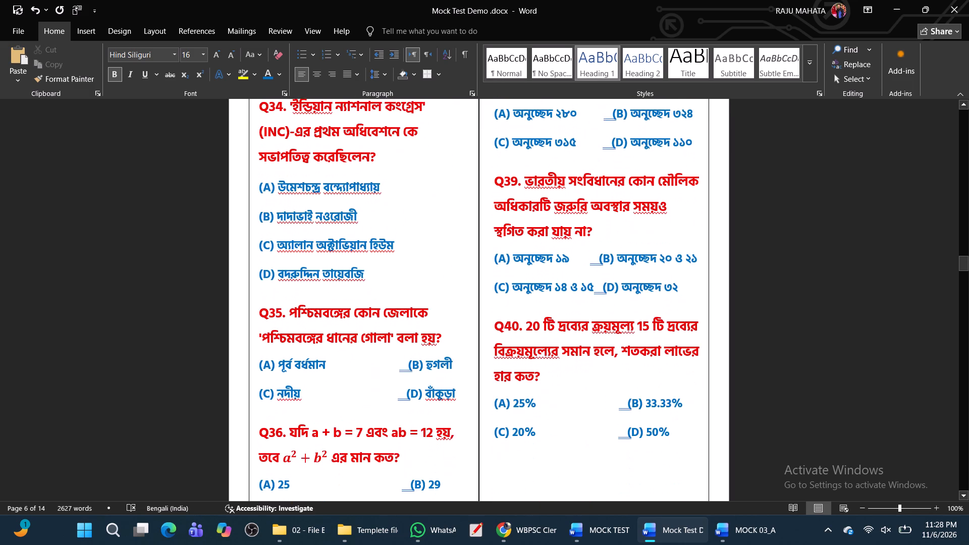
{"action": "left_click", "coordinate": [315, 329]}
{"action": "left_click", "coordinate": [539, 348]}
Check the font size of the question text on page 7, from Q41 to Q48.
{"action": "scroll", "coordinate": [401, 373], "scroll_direction": "down", "scroll_amount": 5}
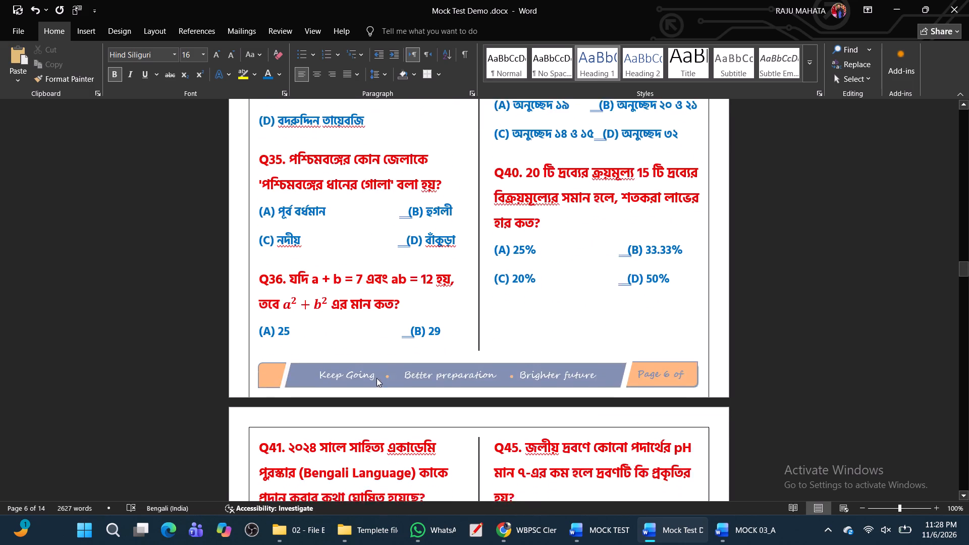
{"action": "scroll", "coordinate": [375, 378], "scroll_direction": "down", "scroll_amount": 3}
{"action": "left_click", "coordinate": [351, 373]}
{"action": "left_click", "coordinate": [540, 362]}
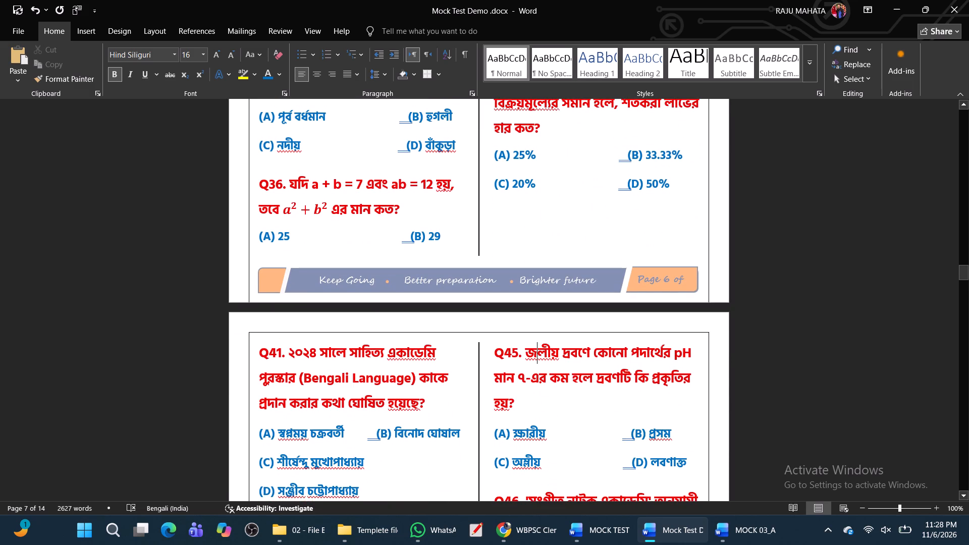
{"action": "scroll", "coordinate": [380, 419], "scroll_direction": "down", "scroll_amount": 5}
{"action": "left_click", "coordinate": [324, 404]}
{"action": "left_click", "coordinate": [568, 381]}
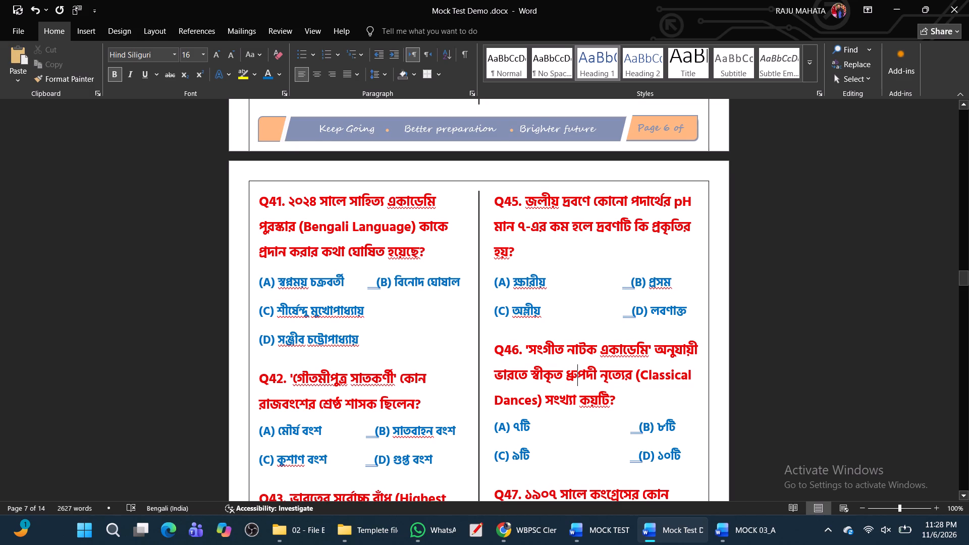
{"action": "scroll", "coordinate": [399, 403], "scroll_direction": "down", "scroll_amount": 5}
{"action": "left_click", "coordinate": [339, 360]}
{"action": "left_click", "coordinate": [561, 362]}
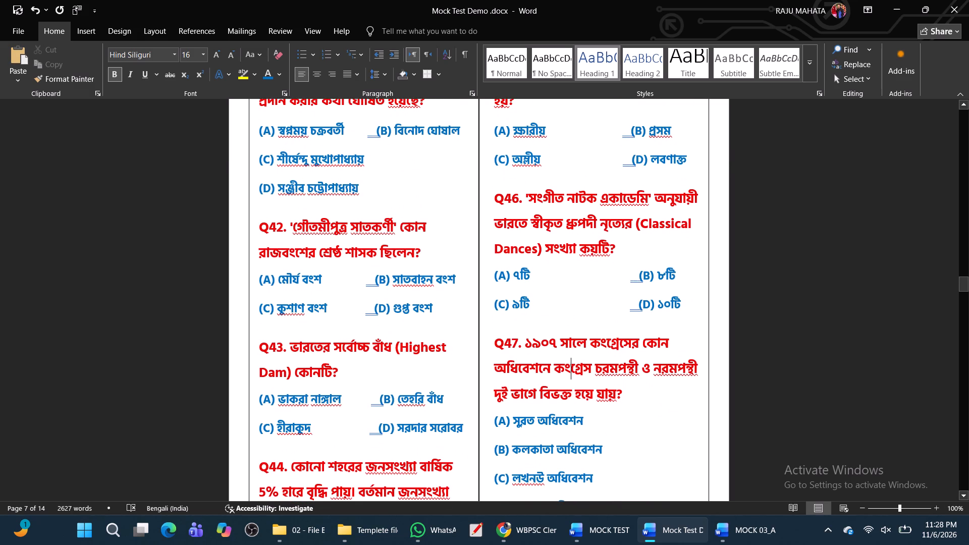
{"action": "scroll", "coordinate": [355, 397], "scroll_direction": "down", "scroll_amount": 5}
{"action": "left_click", "coordinate": [334, 364]}
{"action": "left_click", "coordinate": [492, 392]}
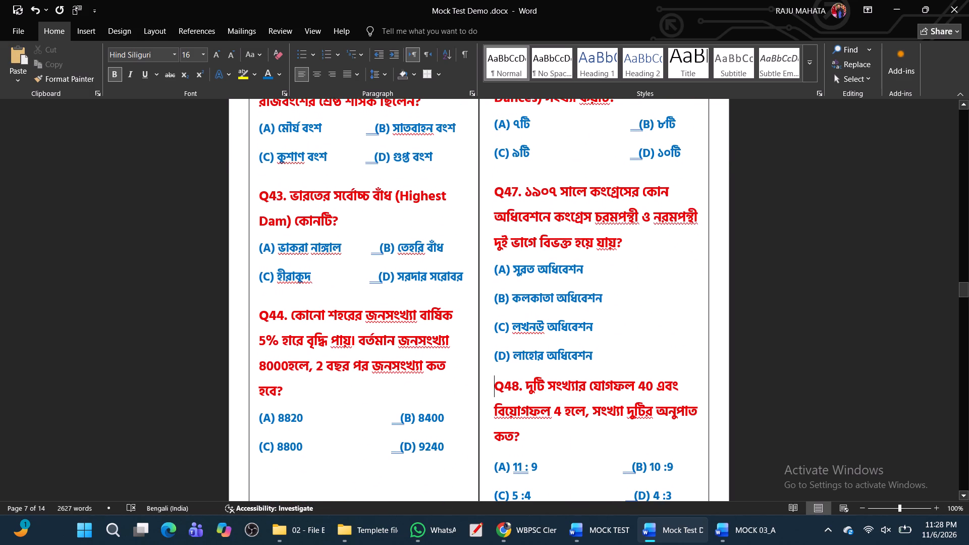
{"action": "left_click", "coordinate": [552, 392]}
Look through the questions from Q49 on page 8 to Q89 on page 12 for oversized question text.
{"action": "scroll", "coordinate": [389, 381], "scroll_direction": "down", "scroll_amount": 11}
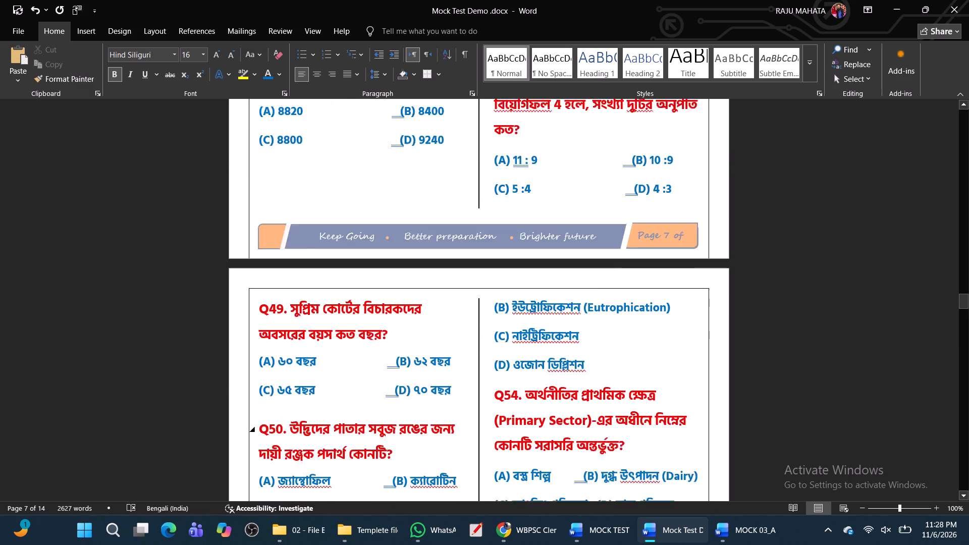
{"action": "scroll", "coordinate": [374, 400], "scroll_direction": "down", "scroll_amount": 16}
{"action": "scroll", "coordinate": [372, 402], "scroll_direction": "down", "scroll_amount": 5}
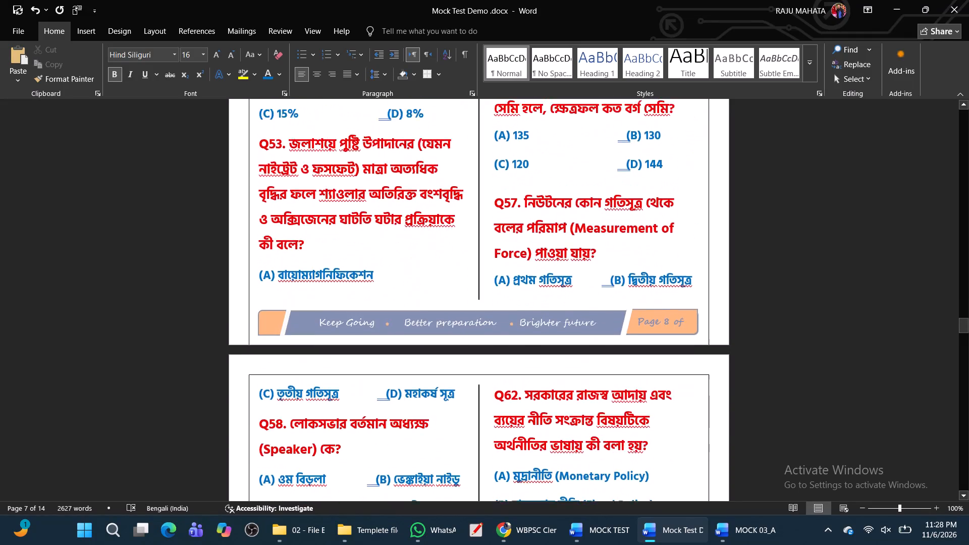
{"action": "scroll", "coordinate": [372, 402], "scroll_direction": "down", "scroll_amount": 12}
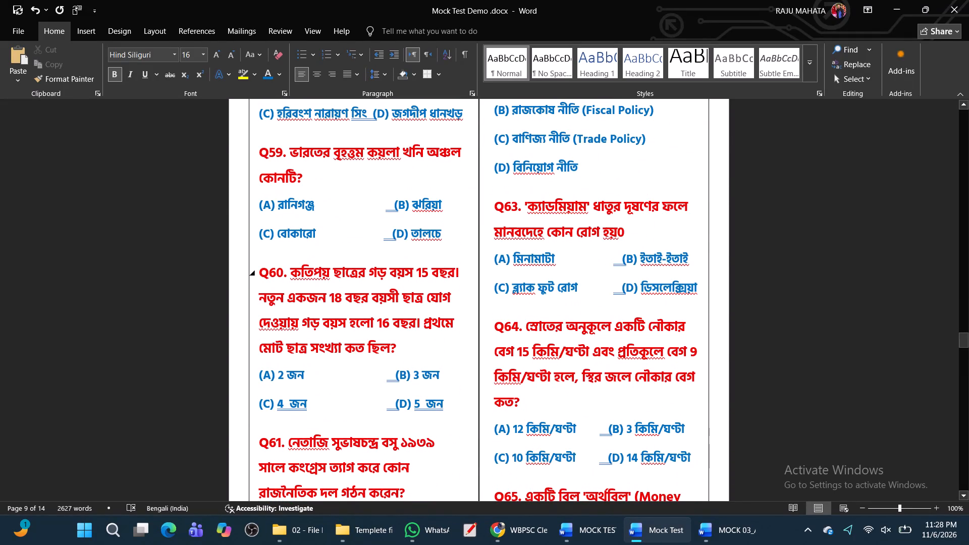
{"action": "left_click", "coordinate": [383, 324]}
{"action": "left_click", "coordinate": [589, 342]}
{"action": "scroll", "coordinate": [438, 394], "scroll_direction": "down", "scroll_amount": 4}
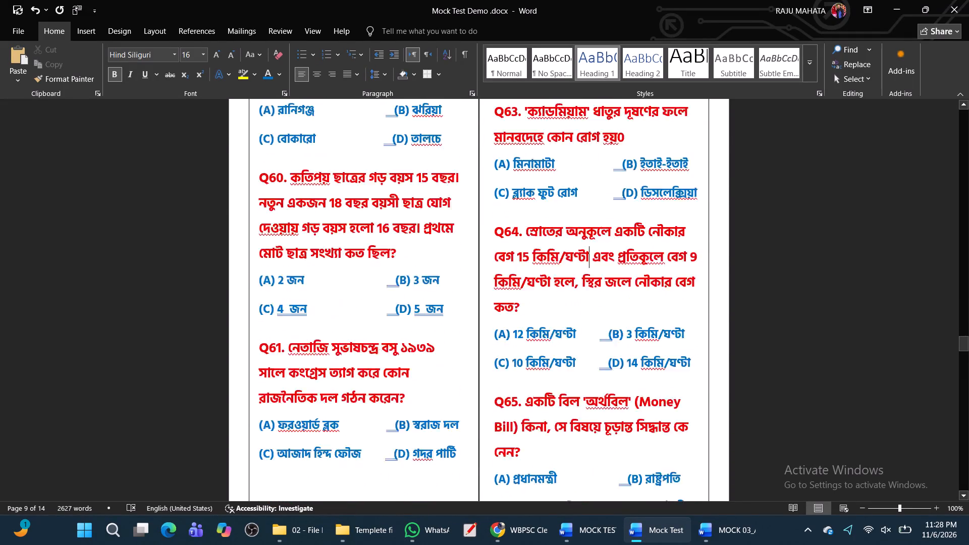
{"action": "scroll", "coordinate": [428, 406], "scroll_direction": "down", "scroll_amount": 18}
{"action": "scroll", "coordinate": [406, 408], "scroll_direction": "down", "scroll_amount": 7}
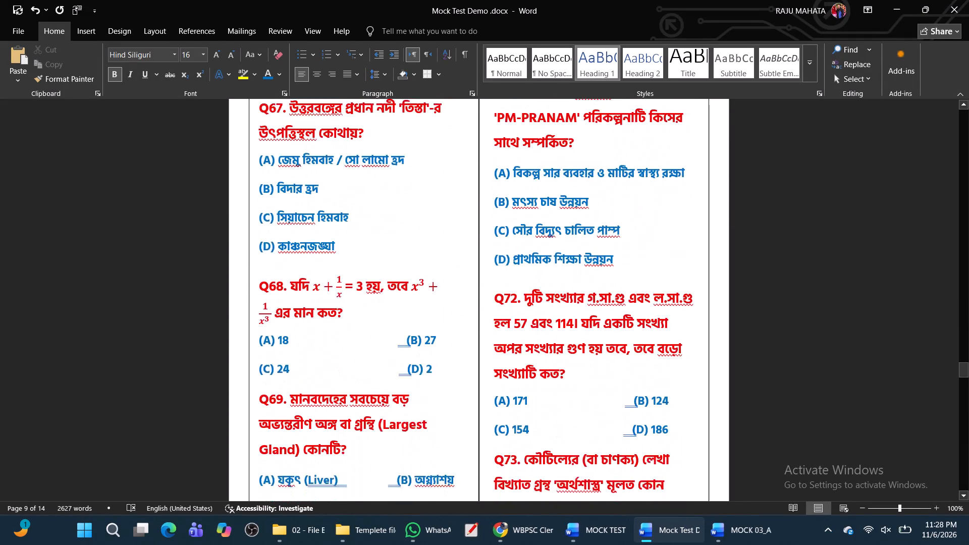
{"action": "scroll", "coordinate": [406, 408], "scroll_direction": "down", "scroll_amount": 5}
{"action": "scroll", "coordinate": [406, 409], "scroll_direction": "down", "scroll_amount": 19}
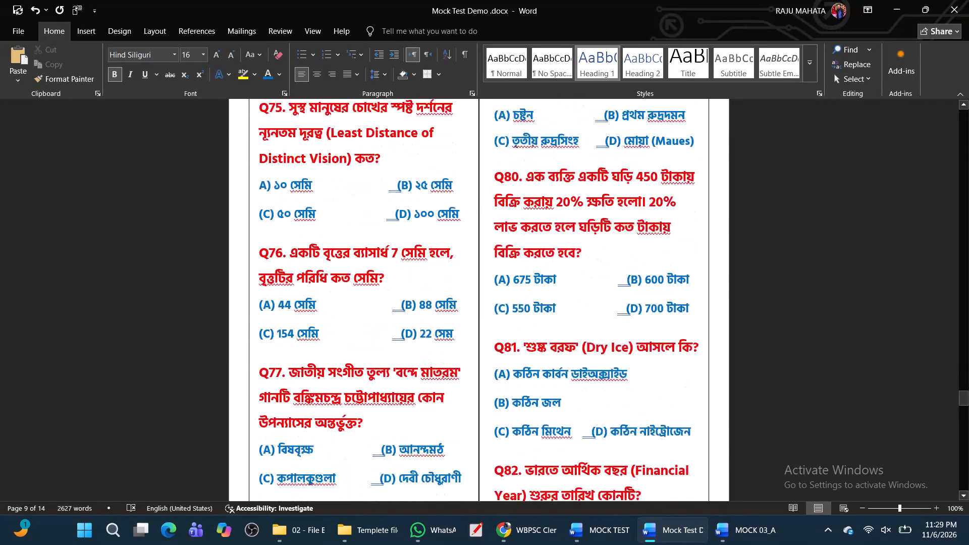
{"action": "scroll", "coordinate": [406, 409], "scroll_direction": "down", "scroll_amount": 18}
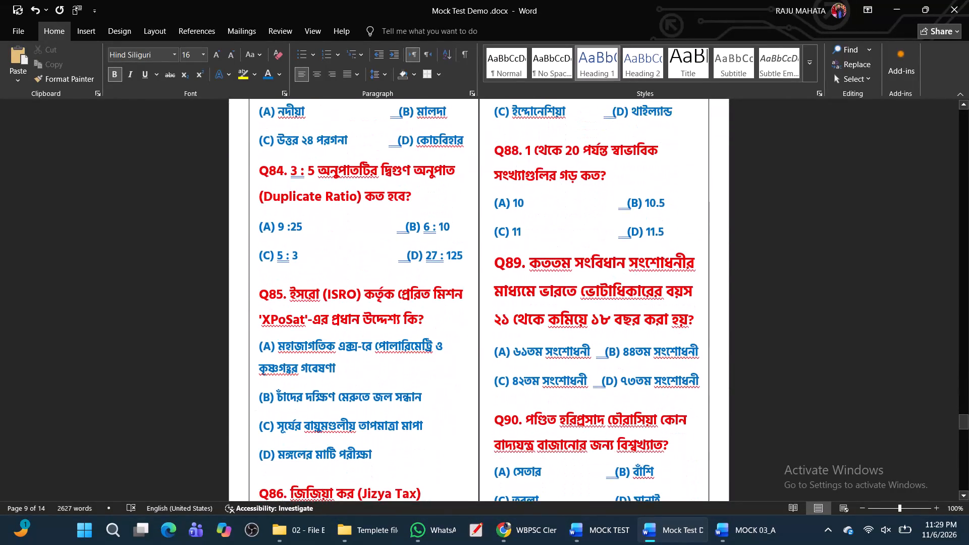
Compare the text size of Q89 with Q84 and Q88, and set Q89's question text to font size 16.
{"action": "left_click", "coordinate": [552, 295]}
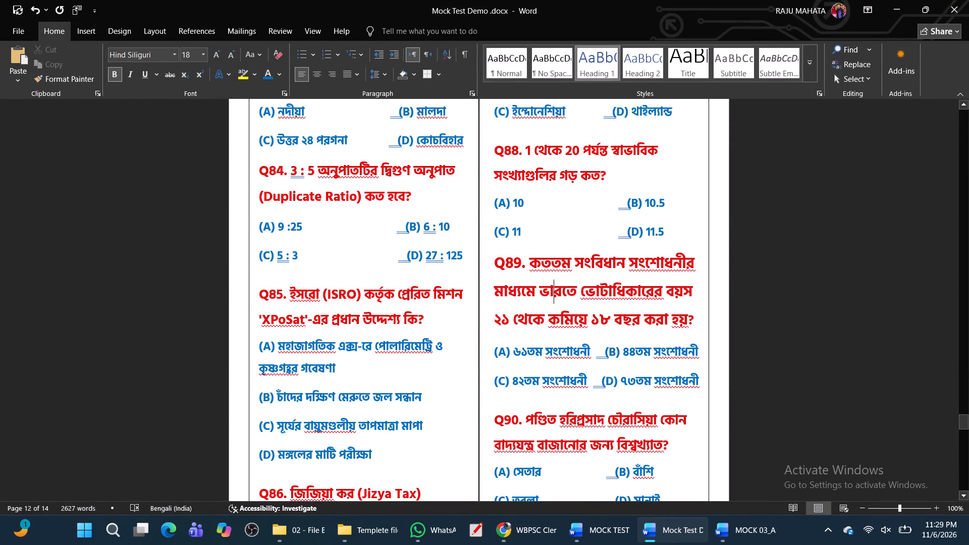
{"action": "left_click", "coordinate": [357, 171]}
{"action": "left_click", "coordinate": [531, 149]}
{"action": "left_click_drag", "start_coordinate": [482, 261], "coordinate": [485, 314]}
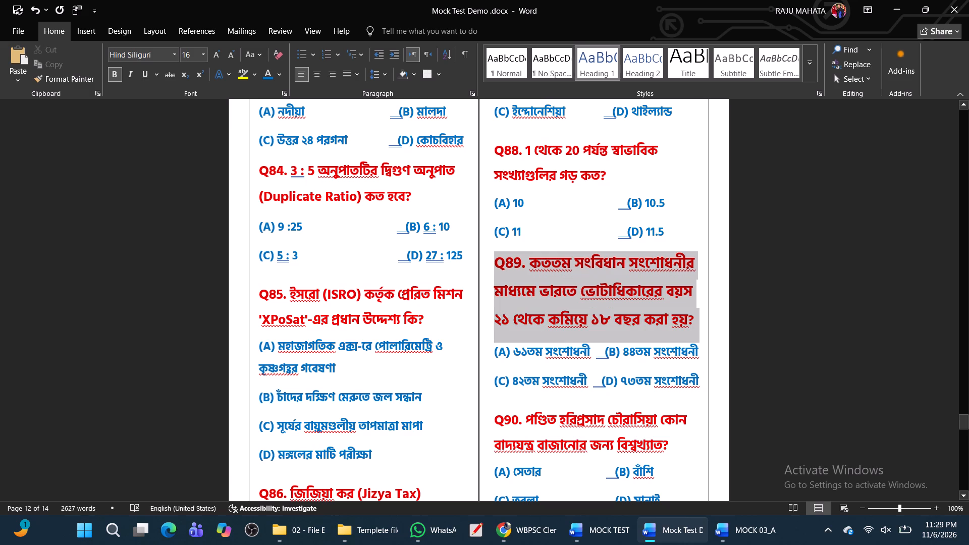
{"action": "left_click_drag", "start_coordinate": [485, 314], "coordinate": [485, 316]}
{"action": "left_click", "coordinate": [227, 53]}
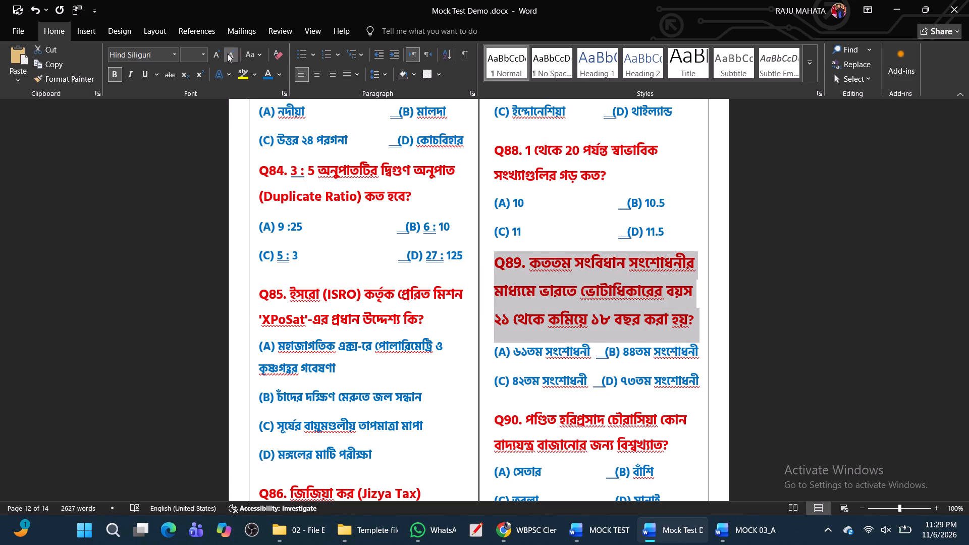
{"action": "left_click", "coordinate": [195, 52]}
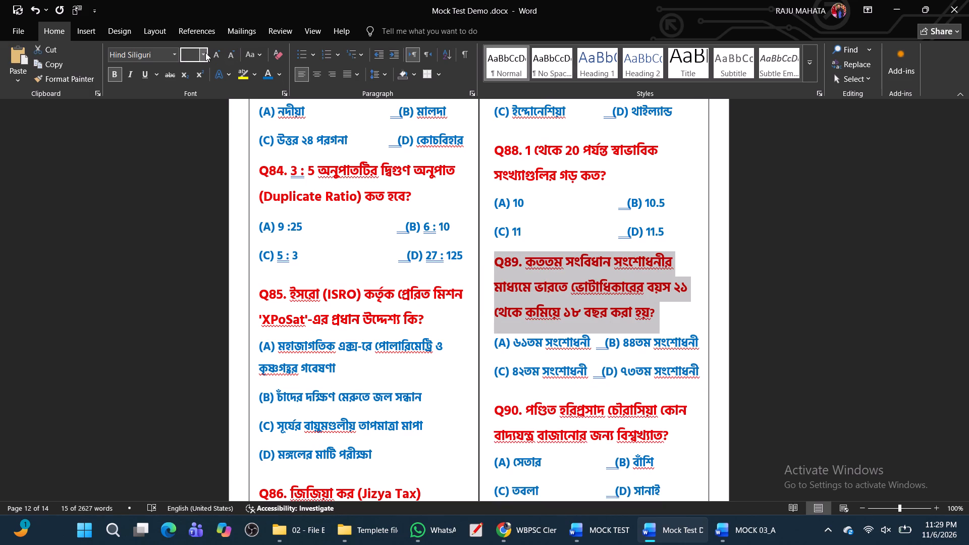
{"action": "left_click", "coordinate": [204, 52]}
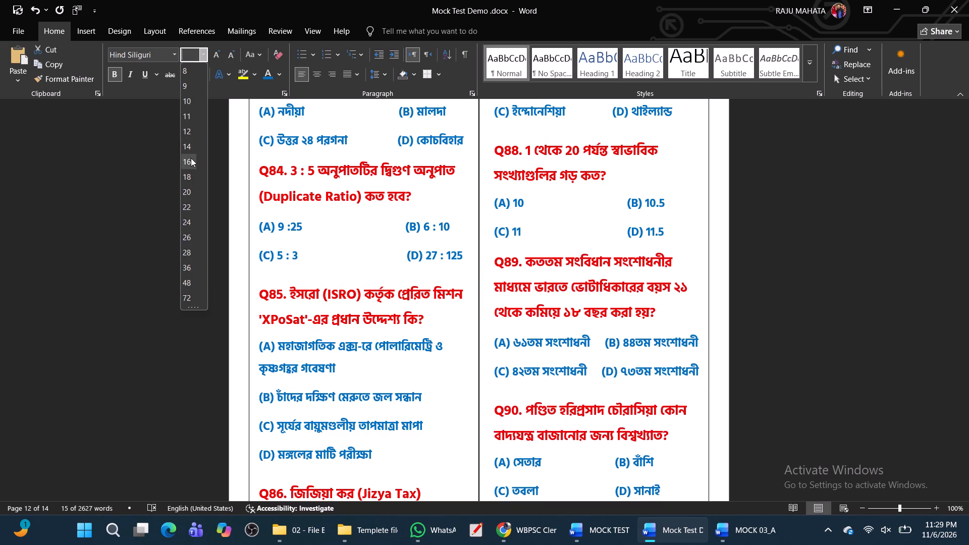
{"action": "left_click", "coordinate": [191, 158]}
Check the question text size on the rest of page 12 and through page 13, up to Q100.
{"action": "scroll", "coordinate": [534, 360], "scroll_direction": "down", "scroll_amount": 4}
{"action": "left_click", "coordinate": [552, 313]}
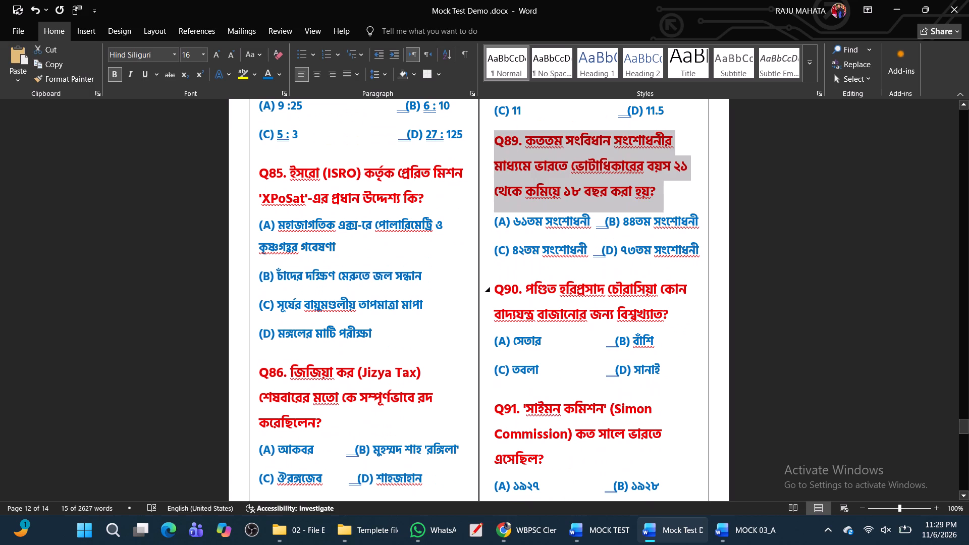
{"action": "left_click", "coordinate": [366, 410]}
{"action": "scroll", "coordinate": [407, 401], "scroll_direction": "down", "scroll_amount": 9}
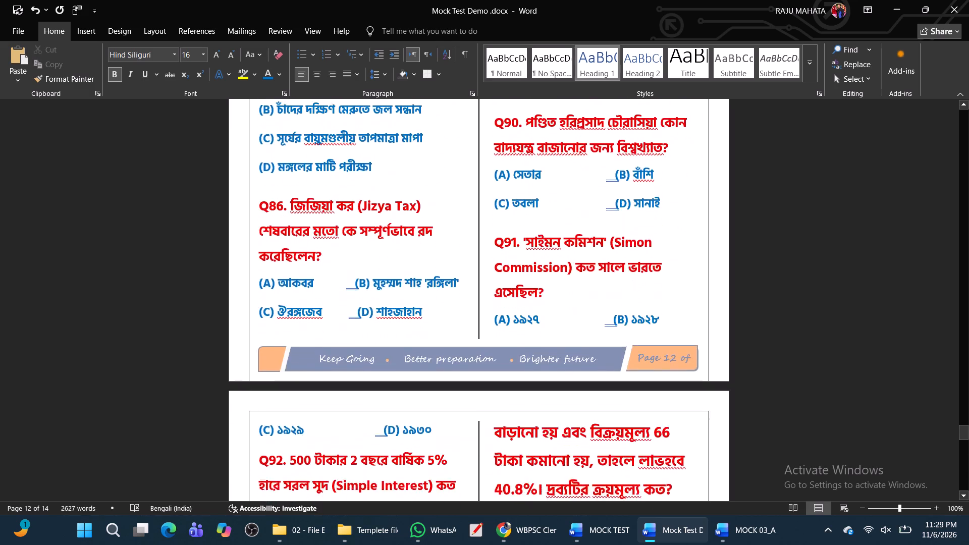
{"action": "scroll", "coordinate": [417, 409], "scroll_direction": "down", "scroll_amount": 1}
{"action": "scroll", "coordinate": [423, 350], "scroll_direction": "down", "scroll_amount": 5}
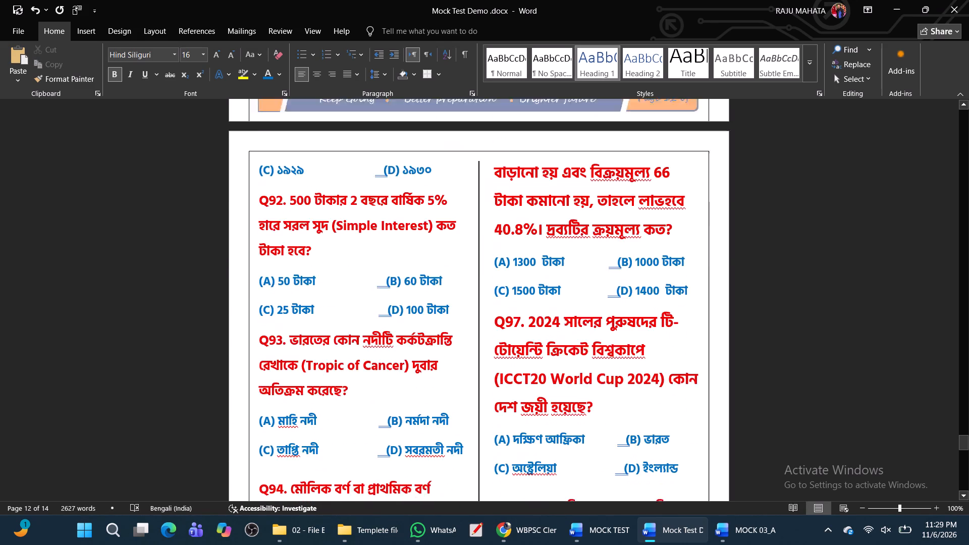
{"action": "scroll", "coordinate": [419, 355], "scroll_direction": "down", "scroll_amount": 4}
{"action": "scroll", "coordinate": [335, 383], "scroll_direction": "down", "scroll_amount": 8}
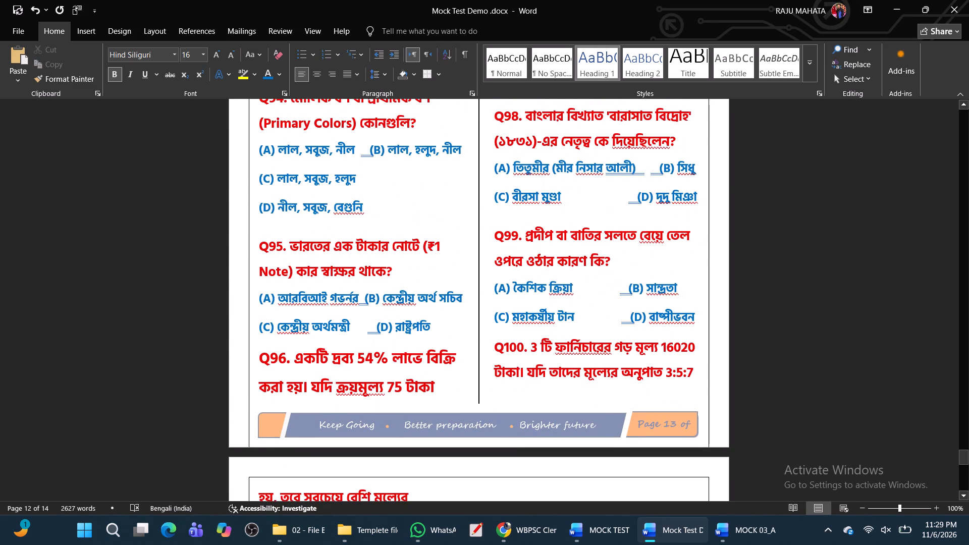
Set the first two lines of Q96's question text on page 13 to font size 16.
{"action": "left_click_drag", "start_coordinate": [249, 358], "coordinate": [248, 383]}
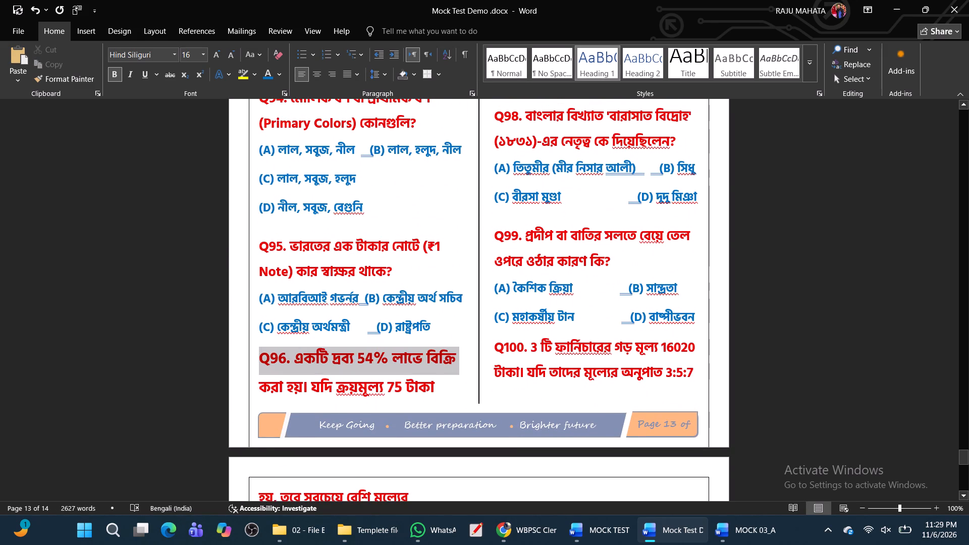
{"action": "left_click_drag", "start_coordinate": [248, 383], "coordinate": [248, 388]}
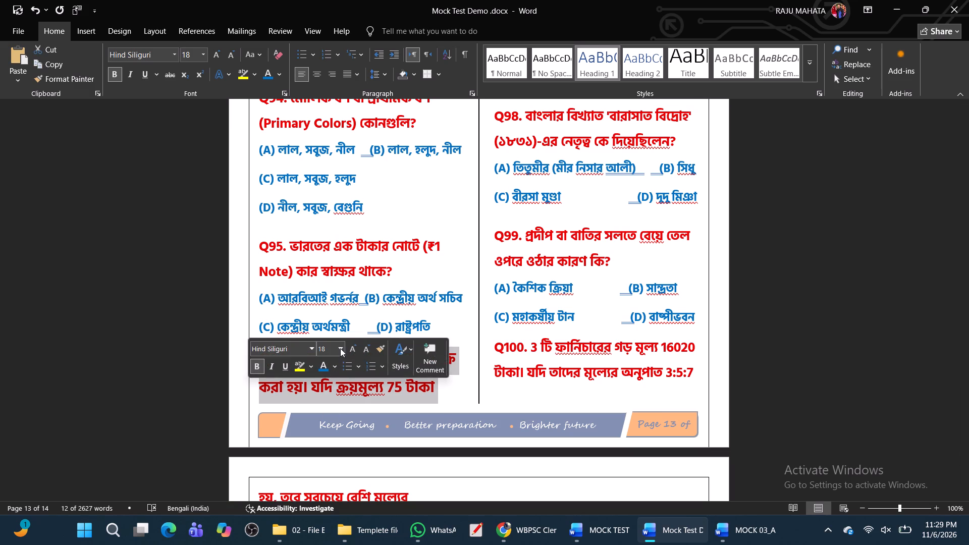
{"action": "left_click", "coordinate": [340, 348]}
{"action": "left_click", "coordinate": [322, 200]}
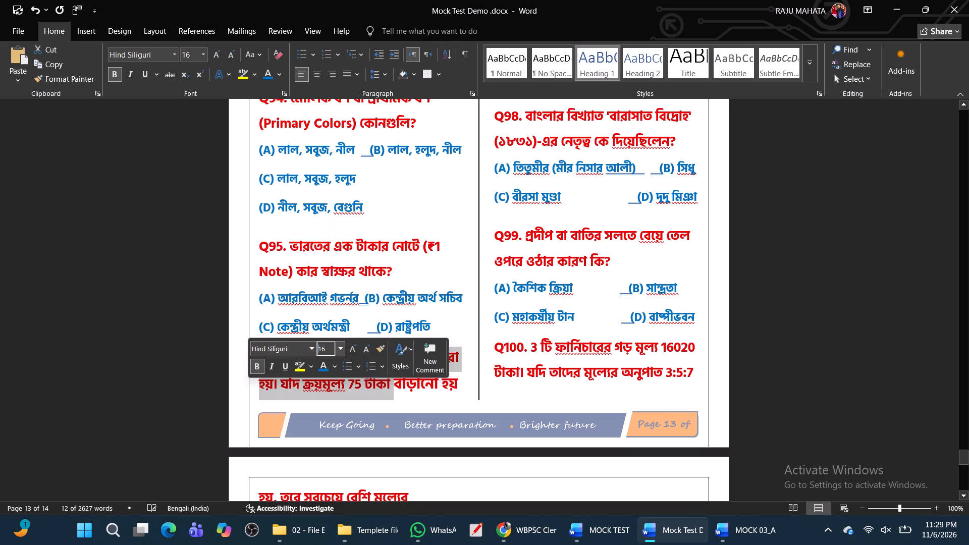
Set the whole question text of Q97 on page 13 to font size 16, leaving out the answer options.
{"action": "scroll", "coordinate": [414, 328], "scroll_direction": "up", "scroll_amount": 5}
{"action": "scroll", "coordinate": [480, 229], "scroll_direction": "up", "scroll_amount": 4}
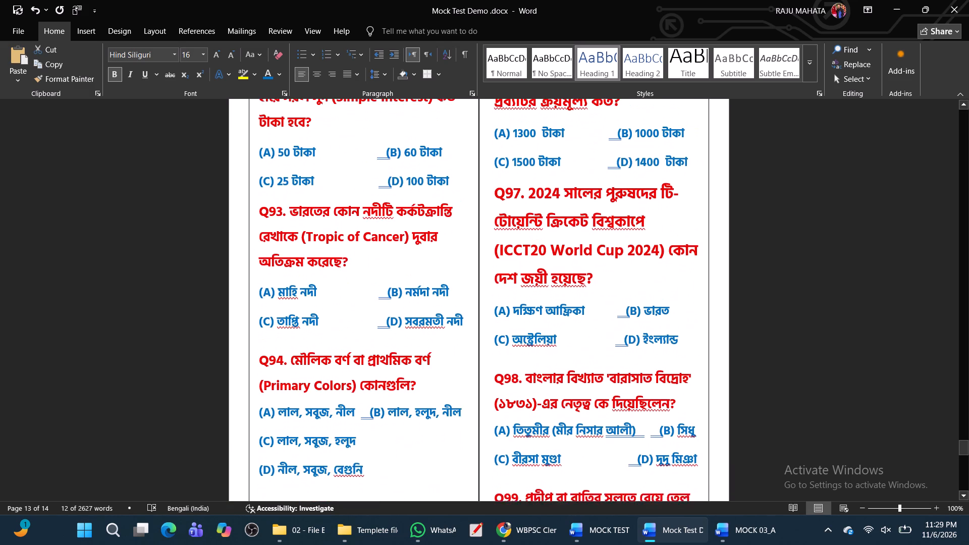
{"action": "left_click_drag", "start_coordinate": [486, 203], "coordinate": [493, 269]}
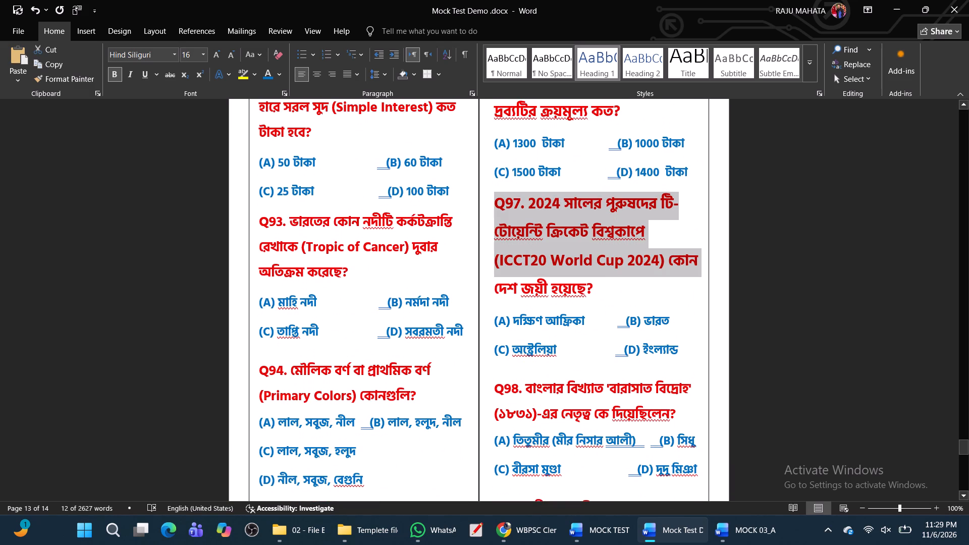
{"action": "left_click_drag", "start_coordinate": [493, 269], "coordinate": [494, 284]}
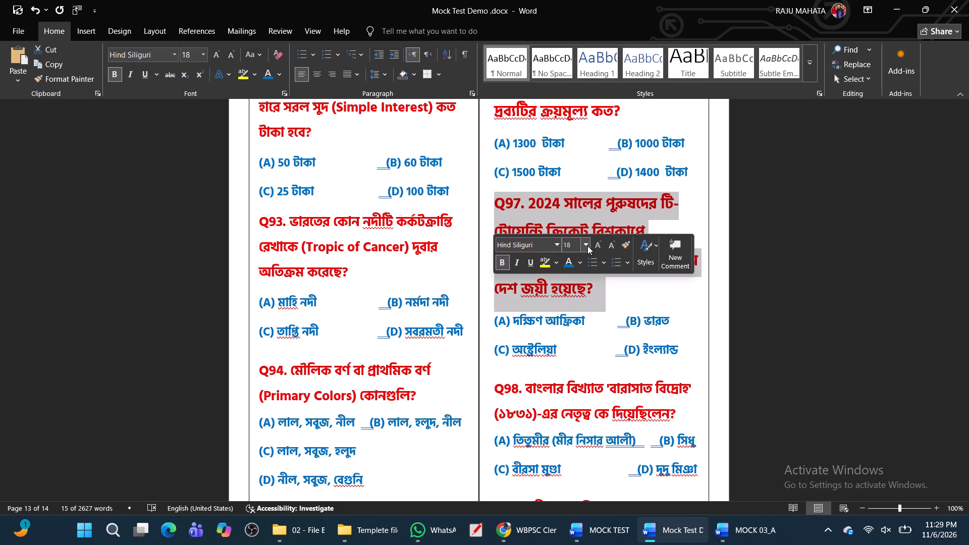
{"action": "left_click", "coordinate": [608, 245]}
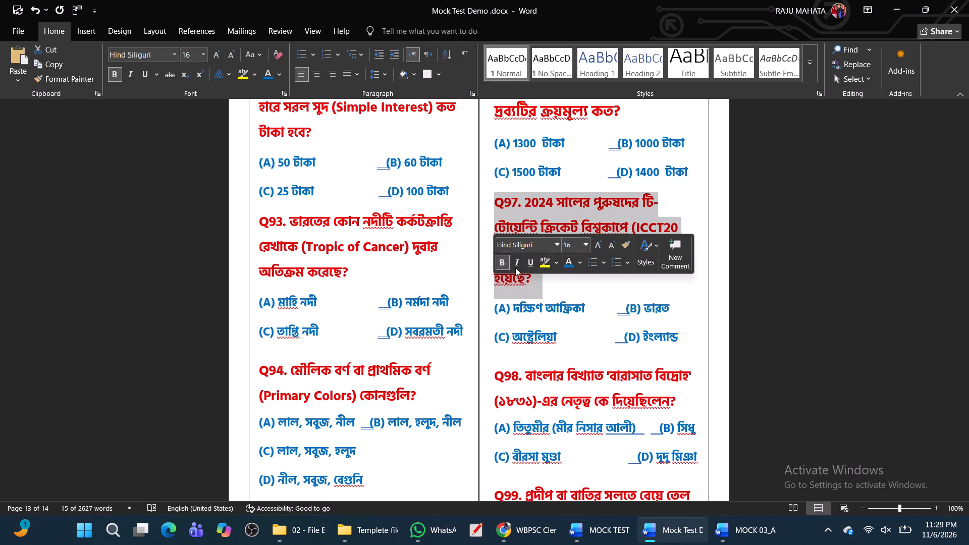
Set the continuation of Q96's question text at the start of page 13's second column to font size 16.
{"action": "scroll", "coordinate": [515, 267], "scroll_direction": "up", "scroll_amount": 4}
{"action": "left_click_drag", "start_coordinate": [486, 176], "coordinate": [489, 199]}
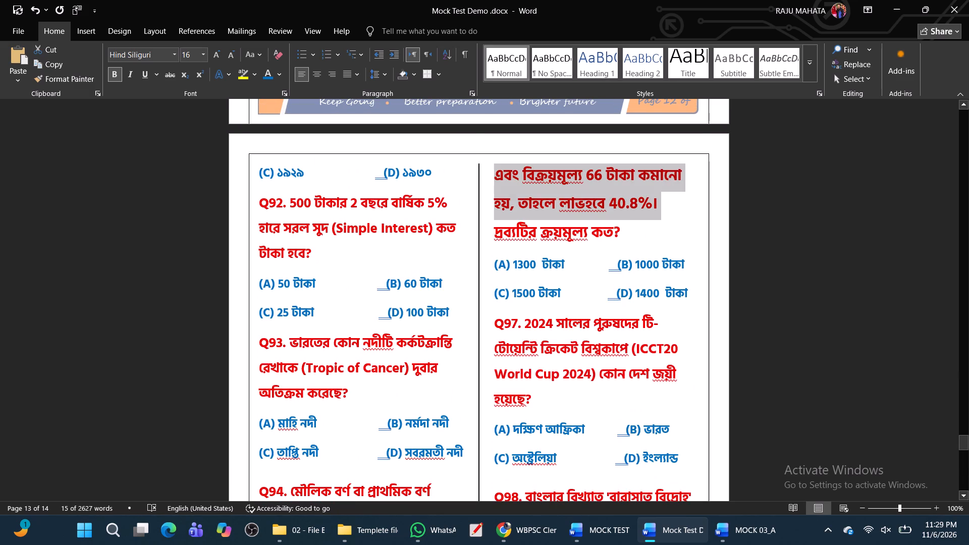
{"action": "left_click_drag", "start_coordinate": [489, 199], "coordinate": [491, 230]}
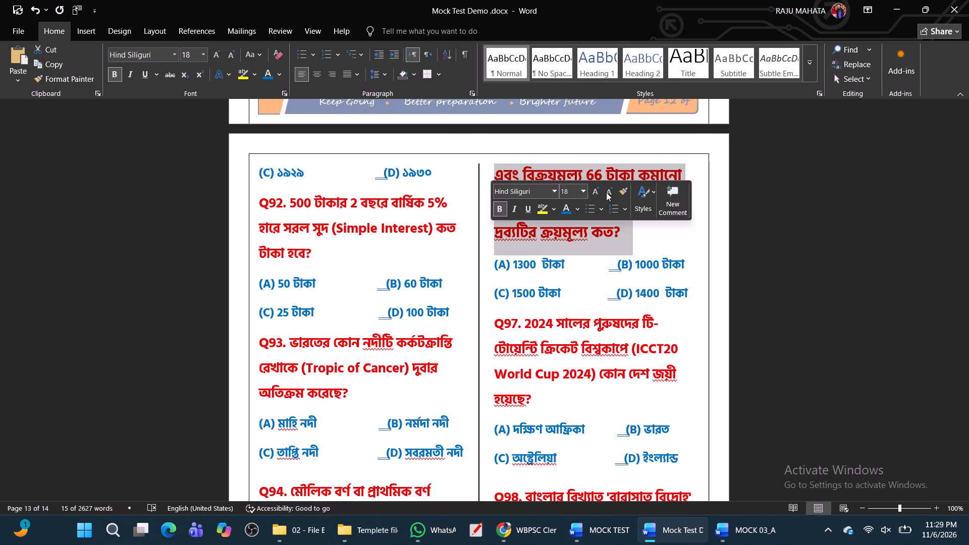
{"action": "left_click", "coordinate": [608, 192]}
Match the size of the leftover words "বাড়ানো হয়" in Q96 to the other question text, undoing any accidental text move.
{"action": "scroll", "coordinate": [500, 276], "scroll_direction": "up", "scroll_amount": 3}
{"action": "scroll", "coordinate": [500, 276], "scroll_direction": "down", "scroll_amount": 3}
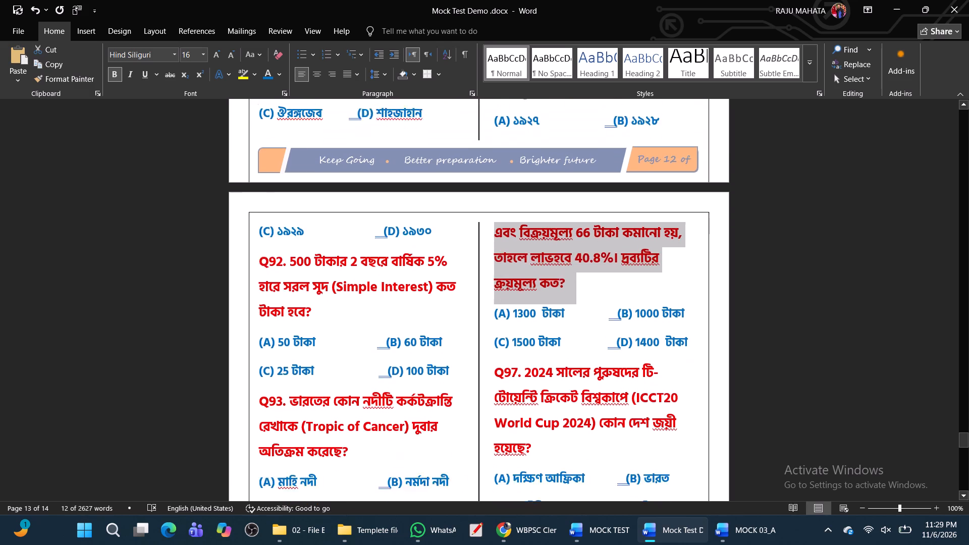
{"action": "scroll", "coordinate": [500, 276], "scroll_direction": "down", "scroll_amount": 13}
{"action": "scroll", "coordinate": [351, 383], "scroll_direction": "down", "scroll_amount": 1}
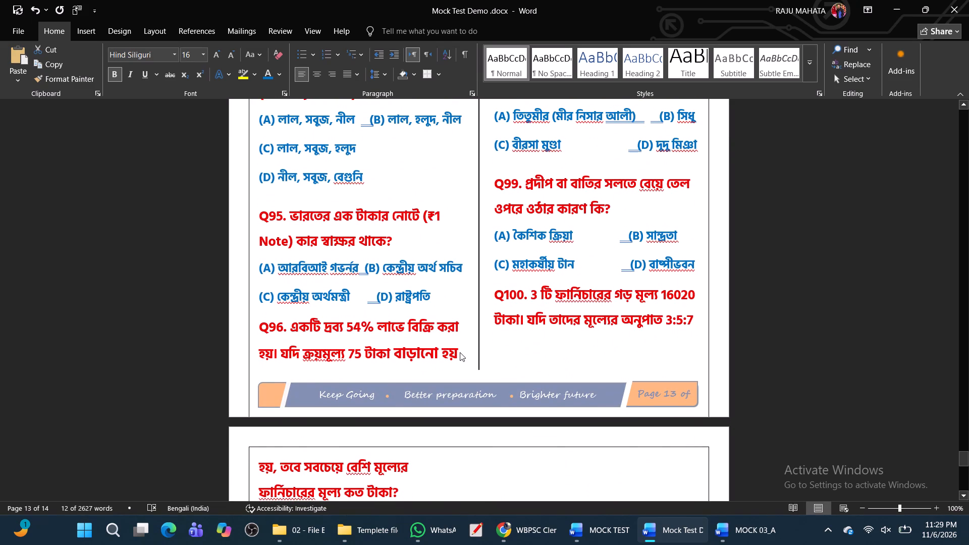
{"action": "left_click_drag", "start_coordinate": [460, 352], "coordinate": [407, 356]}
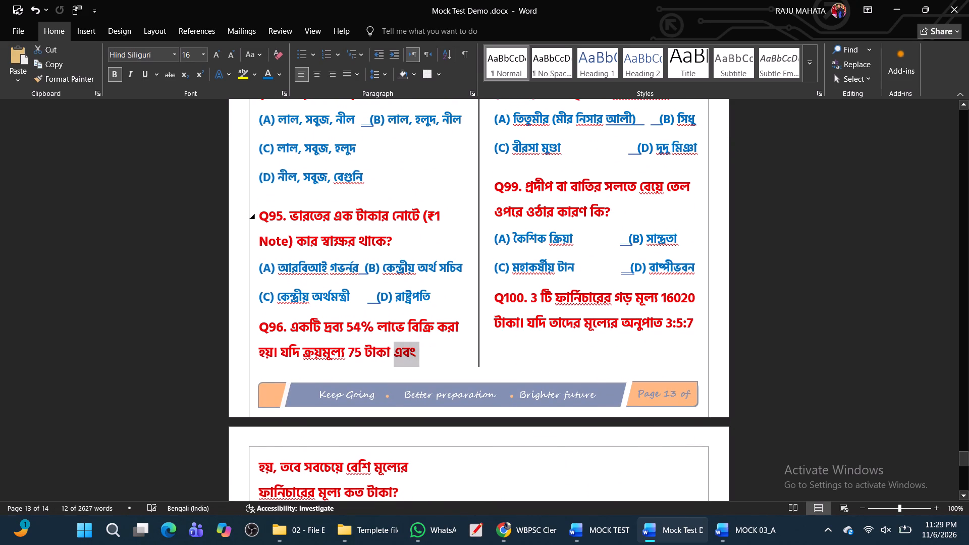
{"action": "left_click", "coordinate": [33, 9]}
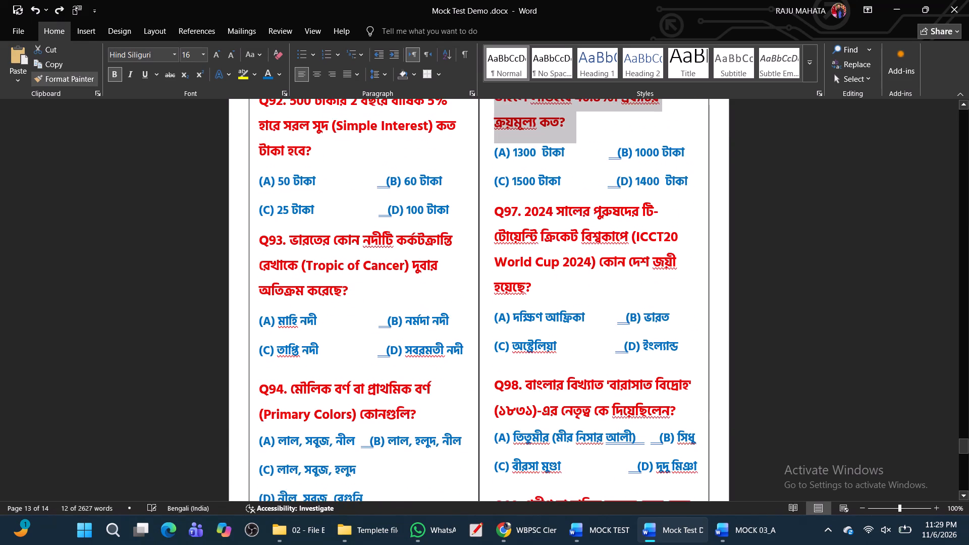
{"action": "scroll", "coordinate": [499, 261], "scroll_direction": "down", "scroll_amount": 11}
{"action": "left_click", "coordinate": [435, 359]}
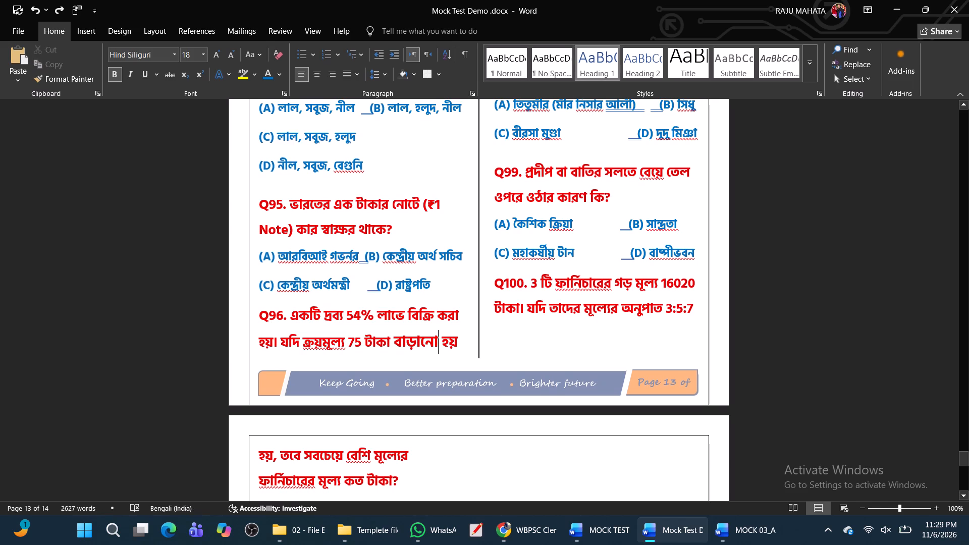
Reduce the font size of the words "বাড়ানো হয়" at the end of Q96's second line to 16.
{"action": "left_click_drag", "start_coordinate": [399, 342], "coordinate": [462, 341]}
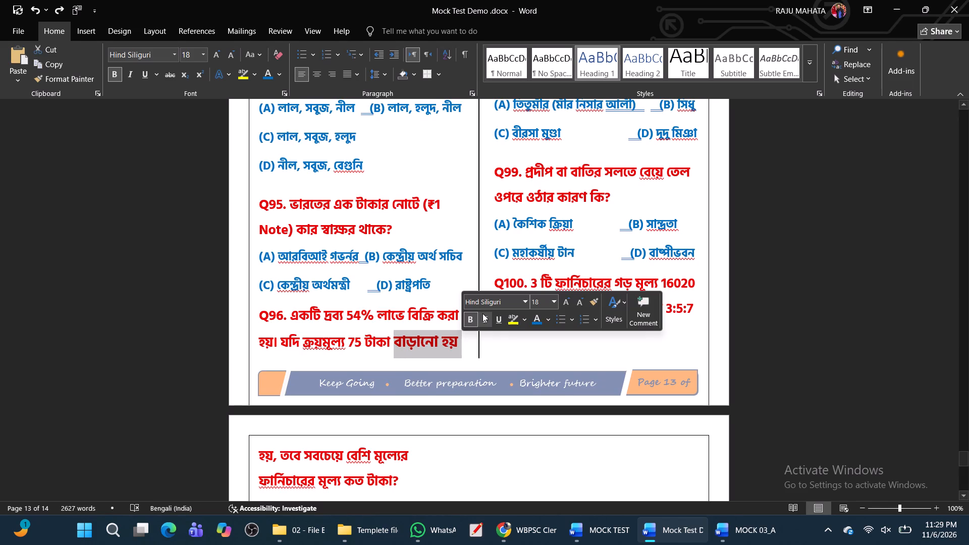
{"action": "left_click", "coordinate": [580, 302]}
Rejoin Q96's continuation starting "এবং বিক্রয়মূল্য" to the preceding word "হয়" with a single space.
{"action": "scroll", "coordinate": [492, 329], "scroll_direction": "up", "scroll_amount": 5}
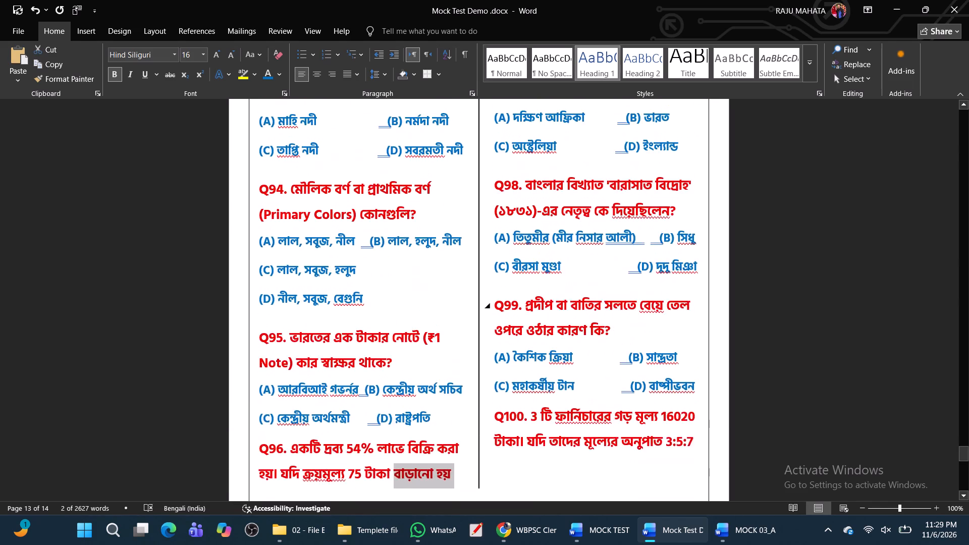
{"action": "scroll", "coordinate": [493, 329], "scroll_direction": "up", "scroll_amount": 10}
{"action": "left_click", "coordinate": [496, 195]}
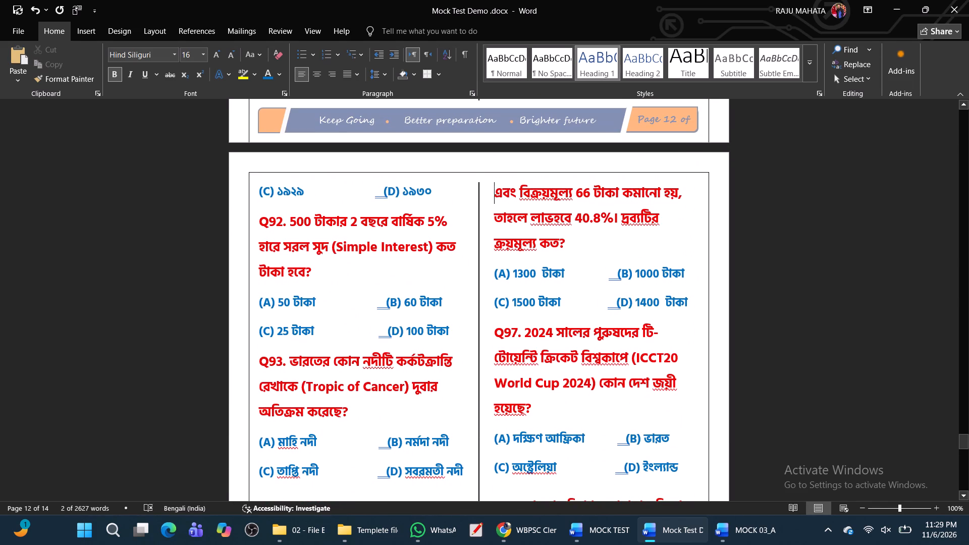
{"action": "key", "text": "BackSpace"}
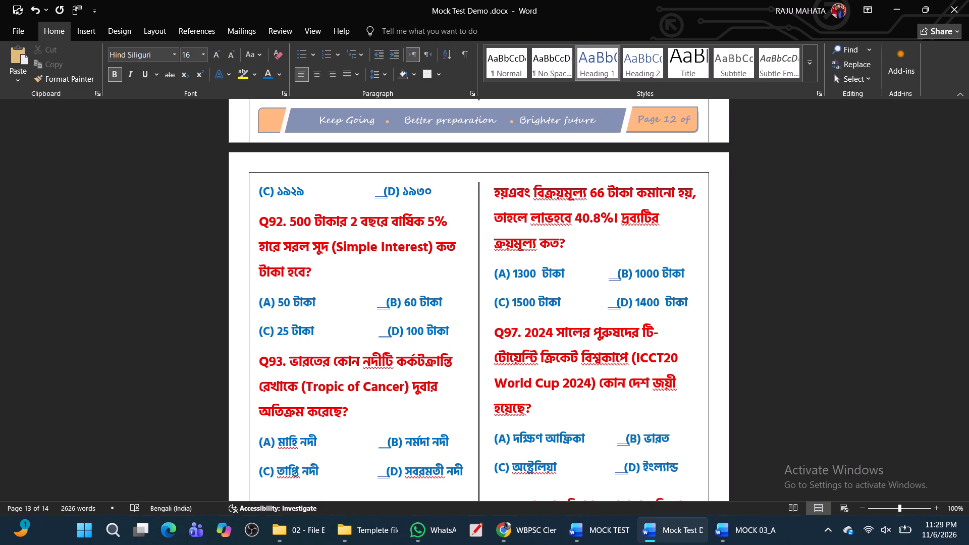
{"action": "key", "text": "space"}
Replace the gap before "হয়, তবে সবচেয়ে" in Q100, at the start of page 14, with a paragraph break.
{"action": "scroll", "coordinate": [521, 262], "scroll_direction": "down", "scroll_amount": 3}
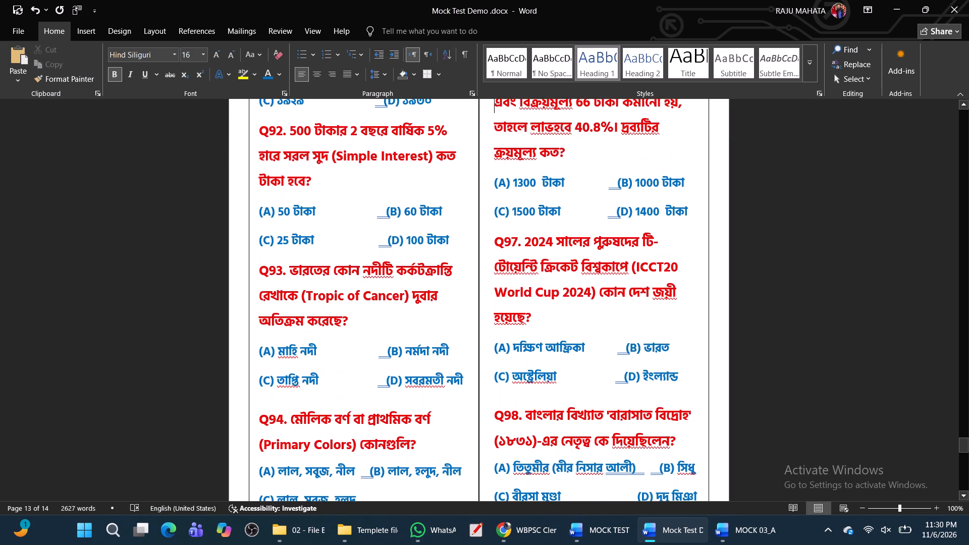
{"action": "scroll", "coordinate": [513, 220], "scroll_direction": "down", "scroll_amount": 8}
{"action": "scroll", "coordinate": [501, 264], "scroll_direction": "down", "scroll_amount": 11}
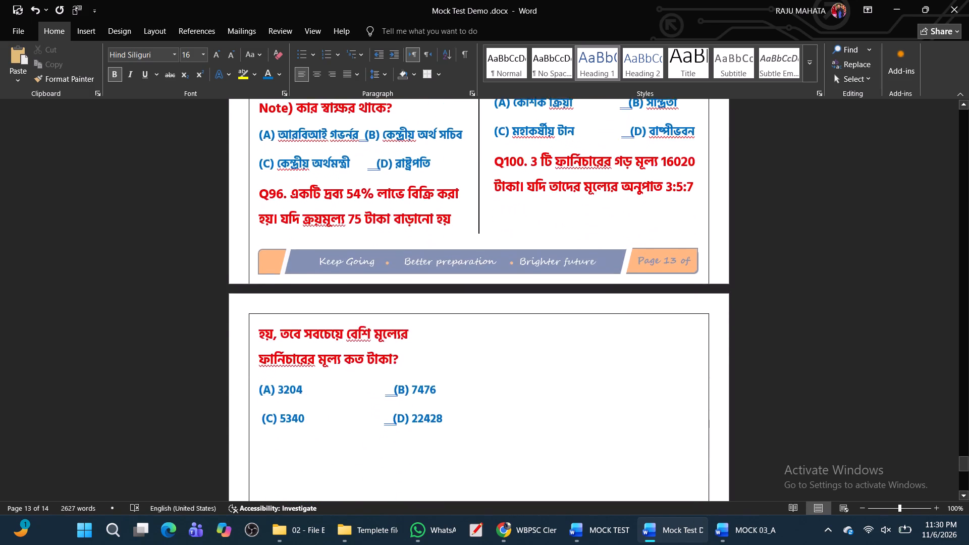
{"action": "scroll", "coordinate": [382, 335], "scroll_direction": "down", "scroll_amount": 2}
{"action": "scroll", "coordinate": [328, 355], "scroll_direction": "up", "scroll_amount": 9}
{"action": "scroll", "coordinate": [328, 355], "scroll_direction": "down", "scroll_amount": 3}
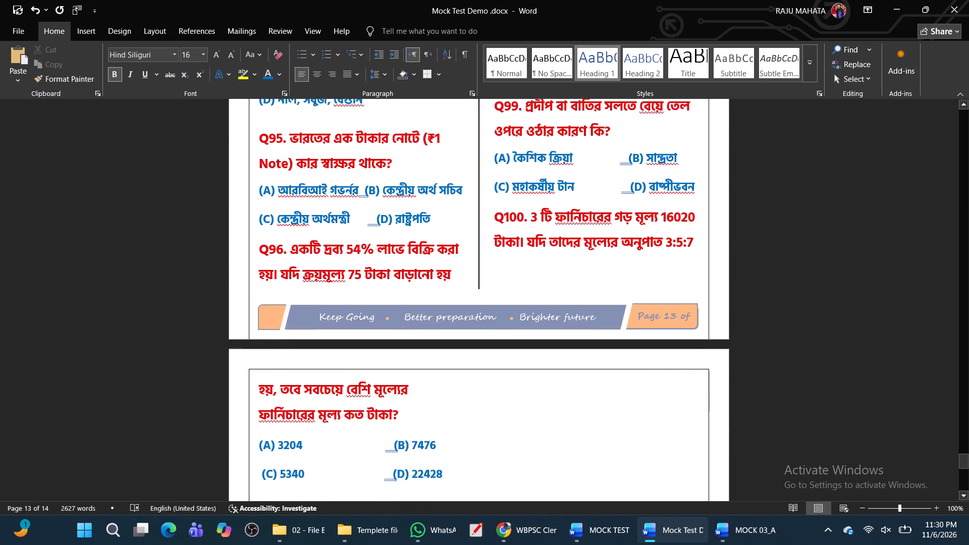
{"action": "left_click", "coordinate": [254, 366]}
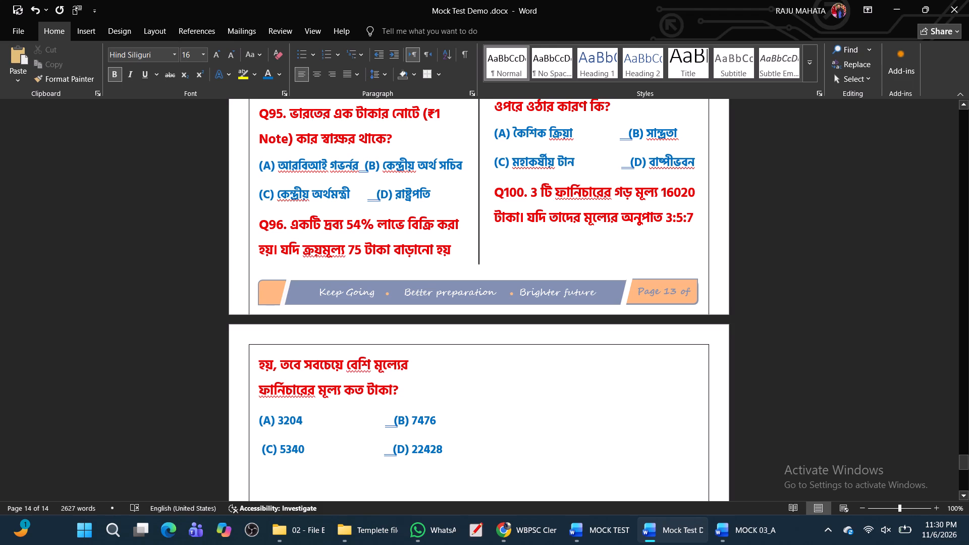
{"action": "key", "text": "BackSpace"}
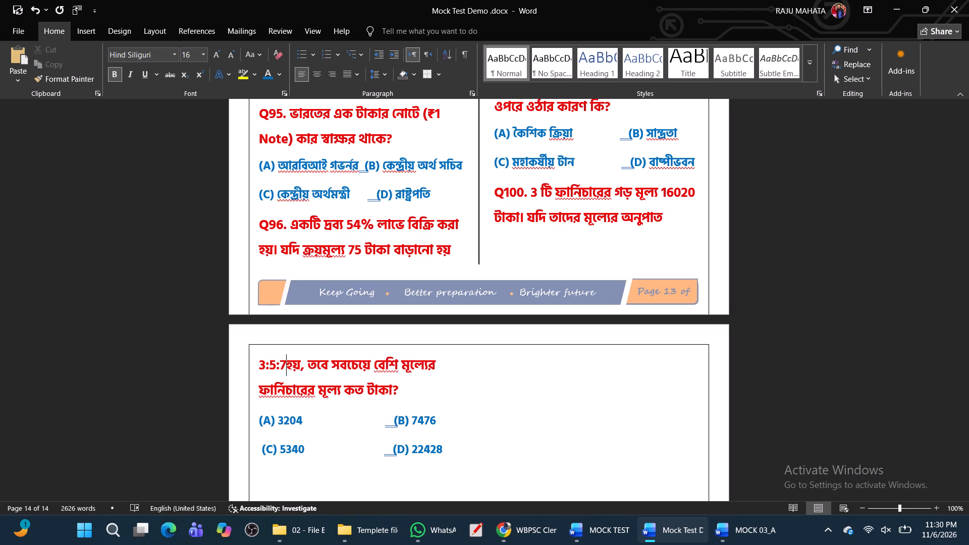
{"action": "key", "text": "Return"}
Review the layout of the question pages from the last page back to the title and instructions on page 1.
{"action": "scroll", "coordinate": [267, 394], "scroll_direction": "down", "scroll_amount": 3}
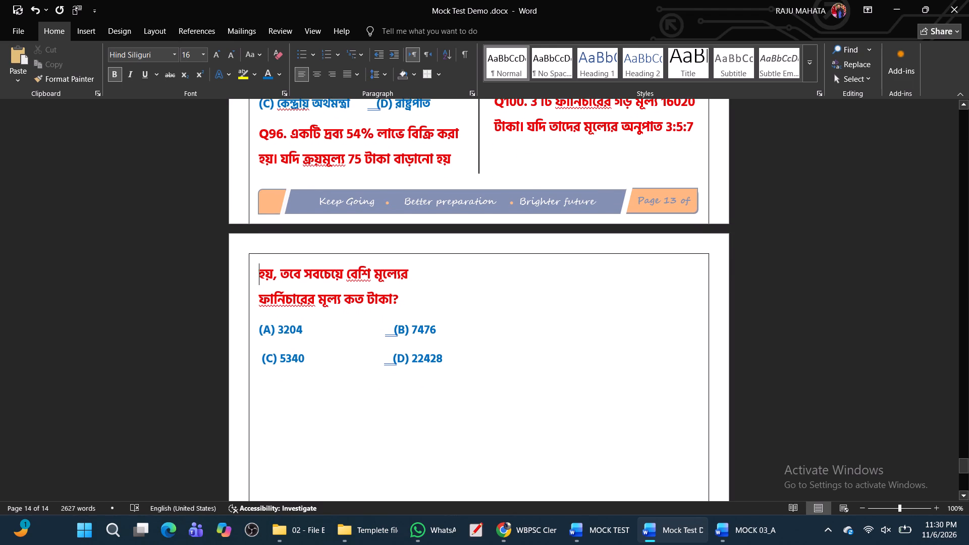
{"action": "scroll", "coordinate": [430, 332], "scroll_direction": "up", "scroll_amount": 4}
{"action": "scroll", "coordinate": [430, 332], "scroll_direction": "down", "scroll_amount": 13}
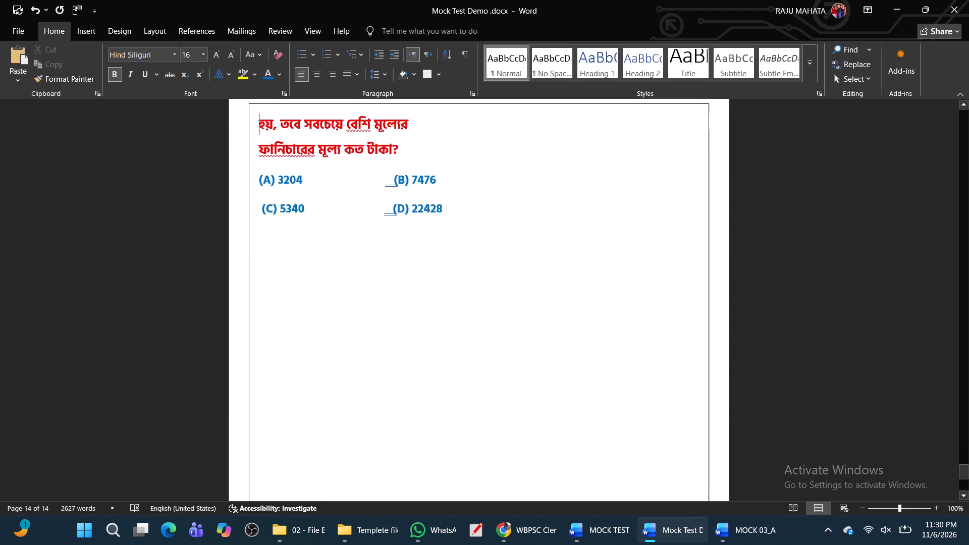
{"action": "scroll", "coordinate": [425, 342], "scroll_direction": "down", "scroll_amount": 9}
{"action": "scroll", "coordinate": [440, 398], "scroll_direction": "down", "scroll_amount": 3}
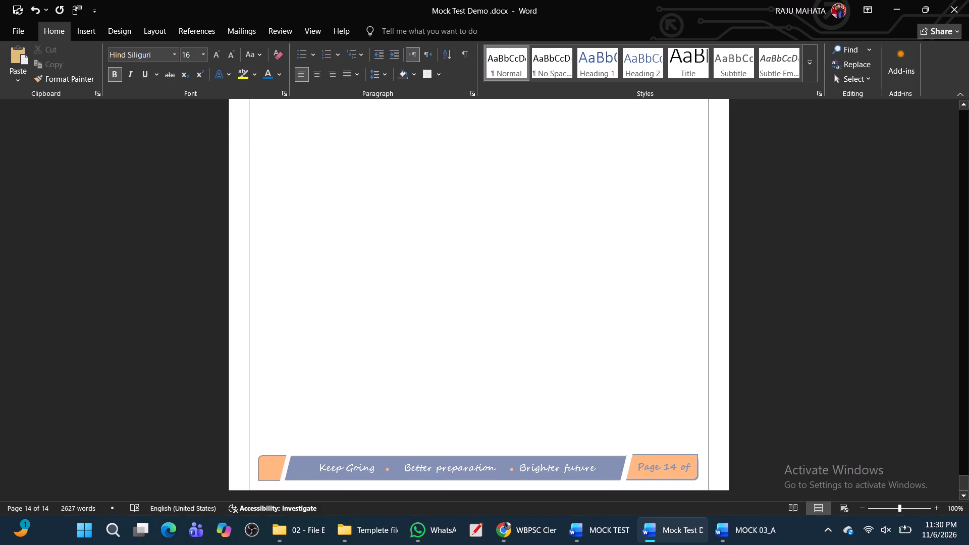
{"action": "scroll", "coordinate": [381, 395], "scroll_direction": "up", "scroll_amount": 19}
{"action": "scroll", "coordinate": [381, 394], "scroll_direction": "up", "scroll_amount": 5}
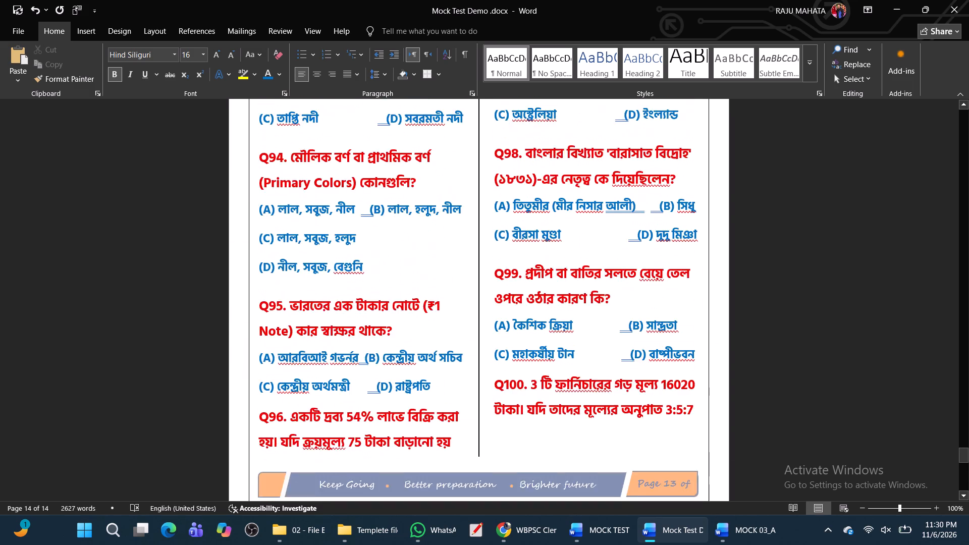
{"action": "scroll", "coordinate": [381, 394], "scroll_direction": "up", "scroll_amount": 14}
{"action": "scroll", "coordinate": [381, 394], "scroll_direction": "up", "scroll_amount": 19}
{"action": "scroll", "coordinate": [381, 394], "scroll_direction": "up", "scroll_amount": 20}
{"action": "scroll", "coordinate": [381, 394], "scroll_direction": "up", "scroll_amount": 10}
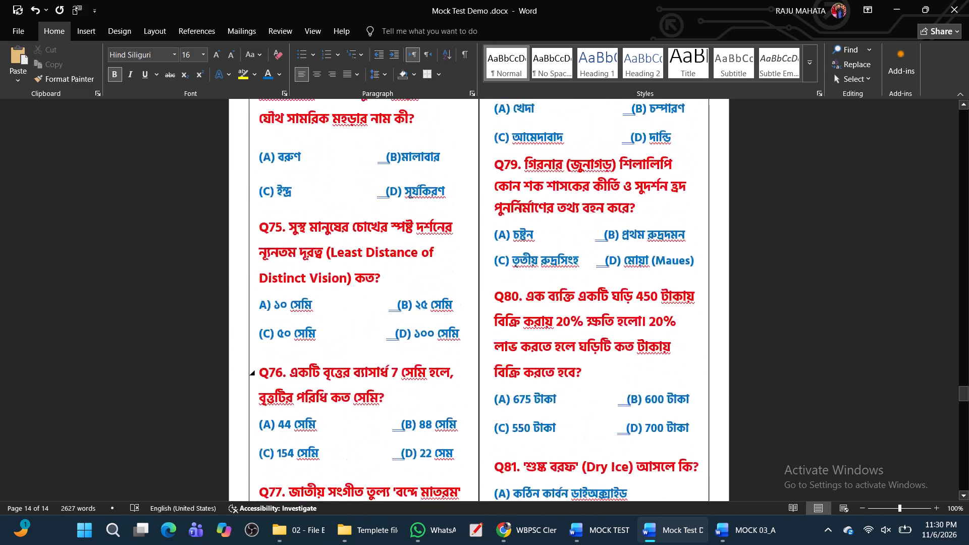
{"action": "scroll", "coordinate": [381, 394], "scroll_direction": "up", "scroll_amount": 14}
{"action": "left_click_drag", "start_coordinate": [965, 370], "coordinate": [962, 360]}
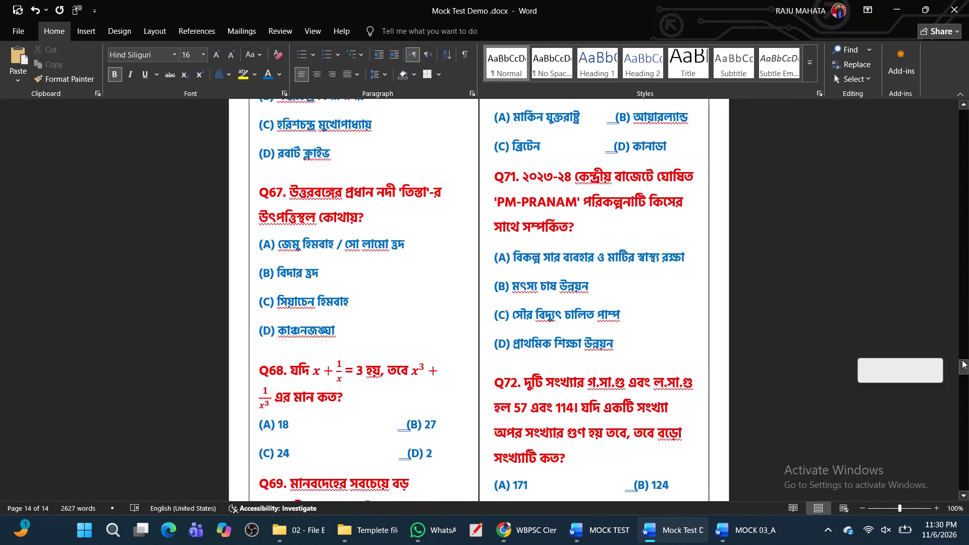
{"action": "left_click_drag", "start_coordinate": [962, 360], "coordinate": [965, 126]}
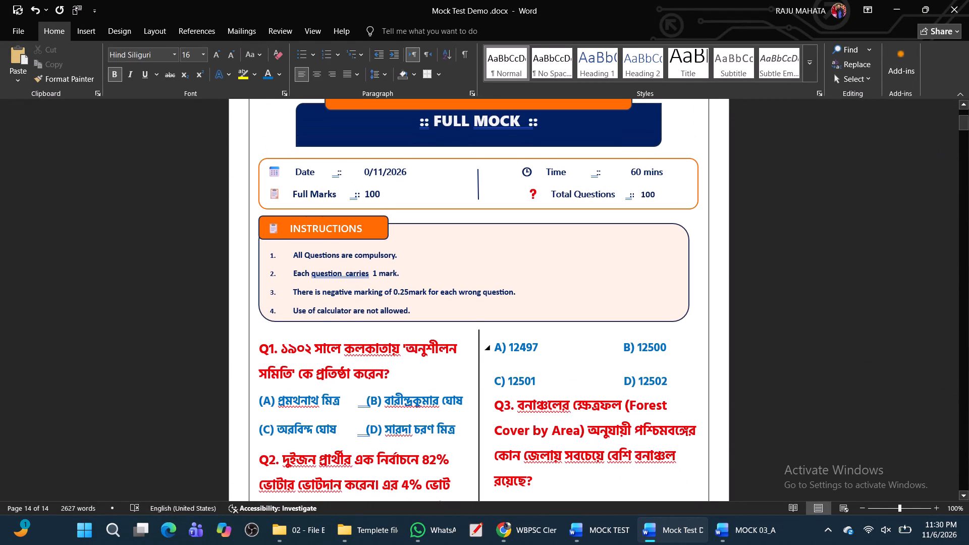
Open Mock Test 02 .docx from the 02 folder, check how its questions and options are formatted, and close it.
{"action": "left_click", "coordinate": [299, 535]}
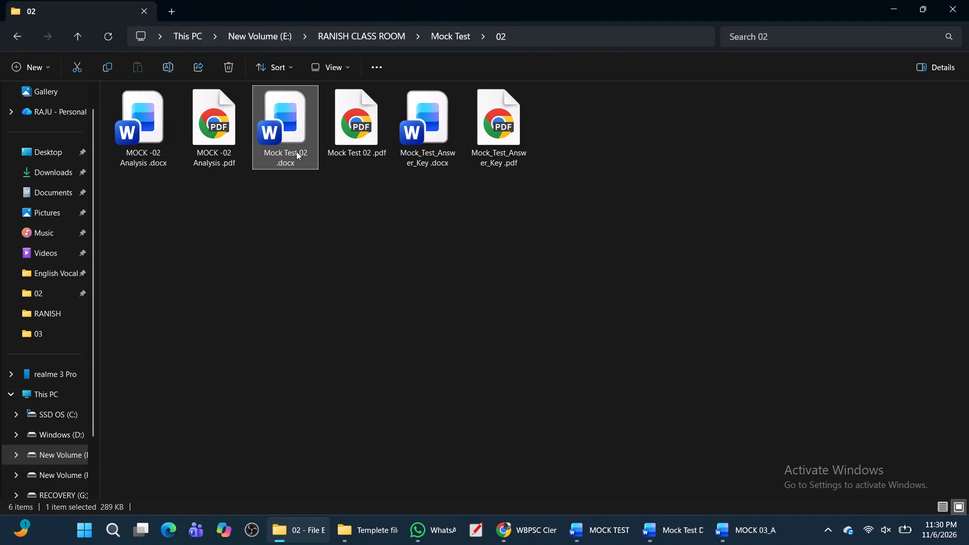
{"action": "double_click", "coordinate": [296, 151]}
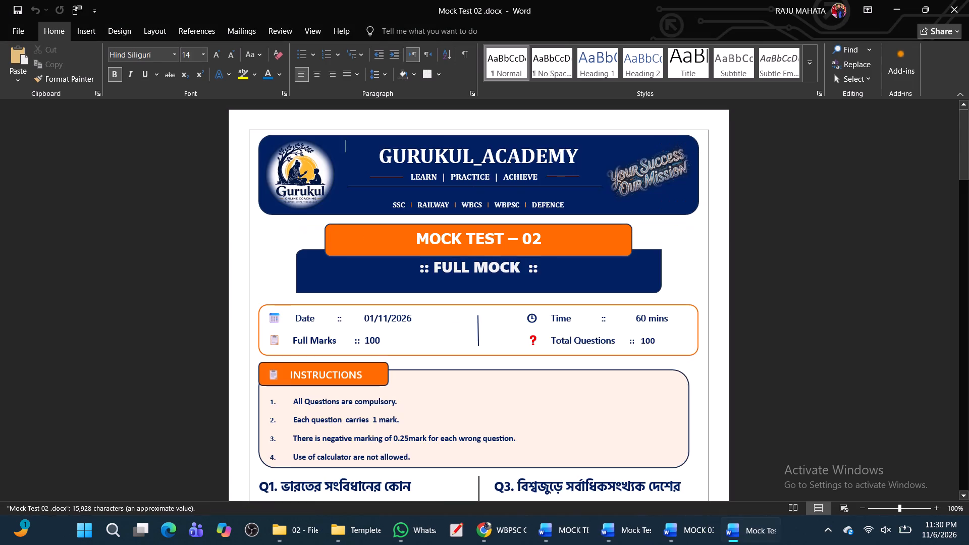
{"action": "scroll", "coordinate": [631, 343], "scroll_direction": "down", "scroll_amount": 17}
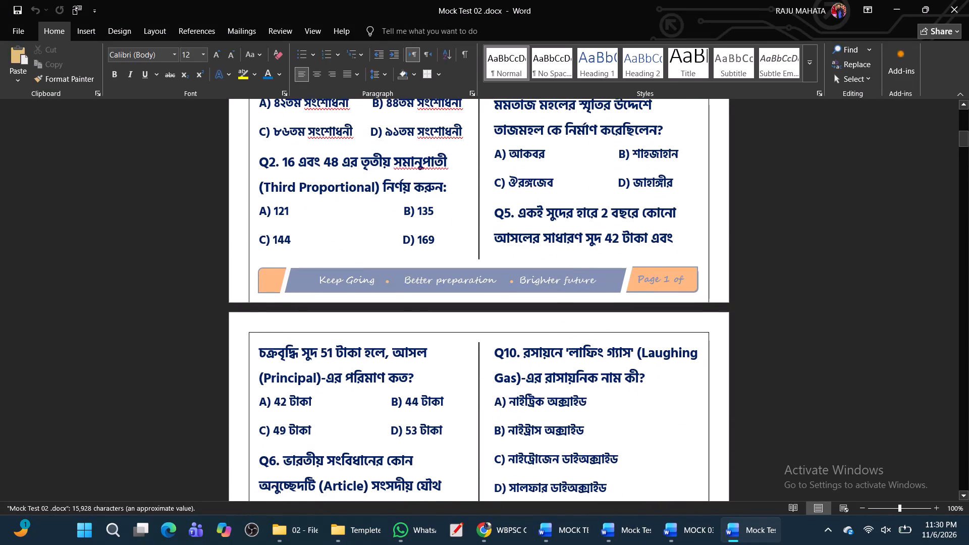
{"action": "left_click", "coordinate": [640, 372]}
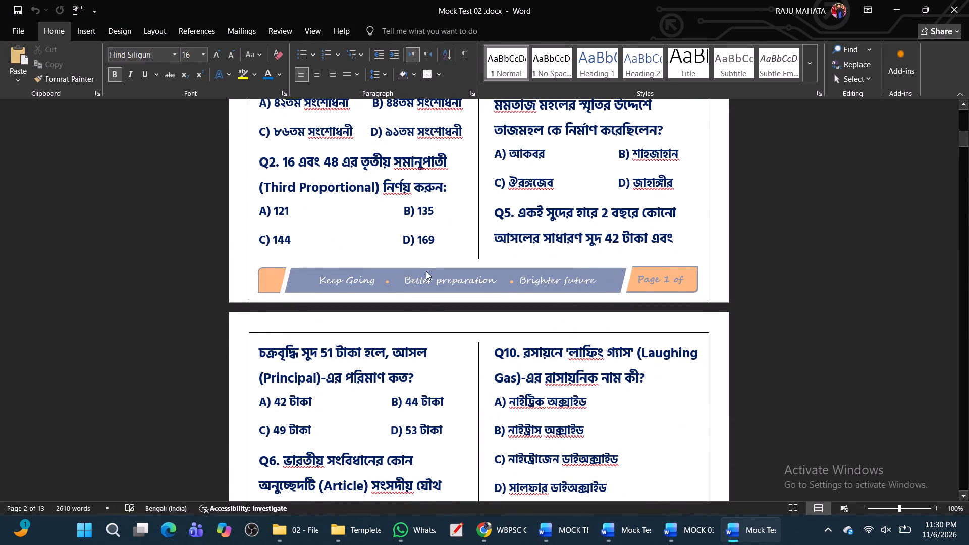
{"action": "scroll", "coordinate": [572, 315], "scroll_direction": "down", "scroll_amount": 9}
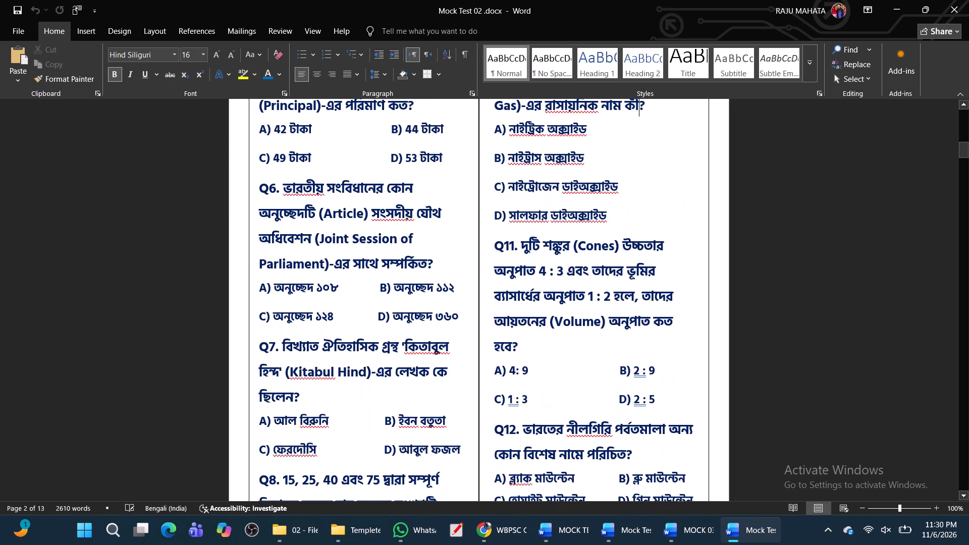
{"action": "scroll", "coordinate": [572, 320], "scroll_direction": "down", "scroll_amount": 9}
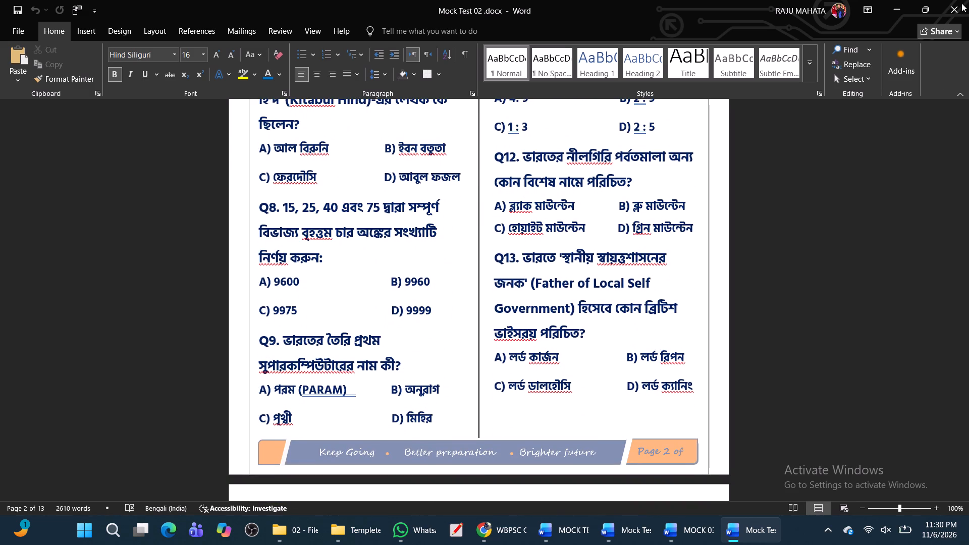
{"action": "left_click", "coordinate": [961, 3]}
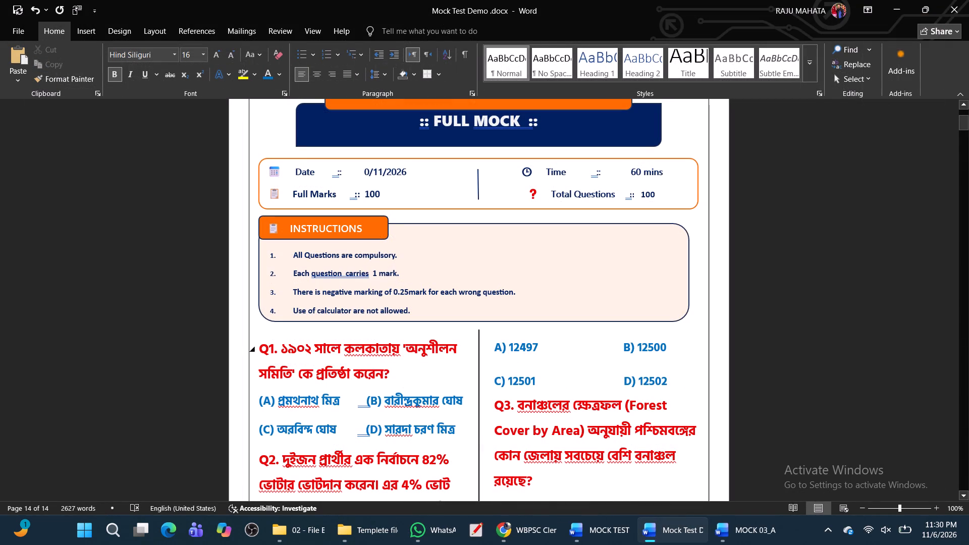
Change the font colour of the Q1 question text to the standard Dark Blue.
{"action": "left_click_drag", "start_coordinate": [260, 350], "coordinate": [352, 368]}
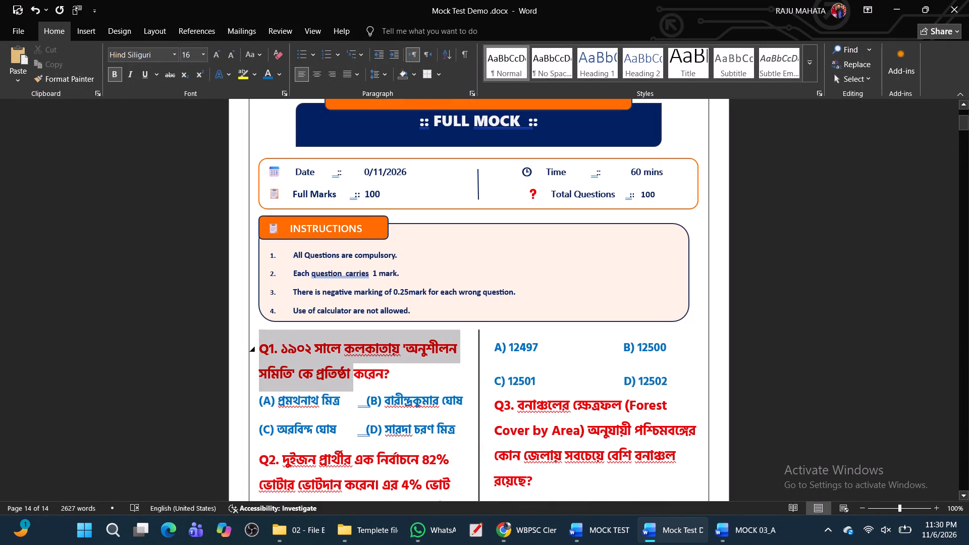
{"action": "left_click_drag", "start_coordinate": [352, 368], "coordinate": [395, 373]}
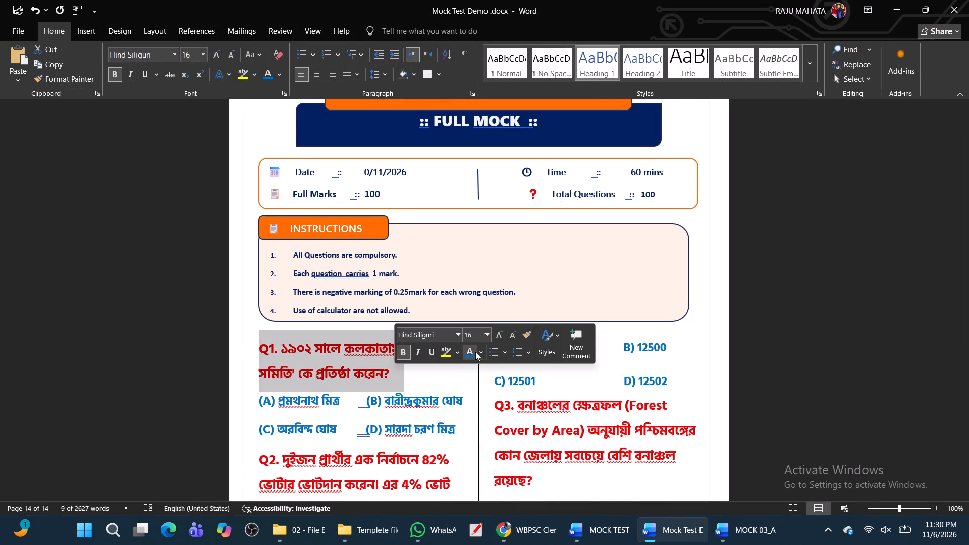
{"action": "left_click", "coordinate": [480, 352]}
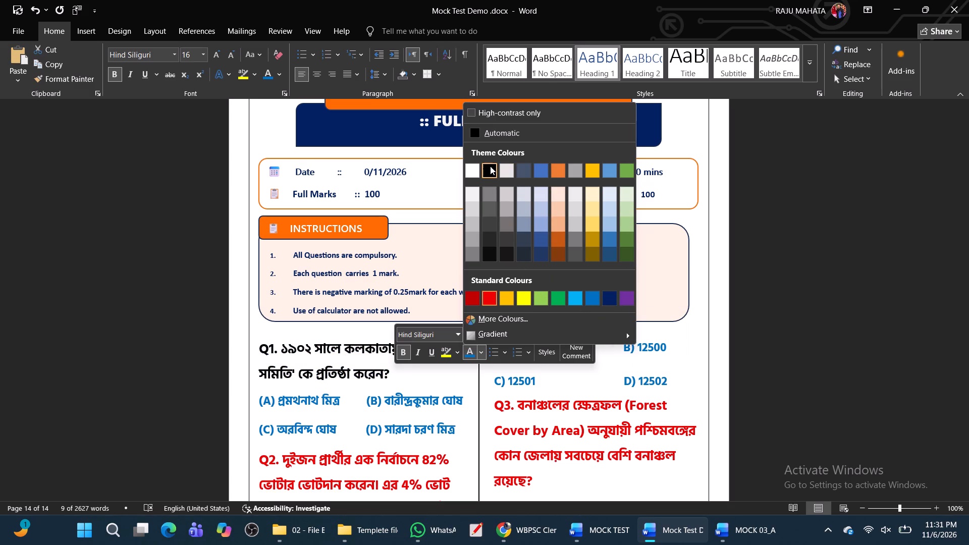
{"action": "left_click", "coordinate": [610, 296]}
{"action": "left_click", "coordinate": [441, 388]}
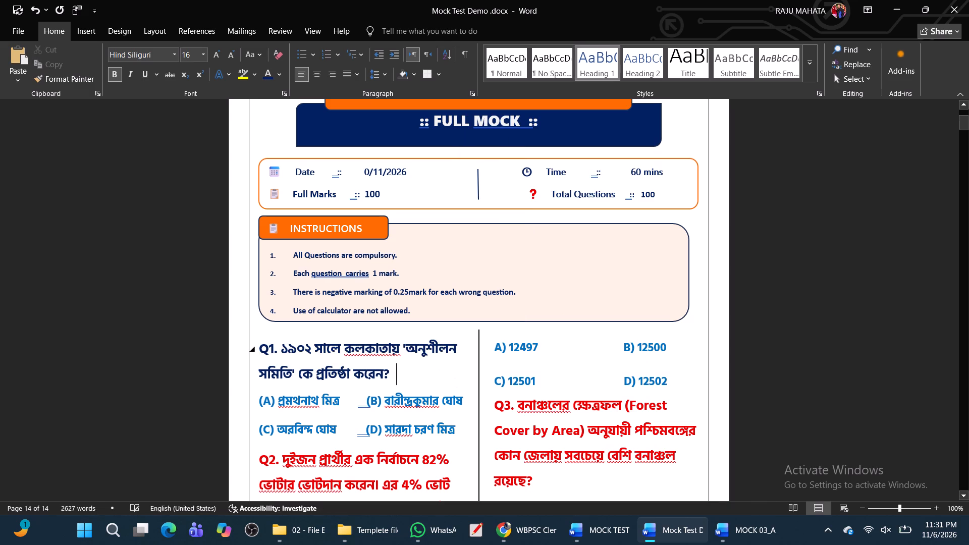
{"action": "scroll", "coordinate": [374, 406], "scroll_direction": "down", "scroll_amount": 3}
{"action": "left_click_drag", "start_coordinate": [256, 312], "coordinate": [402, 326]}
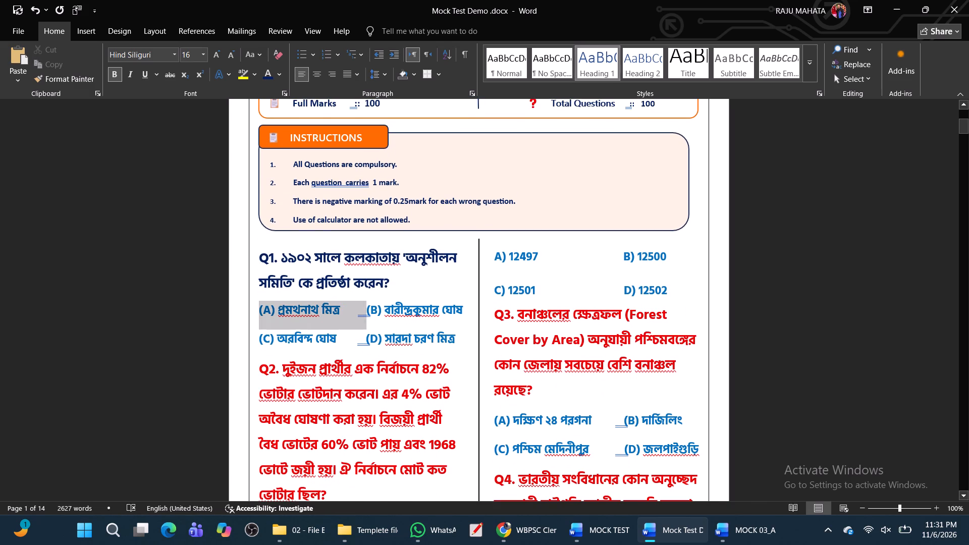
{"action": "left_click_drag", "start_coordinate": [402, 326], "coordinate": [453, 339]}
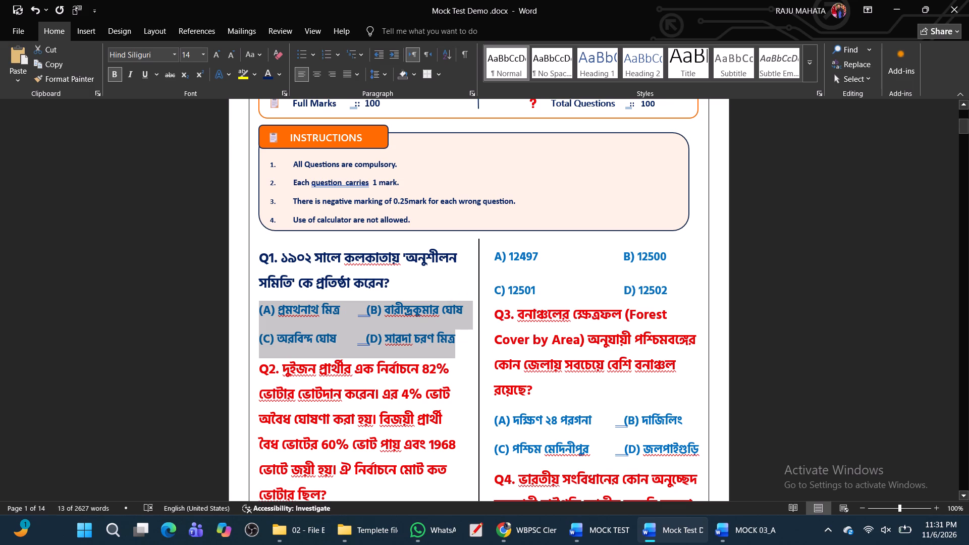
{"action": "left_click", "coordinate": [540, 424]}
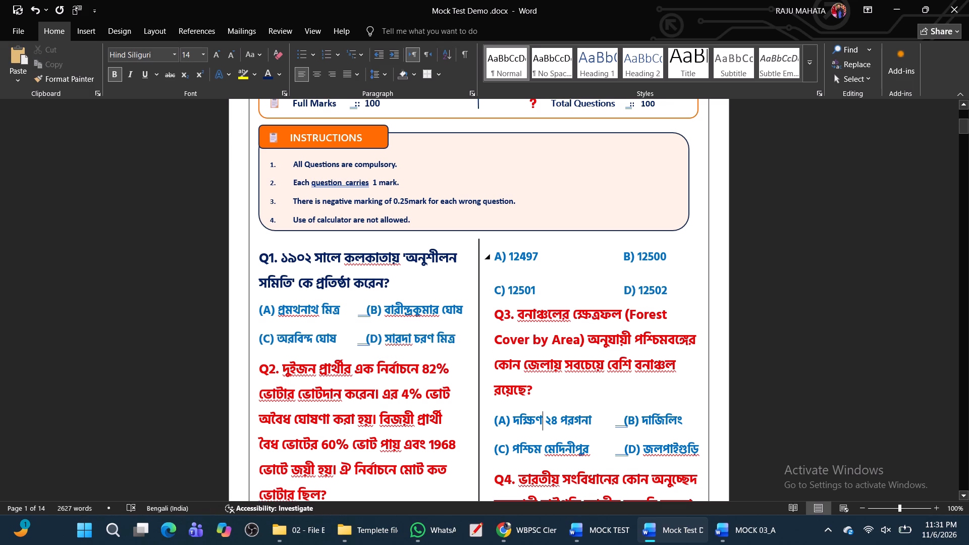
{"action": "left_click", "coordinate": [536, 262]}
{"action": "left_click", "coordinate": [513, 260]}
Remove the extra spacing above question Q9 on page 2 by redoing the paragraph break before it.
{"action": "scroll", "coordinate": [425, 321], "scroll_direction": "down", "scroll_amount": 14}
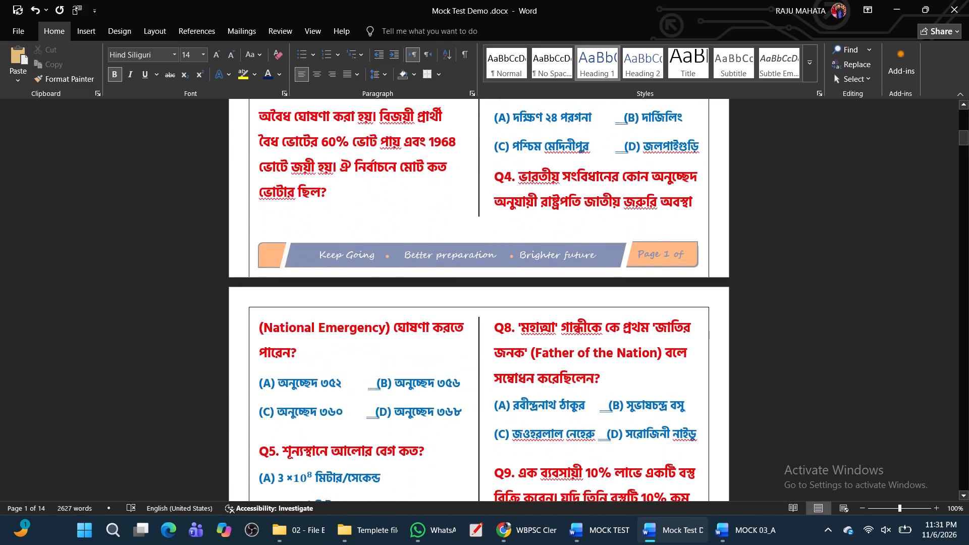
{"action": "left_click", "coordinate": [536, 316]}
{"action": "left_click", "coordinate": [502, 336]}
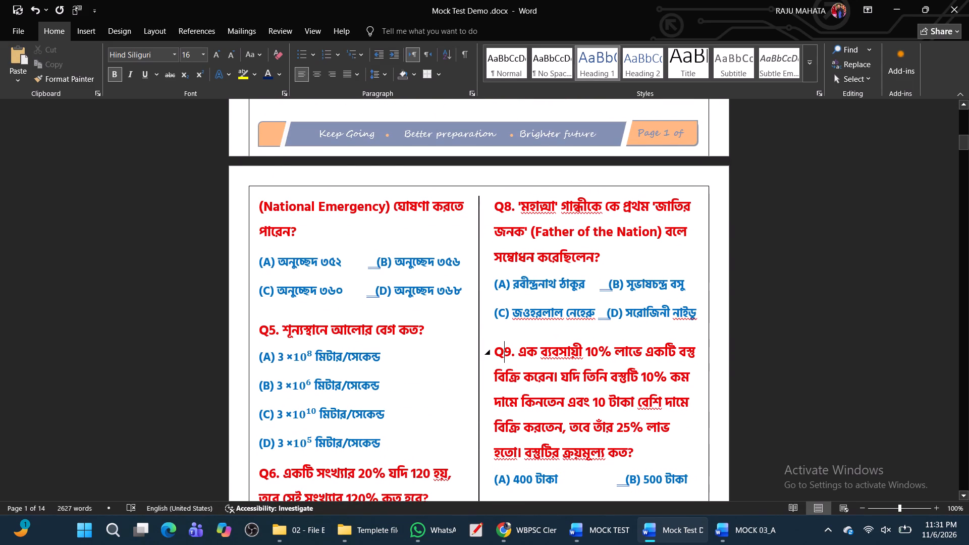
{"action": "left_click", "coordinate": [495, 354]}
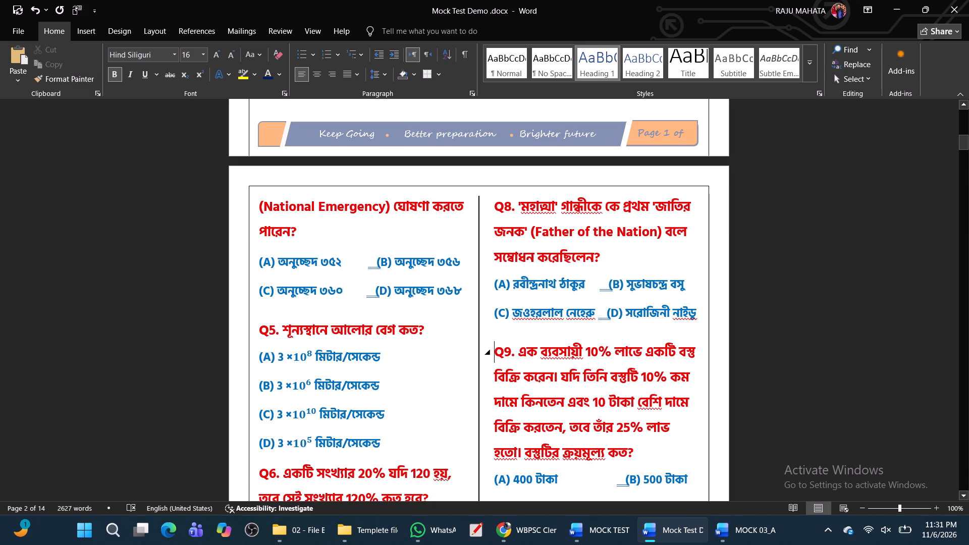
{"action": "key", "text": "BackSpace"}
{"action": "key", "text": "Return"}
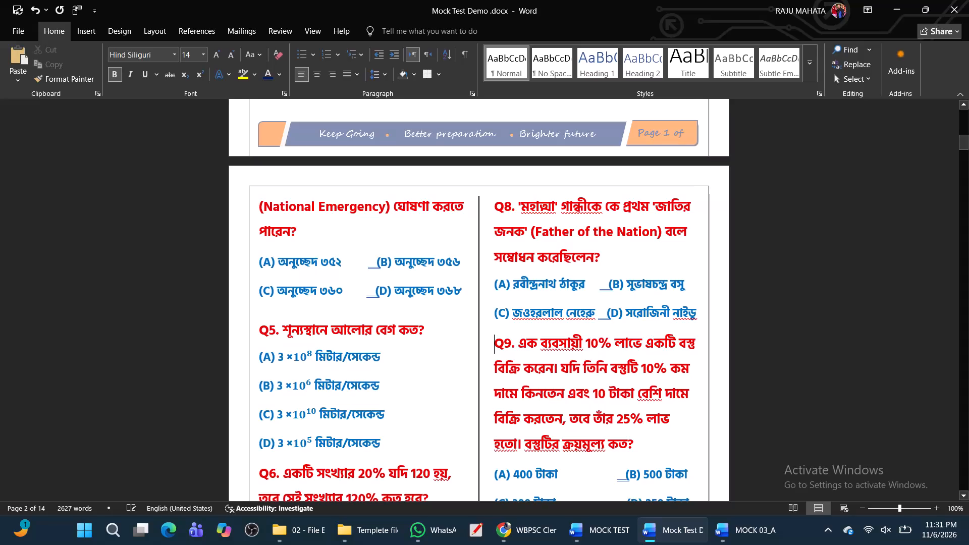
Remove the extra spacing above questions Q5 and Q7 on page 2 by redoing the paragraph break before each.
{"action": "scroll", "coordinate": [318, 383], "scroll_direction": "down", "scroll_amount": 3}
{"action": "left_click", "coordinate": [257, 245]}
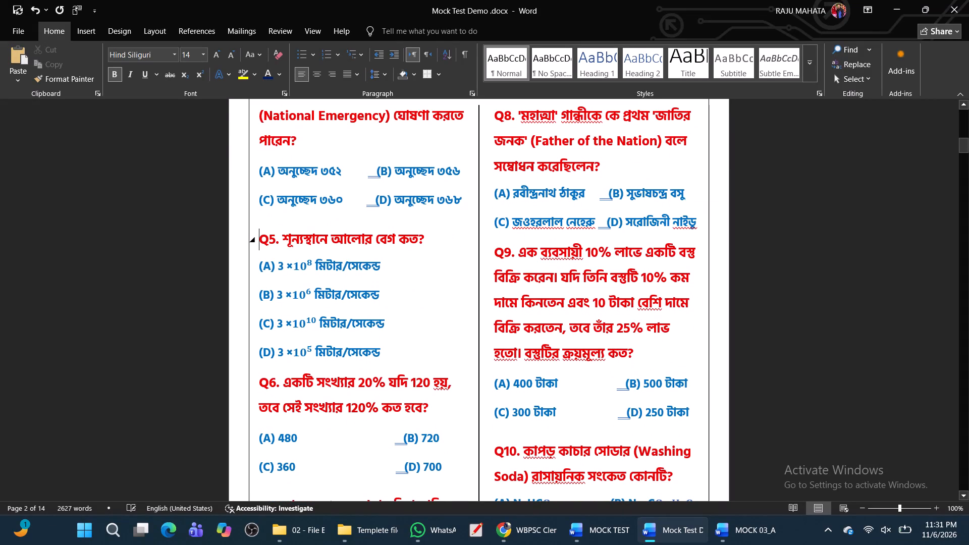
{"action": "key", "text": "BackSpace"}
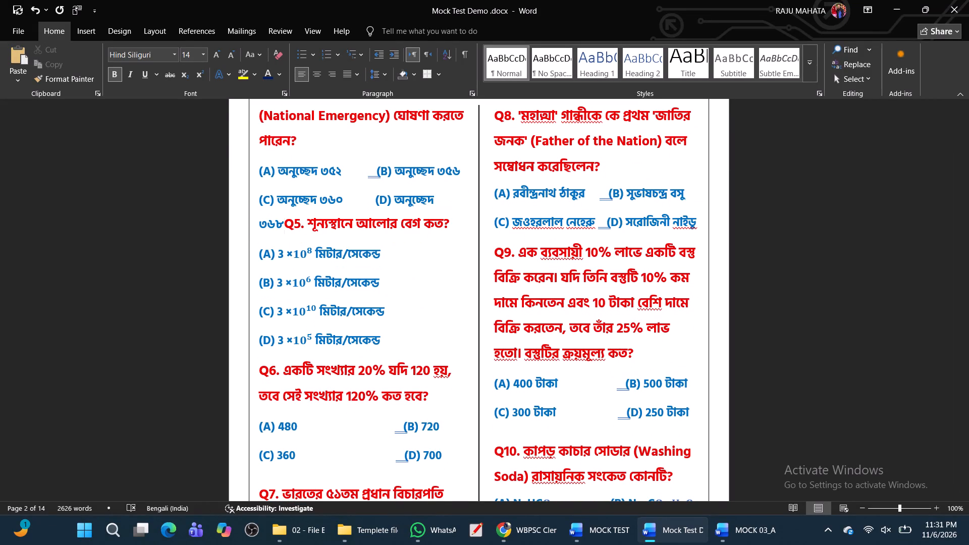
{"action": "key", "text": "Return"}
{"action": "scroll", "coordinate": [280, 360], "scroll_direction": "down", "scroll_amount": 4}
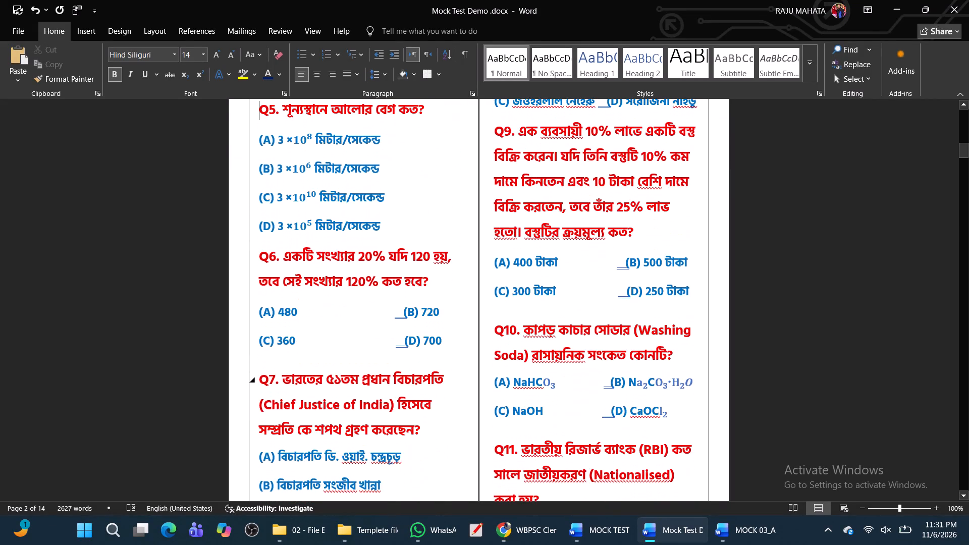
{"action": "scroll", "coordinate": [278, 370], "scroll_direction": "down", "scroll_amount": 2}
{"action": "left_click", "coordinate": [259, 324]}
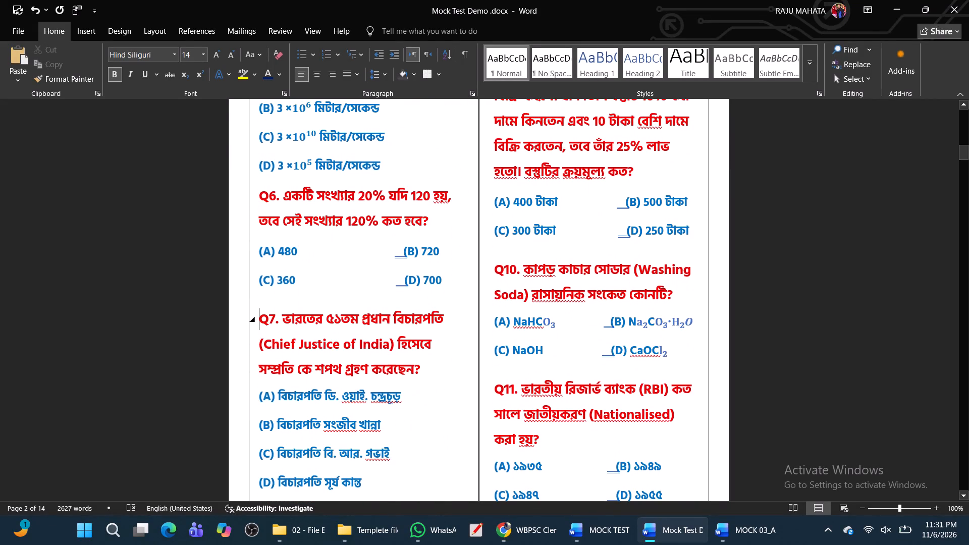
{"action": "key", "text": "BackSpace"}
{"action": "key", "text": "Return"}
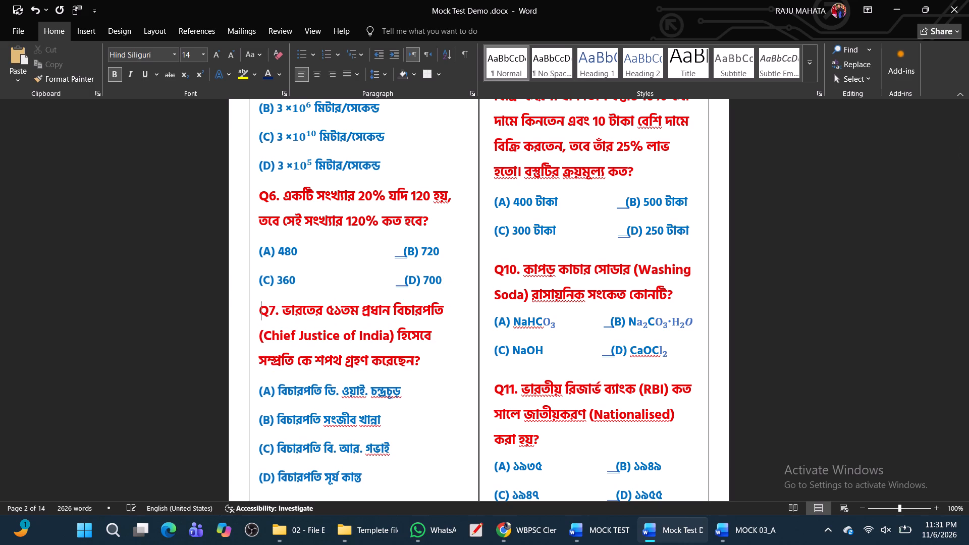
Remove the extra spacing above questions Q10 and Q11 on page 2 by redoing the paragraph break before each.
{"action": "left_click", "coordinate": [495, 274]}
{"action": "key", "text": "BackSpace"}
{"action": "key", "text": "Return"}
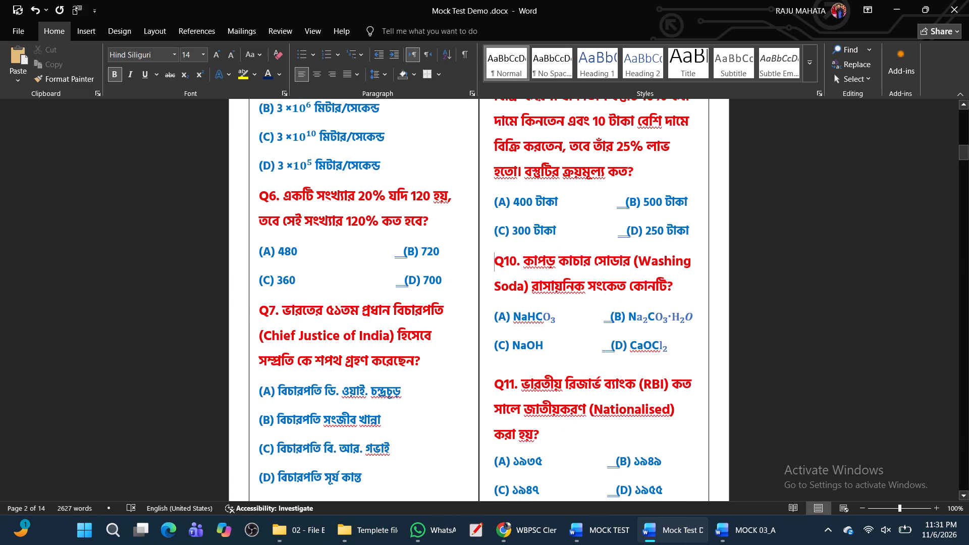
{"action": "scroll", "coordinate": [497, 325], "scroll_direction": "down", "scroll_amount": 2}
{"action": "left_click", "coordinate": [495, 330]}
{"action": "key", "text": "BackSpace"}
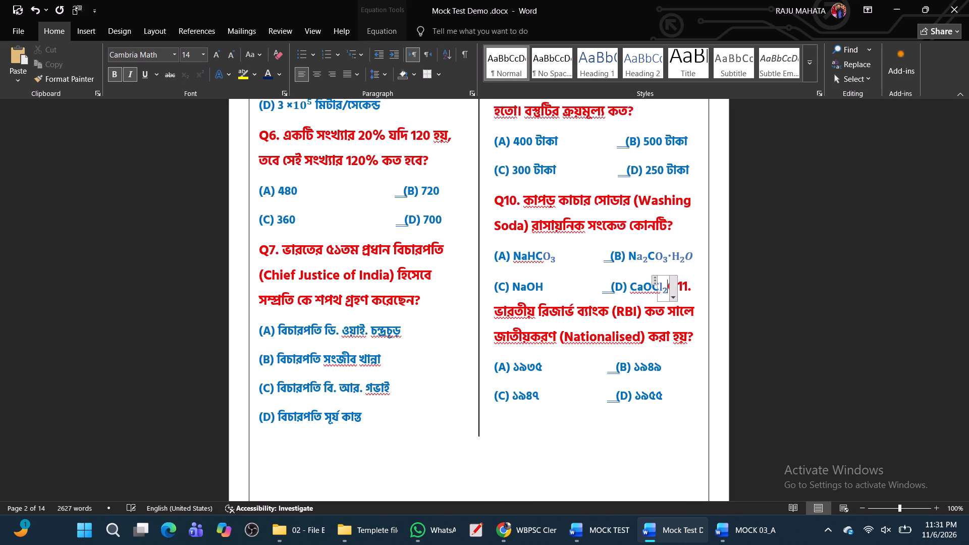
{"action": "key", "text": "Return"}
Redo the paragraph break between the Q12 question text and its option (A) on page 3.
{"action": "scroll", "coordinate": [495, 330], "scroll_direction": "down", "scroll_amount": 4}
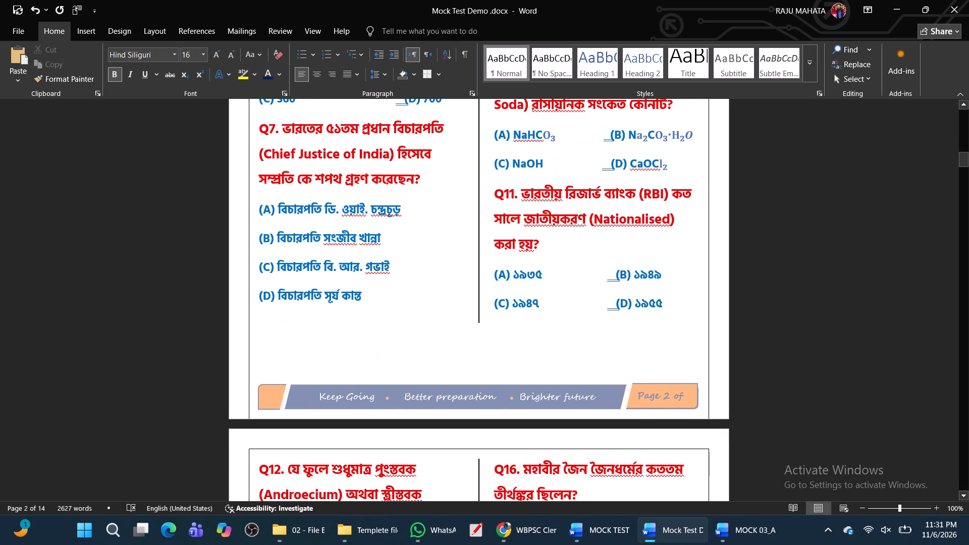
{"action": "scroll", "coordinate": [307, 347], "scroll_direction": "down", "scroll_amount": 6}
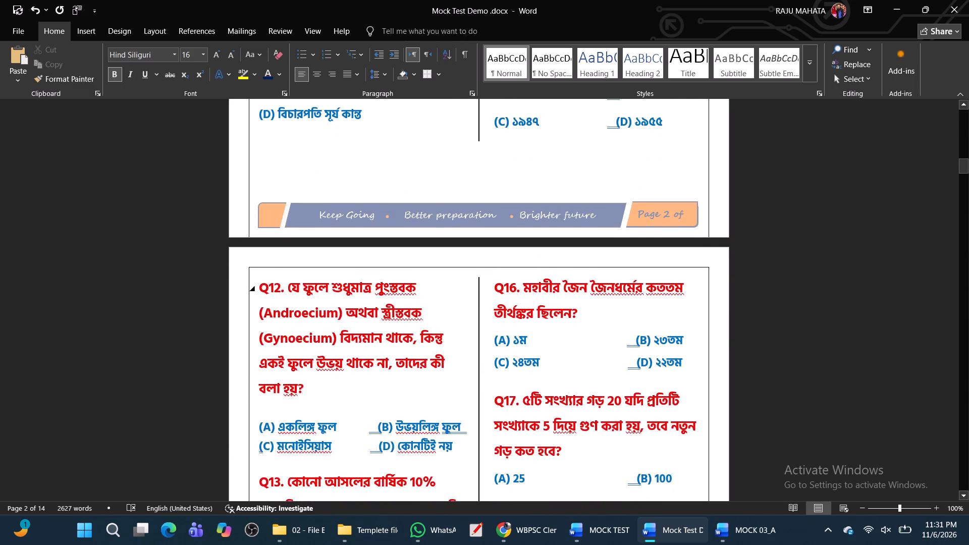
{"action": "scroll", "coordinate": [316, 355], "scroll_direction": "down", "scroll_amount": 2}
{"action": "left_click", "coordinate": [259, 370]}
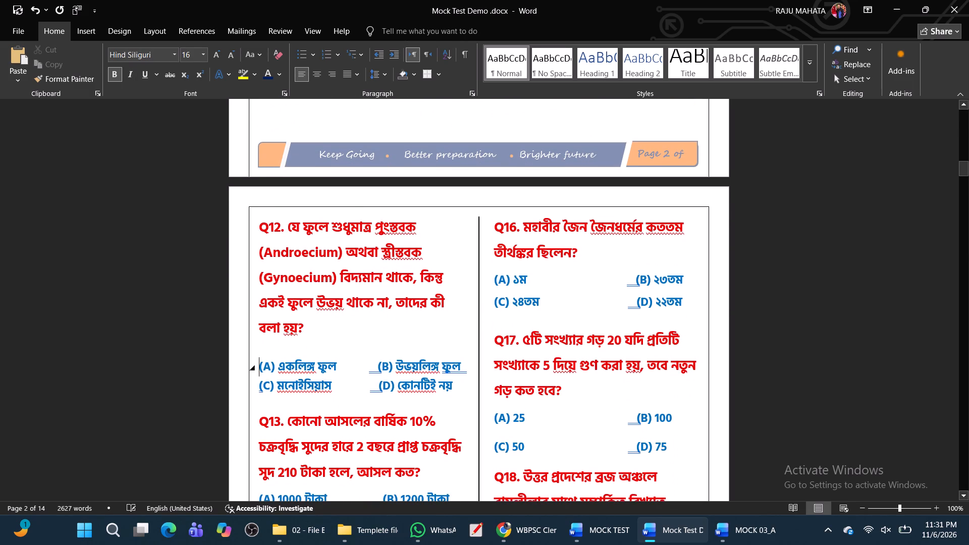
{"action": "key", "text": "BackSpace"}
{"action": "key", "text": "Return"}
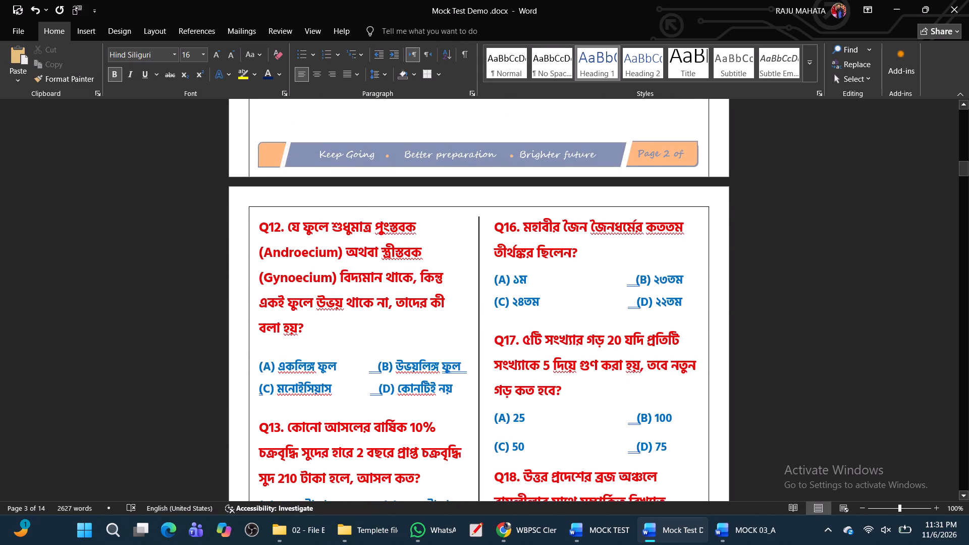
Redo the paragraph breaks before questions Q17 and Q13 on page 3 to tighten the spacing above them.
{"action": "left_click", "coordinate": [497, 341]}
{"action": "key", "text": "BackSpace"}
{"action": "key", "text": "Return"}
{"action": "scroll", "coordinate": [492, 355], "scroll_direction": "down", "scroll_amount": 4}
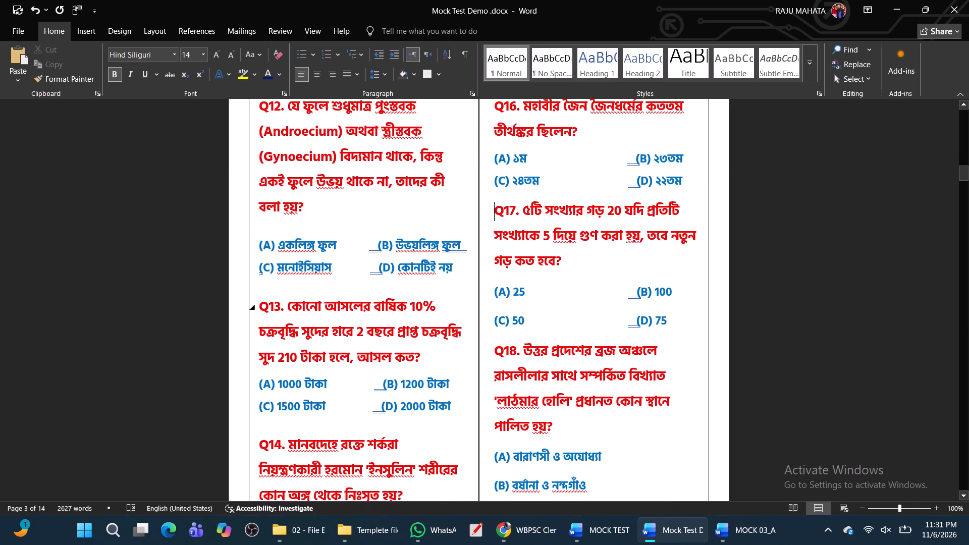
{"action": "left_click", "coordinate": [260, 310]}
{"action": "key", "text": "BackSpace"}
{"action": "key", "text": "Return"}
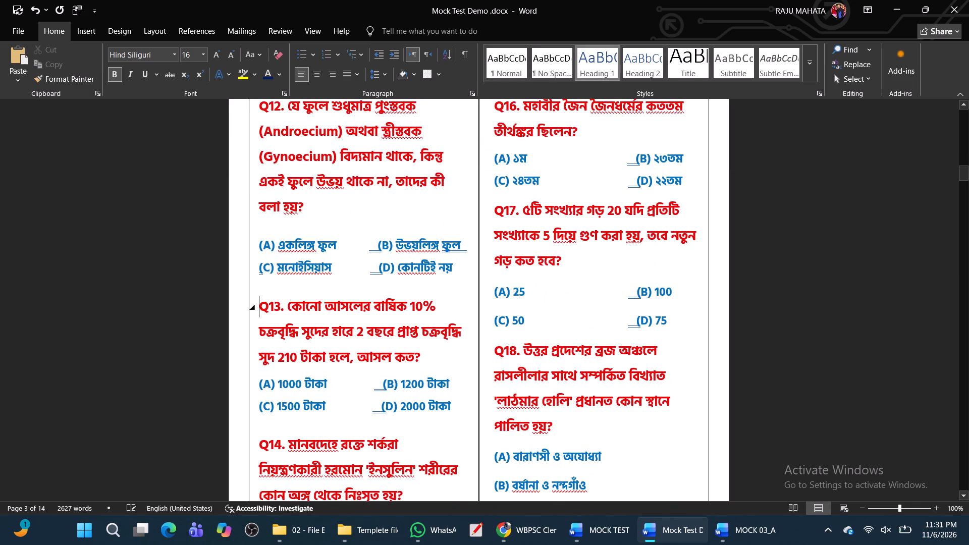
Remove the extra spacing above questions Q14 and Q15 on page 3 by redoing the paragraph break before each.
{"action": "scroll", "coordinate": [269, 344], "scroll_direction": "down", "scroll_amount": 4}
{"action": "left_click", "coordinate": [260, 325]}
{"action": "key", "text": "BackSpace"}
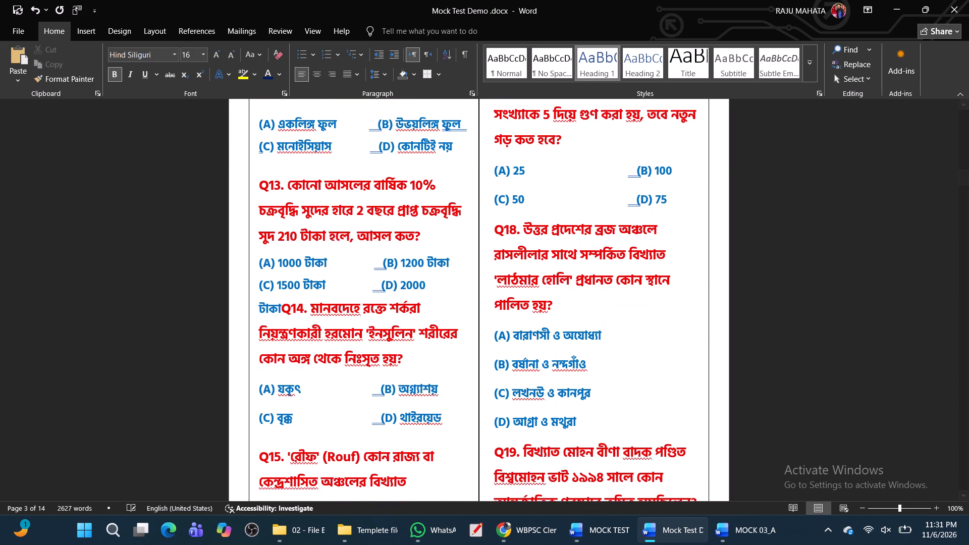
{"action": "key", "text": "Return"}
{"action": "scroll", "coordinate": [307, 402], "scroll_direction": "down", "scroll_amount": 4}
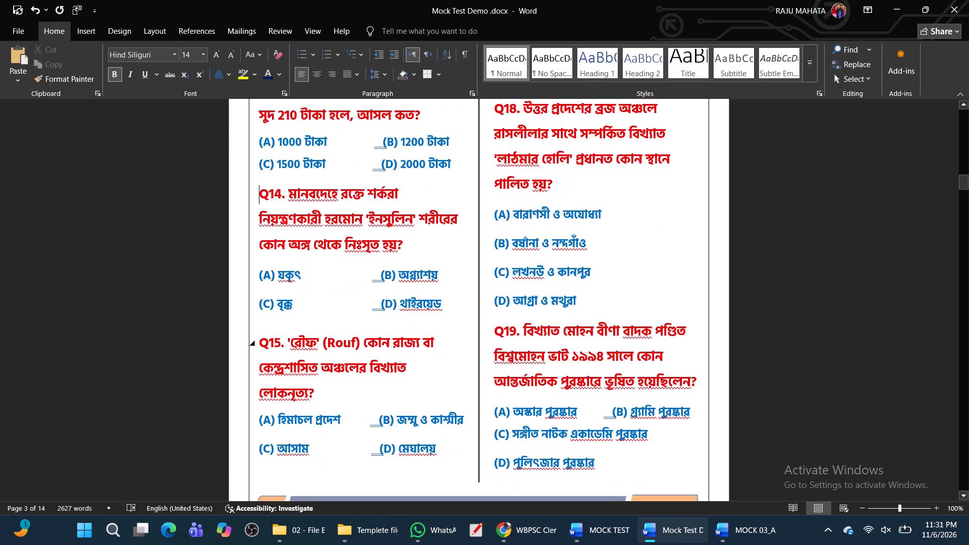
{"action": "left_click", "coordinate": [257, 346]}
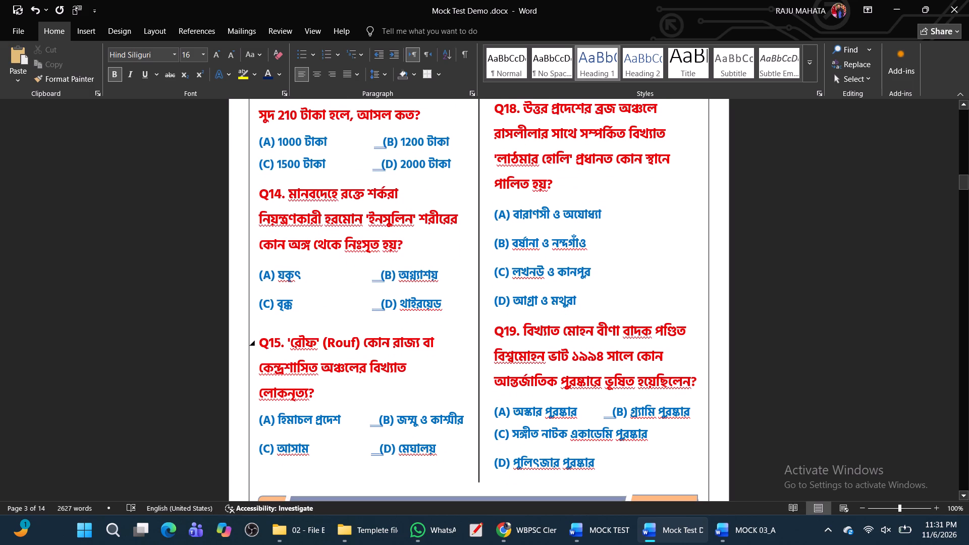
{"action": "key", "text": "BackSpace"}
{"action": "key", "text": "Return"}
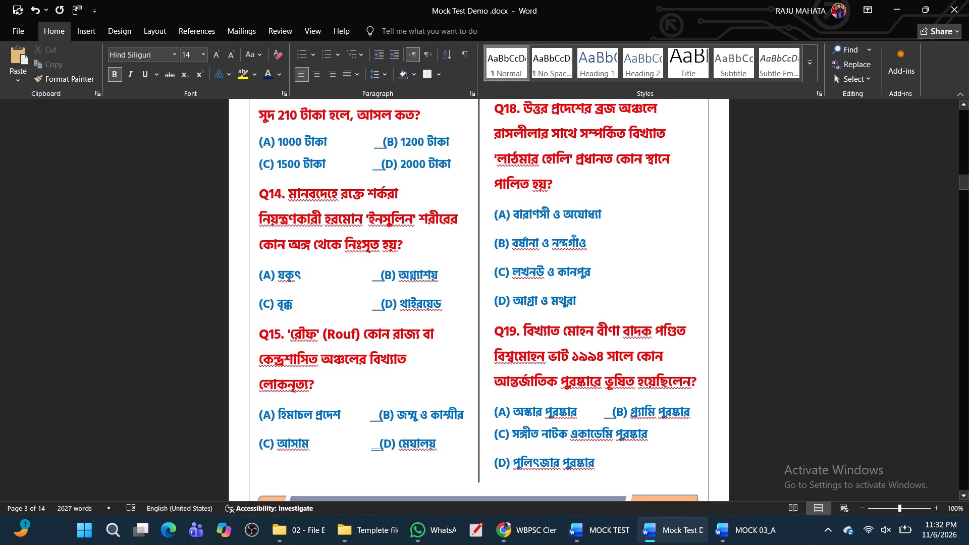
Redo the paragraph break before question Q22 on page 4 to tighten the spacing above it.
{"action": "scroll", "coordinate": [472, 340], "scroll_direction": "down", "scroll_amount": 4}
{"action": "scroll", "coordinate": [292, 370], "scroll_direction": "down", "scroll_amount": 8}
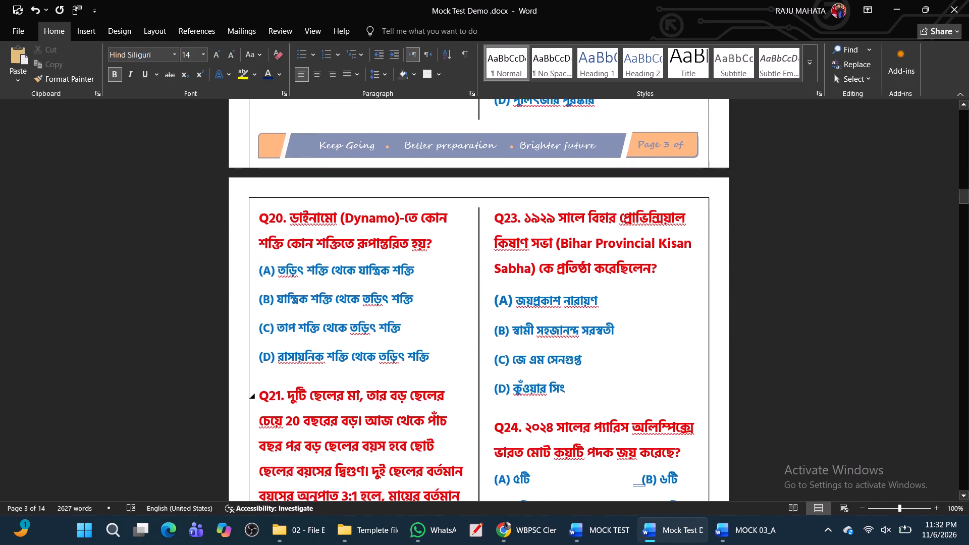
{"action": "scroll", "coordinate": [294, 376], "scroll_direction": "down", "scroll_amount": 8}
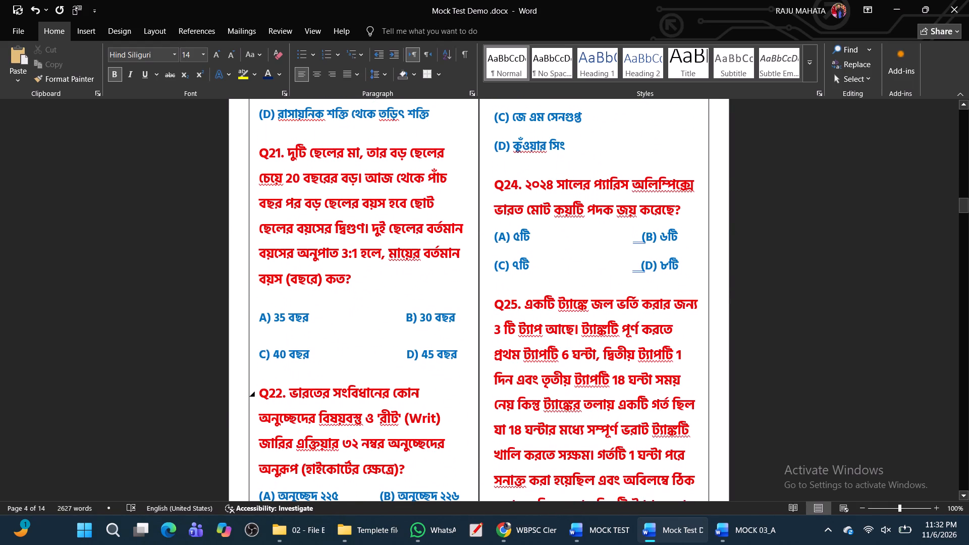
{"action": "scroll", "coordinate": [327, 381], "scroll_direction": "down", "scroll_amount": 4}
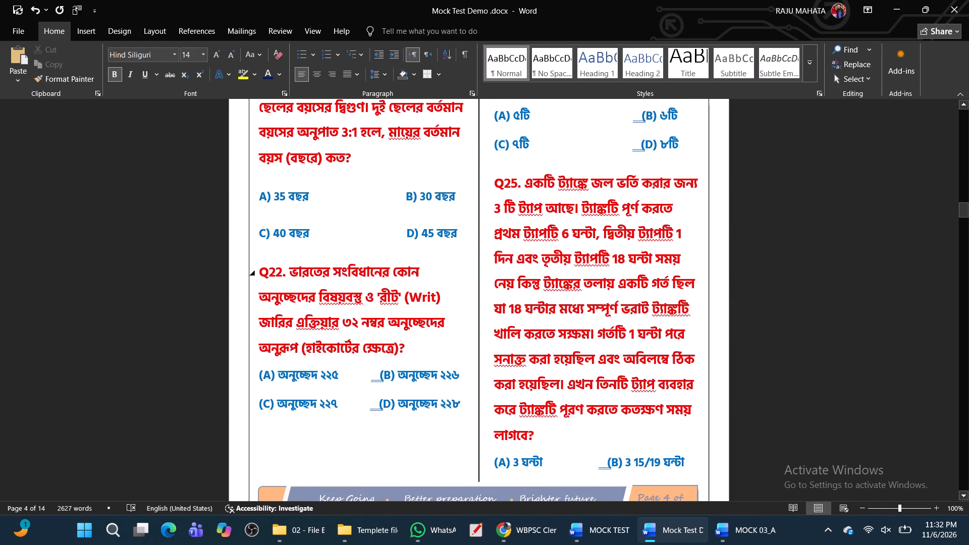
{"action": "left_click", "coordinate": [259, 272]}
{"action": "key", "text": "BackSpace"}
{"action": "key", "text": "Return"}
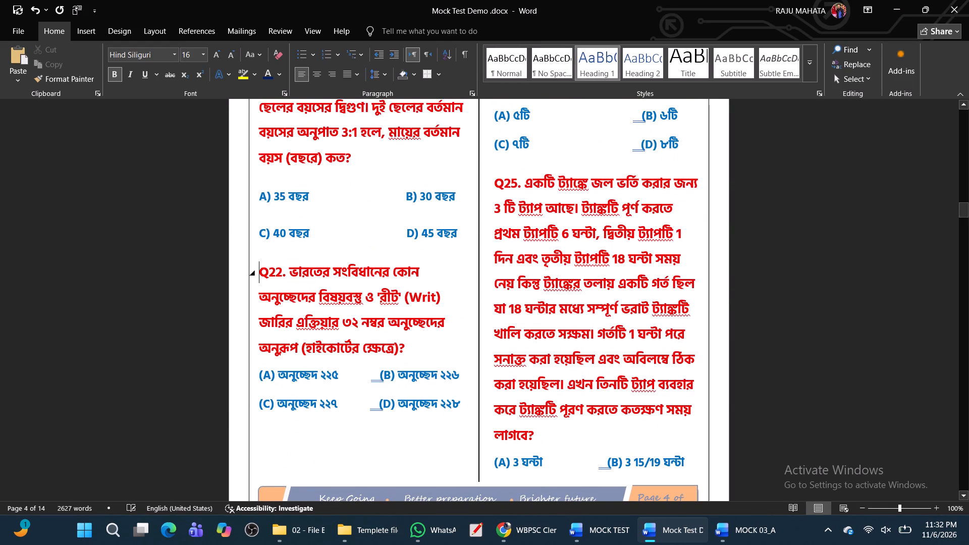
Remove the extra spacing above question Q25 on page 4 by redoing the paragraph break before it.
{"action": "scroll", "coordinate": [266, 363], "scroll_direction": "down", "scroll_amount": 3}
{"action": "scroll", "coordinate": [438, 313], "scroll_direction": "up", "scroll_amount": 6}
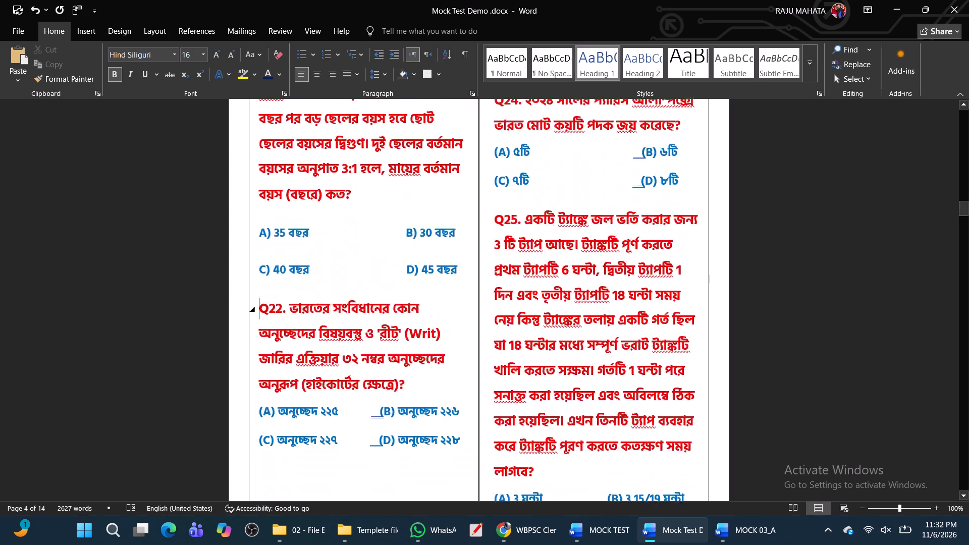
{"action": "scroll", "coordinate": [438, 313], "scroll_direction": "up", "scroll_amount": 4}
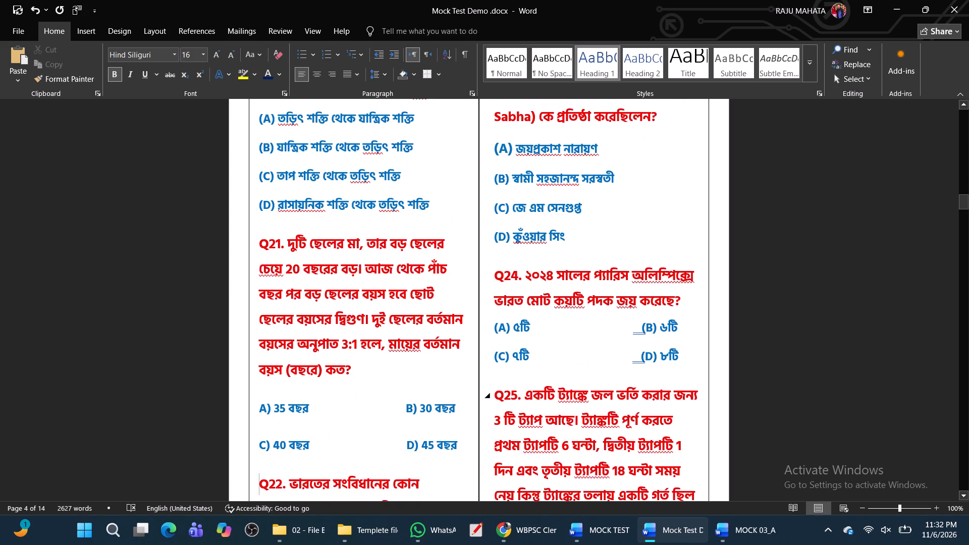
{"action": "left_click", "coordinate": [494, 401]}
{"action": "key", "text": "BackSpace"}
{"action": "key", "text": "Return"}
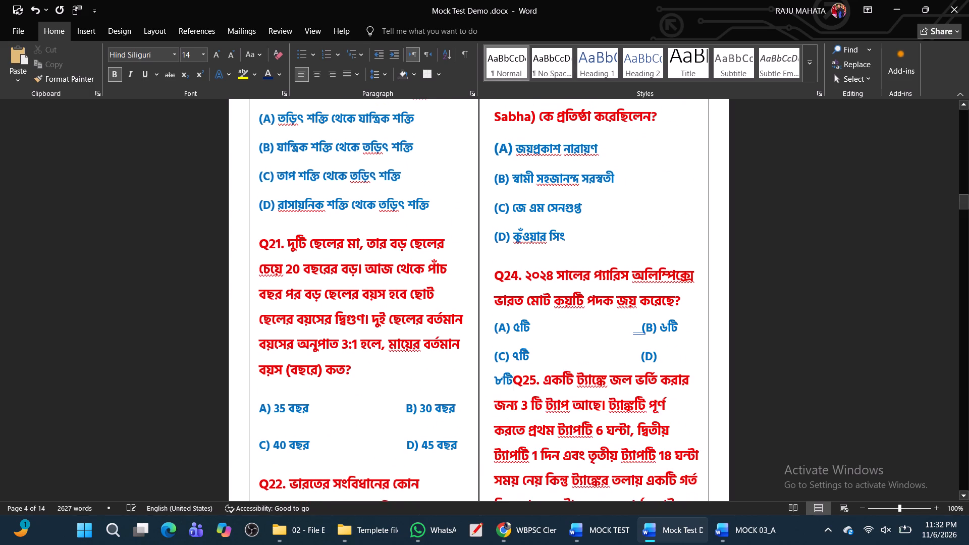
Remove the extra spacing above question Q26 on page 5 by redoing the paragraph break before it.
{"action": "scroll", "coordinate": [495, 403], "scroll_direction": "down", "scroll_amount": 10}
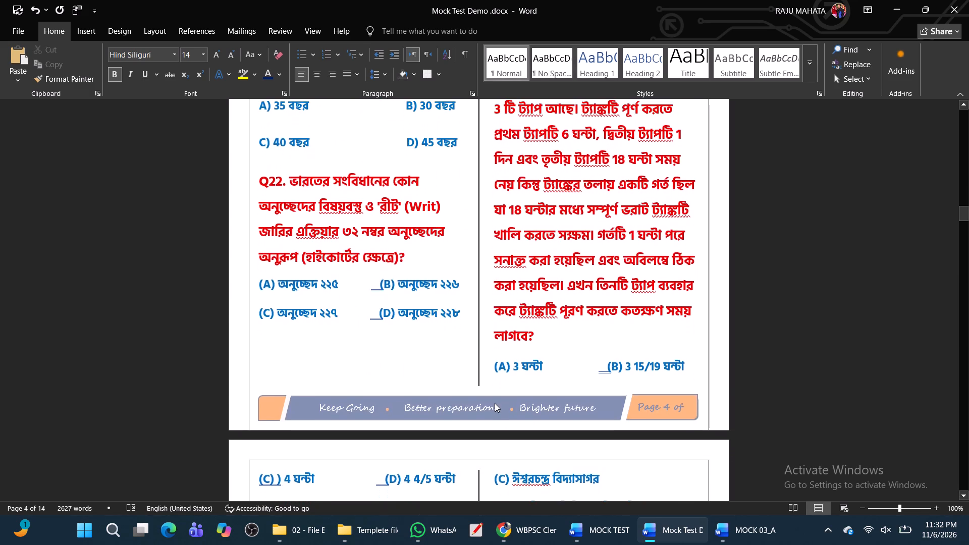
{"action": "scroll", "coordinate": [495, 403], "scroll_direction": "down", "scroll_amount": 5}
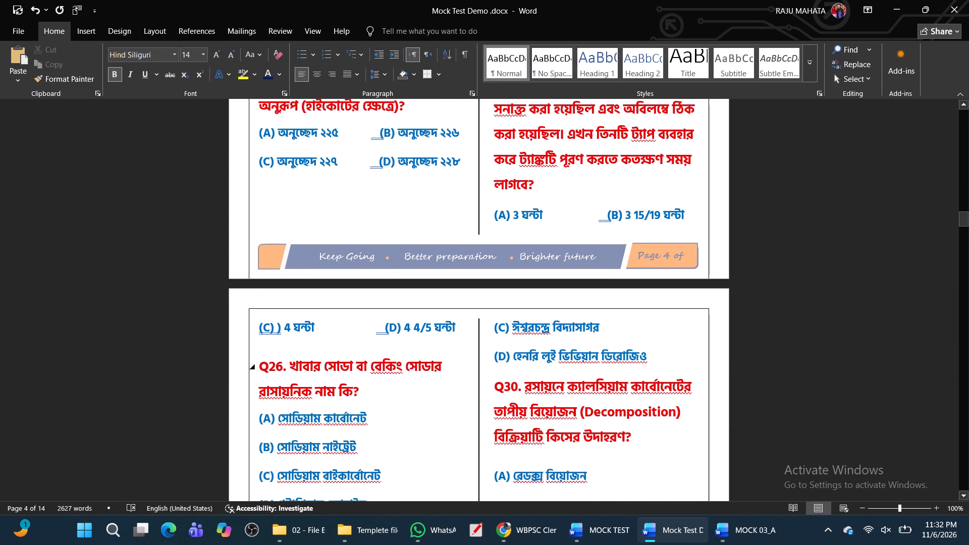
{"action": "left_click", "coordinate": [258, 374]}
{"action": "key", "text": "BackSpace"}
{"action": "key", "text": "Return"}
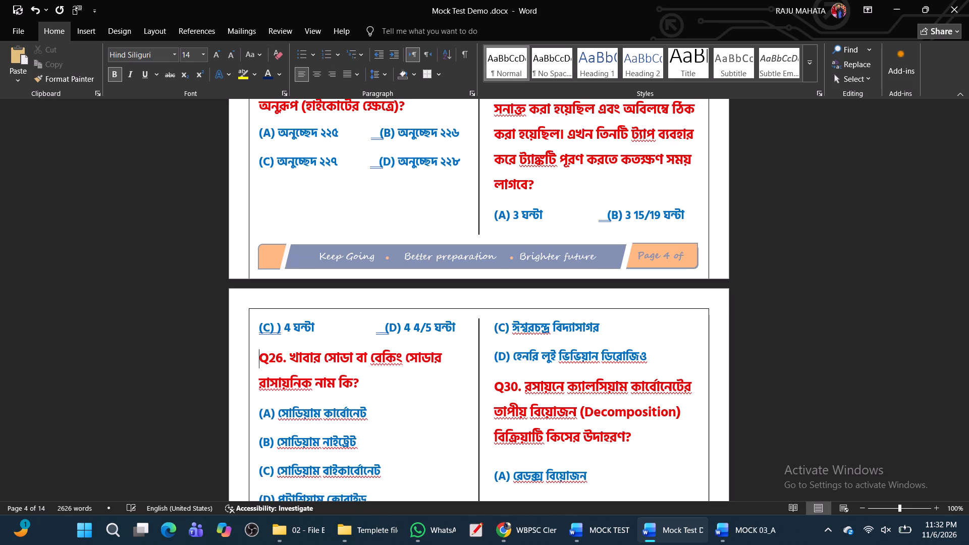
Remove the extra spacing above questions Q28 and Q29 on page 5 by redoing the paragraph break before each.
{"action": "scroll", "coordinate": [258, 373], "scroll_direction": "down", "scroll_amount": 12}
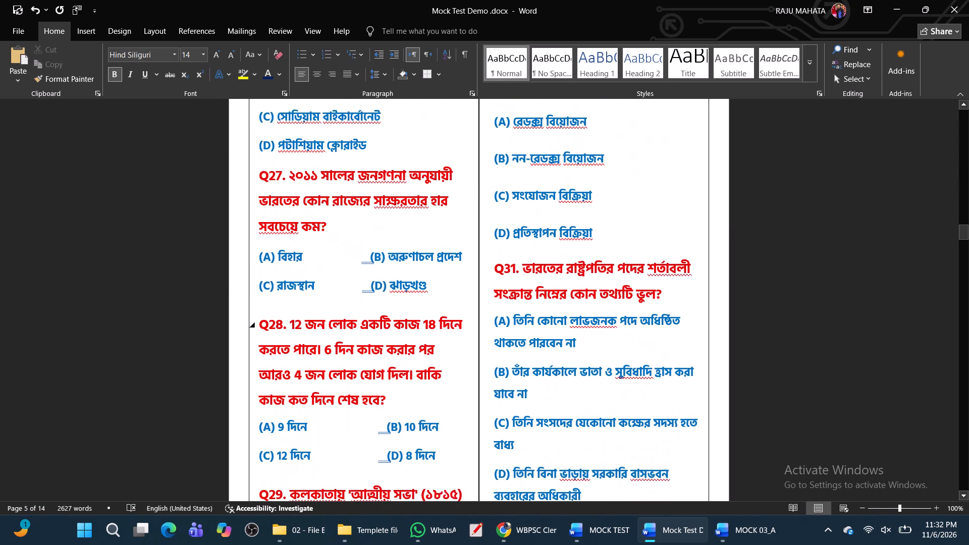
{"action": "left_click", "coordinate": [258, 324]}
{"action": "key", "text": "BackSpace"}
{"action": "key", "text": "Return"}
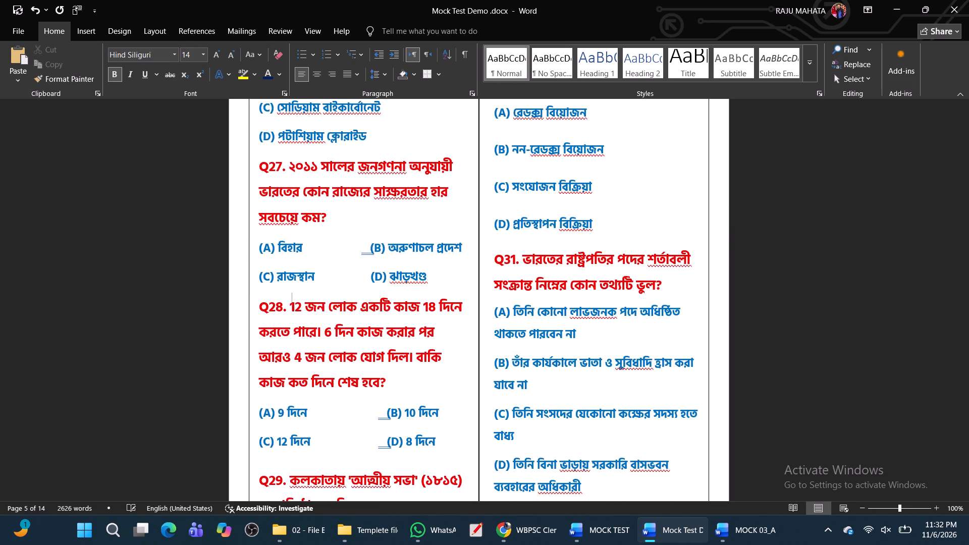
{"action": "scroll", "coordinate": [258, 324], "scroll_direction": "down", "scroll_amount": 5}
{"action": "left_click", "coordinate": [259, 335]}
{"action": "key", "text": "BackSpace"}
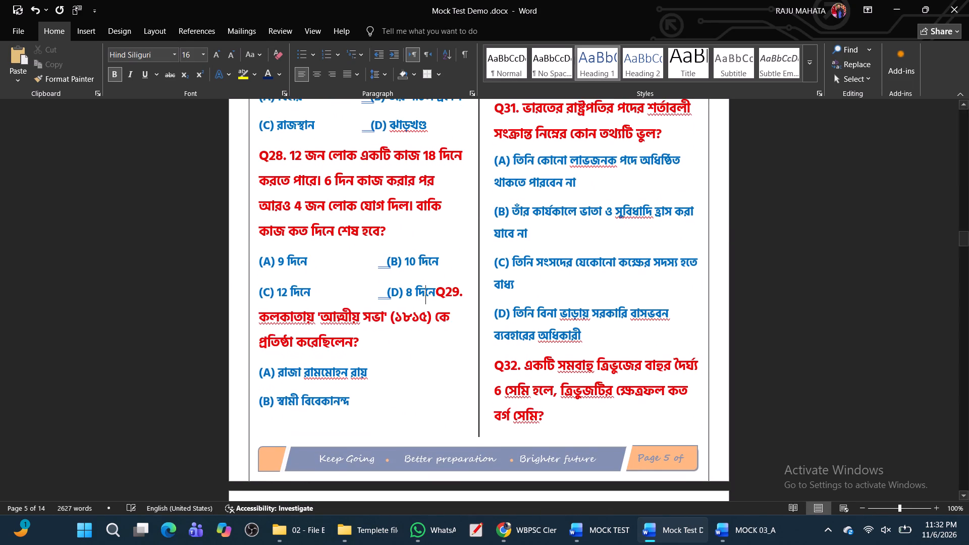
{"action": "key", "text": "Return"}
{"action": "scroll", "coordinate": [516, 338], "scroll_direction": "up", "scroll_amount": 7}
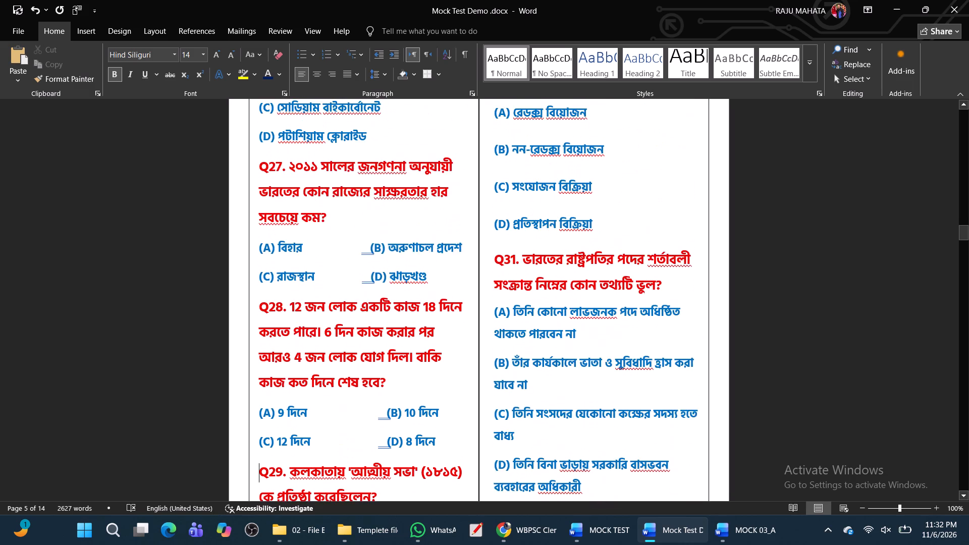
Remove the extra spacing above question Q38 on page 6 by redoing the paragraph break before it.
{"action": "scroll", "coordinate": [516, 338], "scroll_direction": "down", "scroll_amount": 16}
{"action": "scroll", "coordinate": [363, 365], "scroll_direction": "down", "scroll_amount": 3}
{"action": "scroll", "coordinate": [304, 377], "scroll_direction": "down", "scroll_amount": 3}
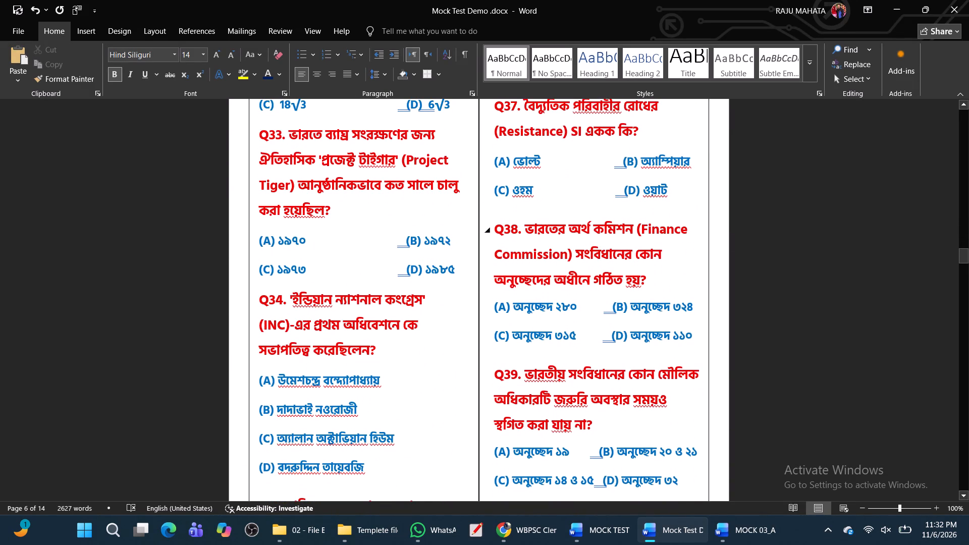
{"action": "left_click", "coordinate": [494, 231]}
{"action": "key", "text": "BackSpace"}
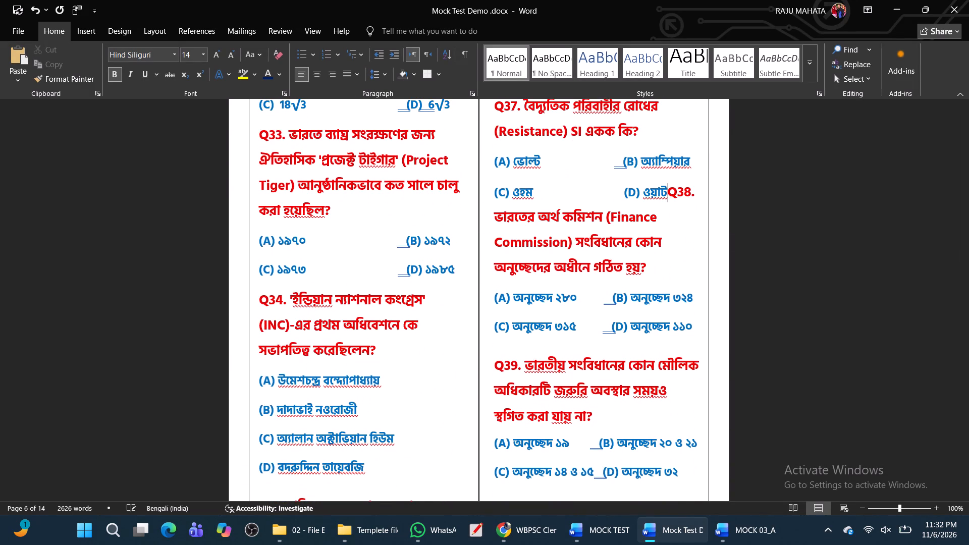
{"action": "key", "text": "Return"}
Remove the extra spacing above Q40 on page 6 and Q41 on page 7 by redoing the paragraph break before each.
{"action": "scroll", "coordinate": [496, 260], "scroll_direction": "down", "scroll_amount": 4}
{"action": "scroll", "coordinate": [503, 336], "scroll_direction": "down", "scroll_amount": 5}
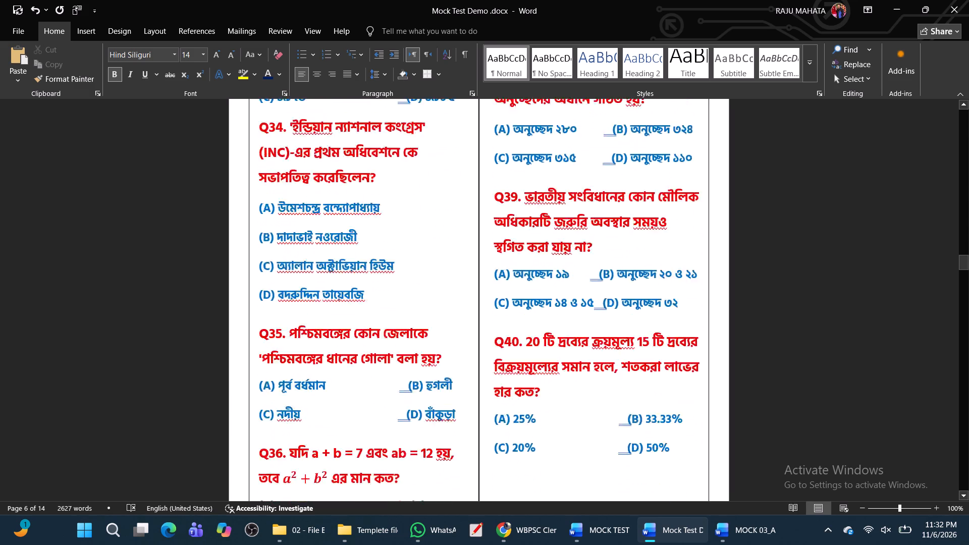
{"action": "left_click", "coordinate": [494, 247]}
{"action": "key", "text": "BackSpace"}
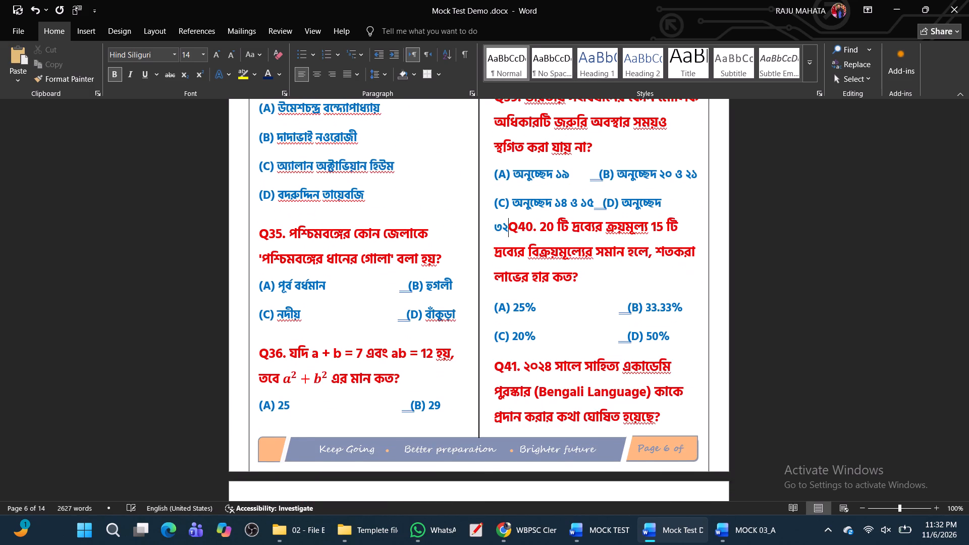
{"action": "key", "text": "Return"}
{"action": "scroll", "coordinate": [514, 311], "scroll_direction": "down", "scroll_amount": 3}
{"action": "scroll", "coordinate": [314, 354], "scroll_direction": "down", "scroll_amount": 2}
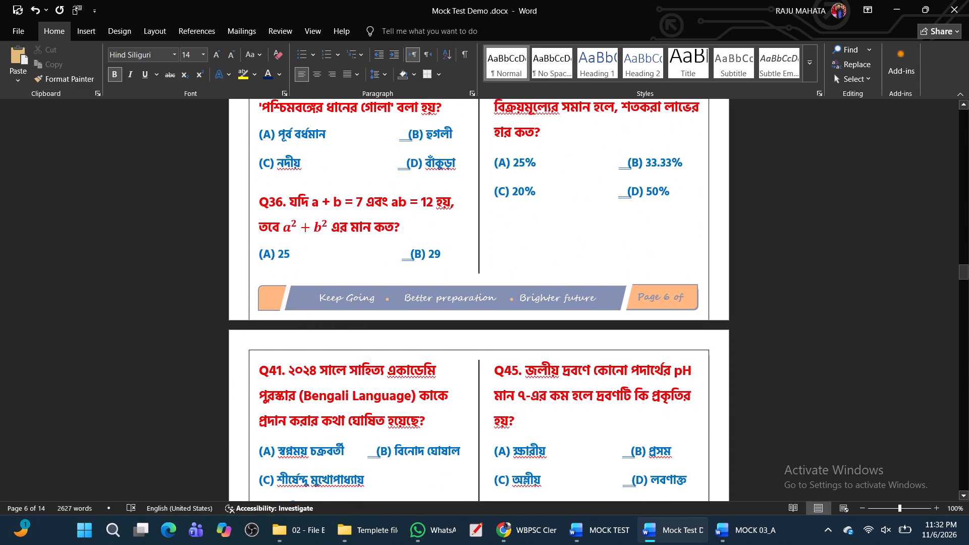
{"action": "left_click", "coordinate": [257, 371]}
{"action": "key", "text": "BackSpace"}
{"action": "key", "text": "Return"}
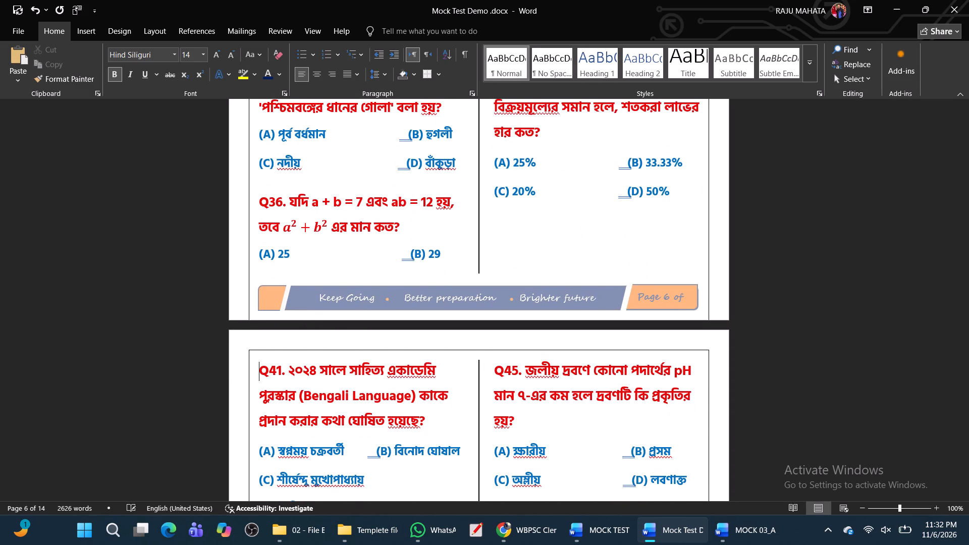
Remove the extra spacing above question Q57 on page 8 by redoing the paragraph break before it.
{"action": "scroll", "coordinate": [257, 371], "scroll_direction": "down", "scroll_amount": 12}
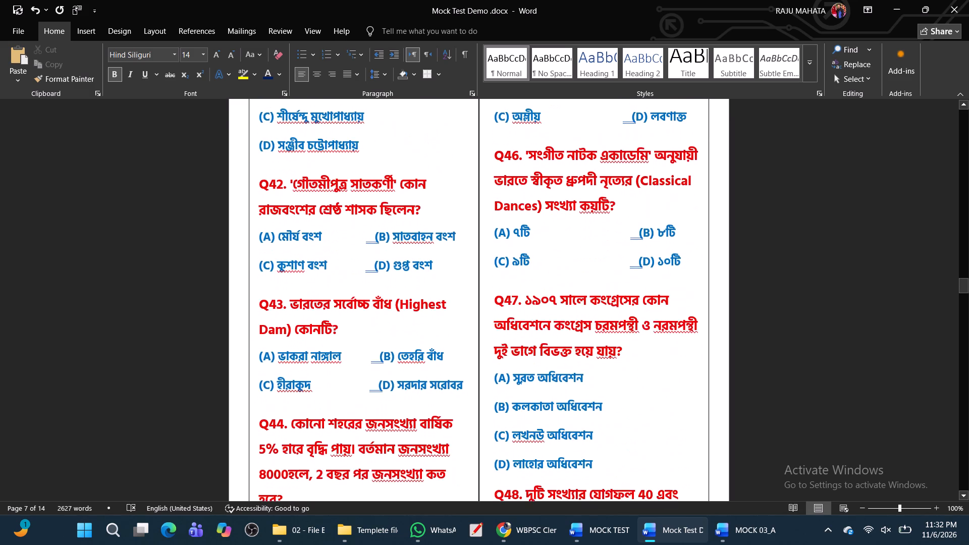
{"action": "scroll", "coordinate": [261, 373], "scroll_direction": "down", "scroll_amount": 11}
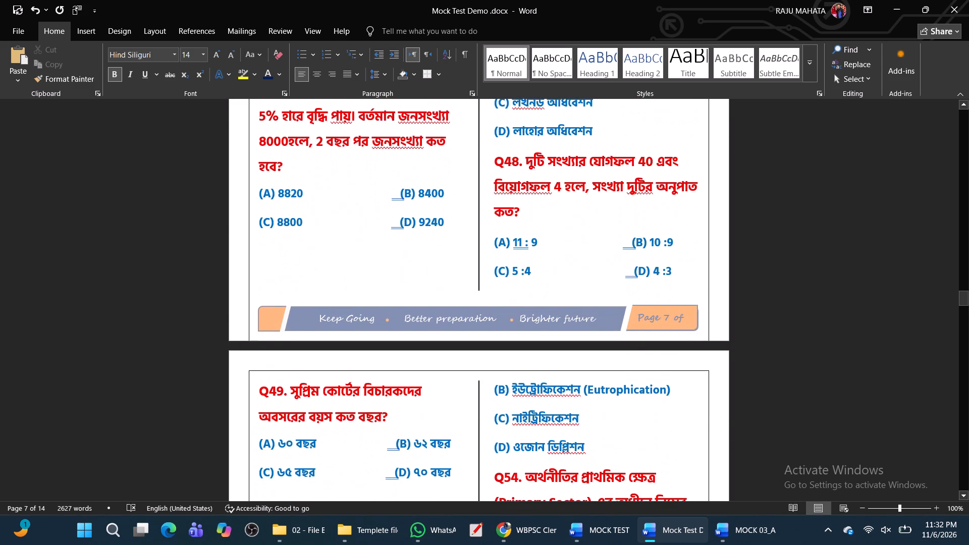
{"action": "scroll", "coordinate": [261, 373], "scroll_direction": "down", "scroll_amount": 19}
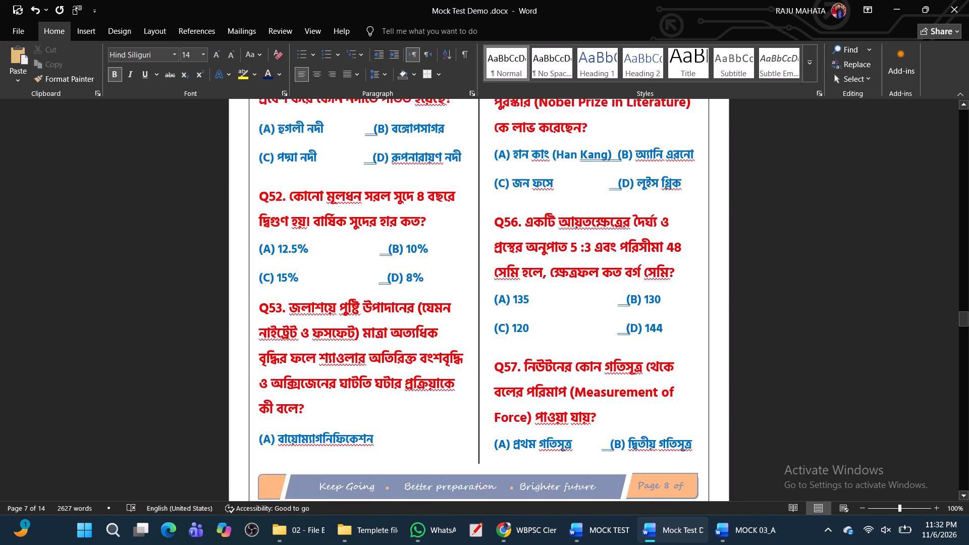
{"action": "scroll", "coordinate": [261, 373], "scroll_direction": "down", "scroll_amount": 4}
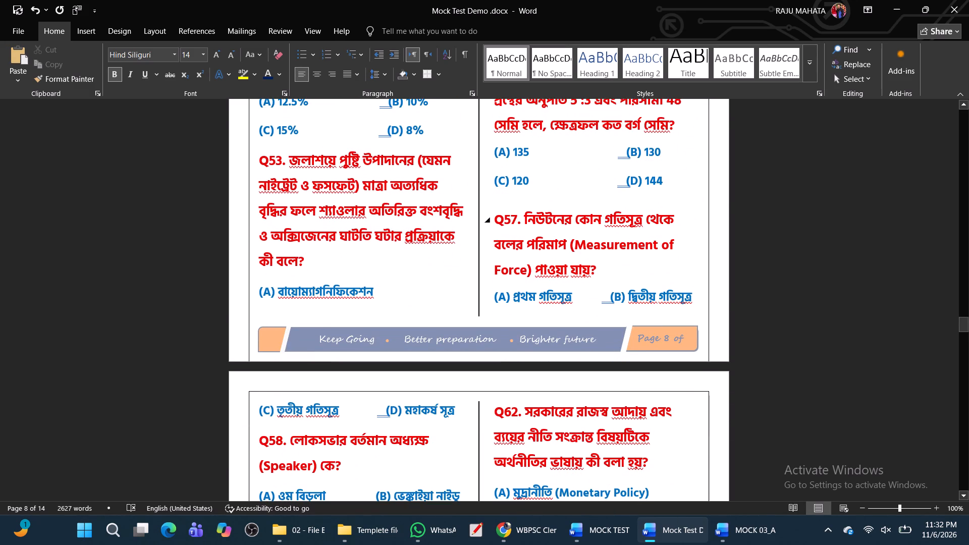
{"action": "left_click", "coordinate": [493, 219]}
{"action": "key", "text": "BackSpace"}
{"action": "key", "text": "Return"}
Remove the extra spacing above question Q59 on page 9 by redoing the paragraph break before it.
{"action": "scroll", "coordinate": [464, 250], "scroll_direction": "down", "scroll_amount": 6}
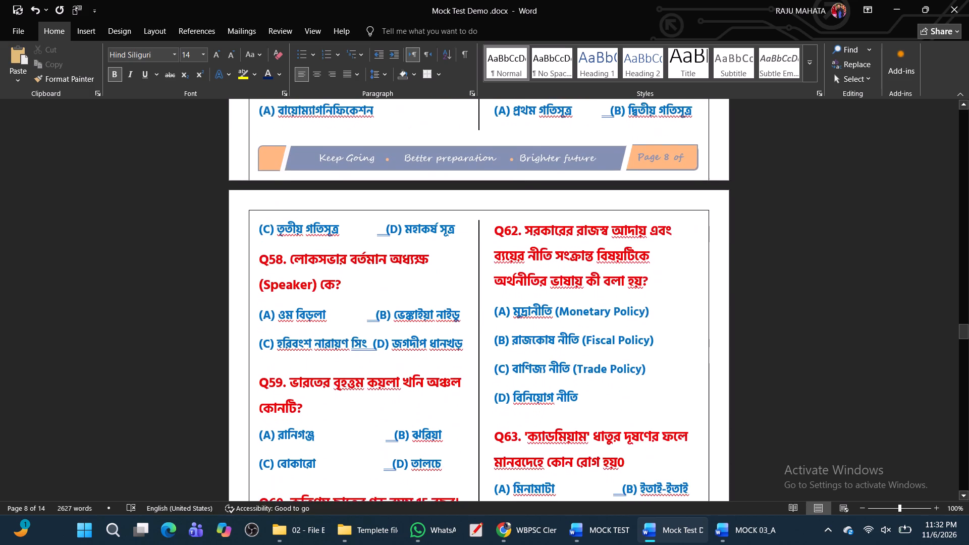
{"action": "scroll", "coordinate": [360, 304], "scroll_direction": "down", "scroll_amount": 3}
{"action": "left_click", "coordinate": [258, 297]}
{"action": "key", "text": "BackSpace"}
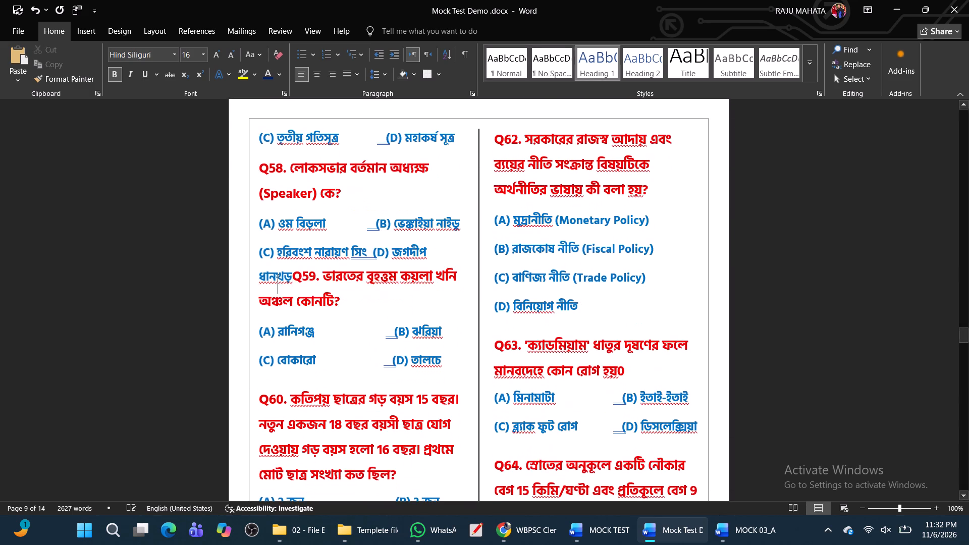
{"action": "key", "text": "Return"}
Remove the extra spacing above questions Q60 and Q61 on page 9 by redoing the paragraph break before each.
{"action": "scroll", "coordinate": [262, 326], "scroll_direction": "down", "scroll_amount": 4}
{"action": "left_click", "coordinate": [260, 289]}
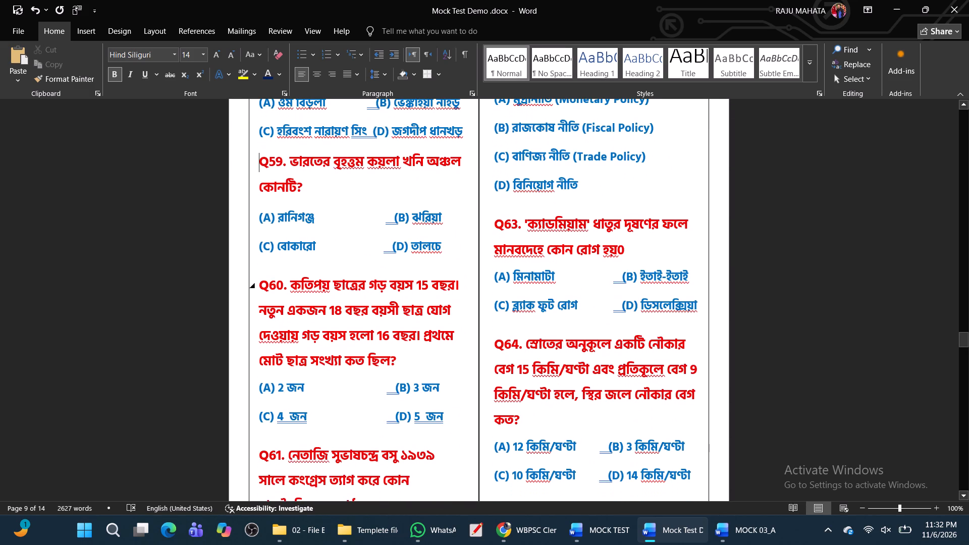
{"action": "key", "text": "BackSpace"}
{"action": "key", "text": "Return"}
{"action": "scroll", "coordinate": [248, 364], "scroll_direction": "down", "scroll_amount": 3}
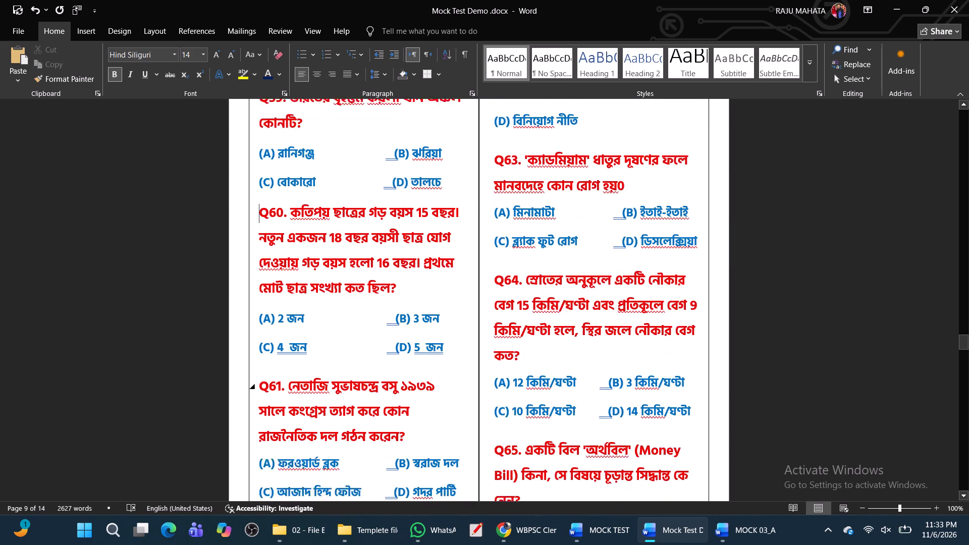
{"action": "left_click", "coordinate": [258, 357]}
{"action": "key", "text": "BackSpace"}
{"action": "key", "text": "Return"}
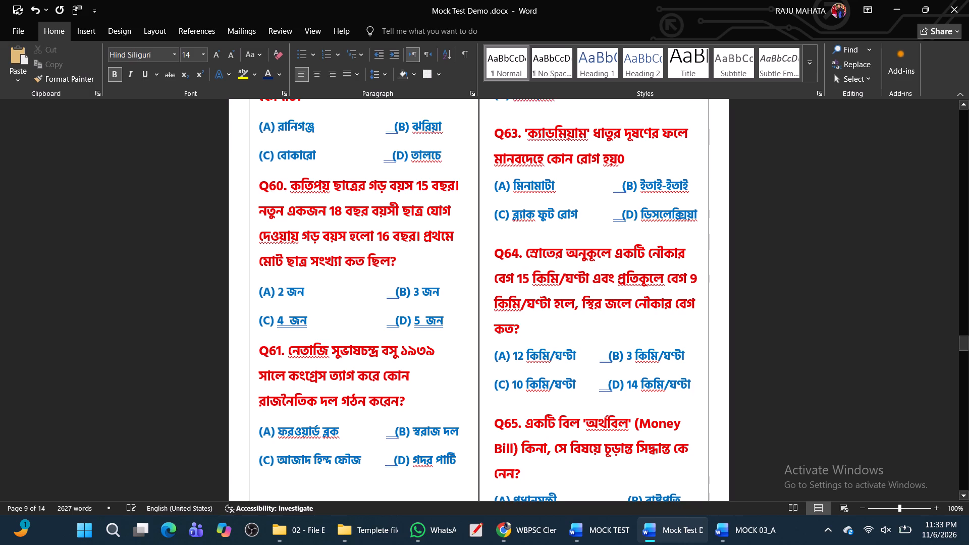
Redo the paragraph break before question Q62 at the start of page 9's second column.
{"action": "scroll", "coordinate": [256, 375], "scroll_direction": "down", "scroll_amount": 4}
{"action": "scroll", "coordinate": [426, 338], "scroll_direction": "up", "scroll_amount": 12}
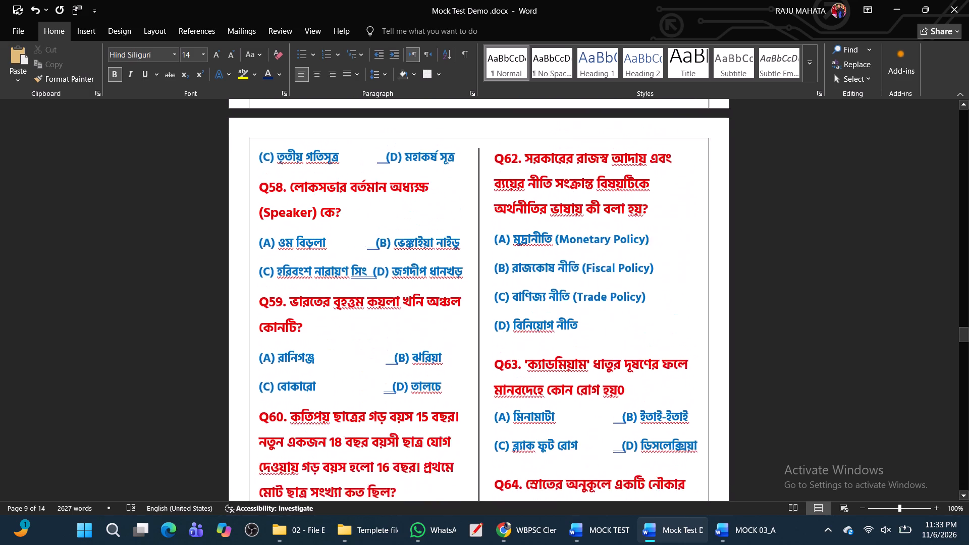
{"action": "scroll", "coordinate": [523, 233], "scroll_direction": "up", "scroll_amount": 2}
{"action": "left_click", "coordinate": [491, 231]}
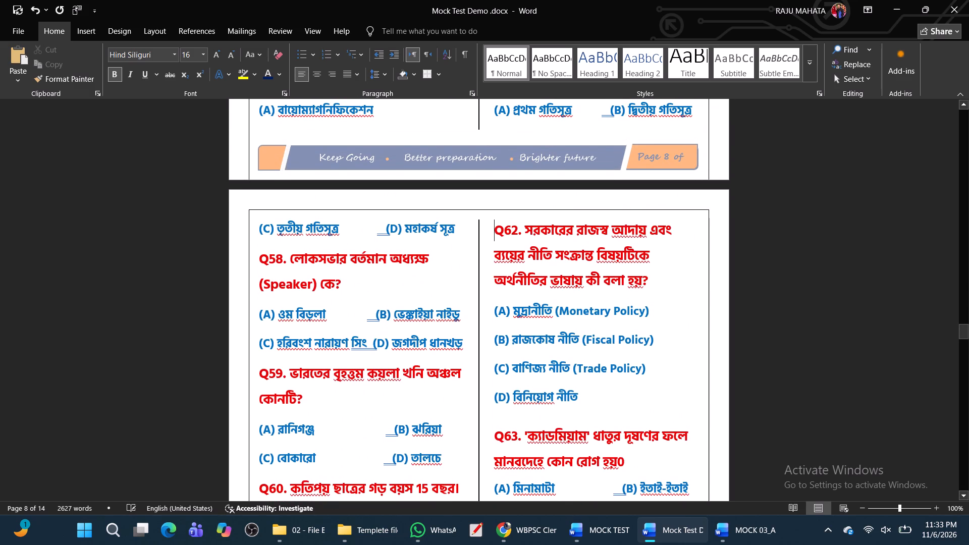
{"action": "key", "text": "BackSpace"}
{"action": "scroll", "coordinate": [449, 298], "scroll_direction": "down", "scroll_amount": 4}
{"action": "key", "text": "Return"}
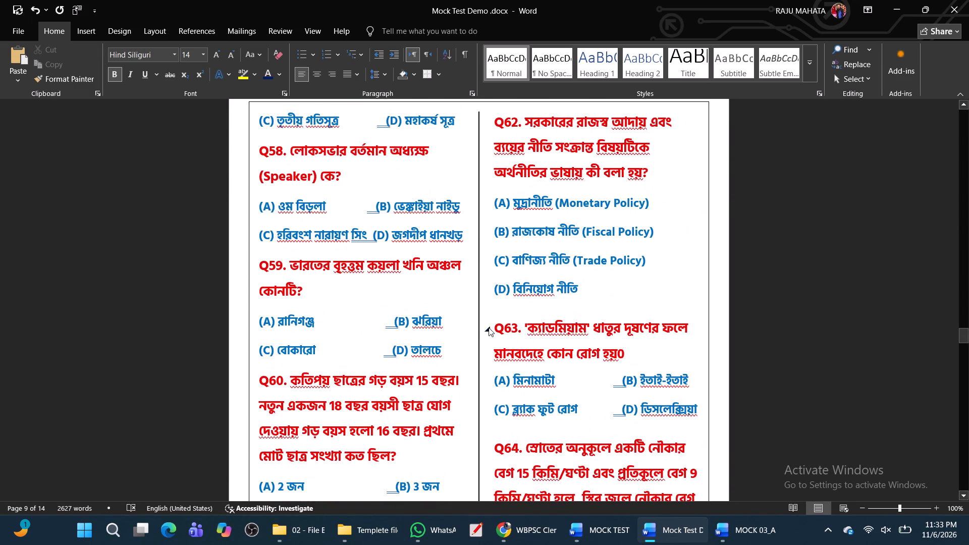
Remove the extra spacing above questions Q63 and Q64 on page 9 by redoing the paragraph break before each.
{"action": "left_click", "coordinate": [494, 328]}
{"action": "key", "text": "BackSpace"}
{"action": "key", "text": "Return"}
{"action": "scroll", "coordinate": [494, 329], "scroll_direction": "down", "scroll_amount": 6}
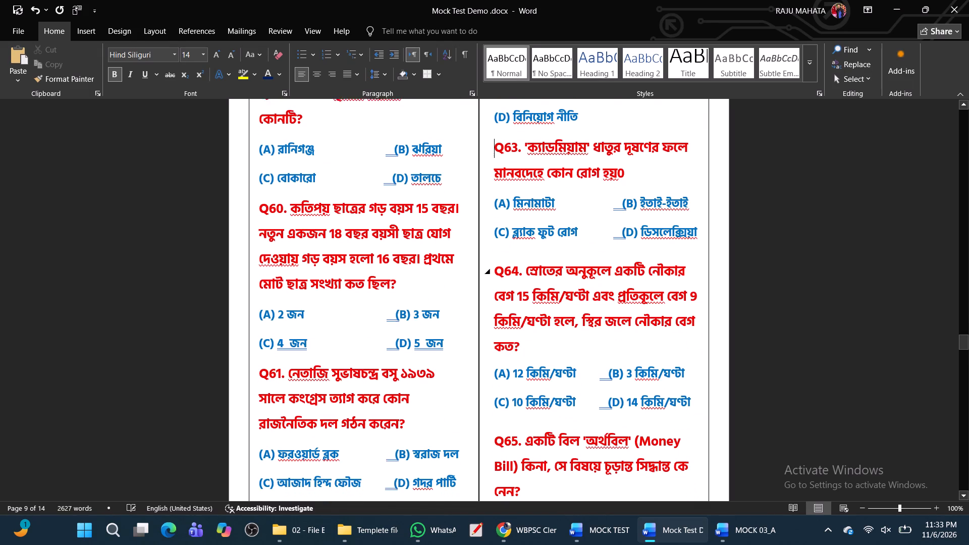
{"action": "left_click", "coordinate": [496, 266]}
{"action": "key", "text": "BackSpace"}
{"action": "key", "text": "Return"}
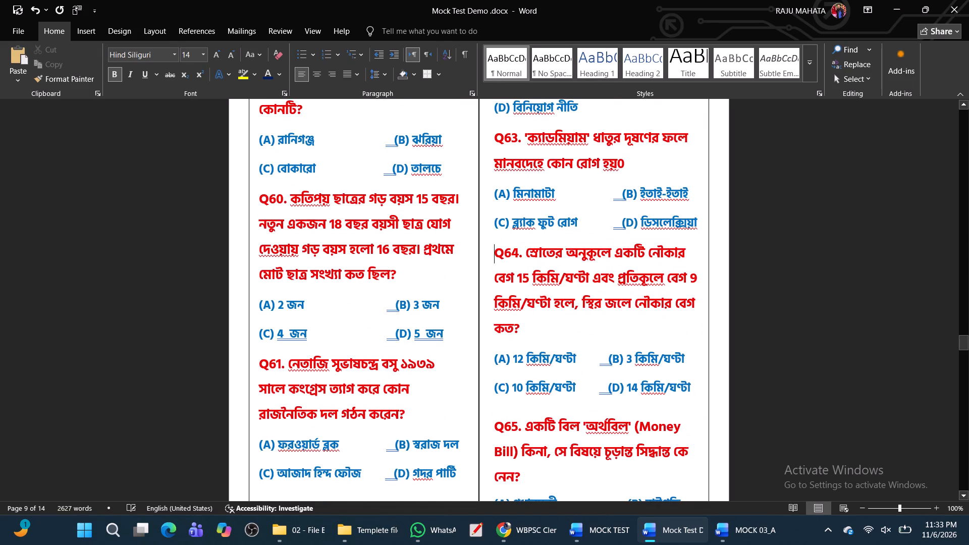
Remove the extra spacing above question Q65 on page 9 by redoing the paragraph break before it.
{"action": "scroll", "coordinate": [502, 306], "scroll_direction": "down", "scroll_amount": 4}
{"action": "left_click", "coordinate": [497, 306]}
{"action": "key", "text": "BackSpace"}
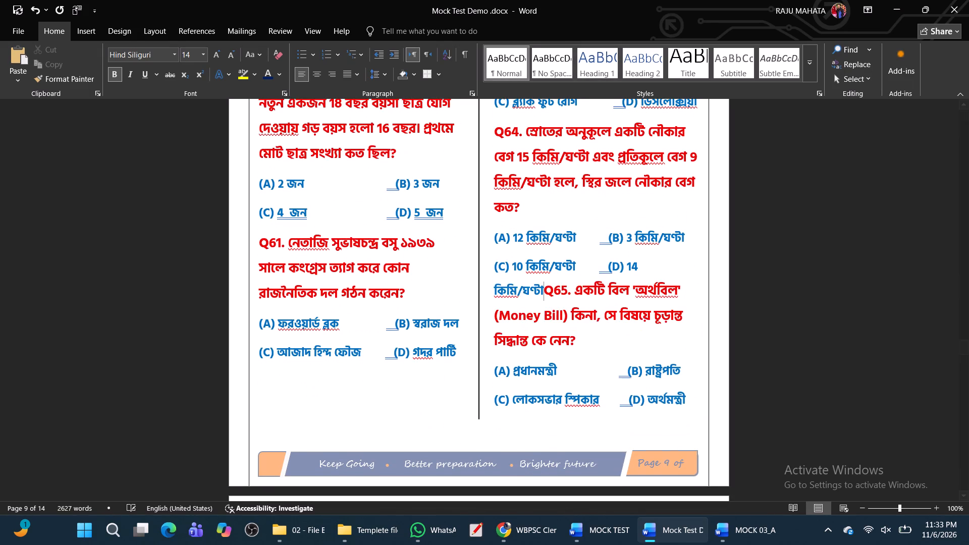
{"action": "key", "text": "Return"}
Remove the extra spacing above questions Q67 and Q68 on page 10 by redoing the paragraph break before each.
{"action": "scroll", "coordinate": [497, 306], "scroll_direction": "down", "scroll_amount": 6}
{"action": "scroll", "coordinate": [365, 326], "scroll_direction": "down", "scroll_amount": 7}
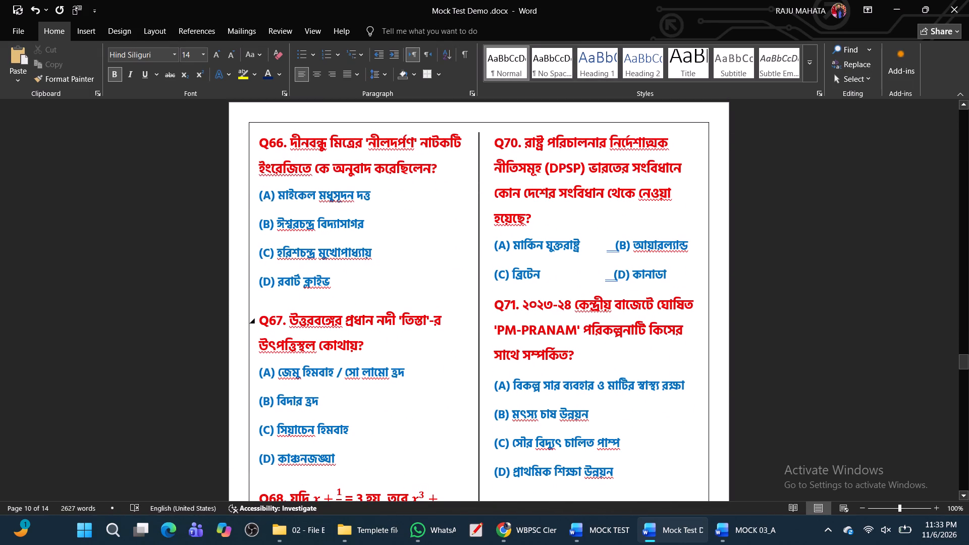
{"action": "left_click", "coordinate": [258, 320]}
{"action": "key", "text": "BackSpace"}
{"action": "key", "text": "Return"}
{"action": "scroll", "coordinate": [273, 393], "scroll_direction": "down", "scroll_amount": 4}
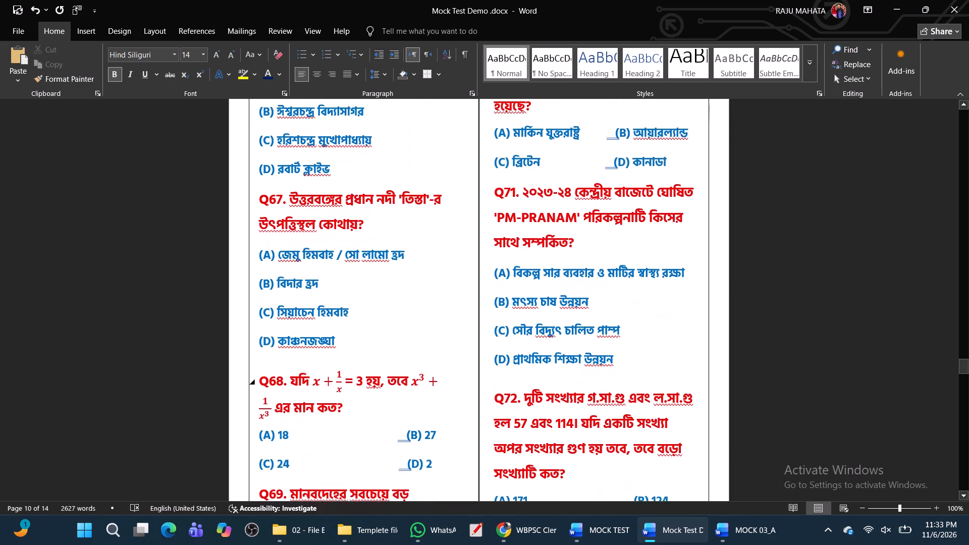
{"action": "left_click", "coordinate": [258, 373]}
{"action": "key", "text": "BackSpace"}
{"action": "key", "text": "Return"}
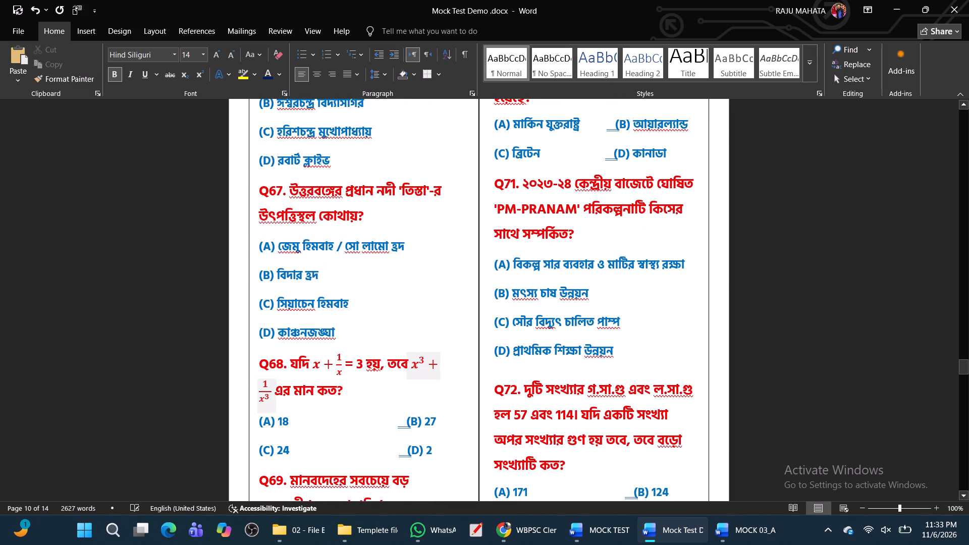
Remove the extra spacing above question Q72 on page 10 by redoing the paragraph break before it.
{"action": "scroll", "coordinate": [284, 386], "scroll_direction": "down", "scroll_amount": 6}
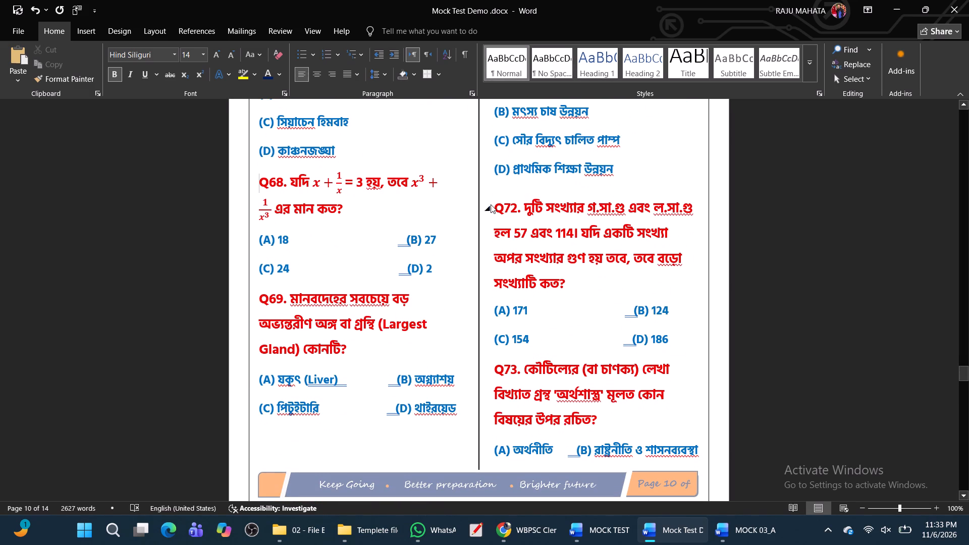
{"action": "left_click", "coordinate": [491, 205]}
{"action": "left_click", "coordinate": [495, 209]}
{"action": "key", "text": "BackSpace"}
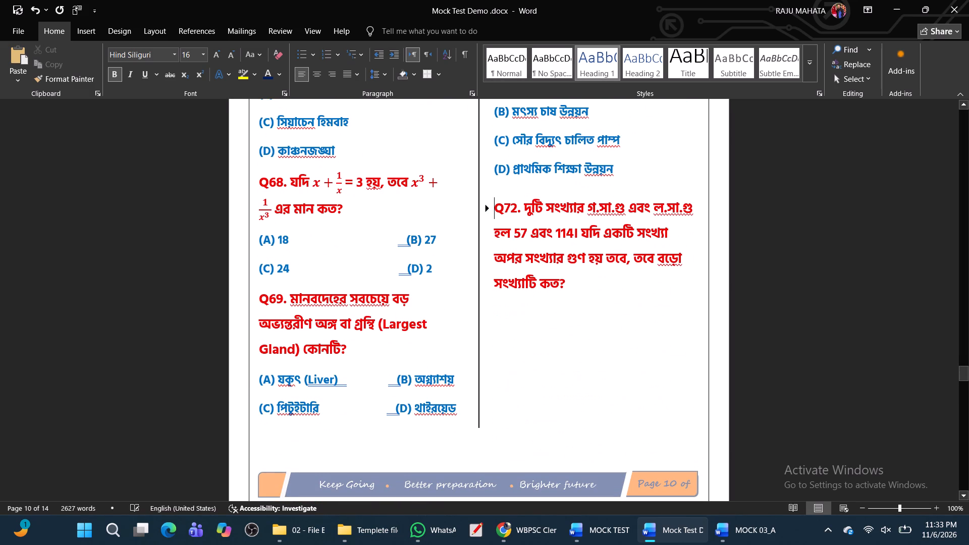
{"action": "key", "text": "BackSpace"}
{"action": "key", "text": "Return"}
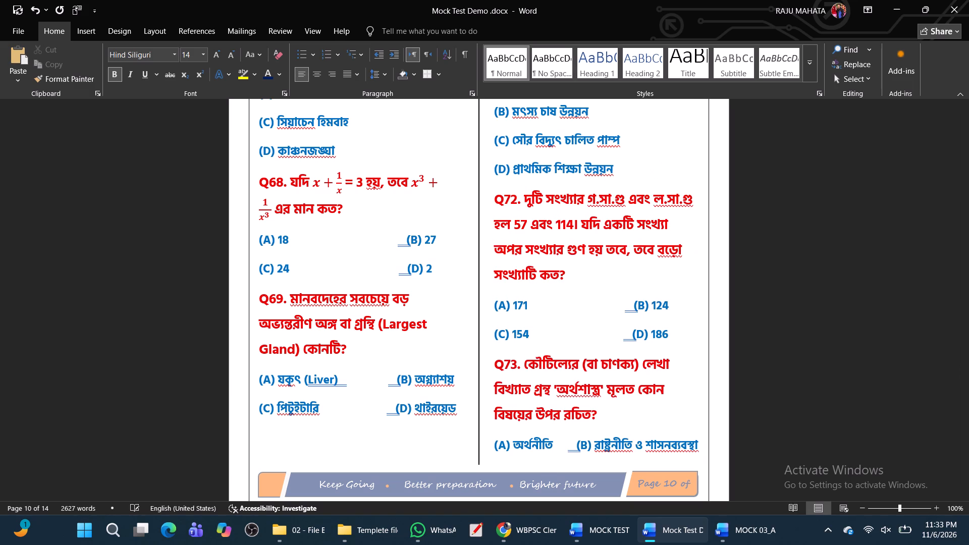
Try to tighten Q74's answer options on page 11 by redoing the paragraph breaks before the (A) and (C) lines.
{"action": "scroll", "coordinate": [498, 281], "scroll_direction": "down", "scroll_amount": 7}
{"action": "scroll", "coordinate": [317, 341], "scroll_direction": "down", "scroll_amount": 3}
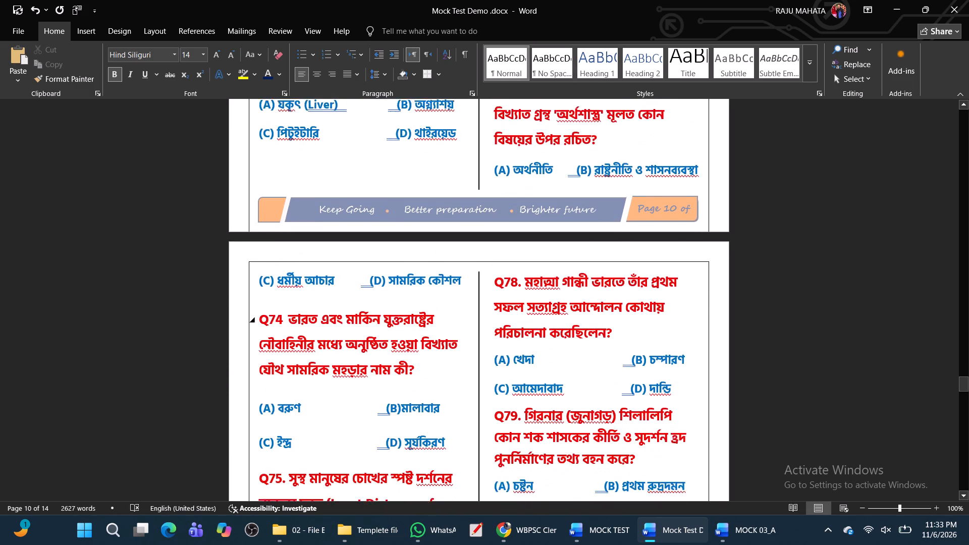
{"action": "scroll", "coordinate": [293, 350], "scroll_direction": "down", "scroll_amount": 4}
{"action": "left_click", "coordinate": [258, 265]}
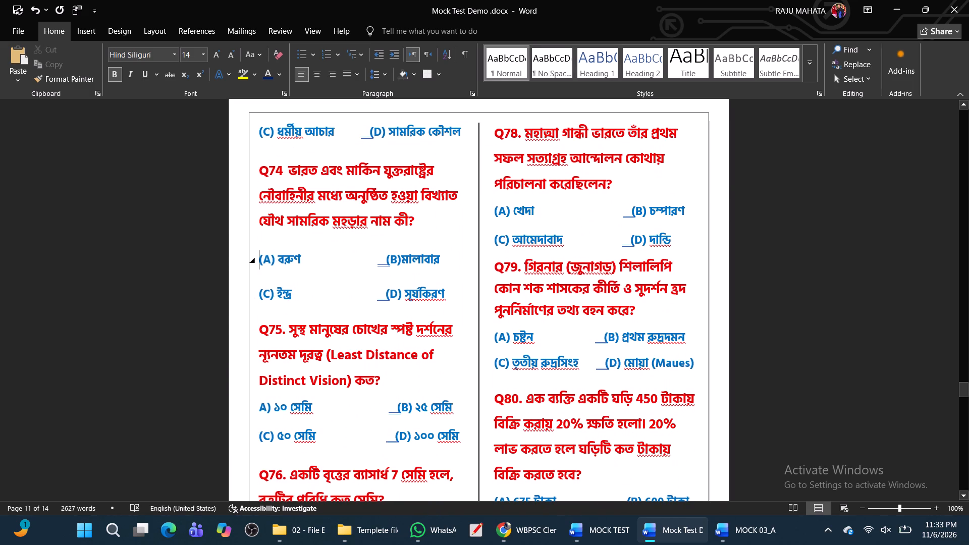
{"action": "key", "text": "BackSpace"}
{"action": "key", "text": "Return"}
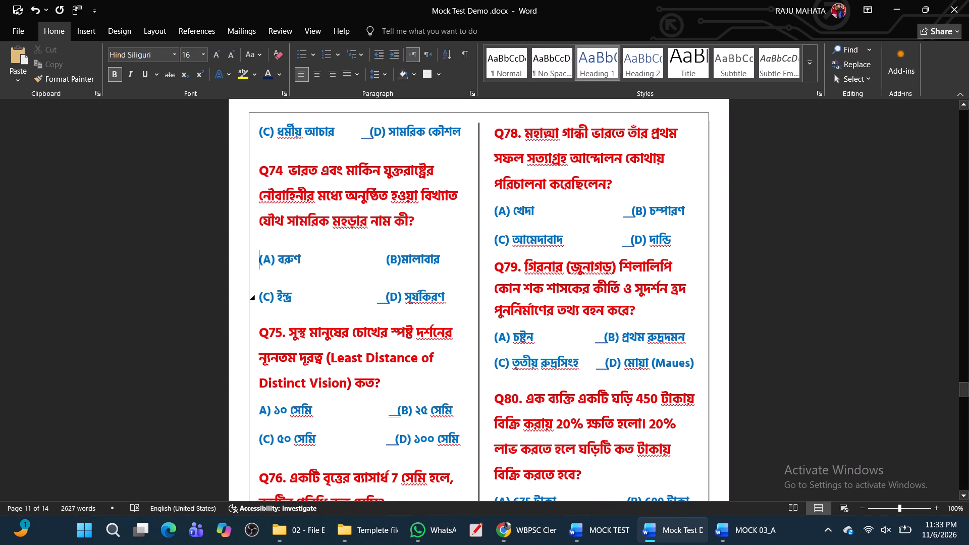
{"action": "left_click", "coordinate": [260, 302]}
{"action": "key", "text": "BackSpace"}
{"action": "key", "text": "Return"}
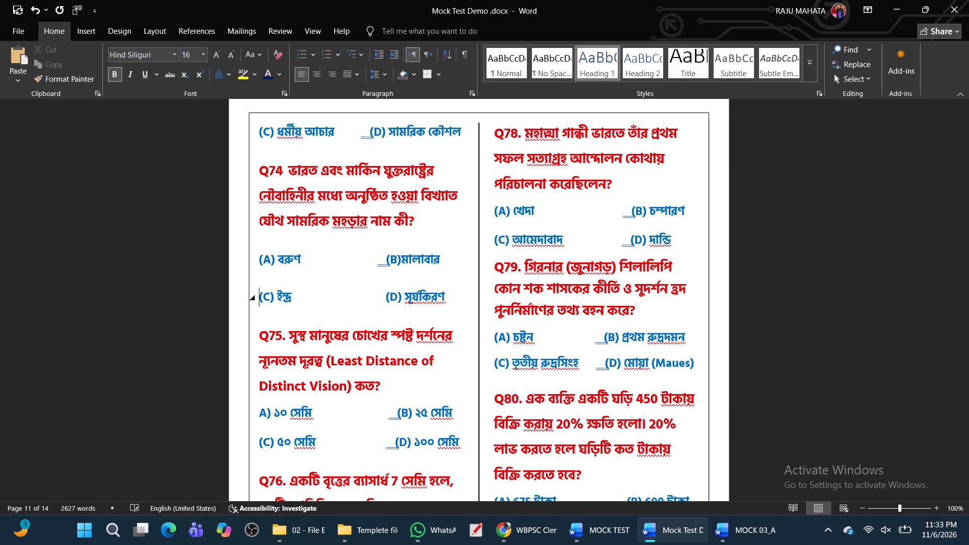
Remove the extra spacing above questions Q76 and Q77 on page 11 by redoing the paragraph break before each.
{"action": "scroll", "coordinate": [267, 318], "scroll_direction": "down", "scroll_amount": 4}
{"action": "left_click", "coordinate": [259, 360]}
{"action": "key", "text": "BackSpace"}
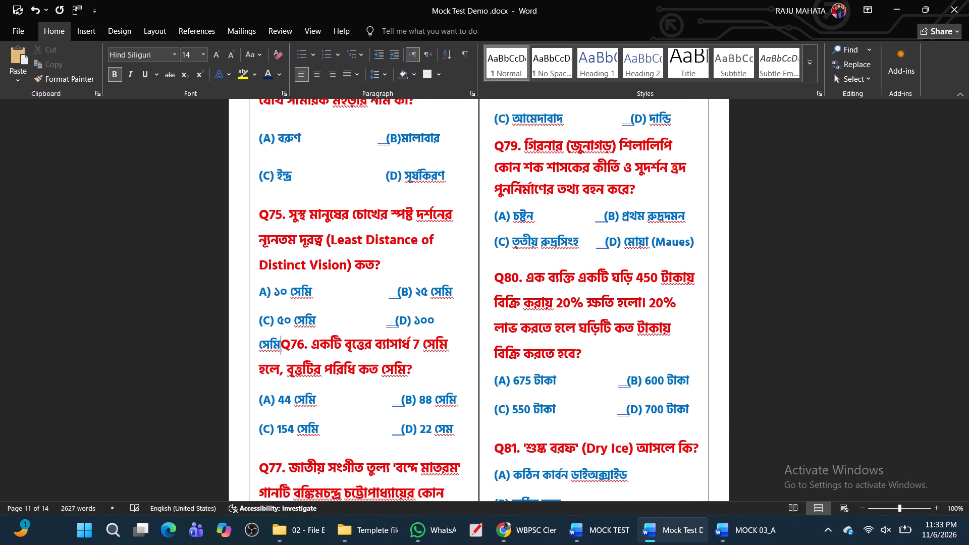
{"action": "key", "text": "Return"}
{"action": "scroll", "coordinate": [259, 384], "scroll_direction": "down", "scroll_amount": 3}
{"action": "left_click", "coordinate": [257, 391]}
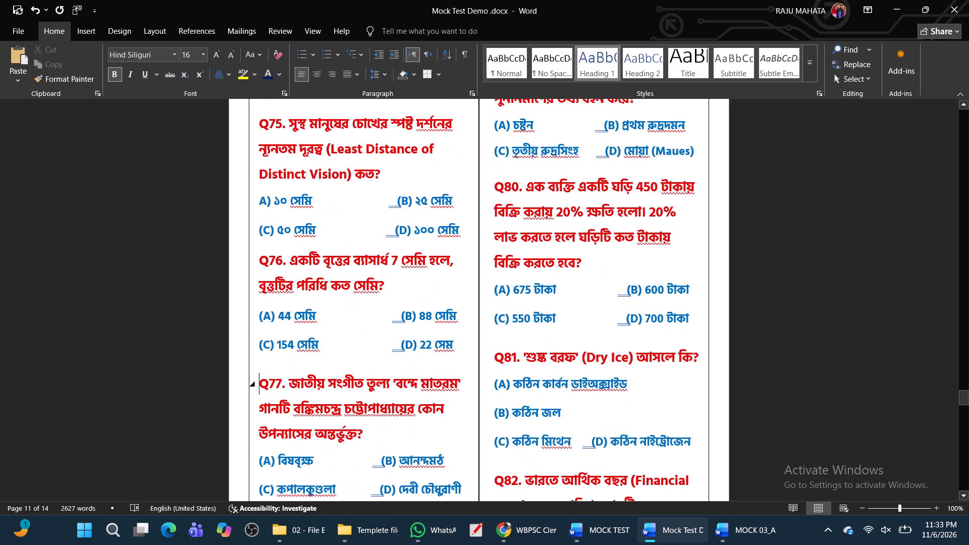
{"action": "key", "text": "BackSpace"}
{"action": "key", "text": "Return"}
Remove the extra spacing above questions Q82 and Q81 on page 11 by redoing the paragraph break before each.
{"action": "scroll", "coordinate": [257, 391], "scroll_direction": "down", "scroll_amount": 4}
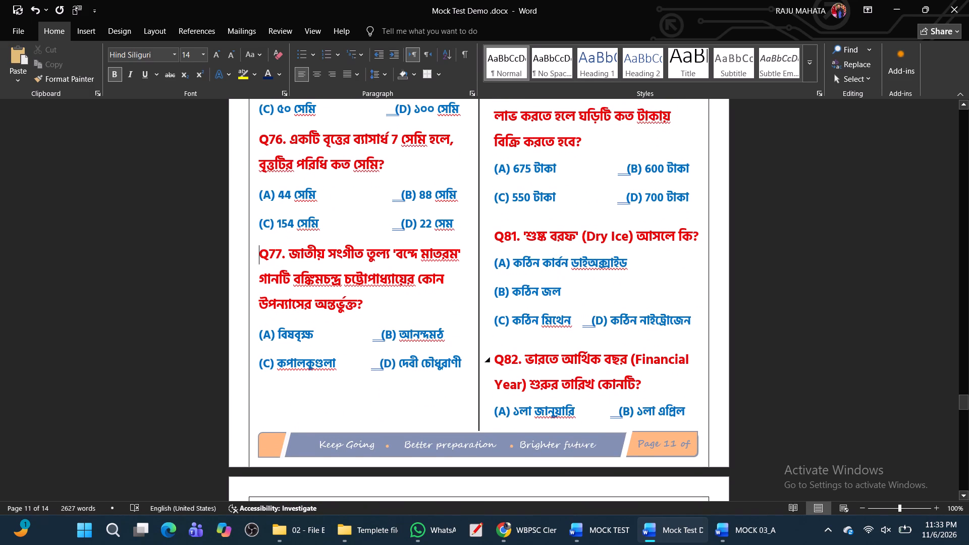
{"action": "left_click", "coordinate": [495, 362]}
{"action": "key", "text": "BackSpace"}
{"action": "key", "text": "Return"}
{"action": "scroll", "coordinate": [497, 356], "scroll_direction": "up", "scroll_amount": 3}
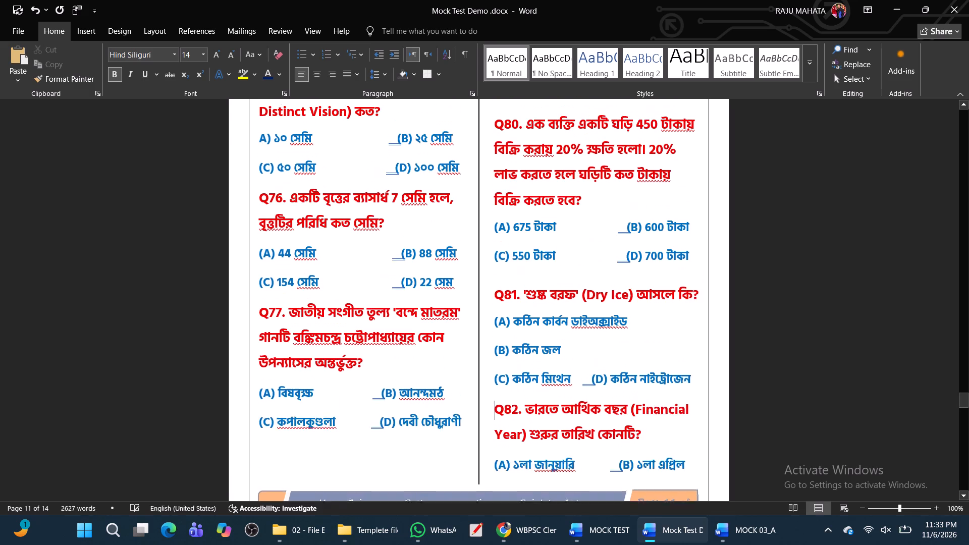
{"action": "left_click", "coordinate": [497, 330]}
{"action": "key", "text": "BackSpace"}
{"action": "key", "text": "Return"}
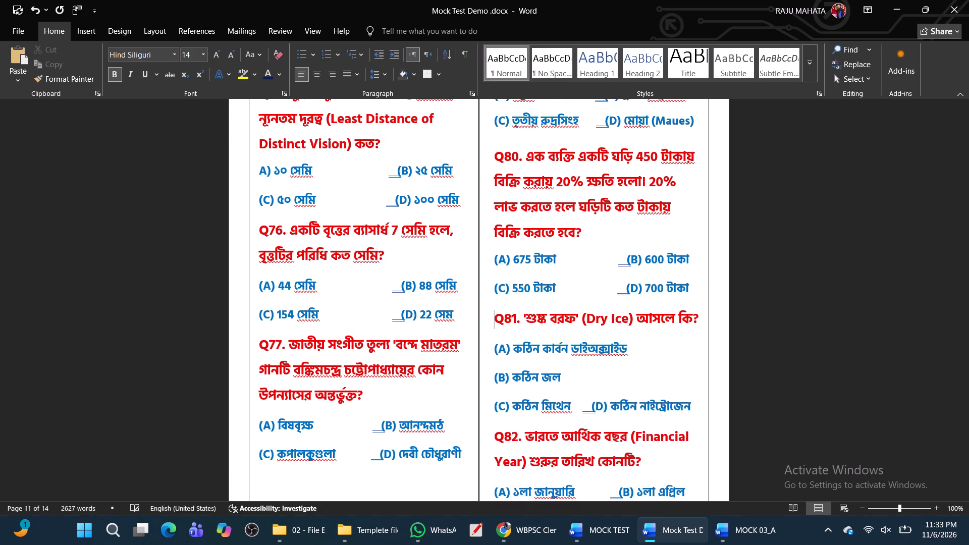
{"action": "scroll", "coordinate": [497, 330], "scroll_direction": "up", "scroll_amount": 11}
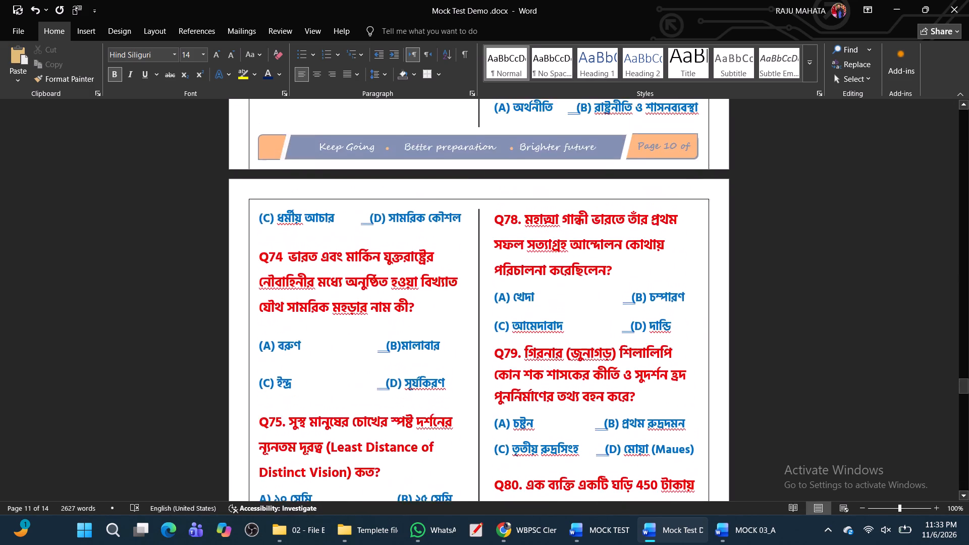
Remove the extra spacing above questions Q85 and Q86 on page 12 by redoing the paragraph break before each.
{"action": "scroll", "coordinate": [499, 314], "scroll_direction": "down", "scroll_amount": 20}
{"action": "scroll", "coordinate": [499, 314], "scroll_direction": "down", "scroll_amount": 6}
{"action": "scroll", "coordinate": [419, 365], "scroll_direction": "down", "scroll_amount": 3}
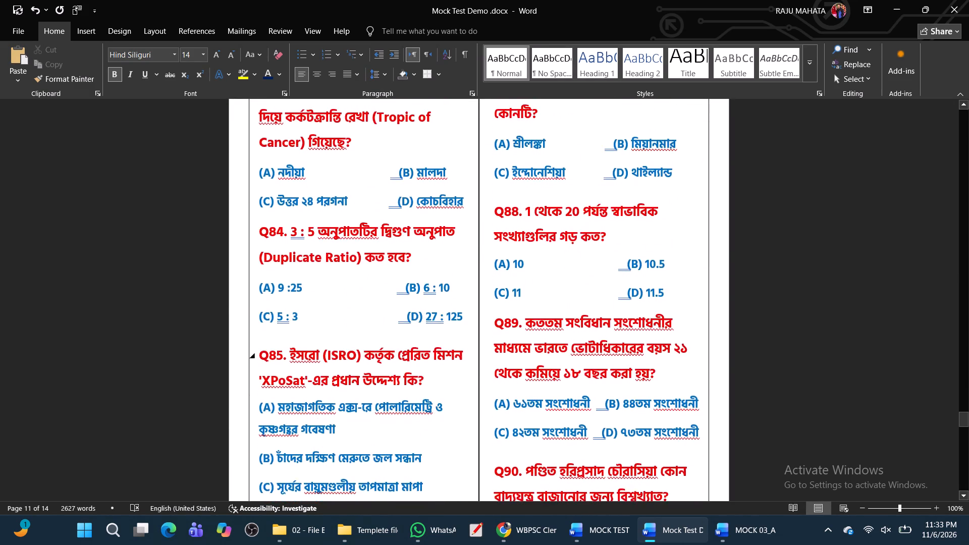
{"action": "scroll", "coordinate": [404, 364], "scroll_direction": "down", "scroll_amount": 3}
{"action": "left_click", "coordinate": [261, 266]}
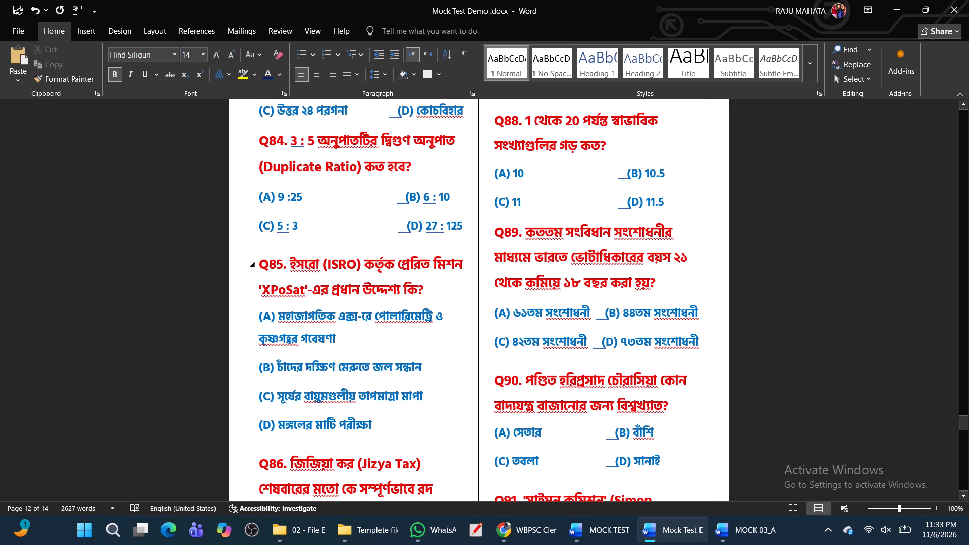
{"action": "key", "text": "BackSpace"}
{"action": "key", "text": "Return"}
{"action": "scroll", "coordinate": [258, 324], "scroll_direction": "down", "scroll_amount": 2}
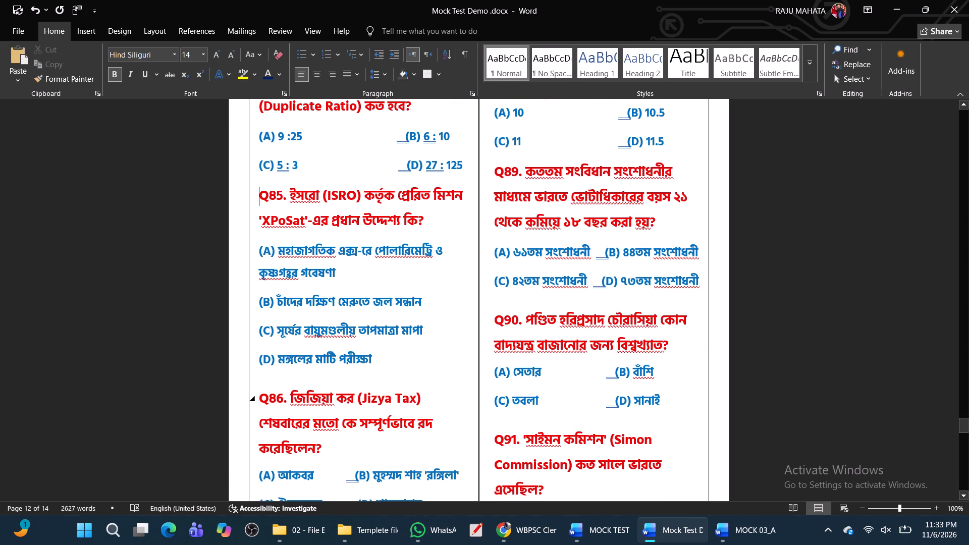
{"action": "left_click", "coordinate": [262, 404]}
{"action": "key", "text": "BackSpace"}
{"action": "key", "text": "Return"}
{"action": "scroll", "coordinate": [262, 405], "scroll_direction": "down", "scroll_amount": 2}
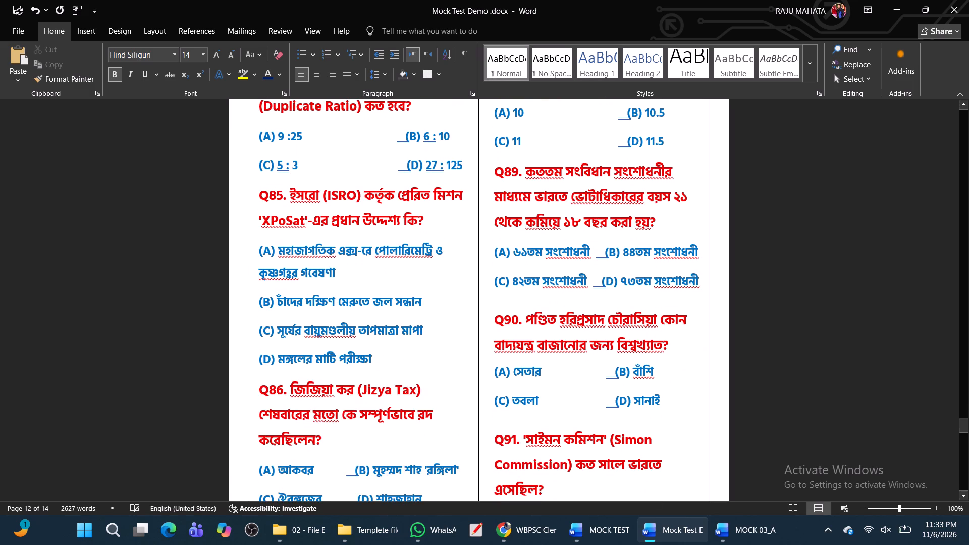
Remove the extra spacing above questions Q91, Q90 and Q88 on page 12 by redoing the paragraph break before each.
{"action": "scroll", "coordinate": [262, 405], "scroll_direction": "down", "scroll_amount": 3}
{"action": "left_click", "coordinate": [497, 290]}
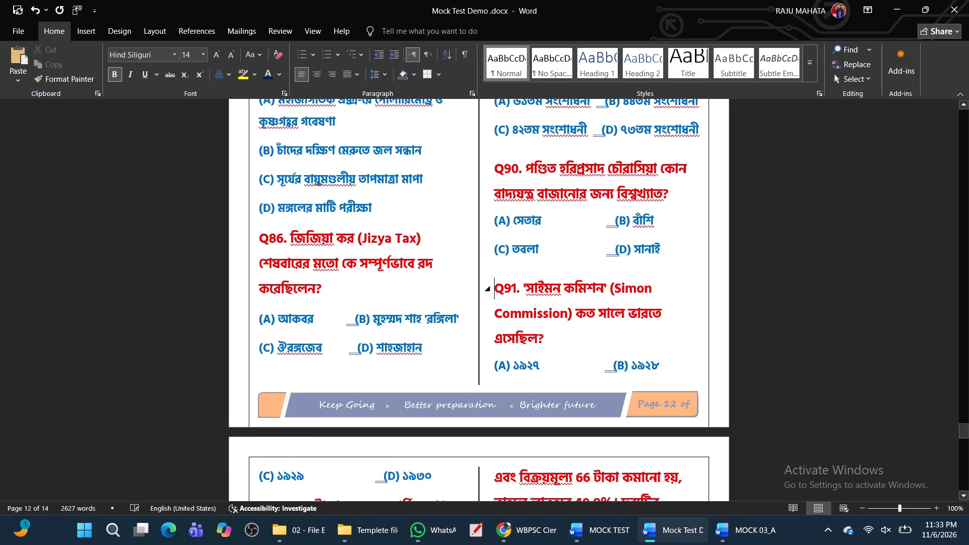
{"action": "key", "text": "BackSpace"}
{"action": "key", "text": "Return"}
{"action": "scroll", "coordinate": [496, 291], "scroll_direction": "up", "scroll_amount": 4}
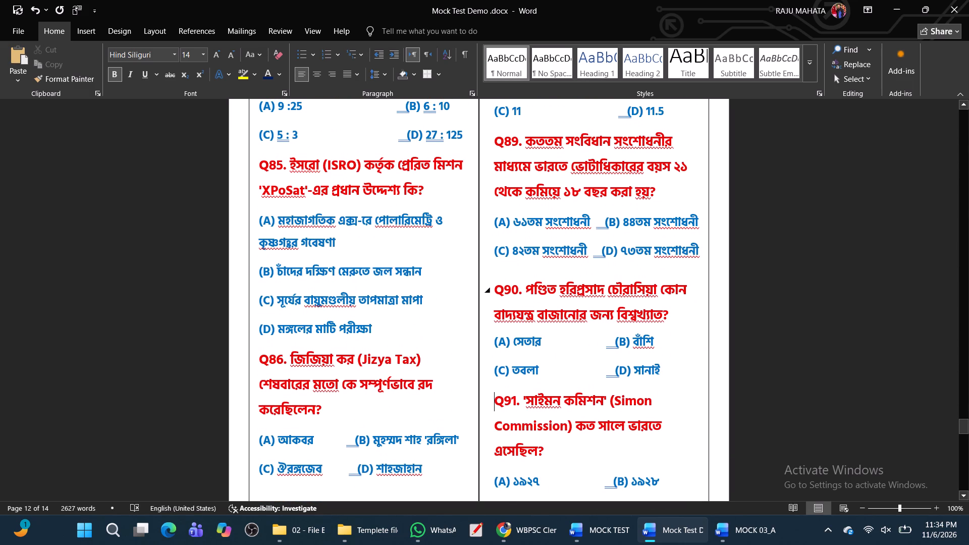
{"action": "left_click", "coordinate": [494, 293]}
{"action": "key", "text": "BackSpace"}
{"action": "key", "text": "Return"}
{"action": "scroll", "coordinate": [494, 294], "scroll_direction": "up", "scroll_amount": 5}
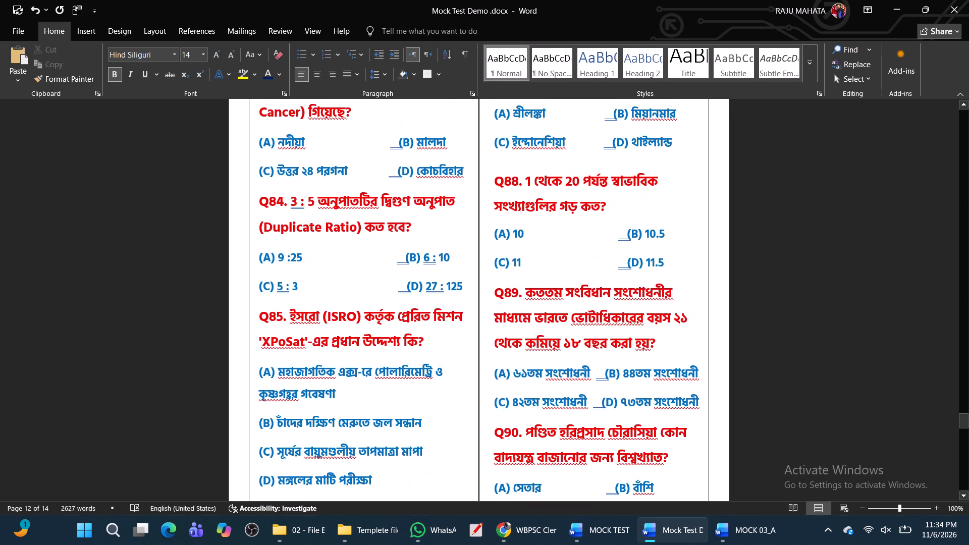
{"action": "scroll", "coordinate": [497, 296], "scroll_direction": "up", "scroll_amount": 4}
{"action": "left_click", "coordinate": [496, 304]}
{"action": "key", "text": "BackSpace"}
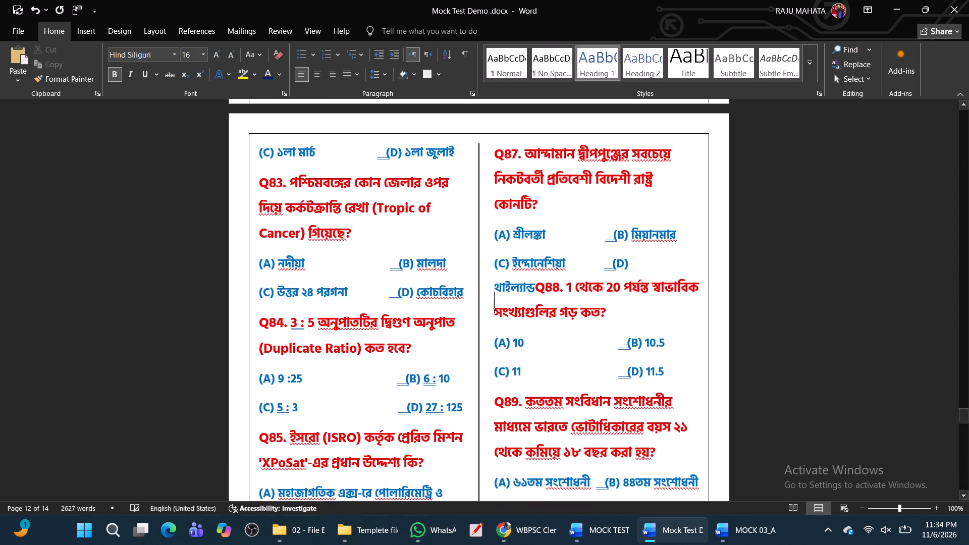
{"action": "key", "text": "Return"}
Review the spacing of the remaining questions through Q100 on the last pages, and return to Q1 on page 1.
{"action": "scroll", "coordinate": [496, 305], "scroll_direction": "down", "scroll_amount": 16}
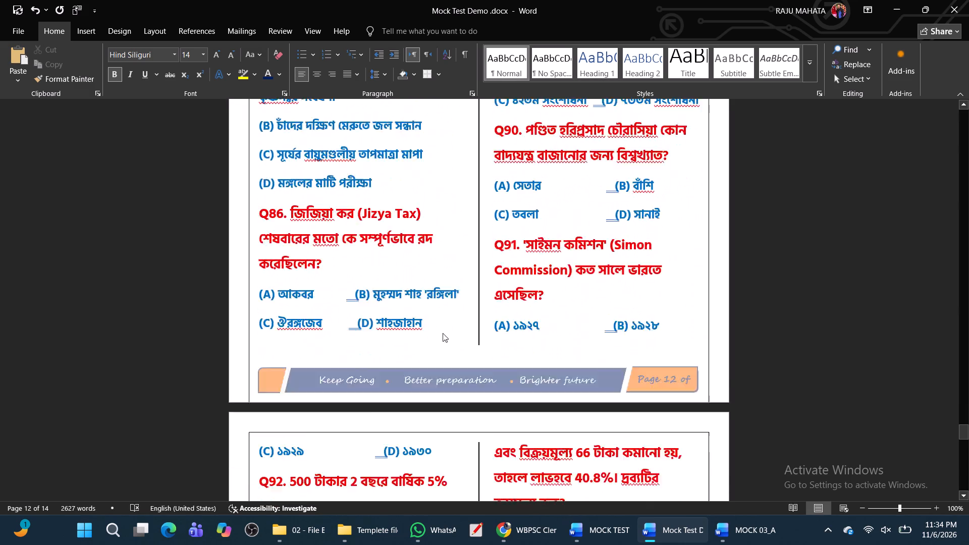
{"action": "scroll", "coordinate": [443, 333], "scroll_direction": "down", "scroll_amount": 5}
{"action": "scroll", "coordinate": [374, 352], "scroll_direction": "down", "scroll_amount": 2}
{"action": "scroll", "coordinate": [273, 341], "scroll_direction": "down", "scroll_amount": 8}
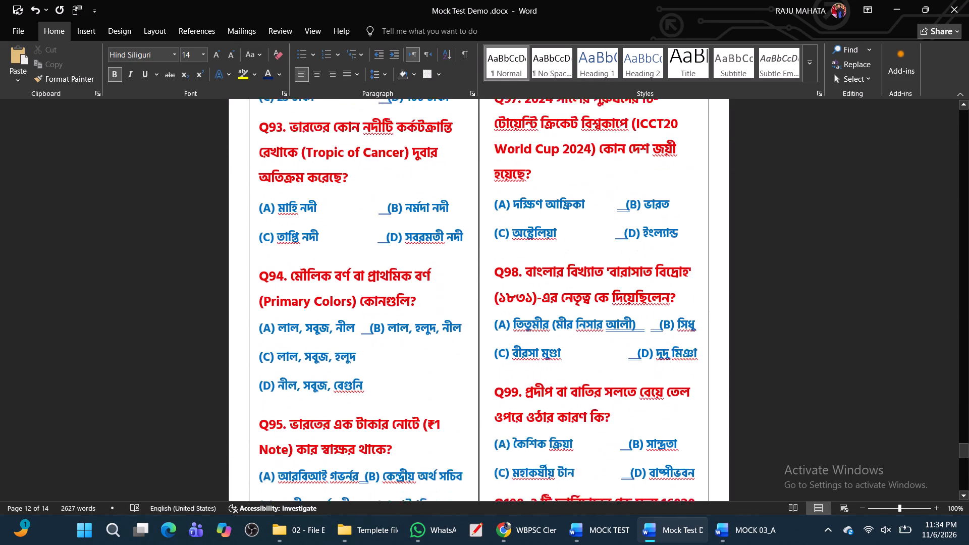
{"action": "scroll", "coordinate": [271, 358], "scroll_direction": "down", "scroll_amount": 10}
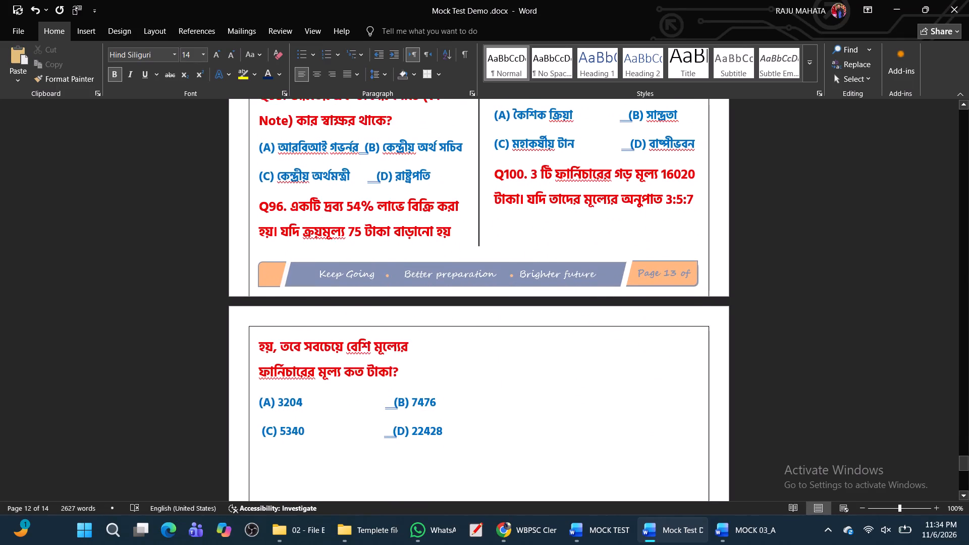
{"action": "scroll", "coordinate": [271, 359], "scroll_direction": "down", "scroll_amount": 3}
{"action": "scroll", "coordinate": [443, 319], "scroll_direction": "up", "scroll_amount": 12}
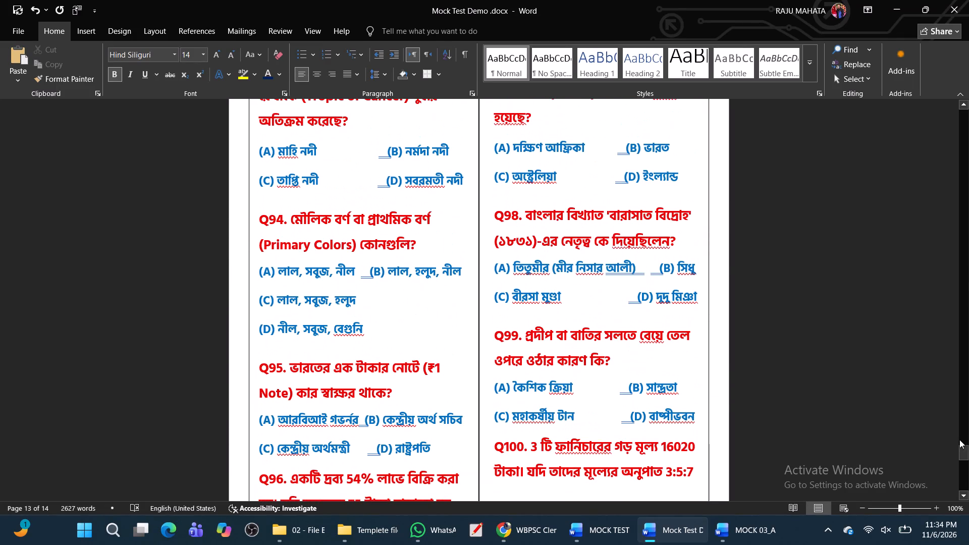
{"action": "left_click", "coordinate": [526, 394]}
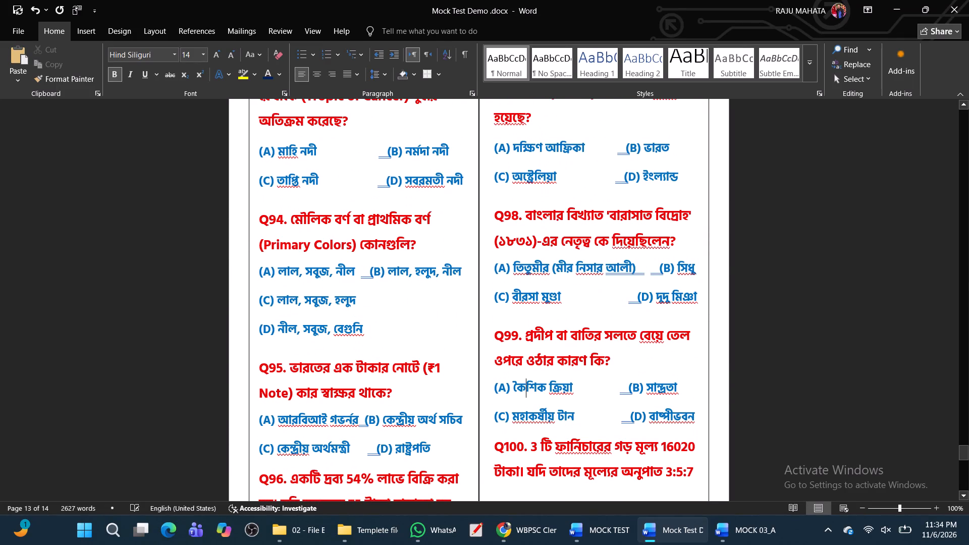
{"action": "left_click", "coordinate": [536, 274]}
{"action": "scroll", "coordinate": [657, 294], "scroll_direction": "up", "scroll_amount": 7}
{"action": "left_click_drag", "start_coordinate": [964, 449], "coordinate": [950, 242]}
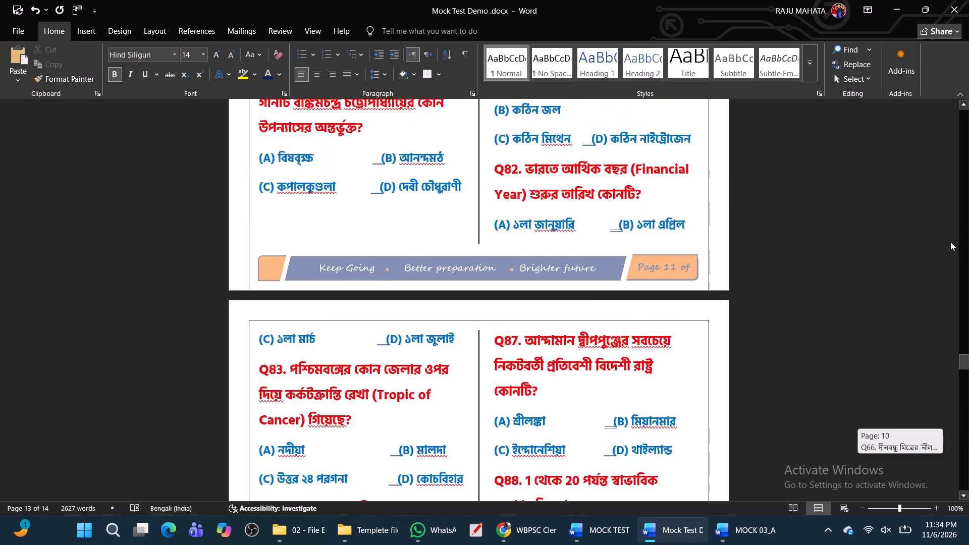
{"action": "left_click_drag", "start_coordinate": [950, 242], "coordinate": [938, 140]}
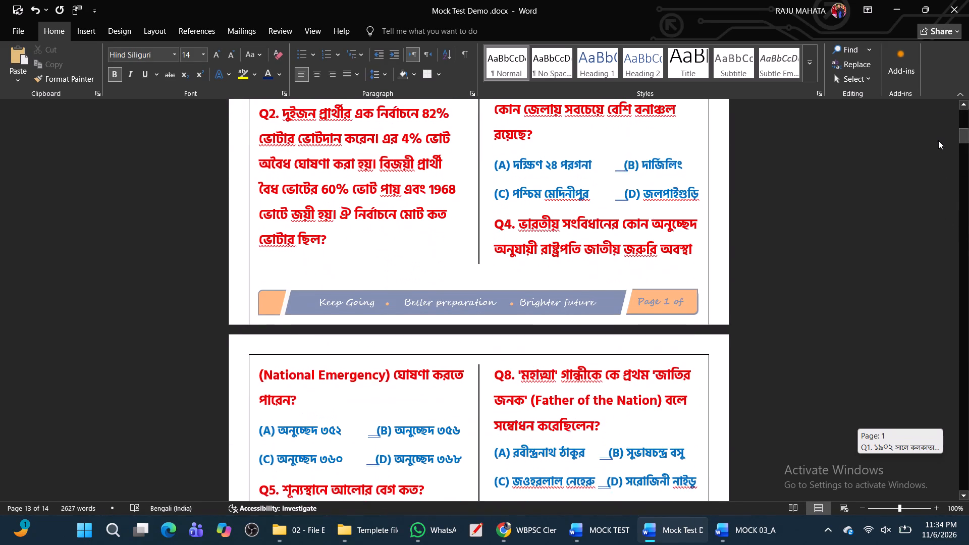
{"action": "left_click_drag", "start_coordinate": [938, 140], "coordinate": [938, 130]}
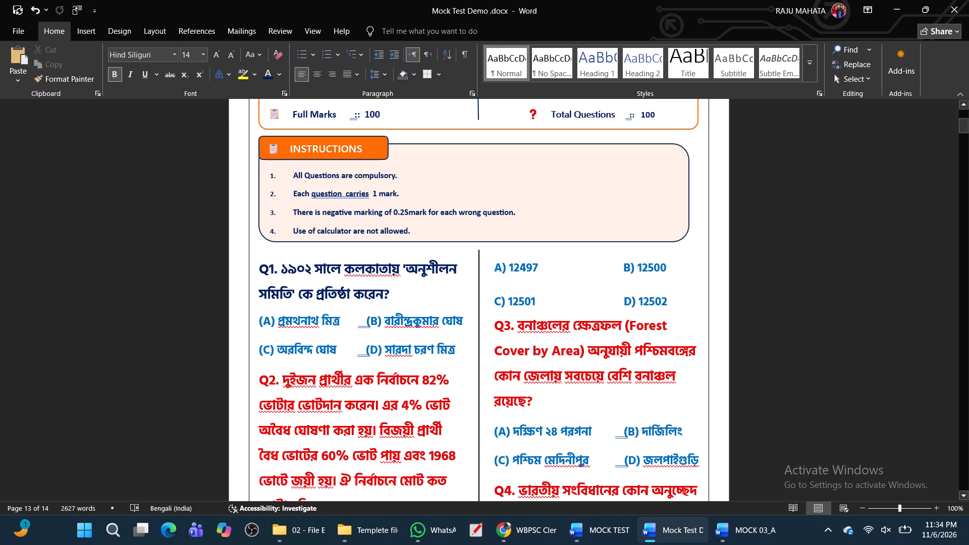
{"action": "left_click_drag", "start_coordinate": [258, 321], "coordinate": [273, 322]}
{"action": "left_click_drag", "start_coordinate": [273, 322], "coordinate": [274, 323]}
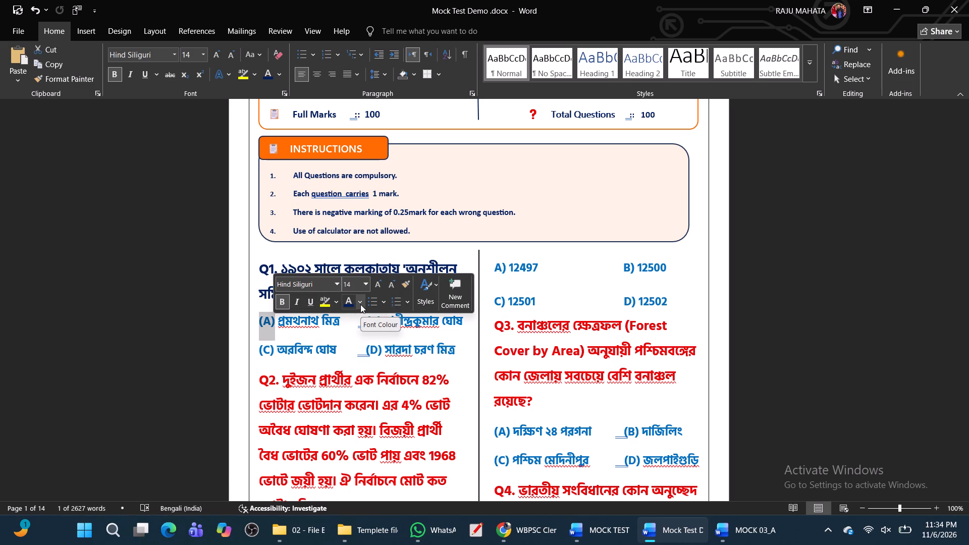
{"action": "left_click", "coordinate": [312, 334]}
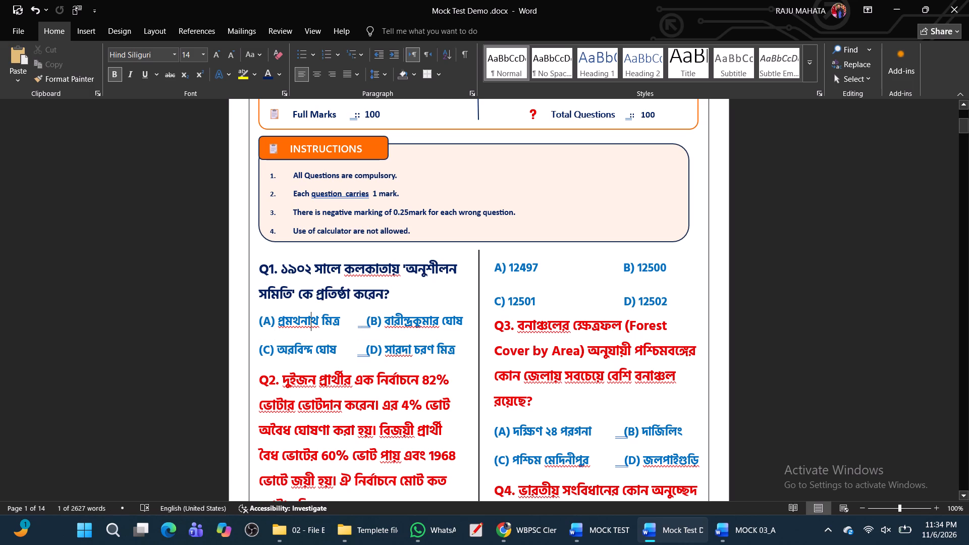
Colour the text of Q1's four answer options black, excluding the option letters (A) to (D).
{"action": "left_click_drag", "start_coordinate": [278, 320], "coordinate": [340, 323]}
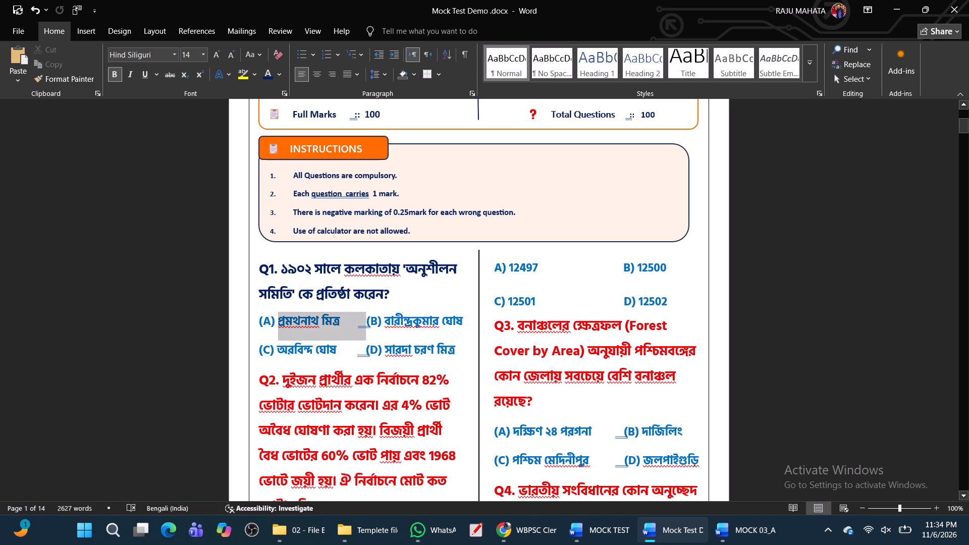
{"action": "left_click_drag", "start_coordinate": [340, 323], "coordinate": [337, 320]}
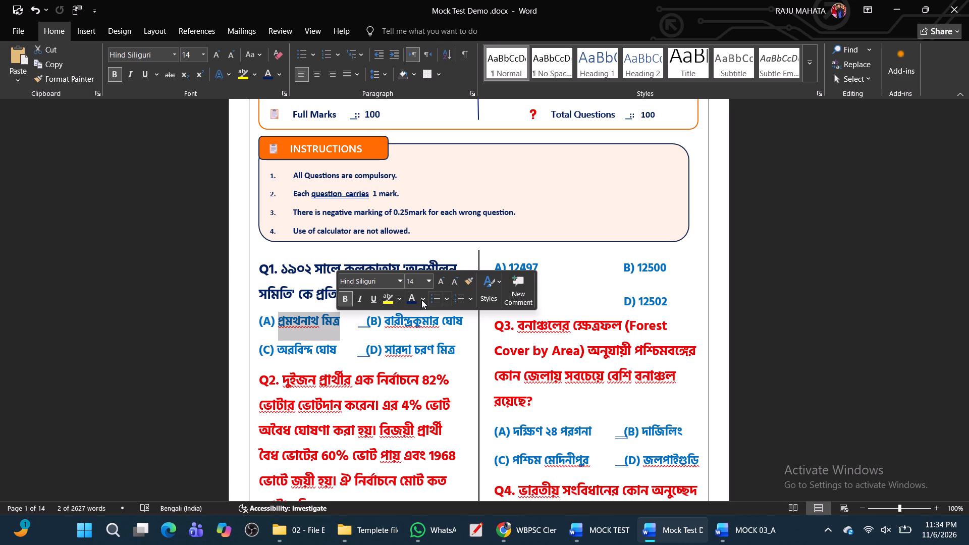
{"action": "left_click", "coordinate": [421, 300]}
{"action": "left_click", "coordinate": [434, 114]}
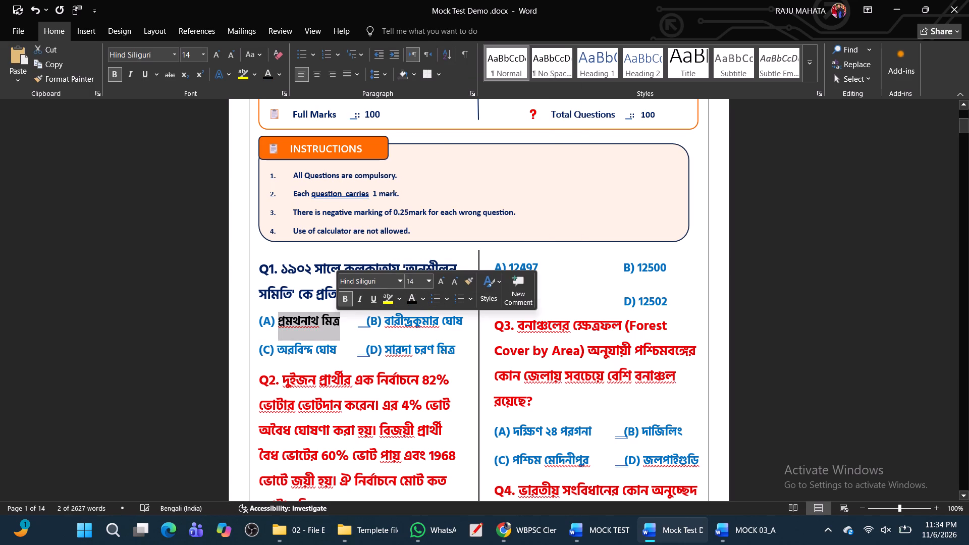
{"action": "left_click", "coordinate": [358, 338]}
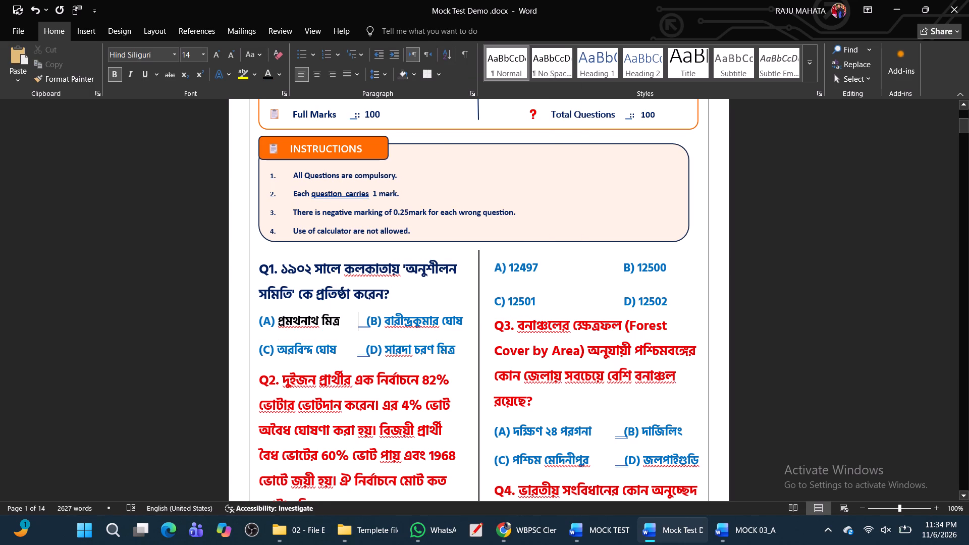
{"action": "left_click_drag", "start_coordinate": [383, 322], "coordinate": [456, 349]}
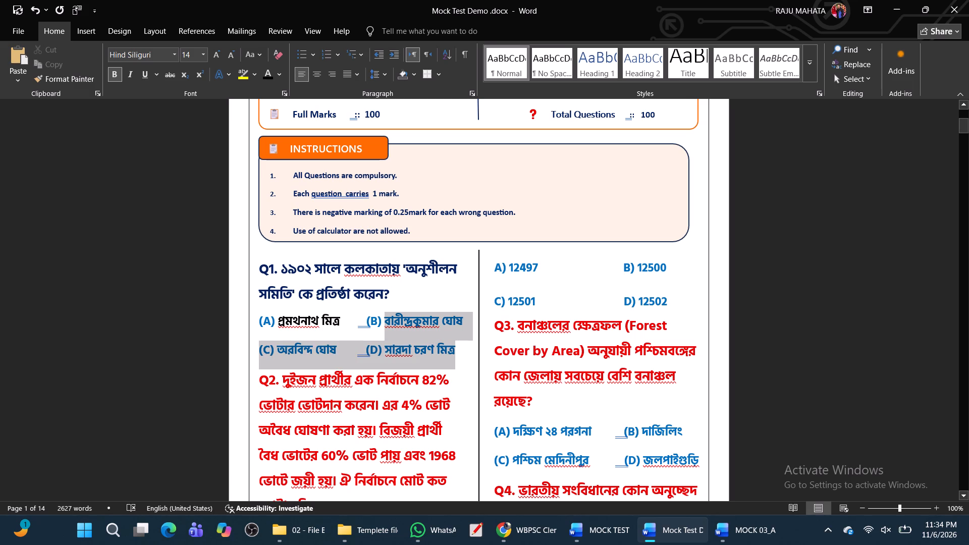
{"action": "left_click_drag", "start_coordinate": [456, 349], "coordinate": [461, 333]}
{"action": "double_click", "coordinate": [422, 353], "text": "ctrl"}
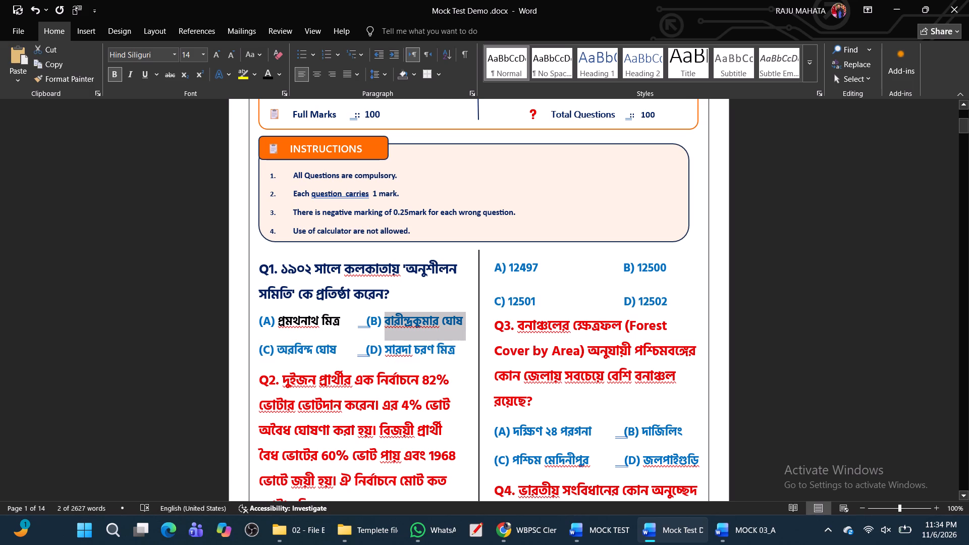
{"action": "left_click_drag", "start_coordinate": [389, 349], "coordinate": [438, 349], "text": "ctrl"}
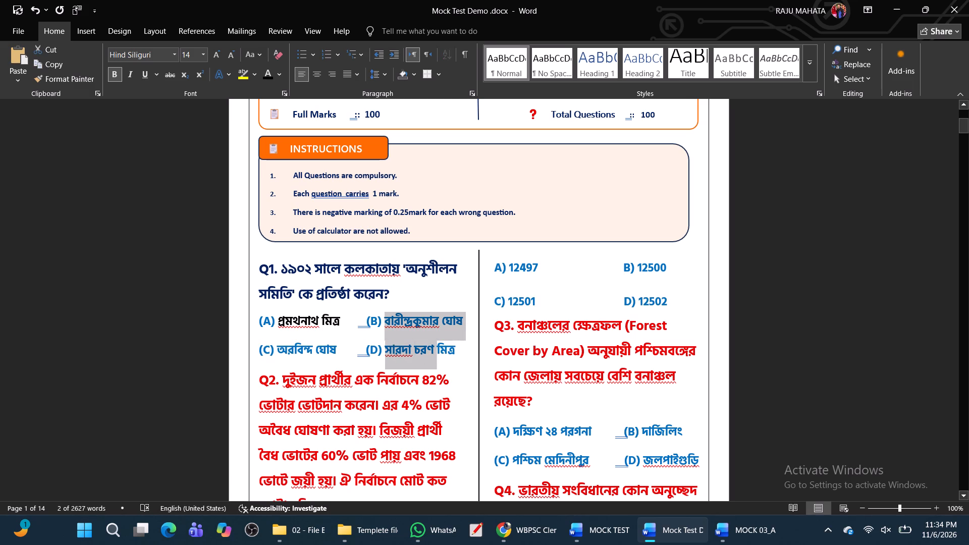
{"action": "left_click_drag", "start_coordinate": [438, 349], "coordinate": [448, 351], "text": "ctrl"}
{"action": "left_click_drag", "start_coordinate": [278, 354], "coordinate": [304, 354], "text": "ctrl"}
{"action": "left_click_drag", "start_coordinate": [304, 354], "coordinate": [337, 356], "text": "ctrl"}
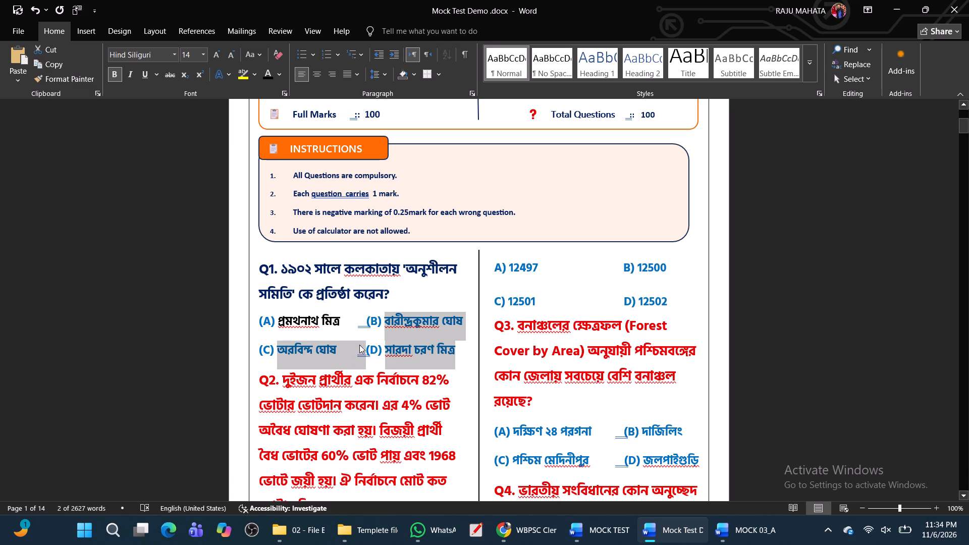
{"action": "left_click", "coordinate": [447, 317]}
{"action": "left_click", "coordinate": [474, 359]}
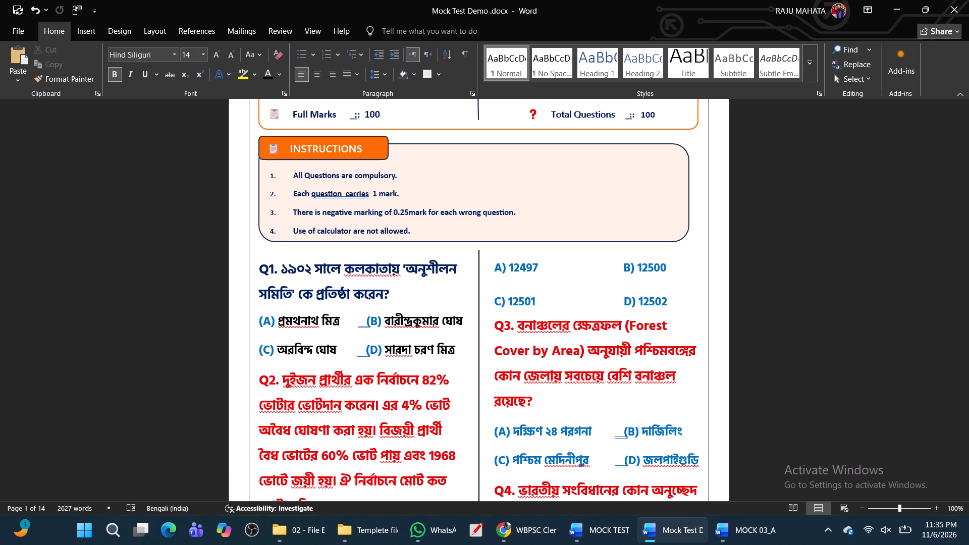
Colour Q2's four answer values 12497, 12500, 12501 and 12502 black, excluding the option letters.
{"action": "scroll", "coordinate": [355, 362], "scroll_direction": "down", "scroll_amount": 2}
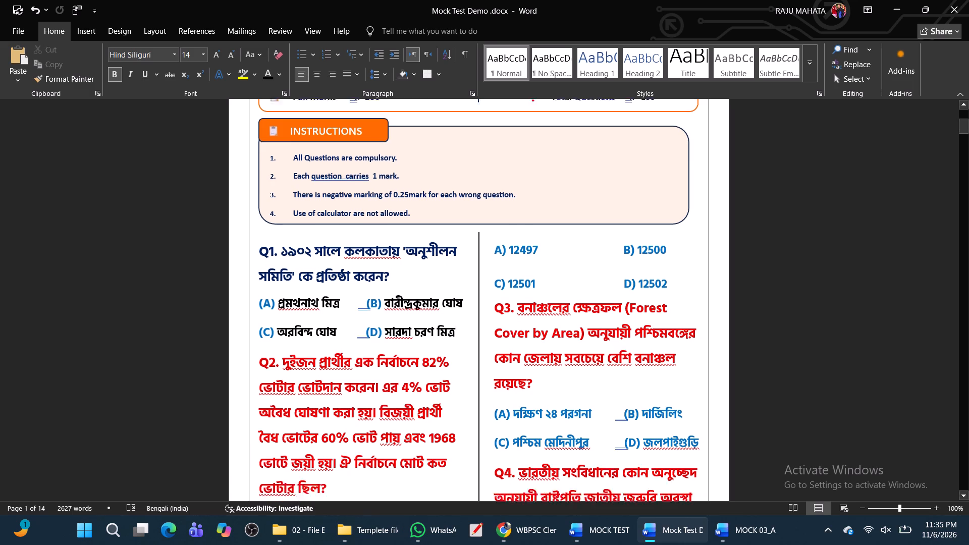
{"action": "scroll", "coordinate": [355, 362], "scroll_direction": "down", "scroll_amount": 2}
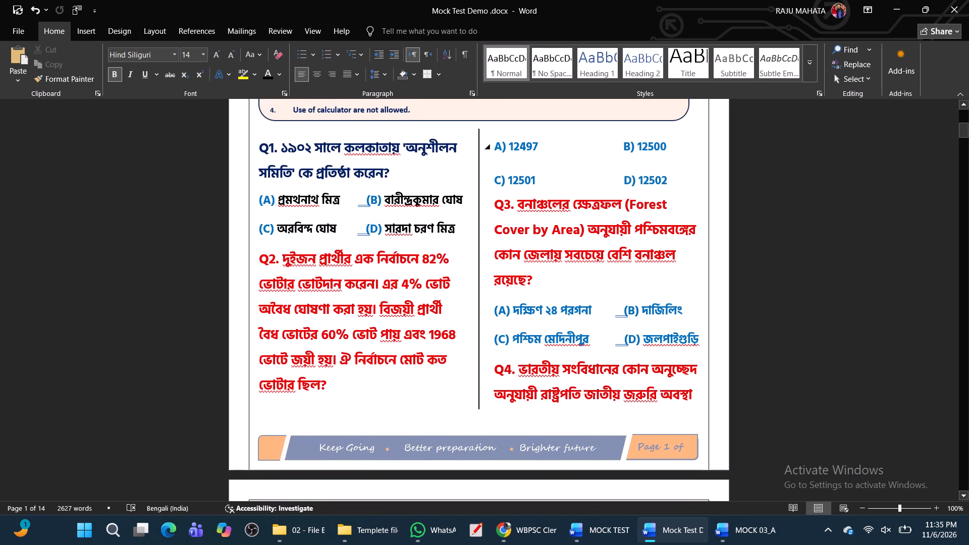
{"action": "double_click", "coordinate": [524, 146]}
{"action": "double_click", "coordinate": [659, 147], "text": "ctrl"}
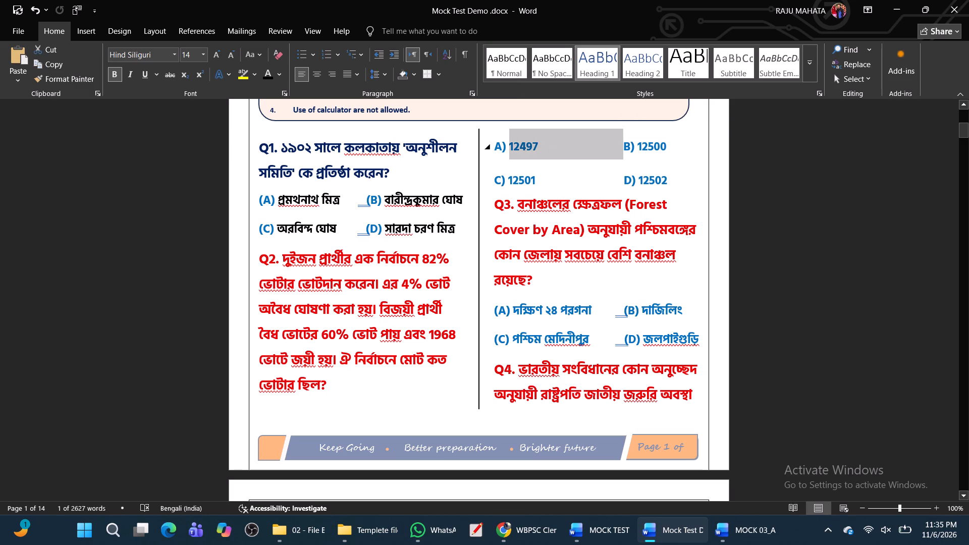
{"action": "double_click", "coordinate": [525, 182], "text": "ctrl"}
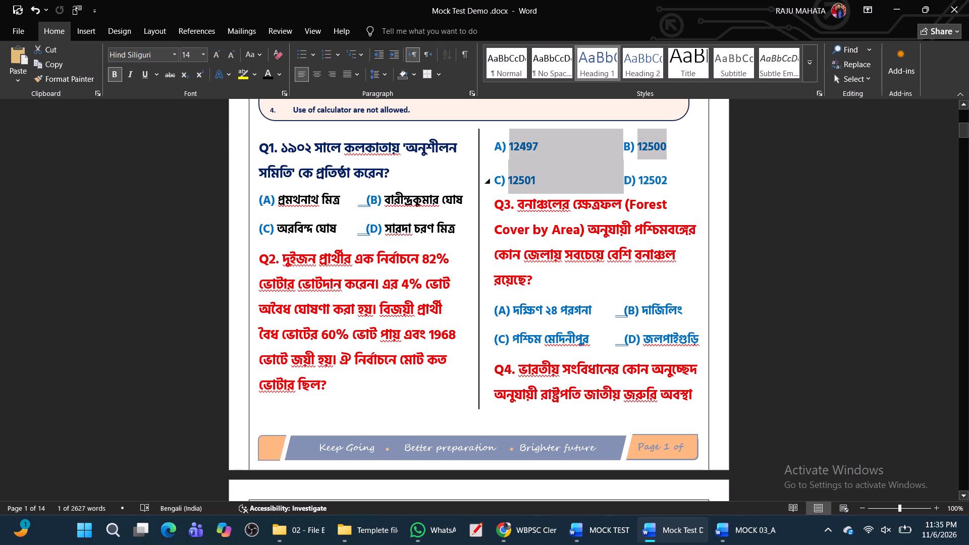
{"action": "double_click", "coordinate": [658, 181], "text": "ctrl"}
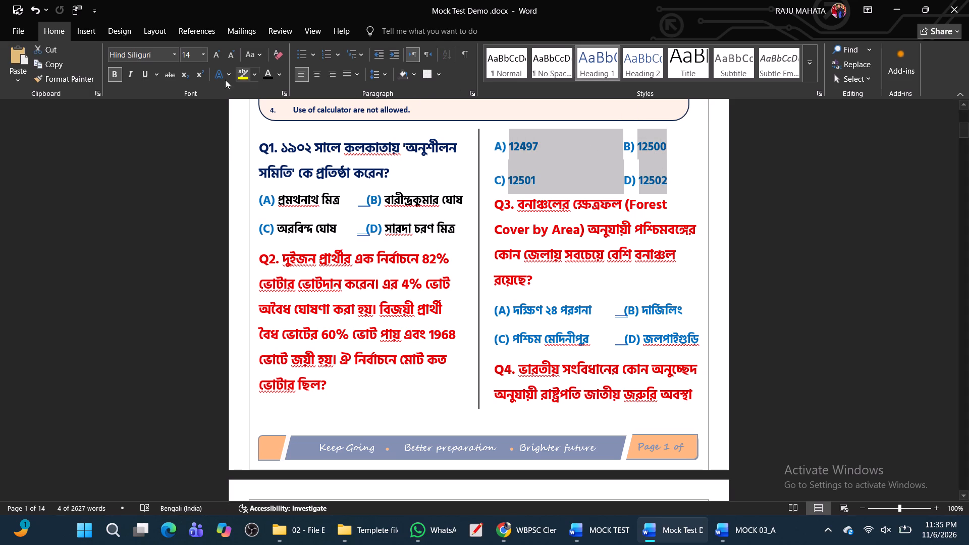
{"action": "left_click", "coordinate": [270, 72]}
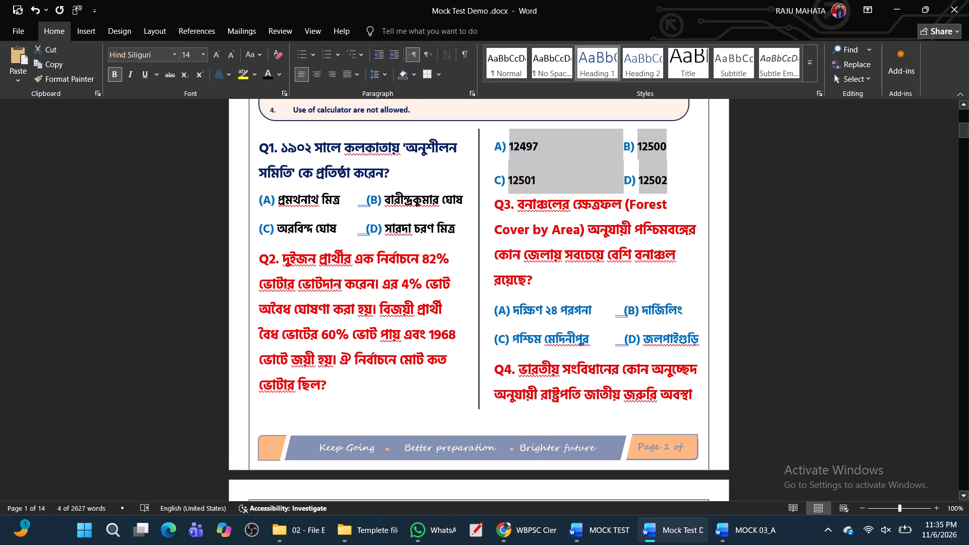
Colour the text of Q3's four answer options on page 1 black, excluding the option letters (A) to (D).
{"action": "scroll", "coordinate": [429, 345], "scroll_direction": "down", "scroll_amount": 1}
{"action": "left_click_drag", "start_coordinate": [514, 277], "coordinate": [573, 280]}
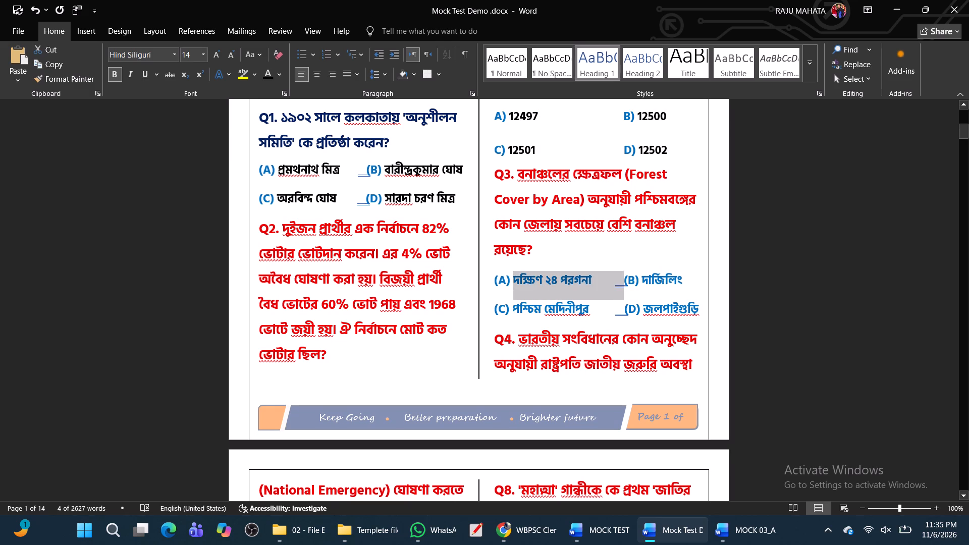
{"action": "left_click_drag", "start_coordinate": [573, 280], "coordinate": [575, 280]}
{"action": "left_click_drag", "start_coordinate": [641, 278], "coordinate": [672, 281], "text": "ctrl"}
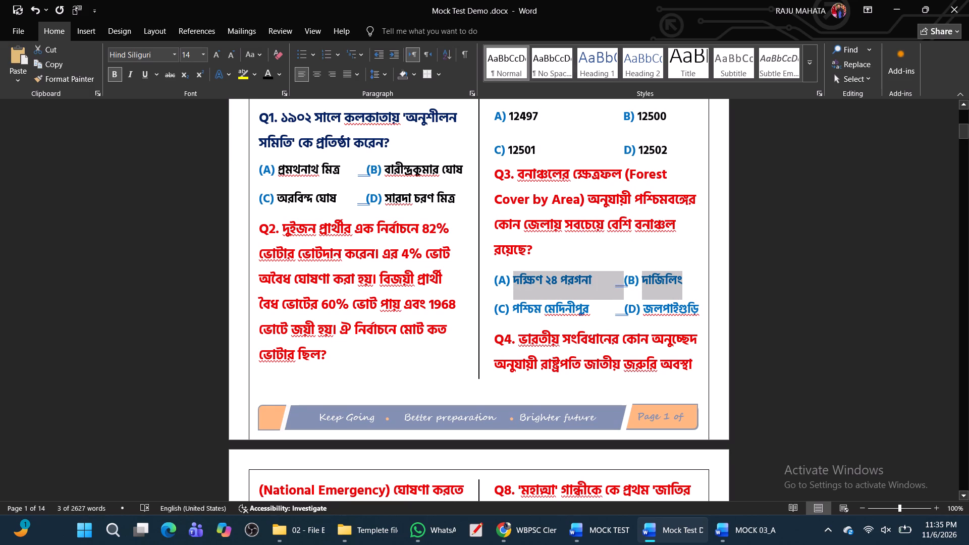
{"action": "left_click_drag", "start_coordinate": [672, 281], "coordinate": [674, 281], "text": "ctrl"}
{"action": "double_click", "coordinate": [674, 310], "text": "ctrl"}
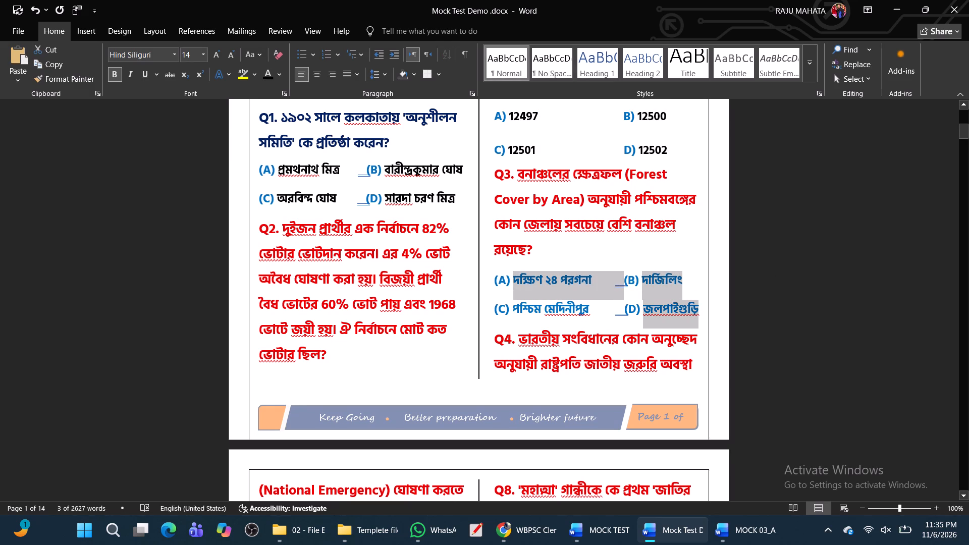
{"action": "left_click_drag", "start_coordinate": [511, 310], "coordinate": [573, 309], "text": "ctrl"}
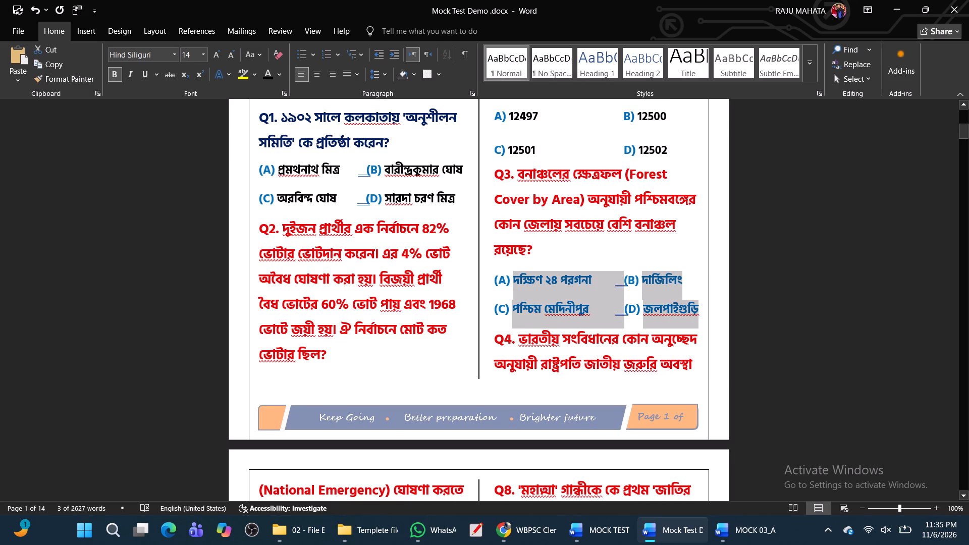
{"action": "left_click_drag", "start_coordinate": [573, 309], "coordinate": [577, 309], "text": "ctrl"}
{"action": "left_click", "coordinate": [651, 289]}
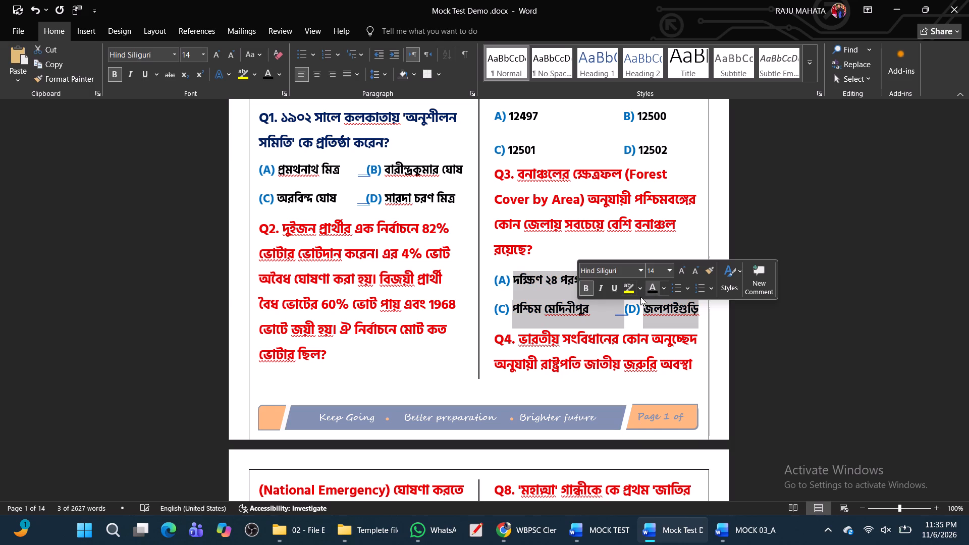
Colour the text of Q4's four answer options at the start of page 2 black, excluding the option letters.
{"action": "scroll", "coordinate": [422, 343], "scroll_direction": "down", "scroll_amount": 8}
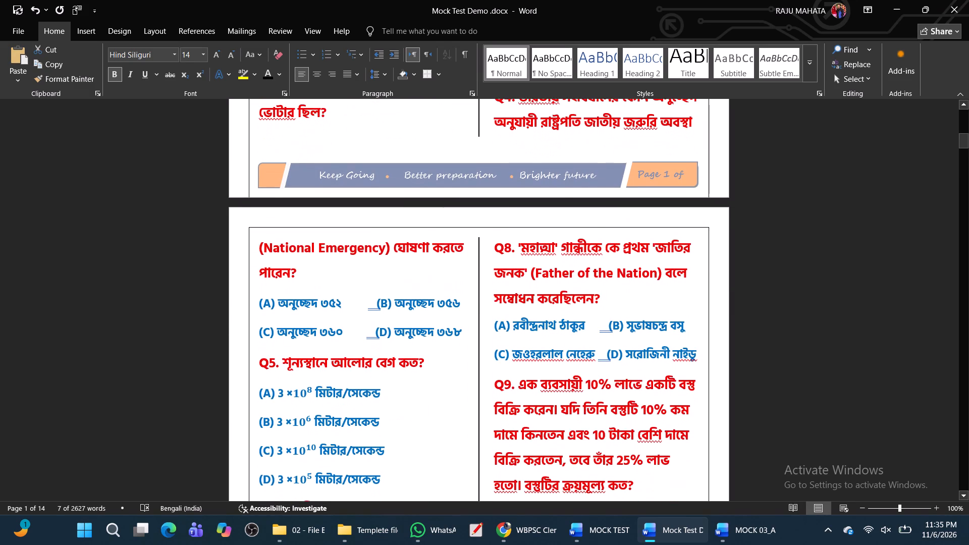
{"action": "left_click_drag", "start_coordinate": [278, 302], "coordinate": [344, 302]}
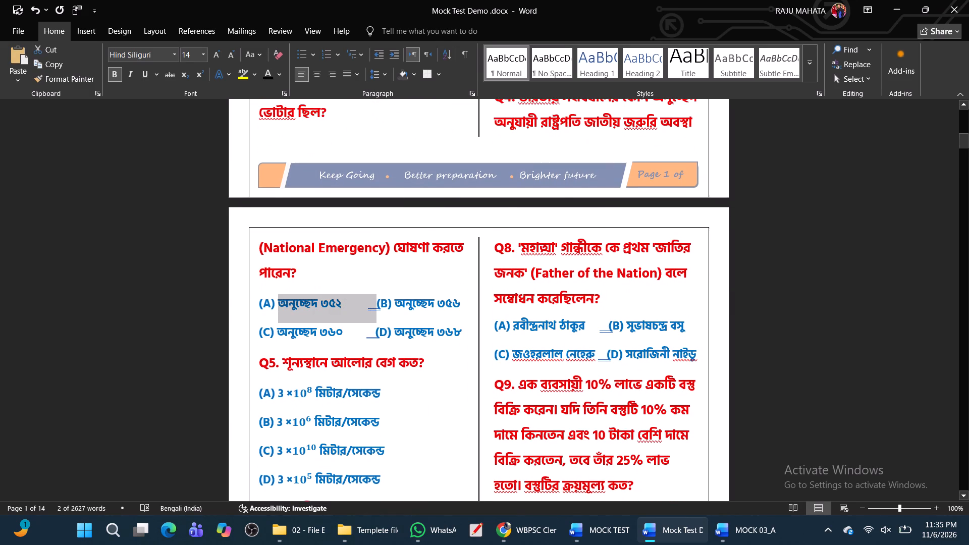
{"action": "left_click_drag", "start_coordinate": [397, 301], "coordinate": [454, 305], "text": "ctrl"}
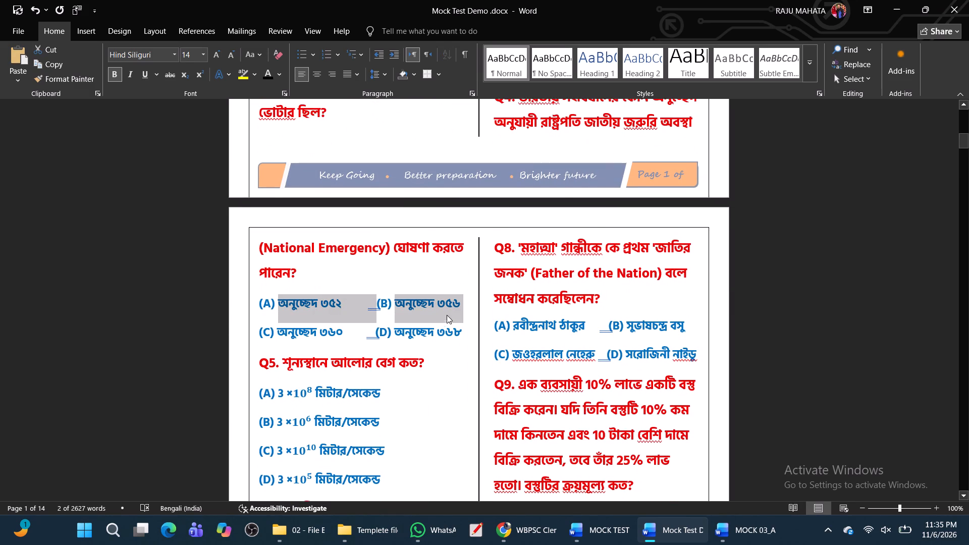
{"action": "left_click_drag", "start_coordinate": [397, 333], "coordinate": [457, 332], "text": "ctrl"}
{"action": "left_click_drag", "start_coordinate": [278, 330], "coordinate": [337, 330], "text": "ctrl"}
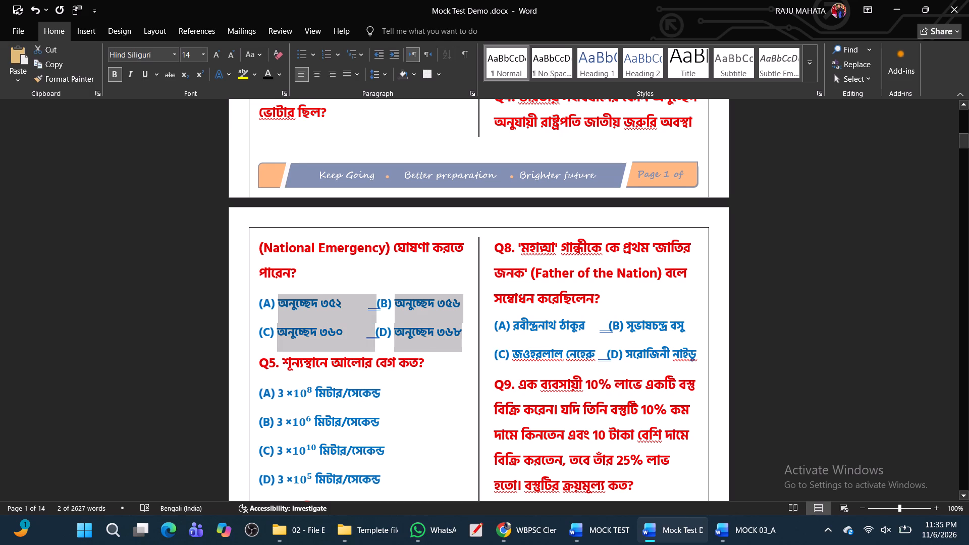
{"action": "left_click_drag", "start_coordinate": [337, 330], "coordinate": [338, 330], "text": "ctrl"}
{"action": "left_click", "coordinate": [446, 275]}
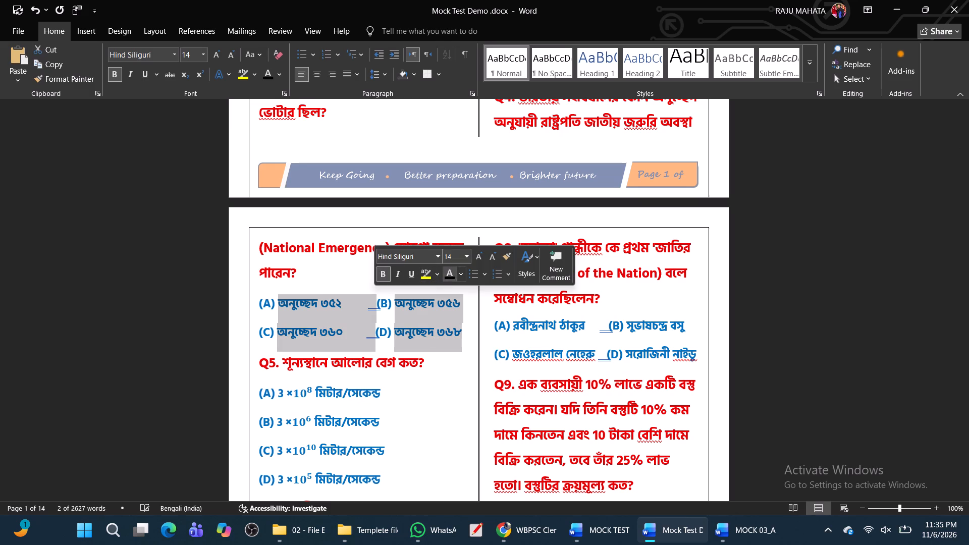
Colour the four names in Q8's answer options black, excluding the option letters.
{"action": "left_click_drag", "start_coordinate": [513, 333], "coordinate": [570, 334]}
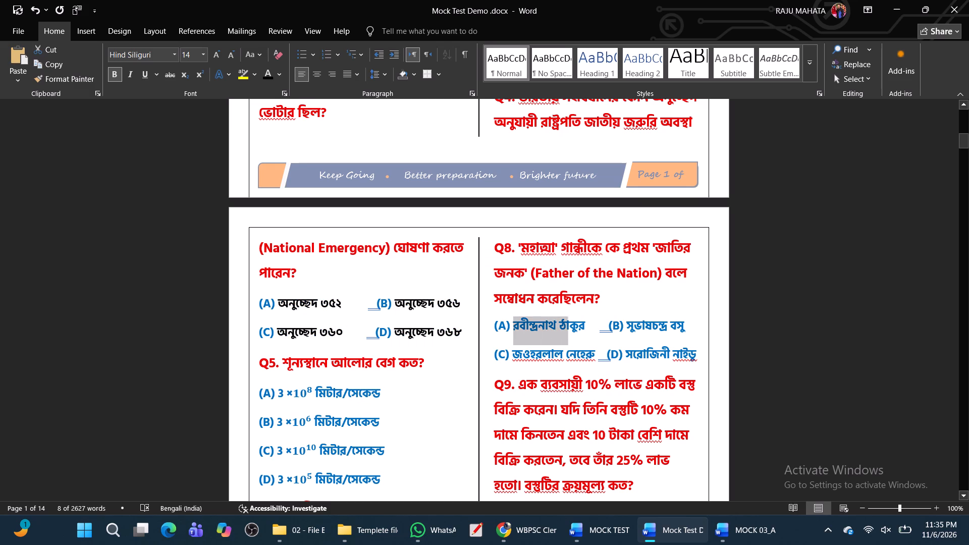
{"action": "left_click_drag", "start_coordinate": [570, 334], "coordinate": [579, 335]}
{"action": "left_click_drag", "start_coordinate": [629, 326], "coordinate": [685, 328], "text": "ctrl"}
{"action": "left_click_drag", "start_coordinate": [628, 355], "coordinate": [692, 356], "text": "ctrl"}
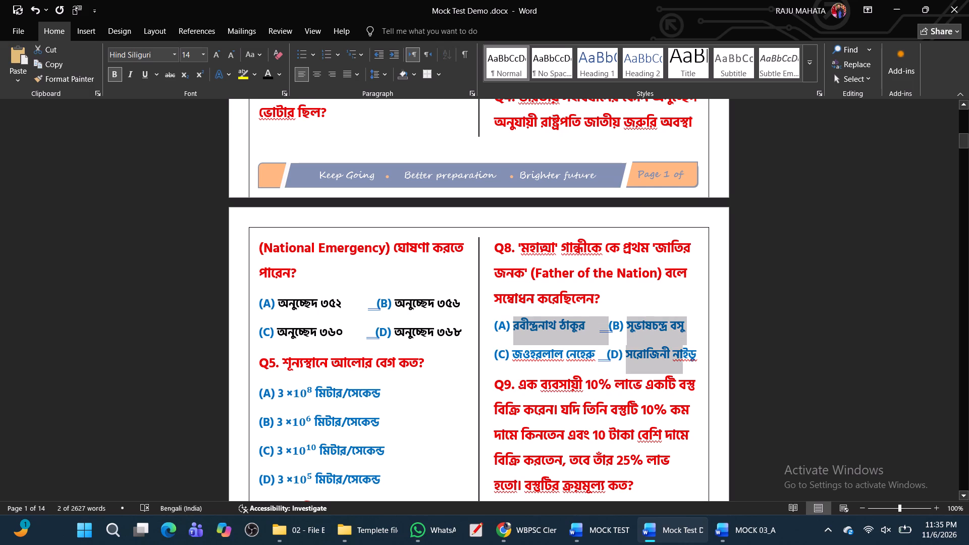
{"action": "left_click_drag", "start_coordinate": [692, 356], "coordinate": [701, 357], "text": "ctrl"}
{"action": "left_click_drag", "start_coordinate": [513, 359], "coordinate": [579, 357], "text": "ctrl"}
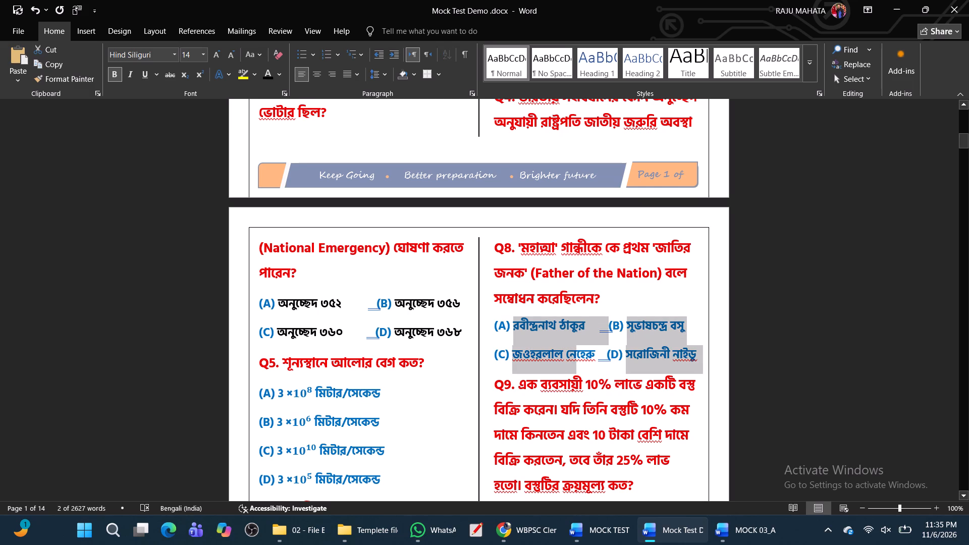
{"action": "left_click_drag", "start_coordinate": [579, 357], "coordinate": [586, 357], "text": "ctrl"}
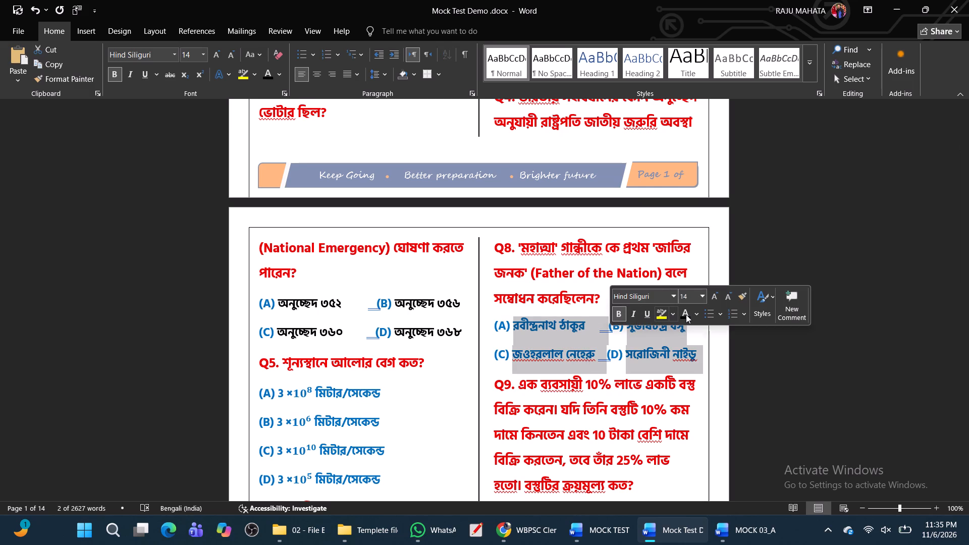
{"action": "left_click", "coordinate": [686, 314]}
Colour Q5's four speed-of-light answers black, including their powers of ten but excluding the option letters.
{"action": "scroll", "coordinate": [411, 351], "scroll_direction": "down", "scroll_amount": 4}
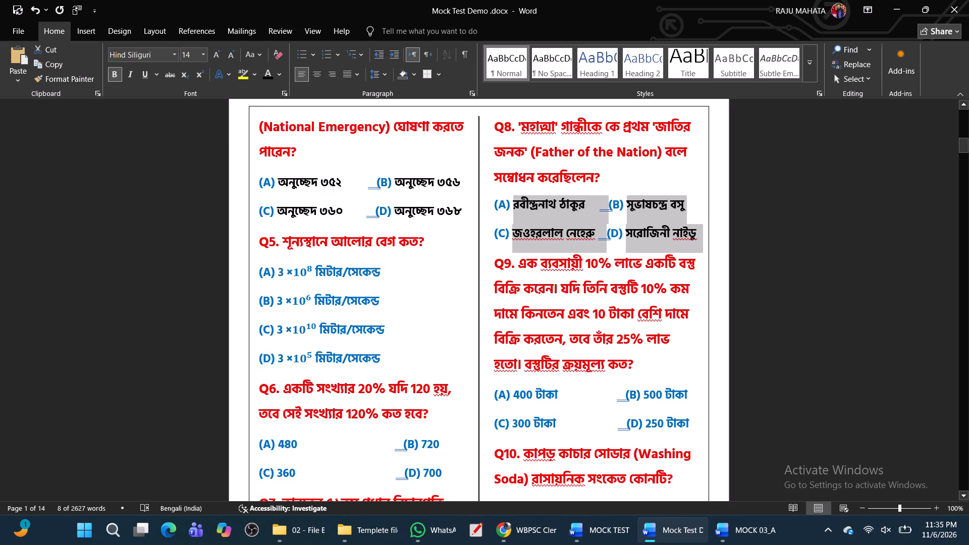
{"action": "left_click_drag", "start_coordinate": [278, 275], "coordinate": [371, 281]}
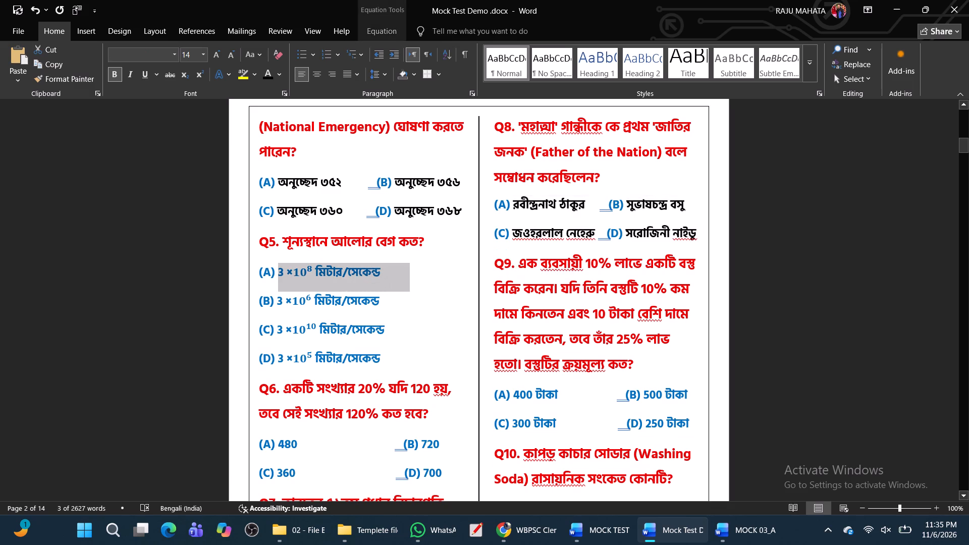
{"action": "left_click_drag", "start_coordinate": [280, 301], "coordinate": [359, 303], "text": "ctrl"}
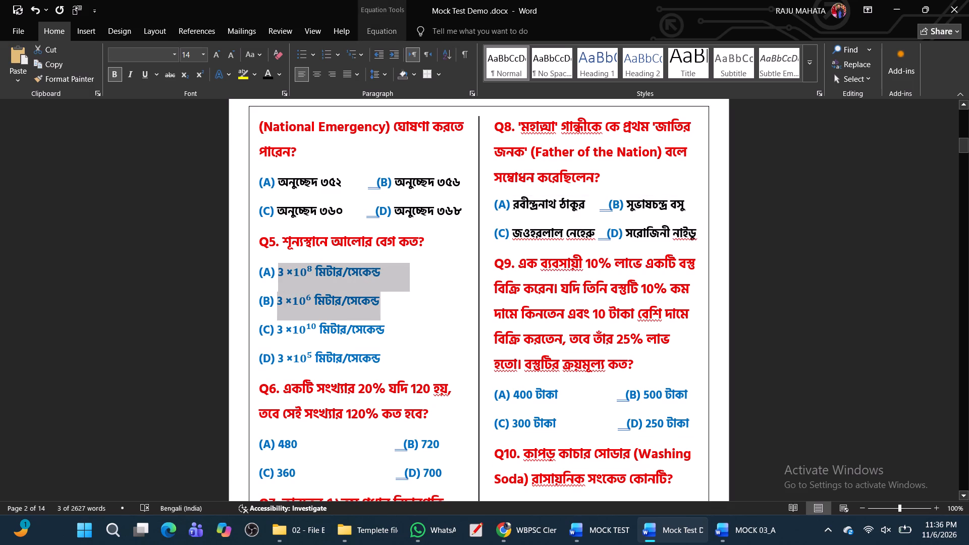
{"action": "left_click_drag", "start_coordinate": [359, 303], "coordinate": [365, 304], "text": "ctrl"}
{"action": "left_click_drag", "start_coordinate": [280, 330], "coordinate": [361, 331], "text": "ctrl"}
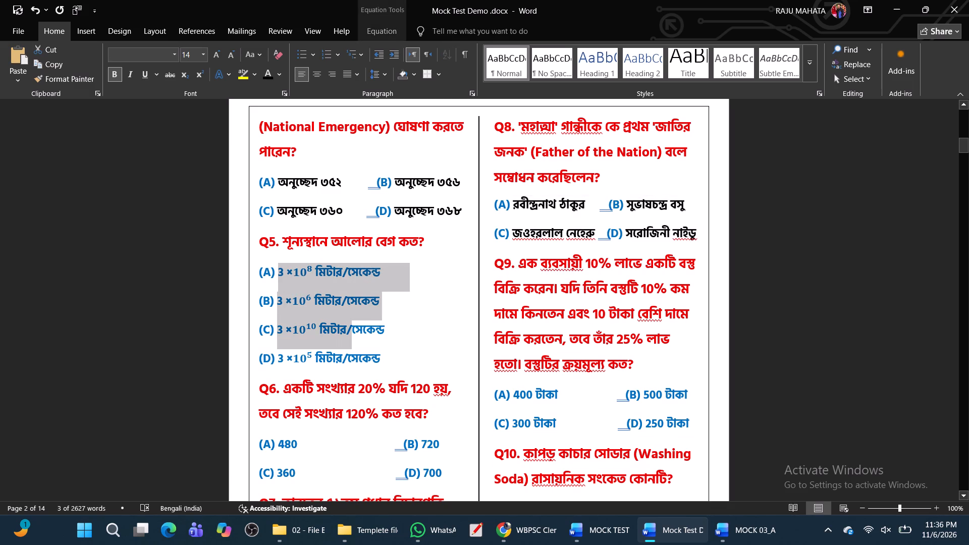
{"action": "left_click_drag", "start_coordinate": [361, 331], "coordinate": [365, 331], "text": "ctrl"}
{"action": "left_click_drag", "start_coordinate": [283, 356], "coordinate": [335, 358], "text": "ctrl"}
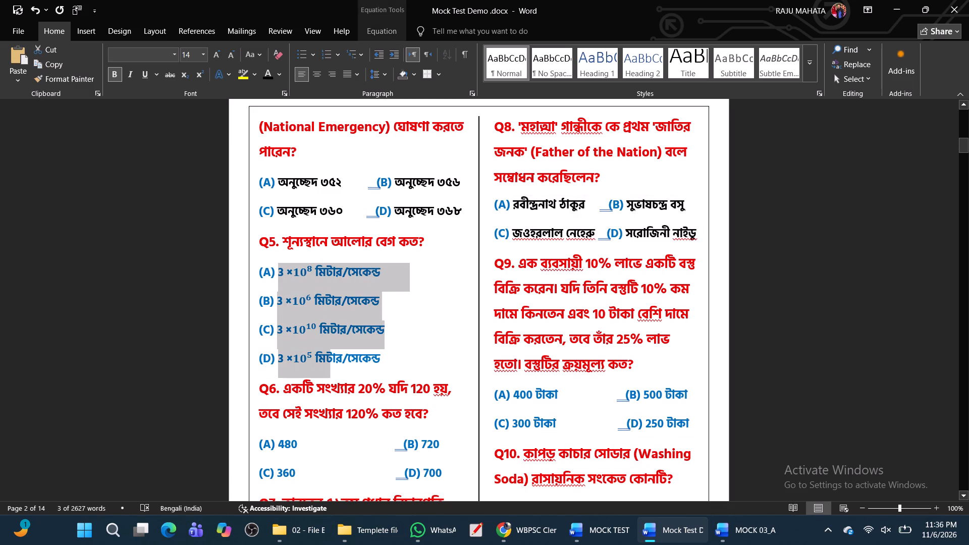
{"action": "left_click_drag", "start_coordinate": [335, 358], "coordinate": [367, 362], "text": "ctrl"}
{"action": "left_click", "coordinate": [443, 341]}
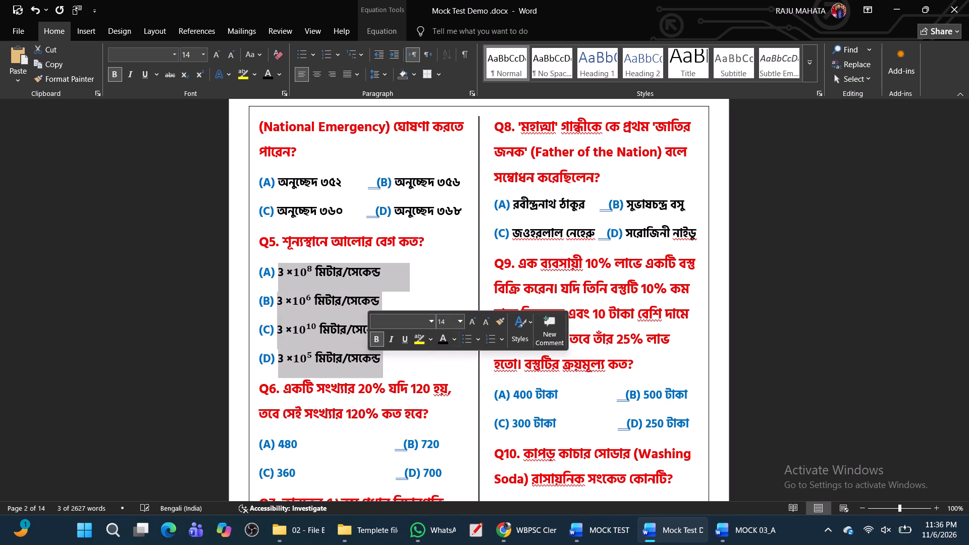
Colour Q9's four answer amounts, 400, 500, 300 and 250 টাকা, black, excluding the option letters.
{"action": "left_click_drag", "start_coordinate": [515, 397], "coordinate": [546, 398]}
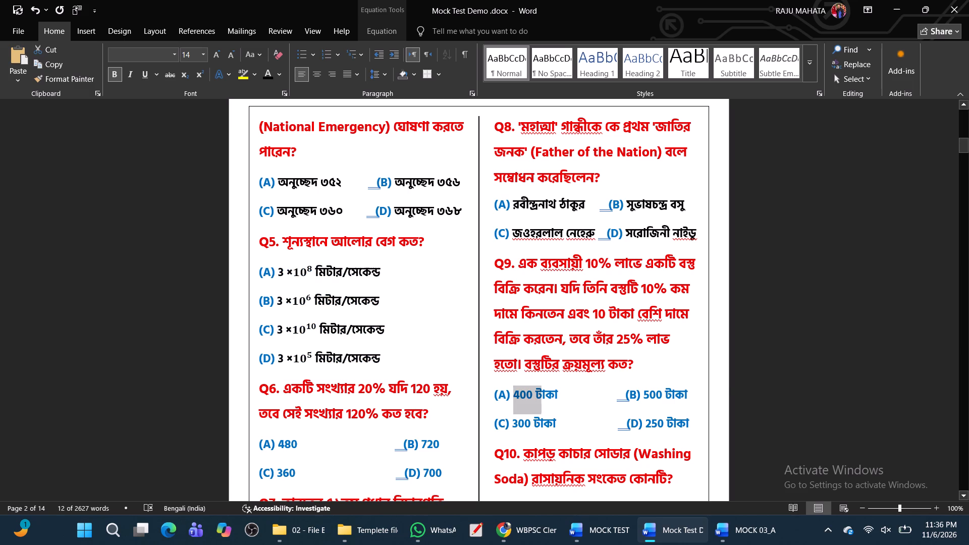
{"action": "left_click_drag", "start_coordinate": [546, 398], "coordinate": [554, 398]}
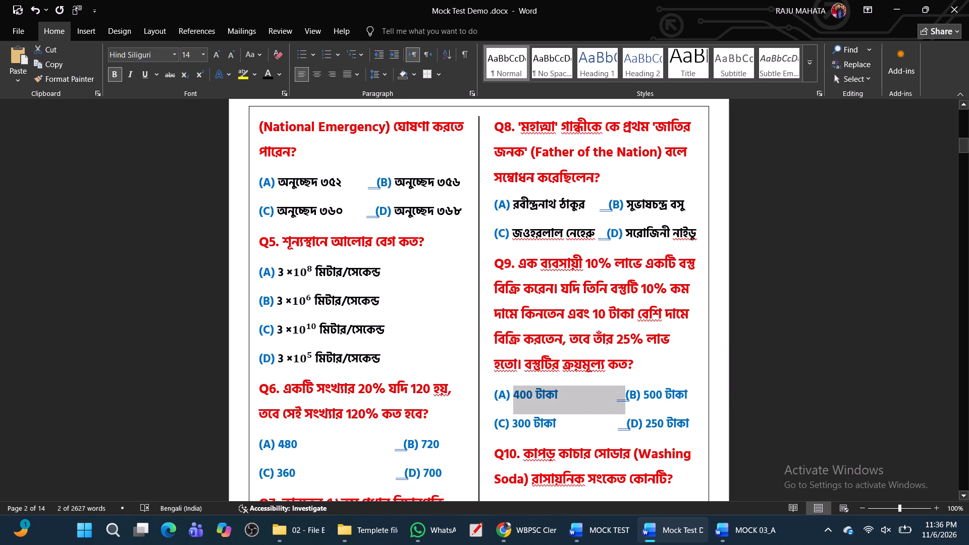
{"action": "left_click_drag", "start_coordinate": [645, 399], "coordinate": [688, 399], "text": "ctrl"}
{"action": "left_click_drag", "start_coordinate": [648, 426], "coordinate": [679, 424], "text": "ctrl"}
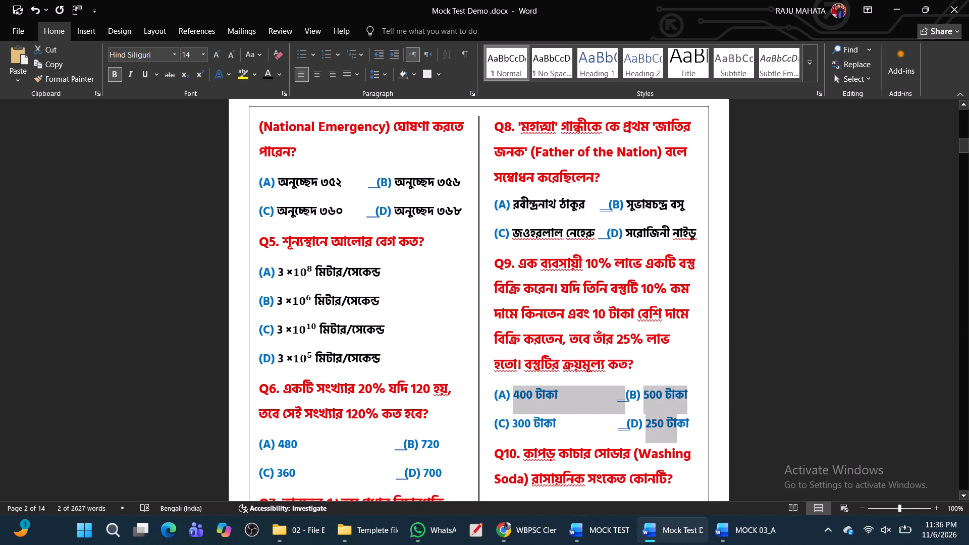
{"action": "left_click_drag", "start_coordinate": [679, 424], "coordinate": [691, 425], "text": "ctrl"}
{"action": "left_click_drag", "start_coordinate": [516, 424], "coordinate": [546, 422], "text": "ctrl"}
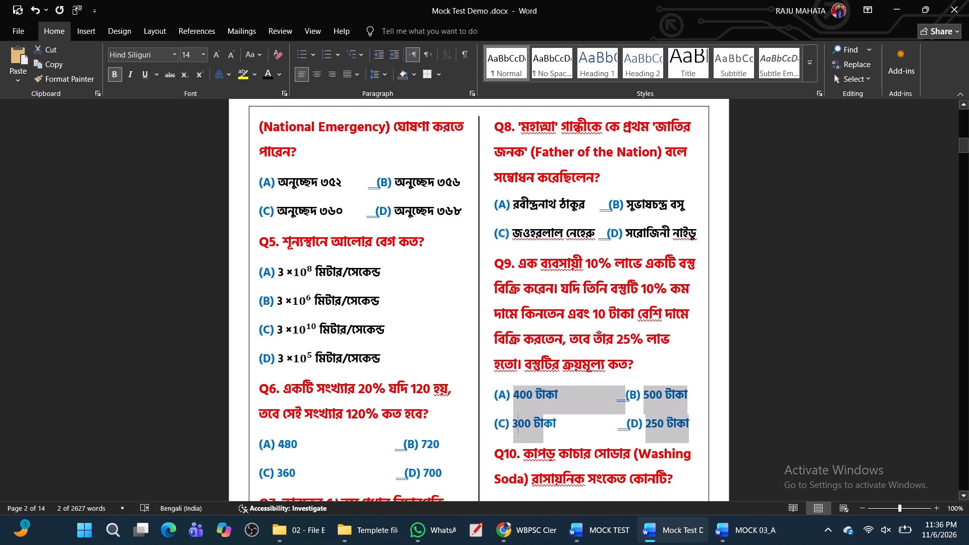
{"action": "left_click_drag", "start_coordinate": [546, 422], "coordinate": [554, 422], "text": "ctrl"}
{"action": "left_click", "coordinate": [655, 376]}
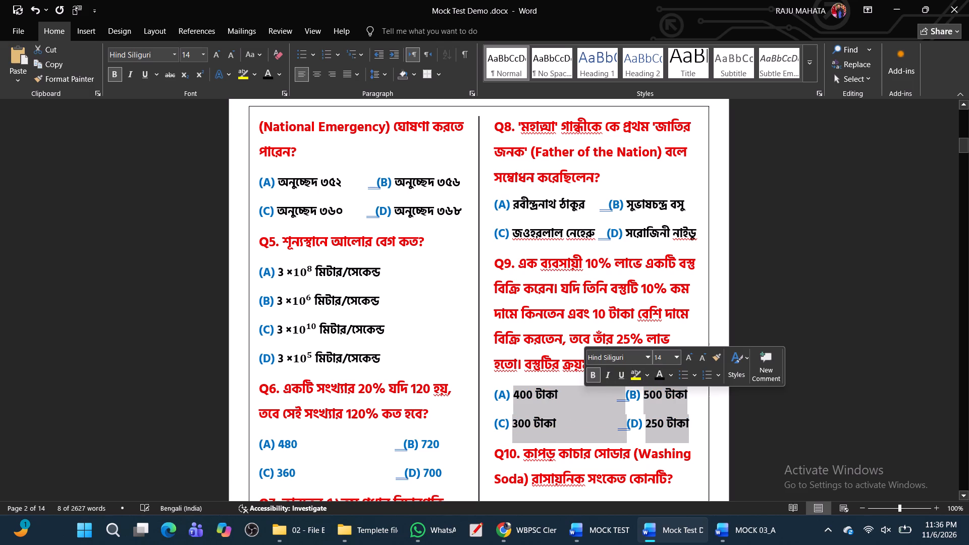
Colour Q6's four answer values 480, 720, 360 and 700 black, excluding the option letters.
{"action": "double_click", "coordinate": [288, 443]}
{"action": "double_click", "coordinate": [285, 473], "text": "ctrl"}
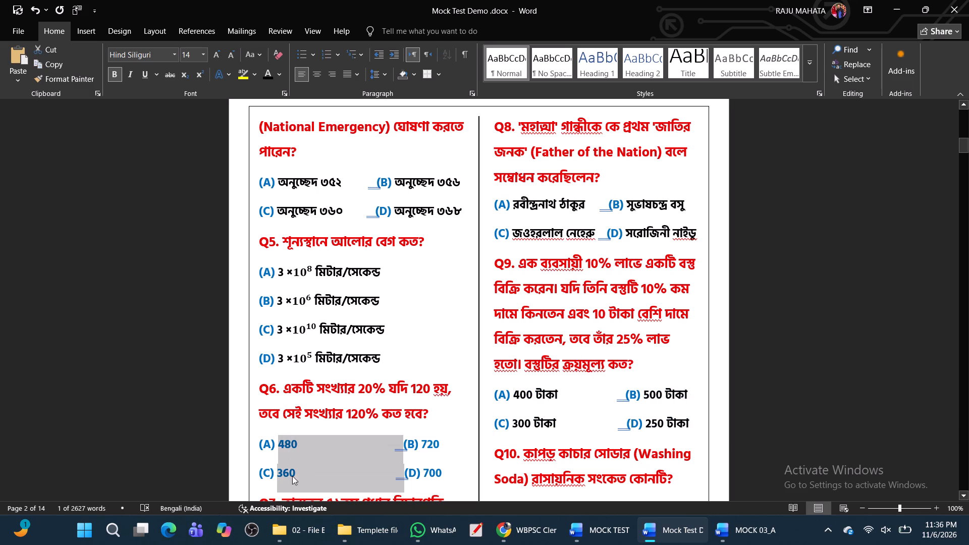
{"action": "double_click", "coordinate": [434, 472], "text": "ctrl"}
{"action": "double_click", "coordinate": [429, 446], "text": "ctrl"}
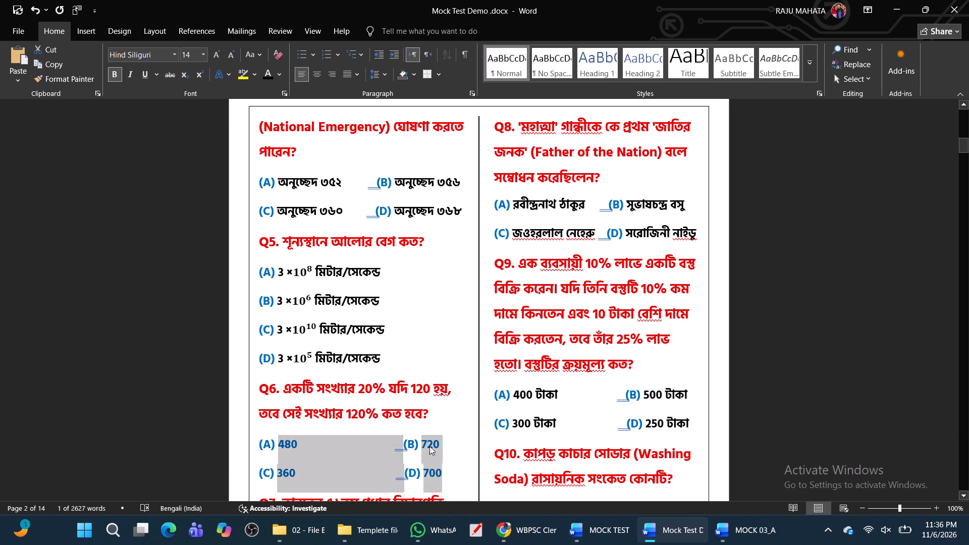
{"action": "left_click", "coordinate": [525, 415]}
Colour the chemical formulas in Q10's four answer options black, including their equation parts but excluding the option letters.
{"action": "scroll", "coordinate": [451, 411], "scroll_direction": "down", "scroll_amount": 5}
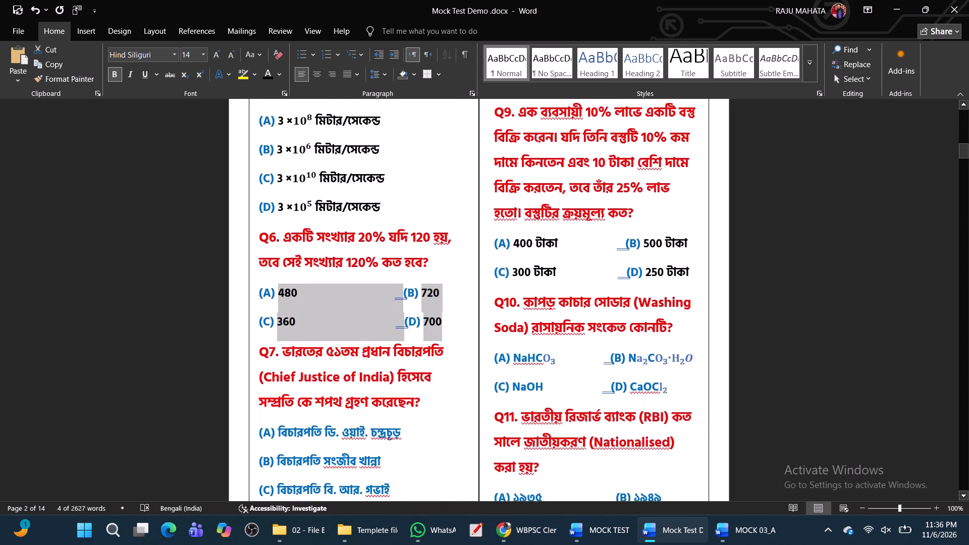
{"action": "scroll", "coordinate": [451, 411], "scroll_direction": "down", "scroll_amount": 3}
{"action": "double_click", "coordinate": [528, 268]}
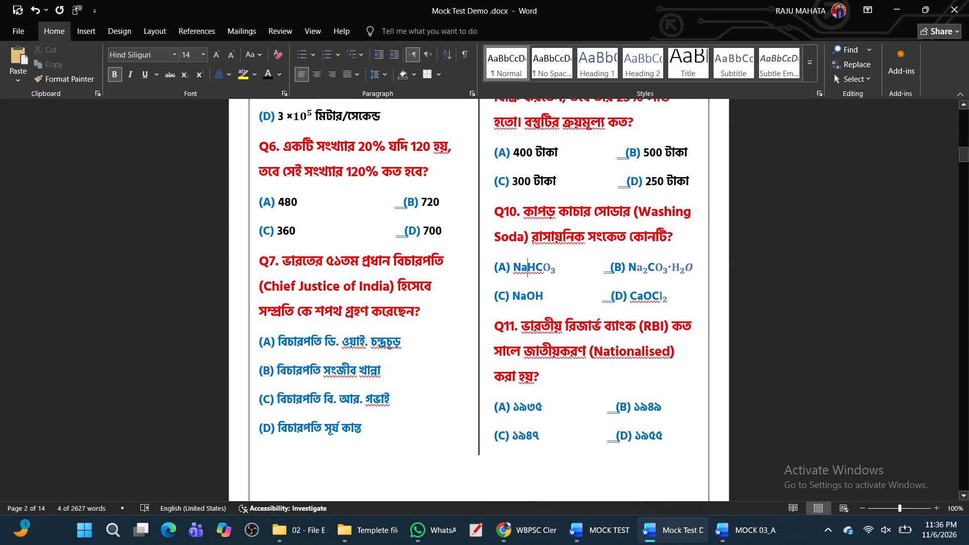
{"action": "left_click_drag", "start_coordinate": [560, 270], "coordinate": [513, 272]}
{"action": "left_click_drag", "start_coordinate": [629, 267], "coordinate": [662, 268], "text": "ctrl"}
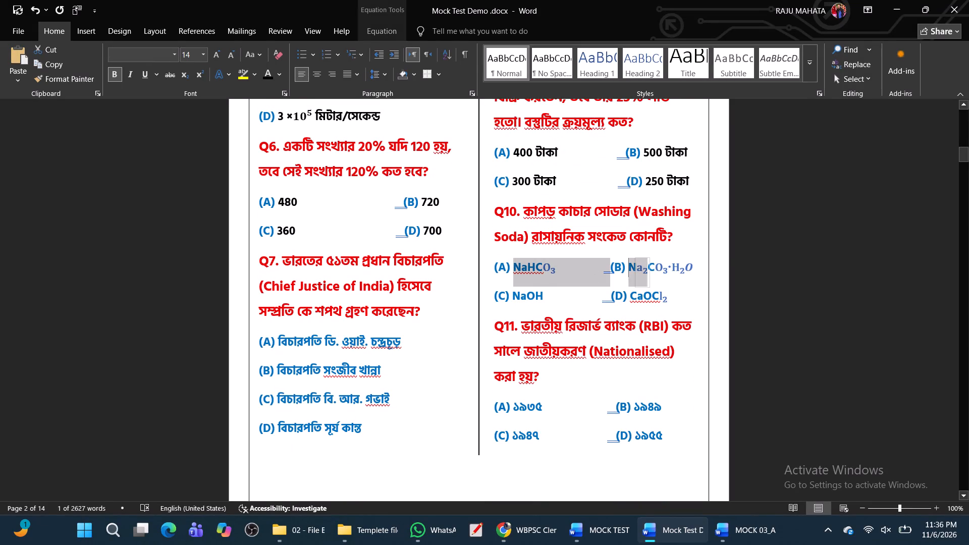
{"action": "left_click_drag", "start_coordinate": [662, 268], "coordinate": [695, 268], "text": "ctrl"}
{"action": "left_click_drag", "start_coordinate": [632, 296], "coordinate": [641, 296], "text": "ctrl"}
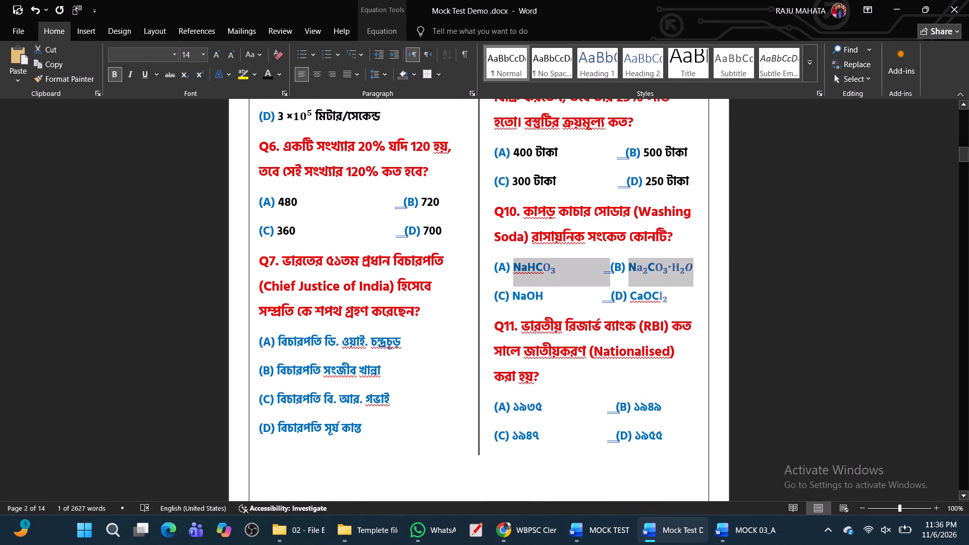
{"action": "left_click_drag", "start_coordinate": [641, 296], "coordinate": [671, 296], "text": "ctrl"}
{"action": "left_click_drag", "start_coordinate": [512, 293], "coordinate": [547, 297], "text": "ctrl"}
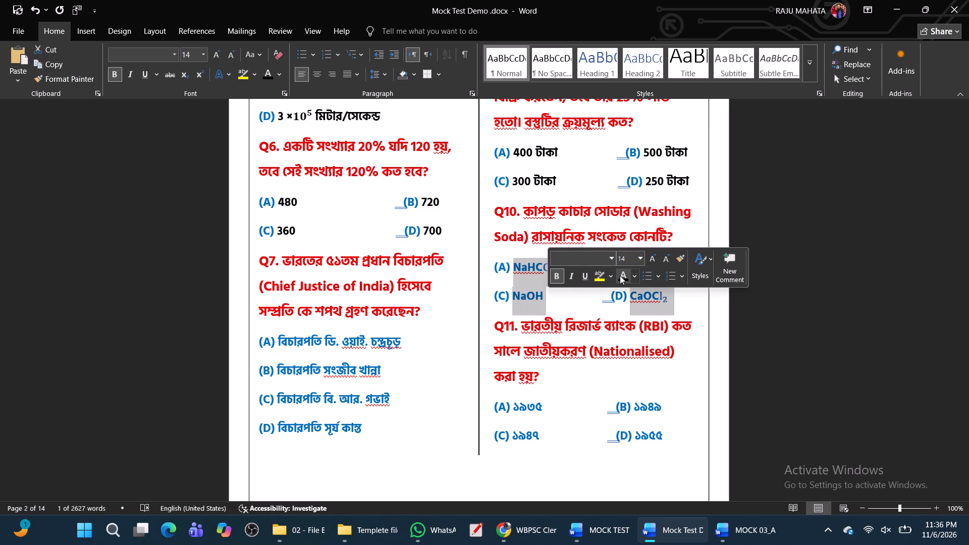
{"action": "left_click", "coordinate": [620, 276]}
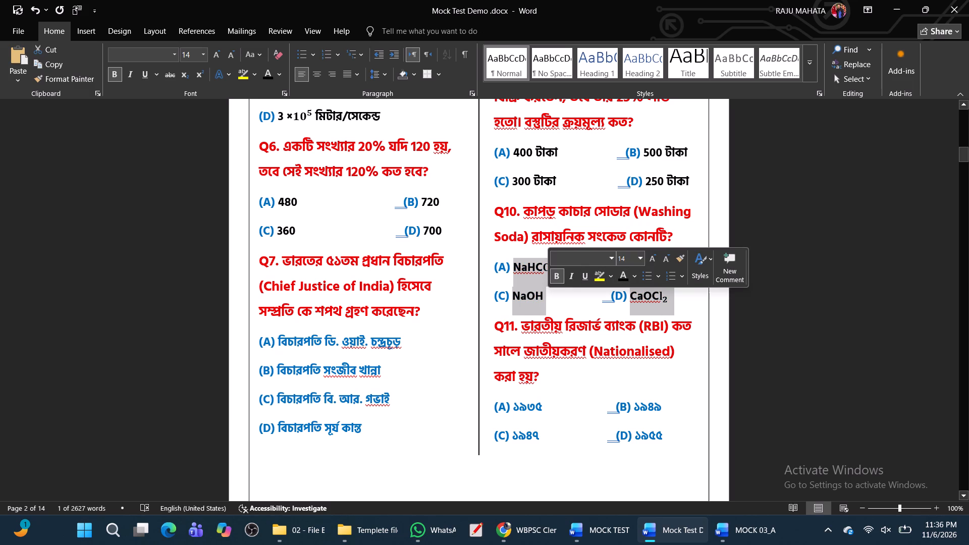
Delete the title word বিচারপতি from all four of Q7's answer options, keeping only the judges' names.
{"action": "left_click", "coordinate": [324, 344]}
{"action": "double_click", "coordinate": [308, 339]}
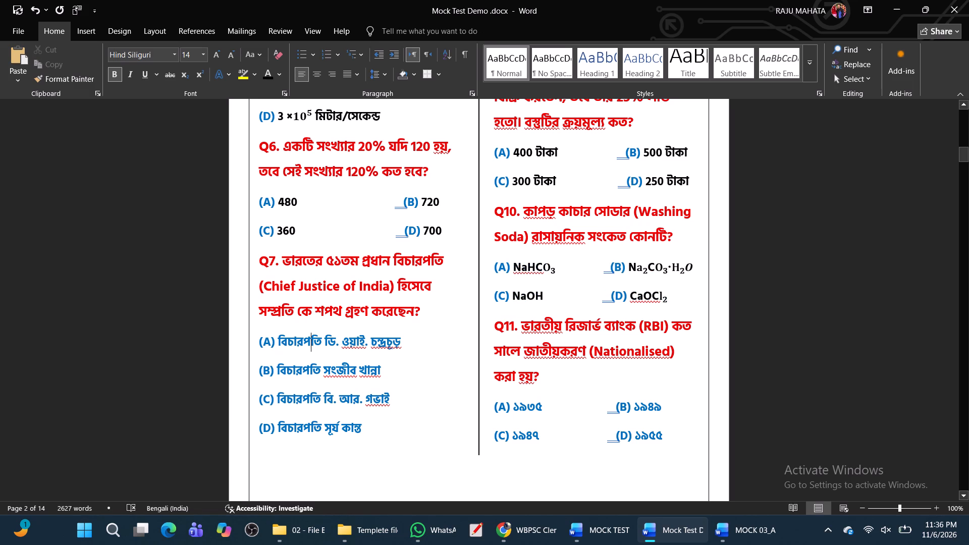
{"action": "double_click", "coordinate": [296, 375], "text": "ctrl"}
{"action": "left_click", "coordinate": [292, 397], "text": "ctrl"}
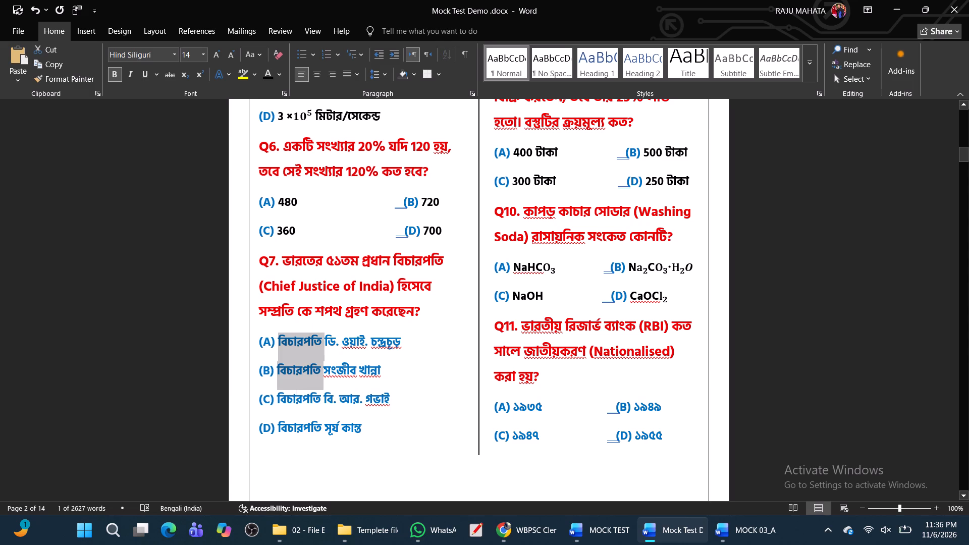
{"action": "double_click", "coordinate": [292, 403], "text": "ctrl"}
{"action": "double_click", "coordinate": [290, 427], "text": "ctrl"}
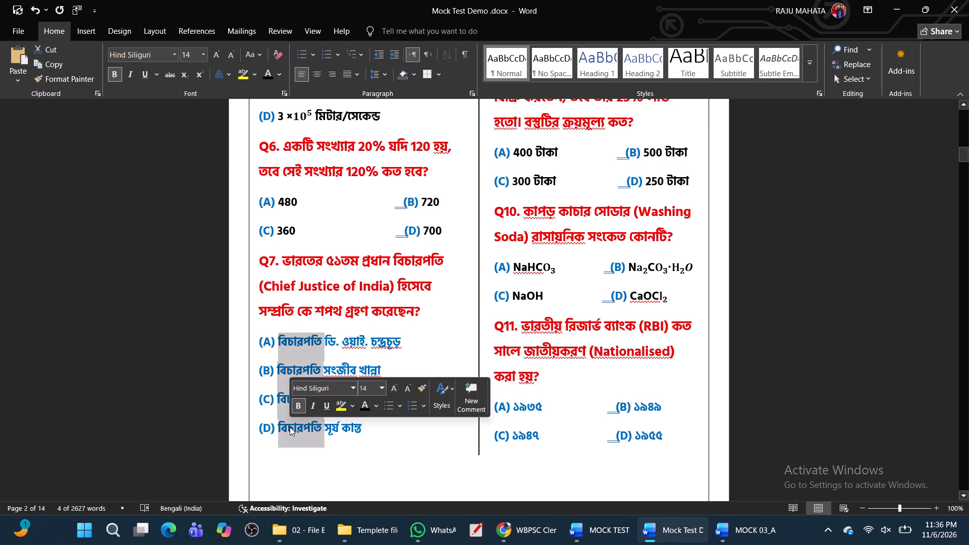
{"action": "key", "text": "BackSpace"}
{"action": "double_click", "coordinate": [287, 401]}
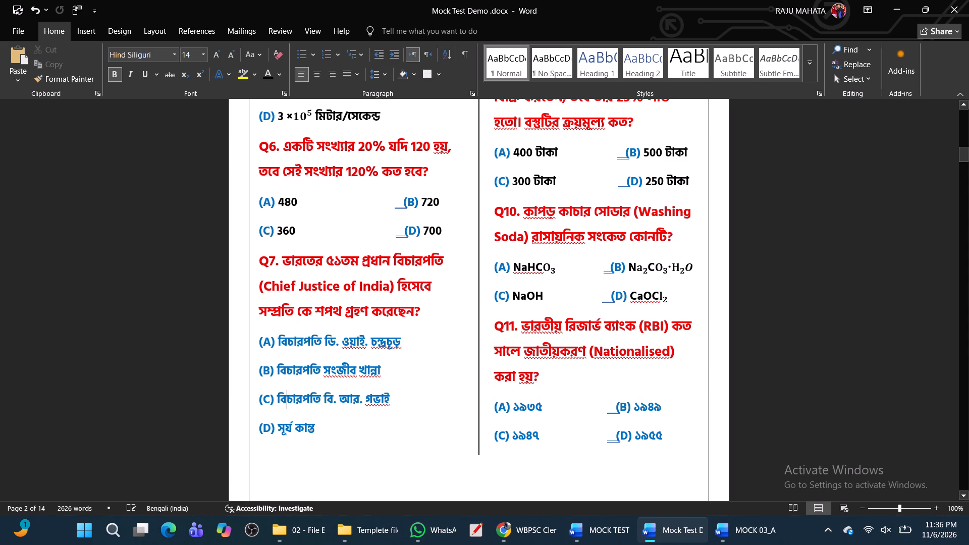
{"action": "double_click", "coordinate": [286, 373], "text": "ctrl"}
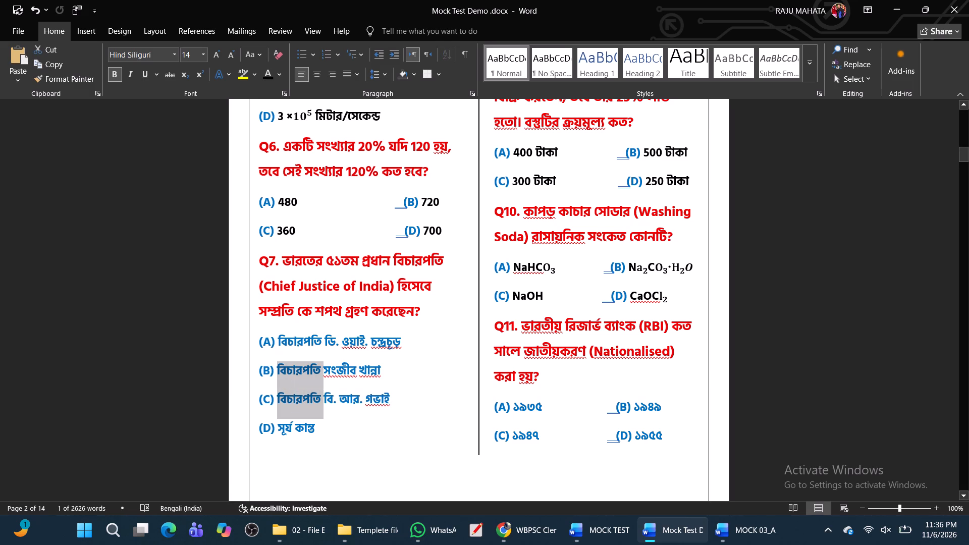
{"action": "double_click", "coordinate": [288, 350], "text": "ctrl"}
{"action": "key", "text": "BackSpace"}
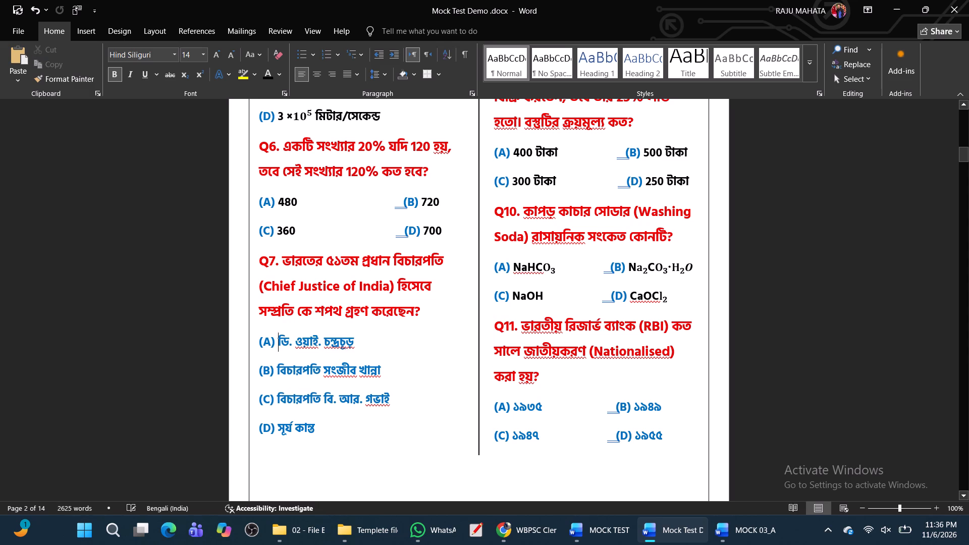
{"action": "double_click", "coordinate": [285, 371]}
{"action": "key", "text": "BackSpace"}
{"action": "double_click", "coordinate": [286, 403]}
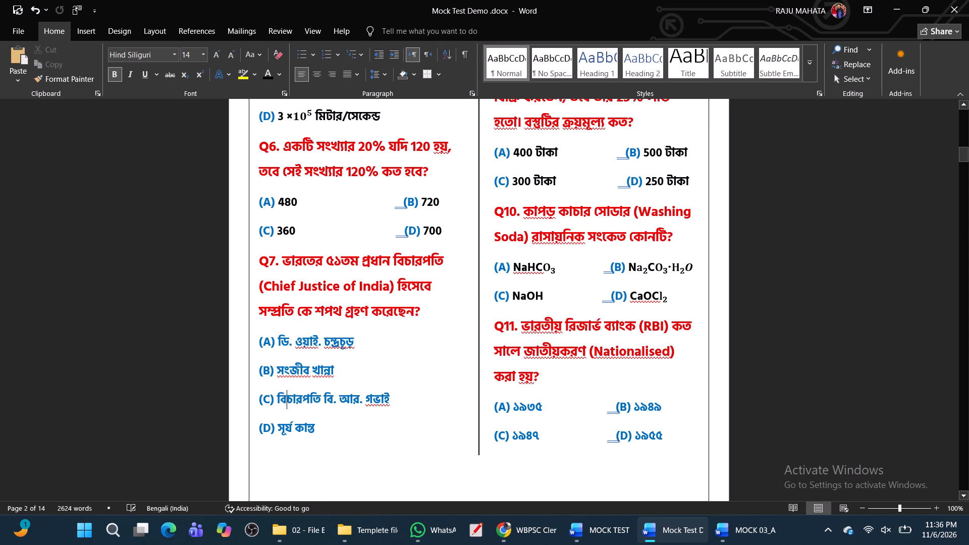
{"action": "key", "text": "BackSpace"}
Bring Q7's option (B) up onto the same line as option (A), separated by nine spaces.
{"action": "left_click", "coordinate": [257, 374]}
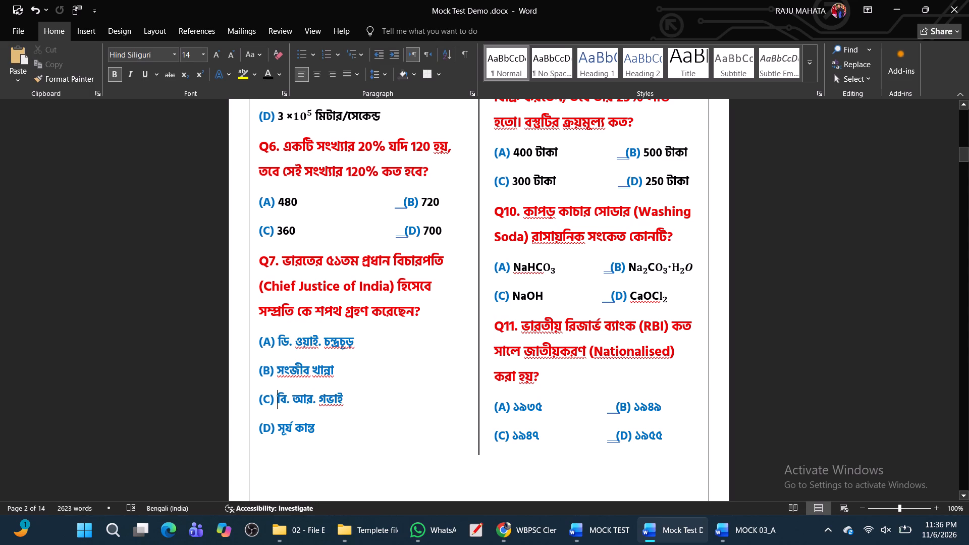
{"action": "key", "text": "BackSpace"}
{"action": "key", "text": "space"}
{"action": "key", "text": "space"}
{"action": "key", "text": "space"}
{"action": "key", "text": "space"}
{"action": "key", "text": "space"}
{"action": "key", "text": "space"}
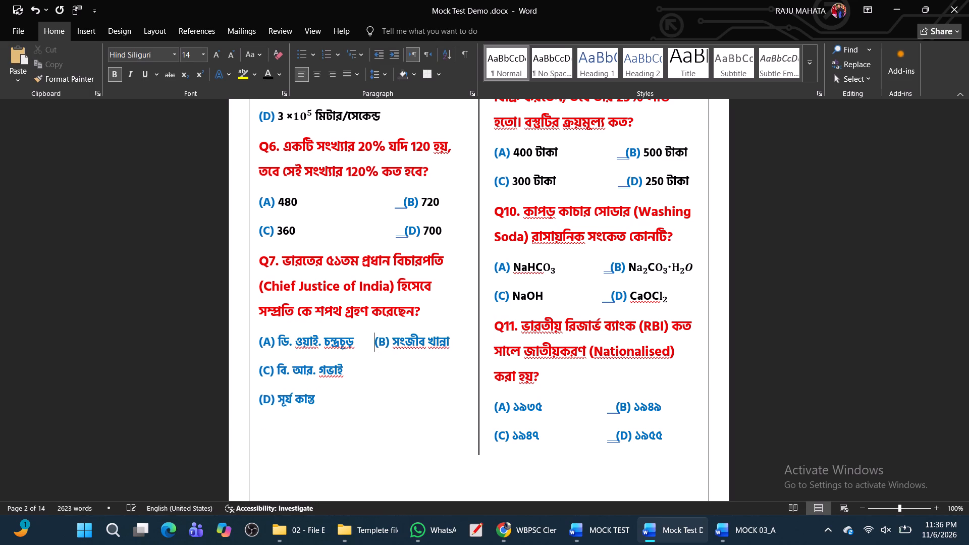
{"action": "key", "text": "space"}
{"action": "key", "text": "space"}
{"action": "key", "text": "space"}
Bring Q7's option (D) up onto option (C)'s line and space it out until it aligns beneath option (B).
{"action": "left_click", "coordinate": [258, 403]}
{"action": "key", "text": "BackSpace"}
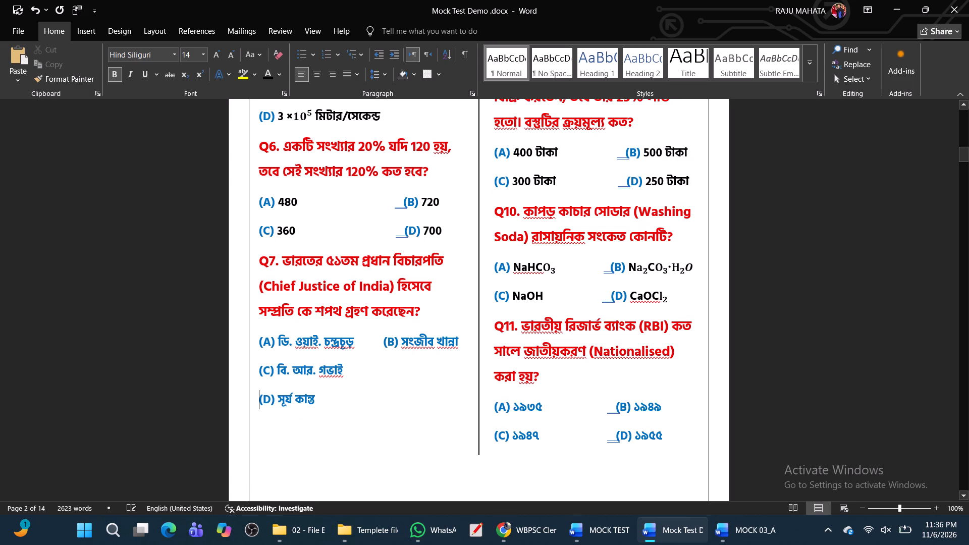
{"action": "key", "text": "space"}
{"action": "key", "text": "space"}
{"action": "key", "text": "space"}
{"action": "key", "text": "space"}
{"action": "key", "text": "space"}
{"action": "key", "text": "space"}
{"action": "key", "text": "space"}
{"action": "key", "text": "space"}
{"action": "key", "text": "space"}
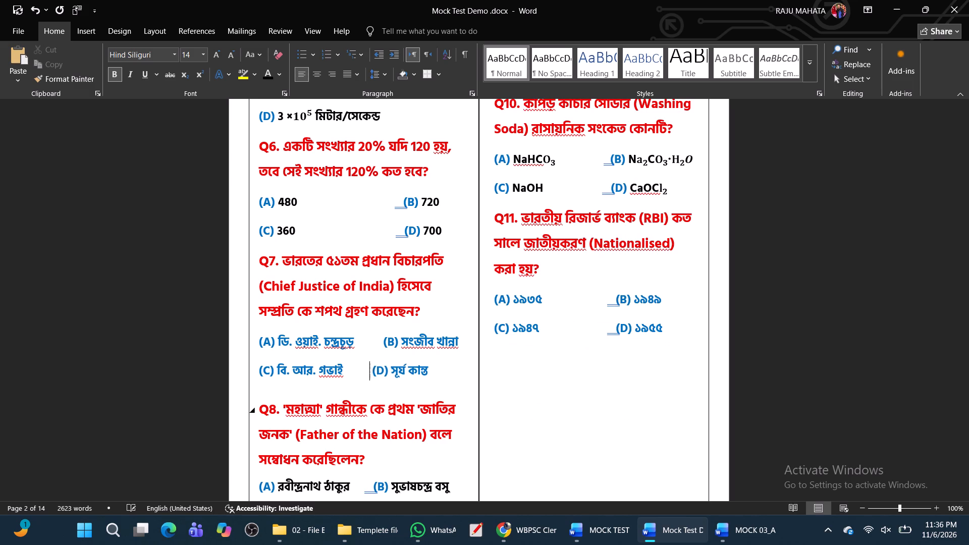
{"action": "key", "text": "space"}
{"action": "key", "text": "space"}
{"action": "key", "text": "space"}
{"action": "key", "text": "space"}
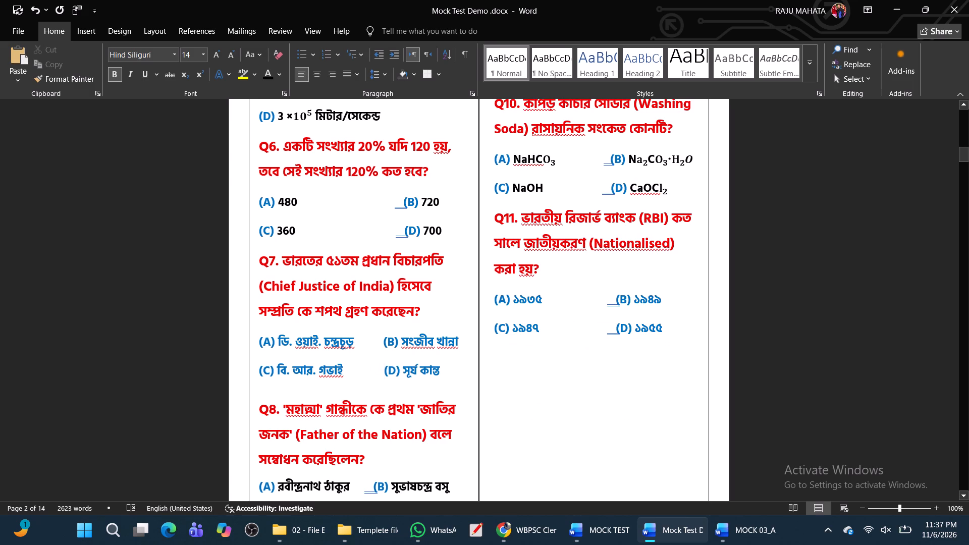
Colour the names in Q7's four answer options black, excluding the option letters.
{"action": "left_click_drag", "start_coordinate": [276, 342], "coordinate": [355, 341]}
{"action": "left_click", "coordinate": [314, 339]}
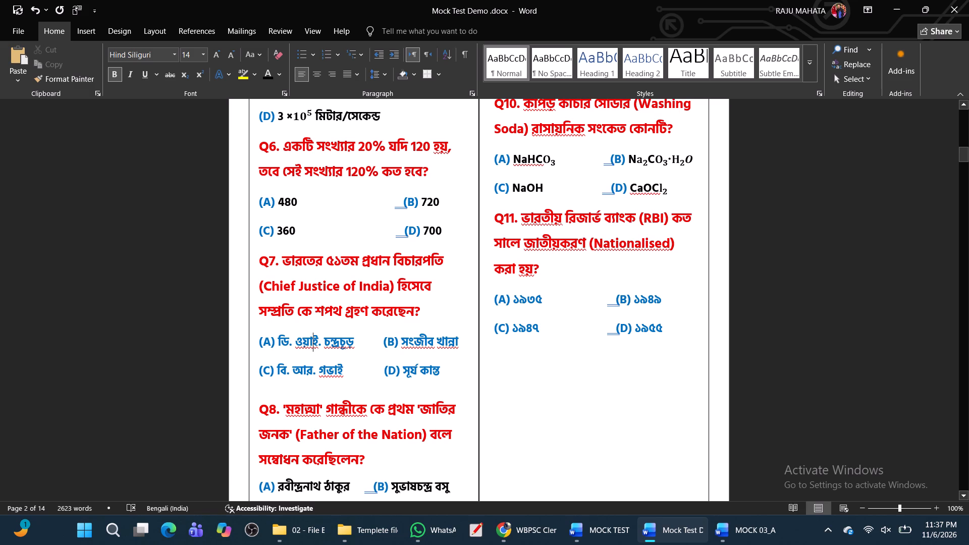
{"action": "left_click_drag", "start_coordinate": [277, 343], "coordinate": [349, 345]}
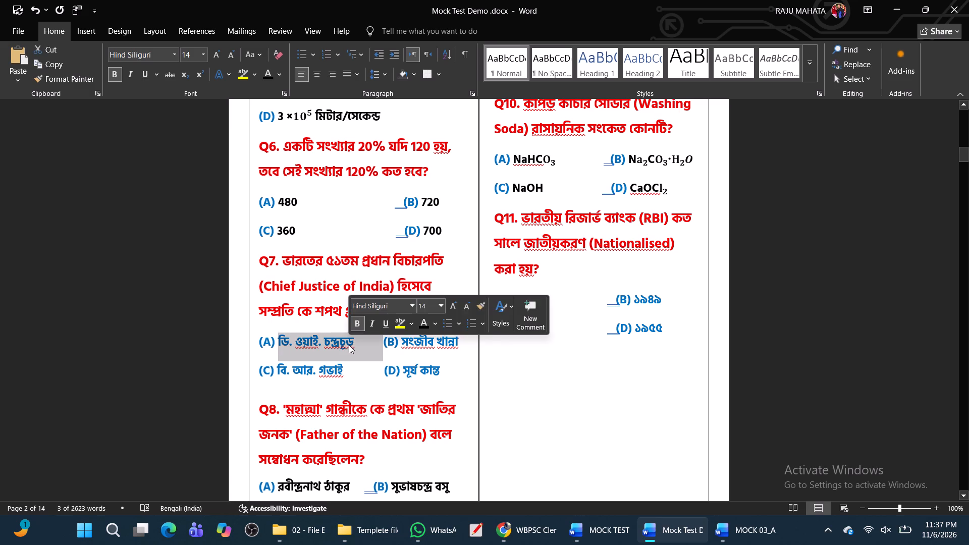
{"action": "left_click_drag", "start_coordinate": [400, 344], "coordinate": [453, 342], "text": "ctrl"}
{"action": "left_click_drag", "start_coordinate": [403, 367], "coordinate": [437, 370], "text": "ctrl"}
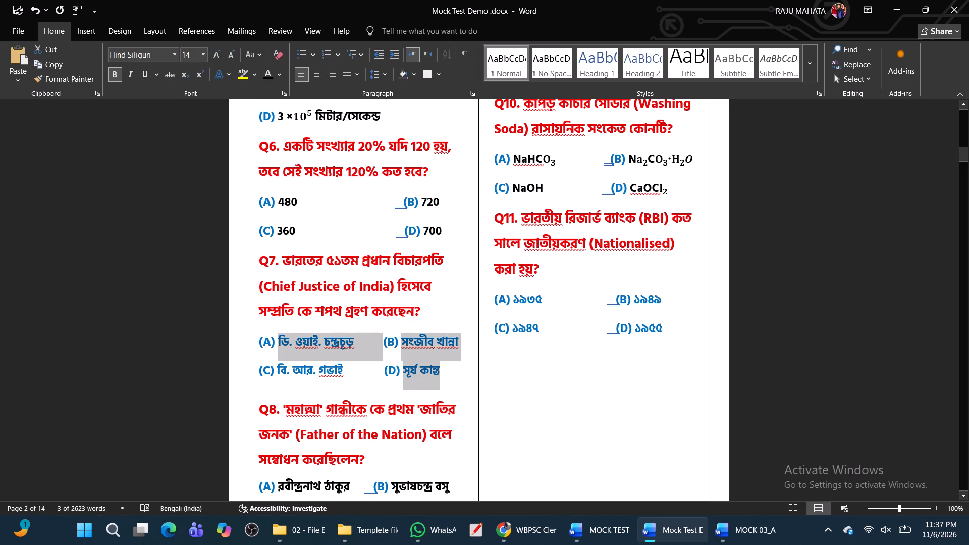
{"action": "left_click_drag", "start_coordinate": [277, 367], "coordinate": [335, 369], "text": "ctrl"}
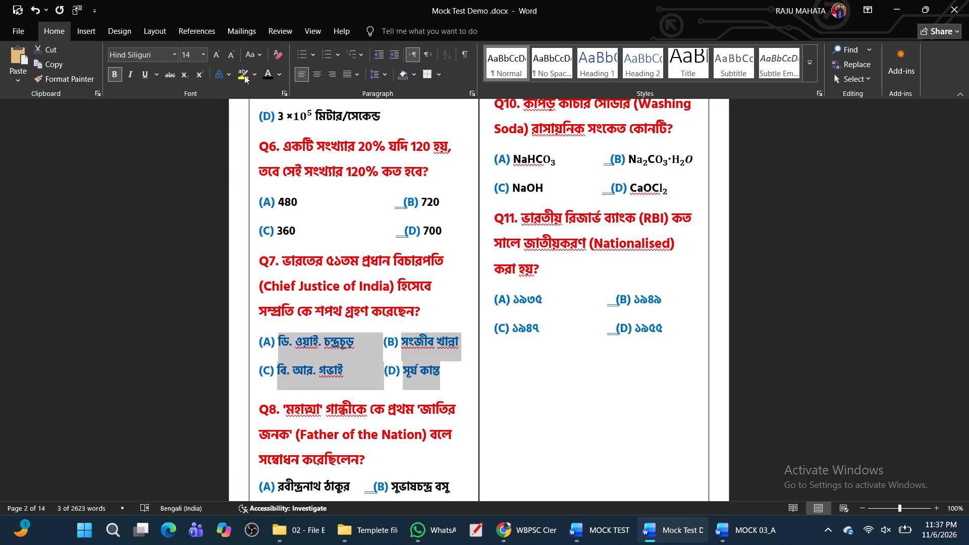
{"action": "left_click", "coordinate": [265, 75], "text": "ctrl"}
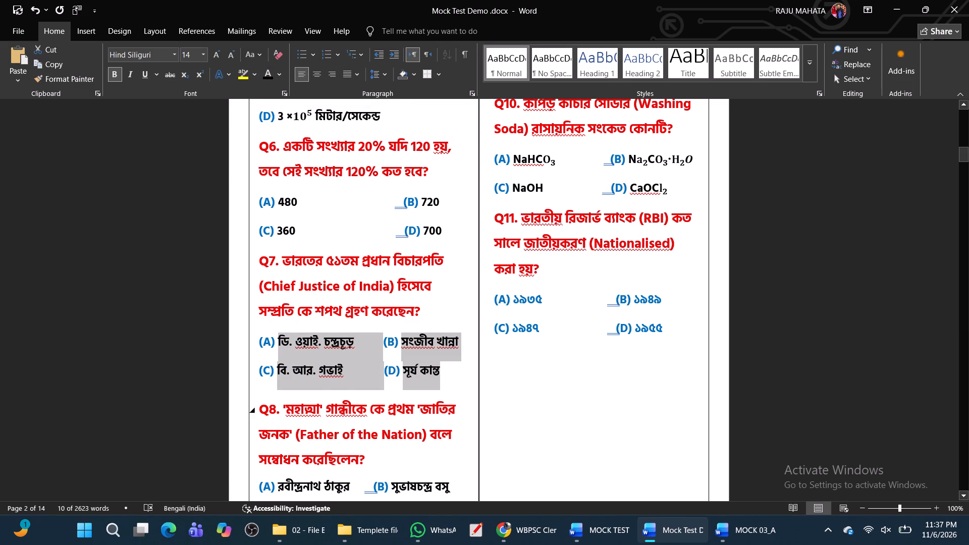
{"action": "left_click", "coordinate": [530, 434]}
{"action": "left_click", "coordinate": [504, 385]}
Pull the Q12 question from page 3 up to page 2, on its own line directly beneath Q11's options.
{"action": "scroll", "coordinate": [440, 457], "scroll_direction": "down", "scroll_amount": 3}
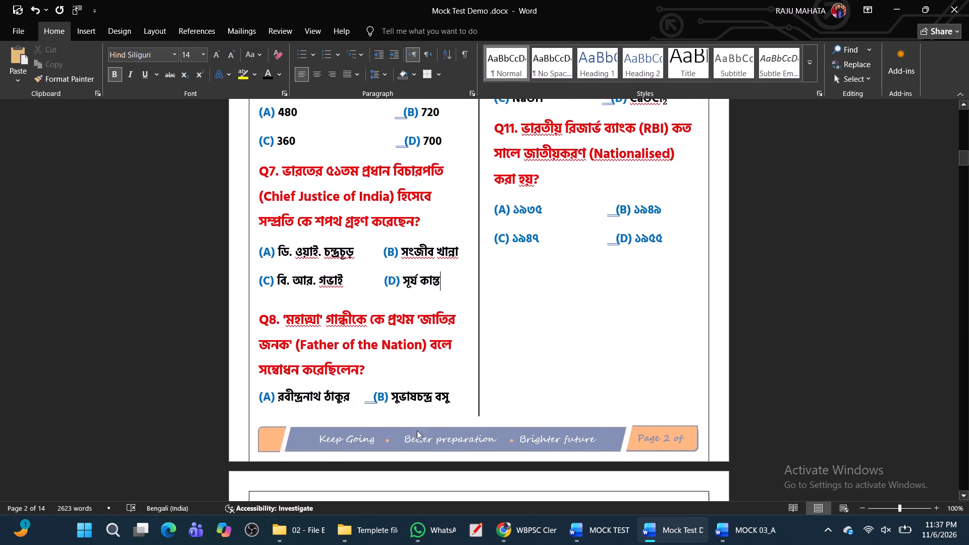
{"action": "scroll", "coordinate": [543, 350], "scroll_direction": "up", "scroll_amount": 1}
{"action": "scroll", "coordinate": [541, 355], "scroll_direction": "down", "scroll_amount": 4}
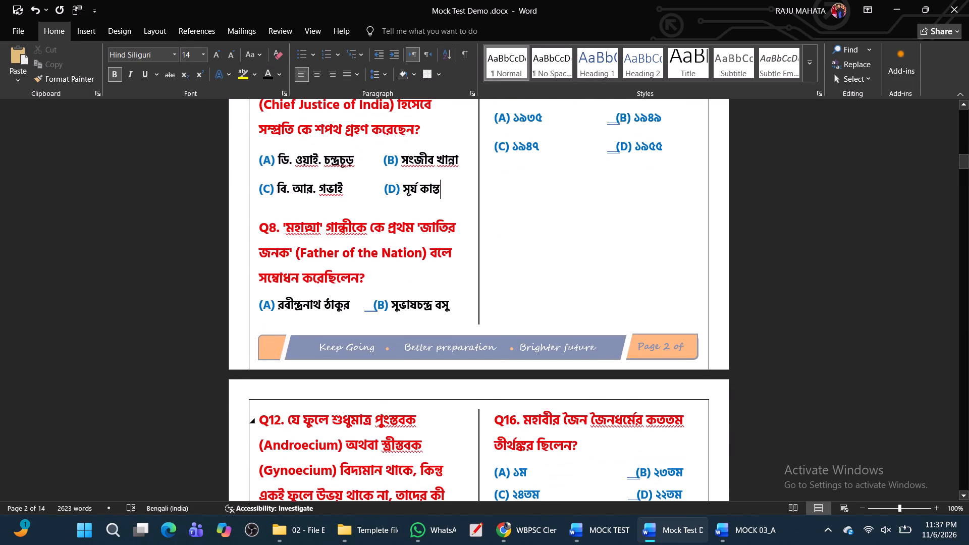
{"action": "left_click", "coordinate": [258, 421]}
{"action": "key", "text": "BackSpace"}
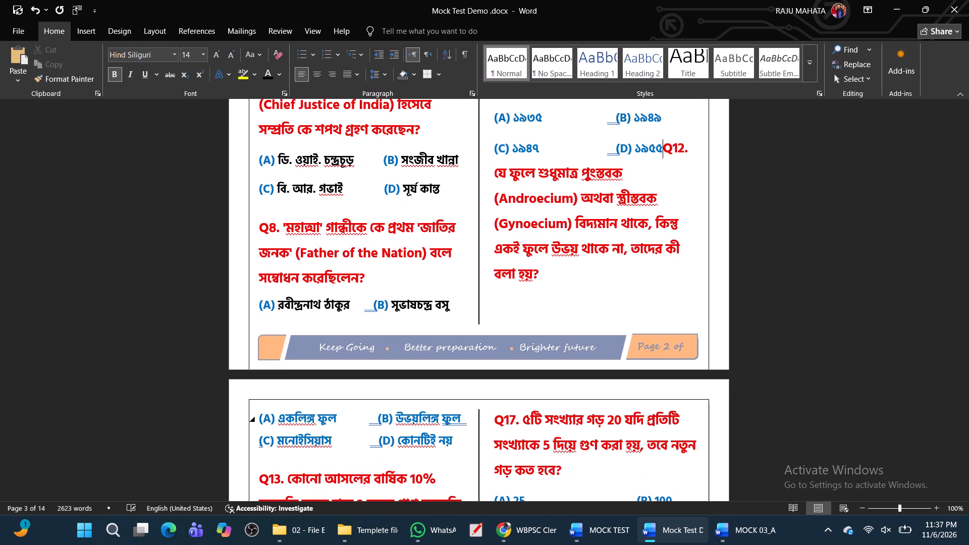
{"action": "key", "text": "Return"}
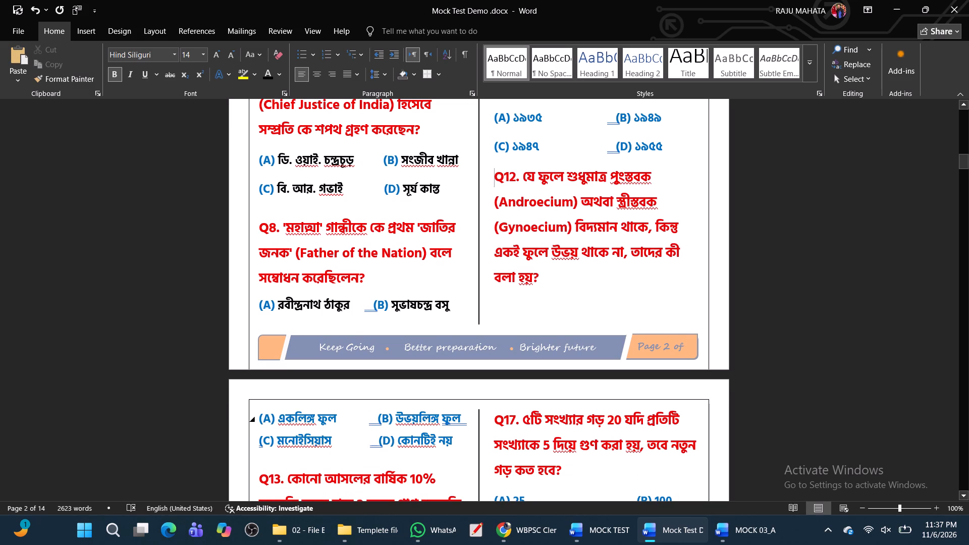
Colour Q11's four answer years, ১৯৩৫, ১৯৪৯, ১৯৪৭ and ১৯৫৫, black, excluding the option letters.
{"action": "scroll", "coordinate": [296, 439], "scroll_direction": "up", "scroll_amount": 10}
{"action": "scroll", "coordinate": [320, 468], "scroll_direction": "down", "scroll_amount": 3}
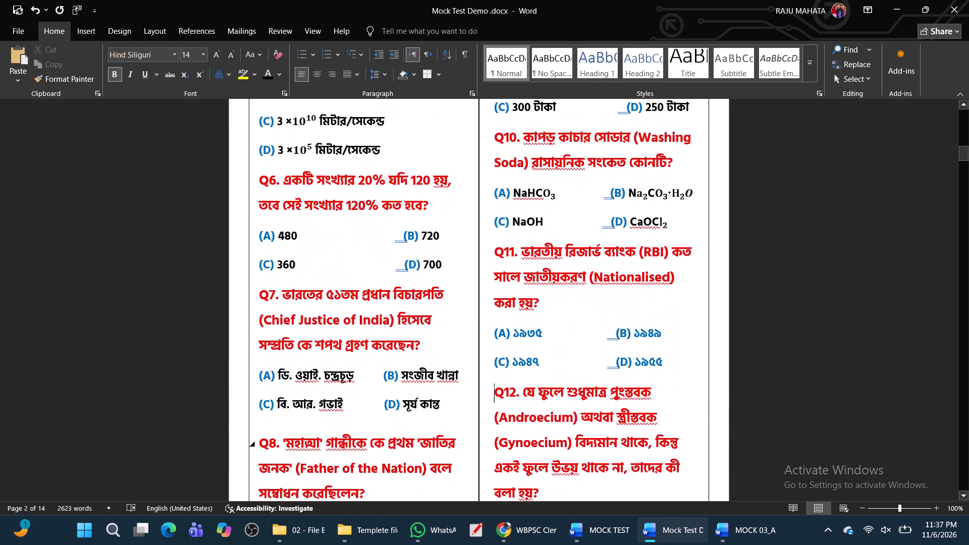
{"action": "double_click", "coordinate": [532, 332]}
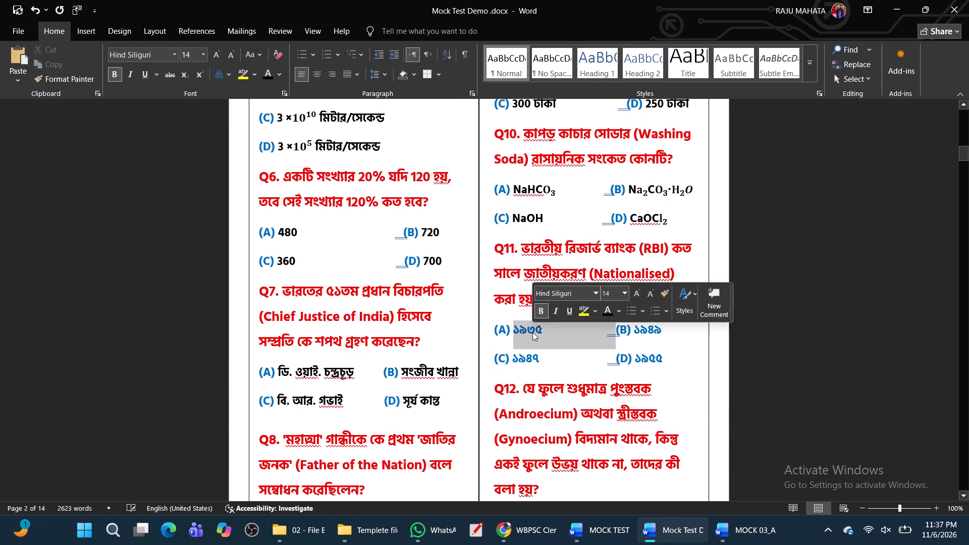
{"action": "double_click", "coordinate": [642, 329], "text": "ctrl"}
{"action": "double_click", "coordinate": [525, 359], "text": "ctrl"}
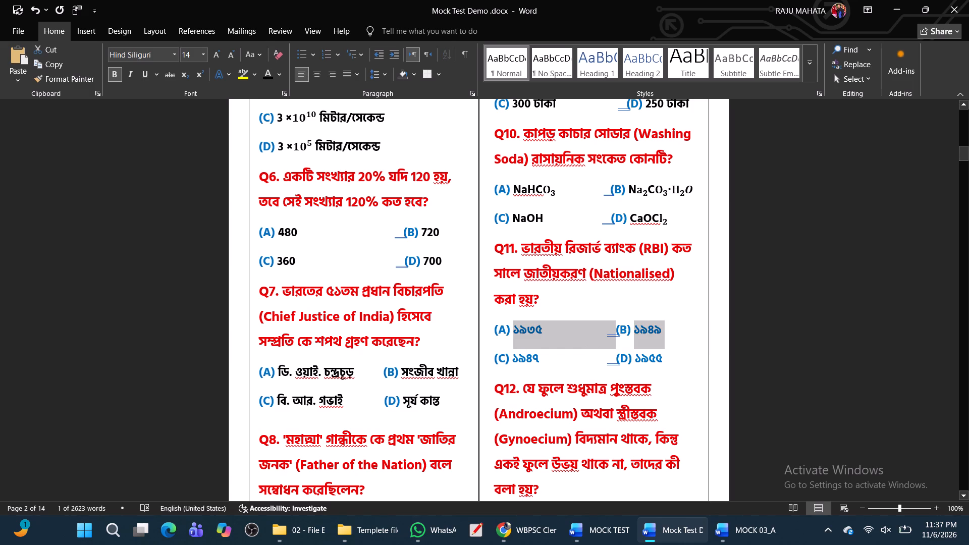
{"action": "double_click", "coordinate": [642, 356], "text": "ctrl"}
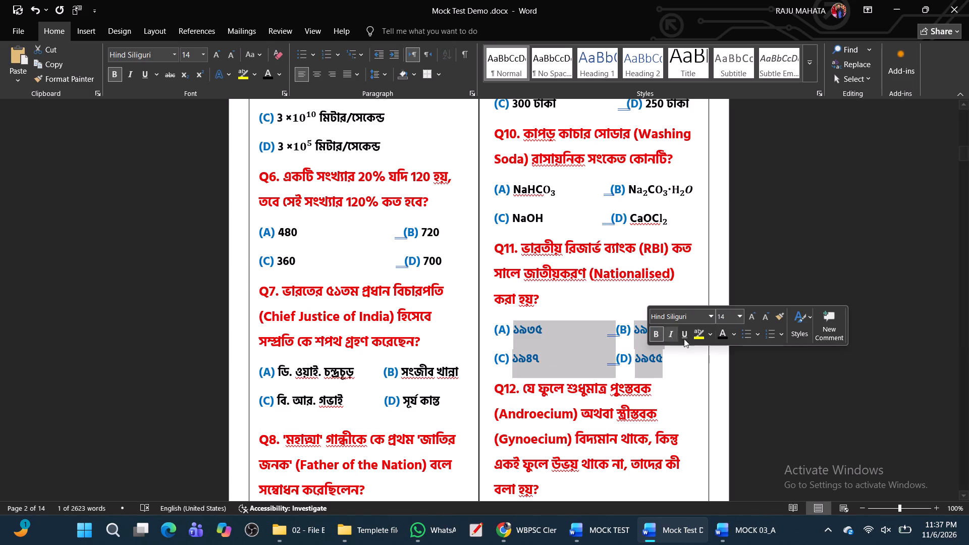
{"action": "left_click", "coordinate": [722, 339]}
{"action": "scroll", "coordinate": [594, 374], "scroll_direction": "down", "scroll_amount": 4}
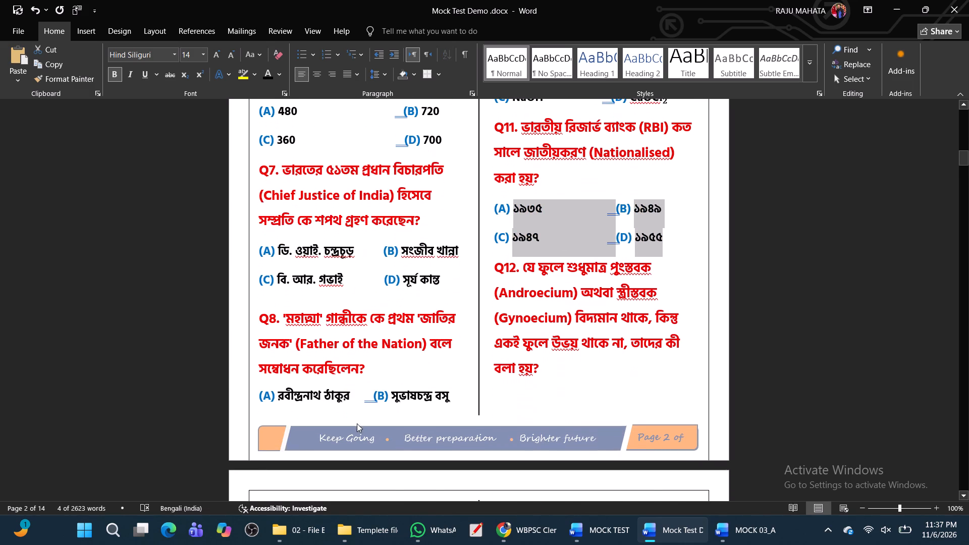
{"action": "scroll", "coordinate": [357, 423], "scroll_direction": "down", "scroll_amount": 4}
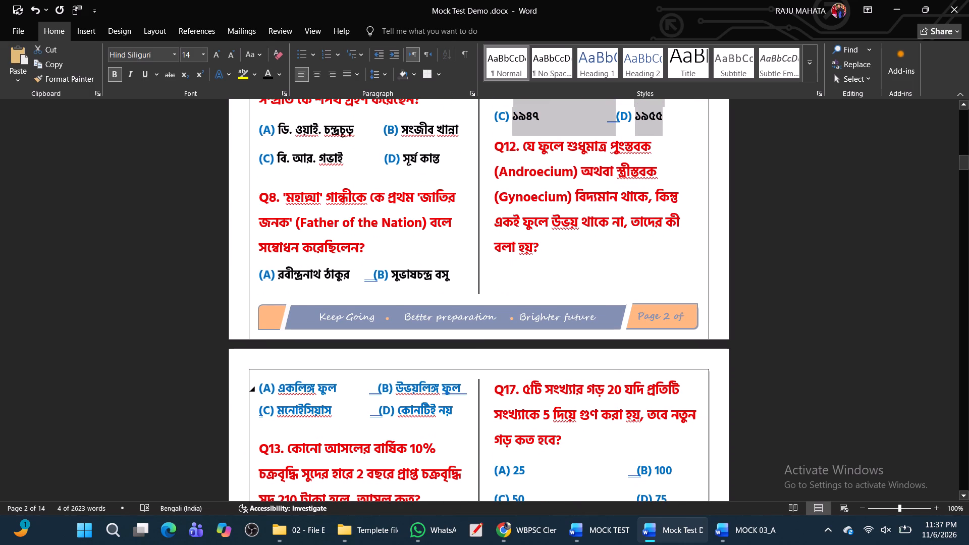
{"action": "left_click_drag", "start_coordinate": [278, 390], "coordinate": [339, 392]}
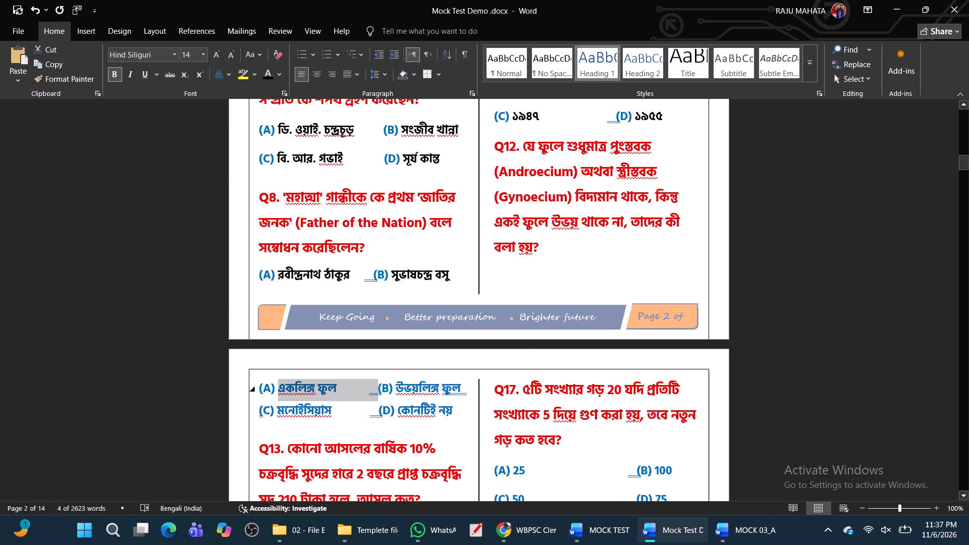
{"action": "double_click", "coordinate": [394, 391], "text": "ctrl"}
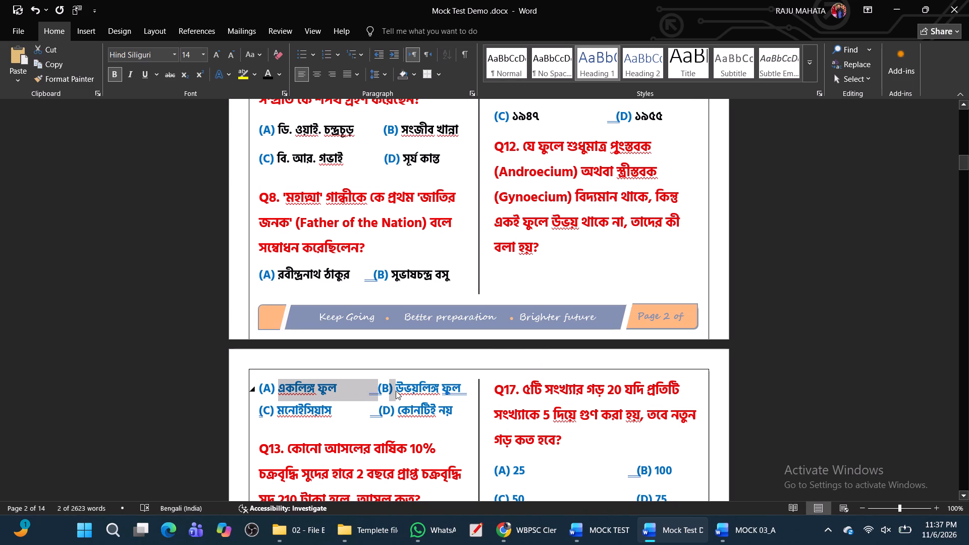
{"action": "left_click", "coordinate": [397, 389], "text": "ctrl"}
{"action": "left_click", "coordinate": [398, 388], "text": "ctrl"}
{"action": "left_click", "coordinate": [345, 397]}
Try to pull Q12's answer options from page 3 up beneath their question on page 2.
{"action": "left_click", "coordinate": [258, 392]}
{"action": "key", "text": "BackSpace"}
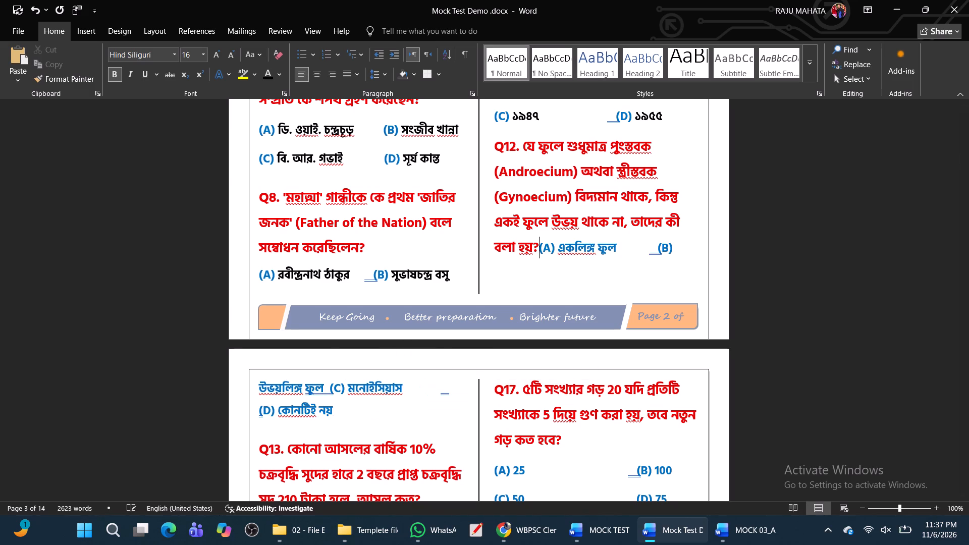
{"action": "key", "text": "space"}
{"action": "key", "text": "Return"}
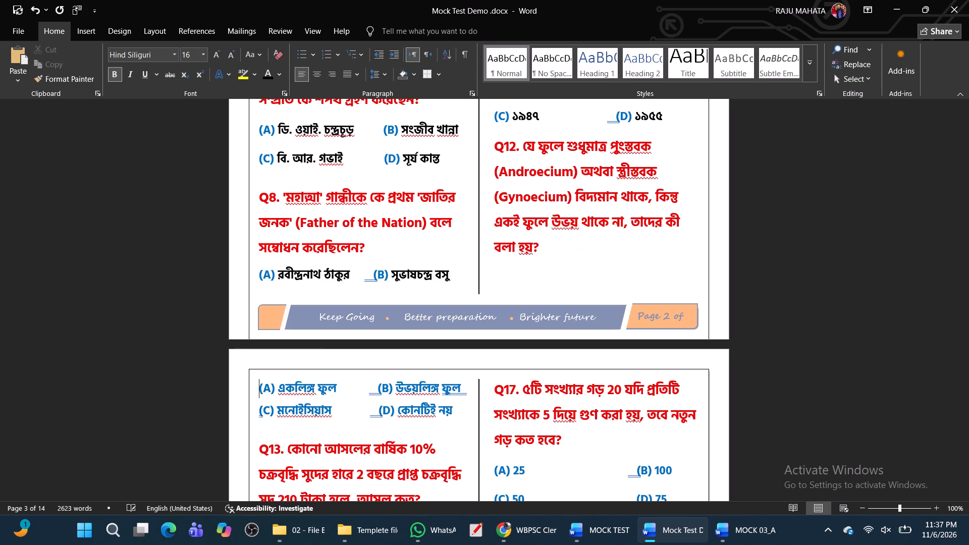
Colour the text of Q12's four answer options at the start of page 3 black, excluding the option letters.
{"action": "left_click_drag", "start_coordinate": [279, 393], "coordinate": [331, 395]}
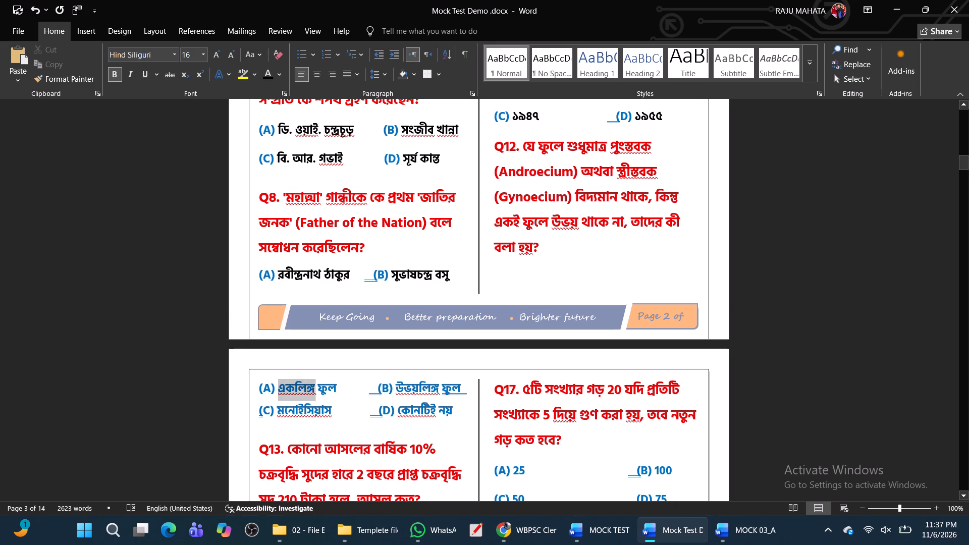
{"action": "left_click_drag", "start_coordinate": [331, 395], "coordinate": [337, 396]}
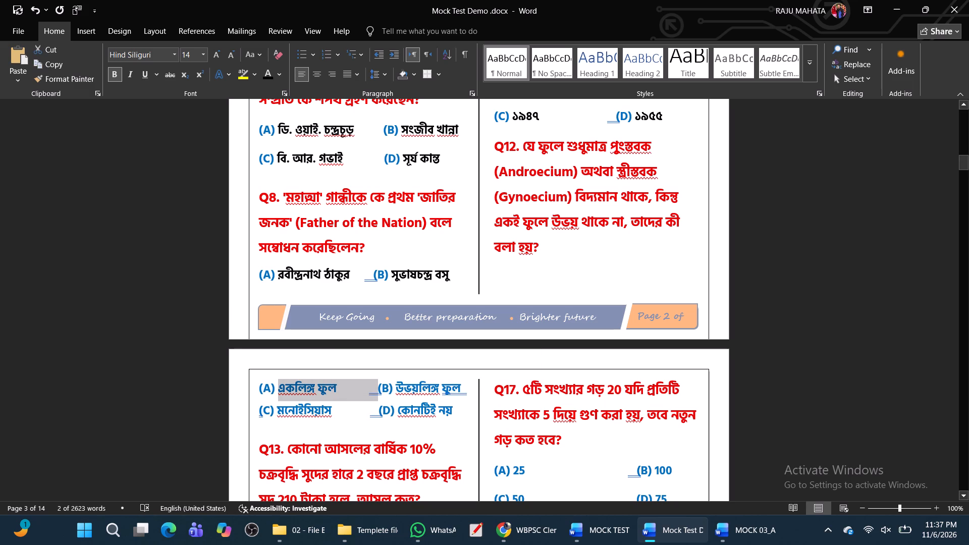
{"action": "left_click_drag", "start_coordinate": [398, 391], "coordinate": [461, 391], "text": "ctrl"}
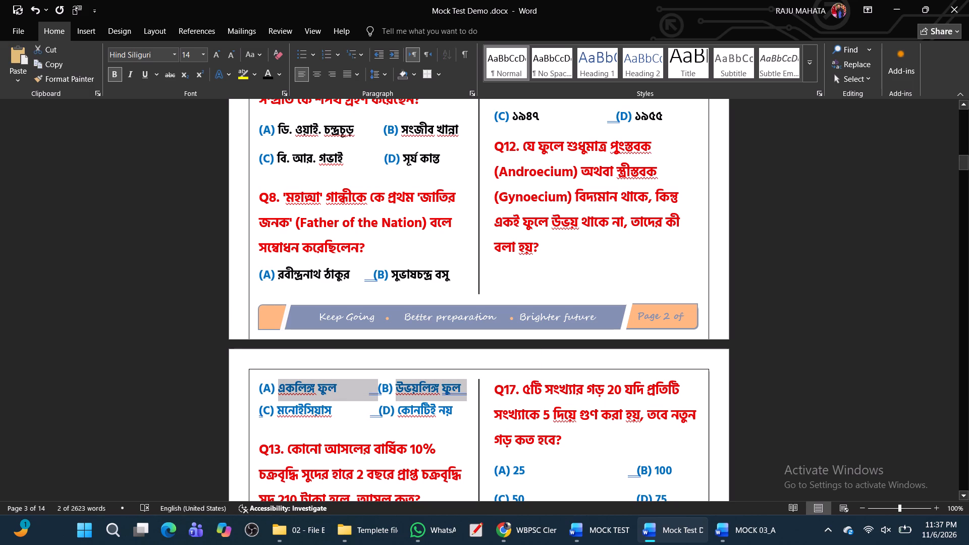
{"action": "left_click_drag", "start_coordinate": [398, 411], "coordinate": [451, 411], "text": "ctrl"}
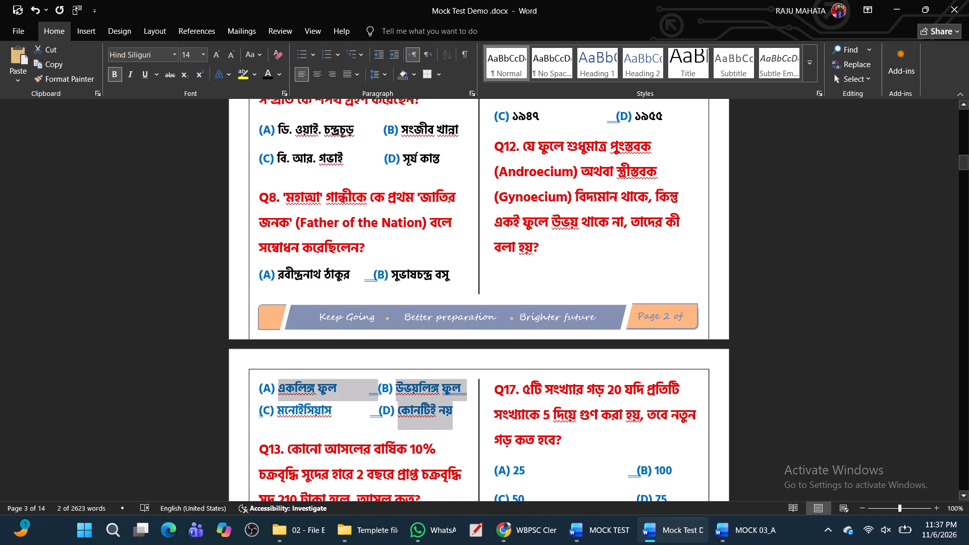
{"action": "left_click_drag", "start_coordinate": [278, 410], "coordinate": [332, 410], "text": "ctrl"}
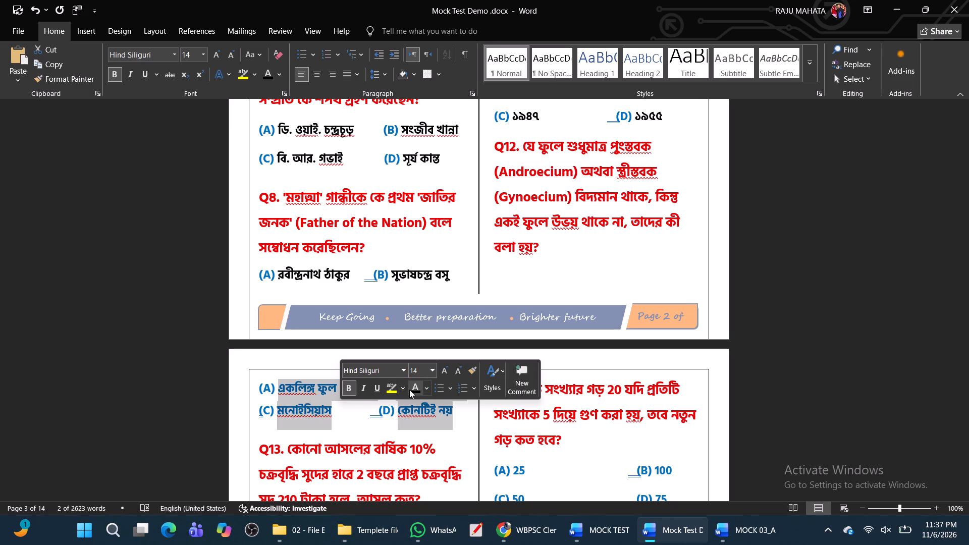
{"action": "left_click", "coordinate": [416, 390]}
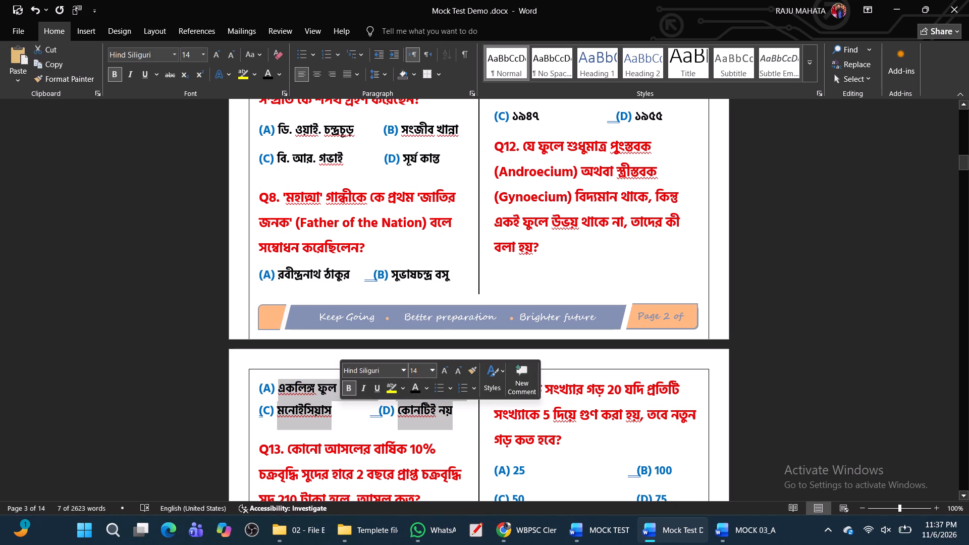
Colour Q13's four answer amounts, 1000, 1200, 1500 and 2000 টাকা, black, excluding the option letters.
{"action": "scroll", "coordinate": [515, 459], "scroll_direction": "down", "scroll_amount": 5}
{"action": "left_click_drag", "start_coordinate": [276, 379], "coordinate": [329, 383]}
{"action": "left_click", "coordinate": [312, 383]}
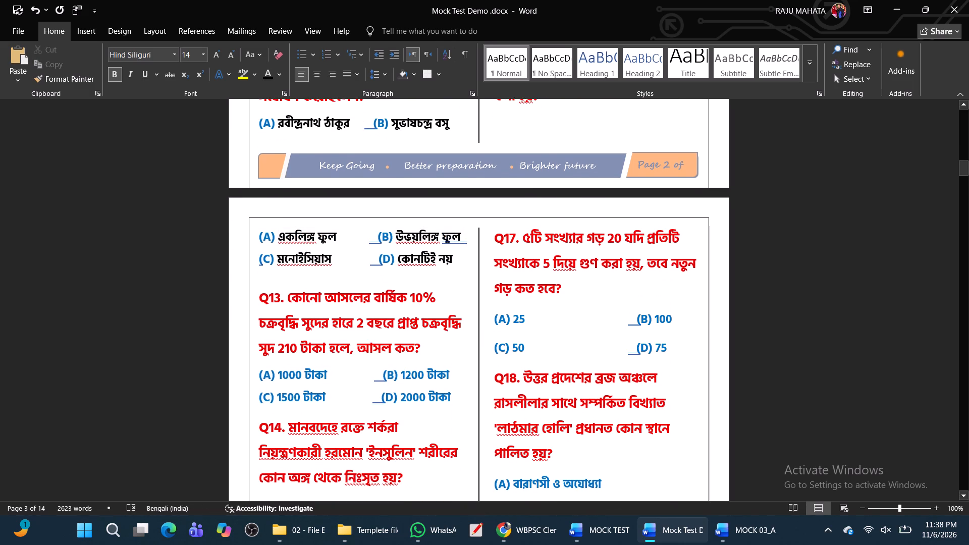
{"action": "left_click_drag", "start_coordinate": [279, 373], "coordinate": [323, 377]}
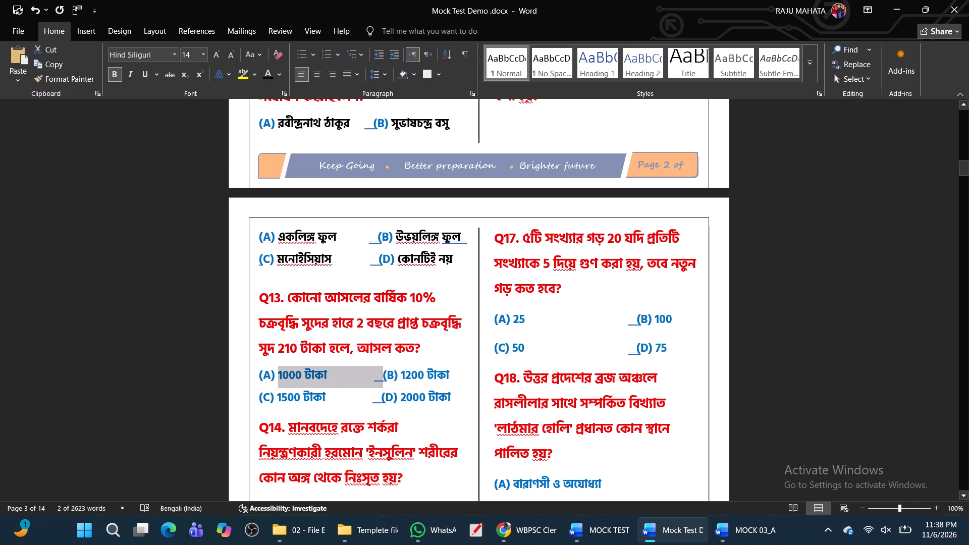
{"action": "left_click_drag", "start_coordinate": [400, 374], "coordinate": [448, 377], "text": "ctrl"}
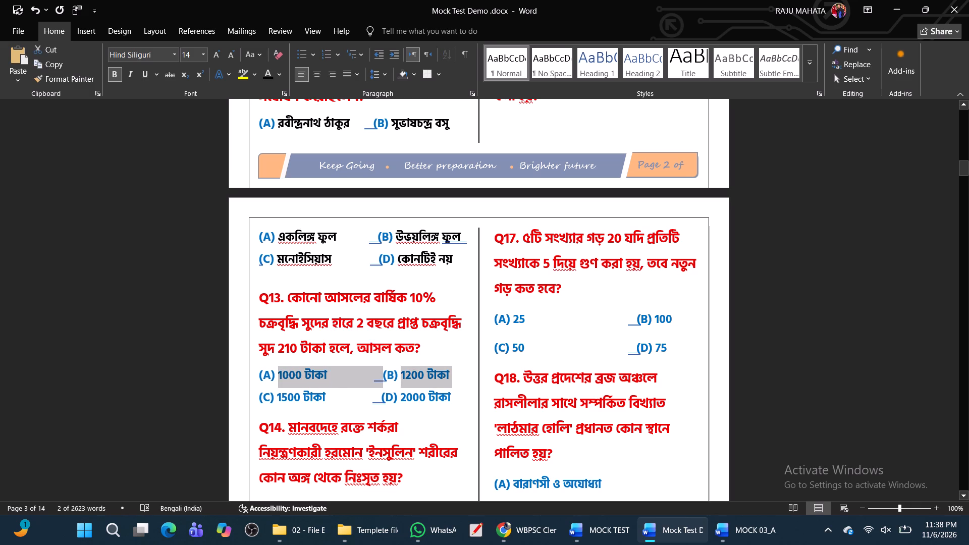
{"action": "left_click_drag", "start_coordinate": [402, 398], "coordinate": [446, 399], "text": "ctrl"}
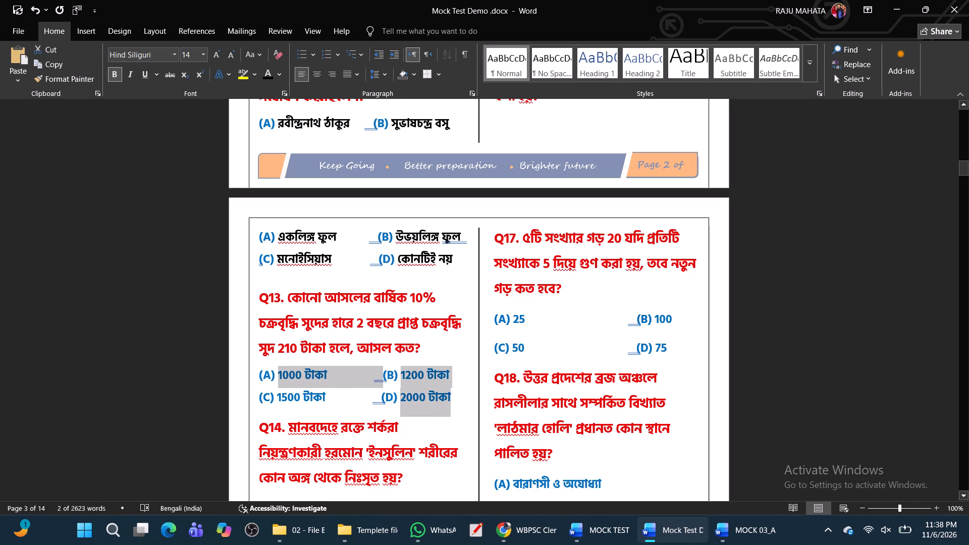
{"action": "left_click_drag", "start_coordinate": [277, 395], "coordinate": [333, 402], "text": "ctrl"}
{"action": "left_click", "coordinate": [467, 351]}
Colour Q14's four answers, যকৃৎ, অগ্ন্যাশয়, বৃক্ক and থাইরয়েড, black, excluding the option letters.
{"action": "scroll", "coordinate": [420, 400], "scroll_direction": "down", "scroll_amount": 3}
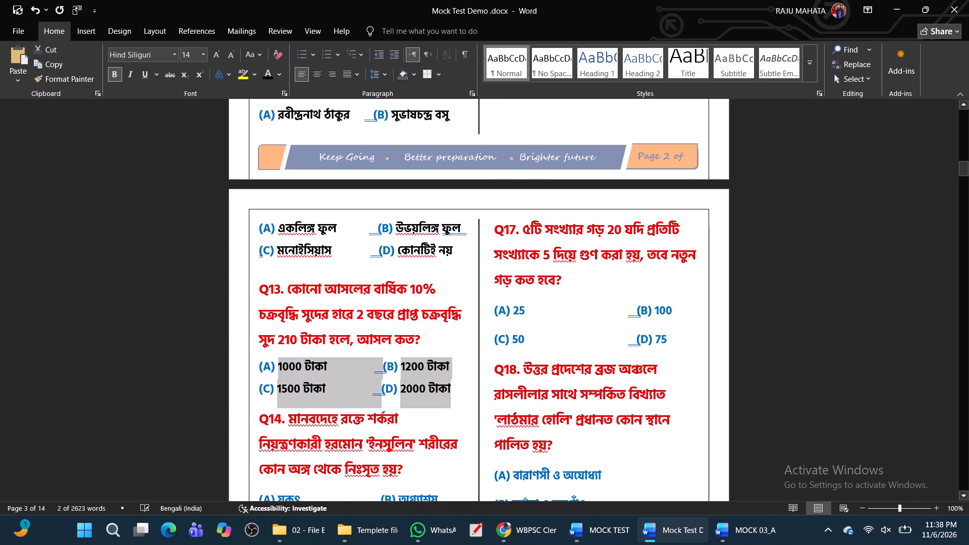
{"action": "scroll", "coordinate": [419, 401], "scroll_direction": "down", "scroll_amount": 5}
{"action": "double_click", "coordinate": [283, 269]}
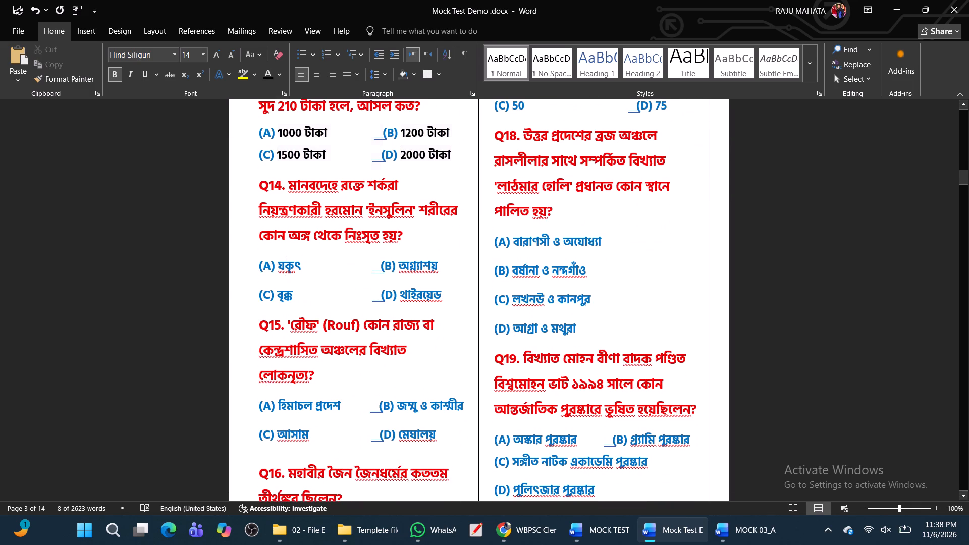
{"action": "double_click", "coordinate": [410, 264], "text": "ctrl"}
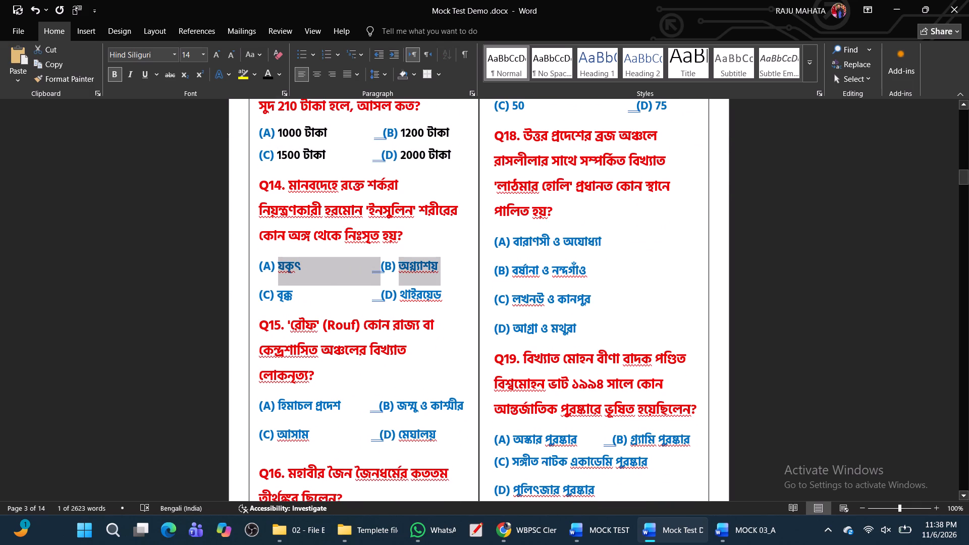
{"action": "double_click", "coordinate": [416, 302], "text": "ctrl"}
{"action": "double_click", "coordinate": [285, 295], "text": "ctrl"}
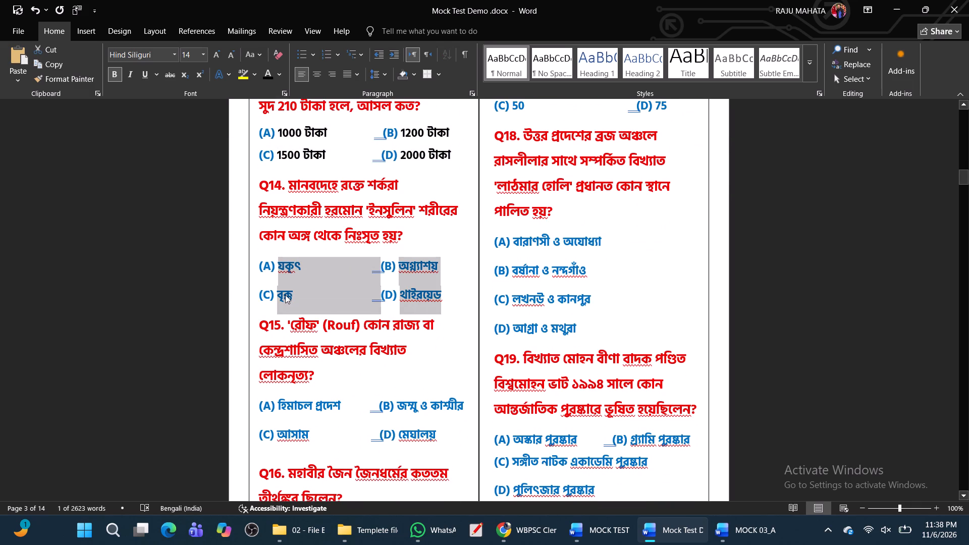
{"action": "left_click", "coordinate": [363, 269]}
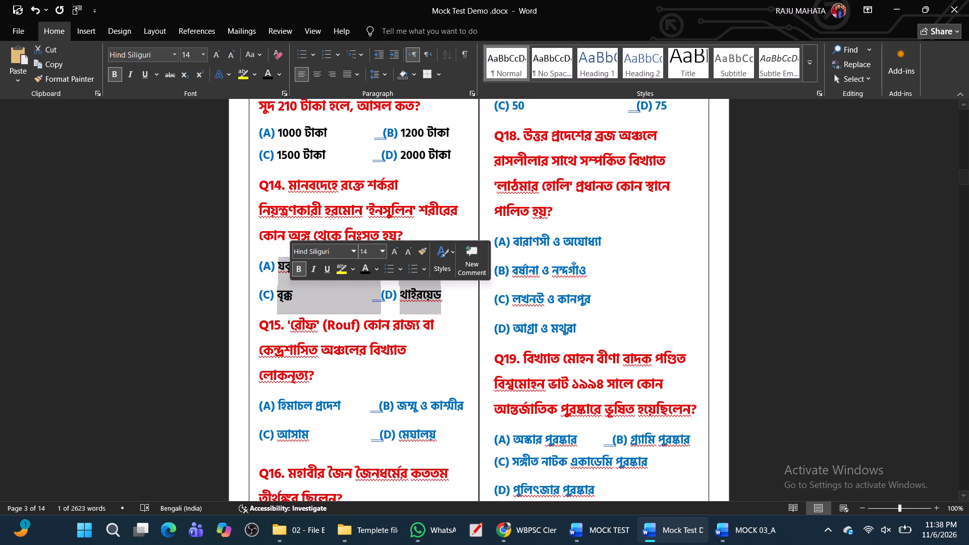
Colour the place names in Q18's four answer options black, excluding the option letters.
{"action": "left_click_drag", "start_coordinate": [514, 245], "coordinate": [591, 245]}
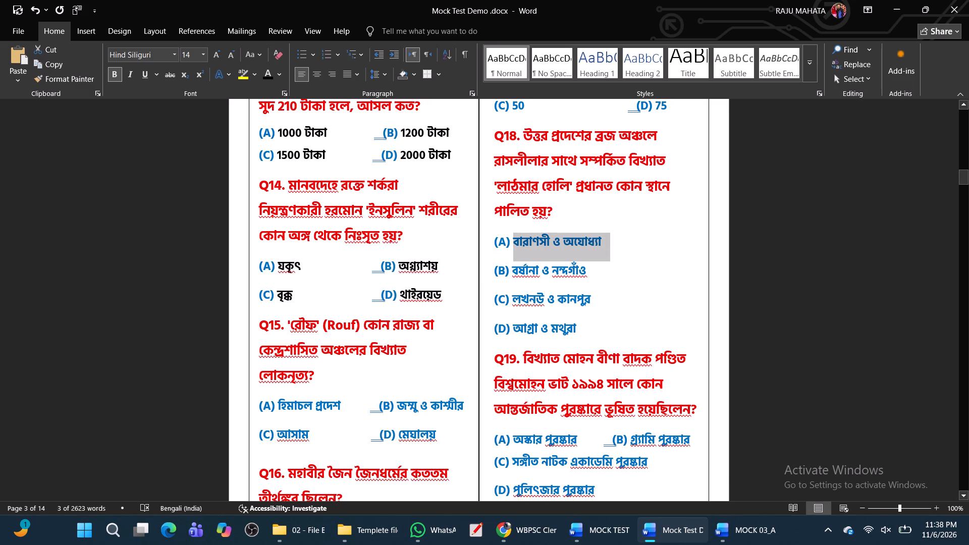
{"action": "left_click_drag", "start_coordinate": [512, 271], "coordinate": [584, 272], "text": "ctrl"}
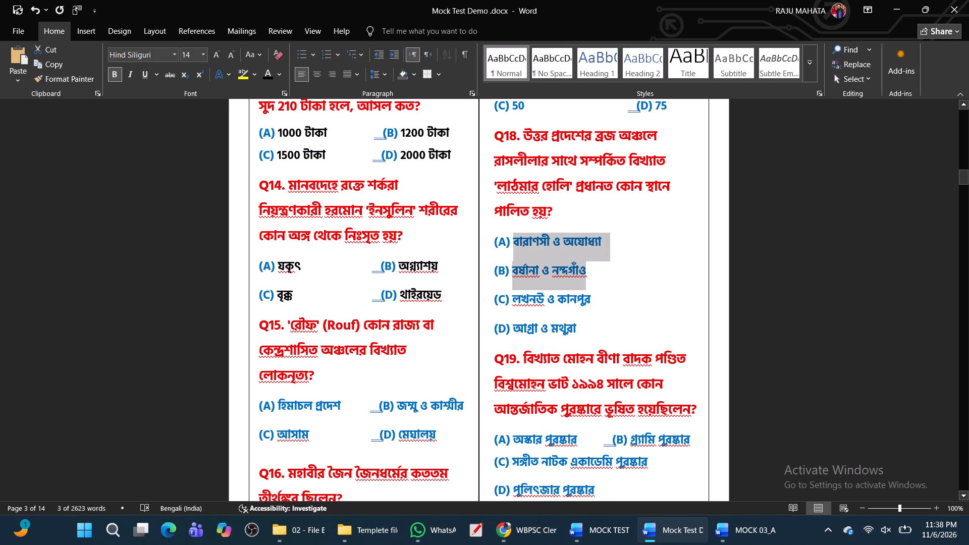
{"action": "left_click_drag", "start_coordinate": [514, 300], "coordinate": [590, 300], "text": "ctrl"}
{"action": "left_click_drag", "start_coordinate": [515, 330], "coordinate": [518, 330], "text": "ctrl"}
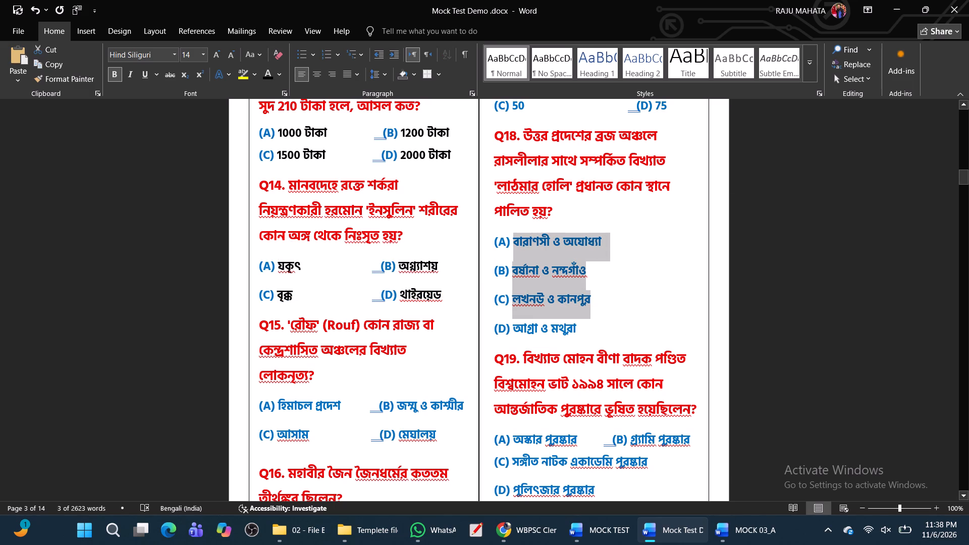
{"action": "left_click_drag", "start_coordinate": [518, 330], "coordinate": [565, 326], "text": "ctrl"}
{"action": "left_click", "coordinate": [637, 295]}
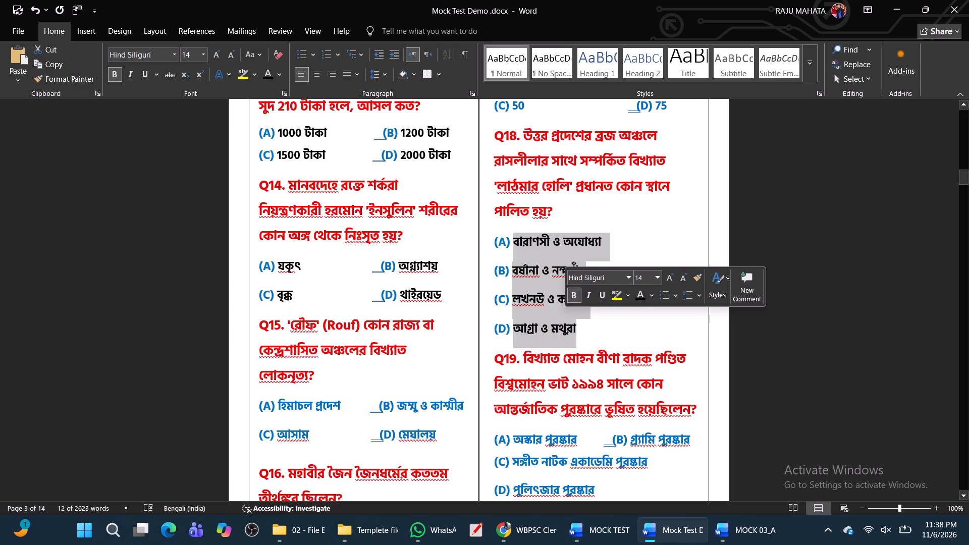
Colour the state names in Q15's four answer options black, excluding the option letters.
{"action": "scroll", "coordinate": [357, 325], "scroll_direction": "down", "scroll_amount": 3}
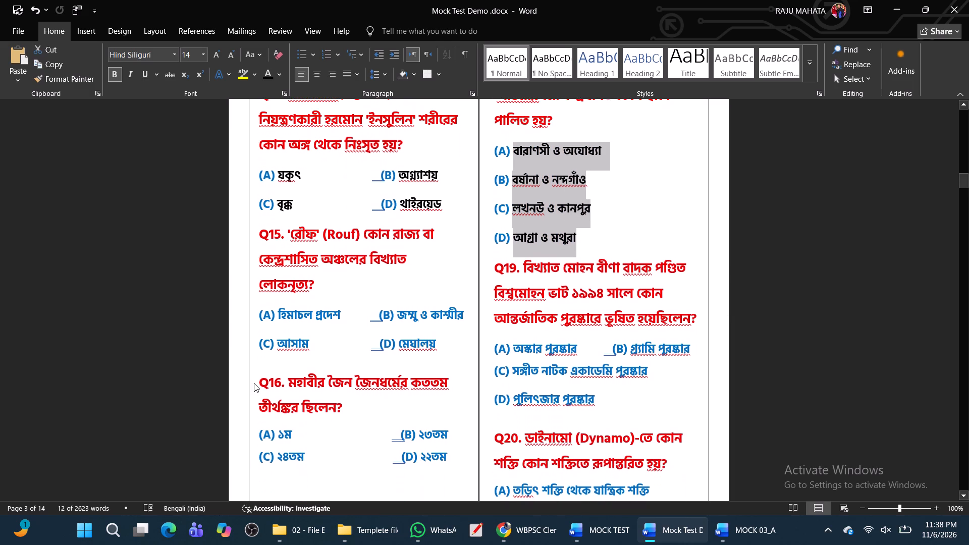
{"action": "left_click_drag", "start_coordinate": [276, 314], "coordinate": [277, 314]}
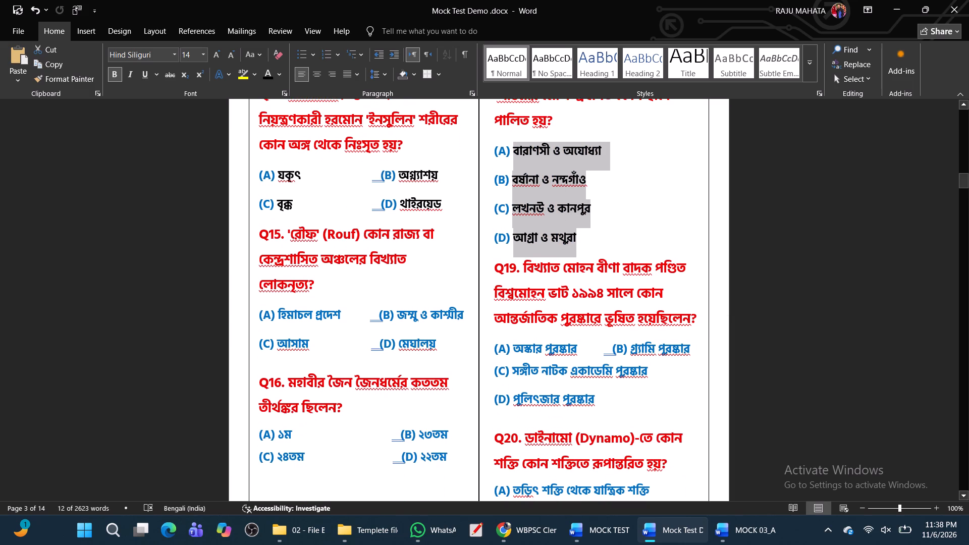
{"action": "left_click_drag", "start_coordinate": [277, 314], "coordinate": [326, 315]}
{"action": "left_click", "coordinate": [326, 315]}
{"action": "left_click_drag", "start_coordinate": [278, 313], "coordinate": [343, 318]}
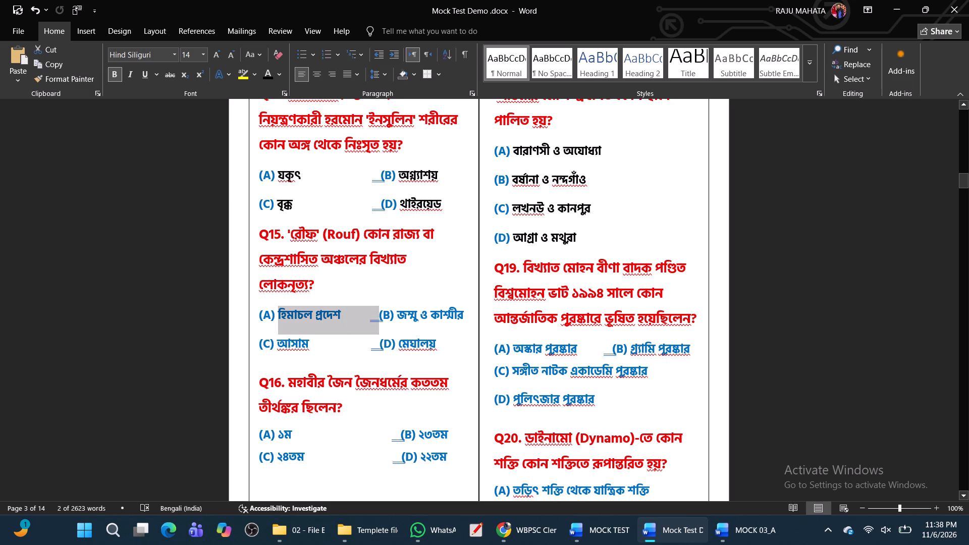
{"action": "left_click_drag", "start_coordinate": [397, 314], "coordinate": [461, 317], "text": "ctrl"}
{"action": "double_click", "coordinate": [409, 347], "text": "ctrl"}
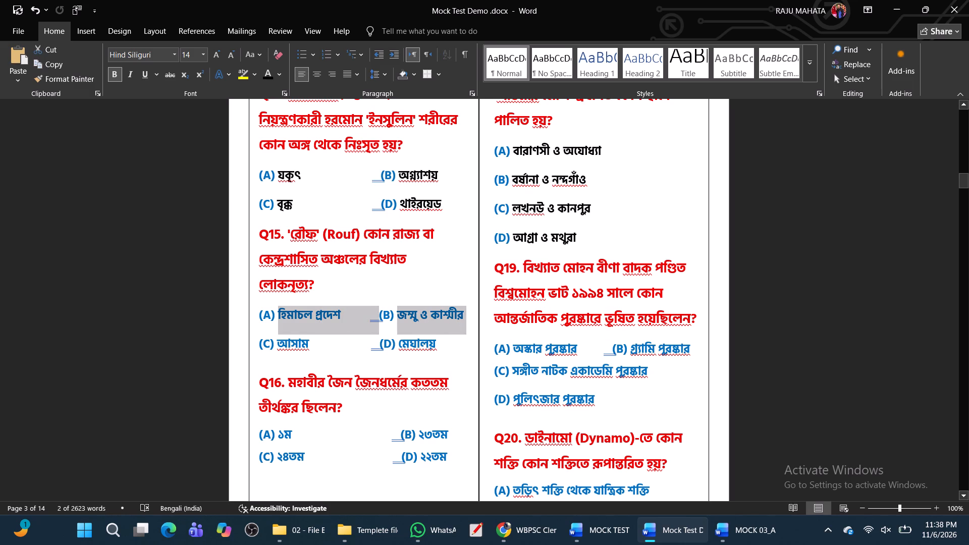
{"action": "double_click", "coordinate": [298, 344], "text": "ctrl"}
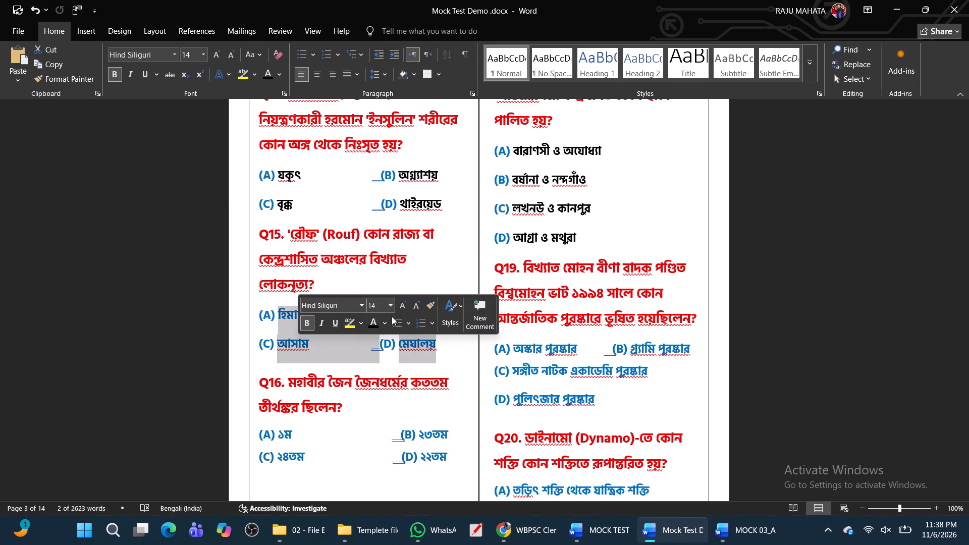
{"action": "left_click", "coordinate": [371, 322]}
Colour the award names in Q19's four answer options black, excluding the option letters.
{"action": "left_click_drag", "start_coordinate": [514, 350], "coordinate": [579, 349]}
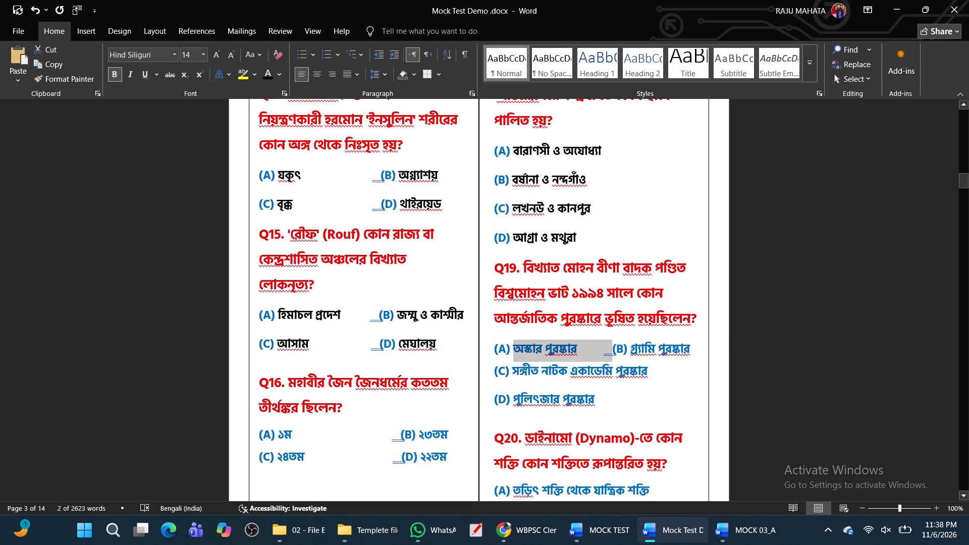
{"action": "left_click_drag", "start_coordinate": [634, 348], "coordinate": [687, 348], "text": "ctrl"}
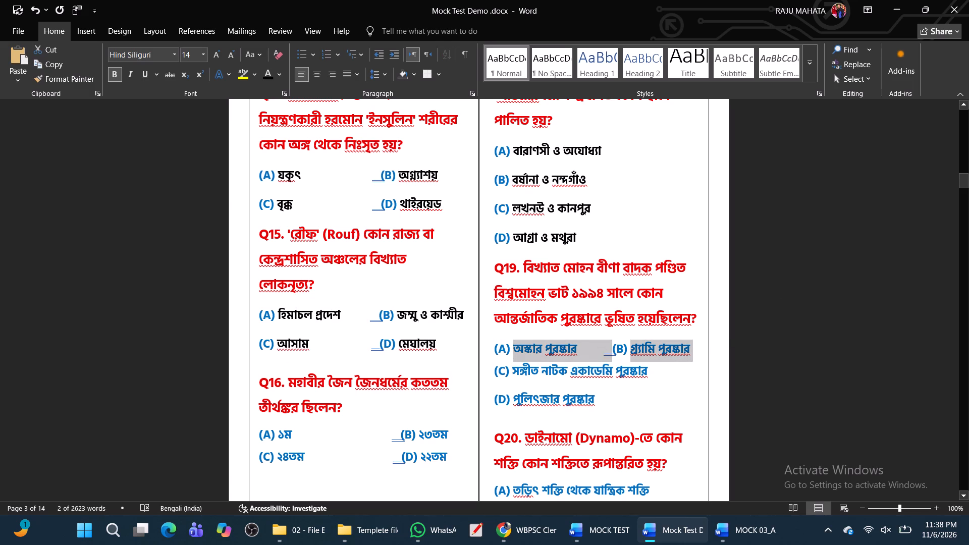
{"action": "left_click_drag", "start_coordinate": [513, 372], "coordinate": [629, 376], "text": "ctrl"}
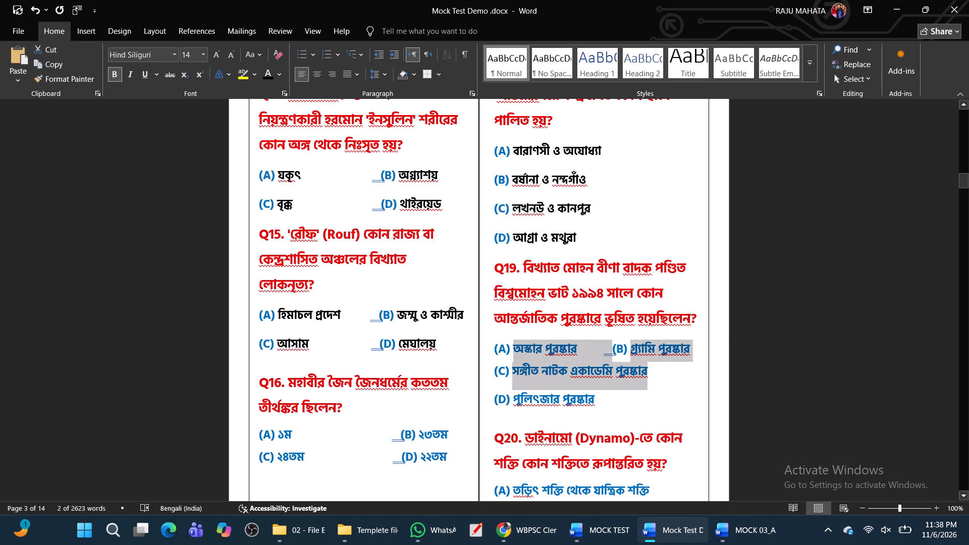
{"action": "left_click_drag", "start_coordinate": [513, 399], "coordinate": [592, 401], "text": "ctrl"}
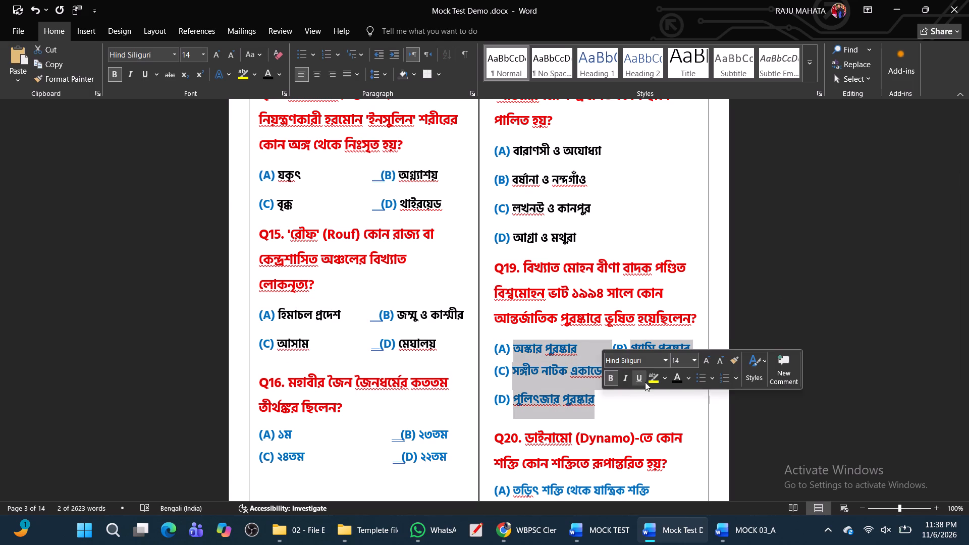
{"action": "left_click", "coordinate": [675, 381]}
Colour Q16's four answers, ১ম, ২৩তম, ২৪তম and ২২তম, black, excluding the option letters.
{"action": "scroll", "coordinate": [488, 380], "scroll_direction": "down", "scroll_amount": 5}
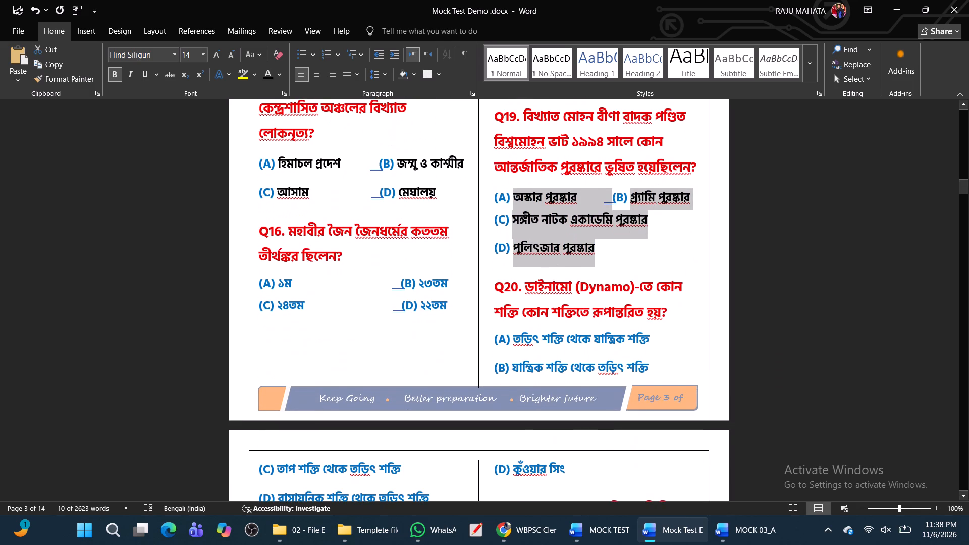
{"action": "double_click", "coordinate": [284, 283]}
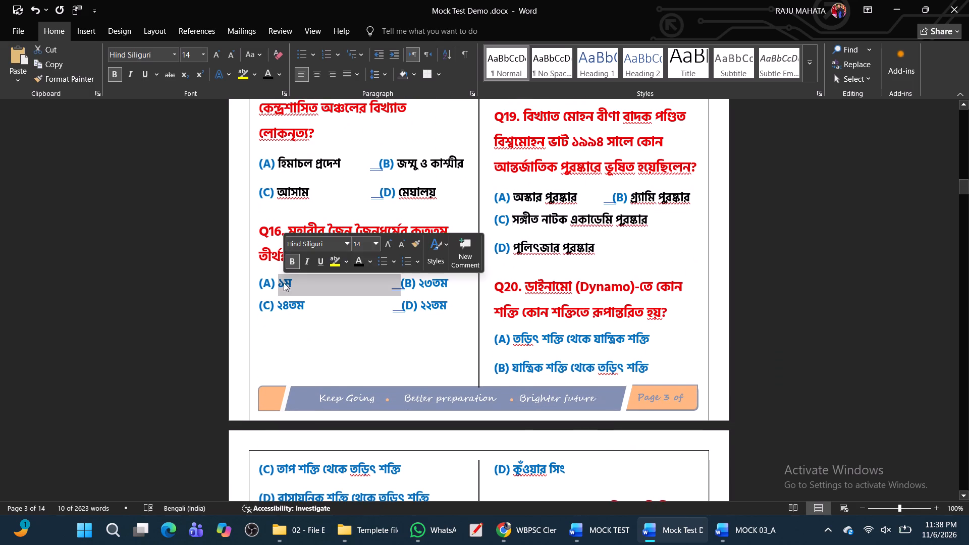
{"action": "double_click", "coordinate": [287, 306], "text": "ctrl"}
{"action": "double_click", "coordinate": [429, 305], "text": "ctrl"}
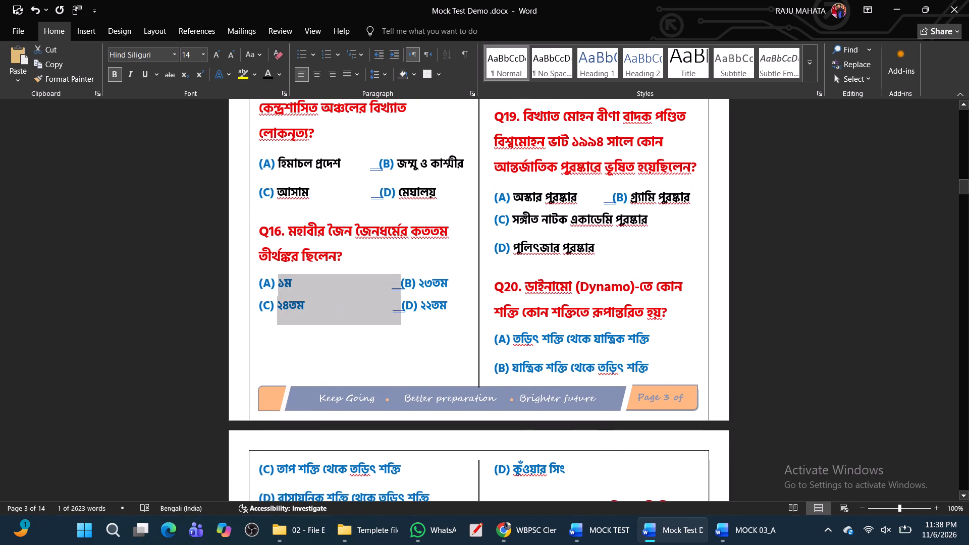
{"action": "double_click", "coordinate": [429, 281], "text": "ctrl"}
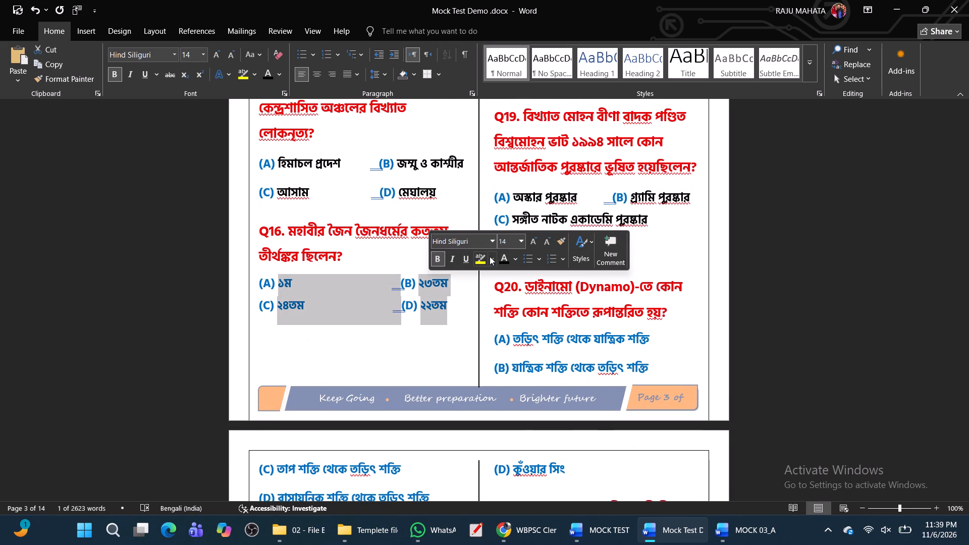
{"action": "left_click", "coordinate": [503, 259]}
Colour the answer text of Q20's options A and B black, excluding the option letters.
{"action": "left_click_drag", "start_coordinate": [512, 341], "coordinate": [553, 340]}
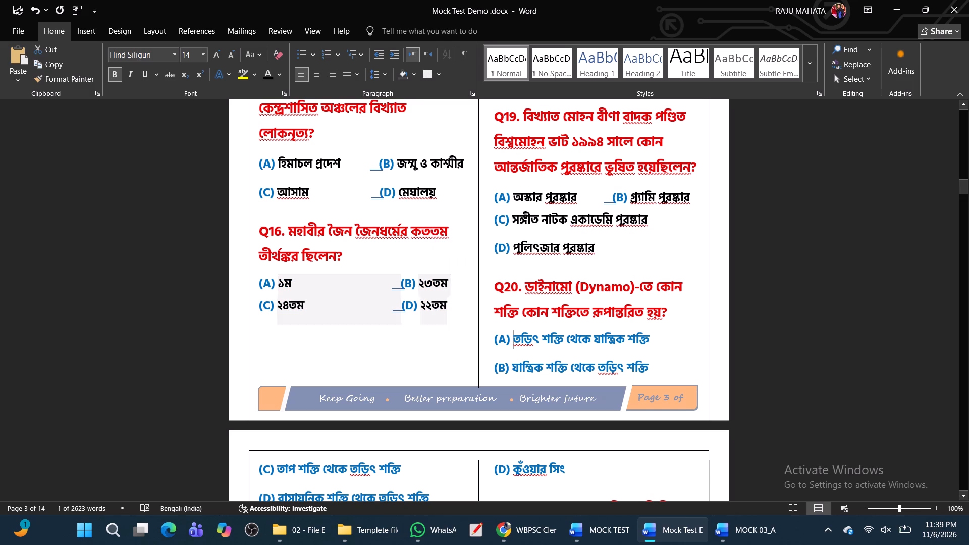
{"action": "left_click_drag", "start_coordinate": [553, 340], "coordinate": [654, 342]}
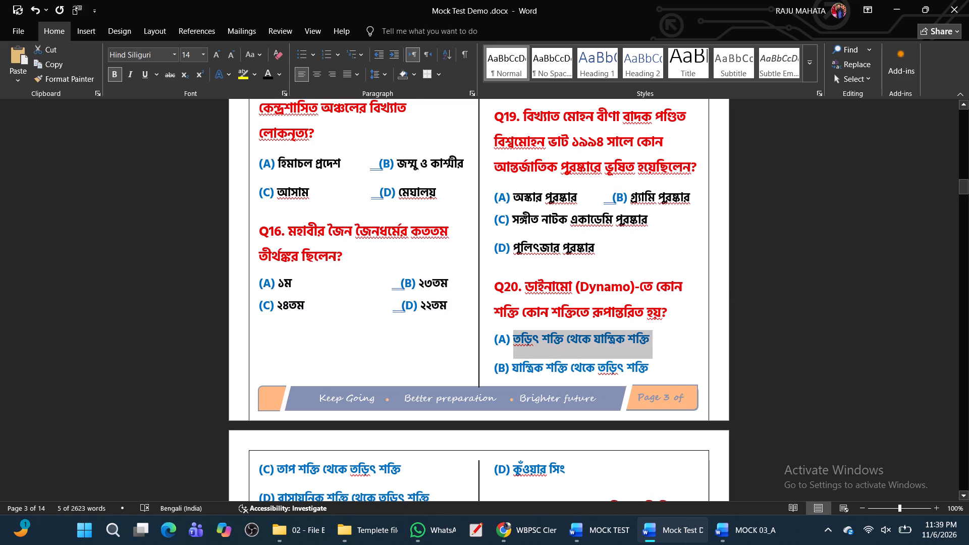
{"action": "left_click_drag", "start_coordinate": [513, 366], "coordinate": [649, 368], "text": "ctrl"}
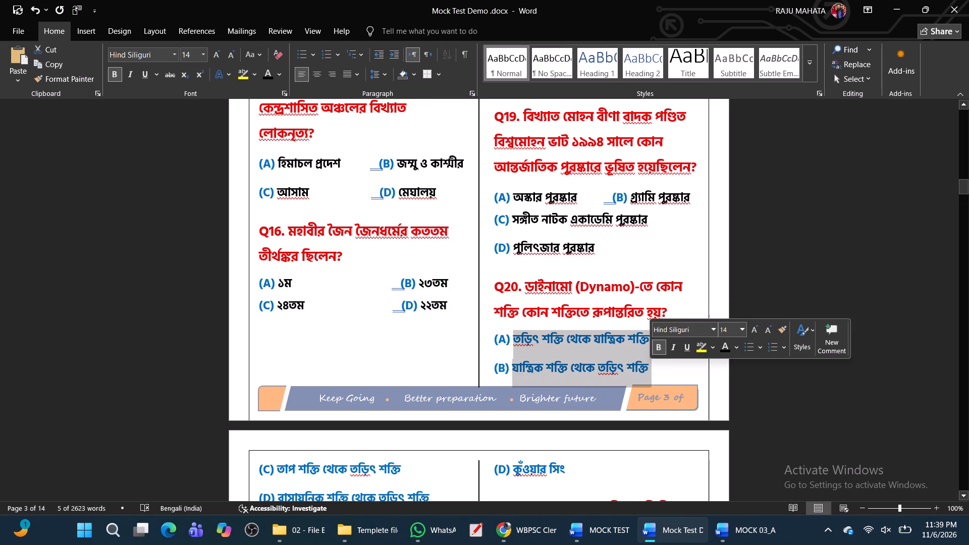
{"action": "left_click", "coordinate": [718, 350]}
Colour Q17's four answers, 25, 100, 50 and 75, black, excluding the option letters.
{"action": "scroll", "coordinate": [526, 319], "scroll_direction": "up", "scroll_amount": 8}
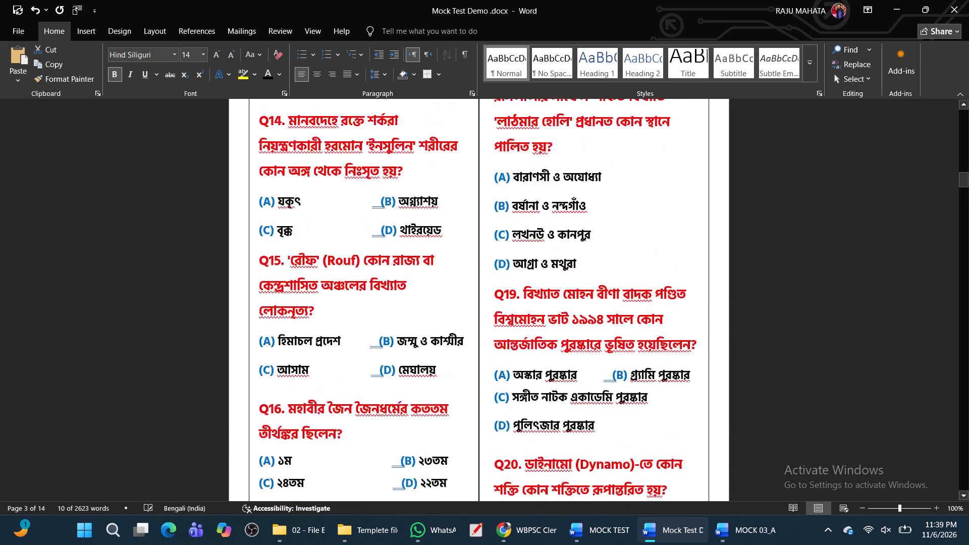
{"action": "scroll", "coordinate": [524, 313], "scroll_direction": "up", "scroll_amount": 18}
{"action": "scroll", "coordinate": [524, 313], "scroll_direction": "up", "scroll_amount": 15}
{"action": "scroll", "coordinate": [524, 313], "scroll_direction": "down", "scroll_amount": 18}
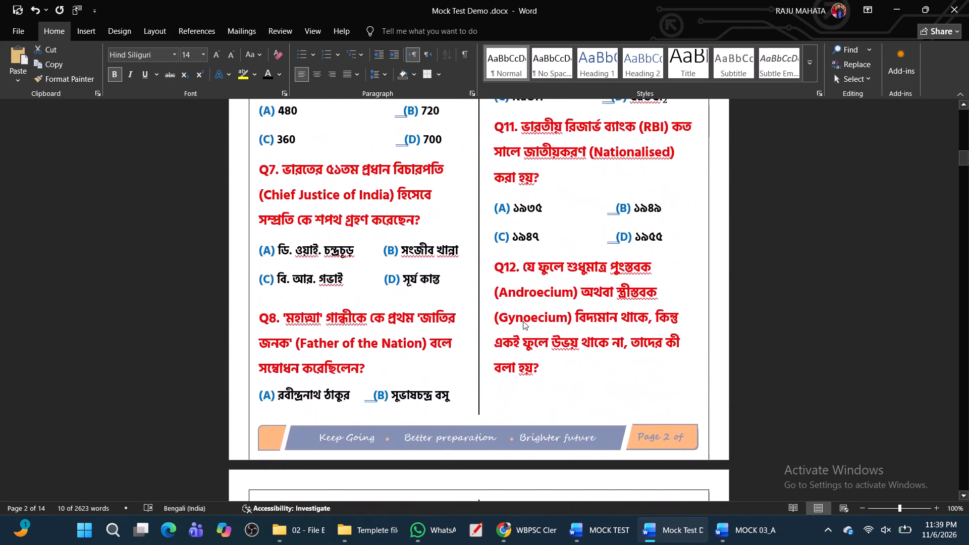
{"action": "scroll", "coordinate": [523, 321], "scroll_direction": "down", "scroll_amount": 8}
{"action": "double_click", "coordinate": [522, 288]}
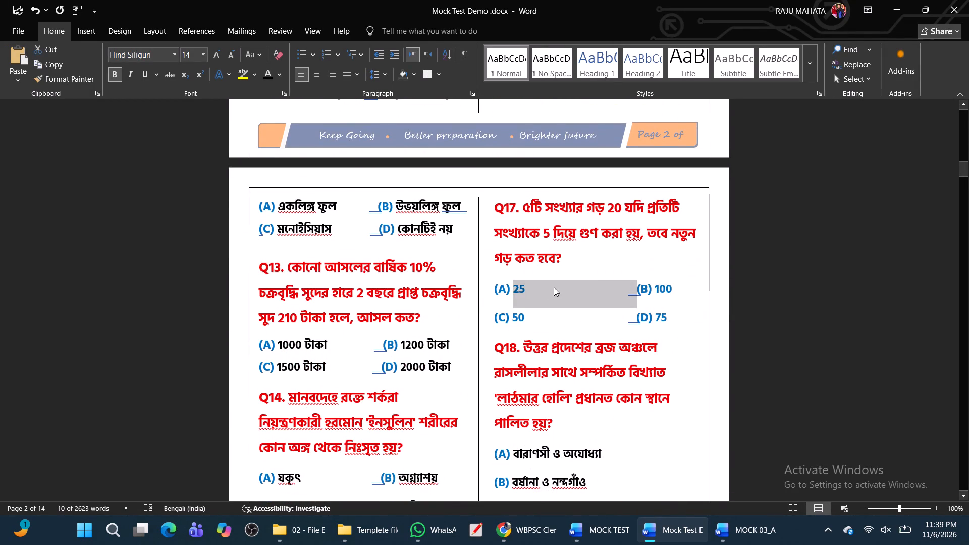
{"action": "double_click", "coordinate": [666, 286], "text": "ctrl"}
{"action": "double_click", "coordinate": [657, 316], "text": "ctrl"}
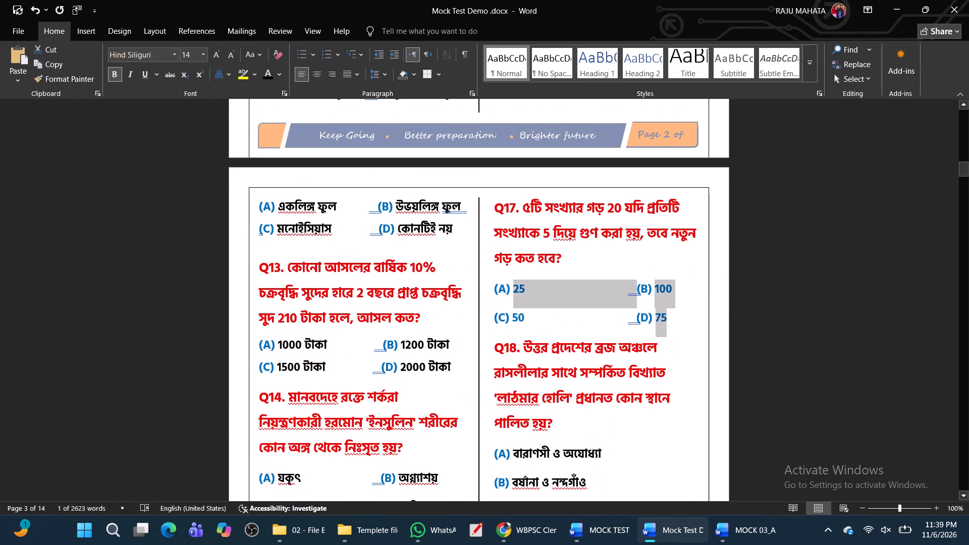
{"action": "double_click", "coordinate": [516, 317], "text": "ctrl"}
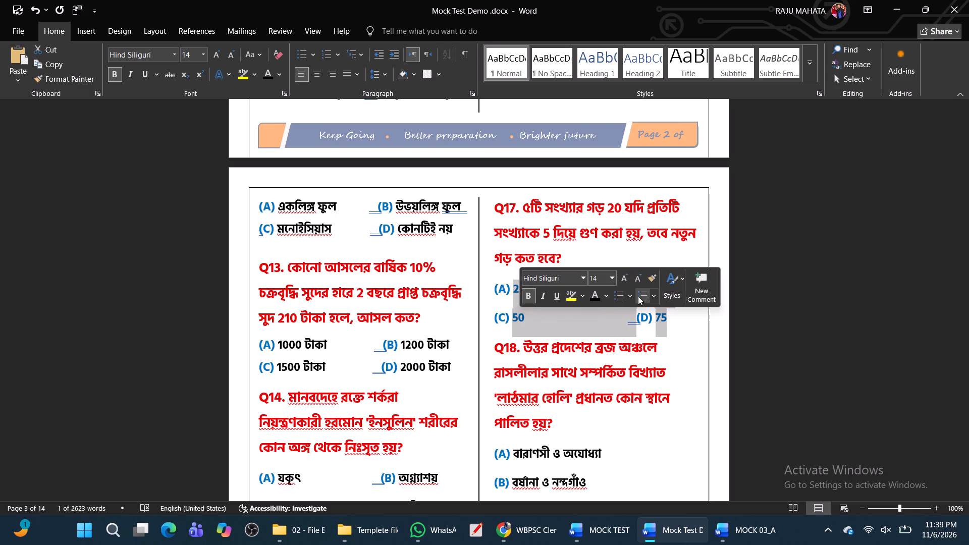
{"action": "left_click", "coordinate": [598, 298]}
Colour the answer text of Q20's options C and D, Q23's option D and all four Q24 options black, excluding the option letters.
{"action": "scroll", "coordinate": [576, 342], "scroll_direction": "down", "scroll_amount": 20}
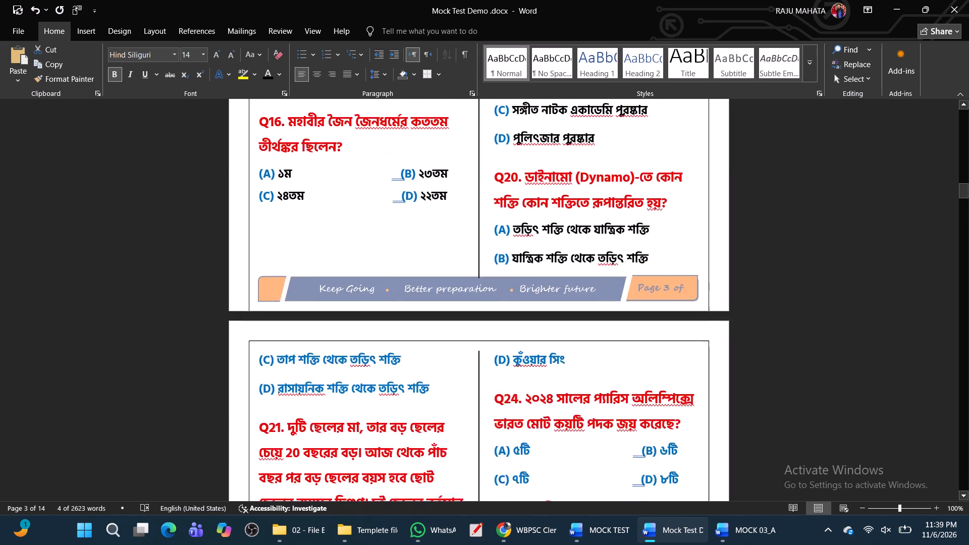
{"action": "scroll", "coordinate": [563, 344], "scroll_direction": "down", "scroll_amount": 3}
{"action": "left_click_drag", "start_coordinate": [279, 225], "coordinate": [406, 226]}
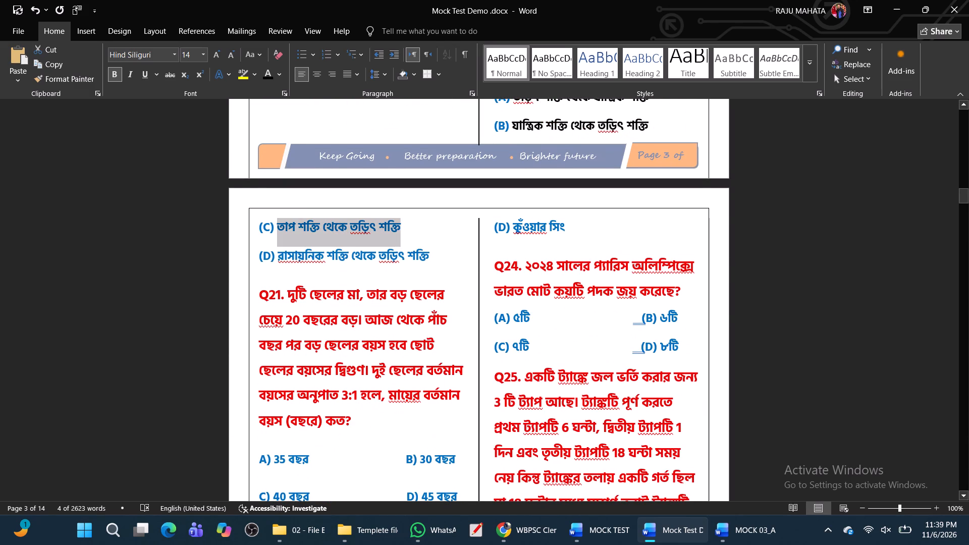
{"action": "left_click_drag", "start_coordinate": [406, 226], "coordinate": [412, 226]}
{"action": "left_click_drag", "start_coordinate": [277, 255], "coordinate": [436, 256], "text": "ctrl"}
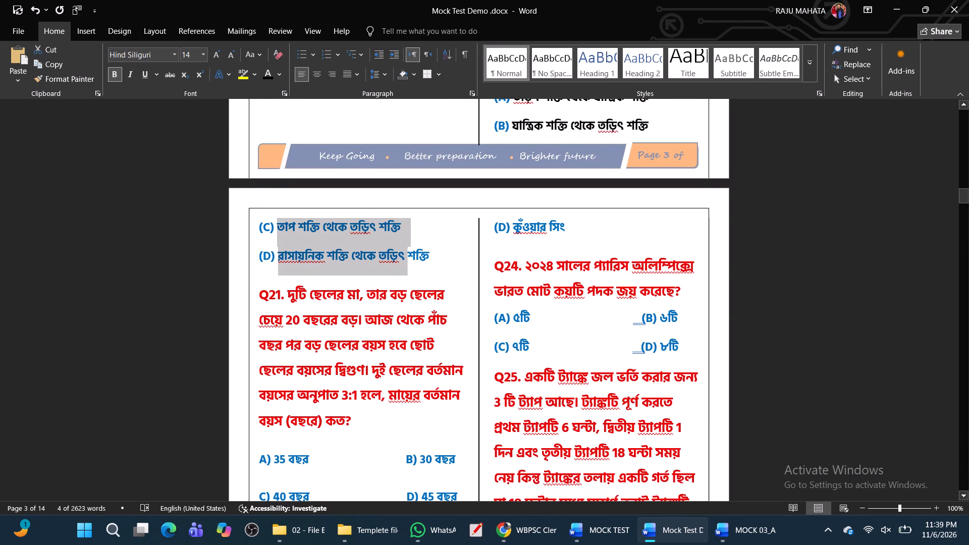
{"action": "left_click_drag", "start_coordinate": [436, 256], "coordinate": [448, 256], "text": "ctrl"}
{"action": "left_click_drag", "start_coordinate": [515, 227], "coordinate": [561, 227], "text": "ctrl"}
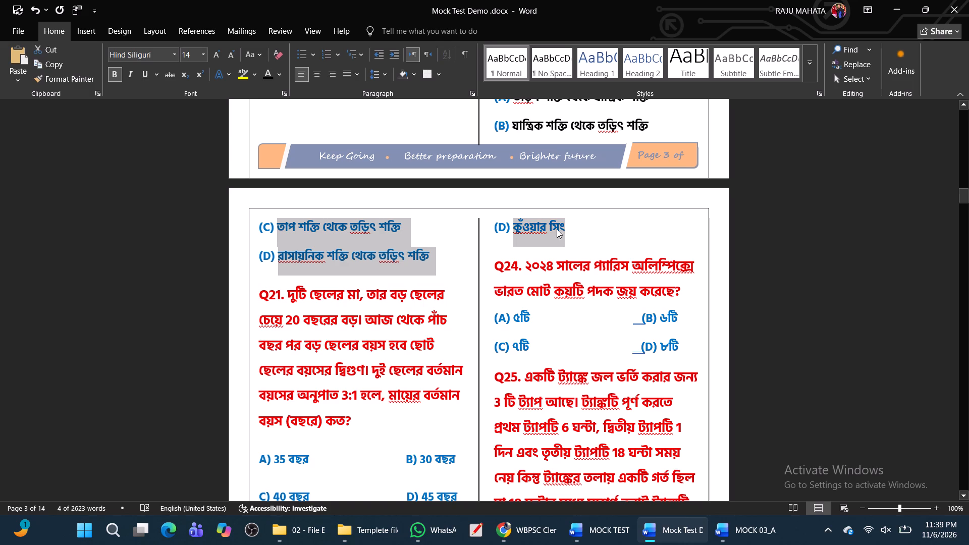
{"action": "left_click", "coordinate": [525, 318], "text": "ctrl"}
{"action": "double_click", "coordinate": [525, 318], "text": "ctrl"}
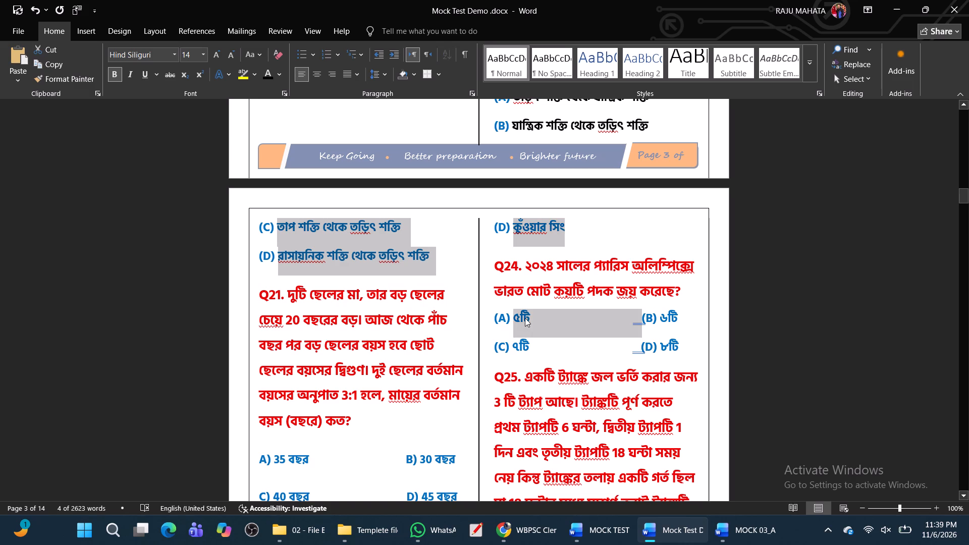
{"action": "double_click", "coordinate": [526, 317], "text": "ctrl"}
{"action": "double_click", "coordinate": [672, 317], "text": "ctrl"}
{"action": "double_click", "coordinate": [667, 343], "text": "ctrl"}
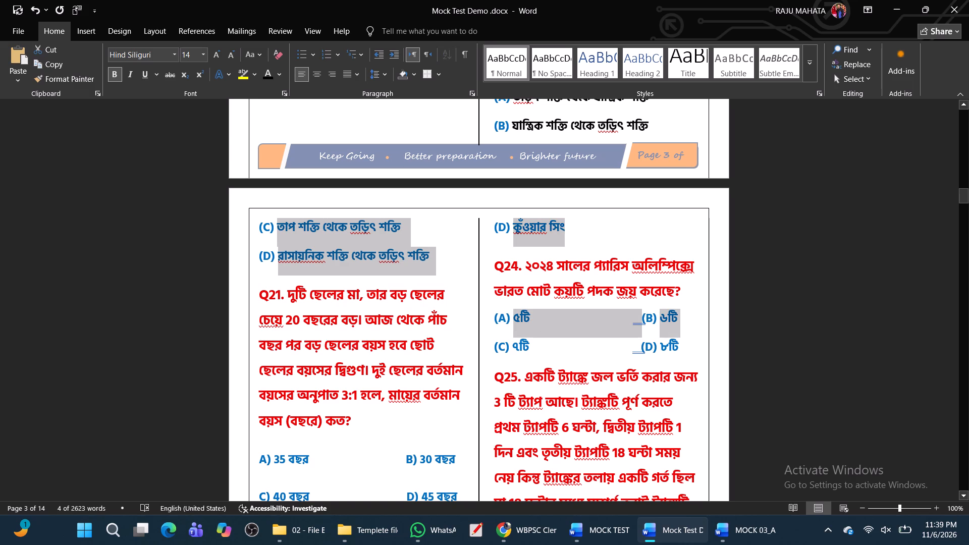
{"action": "double_click", "coordinate": [522, 345], "text": "ctrl"}
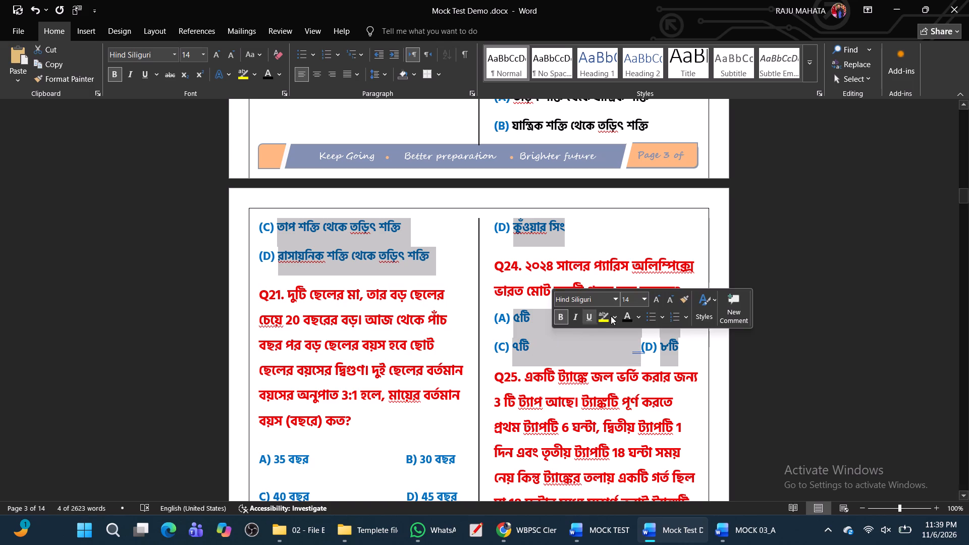
{"action": "left_click", "coordinate": [630, 317]}
Bring Q23's option D up from the next column onto option C's line, separated from it by a run of spaces.
{"action": "scroll", "coordinate": [469, 328], "scroll_direction": "down", "scroll_amount": 5}
{"action": "scroll", "coordinate": [401, 348], "scroll_direction": "down", "scroll_amount": 7}
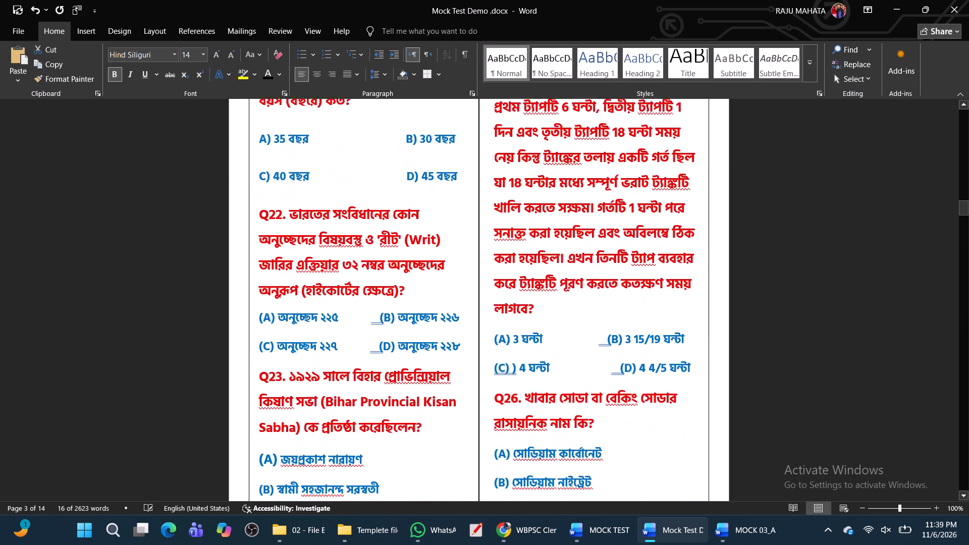
{"action": "scroll", "coordinate": [376, 373], "scroll_direction": "down", "scroll_amount": 6}
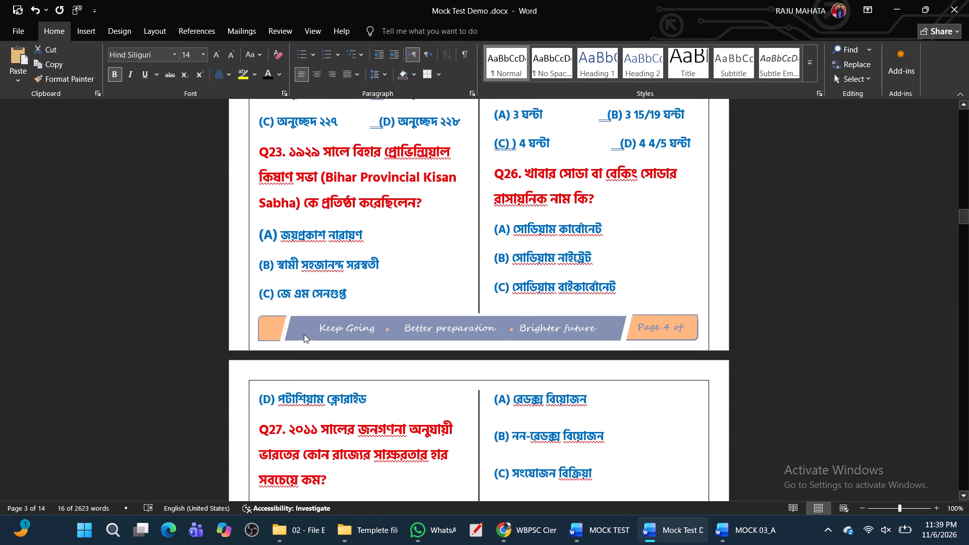
{"action": "scroll", "coordinate": [422, 286], "scroll_direction": "up", "scroll_amount": 14}
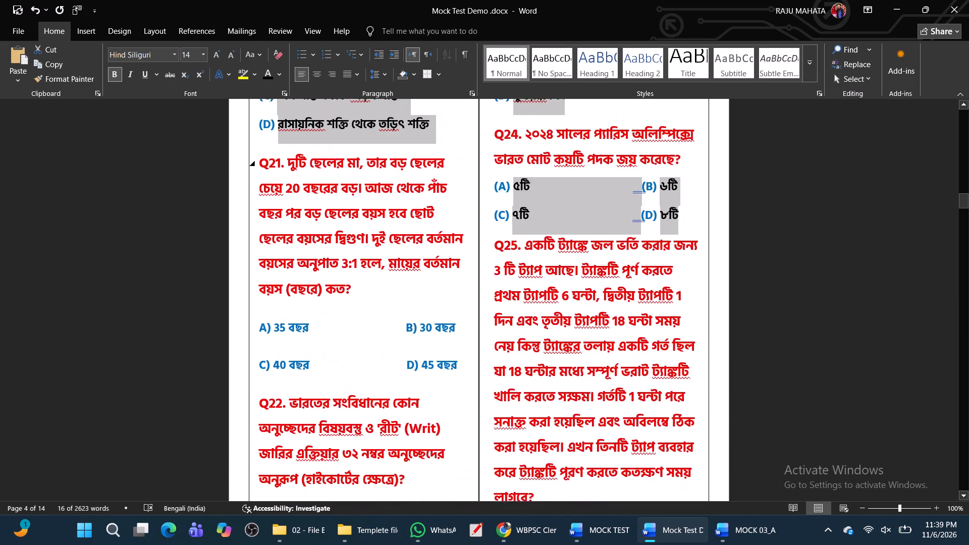
{"action": "scroll", "coordinate": [475, 192], "scroll_direction": "up", "scroll_amount": 4}
{"action": "left_click", "coordinate": [495, 228]}
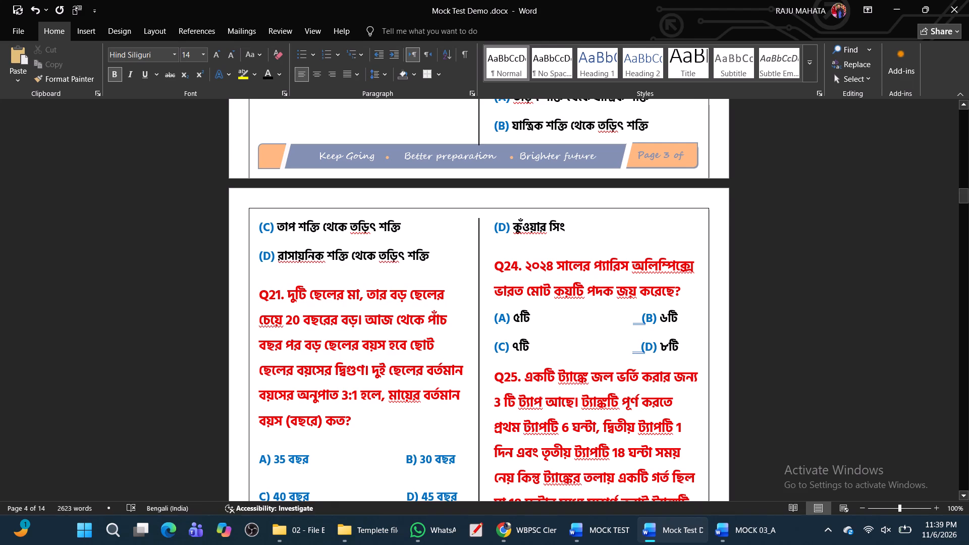
{"action": "key", "text": "BackSpace"}
{"action": "key", "text": "space"}
{"action": "key", "text": "space"}
{"action": "key", "text": "space"}
{"action": "key", "text": "space"}
{"action": "key", "text": "space"}
{"action": "key", "text": "space"}
{"action": "key", "text": "space"}
{"action": "key", "text": "space"}
{"action": "key", "text": "space"}
{"action": "key", "text": "space"}
{"action": "key", "text": "space"}
{"action": "key", "text": "space"}
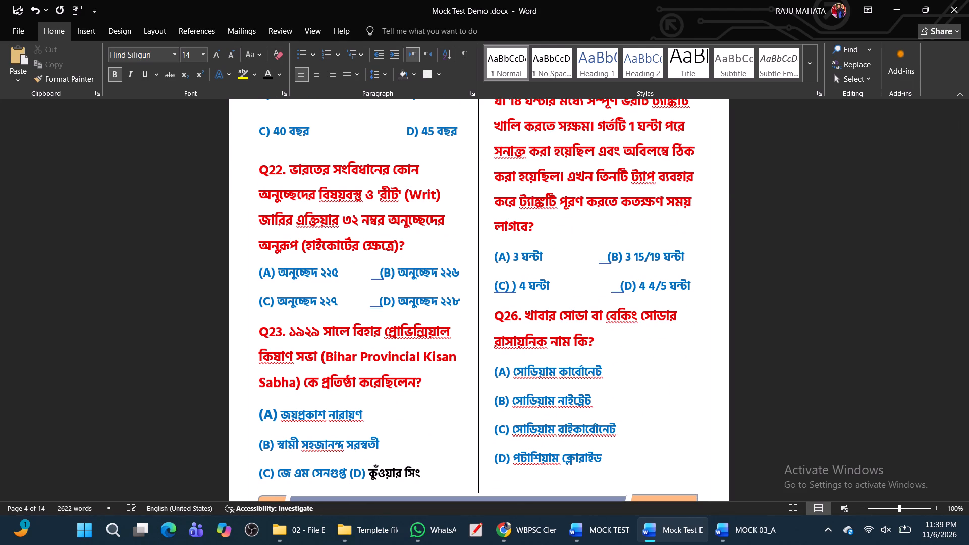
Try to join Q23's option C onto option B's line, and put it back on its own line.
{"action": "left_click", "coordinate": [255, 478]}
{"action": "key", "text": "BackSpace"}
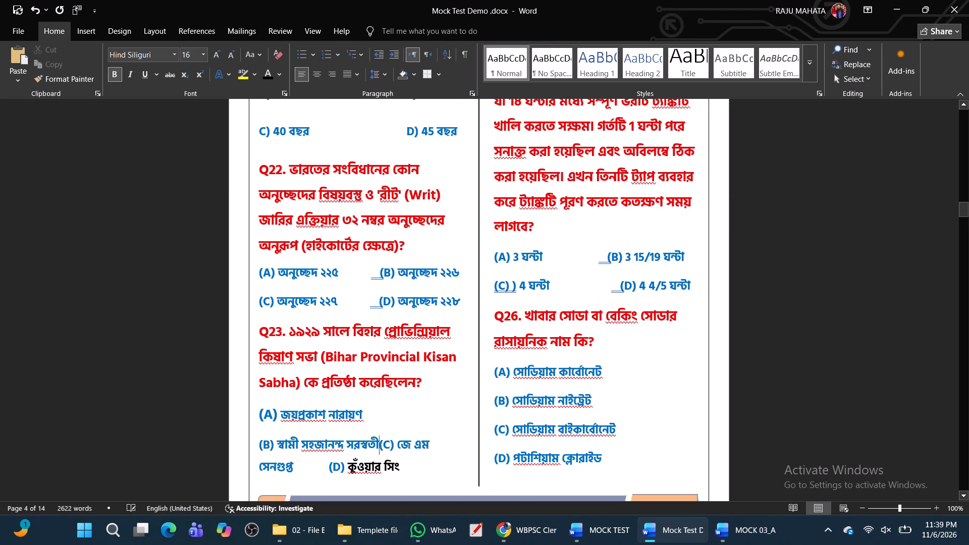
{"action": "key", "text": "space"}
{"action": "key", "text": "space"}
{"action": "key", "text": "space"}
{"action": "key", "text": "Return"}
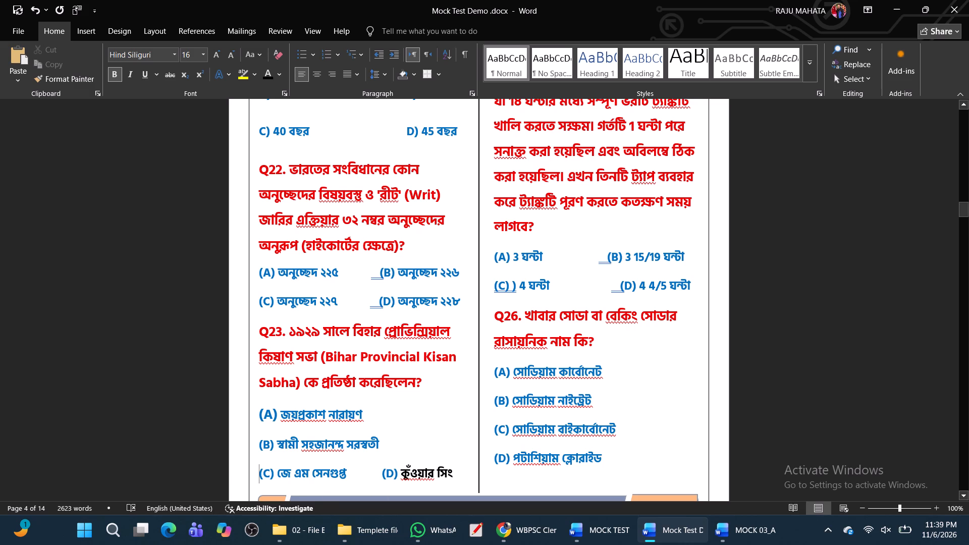
Colour the answer text of Q23's options A to C and all four Q26 options black, excluding the option letters.
{"action": "left_click_drag", "start_coordinate": [276, 475], "coordinate": [336, 475]}
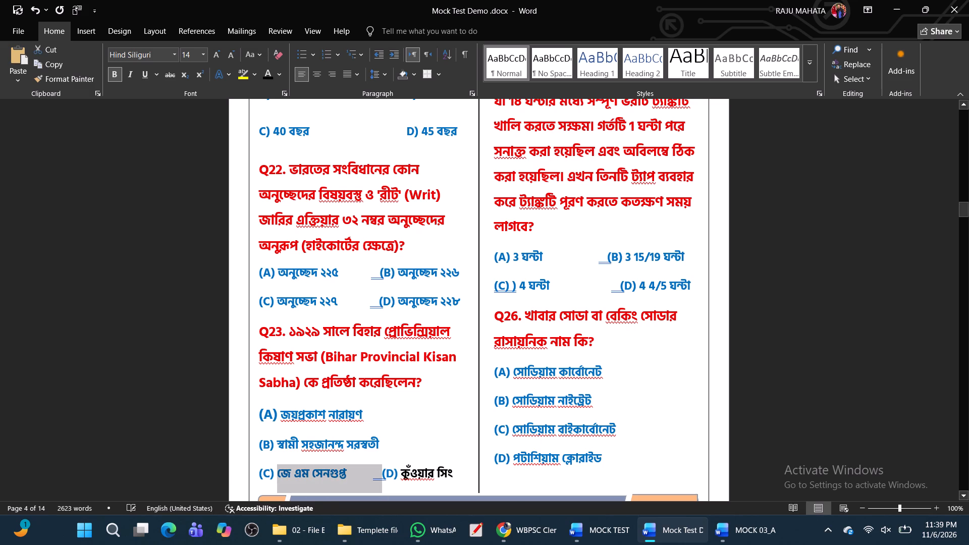
{"action": "left_click_drag", "start_coordinate": [278, 442], "coordinate": [378, 442], "text": "ctrl"}
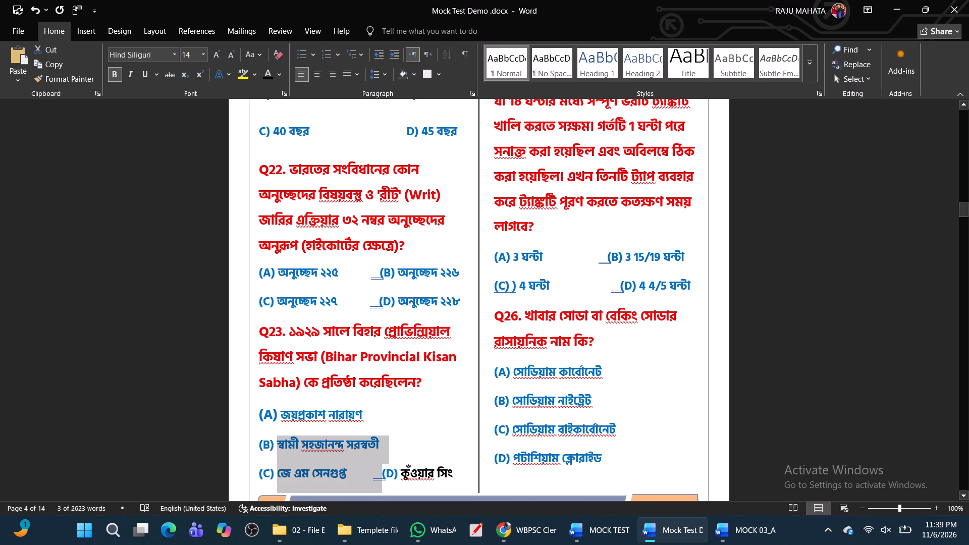
{"action": "left_click_drag", "start_coordinate": [280, 417], "coordinate": [366, 417], "text": "ctrl"}
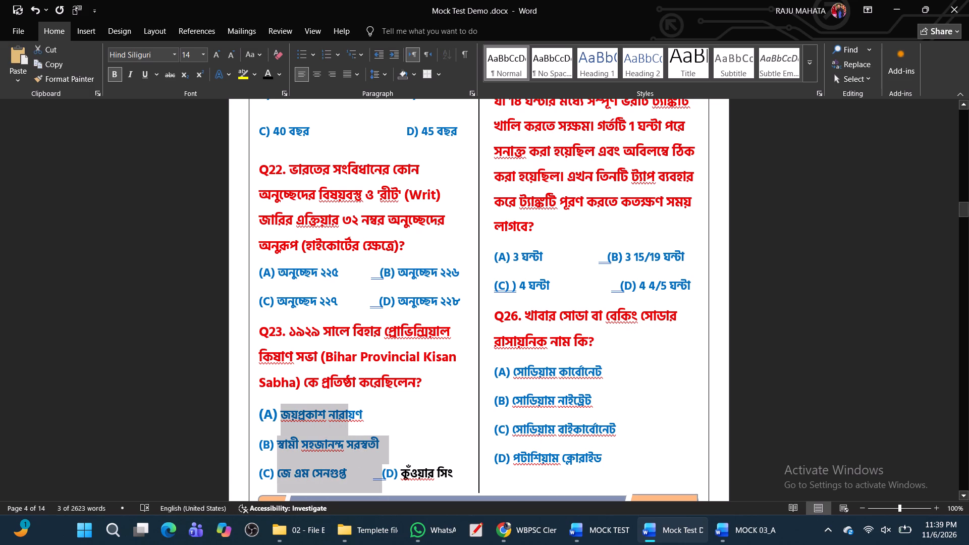
{"action": "left_click_drag", "start_coordinate": [511, 403], "coordinate": [587, 403], "text": "ctrl"}
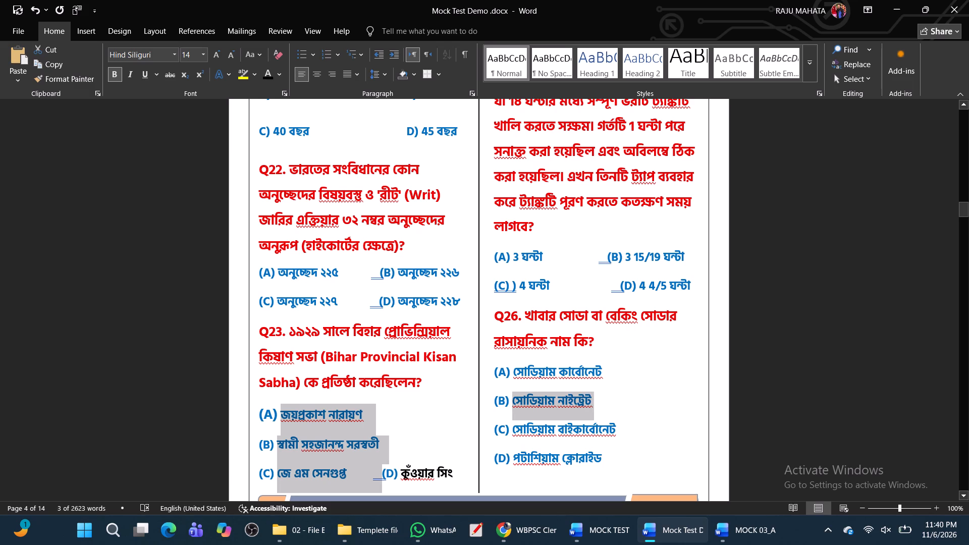
{"action": "left_click_drag", "start_coordinate": [510, 374], "coordinate": [588, 376], "text": "ctrl"}
{"action": "left_click", "coordinate": [588, 376], "text": "ctrl"}
{"action": "left_click_drag", "start_coordinate": [514, 372], "coordinate": [590, 369], "text": "ctrl"}
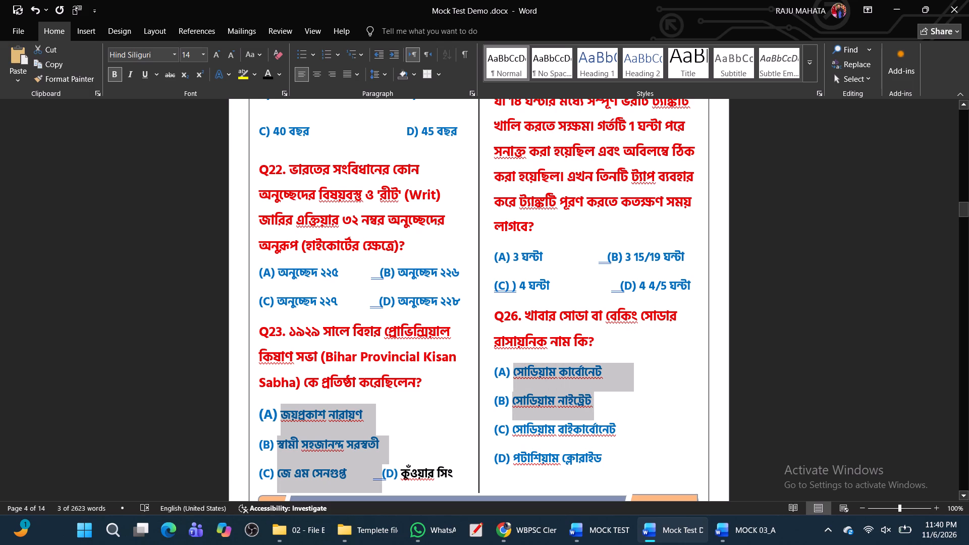
{"action": "left_click_drag", "start_coordinate": [590, 369], "coordinate": [591, 369], "text": "ctrl"}
{"action": "left_click_drag", "start_coordinate": [514, 429], "coordinate": [598, 425], "text": "ctrl"}
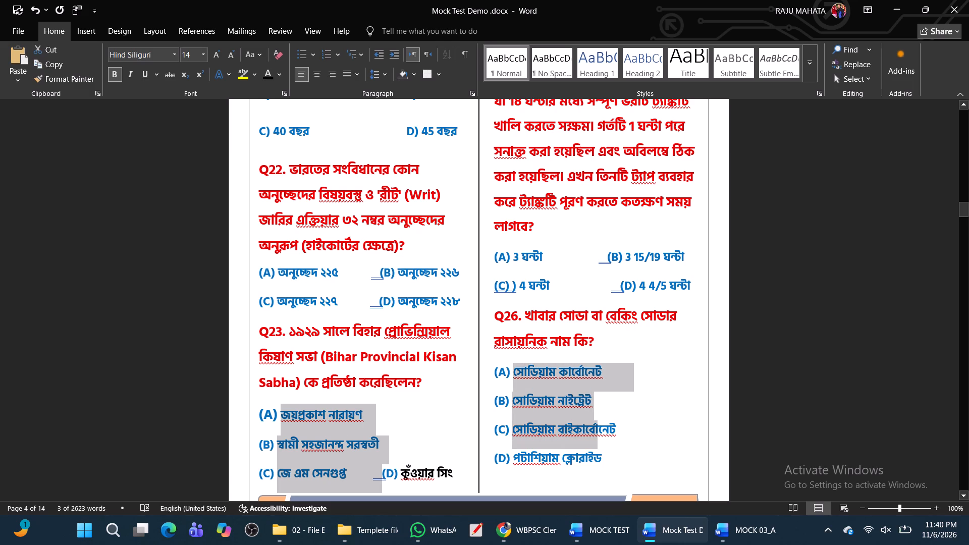
{"action": "left_click_drag", "start_coordinate": [598, 425], "coordinate": [609, 424], "text": "ctrl"}
{"action": "left_click_drag", "start_coordinate": [513, 461], "coordinate": [599, 458], "text": "ctrl"}
{"action": "left_click", "coordinate": [600, 458], "text": "ctrl"}
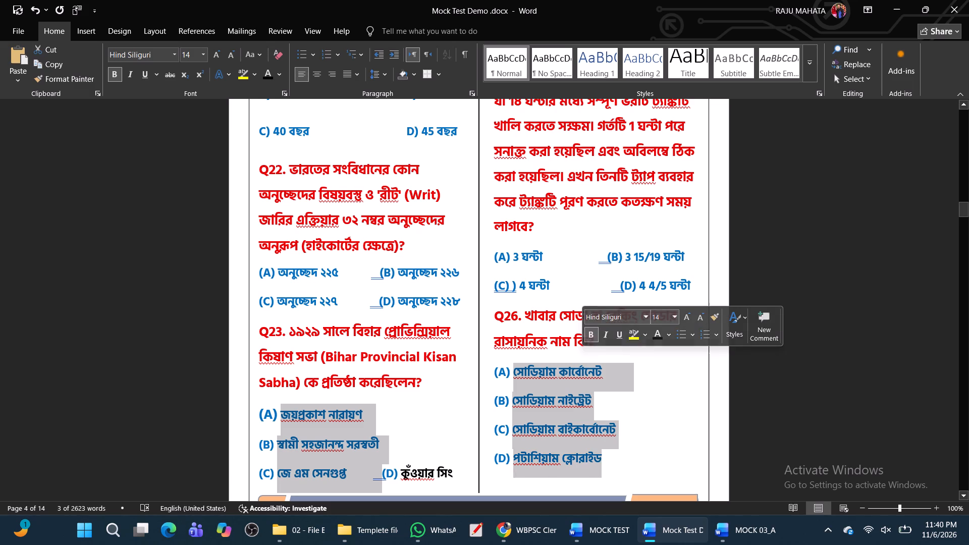
{"action": "left_click", "coordinate": [657, 331]}
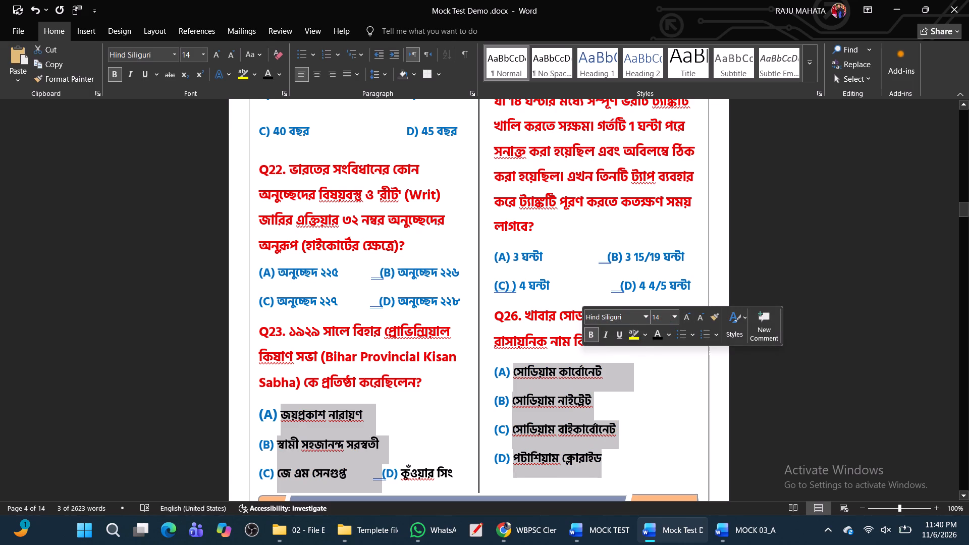
Colour the answer text of all four Q25 options black, excluding the option letters.
{"action": "left_click_drag", "start_coordinate": [513, 258], "coordinate": [539, 259]}
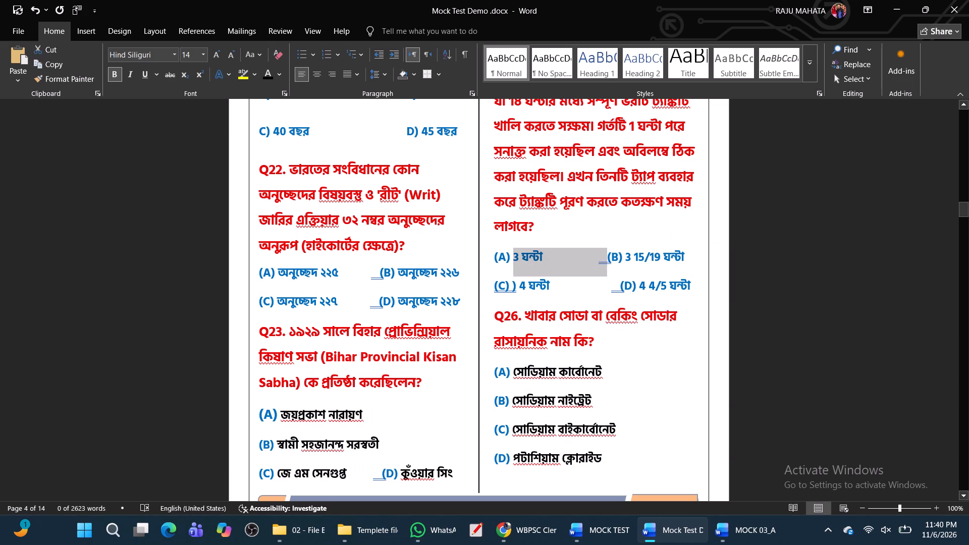
{"action": "left_click_drag", "start_coordinate": [626, 257], "coordinate": [683, 257], "text": "ctrl"}
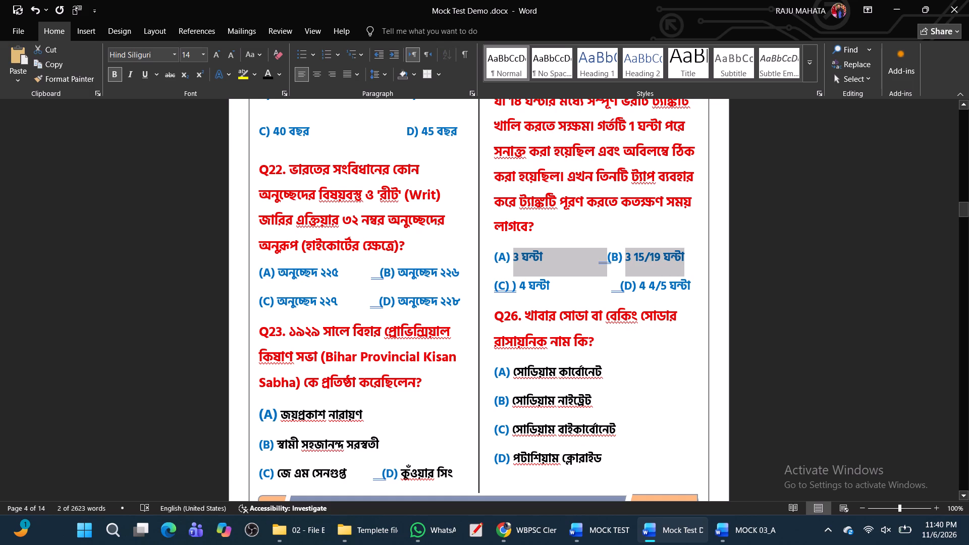
{"action": "left_click_drag", "start_coordinate": [640, 289], "coordinate": [696, 286], "text": "ctrl"}
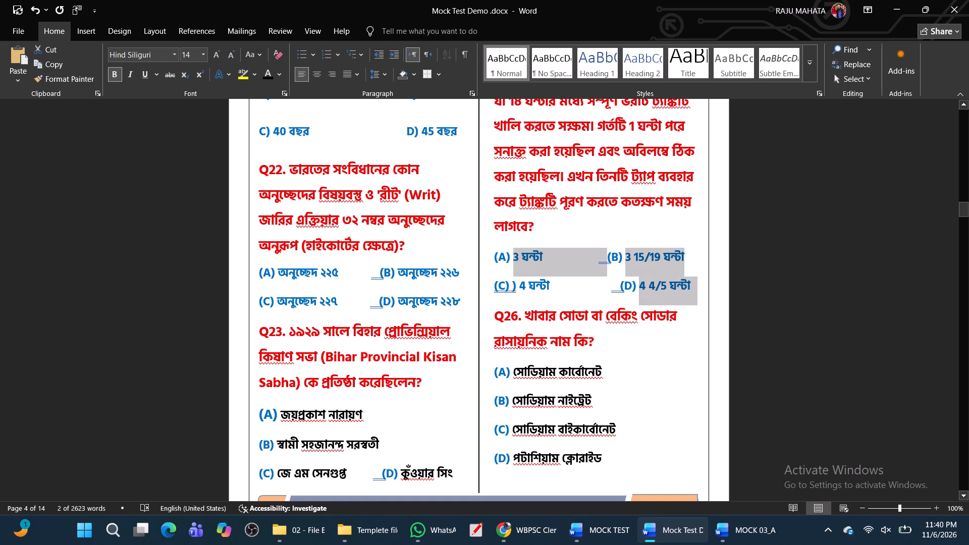
{"action": "left_click_drag", "start_coordinate": [520, 286], "coordinate": [544, 287], "text": "ctrl"}
{"action": "left_click", "coordinate": [619, 264]}
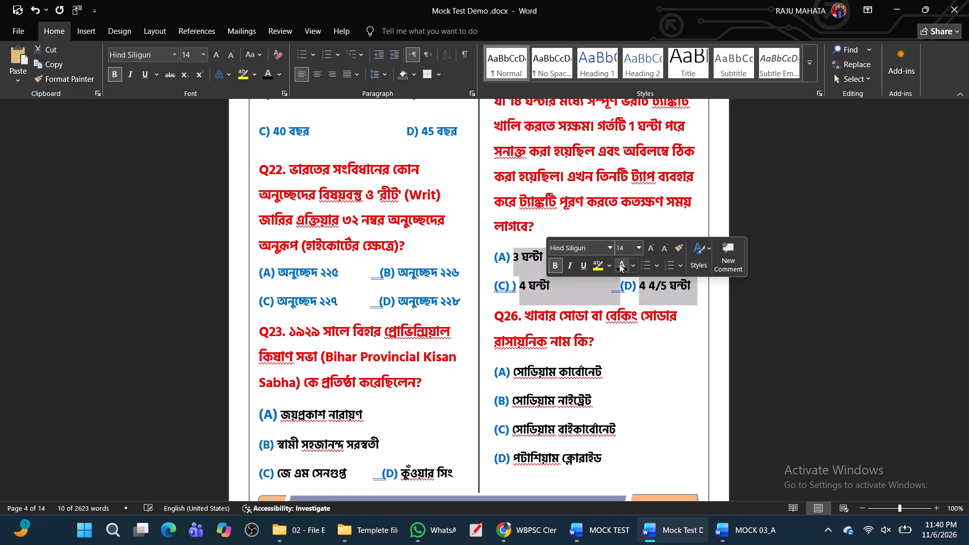
Align Q25's options B and D by adding four spaces before option B and removing one space before option D.
{"action": "left_click", "coordinate": [580, 284]}
{"action": "left_click", "coordinate": [597, 264]}
{"action": "key", "text": "space"}
{"action": "key", "text": "space"}
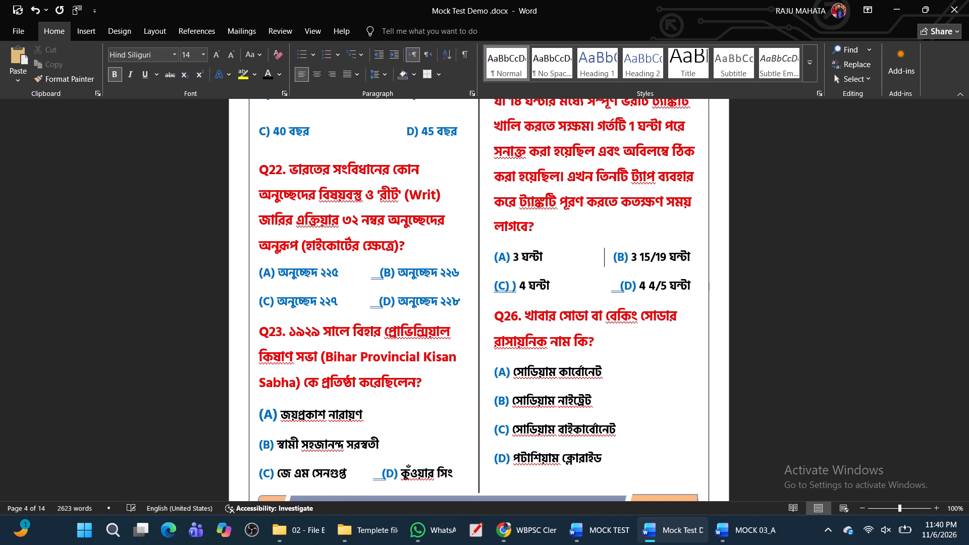
{"action": "key", "text": "space"}
{"action": "key", "text": "space"}
{"action": "key", "text": "space"}
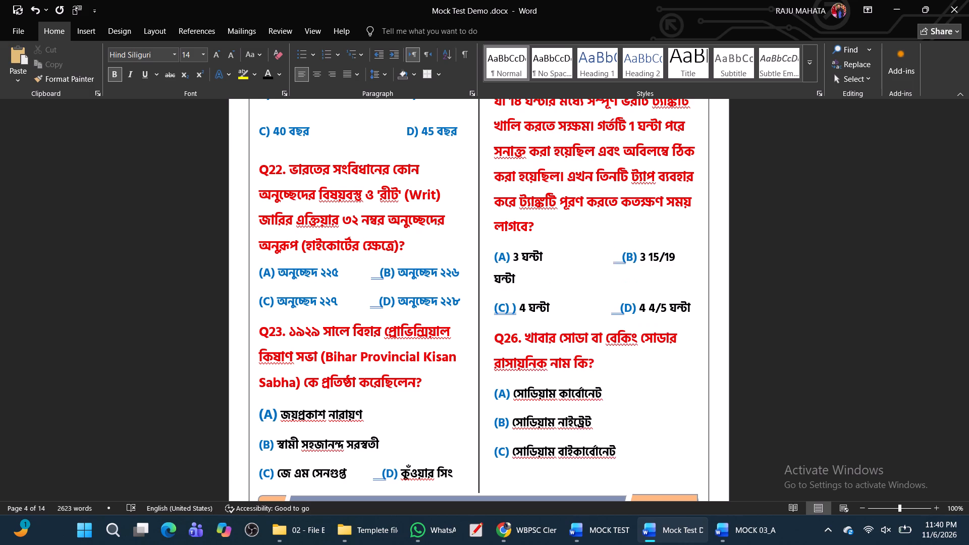
{"action": "key", "text": "BackSpace"}
{"action": "left_click", "coordinate": [616, 293]}
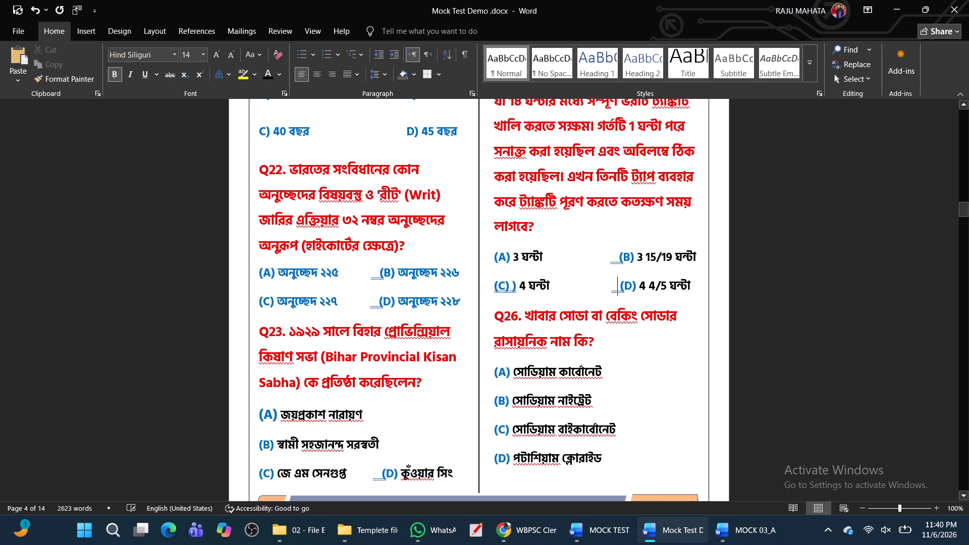
{"action": "key", "text": "BackSpace"}
Colour the answer text of all four Q22 options black, excluding the option letters.
{"action": "scroll", "coordinate": [572, 309], "scroll_direction": "down", "scroll_amount": 2}
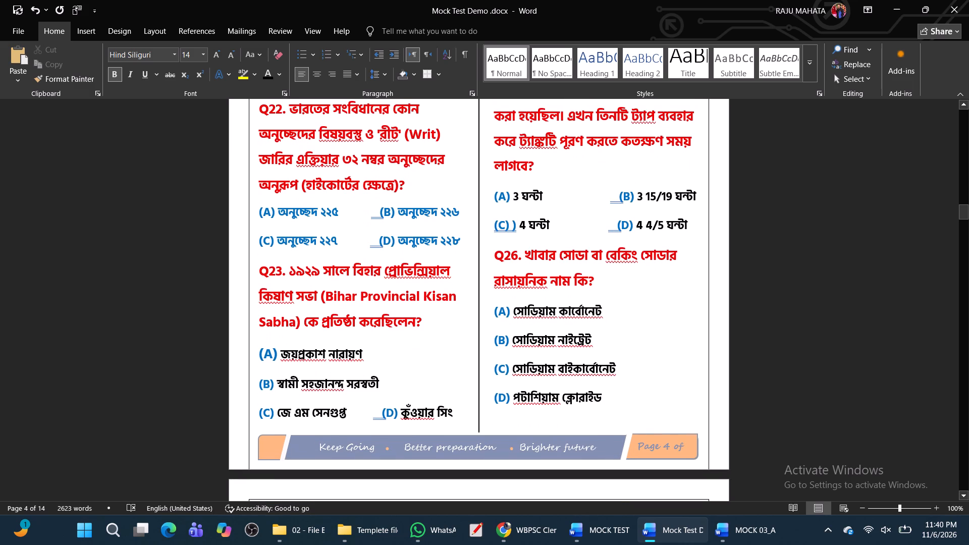
{"action": "left_click_drag", "start_coordinate": [279, 210], "coordinate": [338, 212]}
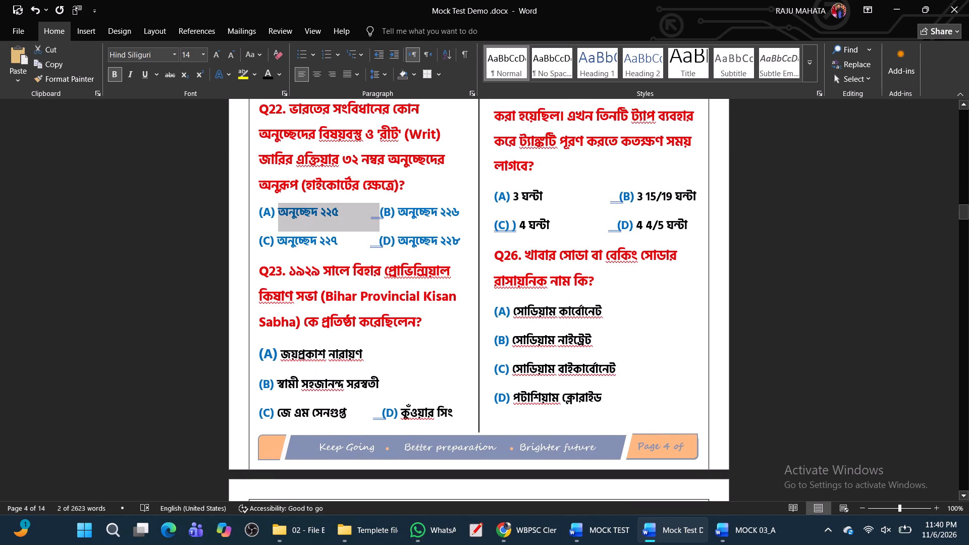
{"action": "left_click_drag", "start_coordinate": [280, 243], "coordinate": [330, 245], "text": "ctrl"}
{"action": "left_click_drag", "start_coordinate": [398, 241], "coordinate": [461, 241], "text": "ctrl"}
{"action": "left_click_drag", "start_coordinate": [402, 216], "coordinate": [455, 215], "text": "ctrl"}
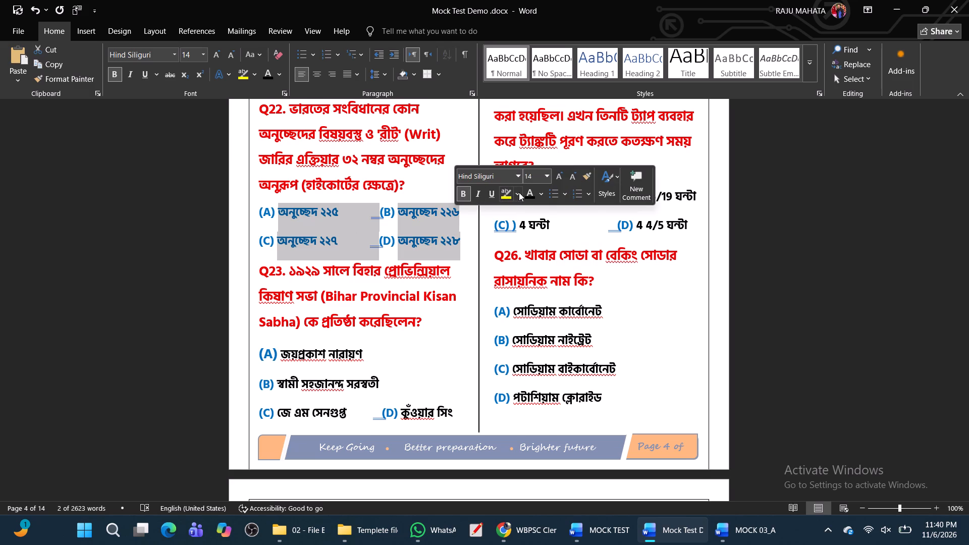
{"action": "left_click", "coordinate": [522, 192]}
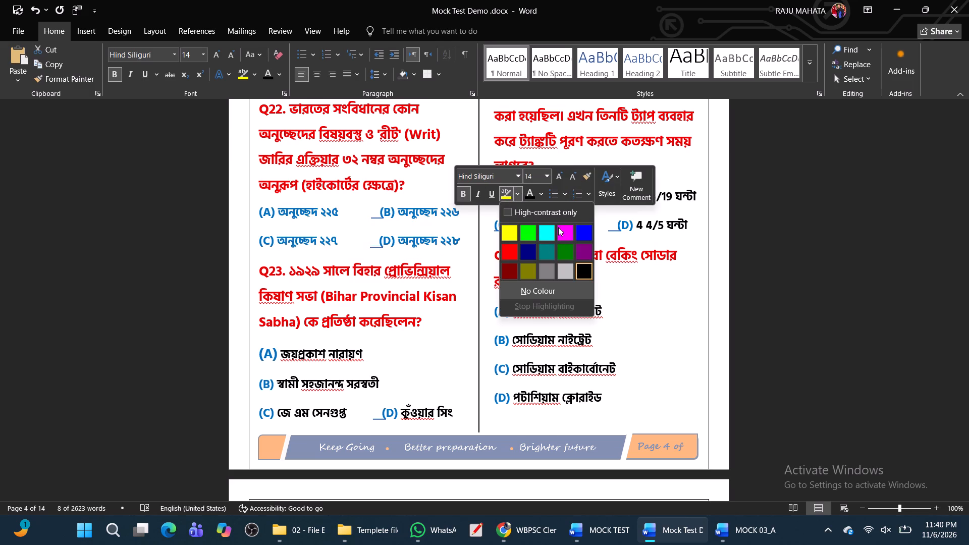
{"action": "left_click", "coordinate": [530, 193]}
Colour the answer text of all four Q21 options black, excluding the option letters, undoing any accidental move of the selected text.
{"action": "scroll", "coordinate": [436, 287], "scroll_direction": "up", "scroll_amount": 11}
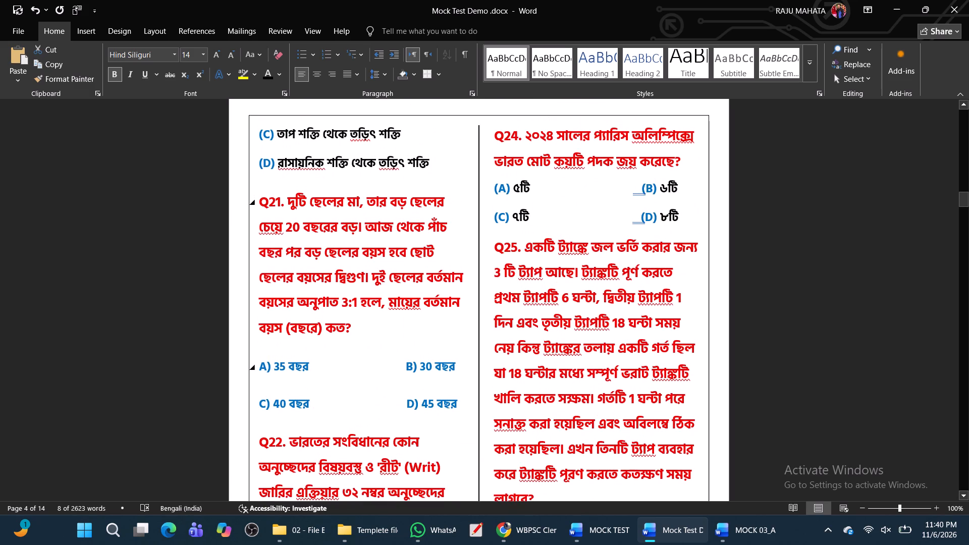
{"action": "left_click_drag", "start_coordinate": [275, 367], "coordinate": [305, 366]}
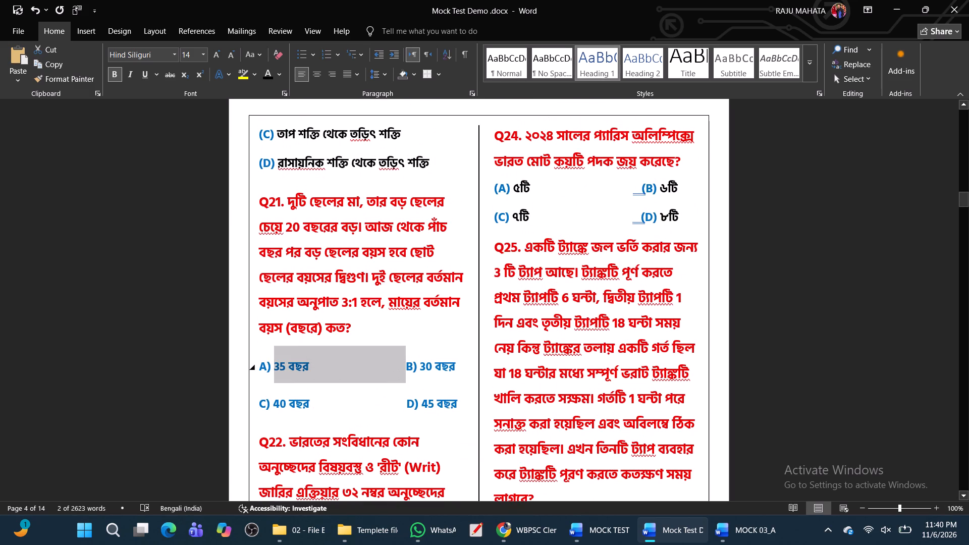
{"action": "left_click_drag", "start_coordinate": [420, 366], "coordinate": [455, 366], "text": "ctrl"}
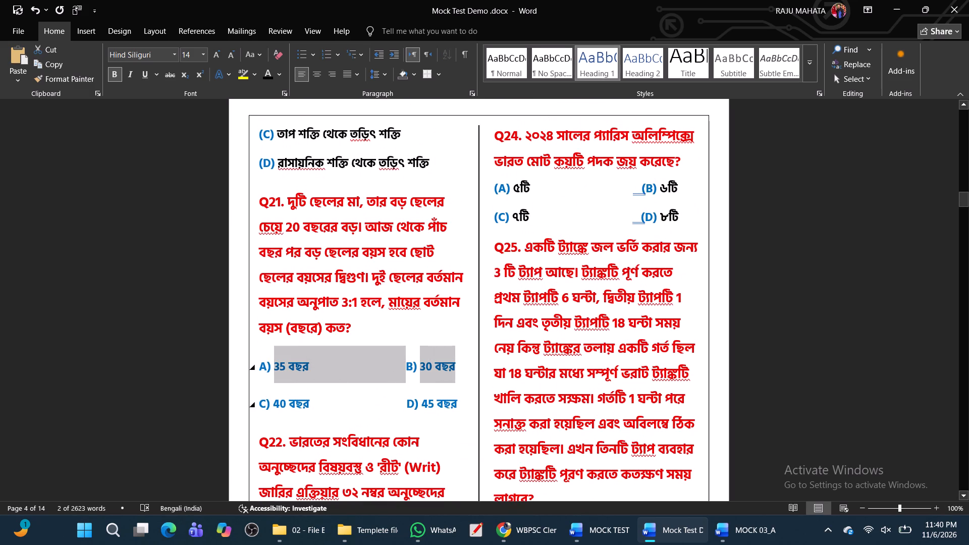
{"action": "left_click_drag", "start_coordinate": [274, 406], "coordinate": [304, 406], "text": "ctrl"}
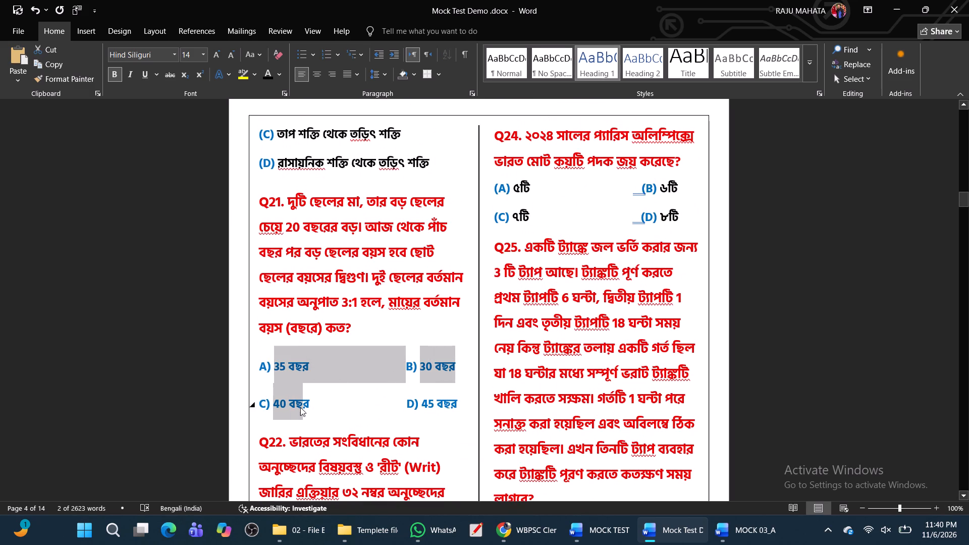
{"action": "left_click_drag", "start_coordinate": [275, 402], "coordinate": [295, 402]}
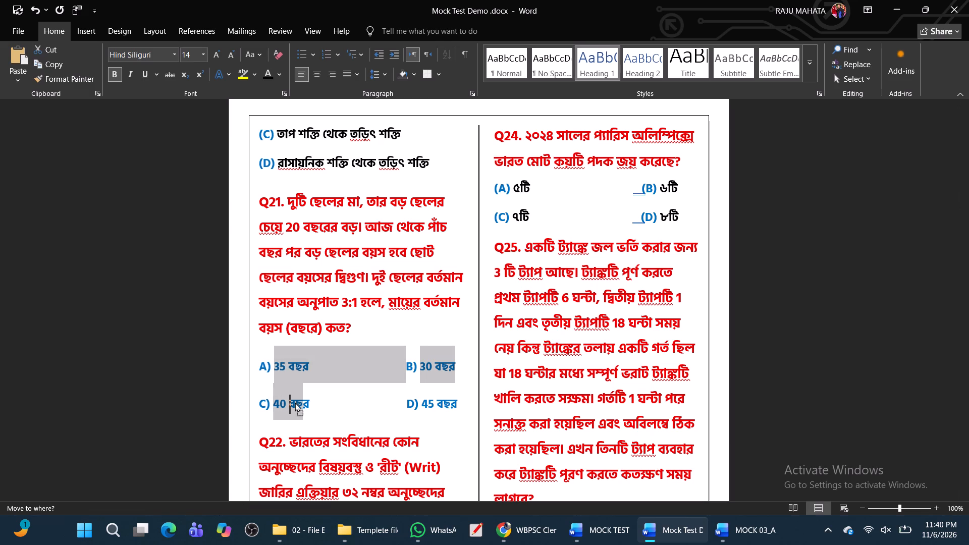
{"action": "left_click_drag", "start_coordinate": [295, 402], "coordinate": [318, 403]}
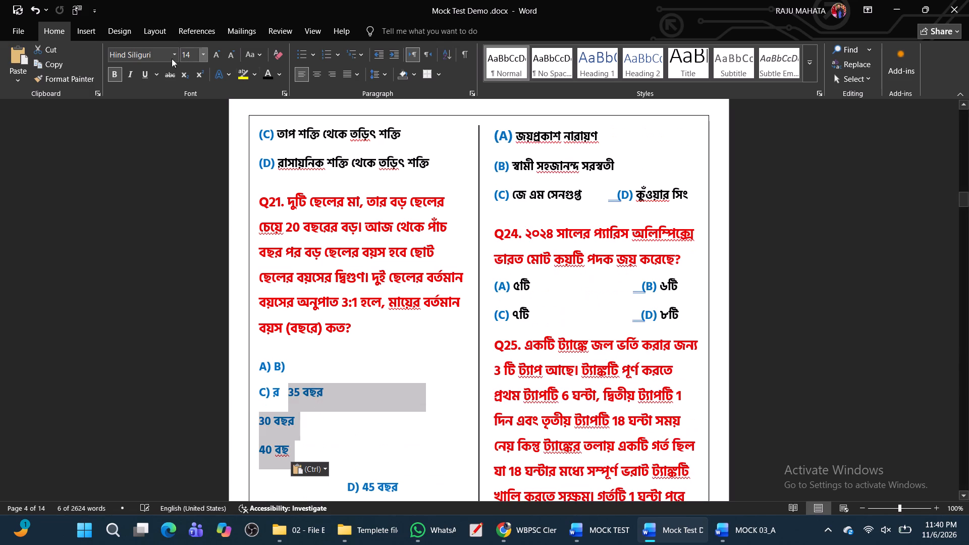
{"action": "left_click", "coordinate": [31, 13]}
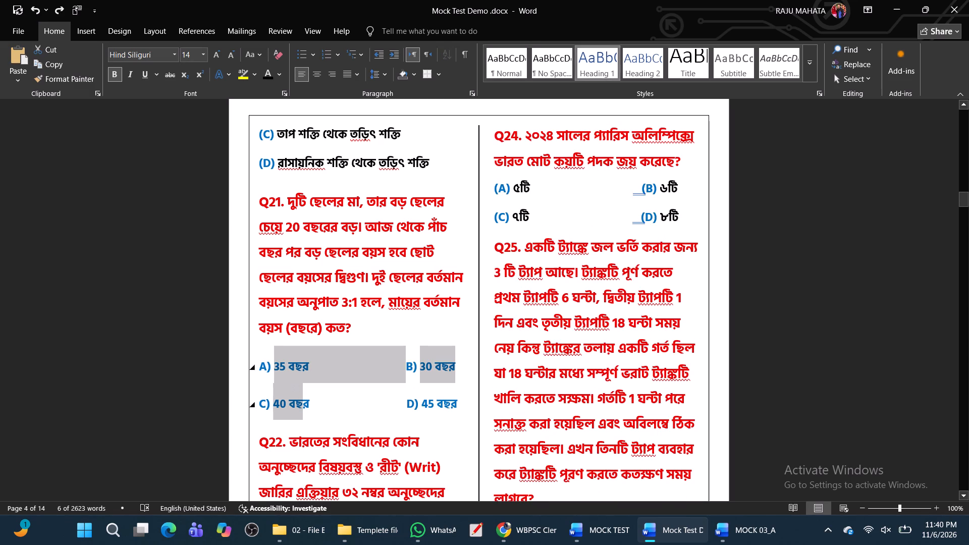
{"action": "left_click_drag", "start_coordinate": [421, 402], "coordinate": [457, 402], "text": "ctrl"}
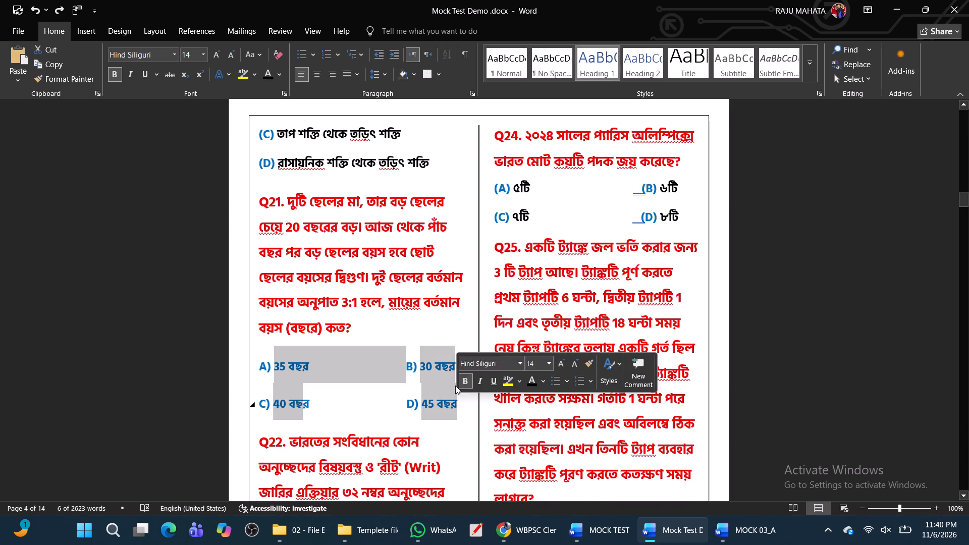
{"action": "left_click", "coordinate": [531, 381]}
{"action": "left_click_drag", "start_coordinate": [340, 401], "coordinate": [314, 402]}
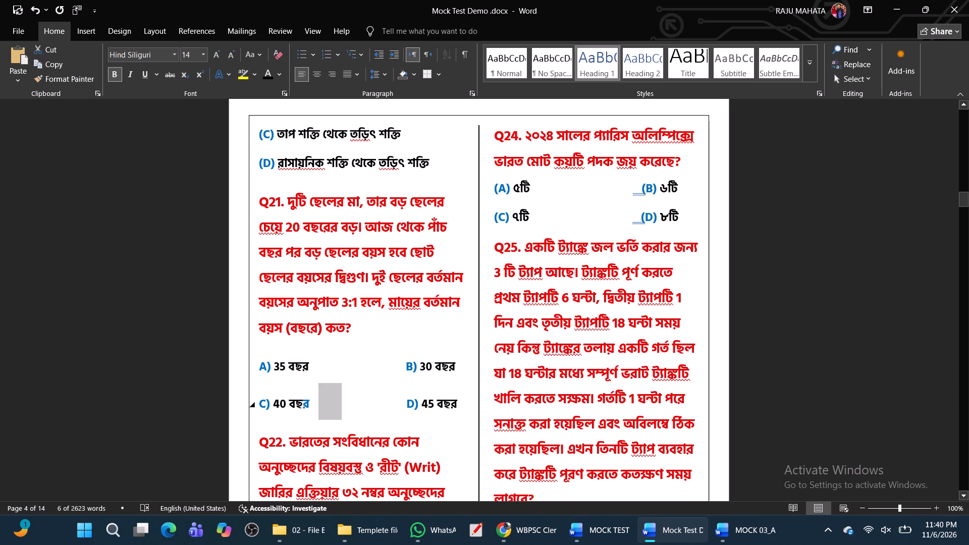
{"action": "left_click_drag", "start_coordinate": [314, 402], "coordinate": [303, 409]}
{"action": "left_click", "coordinate": [375, 390]}
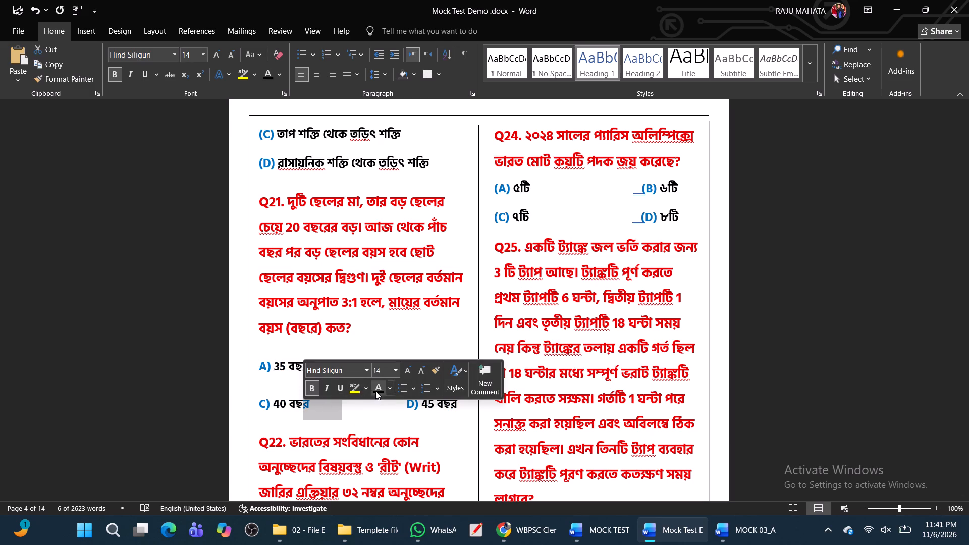
{"action": "left_click", "coordinate": [389, 419]}
Colour the answer text of all Q27, Q28 and Q30 options and Q31's options A to C black, excluding the option letters.
{"action": "scroll", "coordinate": [383, 415], "scroll_direction": "up", "scroll_amount": 8}
{"action": "scroll", "coordinate": [383, 414], "scroll_direction": "down", "scroll_amount": 14}
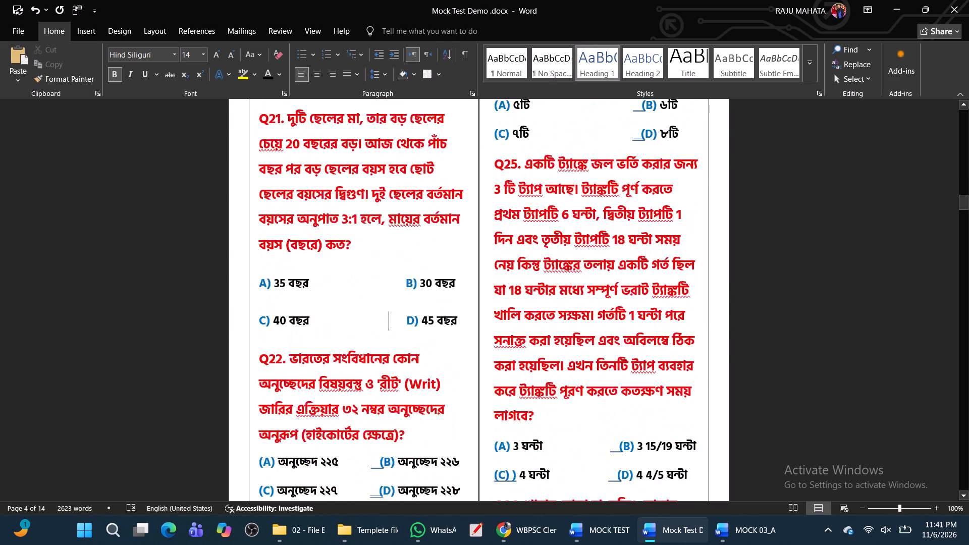
{"action": "scroll", "coordinate": [385, 418], "scroll_direction": "down", "scroll_amount": 17}
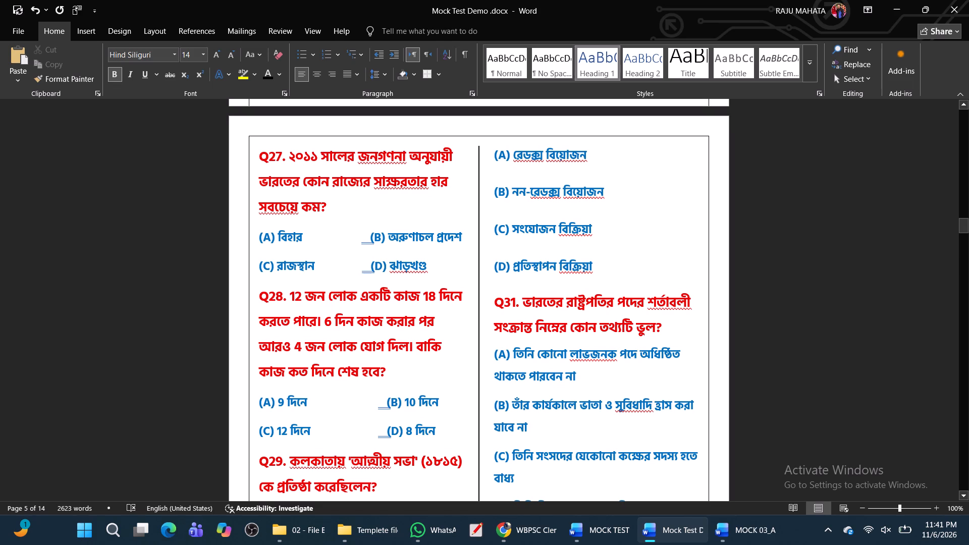
{"action": "left_click_drag", "start_coordinate": [279, 236], "coordinate": [302, 237]}
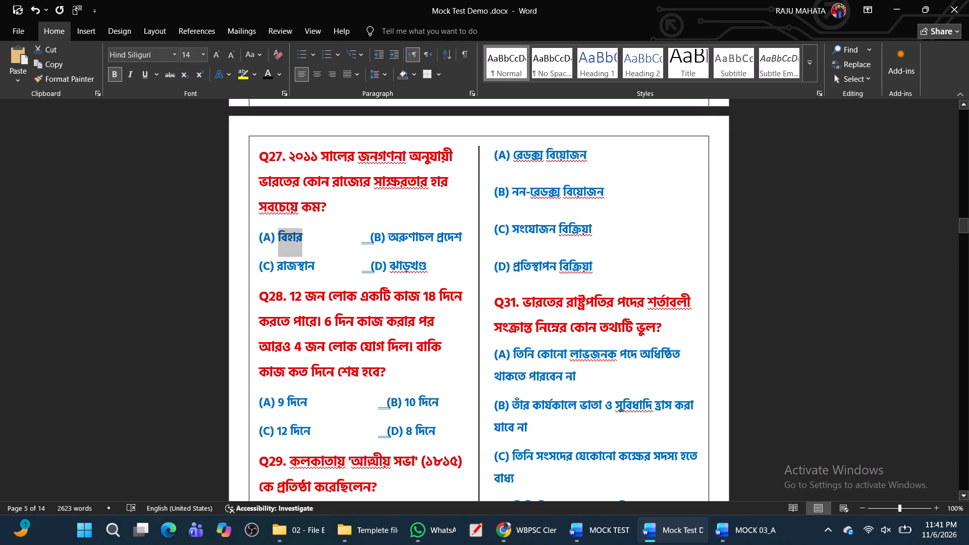
{"action": "double_click", "coordinate": [294, 267], "text": "ctrl"}
{"action": "left_click_drag", "start_coordinate": [388, 233], "coordinate": [455, 233], "text": "ctrl"}
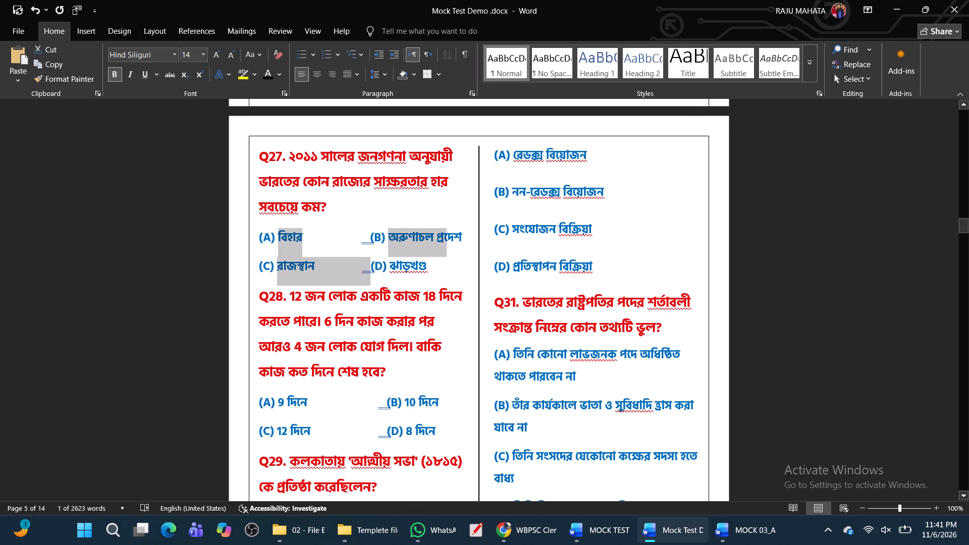
{"action": "left_click_drag", "start_coordinate": [455, 233], "coordinate": [461, 235], "text": "ctrl"}
{"action": "double_click", "coordinate": [414, 264], "text": "ctrl"}
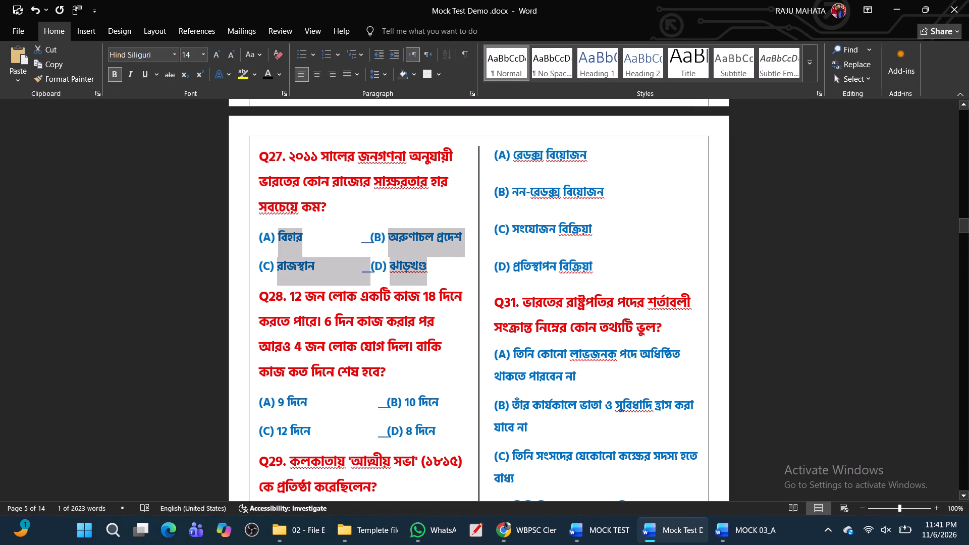
{"action": "left_click_drag", "start_coordinate": [280, 401], "coordinate": [304, 400], "text": "ctrl"}
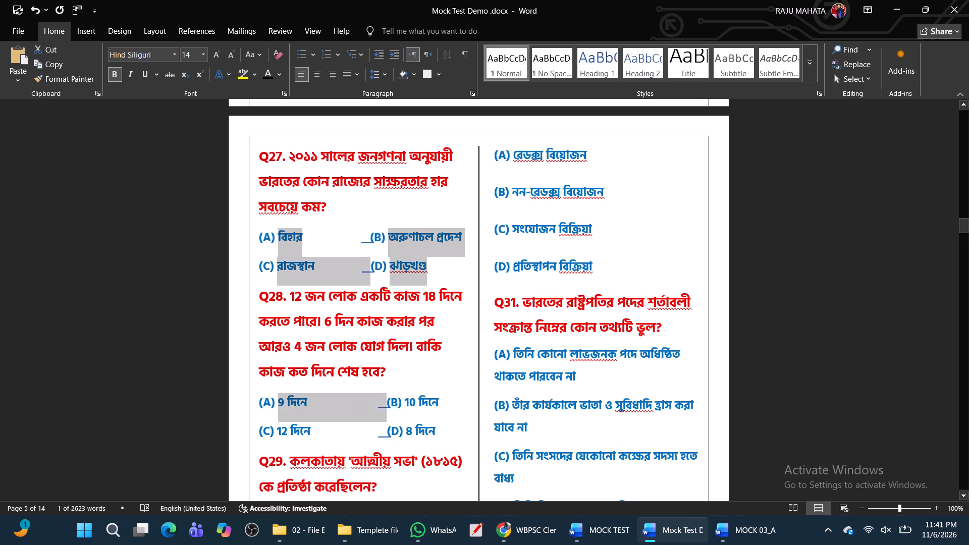
{"action": "left_click_drag", "start_coordinate": [279, 431], "coordinate": [306, 430], "text": "ctrl"}
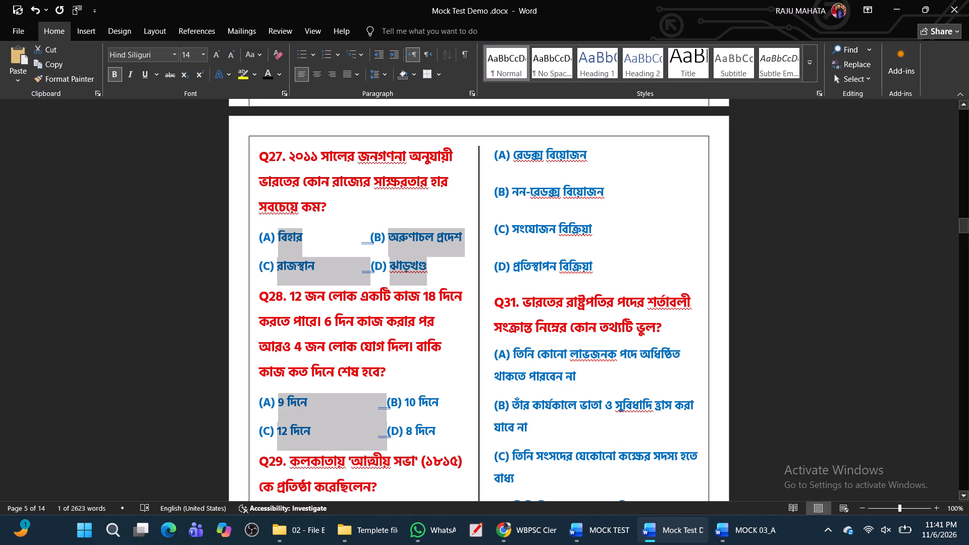
{"action": "left_click_drag", "start_coordinate": [404, 431], "coordinate": [429, 430], "text": "ctrl"}
{"action": "left_click", "coordinate": [429, 430], "text": "ctrl"}
{"action": "left_click", "coordinate": [410, 432], "text": "ctrl"}
{"action": "left_click_drag", "start_coordinate": [403, 402], "coordinate": [446, 403], "text": "ctrl"}
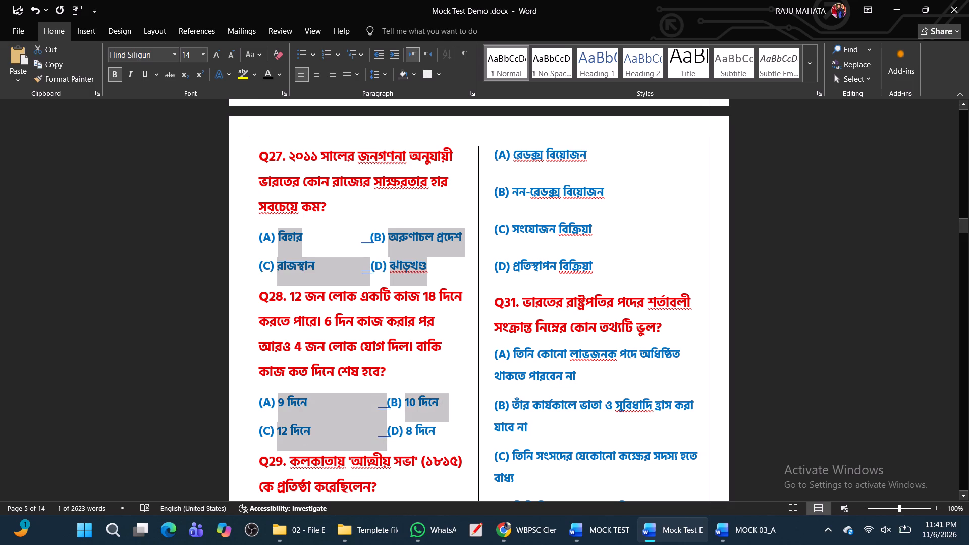
{"action": "left_click_drag", "start_coordinate": [408, 429], "coordinate": [446, 430], "text": "ctrl"}
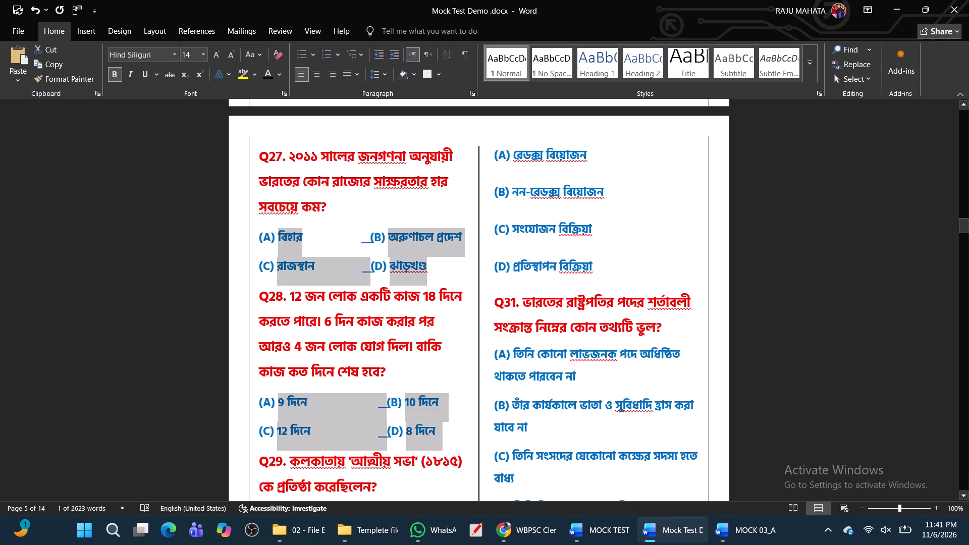
{"action": "left_click_drag", "start_coordinate": [513, 356], "coordinate": [569, 372], "text": "ctrl"}
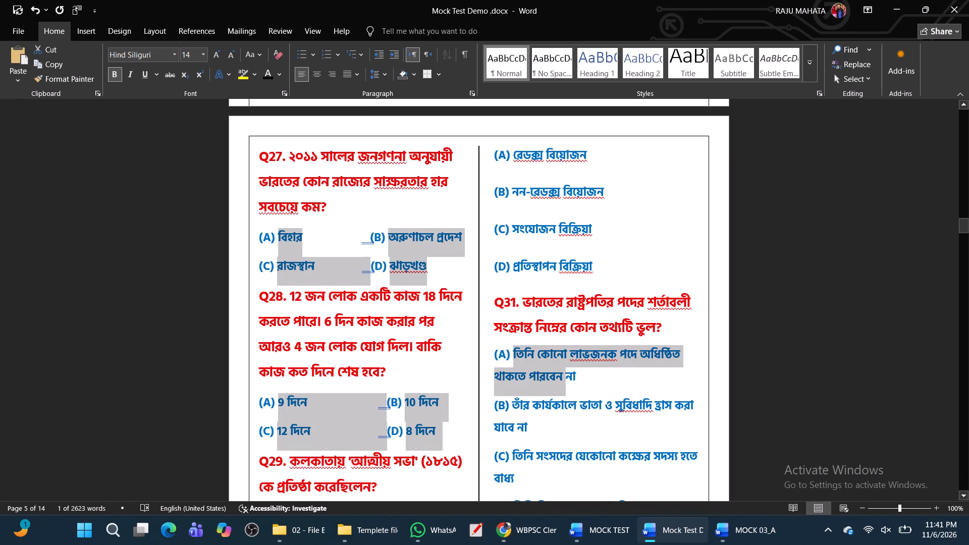
{"action": "left_click_drag", "start_coordinate": [569, 372], "coordinate": [579, 374], "text": "ctrl"}
{"action": "left_click_drag", "start_coordinate": [513, 405], "coordinate": [536, 425], "text": "ctrl"}
{"action": "left_click_drag", "start_coordinate": [513, 455], "coordinate": [521, 475], "text": "ctrl"}
{"action": "left_click_drag", "start_coordinate": [514, 160], "coordinate": [589, 160], "text": "ctrl"}
{"action": "left_click_drag", "start_coordinate": [512, 196], "coordinate": [630, 194], "text": "ctrl"}
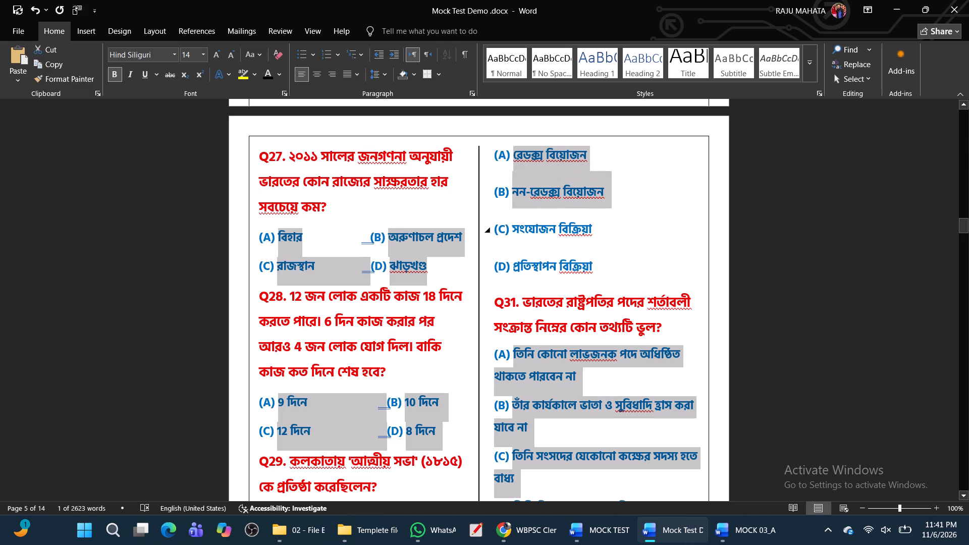
{"action": "left_click_drag", "start_coordinate": [512, 230], "coordinate": [602, 230], "text": "ctrl"}
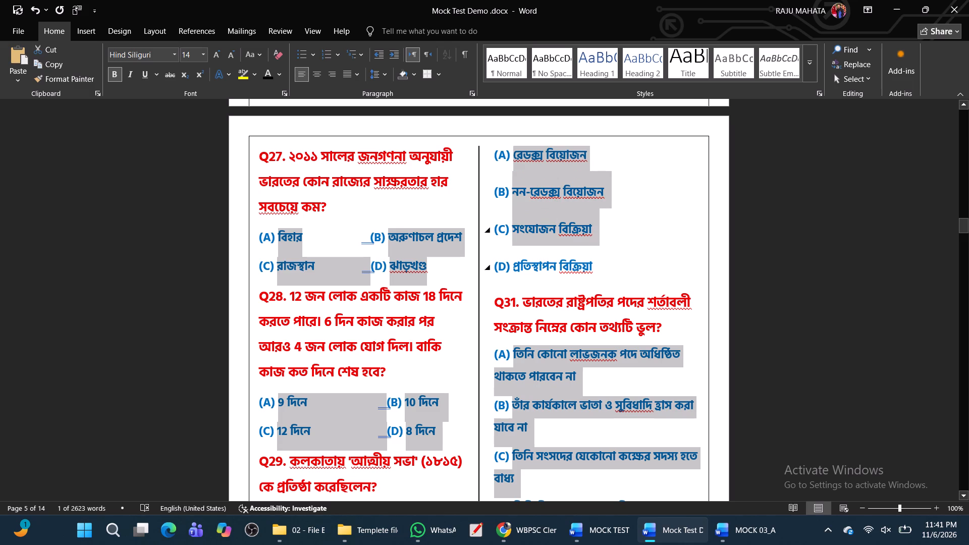
{"action": "left_click_drag", "start_coordinate": [514, 268], "coordinate": [587, 264], "text": "ctrl"}
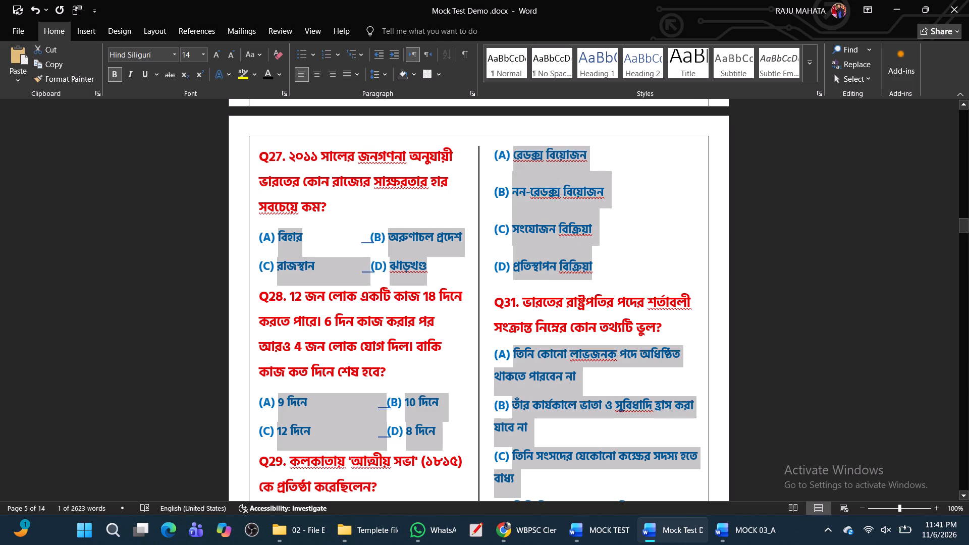
{"action": "left_click", "coordinate": [268, 76], "text": "ctrl"}
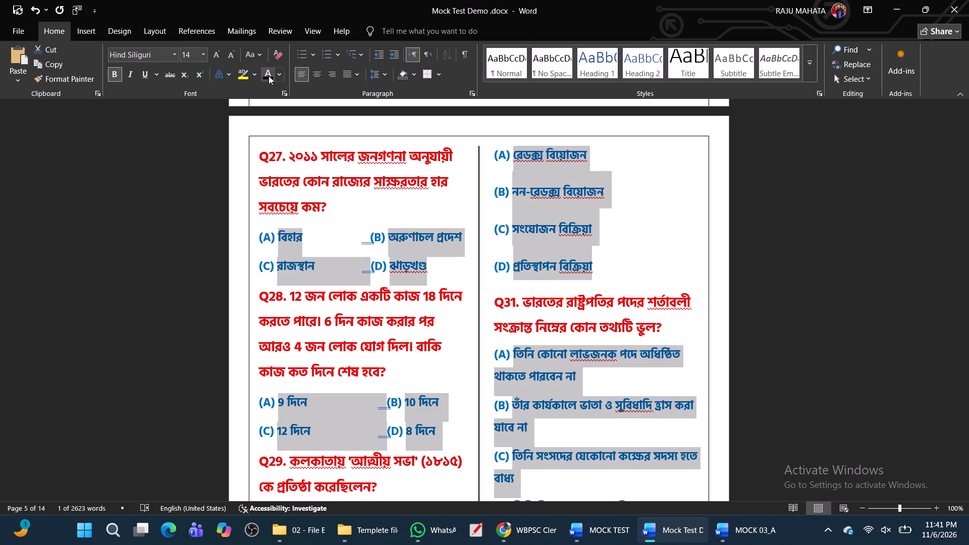
Colour the answer text of all Q29 and Q32 options and Q31's option D black, excluding the option letters.
{"action": "scroll", "coordinate": [327, 239], "scroll_direction": "down", "scroll_amount": 8}
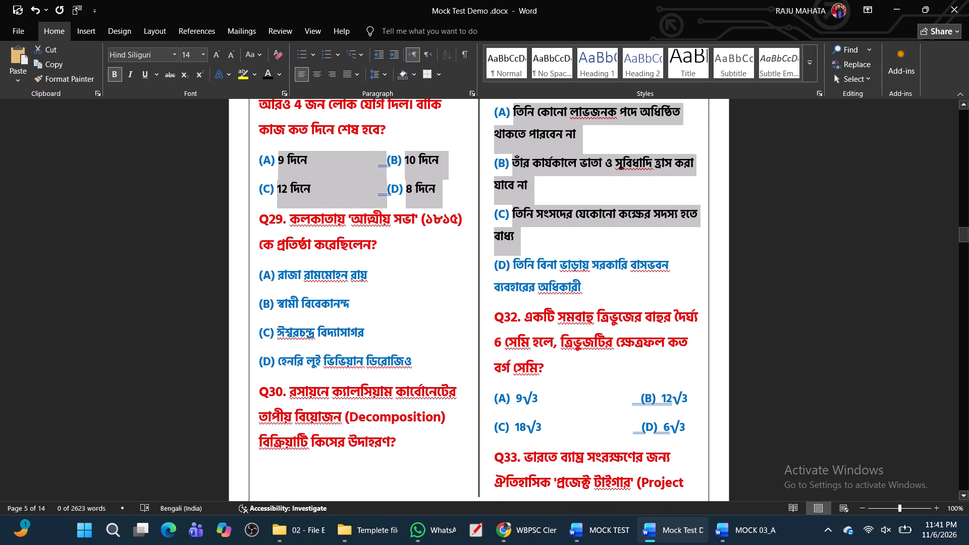
{"action": "left_click_drag", "start_coordinate": [277, 277], "coordinate": [384, 276]}
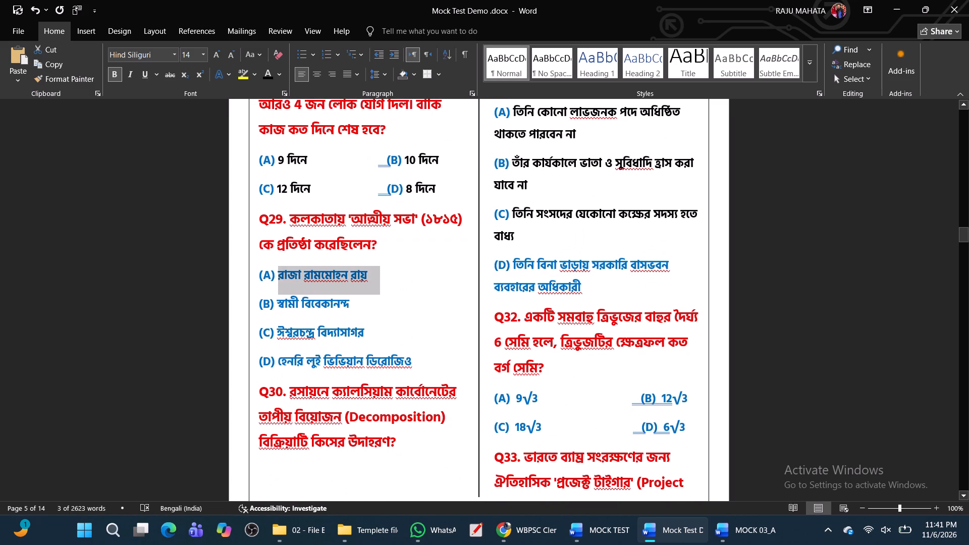
{"action": "left_click_drag", "start_coordinate": [279, 303], "coordinate": [355, 305], "text": "ctrl"}
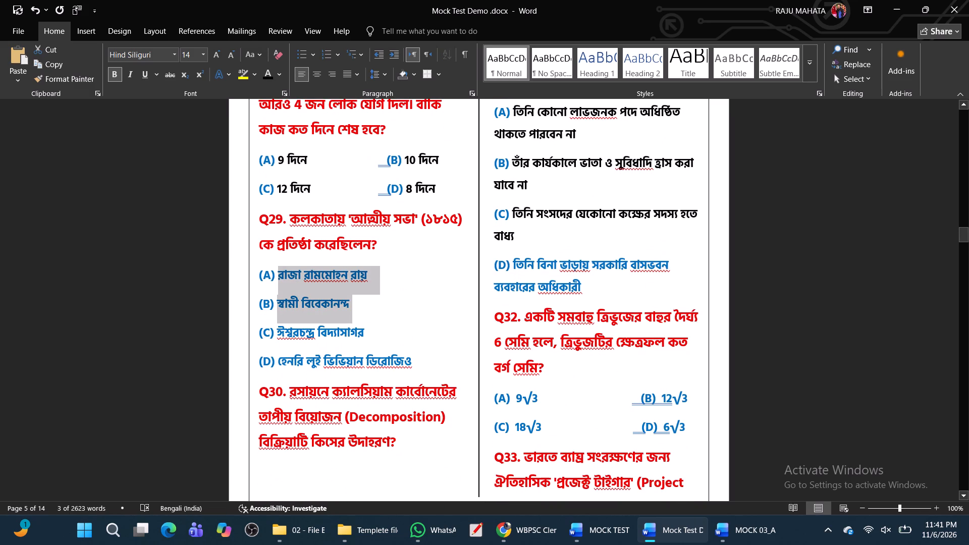
{"action": "left_click_drag", "start_coordinate": [280, 332], "coordinate": [390, 331], "text": "ctrl"}
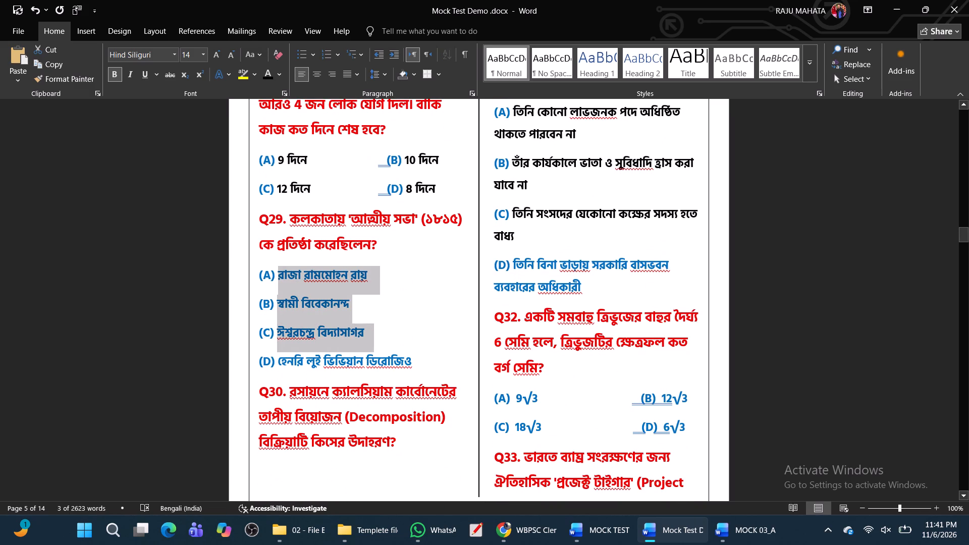
{"action": "left_click_drag", "start_coordinate": [277, 361], "coordinate": [405, 361], "text": "ctrl"}
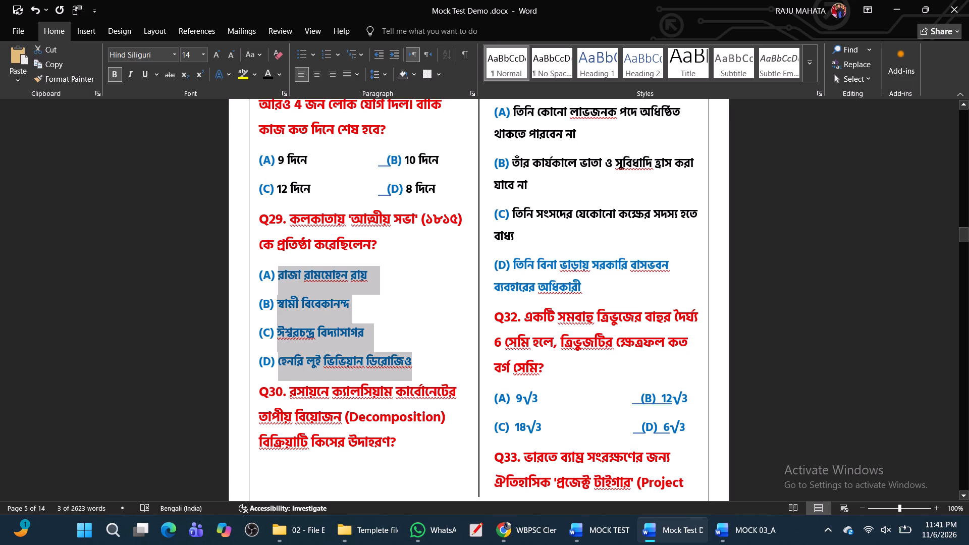
{"action": "left_click_drag", "start_coordinate": [513, 264], "coordinate": [580, 282], "text": "ctrl"}
{"action": "left_click_drag", "start_coordinate": [519, 396], "coordinate": [541, 395], "text": "ctrl"}
{"action": "left_click_drag", "start_coordinate": [518, 397], "coordinate": [542, 400], "text": "ctrl"}
{"action": "left_click", "coordinate": [542, 400], "text": "ctrl"}
{"action": "left_click_drag", "start_coordinate": [516, 398], "coordinate": [538, 398], "text": "ctrl"}
{"action": "triple_click", "coordinate": [522, 423], "text": "ctrl"}
{"action": "left_click", "coordinate": [535, 426], "text": "ctrl"}
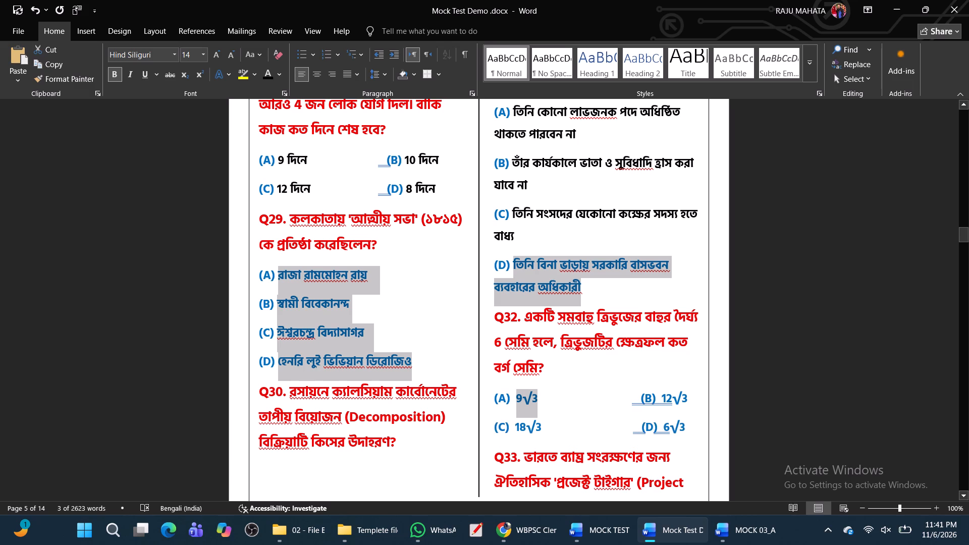
{"action": "left_click_drag", "start_coordinate": [515, 428], "coordinate": [539, 428], "text": "ctrl"}
{"action": "left_click_drag", "start_coordinate": [661, 425], "coordinate": [691, 430], "text": "ctrl"}
{"action": "left_click", "coordinate": [672, 431], "text": "ctrl"}
{"action": "left_click_drag", "start_coordinate": [664, 425], "coordinate": [687, 428], "text": "ctrl"}
{"action": "left_click_drag", "start_coordinate": [663, 399], "coordinate": [686, 400], "text": "ctrl"}
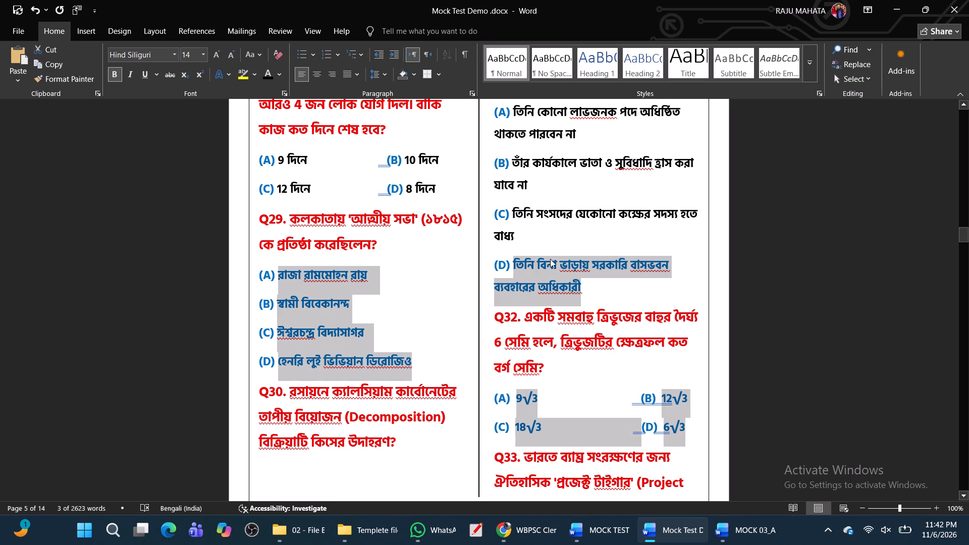
{"action": "left_click", "coordinate": [267, 75]}
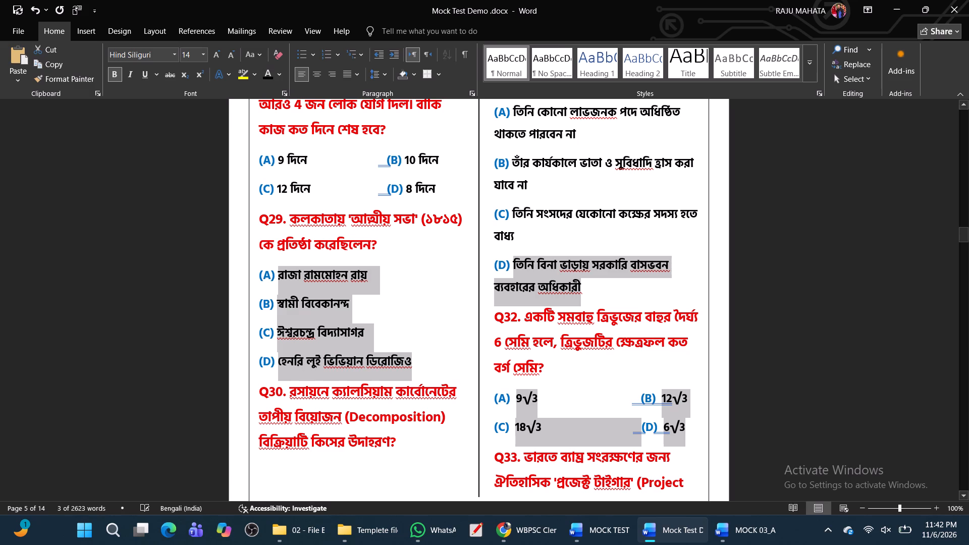
Select together the answer text of all Q33 options and Q37's options C and D, excluding the option letters.
{"action": "scroll", "coordinate": [356, 240], "scroll_direction": "down", "scroll_amount": 15}
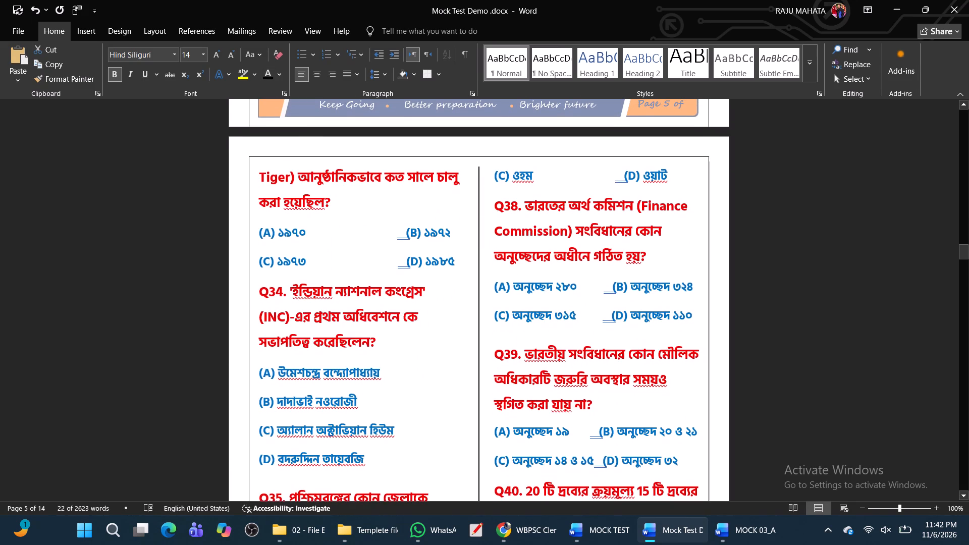
{"action": "double_click", "coordinate": [294, 233], "text": "ctrl"}
{"action": "double_click", "coordinate": [290, 256], "text": "ctrl"}
{"action": "double_click", "coordinate": [441, 264], "text": "ctrl"}
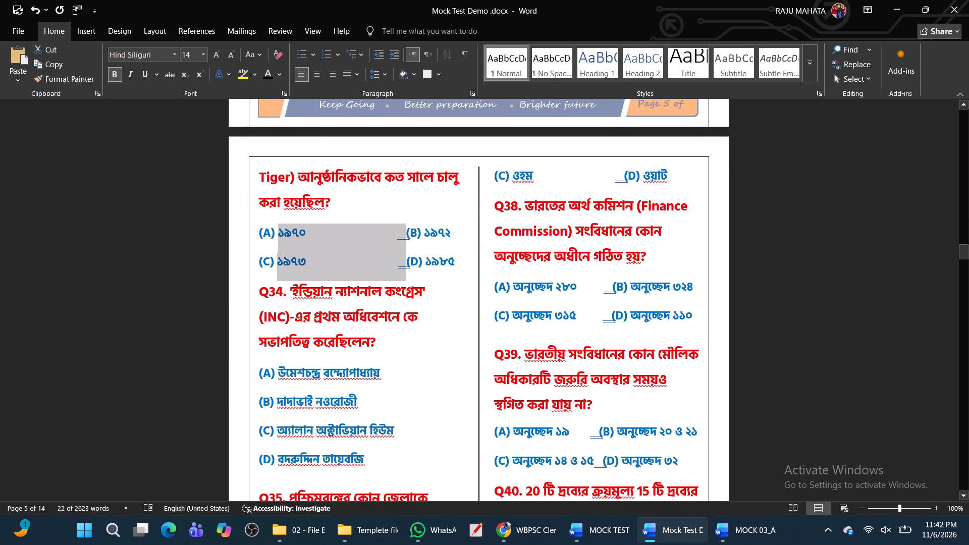
{"action": "double_click", "coordinate": [437, 231], "text": "ctrl"}
{"action": "double_click", "coordinate": [525, 173], "text": "ctrl"}
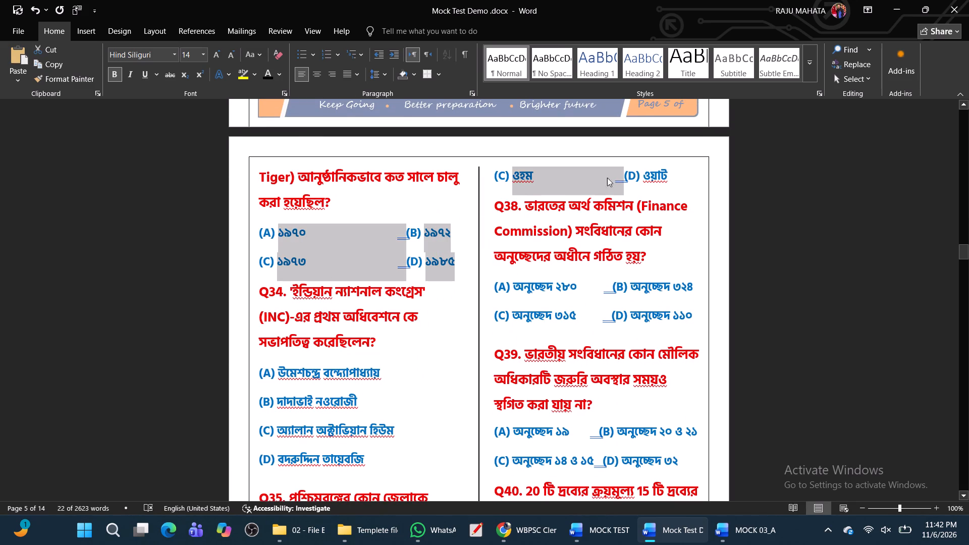
{"action": "double_click", "coordinate": [657, 177], "text": "ctrl"}
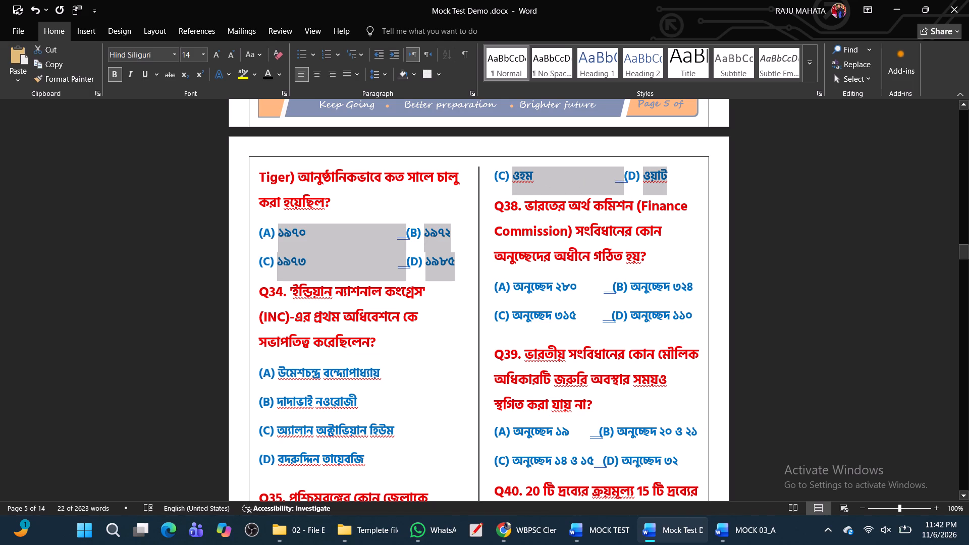
Add the full answer text of all four Q34 options to the current selection, excluding the option letters.
{"action": "double_click", "coordinate": [320, 373], "text": "ctrl"}
{"action": "double_click", "coordinate": [302, 405], "text": "ctrl"}
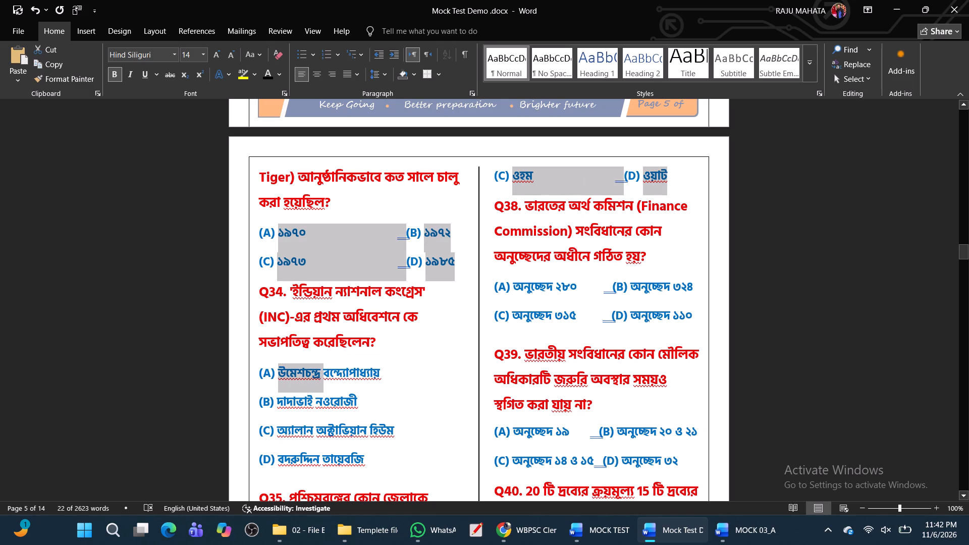
{"action": "double_click", "coordinate": [299, 435], "text": "ctrl"}
{"action": "double_click", "coordinate": [297, 458], "text": "ctrl"}
{"action": "double_click", "coordinate": [341, 457], "text": "ctrl"}
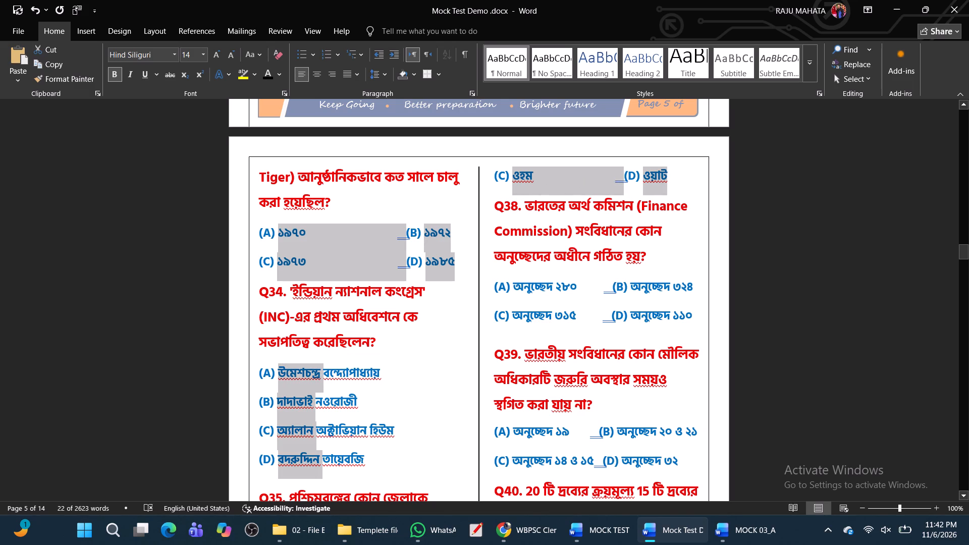
{"action": "double_click", "coordinate": [339, 424], "text": "ctrl"}
{"action": "double_click", "coordinate": [381, 430], "text": "ctrl"}
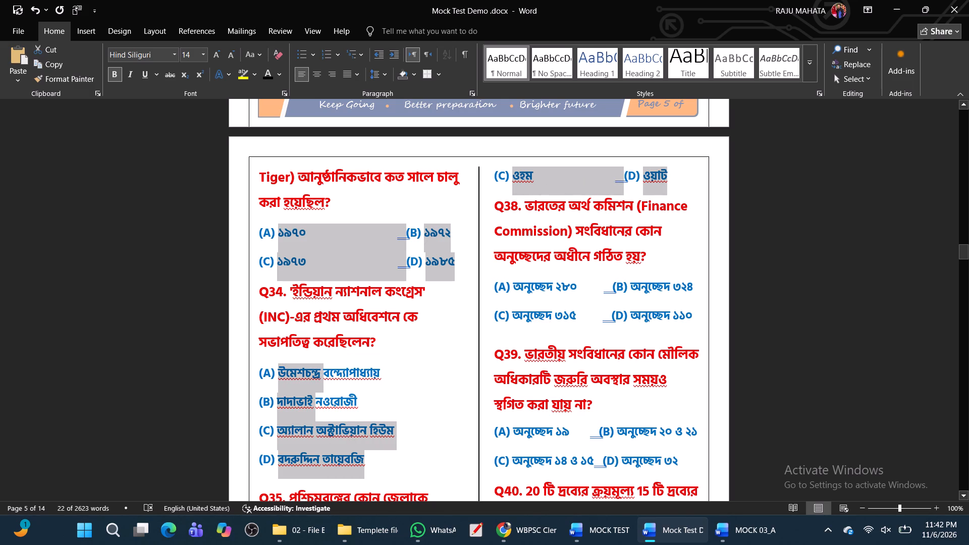
{"action": "double_click", "coordinate": [339, 402], "text": "ctrl"}
{"action": "double_click", "coordinate": [353, 375], "text": "ctrl"}
Add the answer text of all four Q38 options to the current selection, excluding the option letters.
{"action": "double_click", "coordinate": [540, 289], "text": "ctrl"}
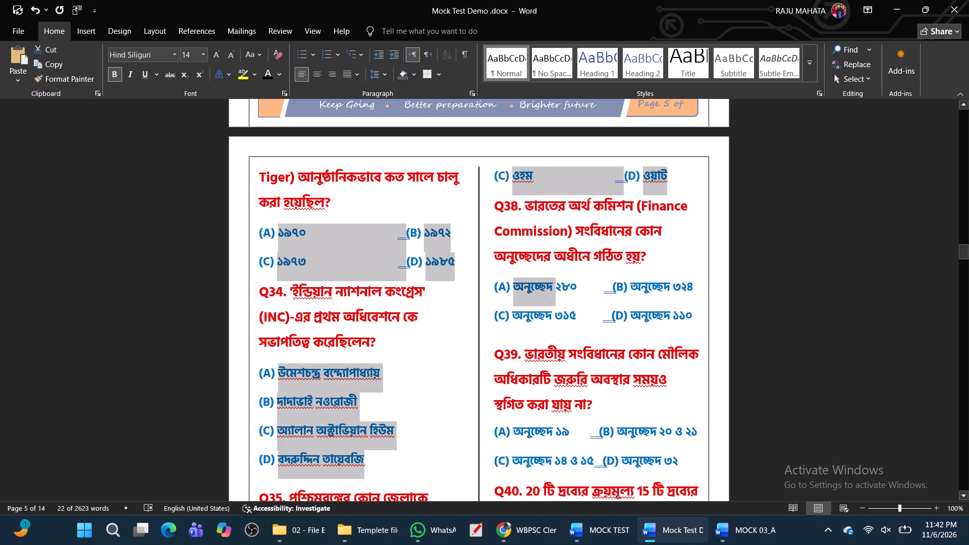
{"action": "double_click", "coordinate": [562, 289], "text": "ctrl"}
{"action": "double_click", "coordinate": [545, 317], "text": "ctrl"}
{"action": "double_click", "coordinate": [567, 318], "text": "ctrl"}
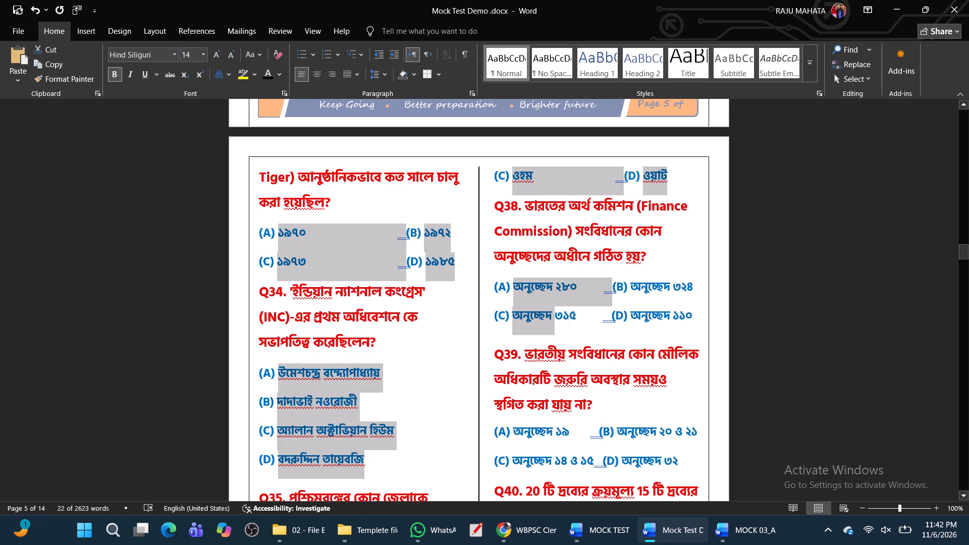
{"action": "double_click", "coordinate": [633, 316], "text": "ctrl"}
{"action": "double_click", "coordinate": [674, 315], "text": "ctrl"}
{"action": "double_click", "coordinate": [651, 292], "text": "ctrl"}
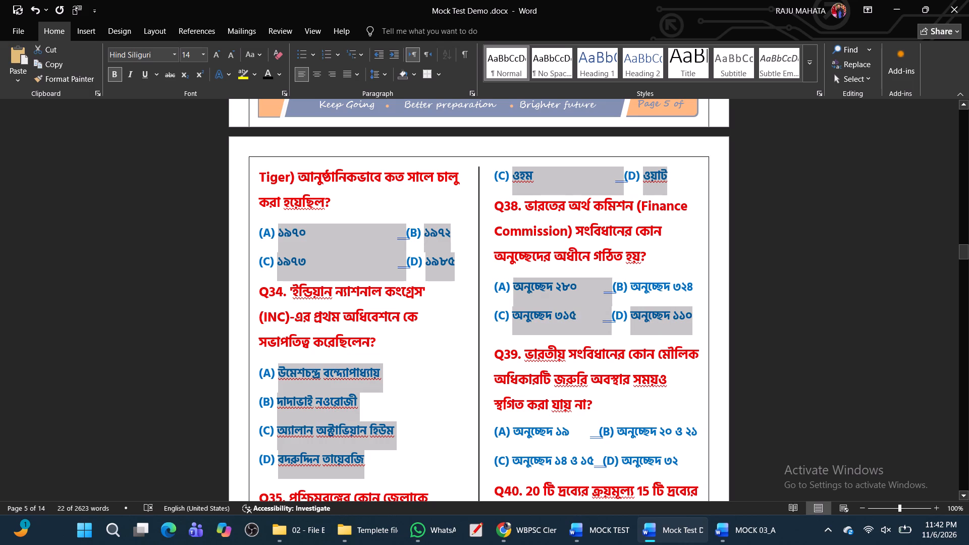
{"action": "double_click", "coordinate": [690, 293], "text": "ctrl"}
Add the complete answer text of all four Q39 options, including the article numbers, to the selection without the option letters.
{"action": "double_click", "coordinate": [646, 435], "text": "ctrl"}
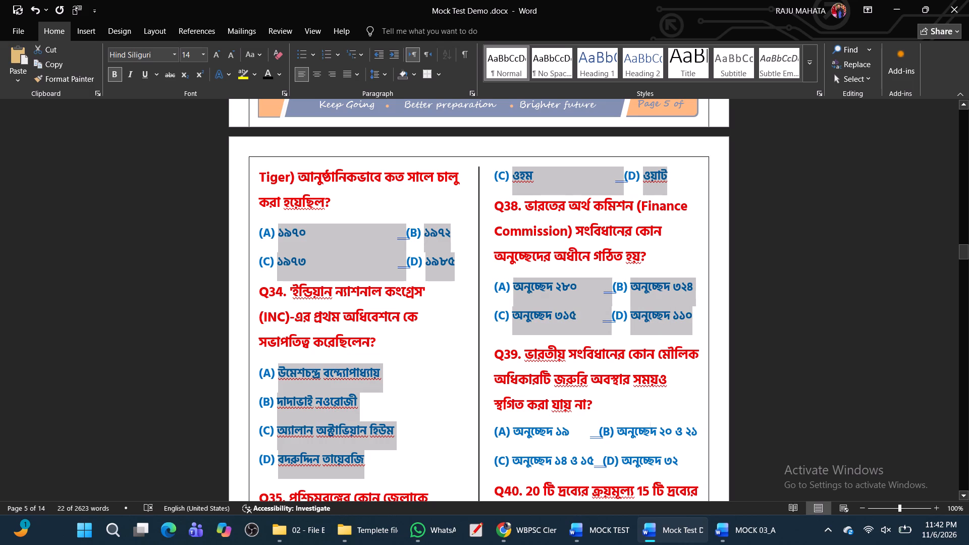
{"action": "double_click", "coordinate": [670, 427], "text": "ctrl"}
{"action": "double_click", "coordinate": [691, 432], "text": "ctrl"}
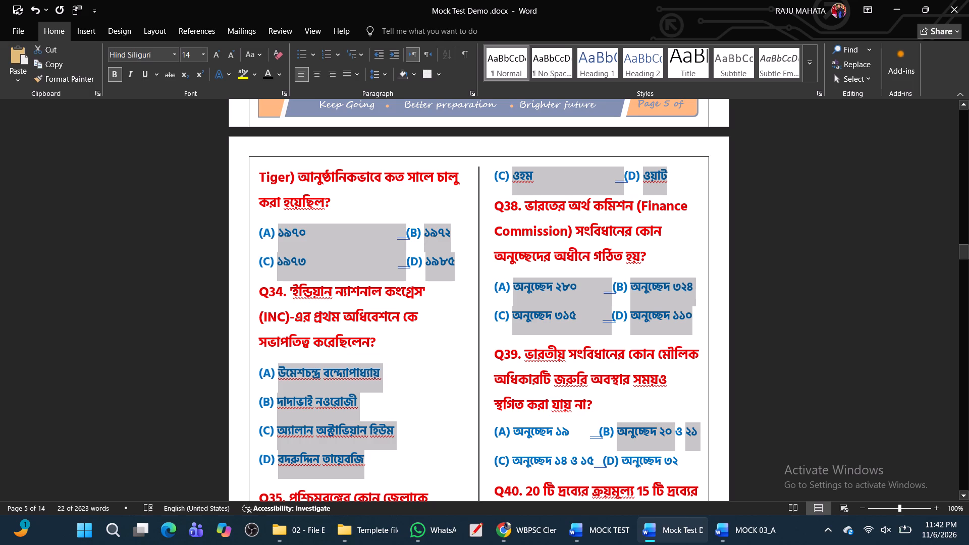
{"action": "double_click", "coordinate": [680, 432], "text": "ctrl"}
{"action": "double_click", "coordinate": [537, 435], "text": "ctrl"}
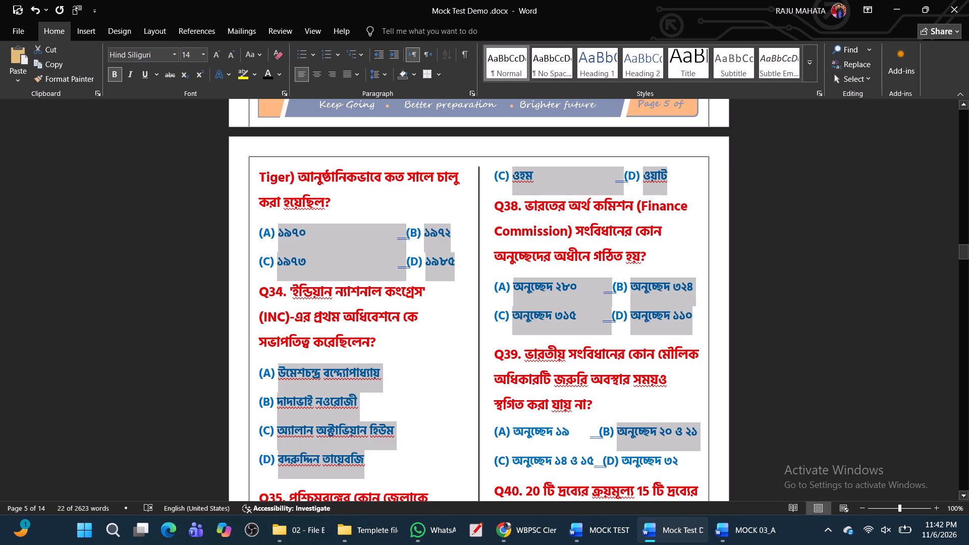
{"action": "double_click", "coordinate": [563, 435], "text": "ctrl"}
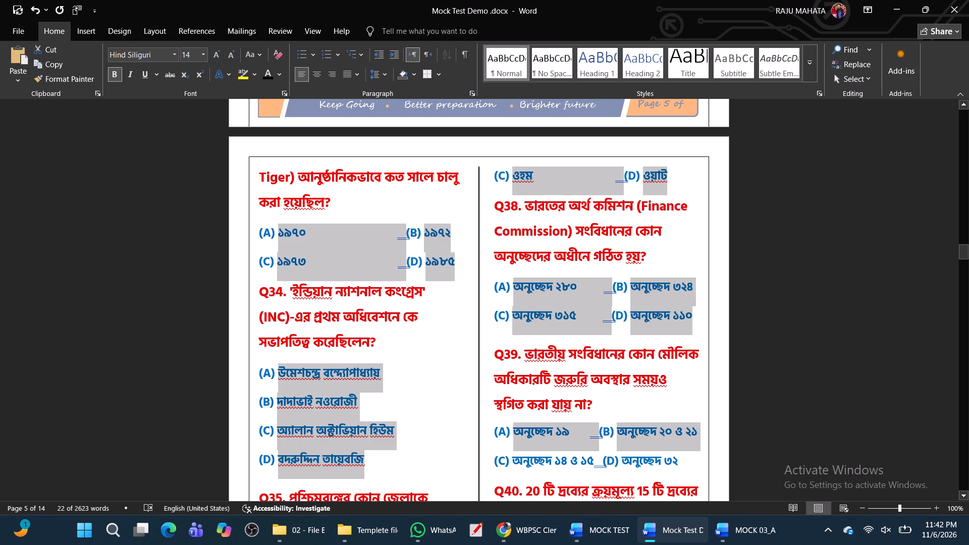
{"action": "double_click", "coordinate": [534, 463], "text": "ctrl"}
{"action": "double_click", "coordinate": [556, 461], "text": "ctrl"}
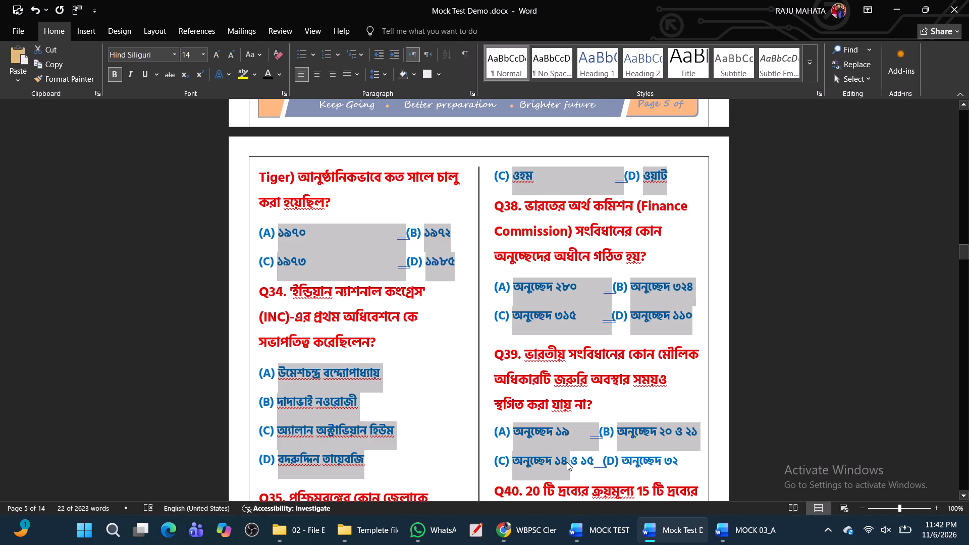
{"action": "double_click", "coordinate": [568, 462], "text": "ctrl"}
{"action": "double_click", "coordinate": [574, 461], "text": "ctrl"}
{"action": "double_click", "coordinate": [585, 461], "text": "ctrl"}
{"action": "double_click", "coordinate": [645, 462], "text": "ctrl"}
{"action": "double_click", "coordinate": [675, 461], "text": "ctrl"}
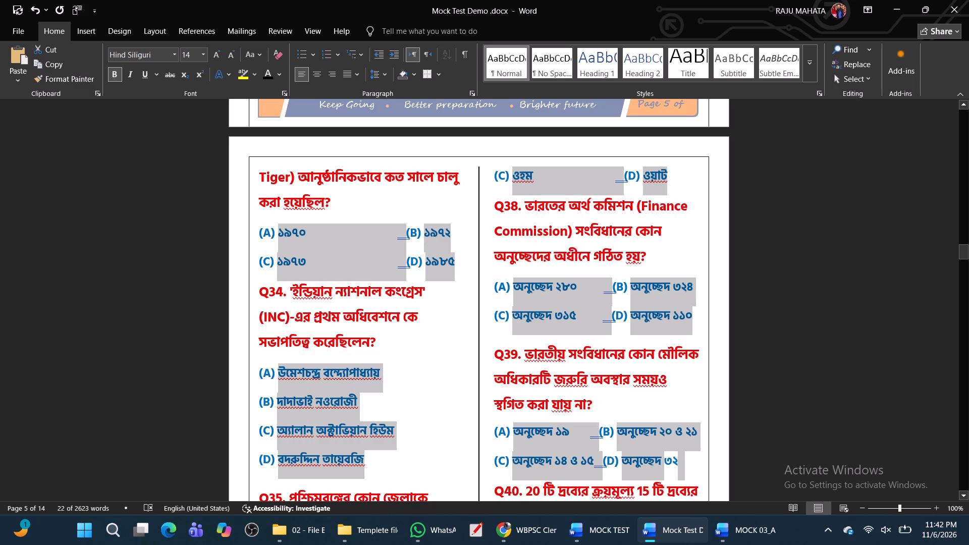
{"action": "double_click", "coordinate": [670, 465], "text": "ctrl"}
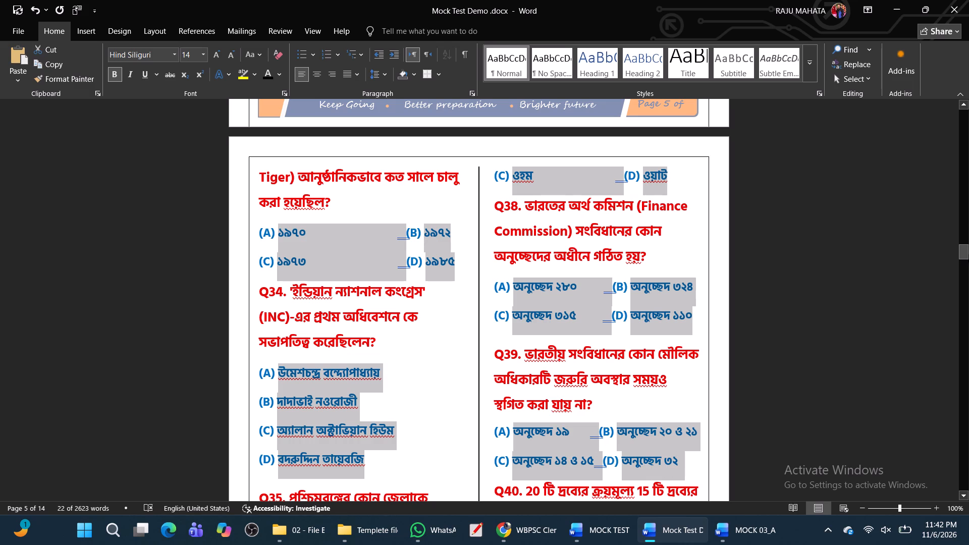
Add the answer text of all four Q35 options to the current selection, excluding the option letters.
{"action": "left_click_drag", "start_coordinate": [968, 254], "coordinate": [968, 270], "text": "ctrl"}
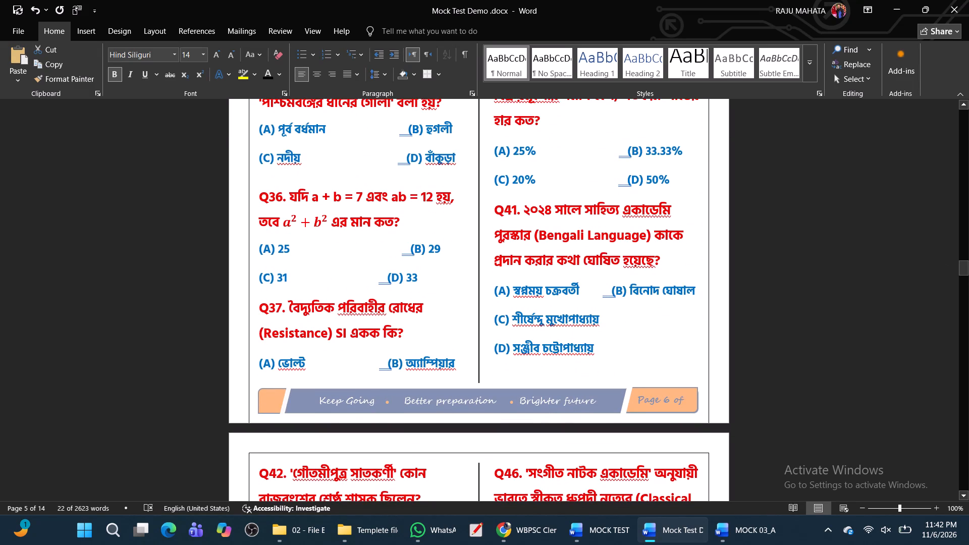
{"action": "double_click", "coordinate": [287, 131], "text": "ctrl"}
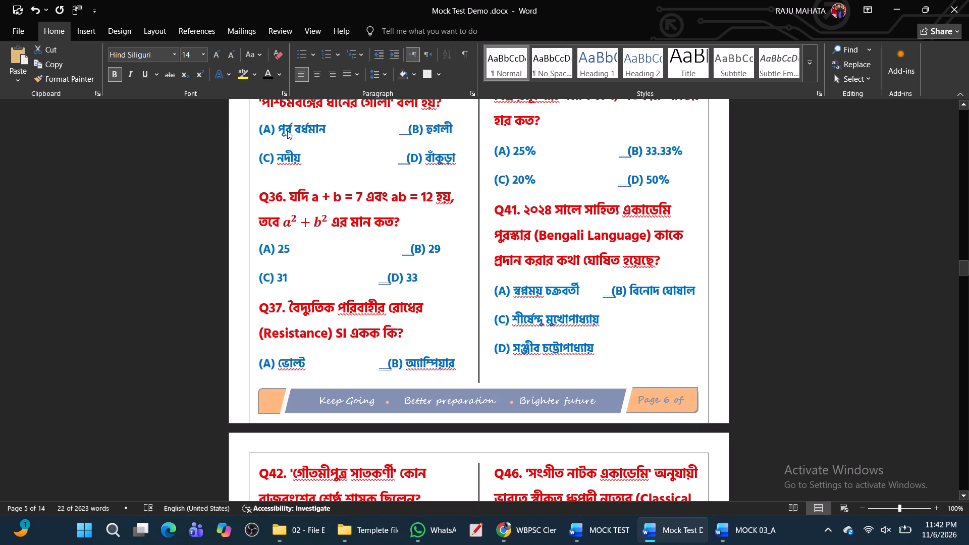
{"action": "double_click", "coordinate": [299, 131], "text": "ctrl"}
{"action": "double_click", "coordinate": [285, 161], "text": "ctrl"}
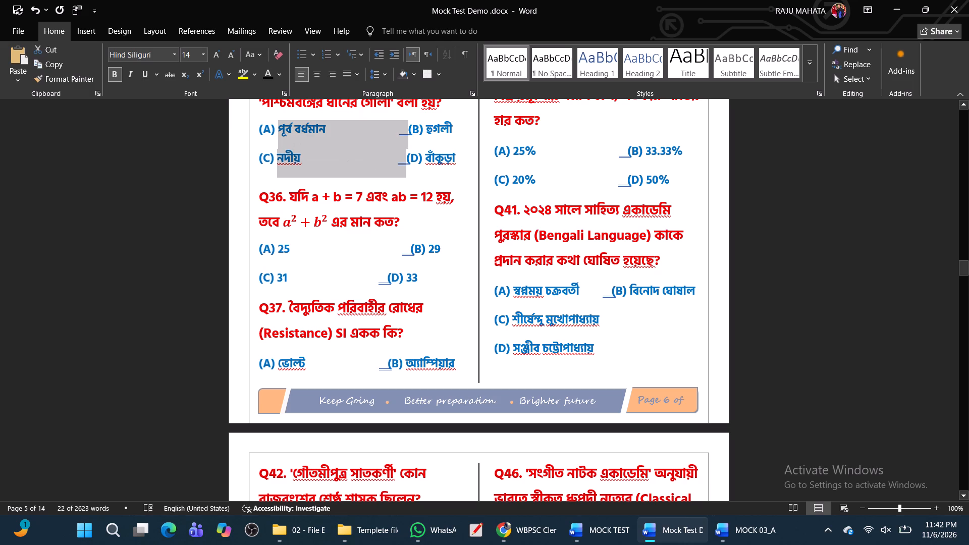
{"action": "double_click", "coordinate": [436, 158], "text": "ctrl"}
{"action": "double_click", "coordinate": [434, 128], "text": "ctrl"}
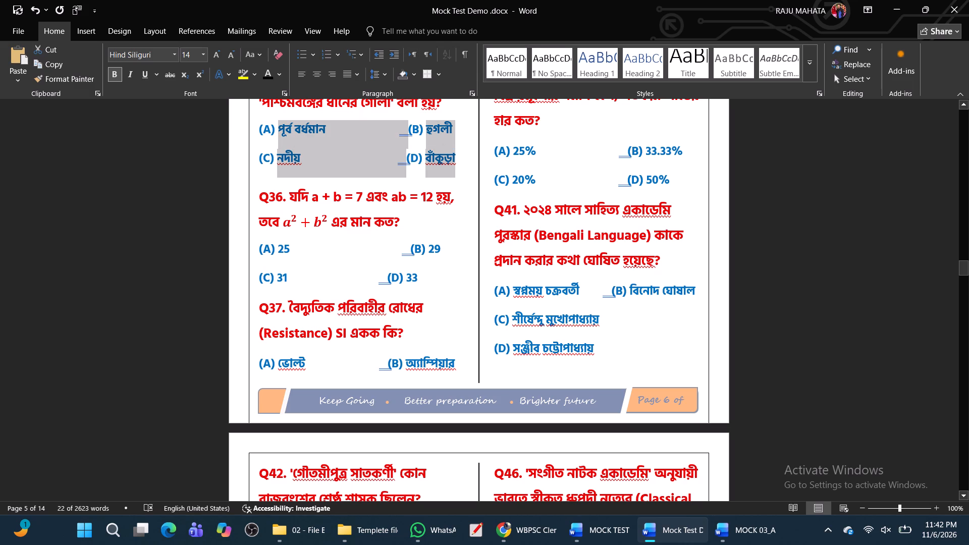
Add the percentages of all four Q40 options, including their percent signs, to the selection without the option letters.
{"action": "double_click", "coordinate": [519, 153], "text": "ctrl"}
{"action": "double_click", "coordinate": [529, 155], "text": "ctrl"}
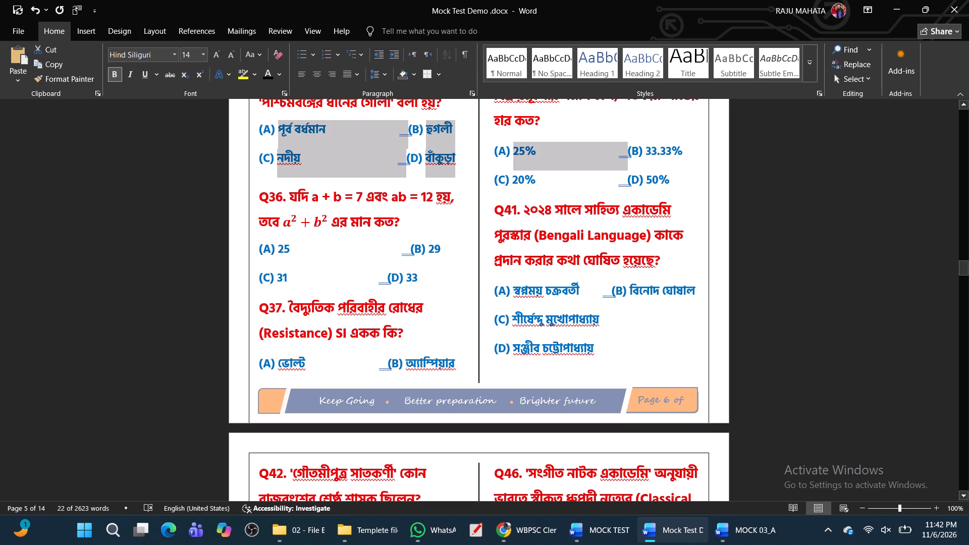
{"action": "double_click", "coordinate": [521, 182], "text": "ctrl"}
{"action": "double_click", "coordinate": [517, 182], "text": "ctrl"}
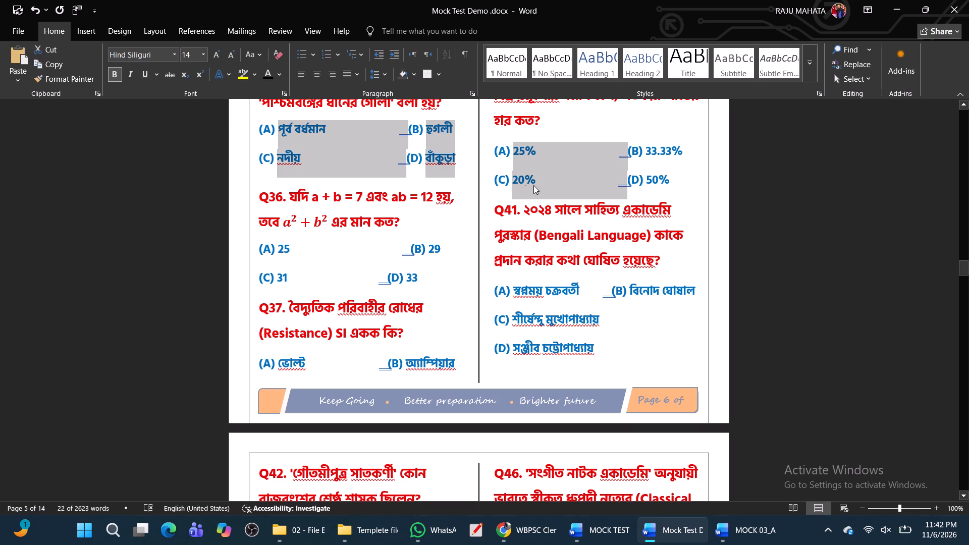
{"action": "double_click", "coordinate": [652, 181], "text": "ctrl"}
{"action": "double_click", "coordinate": [652, 150], "text": "ctrl"}
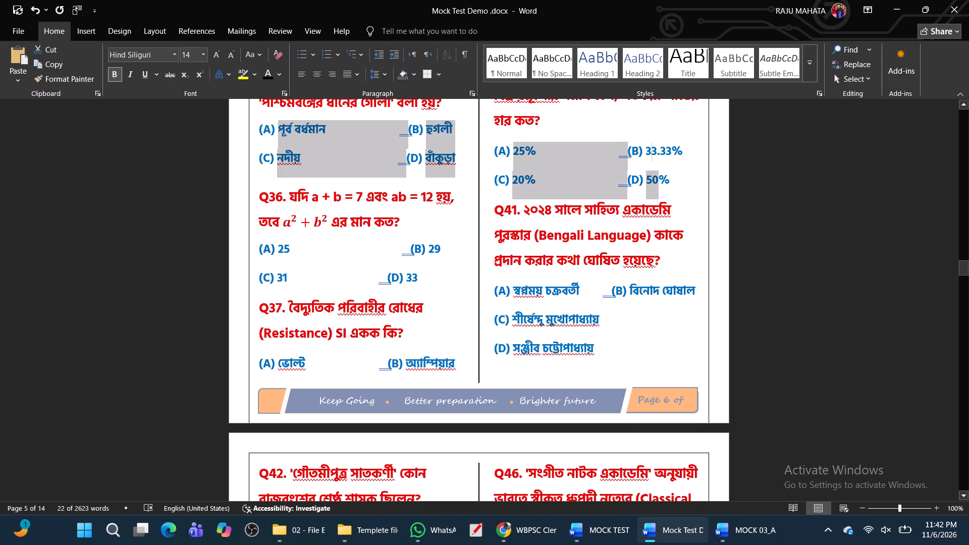
{"action": "double_click", "coordinate": [661, 150], "text": "ctrl"}
{"action": "double_click", "coordinate": [658, 151], "text": "ctrl"}
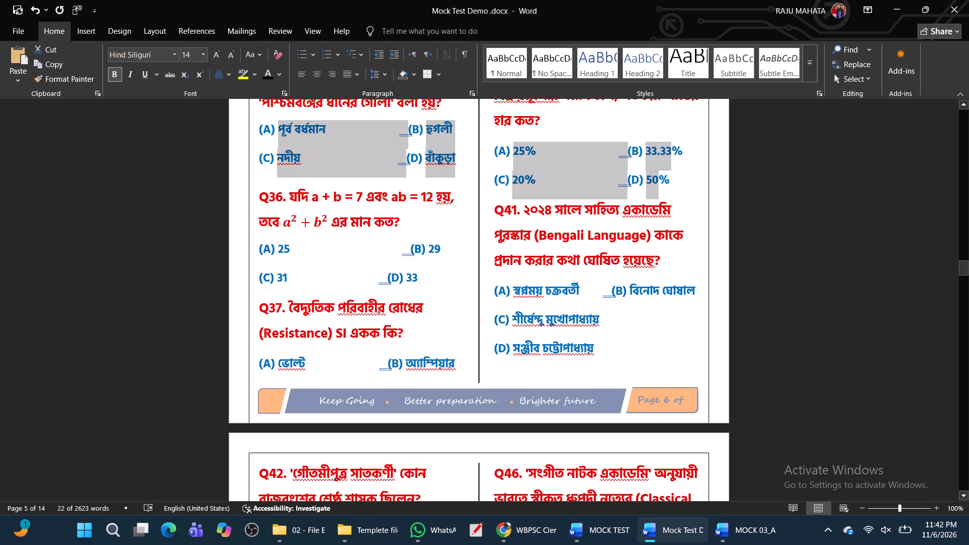
{"action": "double_click", "coordinate": [679, 148], "text": "ctrl"}
{"action": "double_click", "coordinate": [666, 178], "text": "ctrl"}
{"action": "double_click", "coordinate": [662, 179], "text": "ctrl"}
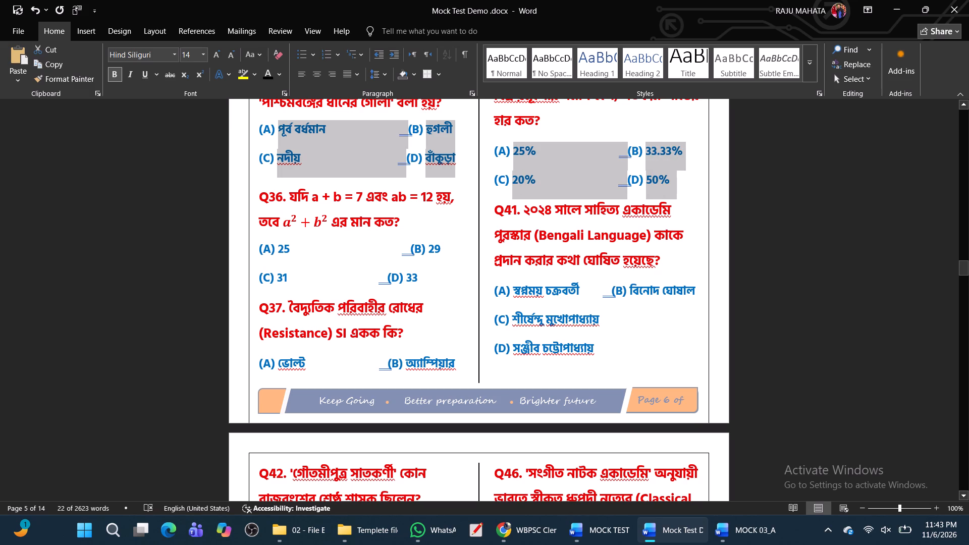
Add the answer text of all Q36 options and Q37's options A and B to the selection, excluding the option letters.
{"action": "double_click", "coordinate": [432, 249], "text": "ctrl"}
{"action": "double_click", "coordinate": [411, 279], "text": "ctrl"}
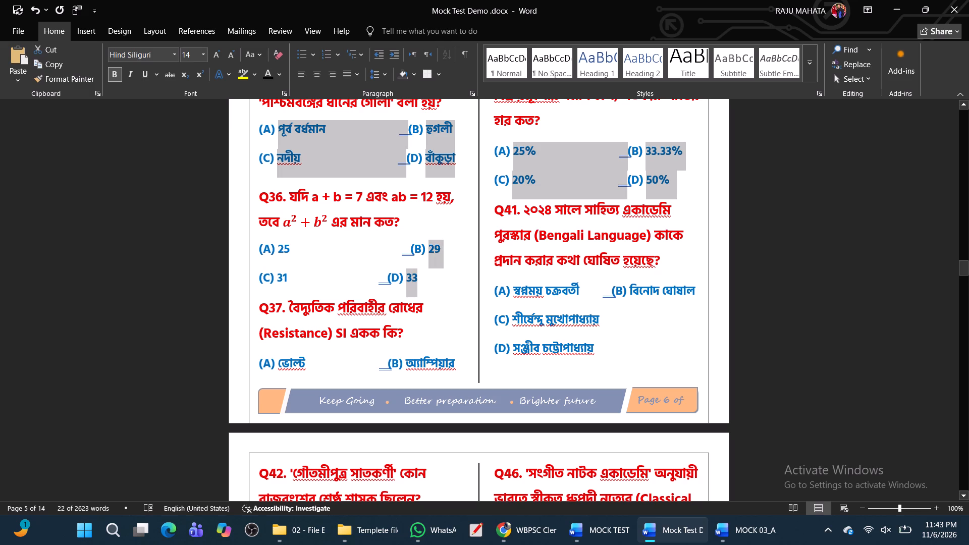
{"action": "double_click", "coordinate": [283, 251], "text": "ctrl"}
{"action": "double_click", "coordinate": [279, 277], "text": "ctrl"}
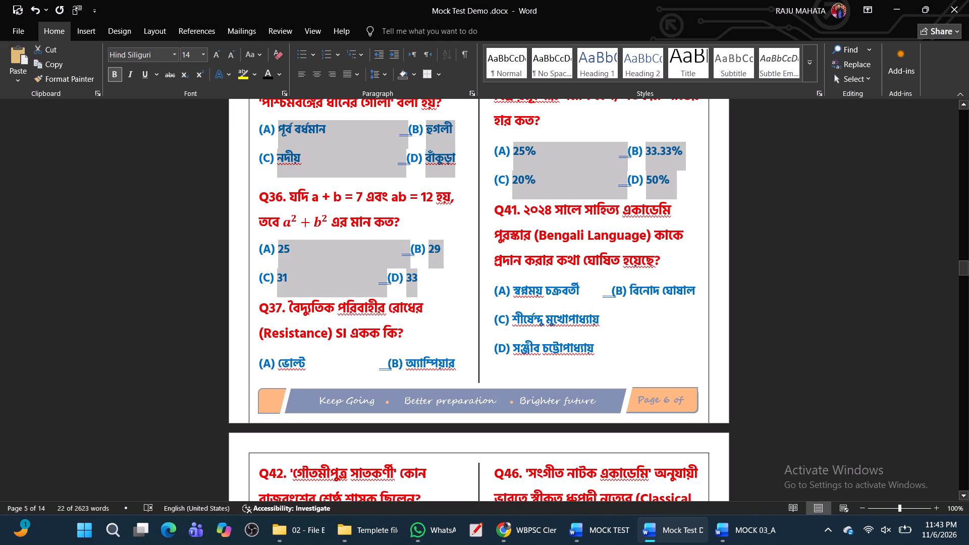
{"action": "double_click", "coordinate": [294, 362], "text": "ctrl"}
{"action": "double_click", "coordinate": [426, 366], "text": "ctrl"}
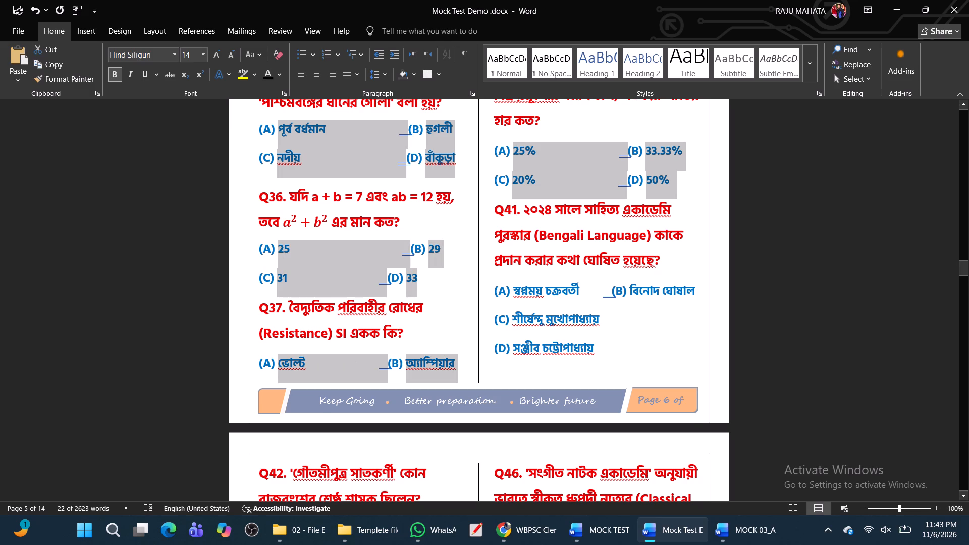
Add the answer text of all four Q41 options to the selection without the option letters, and colour all selected answers black.
{"action": "double_click", "coordinate": [523, 346], "text": "ctrl"}
{"action": "double_click", "coordinate": [559, 347], "text": "ctrl"}
{"action": "double_click", "coordinate": [551, 324], "text": "ctrl"}
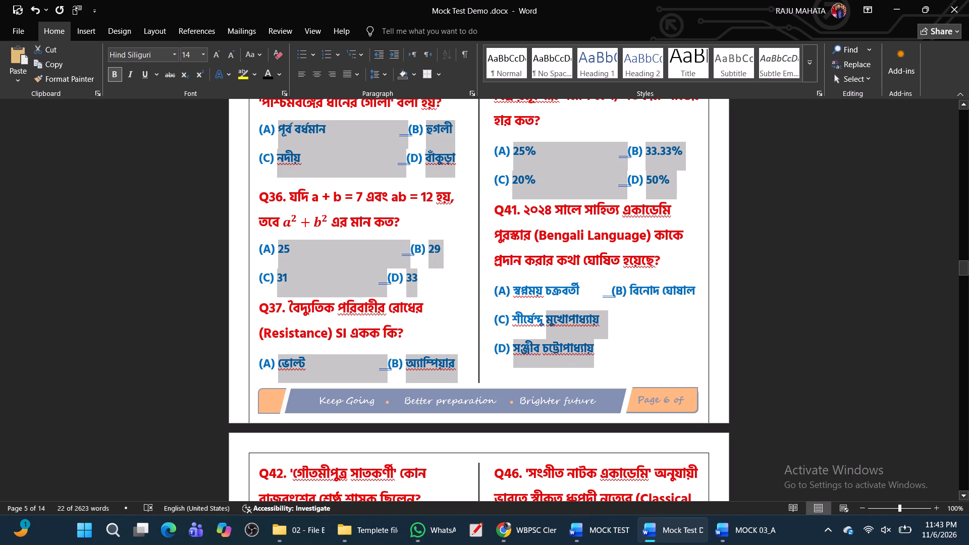
{"action": "double_click", "coordinate": [527, 320], "text": "ctrl"}
{"action": "double_click", "coordinate": [529, 295], "text": "ctrl"}
{"action": "double_click", "coordinate": [556, 292], "text": "ctrl"}
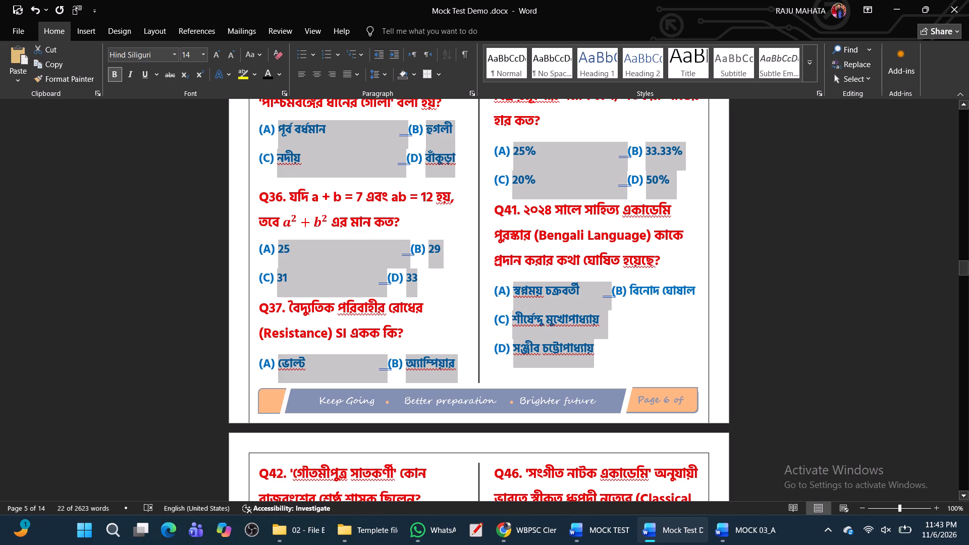
{"action": "double_click", "coordinate": [638, 293], "text": "ctrl"}
{"action": "double_click", "coordinate": [682, 293], "text": "ctrl"}
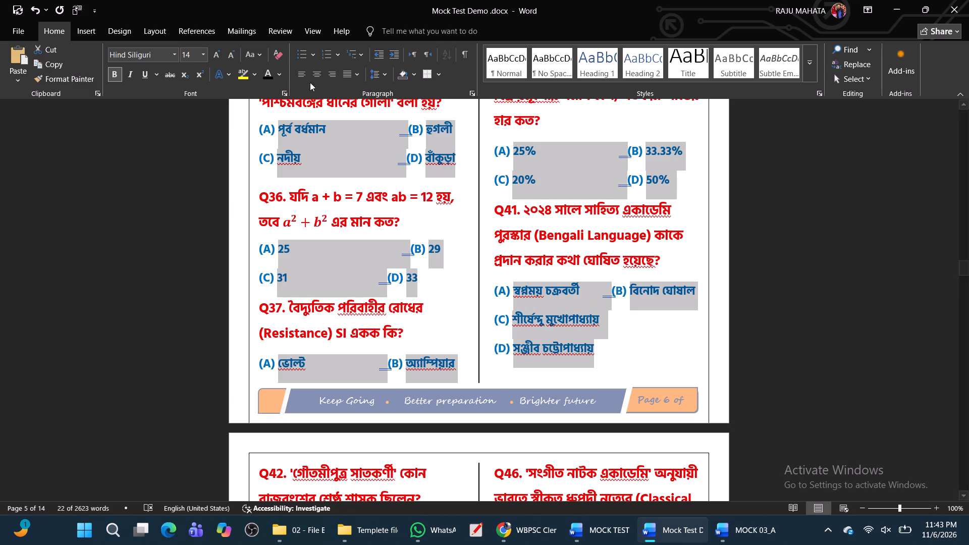
{"action": "left_click", "coordinate": [267, 75]}
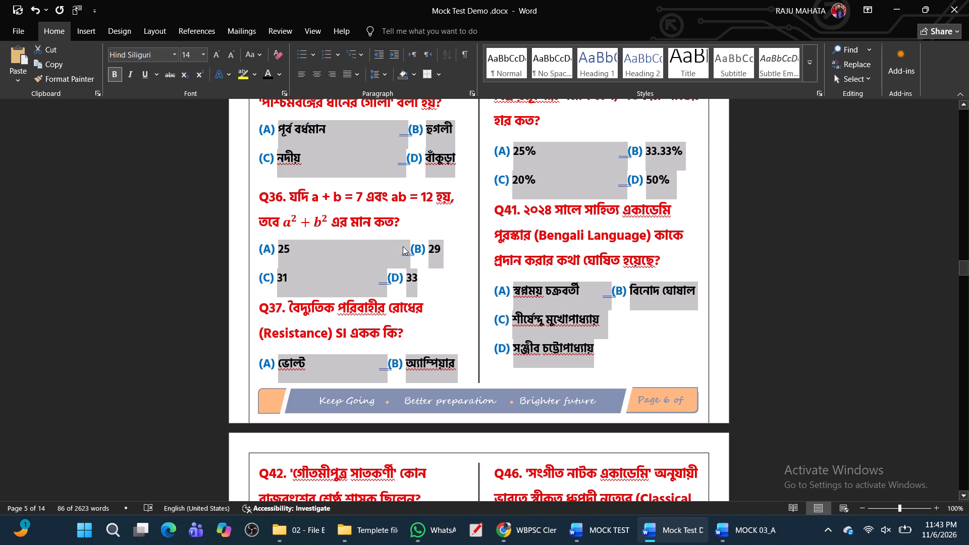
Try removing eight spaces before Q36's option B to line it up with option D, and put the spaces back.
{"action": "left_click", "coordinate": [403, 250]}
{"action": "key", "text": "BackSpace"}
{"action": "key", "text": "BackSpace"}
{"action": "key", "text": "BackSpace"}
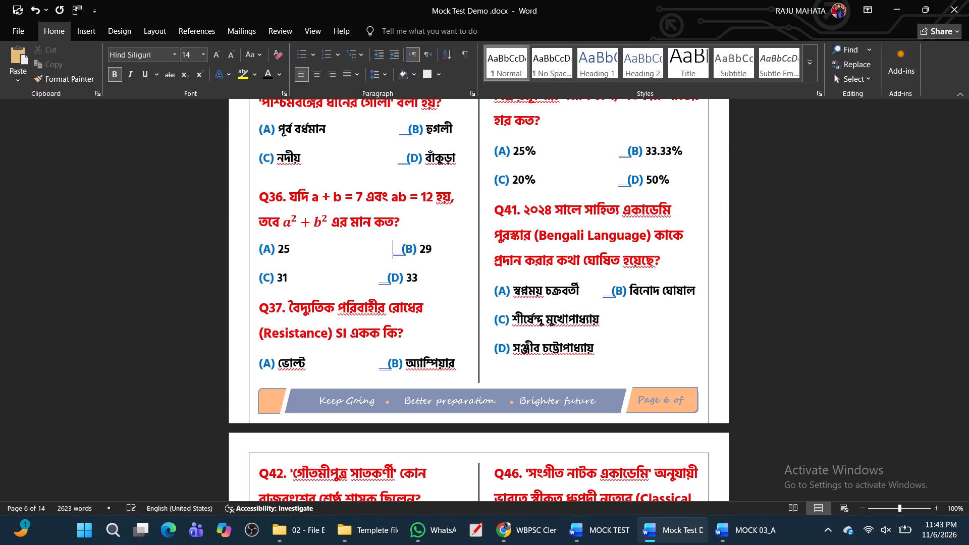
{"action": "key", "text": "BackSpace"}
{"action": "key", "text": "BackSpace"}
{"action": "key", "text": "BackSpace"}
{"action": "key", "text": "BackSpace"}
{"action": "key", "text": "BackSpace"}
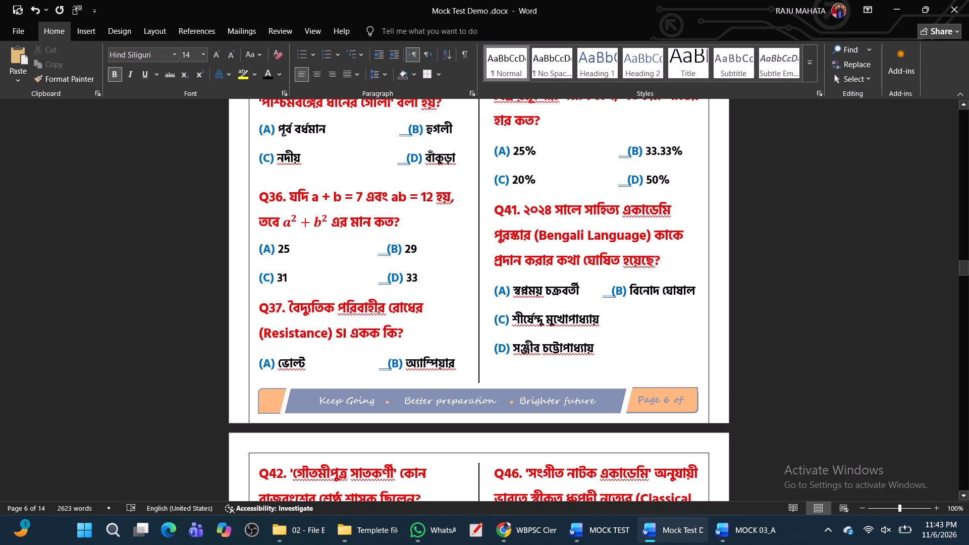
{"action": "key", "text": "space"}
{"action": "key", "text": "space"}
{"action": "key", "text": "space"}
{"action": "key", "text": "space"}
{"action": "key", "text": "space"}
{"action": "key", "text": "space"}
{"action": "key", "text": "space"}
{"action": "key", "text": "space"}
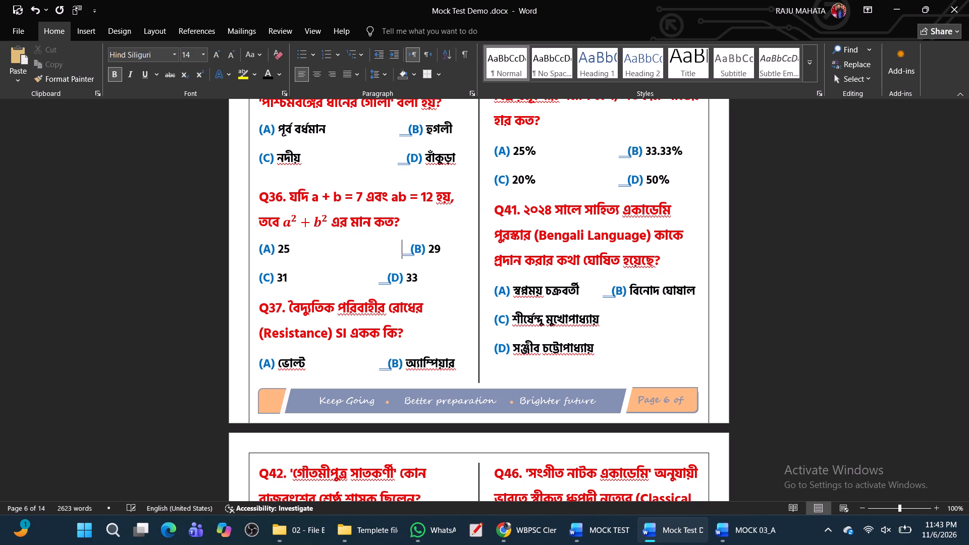
Insert eight spaces before Q36's option D to align it under option B.
{"action": "left_click", "coordinate": [374, 284]}
{"action": "key", "text": "space"}
{"action": "key", "text": "space"}
{"action": "key", "text": "space"}
{"action": "key", "text": "space"}
{"action": "key", "text": "space"}
{"action": "key", "text": "space"}
{"action": "key", "text": "space"}
{"action": "key", "text": "space"}
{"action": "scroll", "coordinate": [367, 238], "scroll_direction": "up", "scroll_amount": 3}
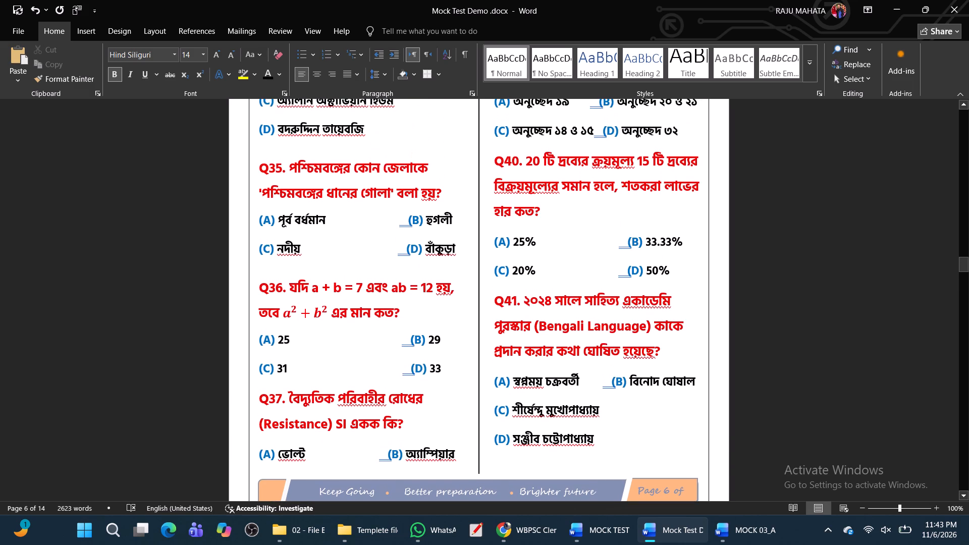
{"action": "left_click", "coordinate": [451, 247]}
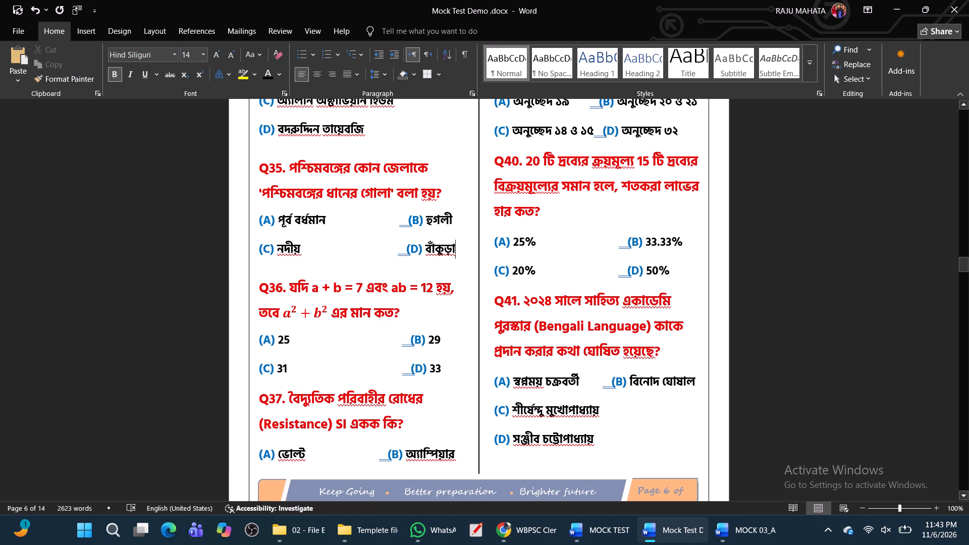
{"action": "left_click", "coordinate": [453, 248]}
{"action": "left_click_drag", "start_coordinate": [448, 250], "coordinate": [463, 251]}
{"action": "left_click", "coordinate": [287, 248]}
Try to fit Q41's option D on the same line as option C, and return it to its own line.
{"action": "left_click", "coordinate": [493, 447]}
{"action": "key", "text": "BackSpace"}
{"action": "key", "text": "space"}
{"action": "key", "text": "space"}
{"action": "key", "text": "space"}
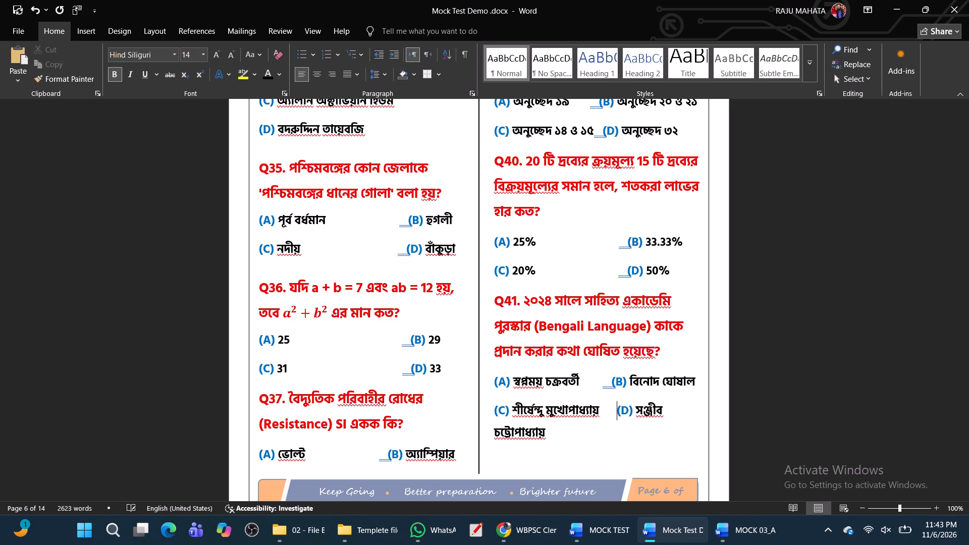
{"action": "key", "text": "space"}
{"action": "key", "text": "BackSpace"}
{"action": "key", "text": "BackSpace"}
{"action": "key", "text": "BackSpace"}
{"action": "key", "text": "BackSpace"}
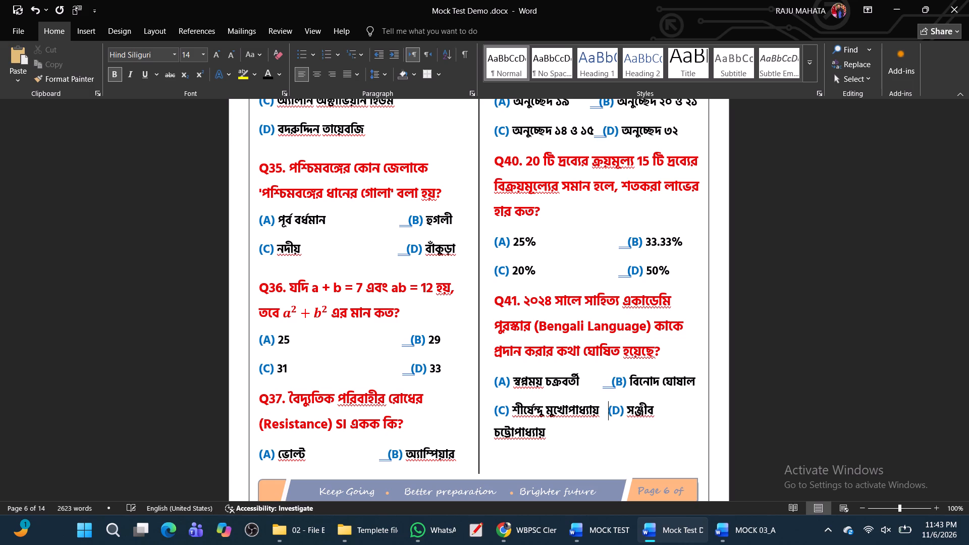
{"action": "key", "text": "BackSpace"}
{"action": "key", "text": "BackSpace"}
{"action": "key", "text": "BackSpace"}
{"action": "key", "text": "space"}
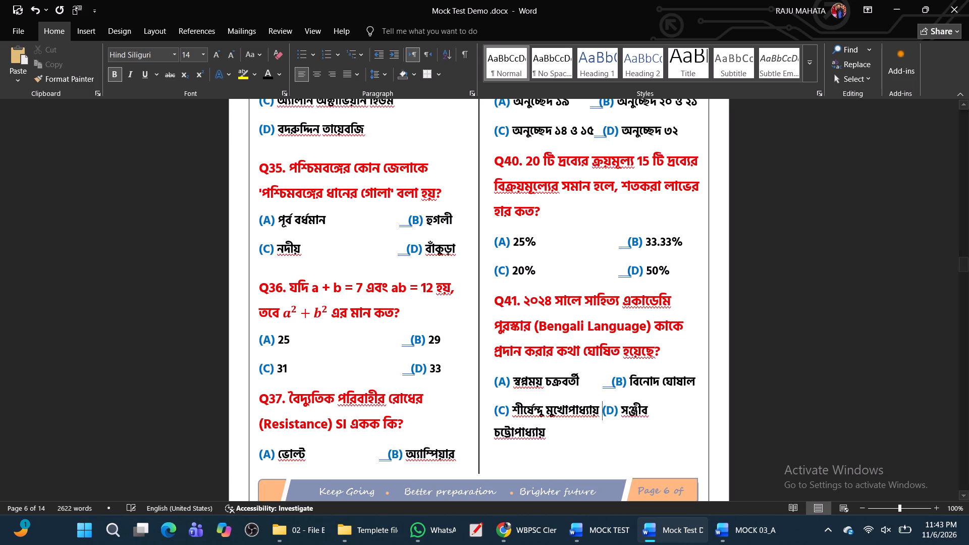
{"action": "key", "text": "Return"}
Start a new multiple selection with the answer text of all four options in Q42 and Q46, excluding the option letters.
{"action": "scroll", "coordinate": [496, 451], "scroll_direction": "down", "scroll_amount": 5}
{"action": "scroll", "coordinate": [373, 387], "scroll_direction": "down", "scroll_amount": 3}
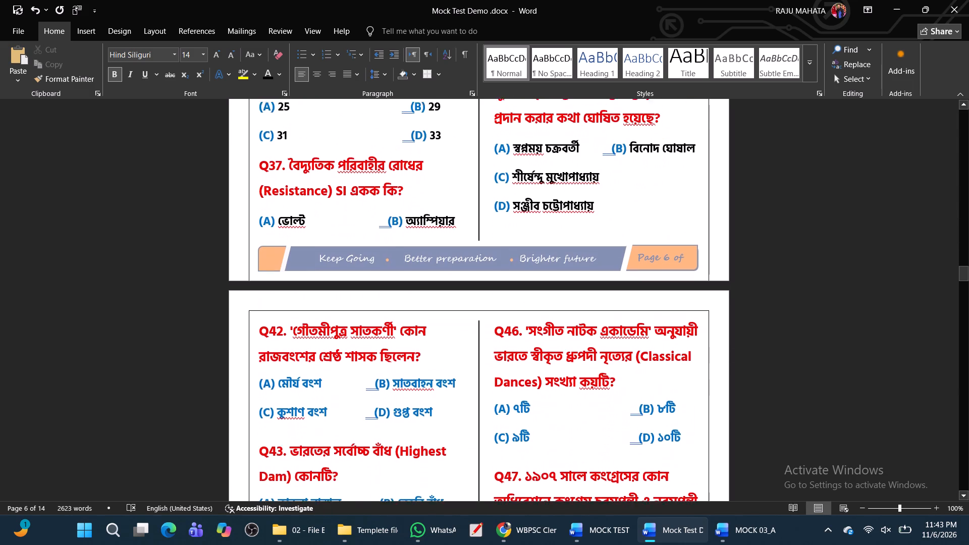
{"action": "double_click", "coordinate": [291, 373]}
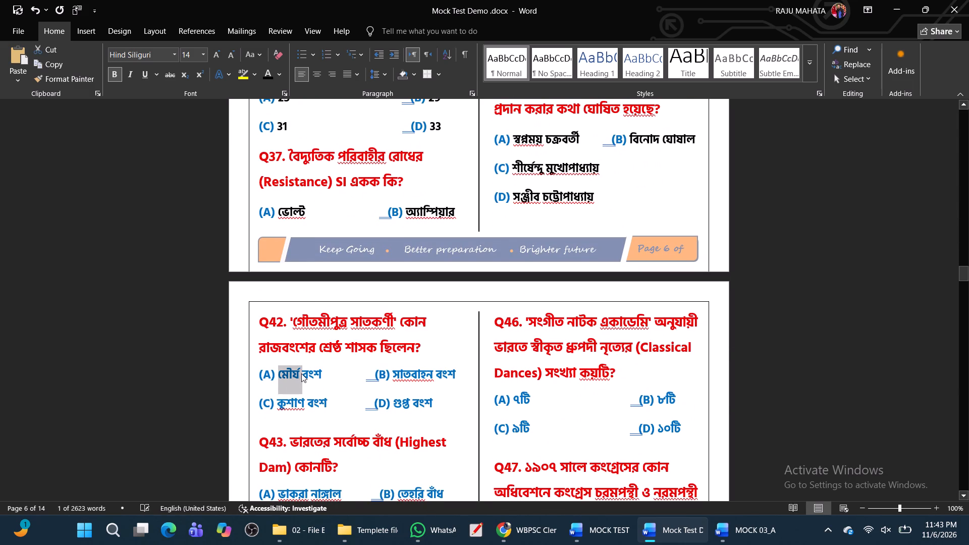
{"action": "double_click", "coordinate": [305, 373], "text": "ctrl"}
{"action": "double_click", "coordinate": [294, 405], "text": "ctrl"}
{"action": "double_click", "coordinate": [326, 406], "text": "ctrl"}
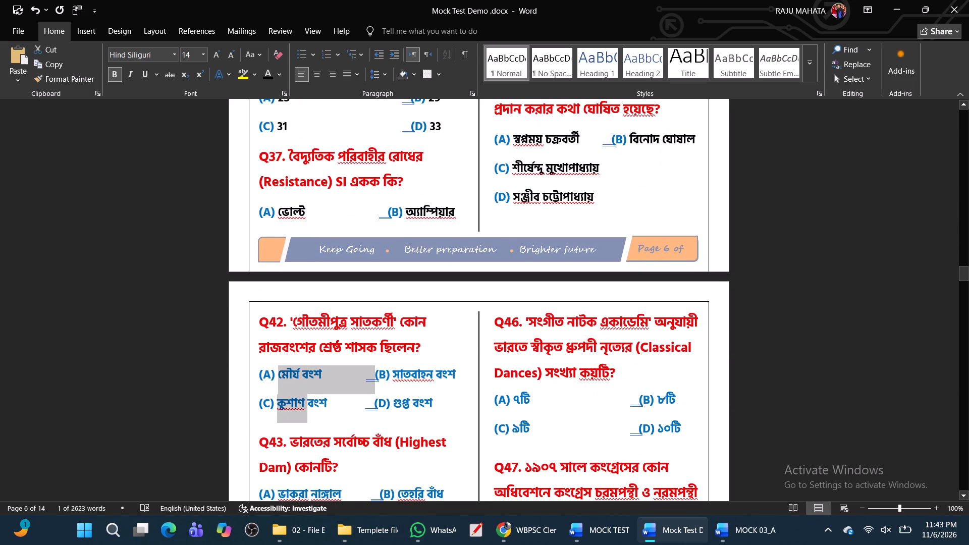
{"action": "double_click", "coordinate": [400, 402], "text": "ctrl"}
{"action": "double_click", "coordinate": [424, 402], "text": "ctrl"}
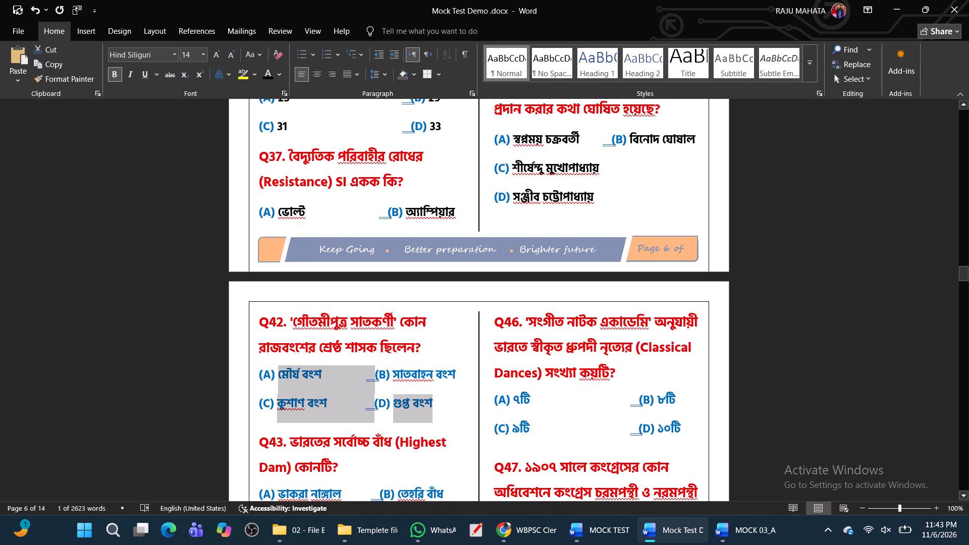
{"action": "double_click", "coordinate": [422, 380], "text": "ctrl"}
{"action": "double_click", "coordinate": [450, 376], "text": "ctrl"}
{"action": "double_click", "coordinate": [519, 397], "text": "ctrl"}
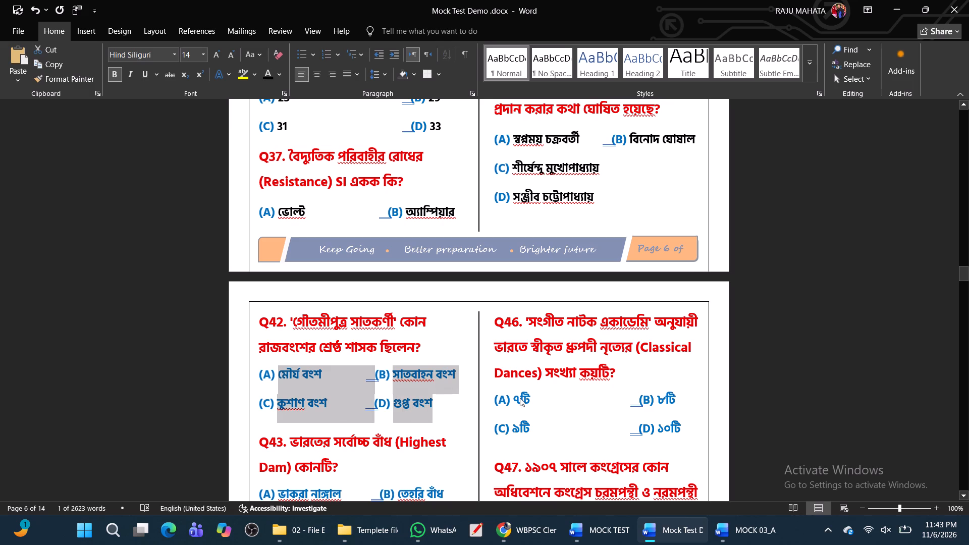
{"action": "double_click", "coordinate": [523, 431], "text": "ctrl"}
{"action": "double_click", "coordinate": [663, 430], "text": "ctrl"}
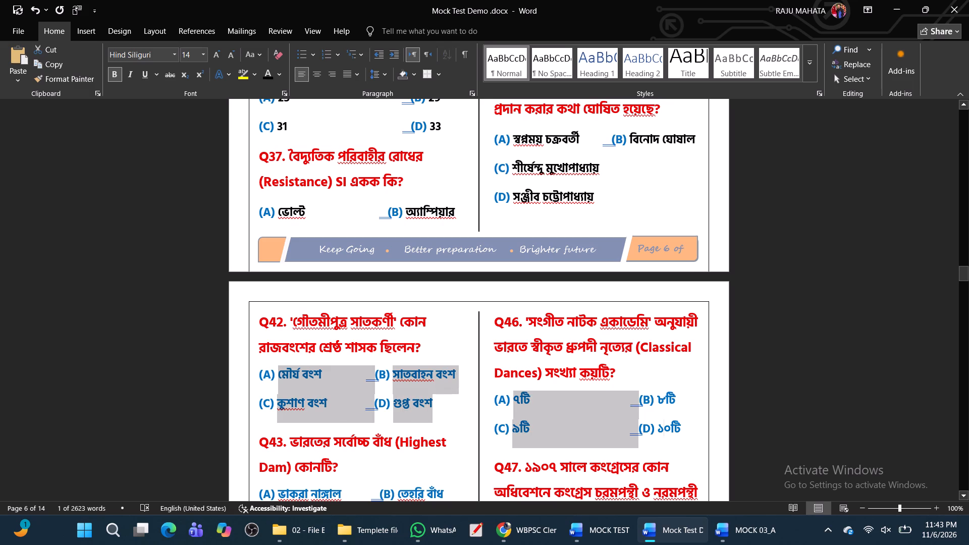
{"action": "double_click", "coordinate": [663, 401], "text": "ctrl"}
Add the answer text of all four Q43 options to the selection without the option letters.
{"action": "left_click_drag", "start_coordinate": [968, 272], "coordinate": [968, 273], "text": "ctrl"}
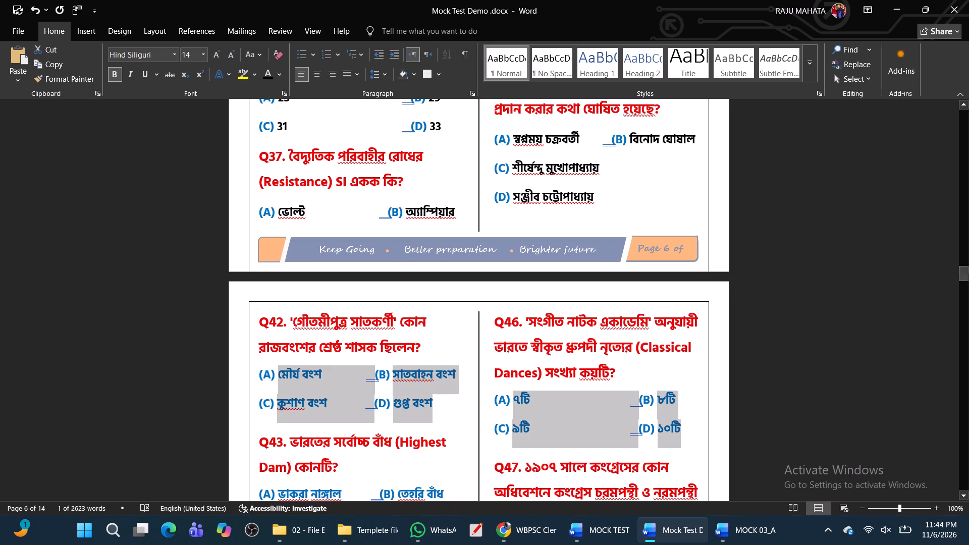
{"action": "left_click_drag", "start_coordinate": [968, 273], "coordinate": [967, 277], "text": "ctrl"}
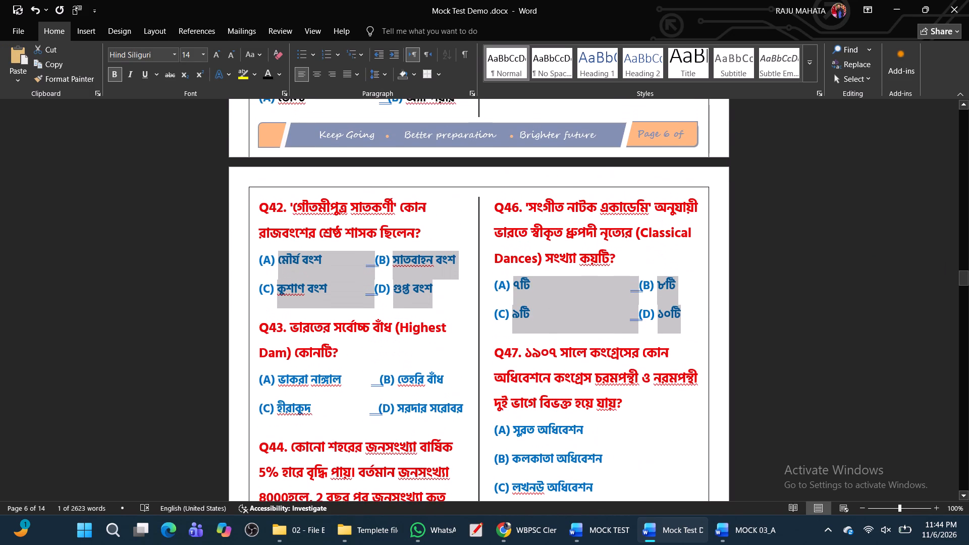
{"action": "double_click", "coordinate": [295, 378], "text": "ctrl"}
{"action": "double_click", "coordinate": [331, 377], "text": "ctrl"}
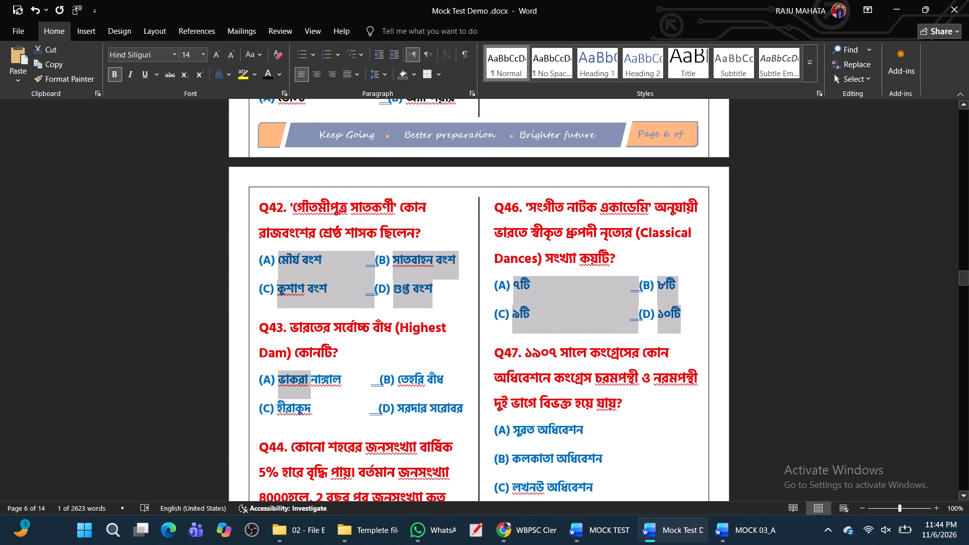
{"action": "double_click", "coordinate": [292, 415], "text": "ctrl"}
{"action": "double_click", "coordinate": [404, 402], "text": "ctrl"}
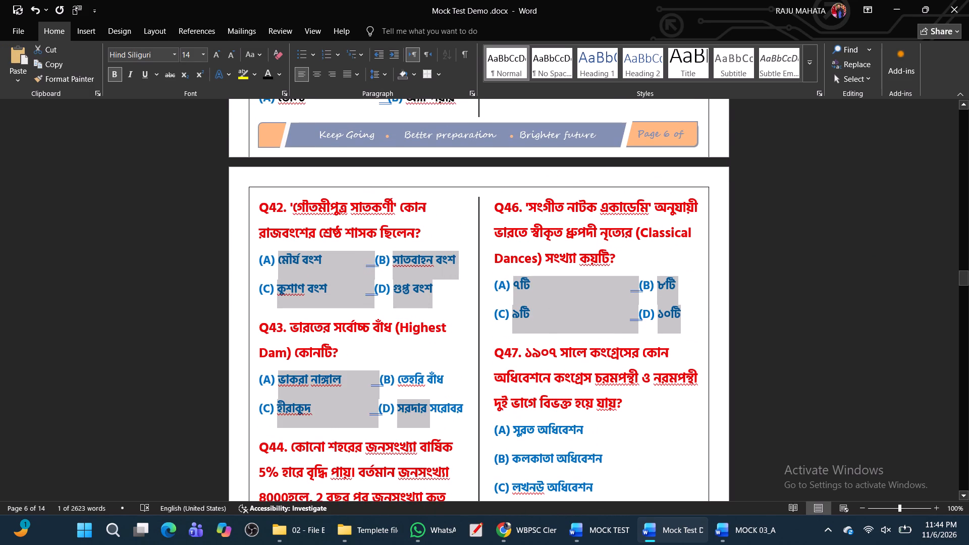
{"action": "double_click", "coordinate": [443, 405], "text": "ctrl"}
{"action": "double_click", "coordinate": [413, 383], "text": "ctrl"}
{"action": "double_click", "coordinate": [432, 379], "text": "ctrl"}
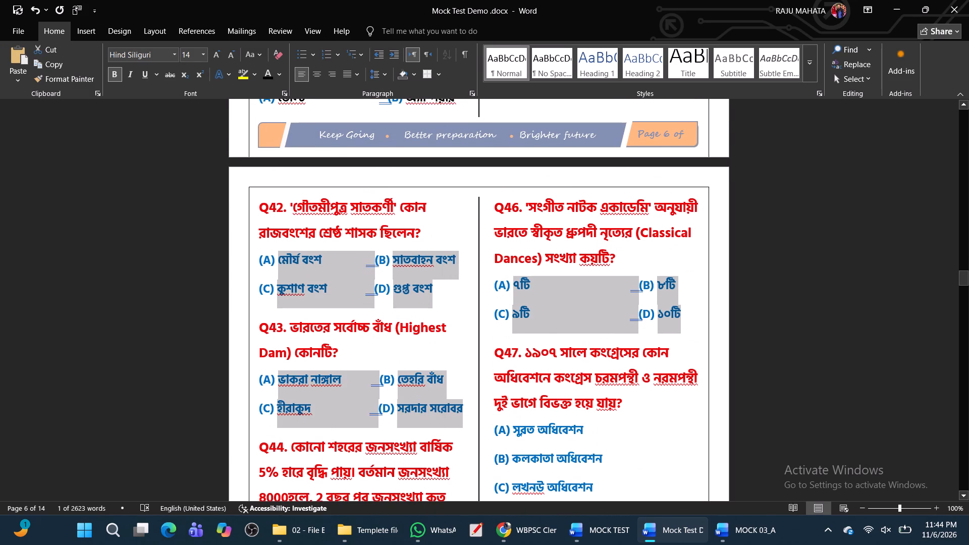
Add the complete answer text of all four Q47 options to the current selection, excluding the option letters.
{"action": "double_click", "coordinate": [525, 429], "text": "ctrl"}
{"action": "double_click", "coordinate": [562, 426], "text": "ctrl"}
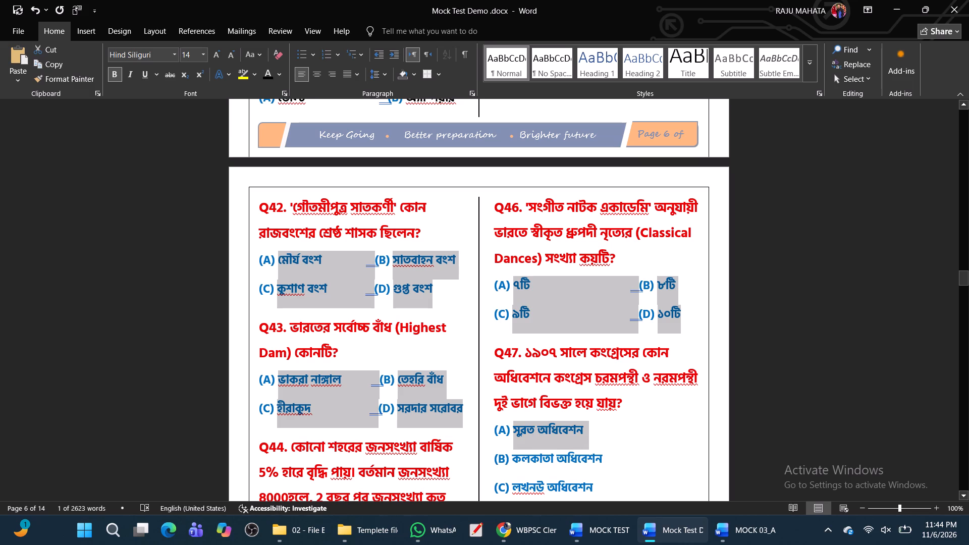
{"action": "double_click", "coordinate": [526, 459], "text": "ctrl"}
{"action": "double_click", "coordinate": [587, 462], "text": "ctrl"}
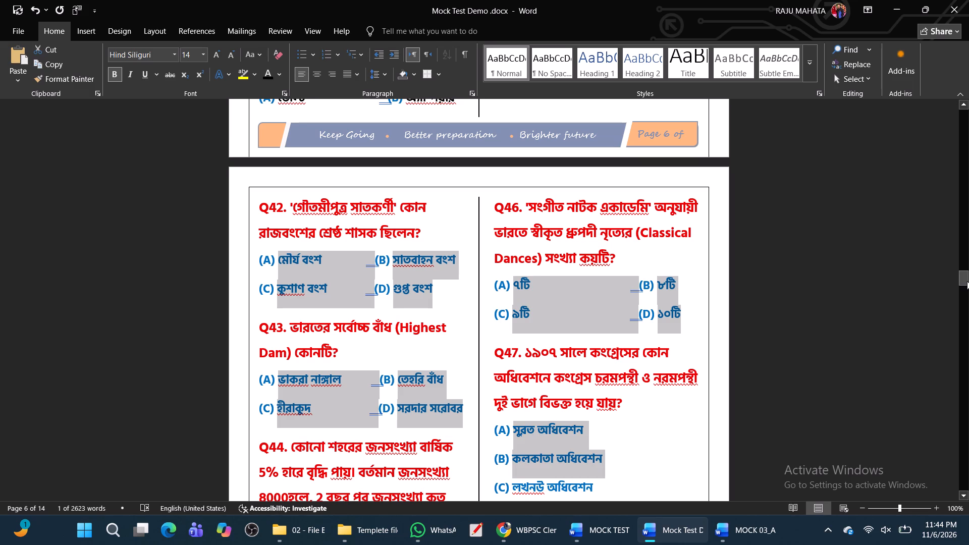
{"action": "left_click_drag", "start_coordinate": [967, 281], "coordinate": [968, 293], "text": "ctrl"}
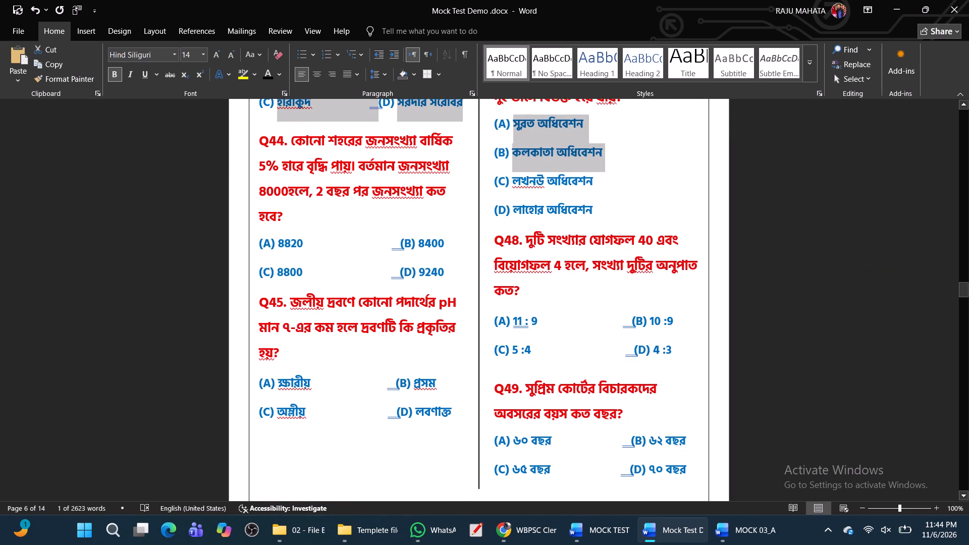
{"action": "double_click", "coordinate": [518, 182], "text": "ctrl"}
{"action": "double_click", "coordinate": [576, 182], "text": "ctrl"}
{"action": "double_click", "coordinate": [531, 213], "text": "ctrl"}
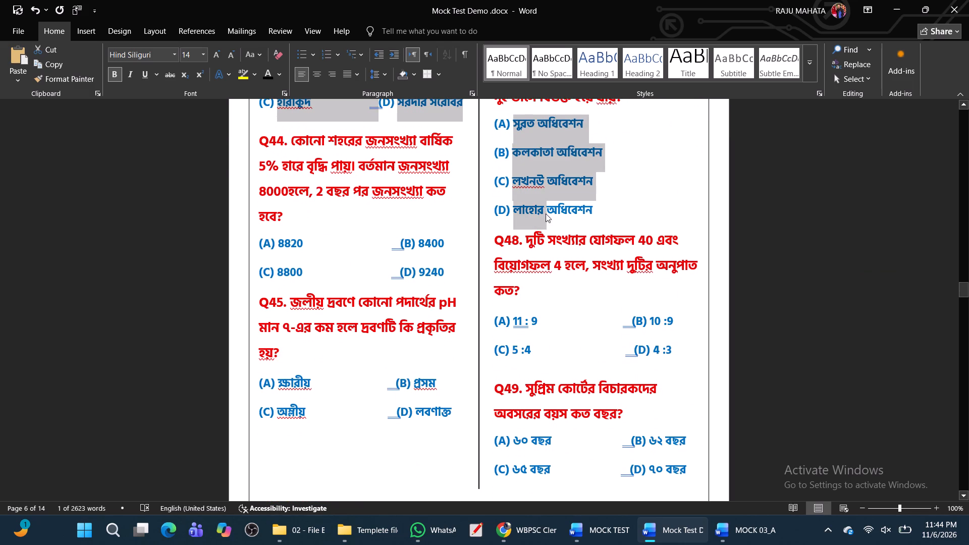
{"action": "double_click", "coordinate": [573, 208], "text": "ctrl"}
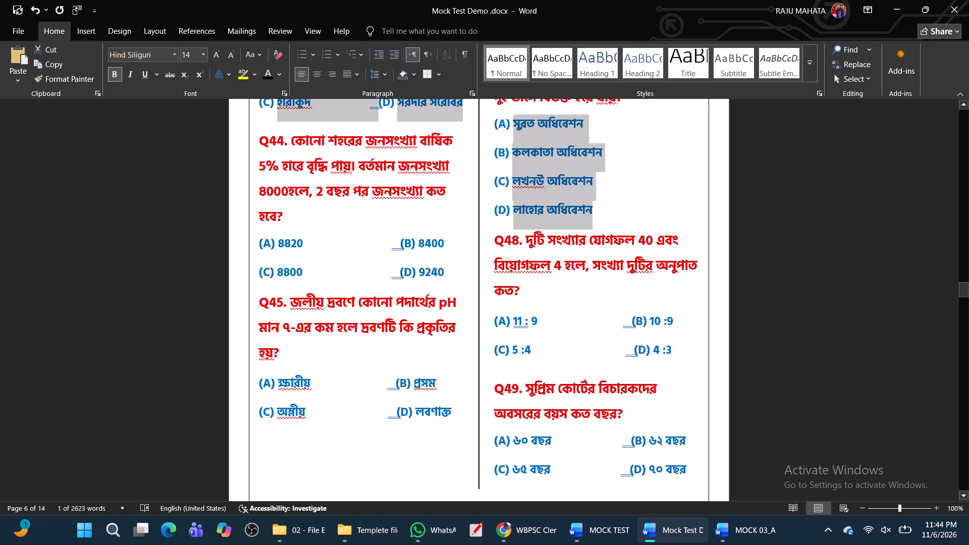
Add the answers of all four options in Q44 and Q45 to the selection without the option letters.
{"action": "double_click", "coordinate": [288, 243], "text": "ctrl"}
{"action": "double_click", "coordinate": [289, 272], "text": "ctrl"}
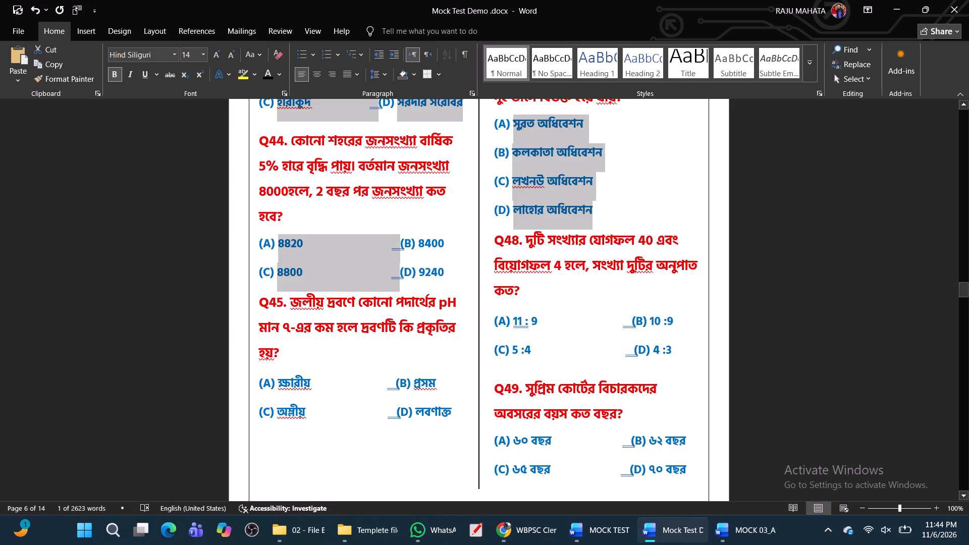
{"action": "double_click", "coordinate": [427, 274], "text": "ctrl"}
{"action": "left_click", "coordinate": [436, 242], "text": "ctrl"}
{"action": "left_click", "coordinate": [436, 243], "text": "ctrl"}
{"action": "double_click", "coordinate": [436, 243], "text": "ctrl"}
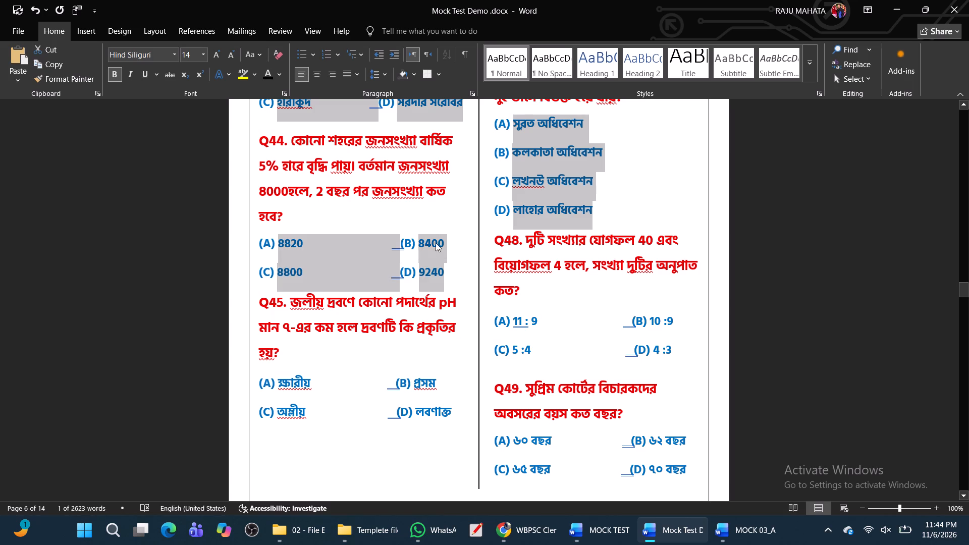
{"action": "double_click", "coordinate": [297, 381], "text": "ctrl"}
{"action": "double_click", "coordinate": [293, 408], "text": "ctrl"}
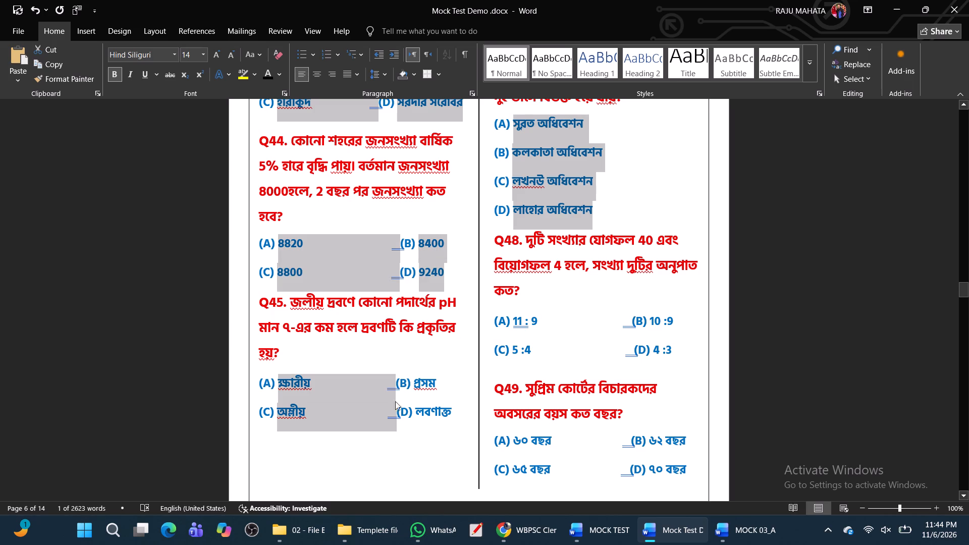
{"action": "double_click", "coordinate": [430, 381], "text": "ctrl"}
{"action": "double_click", "coordinate": [432, 413], "text": "ctrl"}
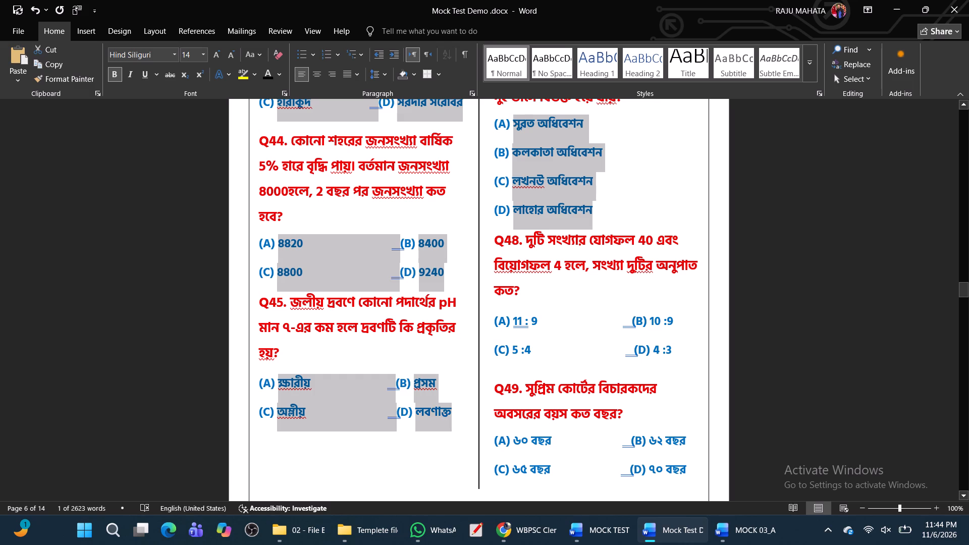
Add the complete answer text of all four Q49 options to the current selection, excluding the option letters.
{"action": "double_click", "coordinate": [521, 441], "text": "ctrl"}
{"action": "double_click", "coordinate": [542, 439], "text": "ctrl"}
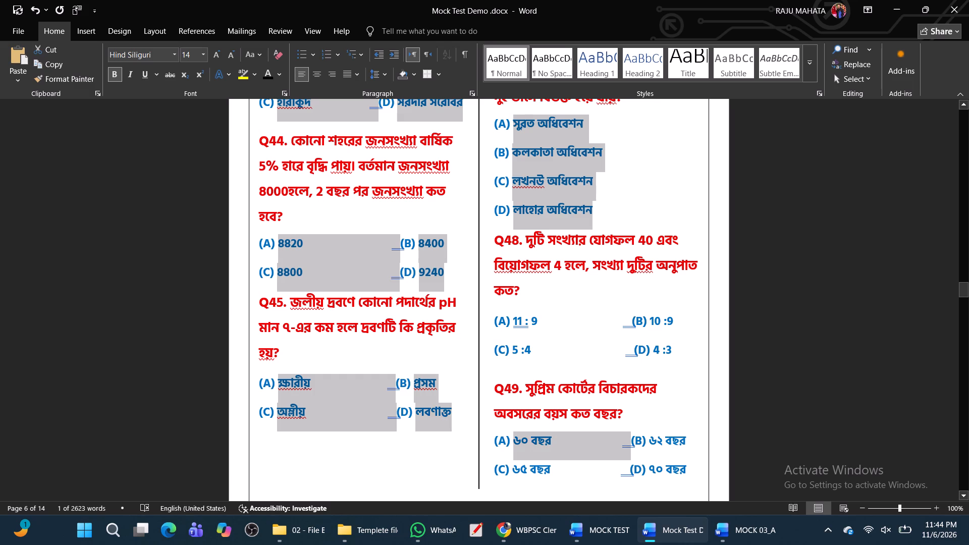
{"action": "double_click", "coordinate": [523, 470], "text": "ctrl"}
{"action": "double_click", "coordinate": [536, 468], "text": "ctrl"}
{"action": "double_click", "coordinate": [652, 440], "text": "ctrl"}
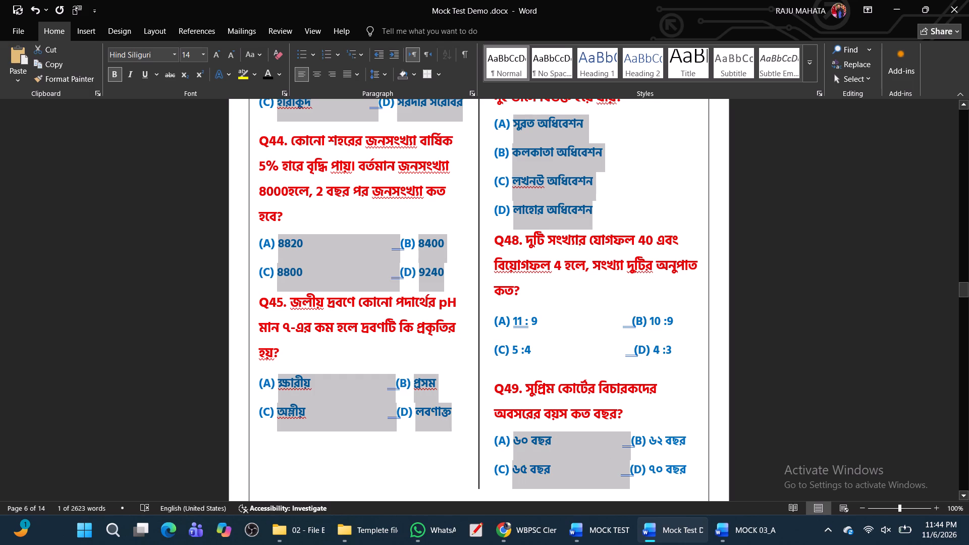
{"action": "double_click", "coordinate": [666, 440], "text": "ctrl"}
{"action": "double_click", "coordinate": [659, 467], "text": "ctrl"}
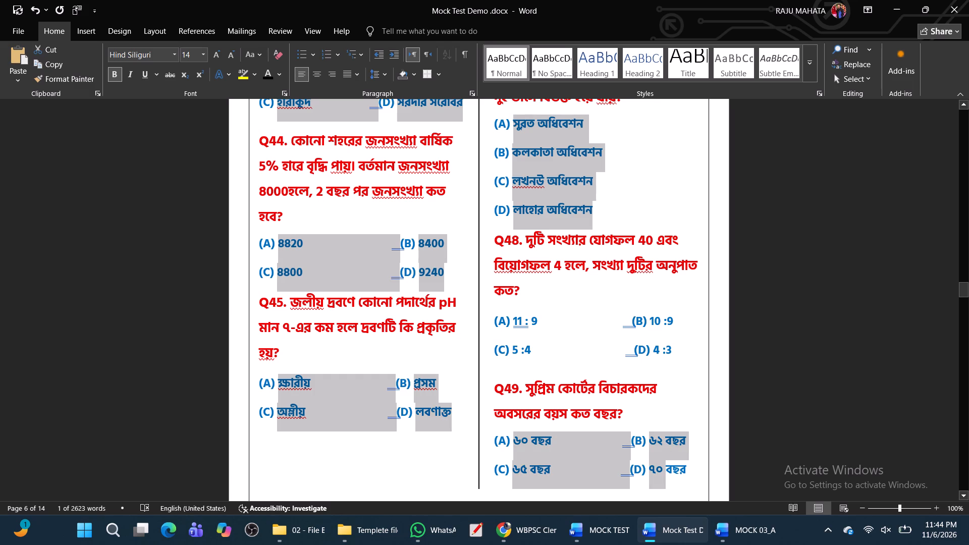
{"action": "double_click", "coordinate": [677, 468], "text": "ctrl"}
Add the ratio answers of all four Q48 options to the selection without the option letters.
{"action": "left_click_drag", "start_coordinate": [654, 352], "coordinate": [671, 351], "text": "ctrl"}
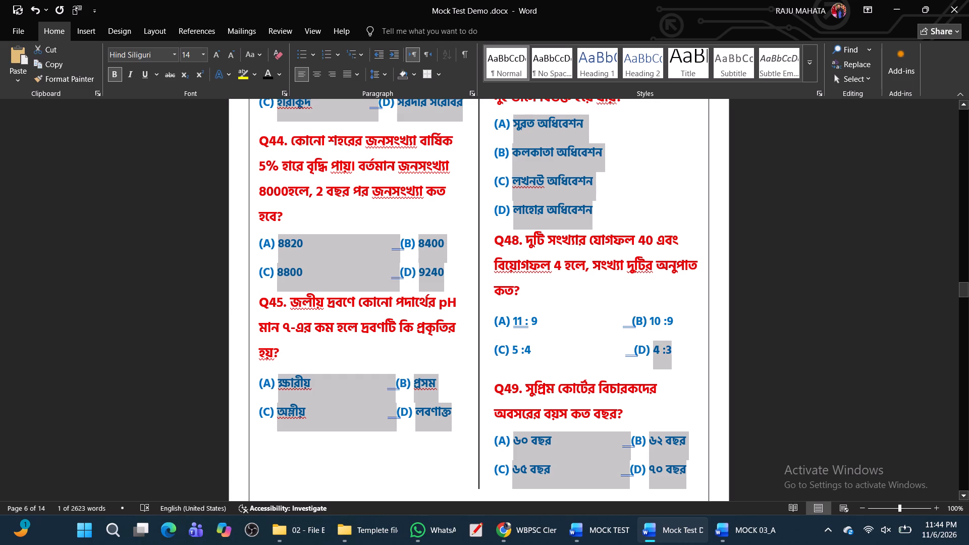
{"action": "left_click_drag", "start_coordinate": [671, 351], "coordinate": [674, 351], "text": "ctrl"}
{"action": "left_click_drag", "start_coordinate": [650, 324], "coordinate": [677, 324], "text": "ctrl"}
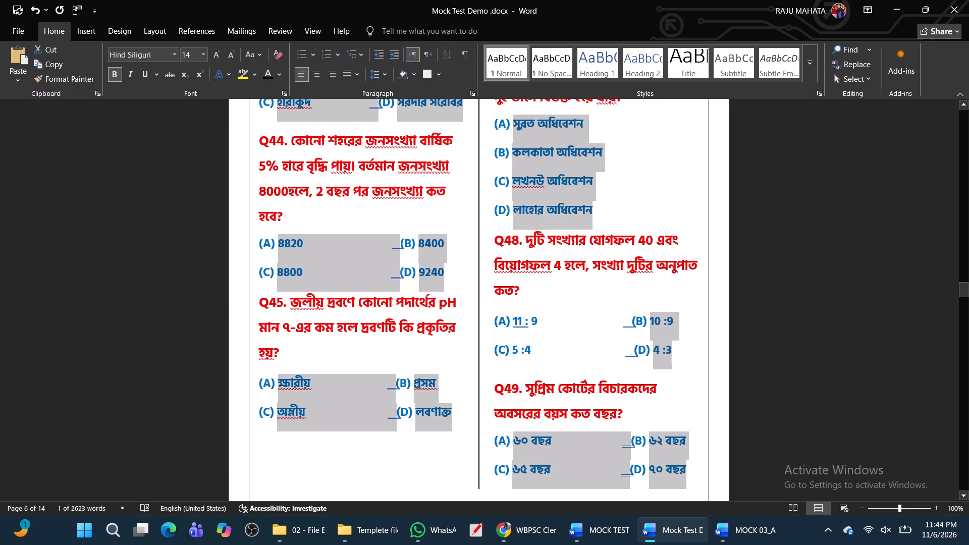
{"action": "left_click_drag", "start_coordinate": [513, 322], "coordinate": [543, 324], "text": "ctrl"}
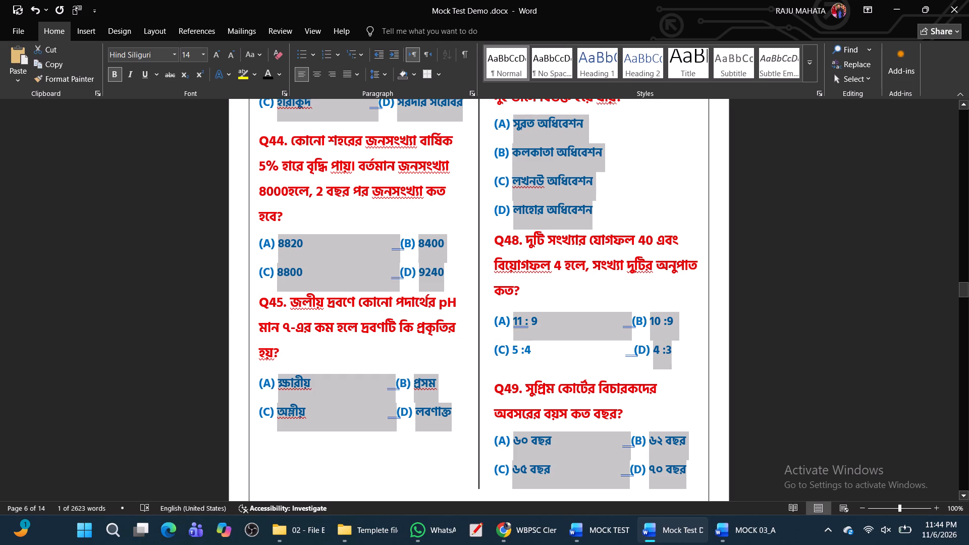
{"action": "left_click_drag", "start_coordinate": [510, 348], "coordinate": [535, 352], "text": "ctrl"}
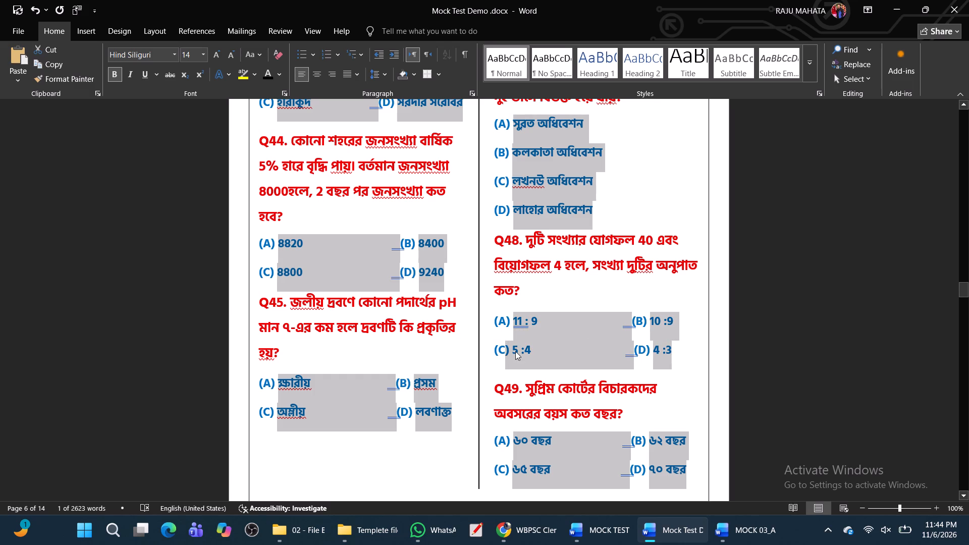
{"action": "left_click", "coordinate": [515, 351], "text": "ctrl"}
{"action": "left_click_drag", "start_coordinate": [512, 348], "coordinate": [531, 351], "text": "ctrl"}
Apply the black font colour to the selected answer text of Q42 through Q49.
{"action": "left_click", "coordinate": [266, 77], "text": "ctrl"}
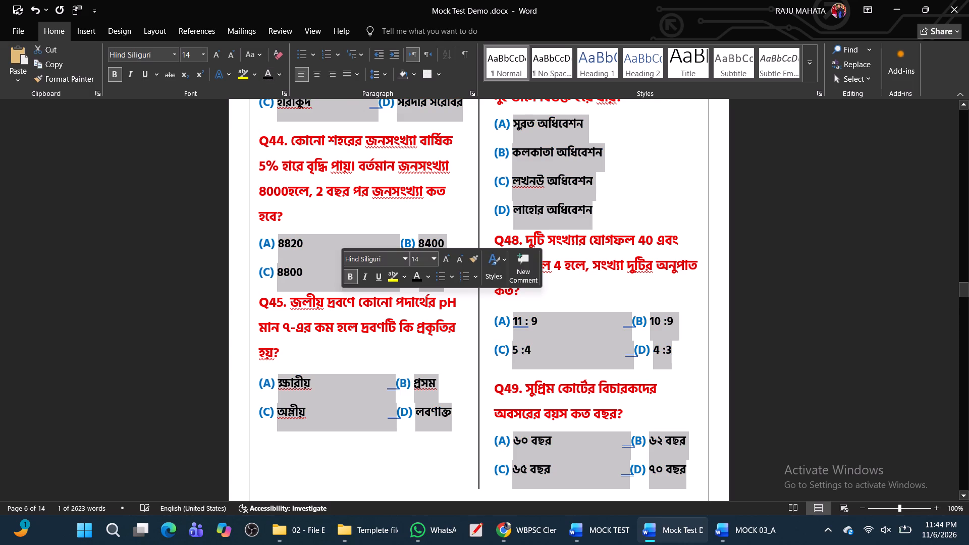
Start a new multiple selection with the answers of all four Q50 options and option A of Q51, excluding the option letters.
{"action": "scroll", "coordinate": [351, 305], "scroll_direction": "down", "scroll_amount": 13}
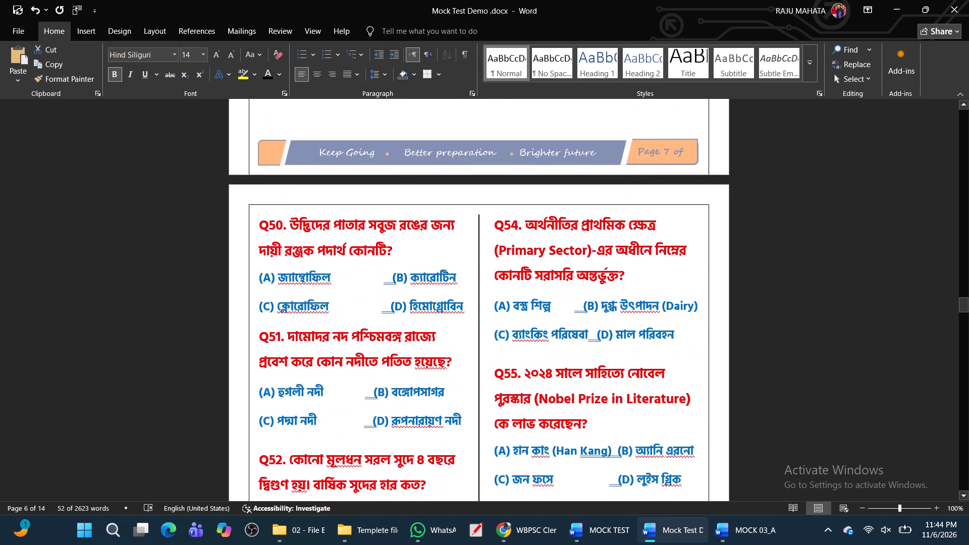
{"action": "left_click", "coordinate": [296, 278], "text": "ctrl"}
{"action": "double_click", "coordinate": [296, 278]}
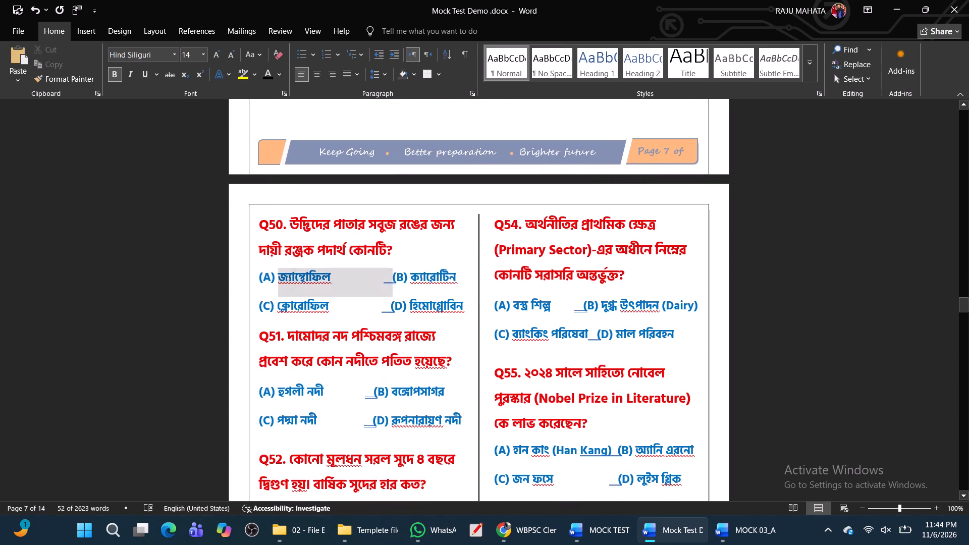
{"action": "double_click", "coordinate": [296, 305], "text": "ctrl"}
{"action": "double_click", "coordinate": [289, 392], "text": "ctrl"}
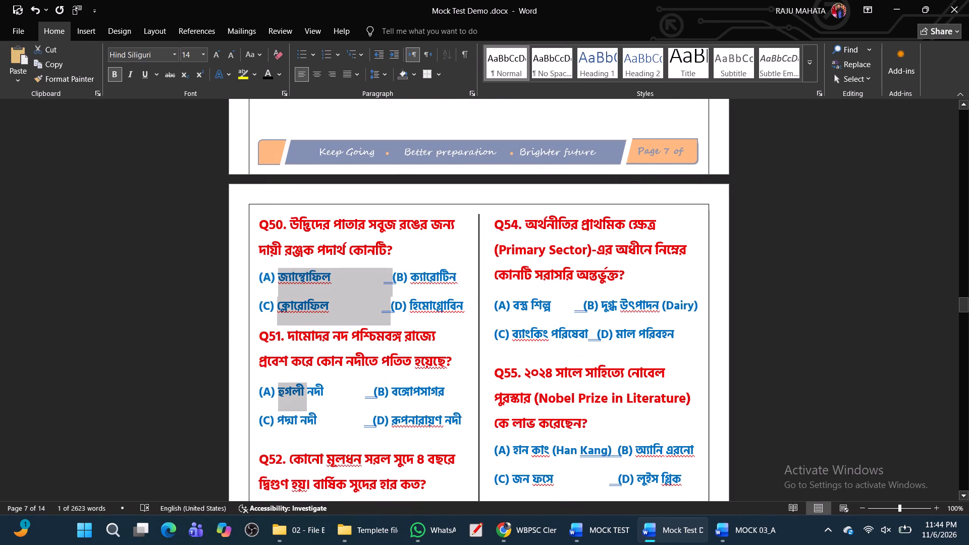
{"action": "double_click", "coordinate": [320, 393], "text": "ctrl"}
{"action": "double_click", "coordinate": [429, 306], "text": "ctrl"}
{"action": "double_click", "coordinate": [427, 272], "text": "ctrl"}
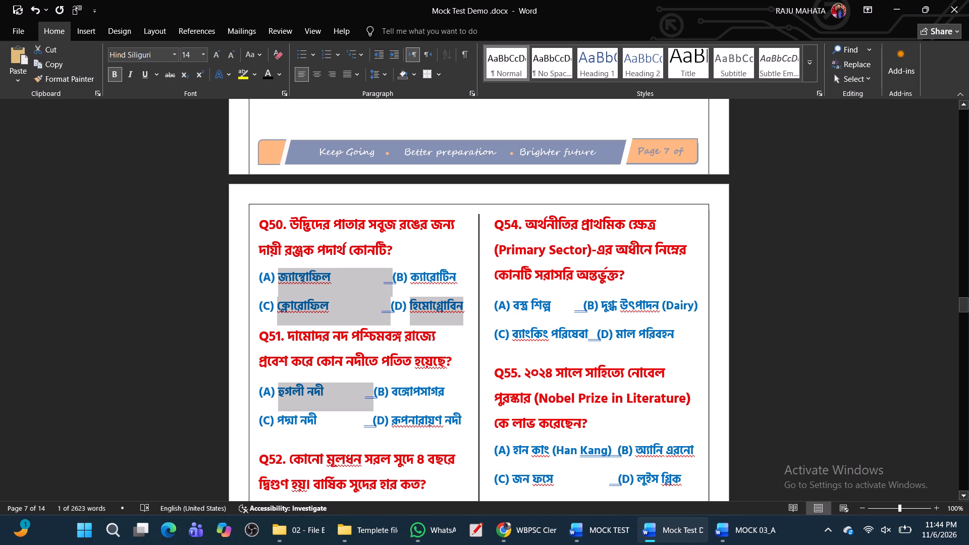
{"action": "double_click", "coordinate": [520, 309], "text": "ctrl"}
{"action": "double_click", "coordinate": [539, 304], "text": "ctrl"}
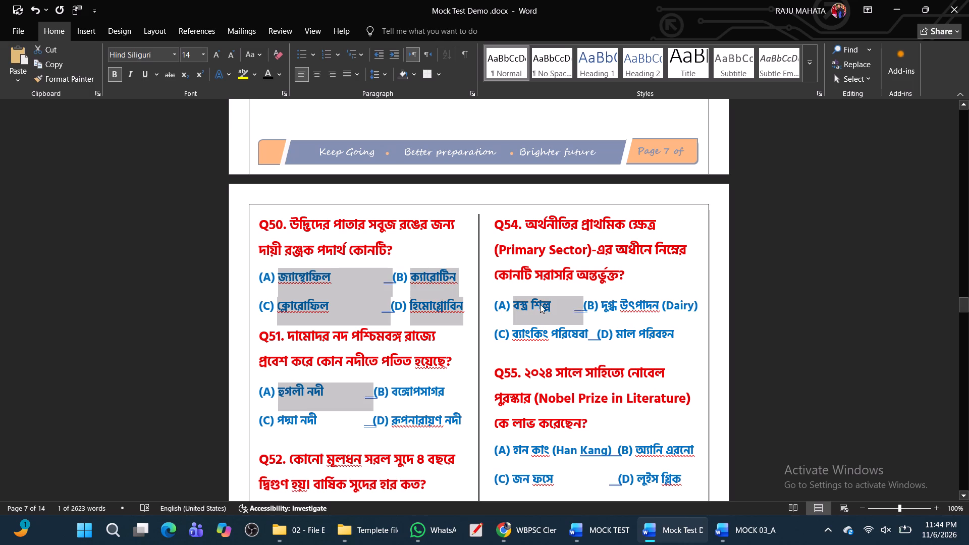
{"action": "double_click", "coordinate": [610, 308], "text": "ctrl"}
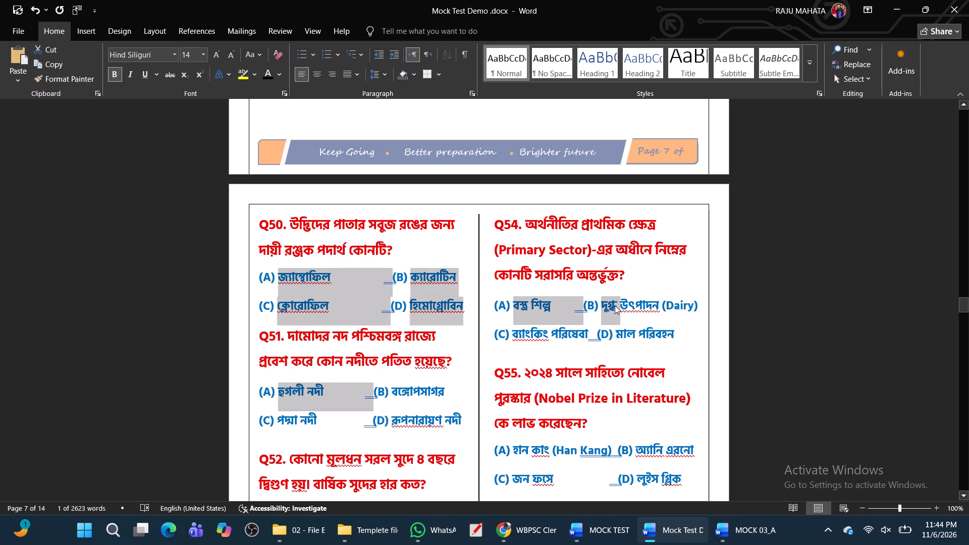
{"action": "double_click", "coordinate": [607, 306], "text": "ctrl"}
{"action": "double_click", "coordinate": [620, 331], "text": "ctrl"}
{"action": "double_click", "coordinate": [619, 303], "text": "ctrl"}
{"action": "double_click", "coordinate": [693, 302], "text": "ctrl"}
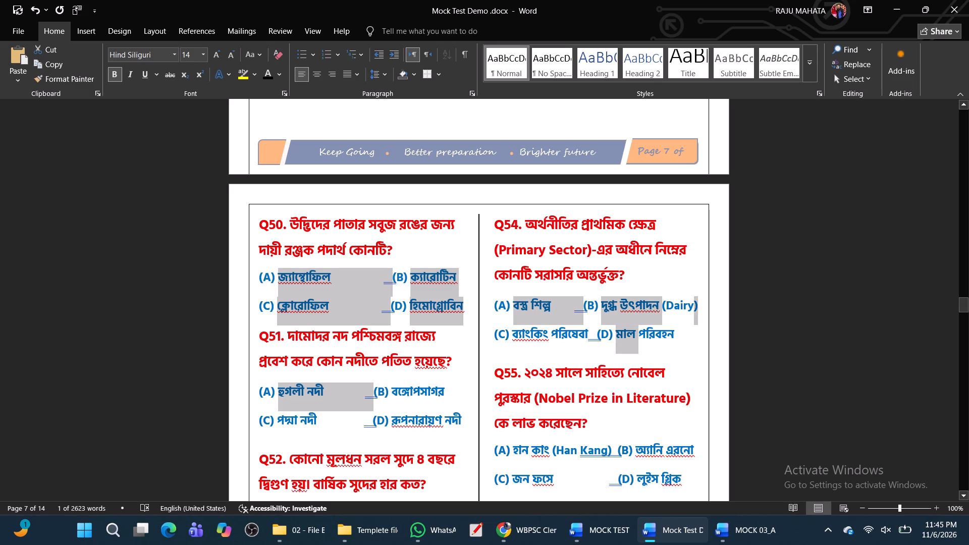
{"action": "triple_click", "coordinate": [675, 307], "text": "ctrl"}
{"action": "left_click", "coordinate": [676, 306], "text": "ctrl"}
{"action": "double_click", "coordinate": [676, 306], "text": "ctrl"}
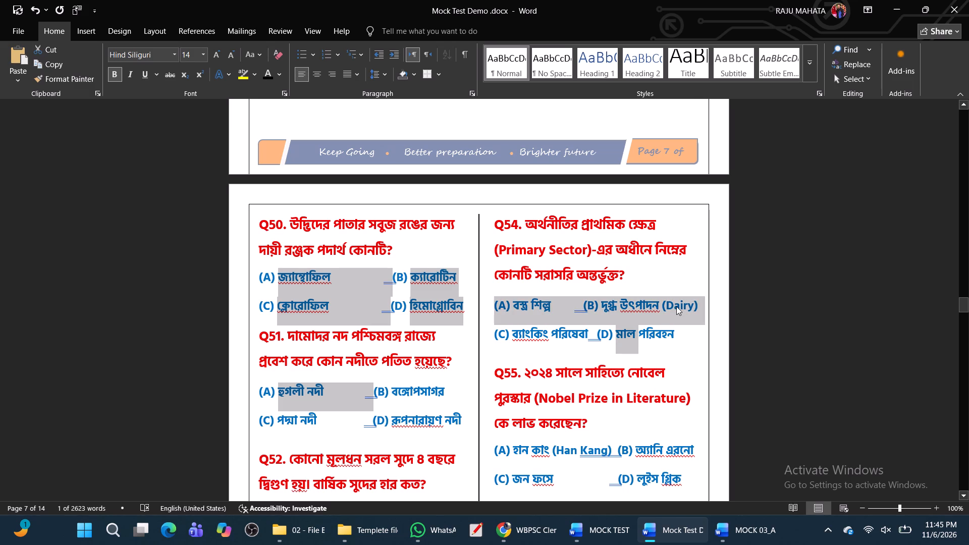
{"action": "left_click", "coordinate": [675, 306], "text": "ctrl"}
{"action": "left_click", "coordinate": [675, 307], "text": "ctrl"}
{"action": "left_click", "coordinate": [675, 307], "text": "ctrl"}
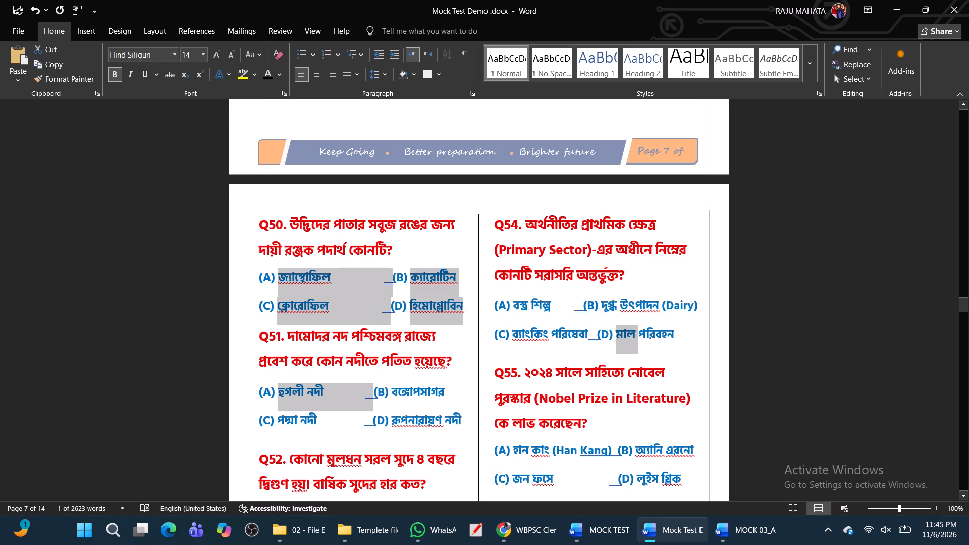
Add the full answer text of all four Q54 options to the selection, including (Dairy) but not the option letters.
{"action": "left_click_drag", "start_coordinate": [601, 306], "coordinate": [693, 308], "text": "ctrl"}
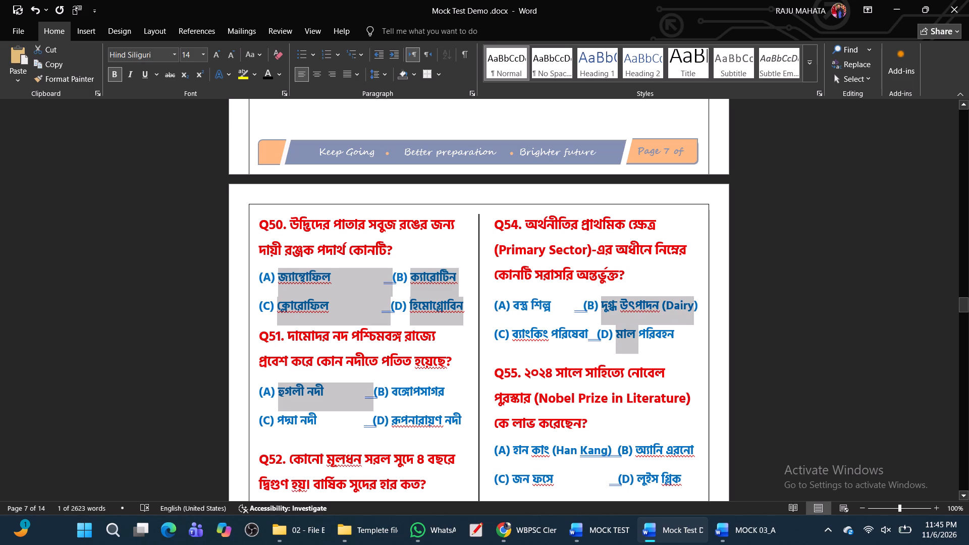
{"action": "left_click_drag", "start_coordinate": [693, 308], "coordinate": [697, 308], "text": "ctrl"}
{"action": "left_click_drag", "start_coordinate": [614, 337], "coordinate": [668, 337], "text": "ctrl"}
{"action": "left_click_drag", "start_coordinate": [512, 334], "coordinate": [554, 334], "text": "ctrl"}
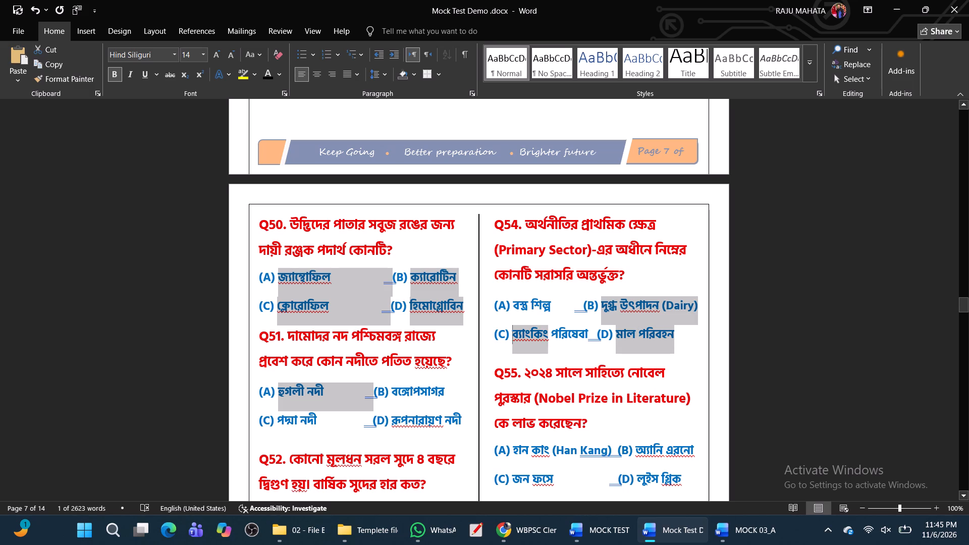
{"action": "left_click_drag", "start_coordinate": [554, 334], "coordinate": [583, 335], "text": "ctrl"}
{"action": "left_click_drag", "start_coordinate": [514, 309], "coordinate": [545, 310], "text": "ctrl"}
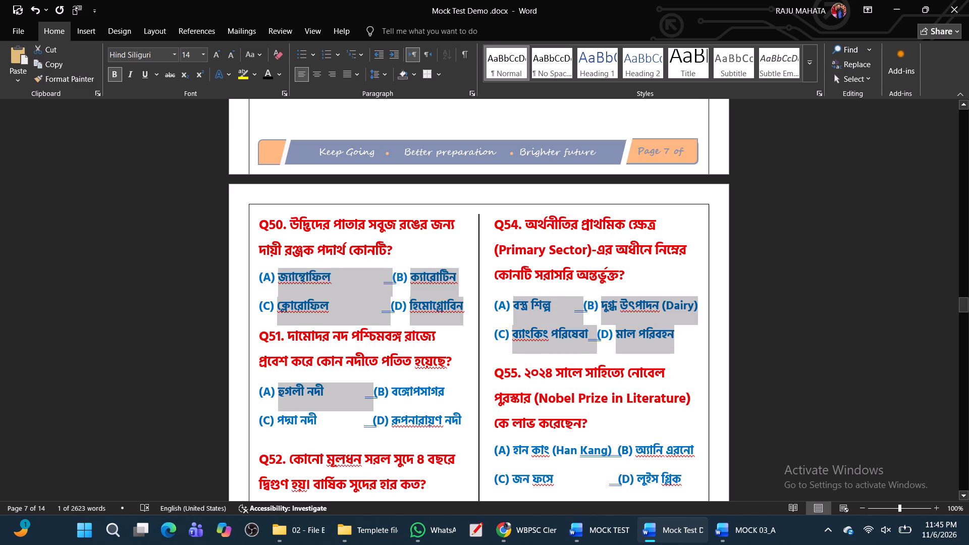
{"action": "left_click_drag", "start_coordinate": [545, 310], "coordinate": [551, 310], "text": "ctrl"}
Add the answer text of all four Q55 options to the selection, including (Han Kang) but not the option letters.
{"action": "left_click_drag", "start_coordinate": [517, 450], "coordinate": [576, 447], "text": "ctrl"}
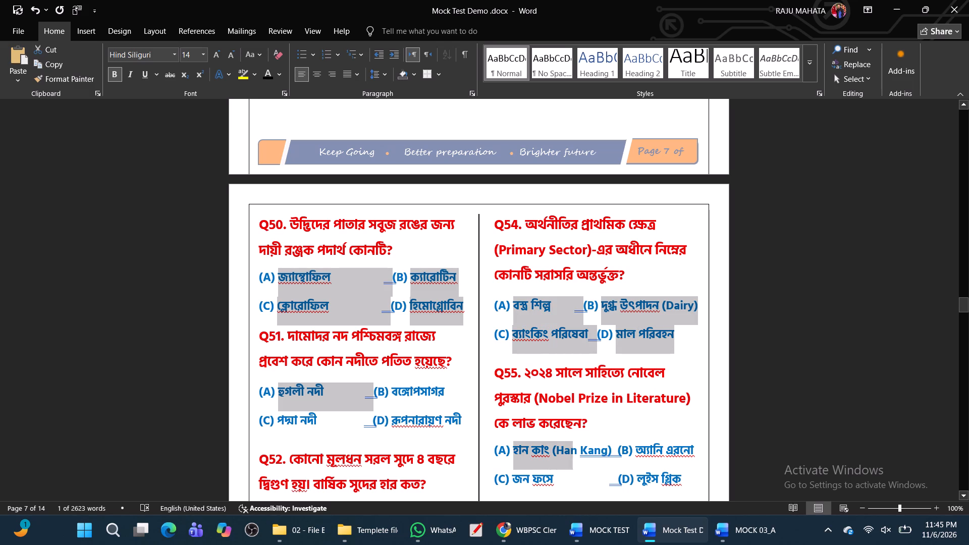
{"action": "left_click_drag", "start_coordinate": [576, 447], "coordinate": [613, 454], "text": "ctrl"}
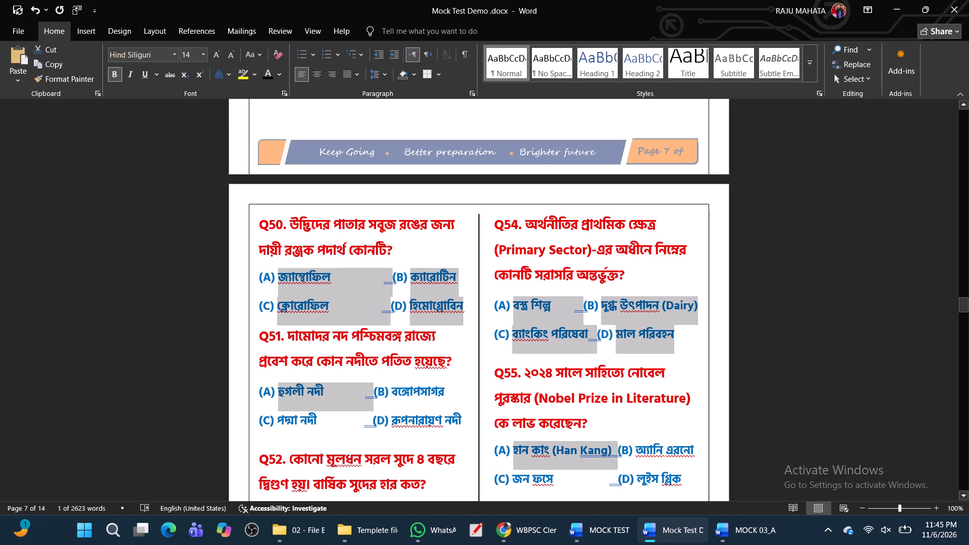
{"action": "left_click_drag", "start_coordinate": [635, 451], "coordinate": [693, 456], "text": "ctrl"}
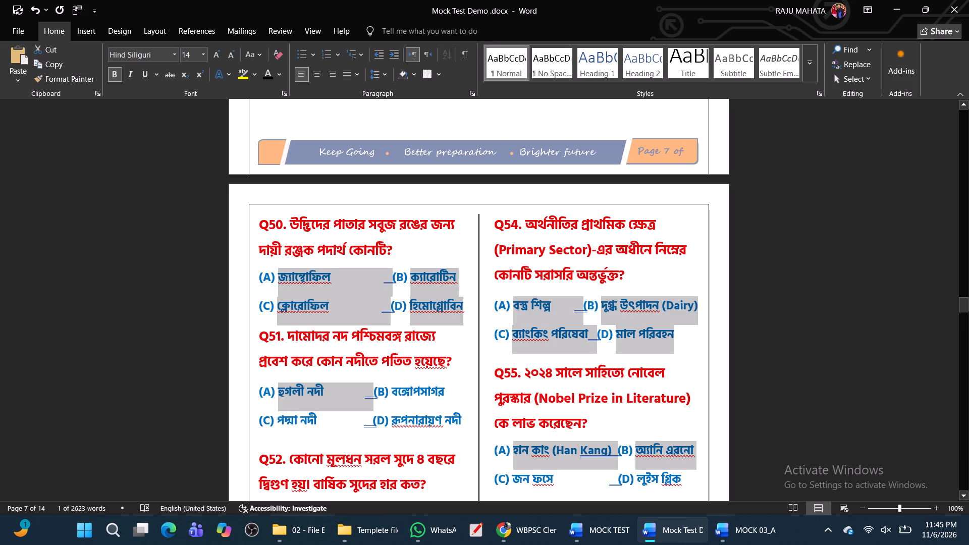
{"action": "left_click_drag", "start_coordinate": [638, 484], "coordinate": [681, 481], "text": "ctrl"}
{"action": "left_click_drag", "start_coordinate": [515, 480], "coordinate": [540, 480], "text": "ctrl"}
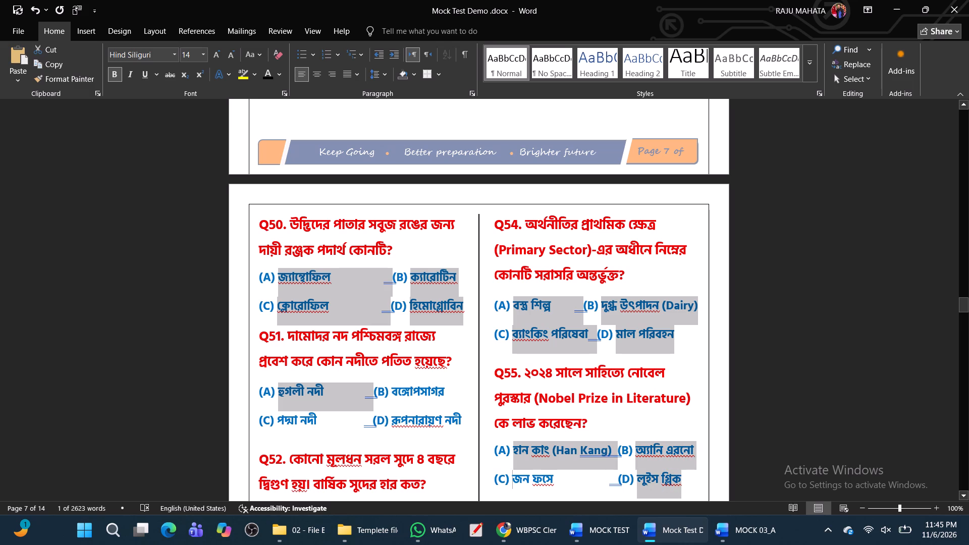
{"action": "left_click_drag", "start_coordinate": [540, 480], "coordinate": [554, 479], "text": "ctrl"}
Add the answer text of options B, C and D in Q51 to the selection without the option letters.
{"action": "double_click", "coordinate": [428, 389], "text": "ctrl"}
{"action": "double_click", "coordinate": [419, 421], "text": "ctrl"}
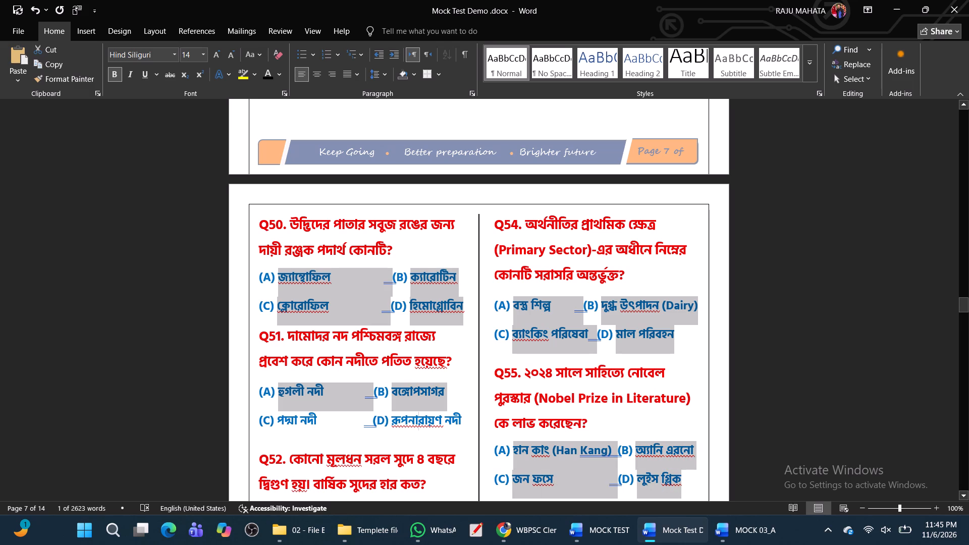
{"action": "double_click", "coordinate": [458, 420], "text": "ctrl"}
{"action": "double_click", "coordinate": [304, 420], "text": "ctrl"}
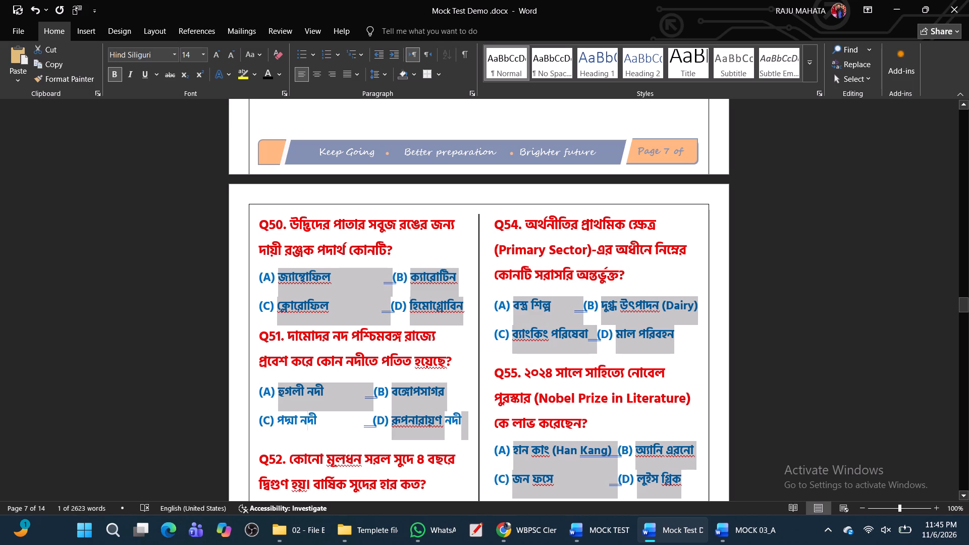
{"action": "double_click", "coordinate": [288, 421], "text": "ctrl"}
{"action": "double_click", "coordinate": [450, 420], "text": "ctrl"}
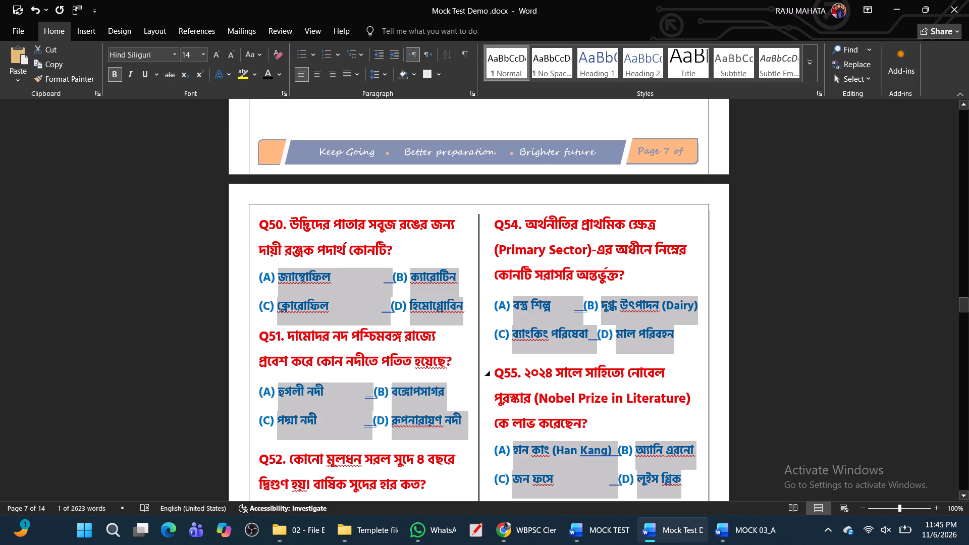
Add the number 12.5 in option A of Q52 to the current selection.
{"action": "left_click_drag", "start_coordinate": [965, 308], "coordinate": [968, 328], "text": "ctrl"}
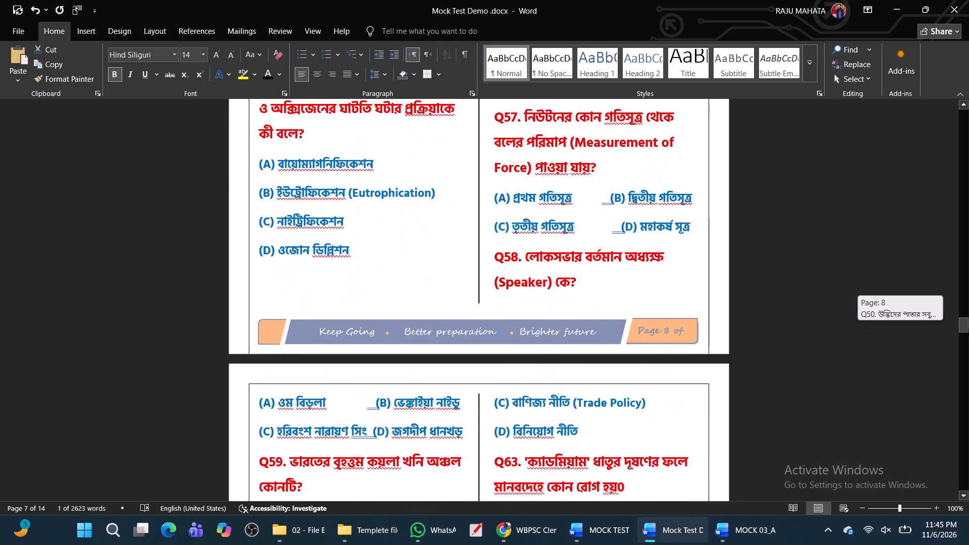
{"action": "left_click_drag", "start_coordinate": [968, 328], "coordinate": [968, 320], "text": "ctrl"}
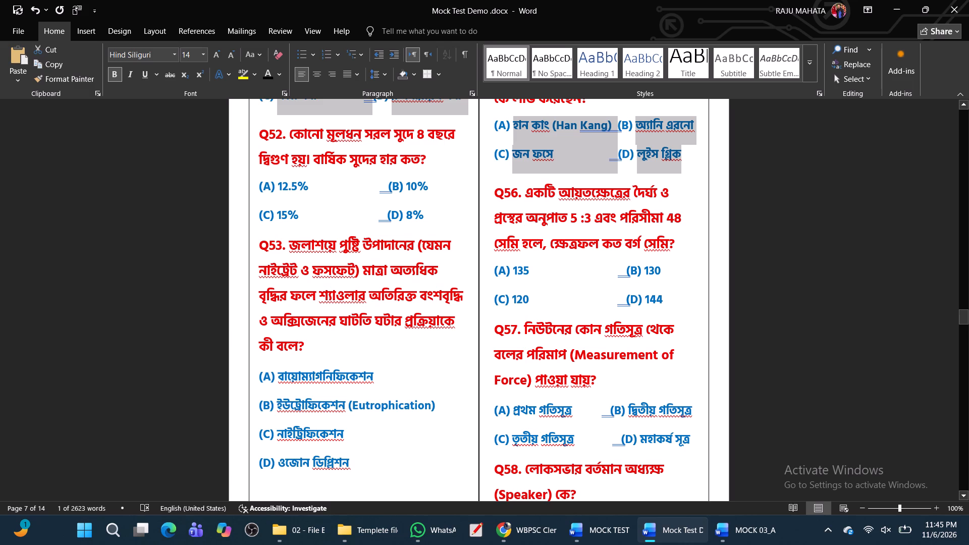
{"action": "left_click_drag", "start_coordinate": [276, 182], "coordinate": [297, 187], "text": "ctrl"}
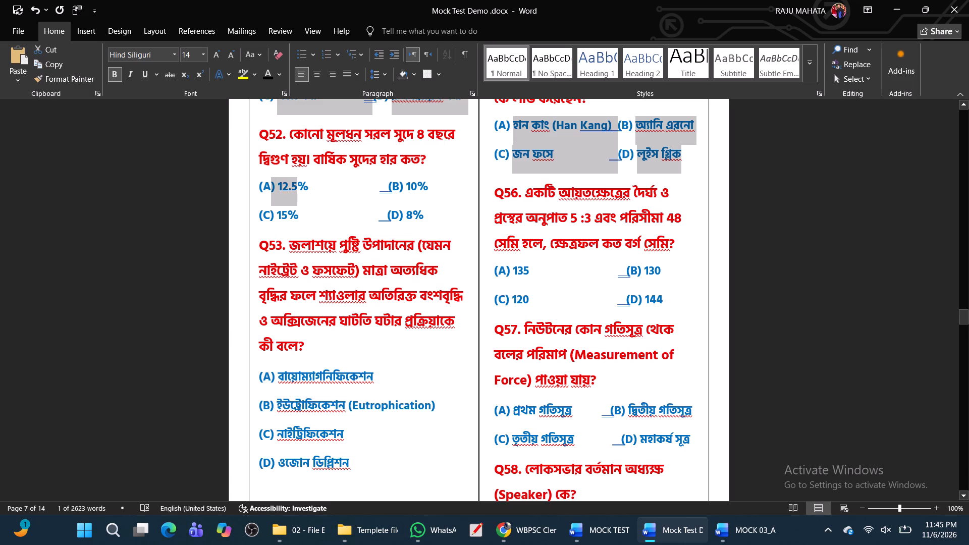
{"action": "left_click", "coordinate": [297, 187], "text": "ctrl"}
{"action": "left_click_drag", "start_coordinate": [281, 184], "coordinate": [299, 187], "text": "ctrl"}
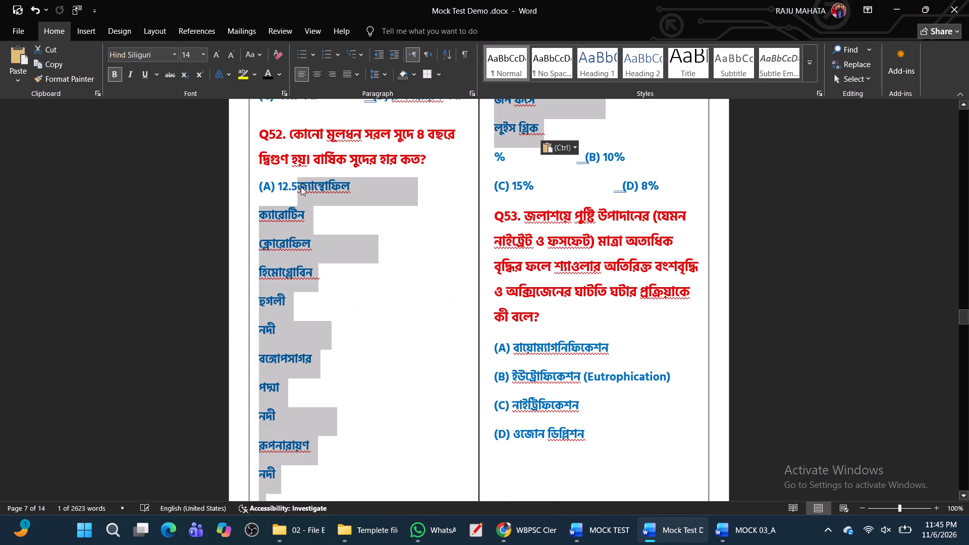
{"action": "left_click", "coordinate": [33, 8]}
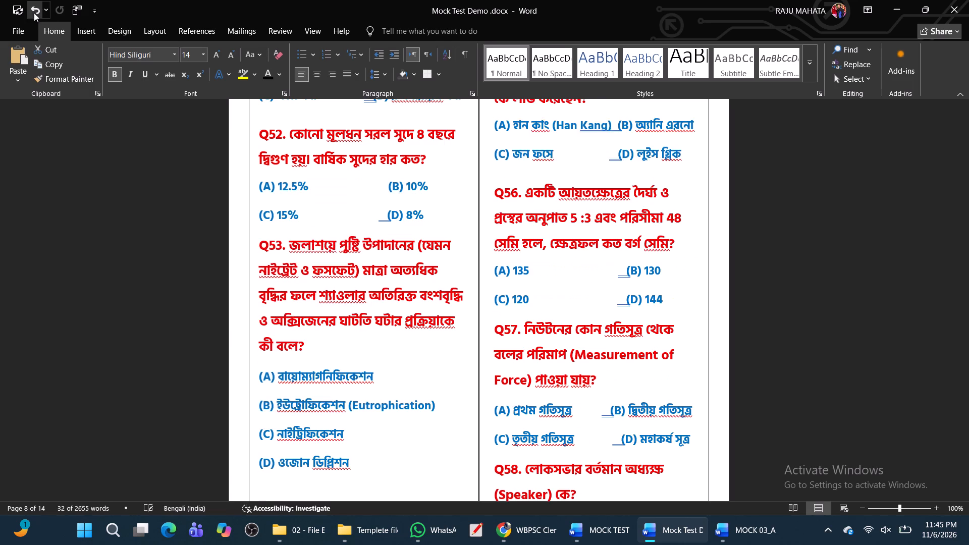
Apply the black font colour to the selected answers of Q50, Q51, Q54, Q55 and Q52's option A, and clear the selection.
{"action": "left_click", "coordinate": [265, 76]}
{"action": "scroll", "coordinate": [347, 204], "scroll_direction": "up", "scroll_amount": 1}
{"action": "left_click", "coordinate": [334, 228]}
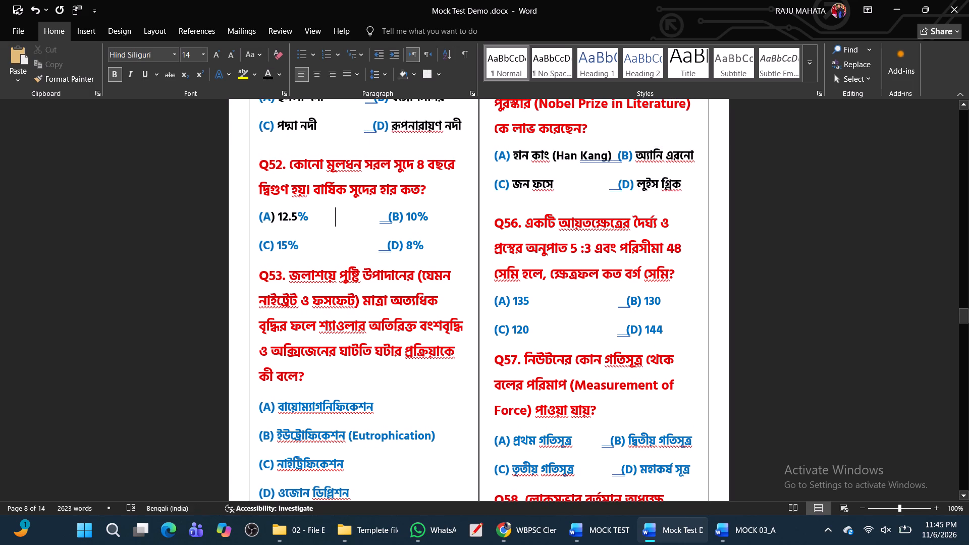
Apply the black font colour to the percent sign in option A of Q52.
{"action": "left_click_drag", "start_coordinate": [296, 216], "coordinate": [309, 215]}
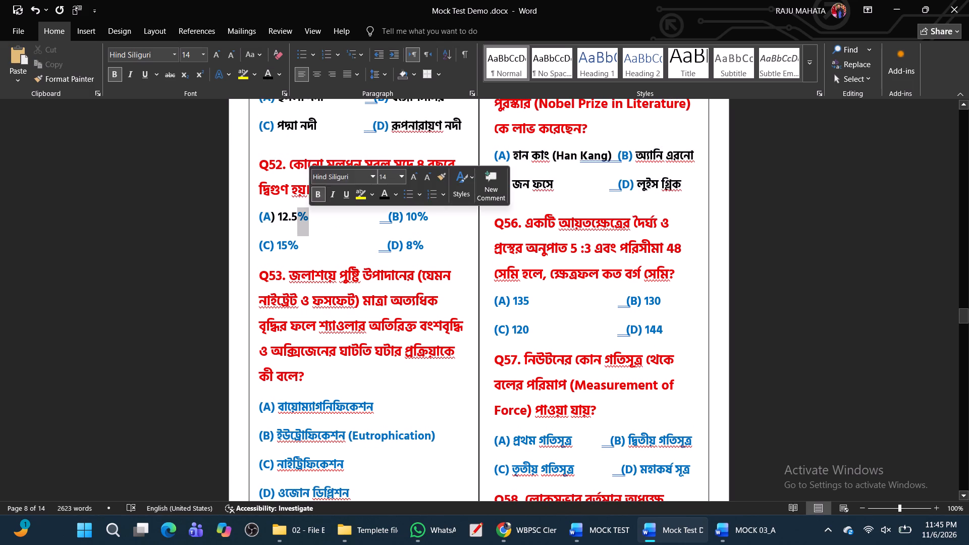
{"action": "left_click", "coordinate": [387, 191]}
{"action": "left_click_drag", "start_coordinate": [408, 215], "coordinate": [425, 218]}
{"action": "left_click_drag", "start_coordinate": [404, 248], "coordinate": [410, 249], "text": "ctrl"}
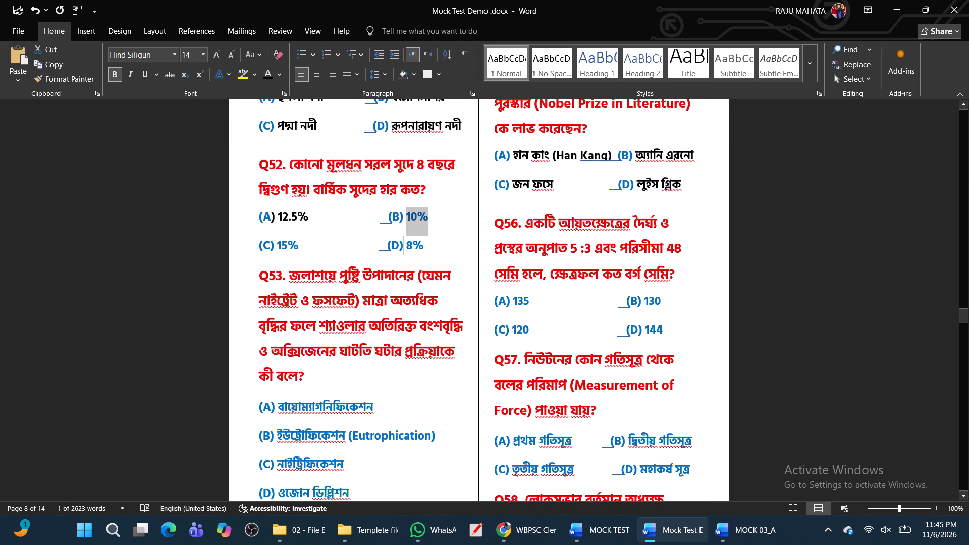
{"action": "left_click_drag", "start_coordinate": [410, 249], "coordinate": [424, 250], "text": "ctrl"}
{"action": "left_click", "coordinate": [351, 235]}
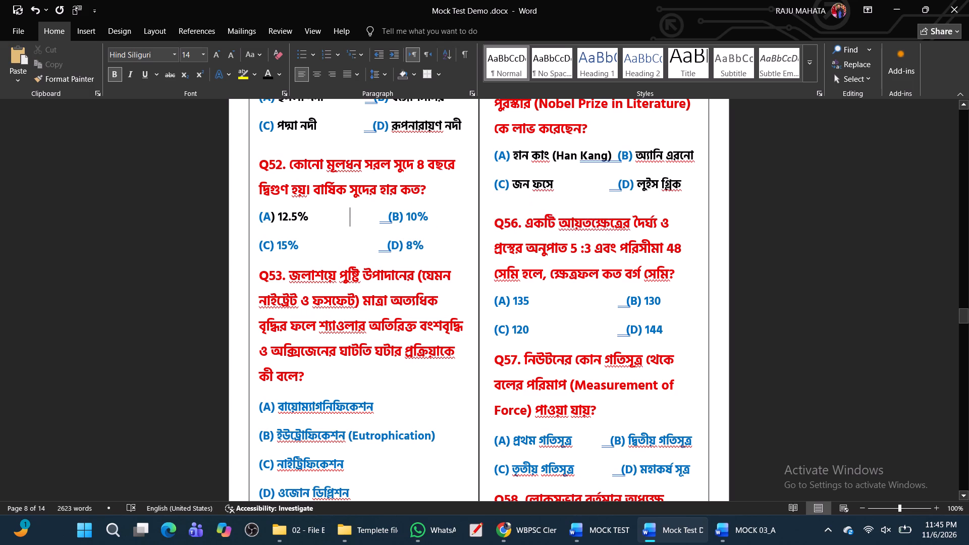
Change the Q52 answers 10%, 8% and 15% to black, leaving the option letters blue.
{"action": "left_click_drag", "start_coordinate": [407, 219], "coordinate": [427, 221]}
{"action": "left_click_drag", "start_coordinate": [407, 248], "coordinate": [413, 248], "text": "ctrl"}
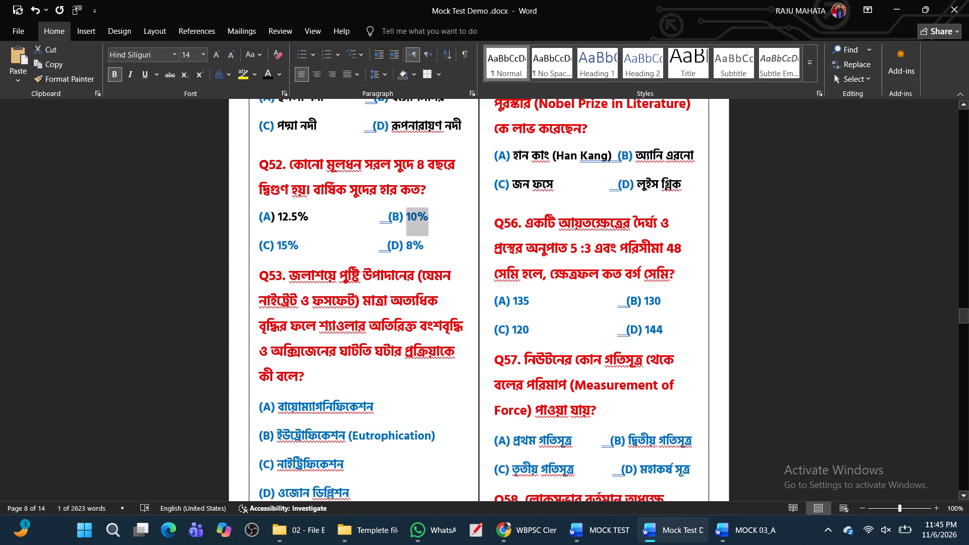
{"action": "left_click_drag", "start_coordinate": [413, 248], "coordinate": [423, 245], "text": "ctrl"}
{"action": "left_click_drag", "start_coordinate": [280, 244], "coordinate": [293, 243], "text": "ctrl"}
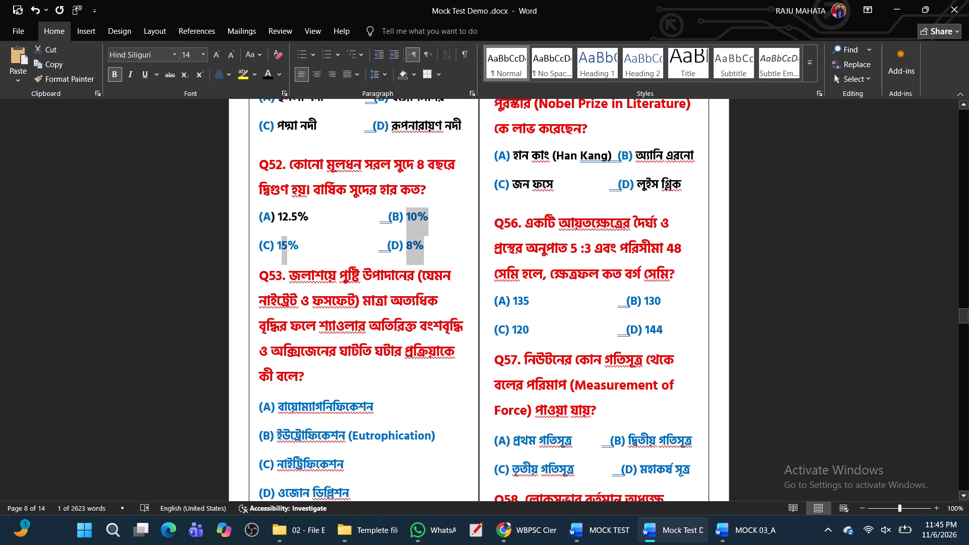
{"action": "left_click_drag", "start_coordinate": [293, 243], "coordinate": [297, 243], "text": "ctrl"}
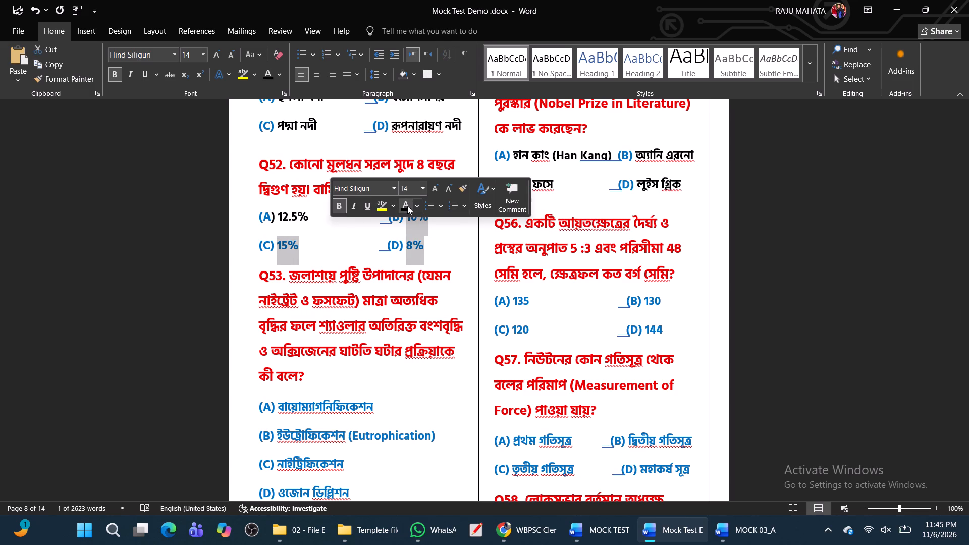
{"action": "left_click", "coordinate": [407, 206]}
Change the Q56 answers 135, 130, 144 and 120 to black without recolouring the option letters.
{"action": "scroll", "coordinate": [529, 306], "scroll_direction": "down", "scroll_amount": 2}
{"action": "double_click", "coordinate": [522, 240]}
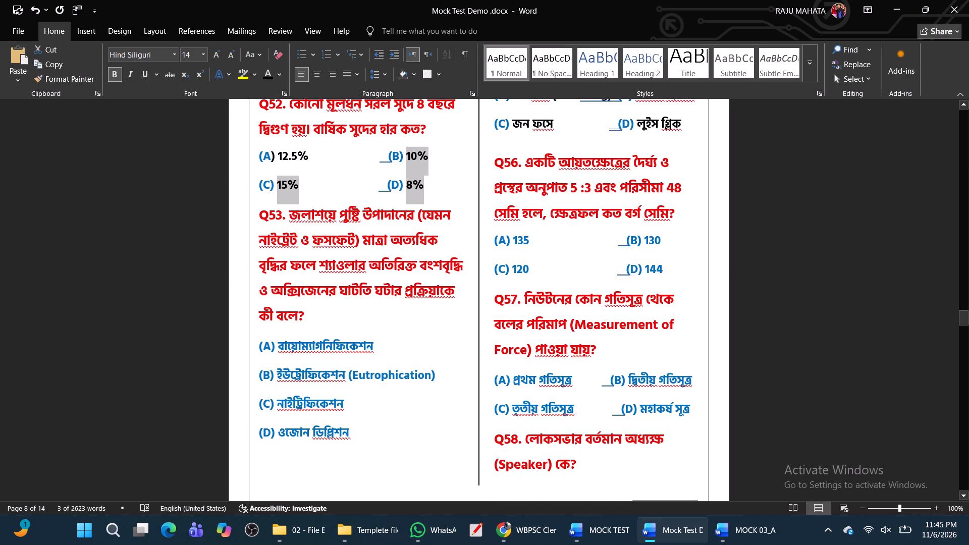
{"action": "double_click", "coordinate": [658, 241], "text": "ctrl"}
{"action": "double_click", "coordinate": [656, 266], "text": "ctrl"}
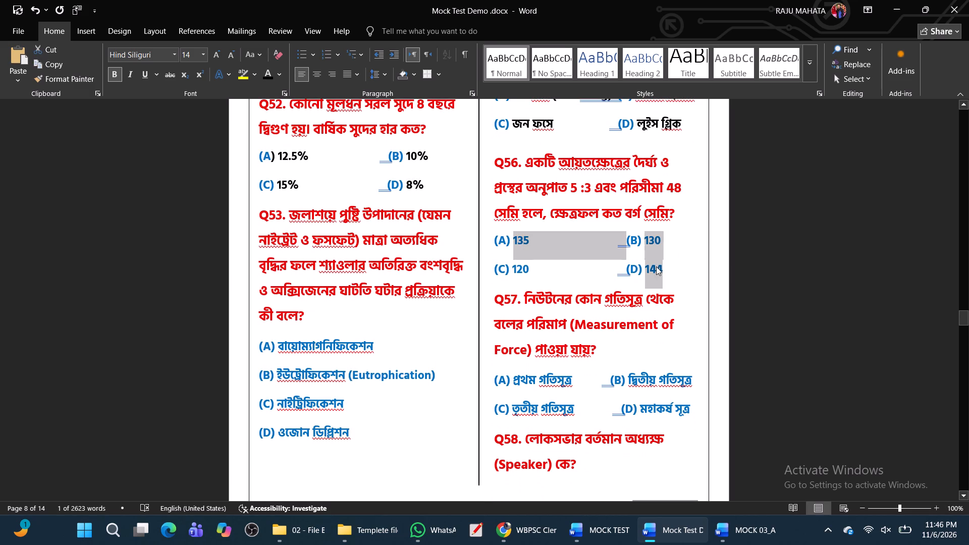
{"action": "double_click", "coordinate": [522, 269], "text": "ctrl"}
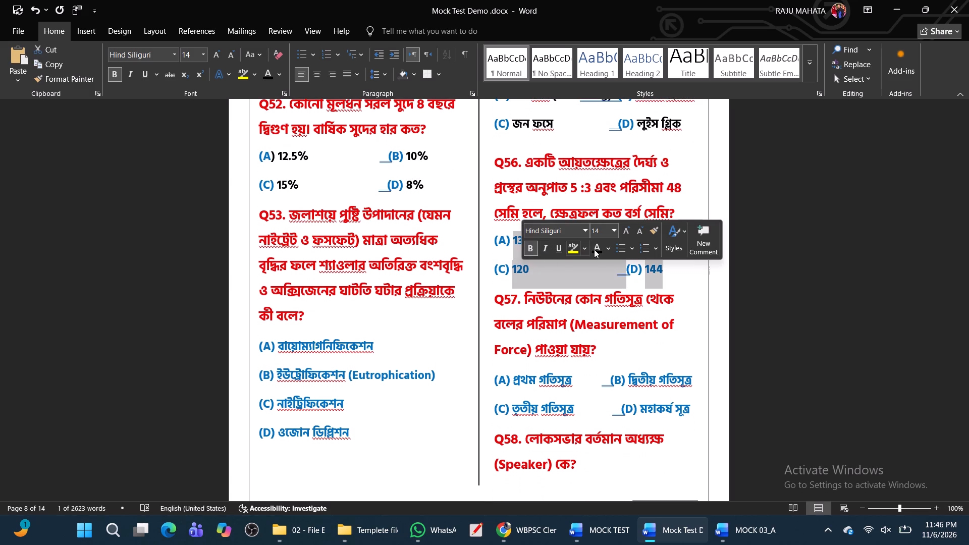
{"action": "left_click", "coordinate": [601, 249]}
Select the answer text of all four Q53 options, including (Eutrophication) but not the option letters.
{"action": "left_click_drag", "start_coordinate": [280, 347], "coordinate": [284, 347]}
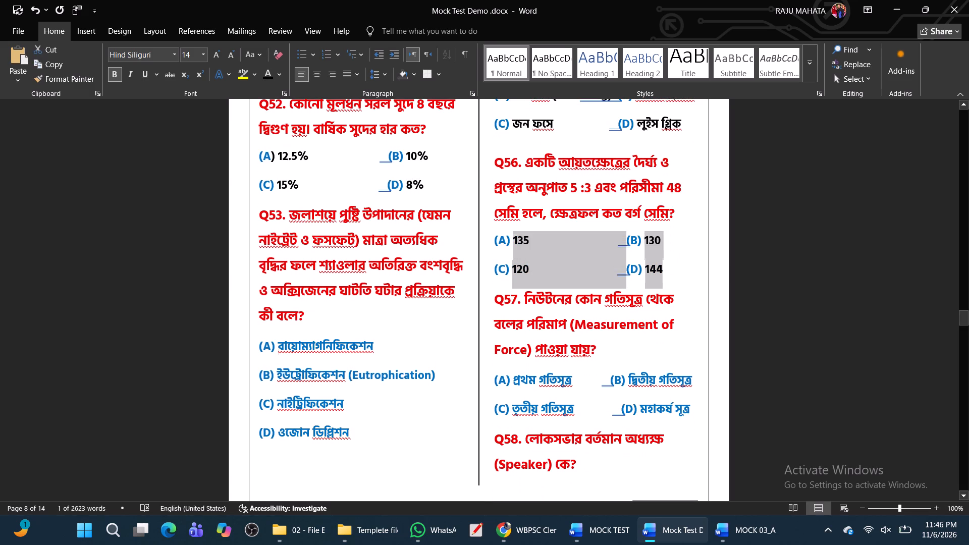
{"action": "left_click_drag", "start_coordinate": [284, 347], "coordinate": [377, 347]}
{"action": "left_click_drag", "start_coordinate": [276, 378], "coordinate": [306, 378], "text": "ctrl"}
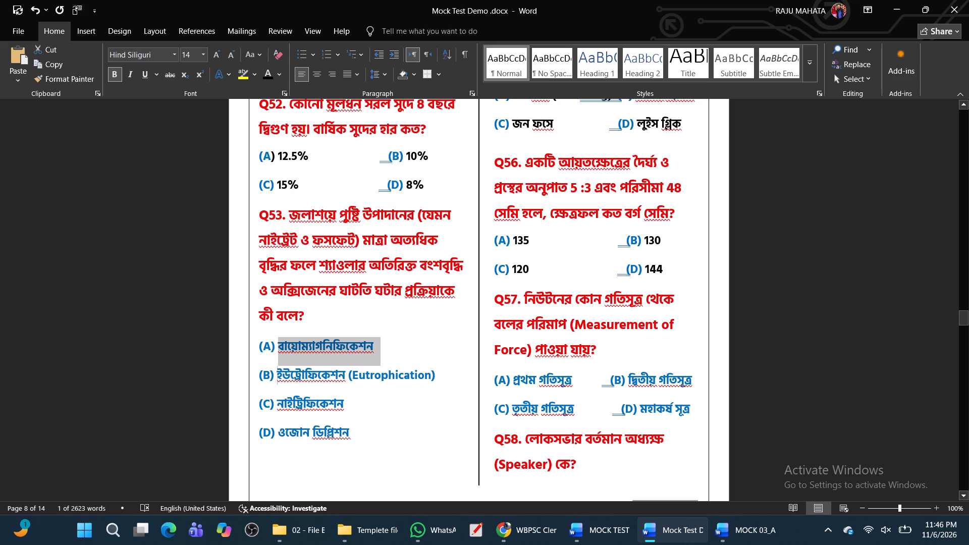
{"action": "left_click_drag", "start_coordinate": [306, 378], "coordinate": [454, 377], "text": "ctrl"}
{"action": "left_click_drag", "start_coordinate": [278, 406], "coordinate": [341, 409], "text": "ctrl"}
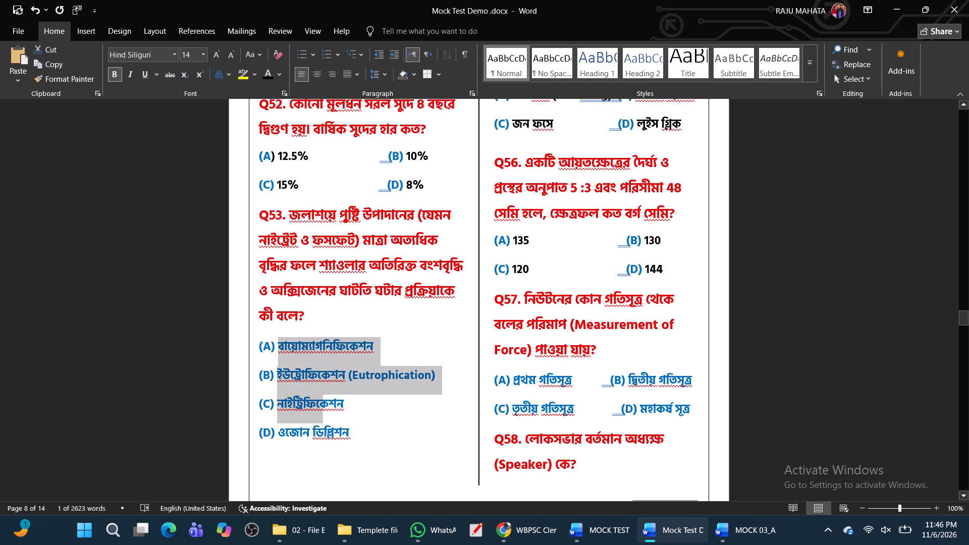
{"action": "left_click_drag", "start_coordinate": [341, 409], "coordinate": [352, 410], "text": "ctrl"}
{"action": "left_click_drag", "start_coordinate": [277, 433], "coordinate": [359, 433], "text": "ctrl"}
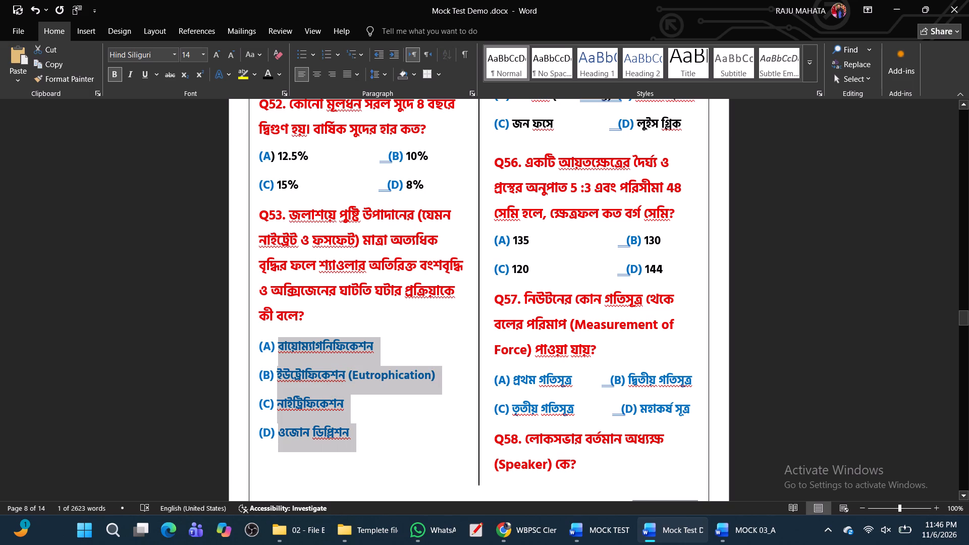
Add the answer text of all four Q57 options to the selection and apply black to the selected Q53 and Q57 answers.
{"action": "left_click_drag", "start_coordinate": [511, 383], "coordinate": [567, 378], "text": "ctrl"}
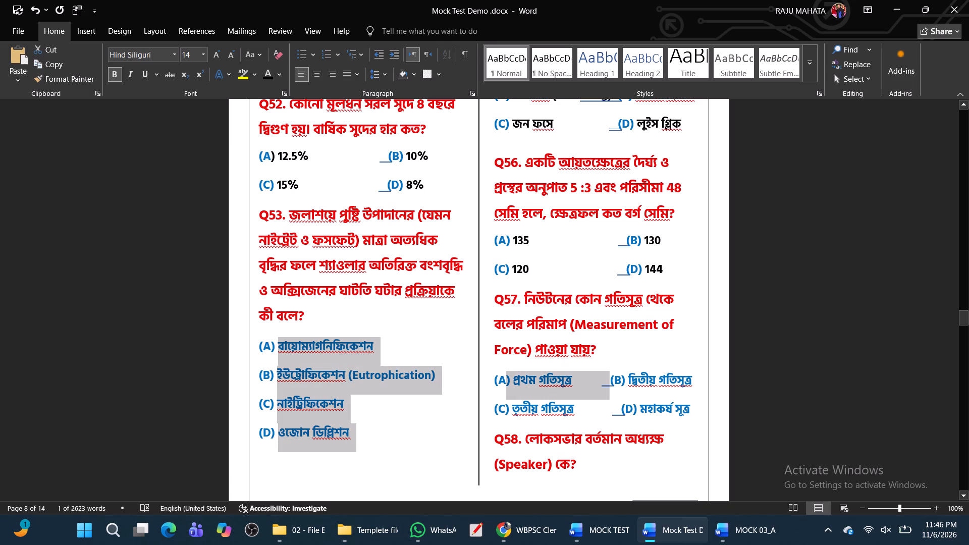
{"action": "left_click_drag", "start_coordinate": [512, 411], "coordinate": [562, 409], "text": "ctrl"}
{"action": "left_click_drag", "start_coordinate": [640, 406], "coordinate": [651, 407], "text": "ctrl"}
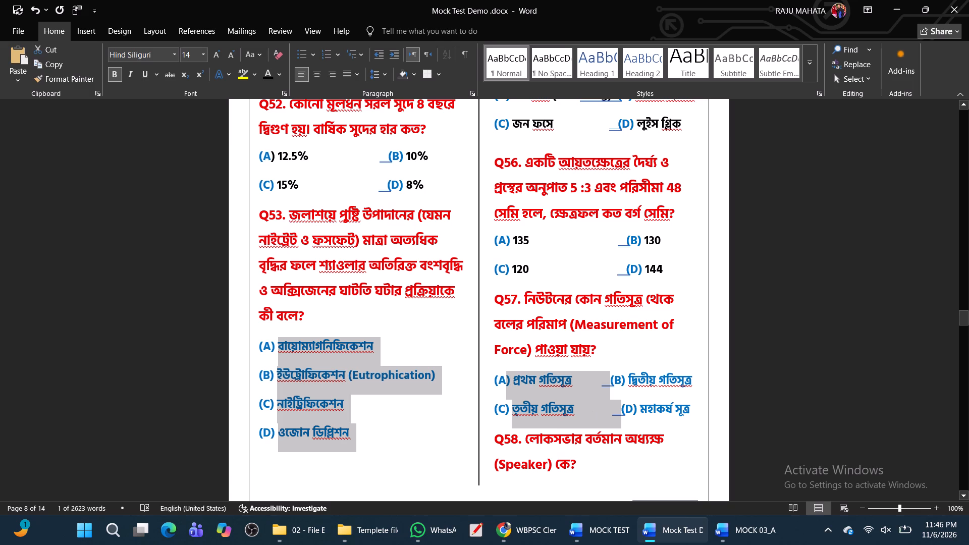
{"action": "left_click_drag", "start_coordinate": [651, 407], "coordinate": [689, 407], "text": "ctrl"}
{"action": "left_click_drag", "start_coordinate": [632, 384], "coordinate": [632, 382], "text": "ctrl"}
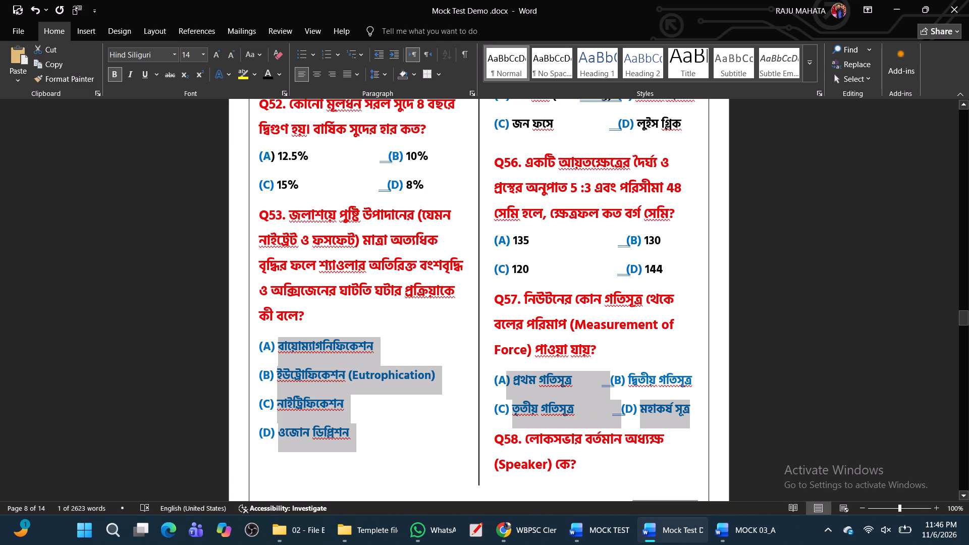
{"action": "left_click_drag", "start_coordinate": [632, 382], "coordinate": [689, 380], "text": "ctrl"}
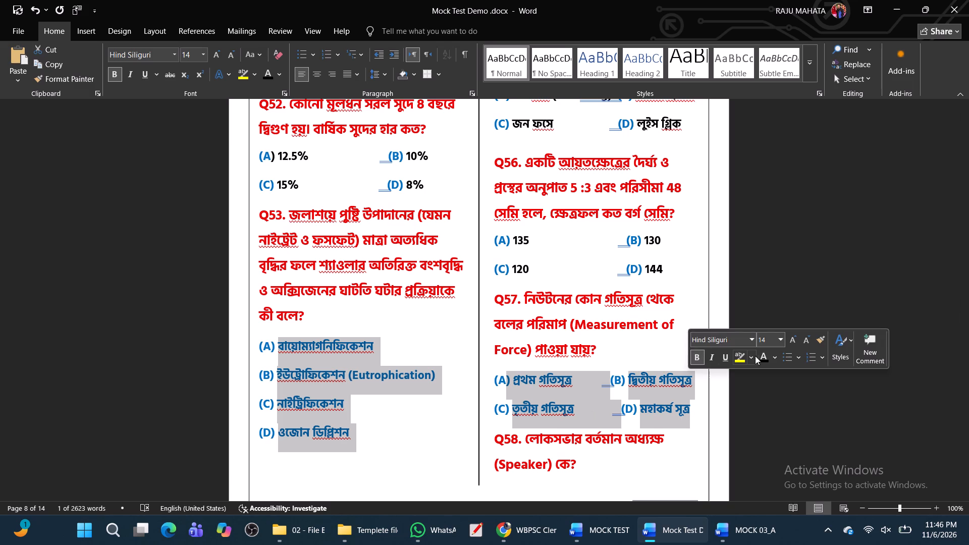
{"action": "left_click", "coordinate": [764, 357]}
Delete the English term (Eutrophication) with its parentheses from option B of Q53.
{"action": "double_click", "coordinate": [389, 372]}
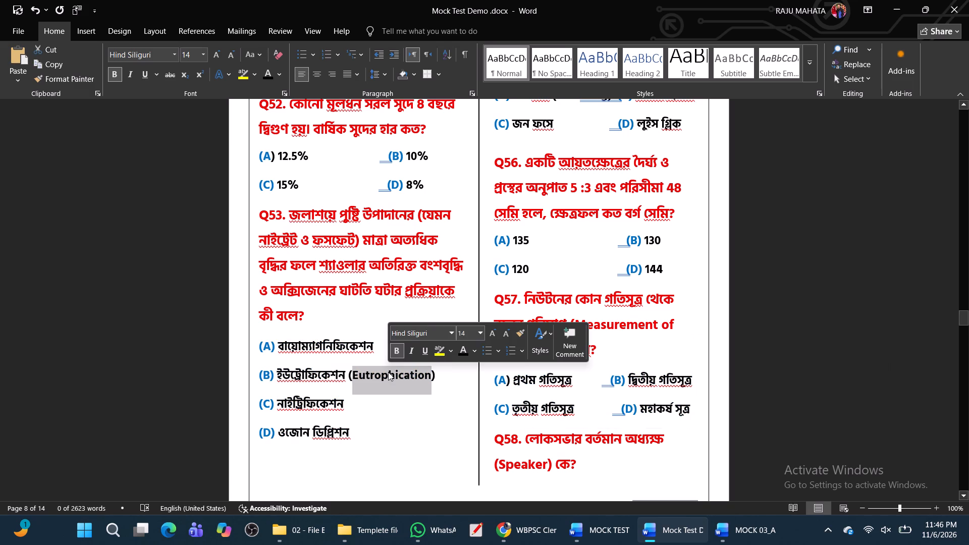
{"action": "key", "text": "BackSpace"}
{"action": "left_click", "coordinate": [369, 378]}
{"action": "key", "text": "BackSpace"}
{"action": "key", "text": "BackSpace"}
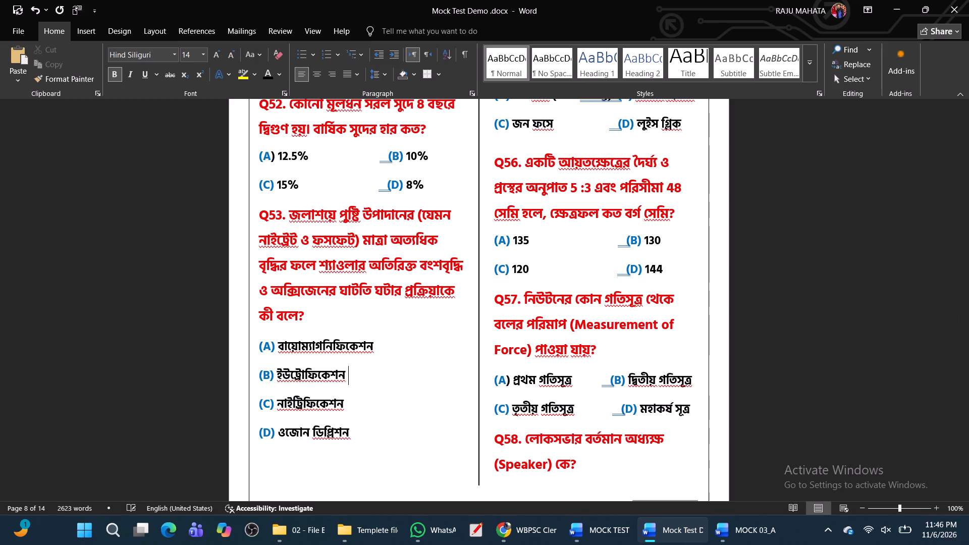
Remove three extra spaces before option D of Q57 to bring it closer in line with option B.
{"action": "scroll", "coordinate": [371, 389], "scroll_direction": "down", "scroll_amount": 14}
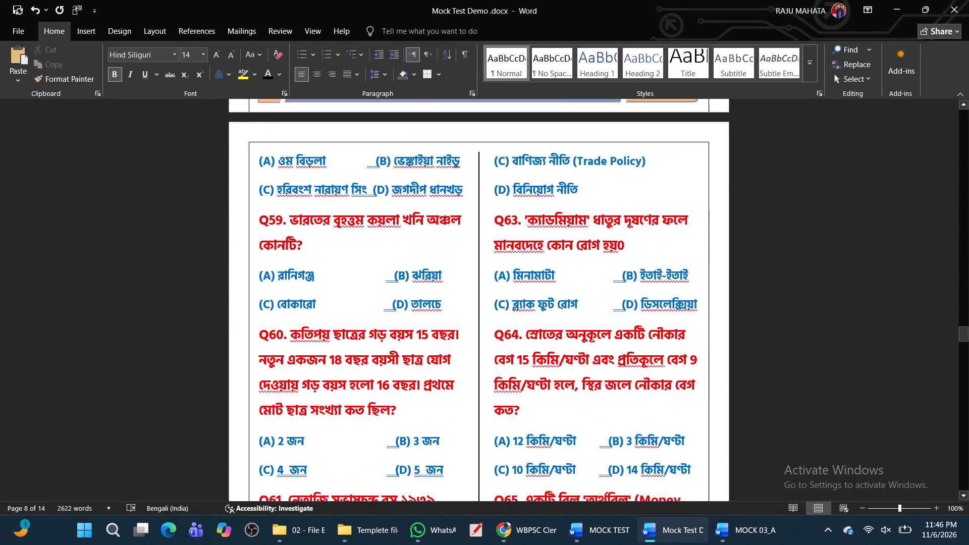
{"action": "scroll", "coordinate": [436, 372], "scroll_direction": "up", "scroll_amount": 5}
{"action": "scroll", "coordinate": [595, 333], "scroll_direction": "up", "scroll_amount": 4}
{"action": "left_click", "coordinate": [614, 256]}
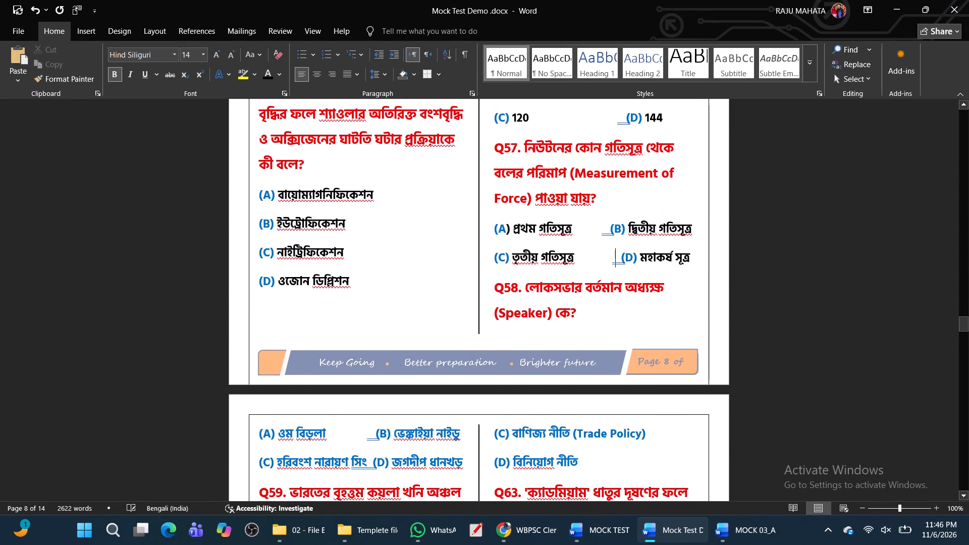
{"action": "key", "text": "BackSpace"}
{"action": "key", "text": "BackSpace"}
{"action": "key", "text": "BackSpace"}
Select the answer text of all four Q58 options at the start of page 9, without the option letters.
{"action": "scroll", "coordinate": [614, 258], "scroll_direction": "down", "scroll_amount": 3}
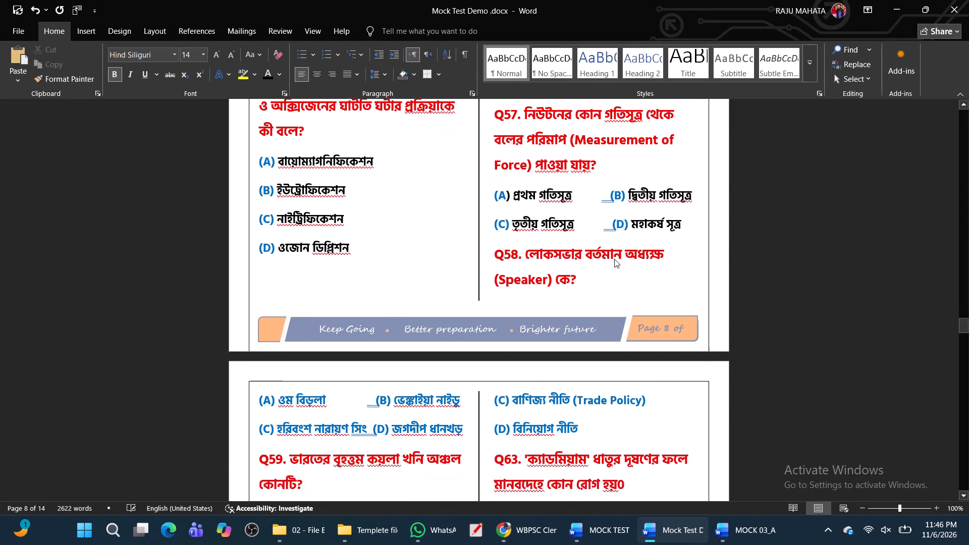
{"action": "scroll", "coordinate": [614, 259], "scroll_direction": "down", "scroll_amount": 1}
{"action": "scroll", "coordinate": [456, 282], "scroll_direction": "down", "scroll_amount": 3}
{"action": "left_click_drag", "start_coordinate": [279, 219], "coordinate": [328, 224]}
{"action": "left_click_drag", "start_coordinate": [393, 224], "coordinate": [454, 225], "text": "ctrl"}
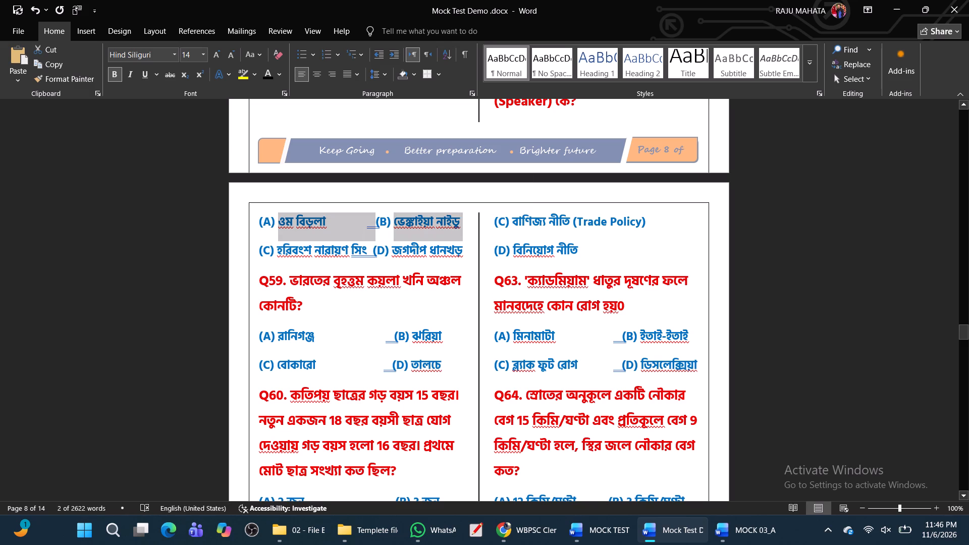
{"action": "left_click_drag", "start_coordinate": [454, 225], "coordinate": [458, 226], "text": "ctrl"}
{"action": "left_click_drag", "start_coordinate": [391, 254], "coordinate": [456, 254], "text": "ctrl"}
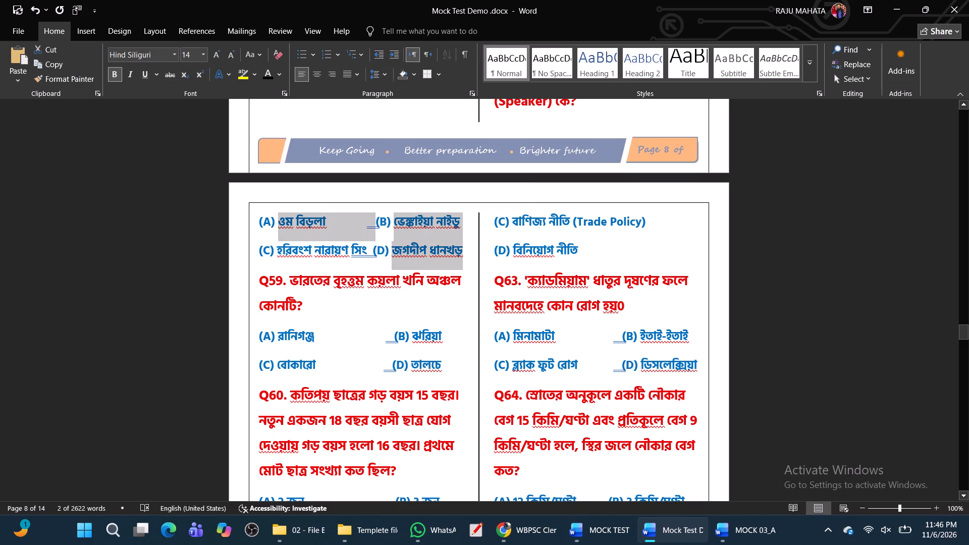
{"action": "left_click_drag", "start_coordinate": [277, 251], "coordinate": [361, 252], "text": "ctrl"}
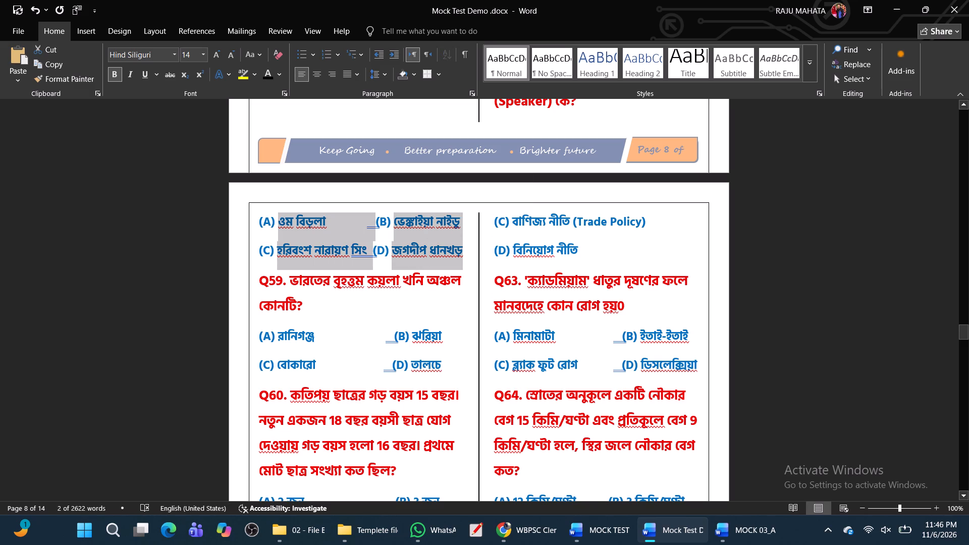
Add the answer text of all four Q59 options to the selection without the option letters.
{"action": "double_click", "coordinate": [291, 337], "text": "ctrl"}
{"action": "double_click", "coordinate": [289, 359], "text": "ctrl"}
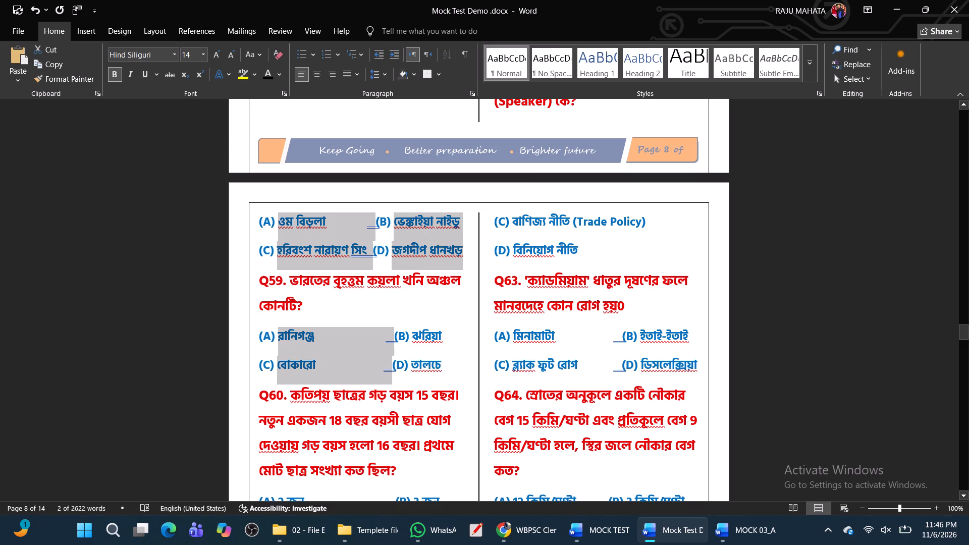
{"action": "double_click", "coordinate": [422, 361], "text": "ctrl"}
{"action": "double_click", "coordinate": [421, 341], "text": "ctrl"}
Add the answer text of all four Q63 options to the selection without the option letters.
{"action": "double_click", "coordinate": [522, 334], "text": "ctrl"}
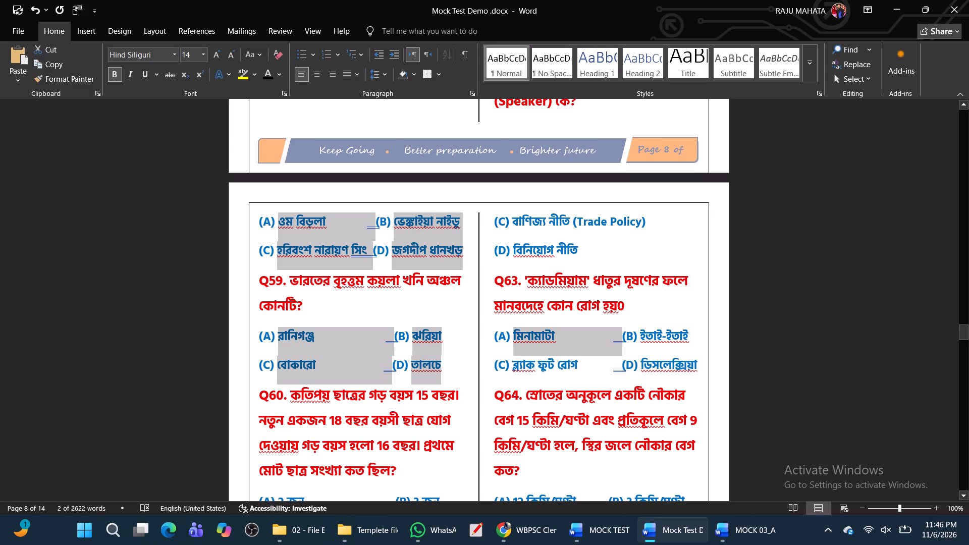
{"action": "left_click_drag", "start_coordinate": [512, 365], "coordinate": [575, 358], "text": "ctrl"}
{"action": "double_click", "coordinate": [672, 363], "text": "ctrl"}
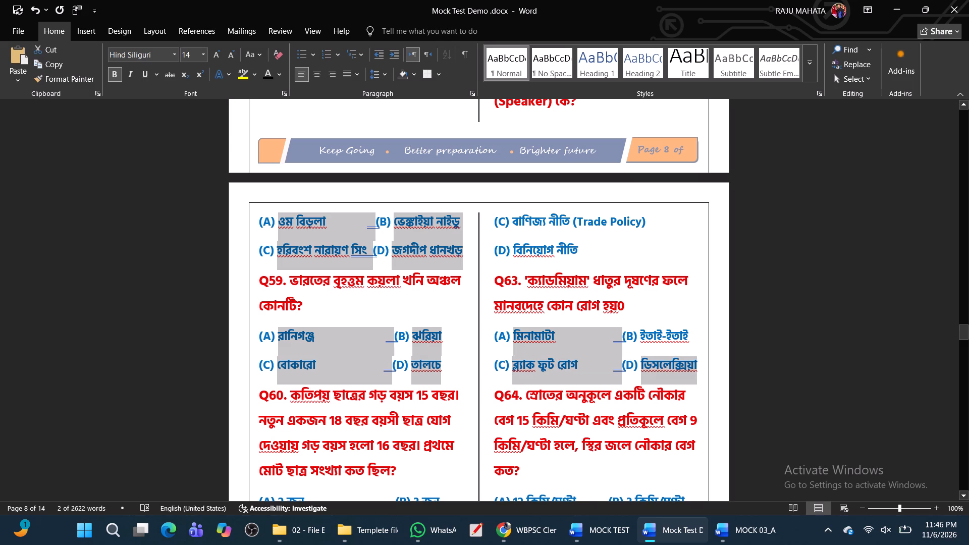
{"action": "left_click", "coordinate": [635, 335], "text": "ctrl"}
{"action": "left_click_drag", "start_coordinate": [639, 338], "coordinate": [694, 335], "text": "ctrl"}
Add the Q60 answers 2, 3, 4 and 5 জন to the selection, leaving out the option letters.
{"action": "left_click_drag", "start_coordinate": [961, 324], "coordinate": [968, 340], "text": "ctrl"}
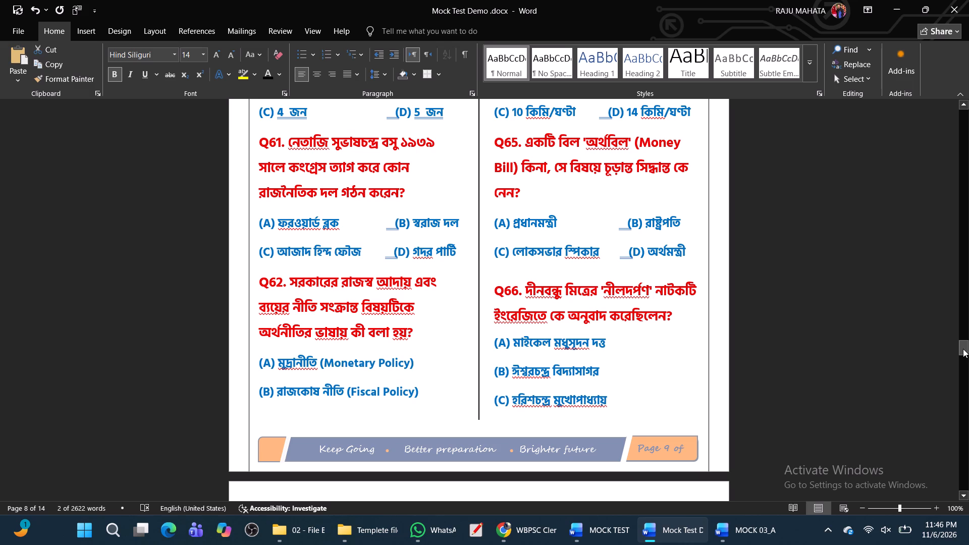
{"action": "left_click_drag", "start_coordinate": [963, 349], "coordinate": [962, 343], "text": "ctrl"}
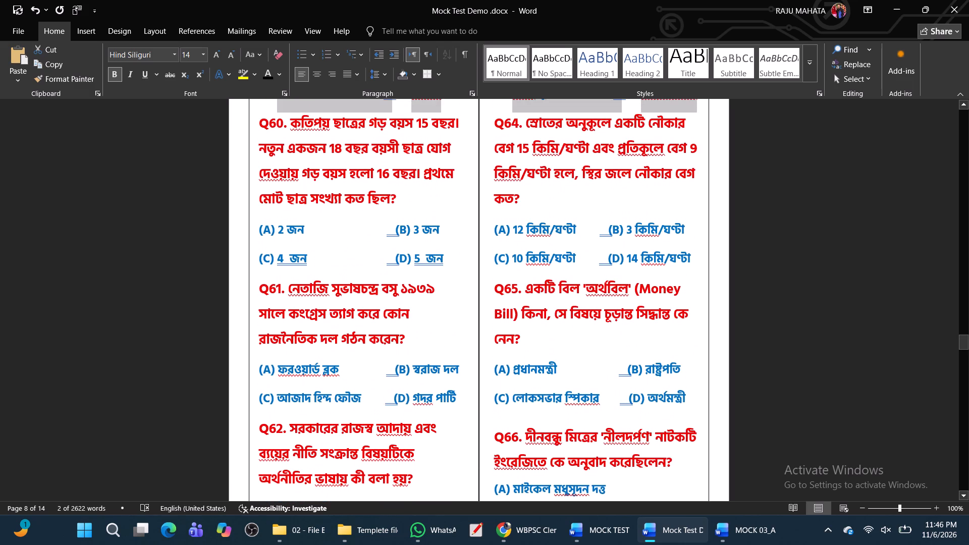
{"action": "left_click_drag", "start_coordinate": [279, 229], "coordinate": [304, 234], "text": "ctrl"}
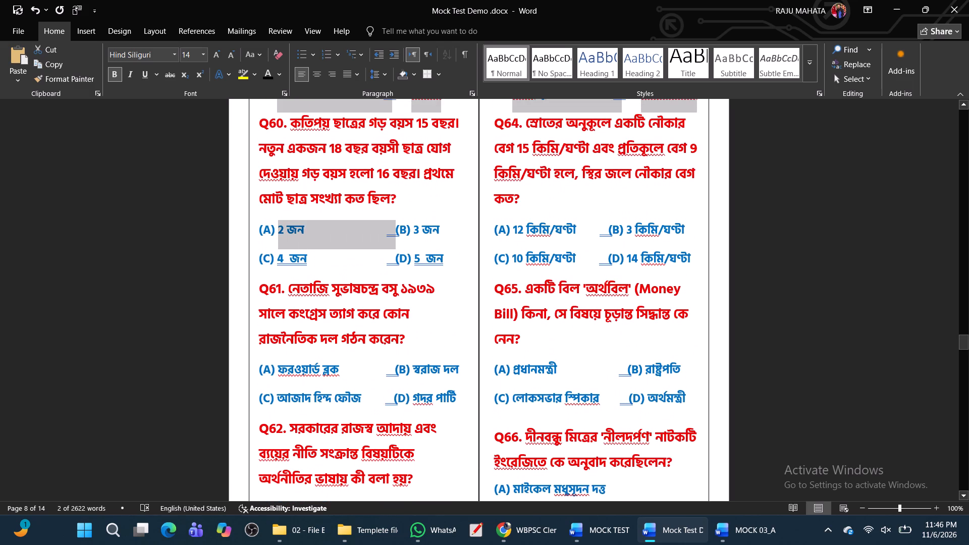
{"action": "left_click_drag", "start_coordinate": [277, 261], "coordinate": [308, 262], "text": "ctrl"}
{"action": "left_click_drag", "start_coordinate": [412, 263], "coordinate": [445, 260], "text": "ctrl"}
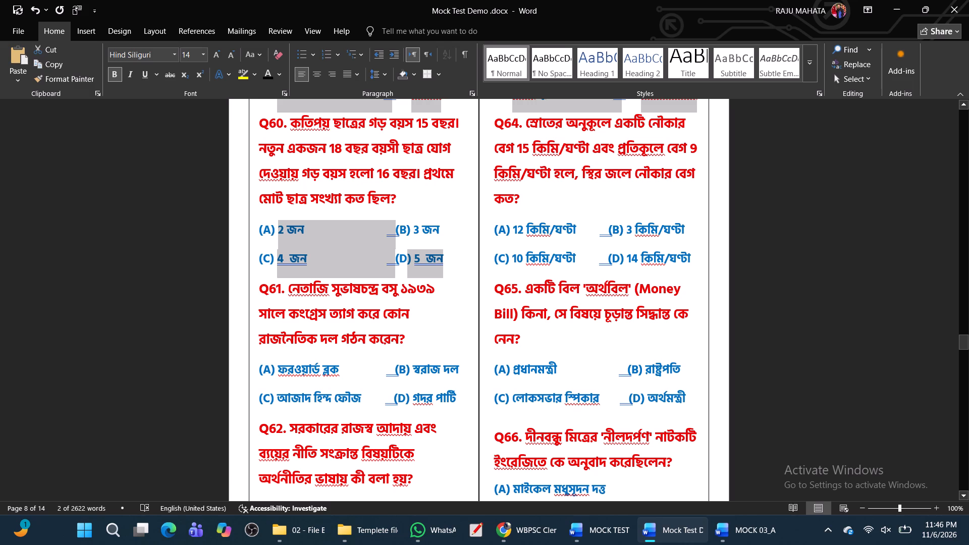
{"action": "left_click_drag", "start_coordinate": [414, 233], "coordinate": [446, 233], "text": "ctrl"}
{"action": "left_click", "coordinate": [415, 261], "text": "ctrl"}
{"action": "left_click_drag", "start_coordinate": [415, 261], "coordinate": [422, 261], "text": "ctrl"}
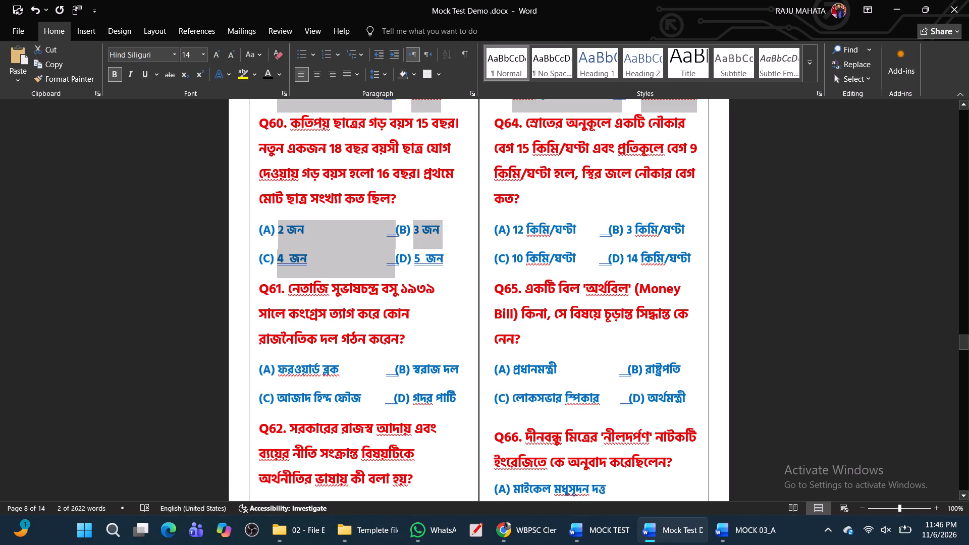
{"action": "left_click_drag", "start_coordinate": [422, 261], "coordinate": [447, 261], "text": "ctrl"}
Add the answer text of all four Q64 options to the selection without the option letters.
{"action": "left_click_drag", "start_coordinate": [513, 231], "coordinate": [582, 232], "text": "ctrl"}
{"action": "left_click_drag", "start_coordinate": [627, 228], "coordinate": [685, 229], "text": "ctrl"}
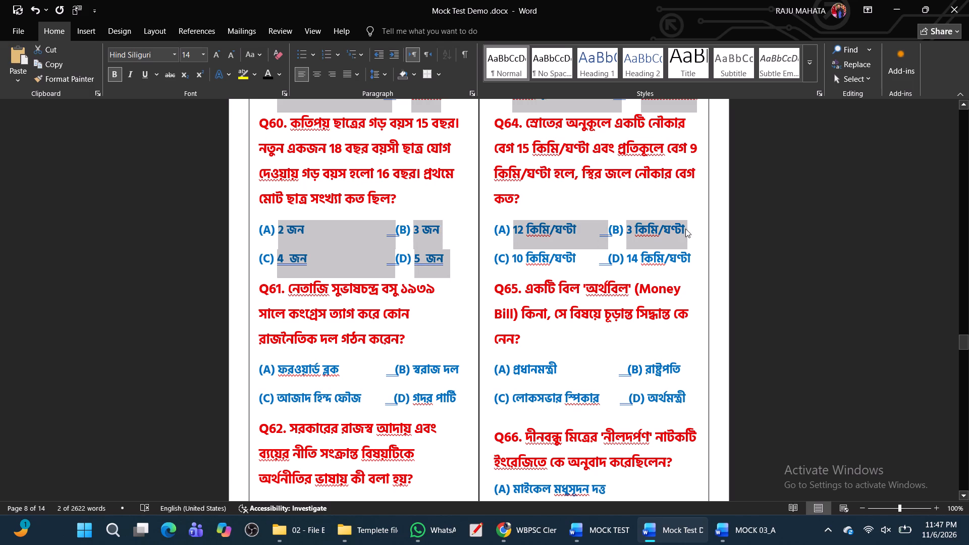
{"action": "left_click_drag", "start_coordinate": [626, 262], "coordinate": [691, 260], "text": "ctrl"}
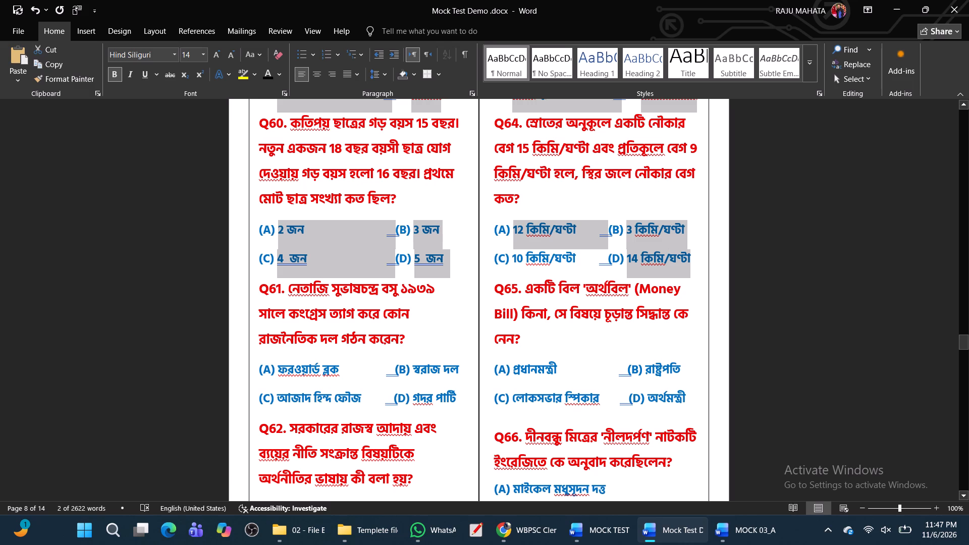
{"action": "left_click_drag", "start_coordinate": [512, 256], "coordinate": [567, 256], "text": "ctrl"}
Add the answer text of all four Q61 options to the selection without the option letters.
{"action": "left_click_drag", "start_coordinate": [280, 370], "coordinate": [326, 366], "text": "ctrl"}
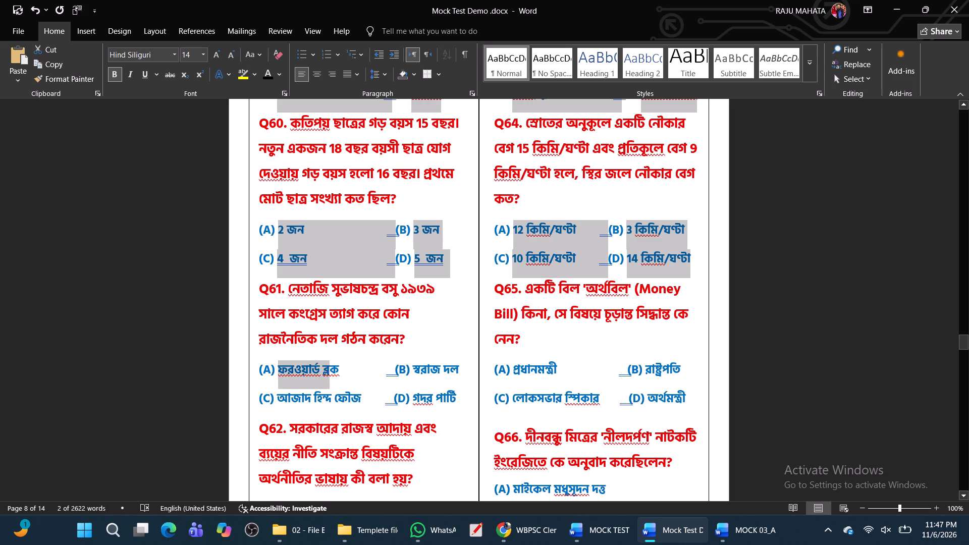
{"action": "left_click_drag", "start_coordinate": [326, 366], "coordinate": [338, 366], "text": "ctrl"}
{"action": "left_click_drag", "start_coordinate": [411, 368], "coordinate": [451, 367], "text": "ctrl"}
{"action": "left_click", "coordinate": [427, 367], "text": "ctrl"}
{"action": "left_click_drag", "start_coordinate": [416, 368], "coordinate": [460, 369], "text": "ctrl"}
{"action": "left_click_drag", "start_coordinate": [416, 397], "coordinate": [454, 397], "text": "ctrl"}
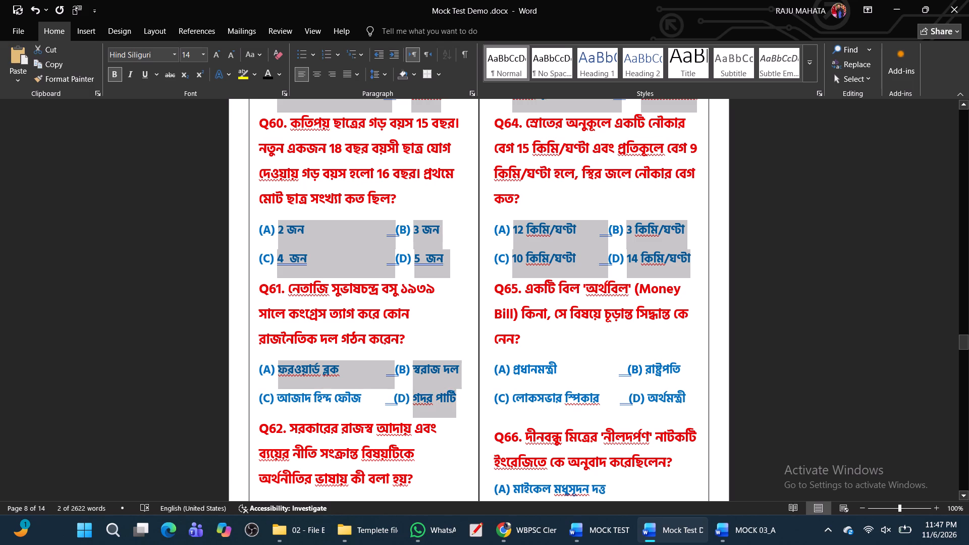
{"action": "left_click_drag", "start_coordinate": [281, 400], "coordinate": [360, 400], "text": "ctrl"}
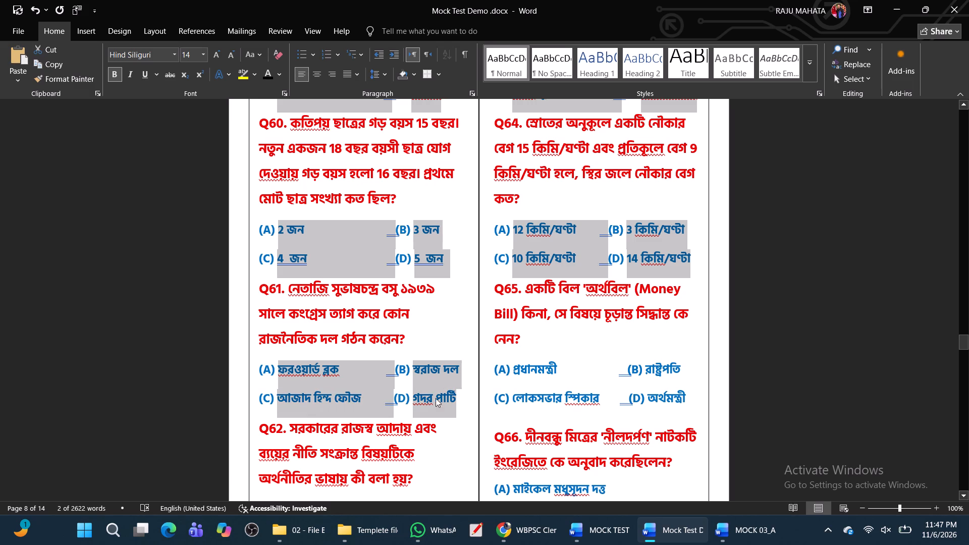
Add the answer text of all four Q65 options to the selection without the option letters.
{"action": "double_click", "coordinate": [527, 369], "text": "ctrl"}
{"action": "double_click", "coordinate": [539, 405], "text": "ctrl"}
{"action": "double_click", "coordinate": [578, 399], "text": "ctrl"}
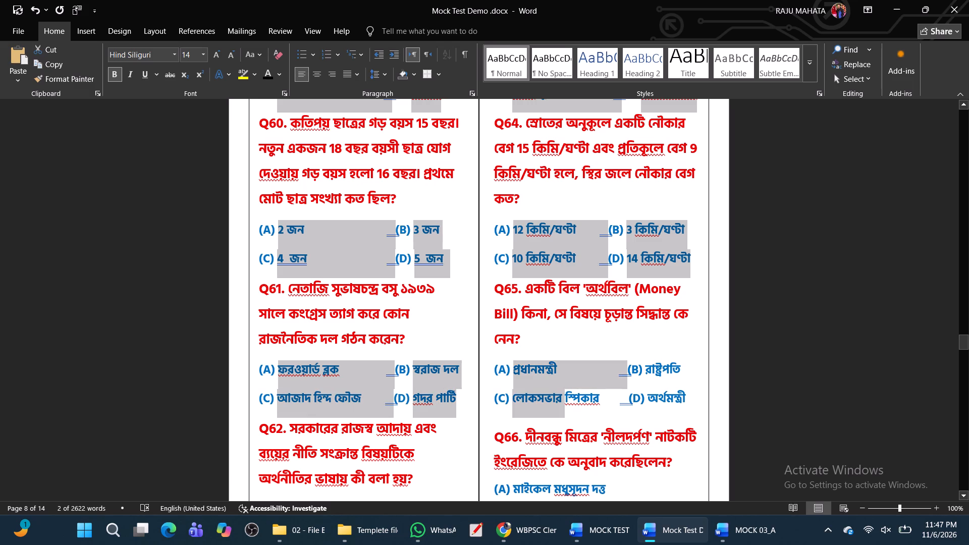
{"action": "double_click", "coordinate": [664, 394], "text": "ctrl"}
{"action": "double_click", "coordinate": [657, 374], "text": "ctrl"}
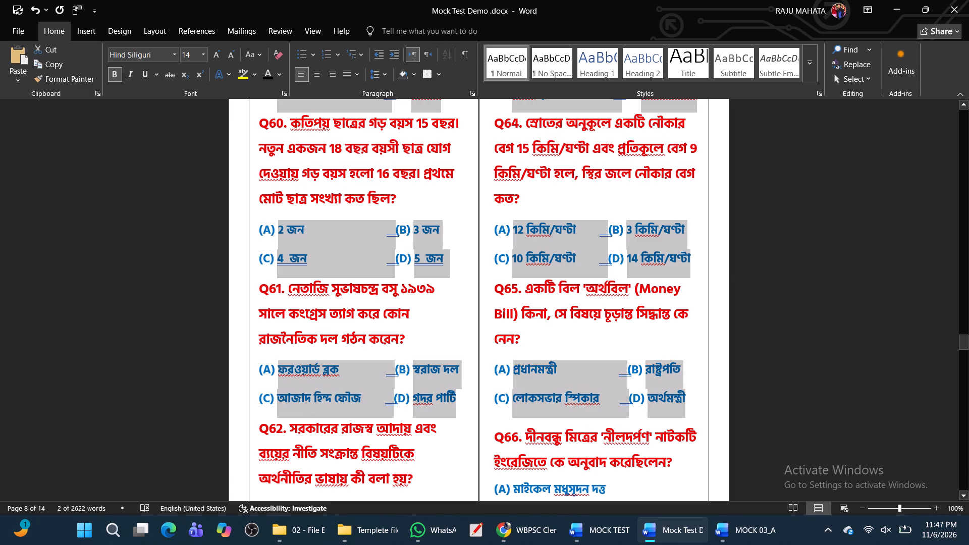
Add the Q62 answers A and B and Q66 answers A to C to the selection, and colour all selected text black.
{"action": "left_click", "coordinate": [968, 336], "text": "ctrl"}
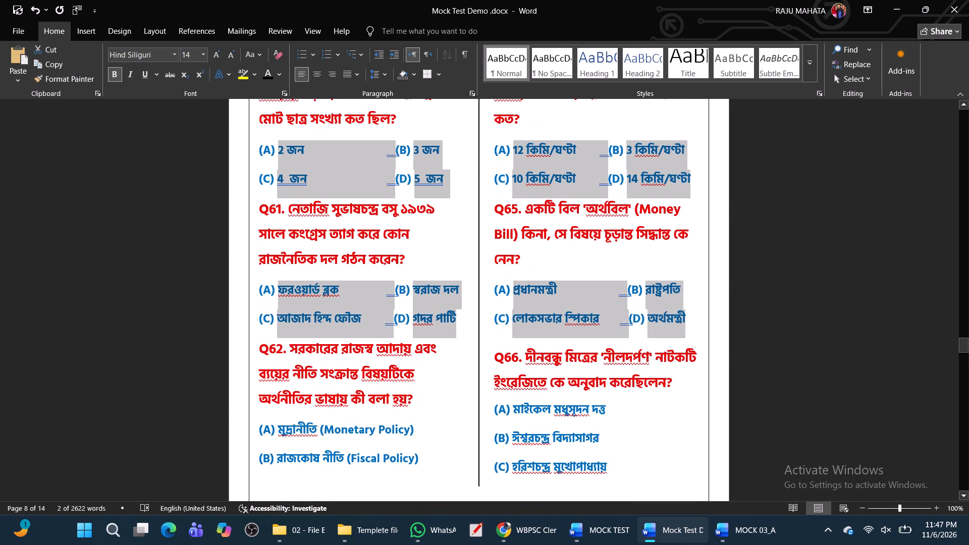
{"action": "left_click_drag", "start_coordinate": [277, 428], "coordinate": [421, 428], "text": "ctrl"}
{"action": "left_click_drag", "start_coordinate": [276, 459], "coordinate": [424, 458], "text": "ctrl"}
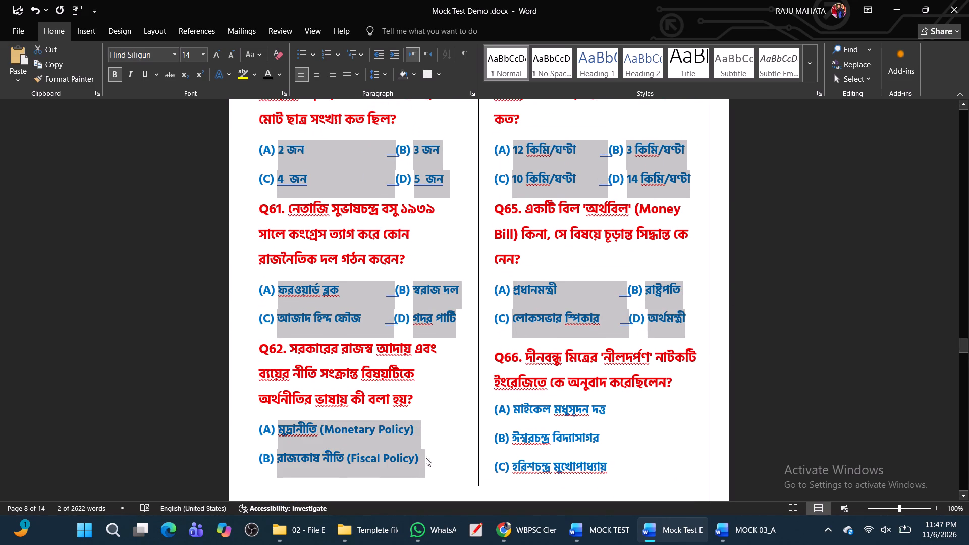
{"action": "left_click_drag", "start_coordinate": [512, 411], "coordinate": [615, 407], "text": "ctrl"}
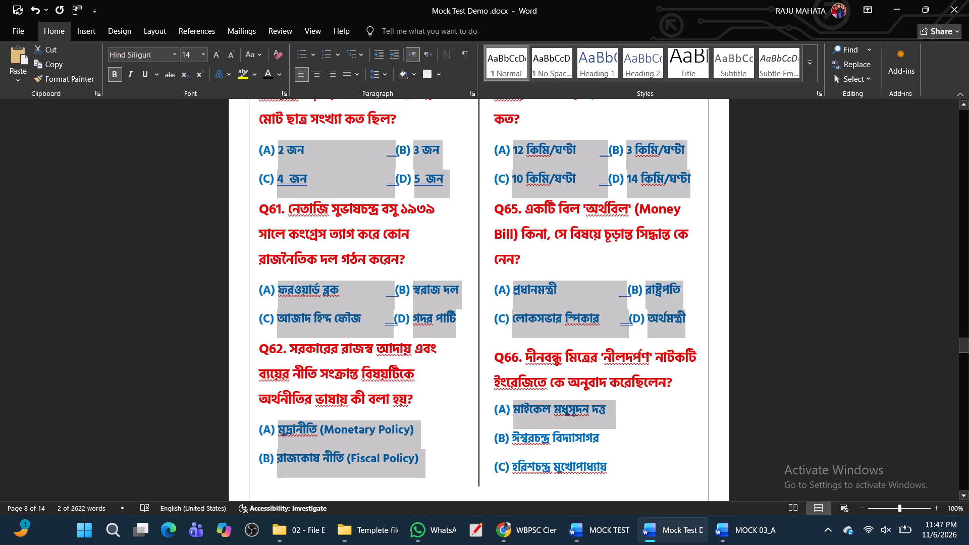
{"action": "left_click_drag", "start_coordinate": [513, 439], "coordinate": [598, 432], "text": "ctrl"}
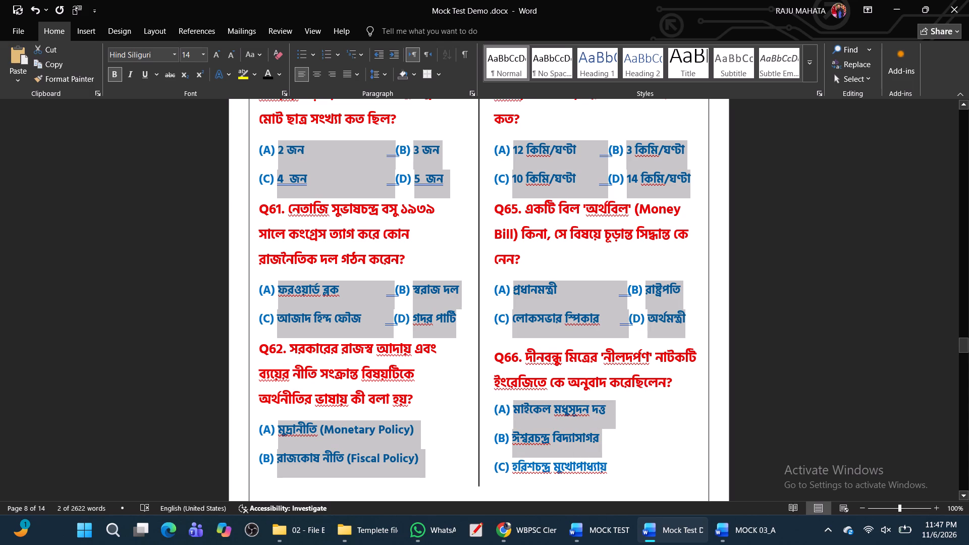
{"action": "left_click_drag", "start_coordinate": [515, 465], "coordinate": [606, 465], "text": "ctrl"}
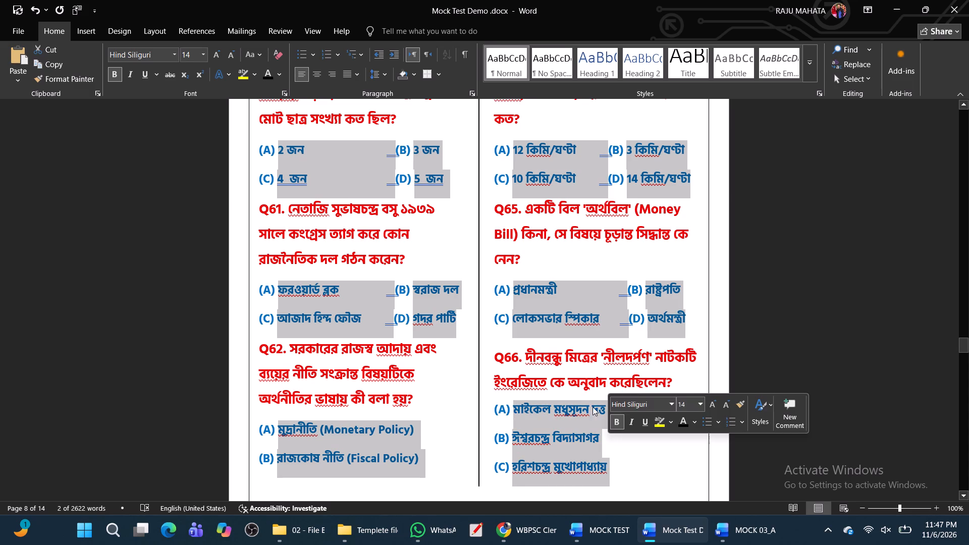
{"action": "left_click", "coordinate": [683, 422]}
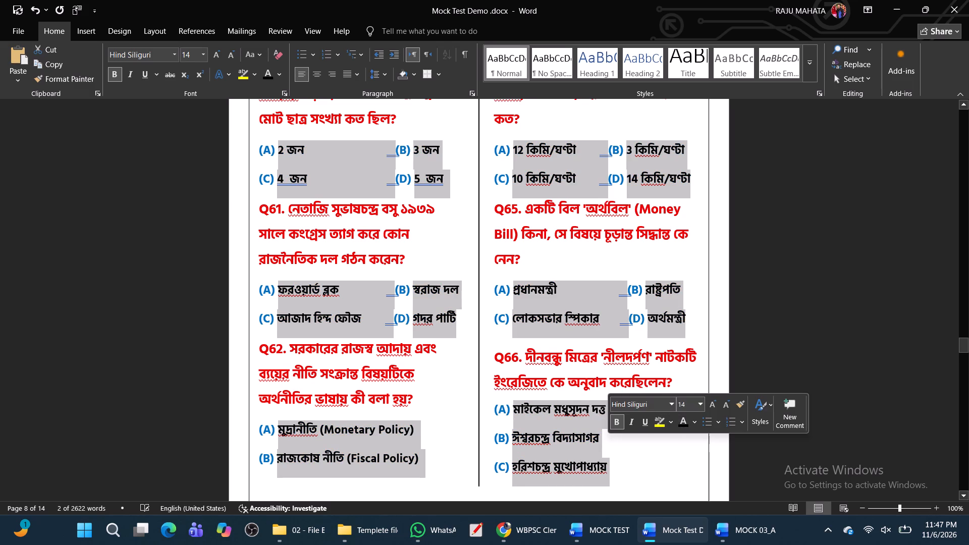
Pull Q66 option (D) from the next page up onto option (C)'s line, separated by five extra spaces.
{"action": "scroll", "coordinate": [431, 352], "scroll_direction": "down", "scroll_amount": 11}
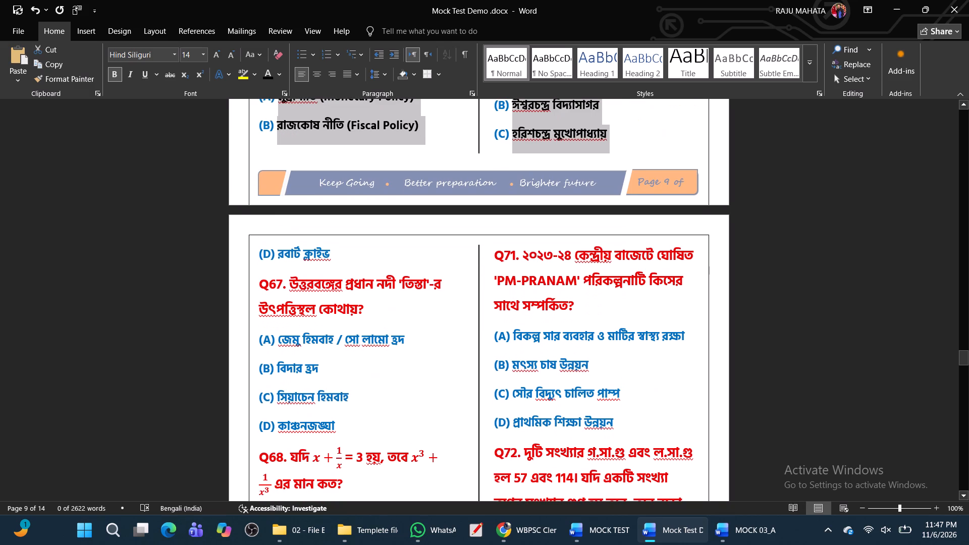
{"action": "left_click", "coordinate": [257, 260]}
{"action": "key", "text": "BackSpace"}
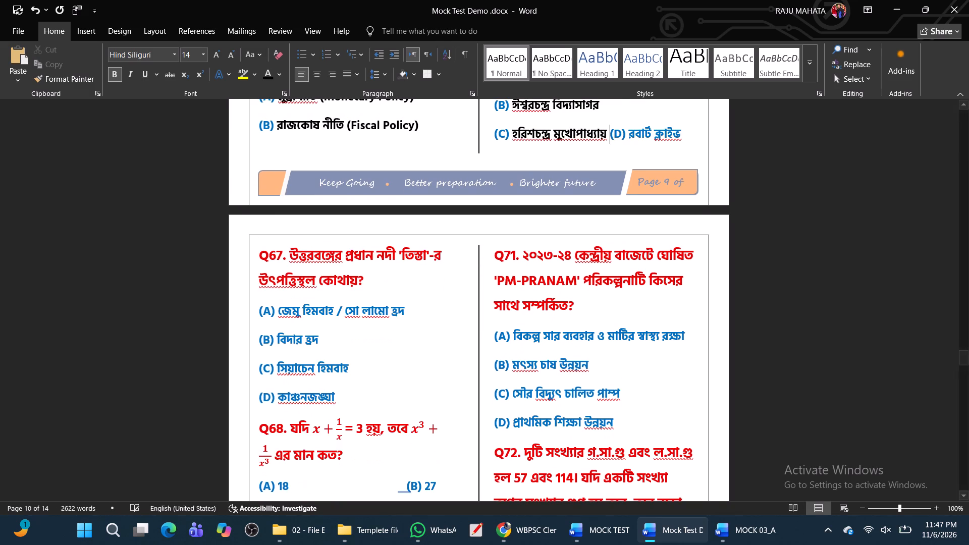
{"action": "key", "text": "space"}
{"action": "key", "text": "space"}
{"action": "key", "text": "space"}
{"action": "key", "text": "space"}
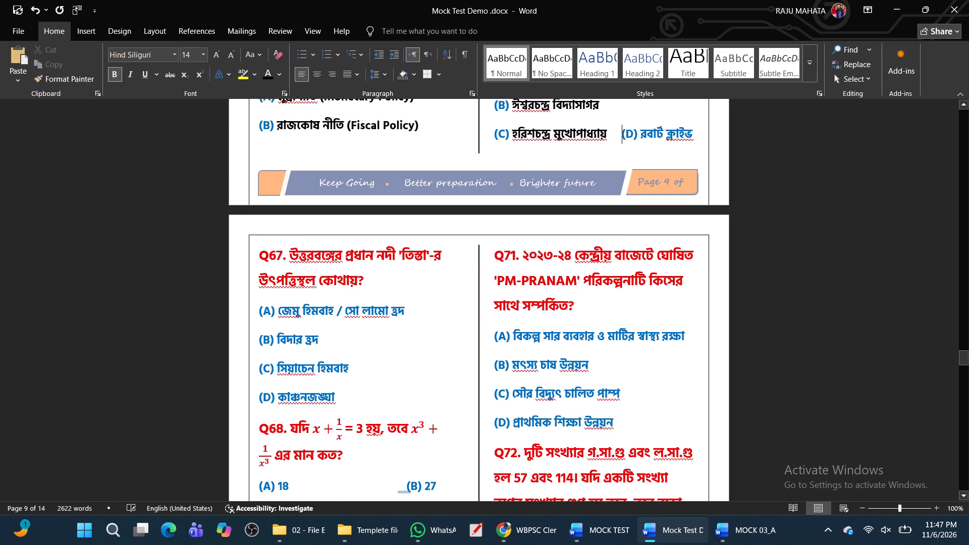
{"action": "key", "text": "space"}
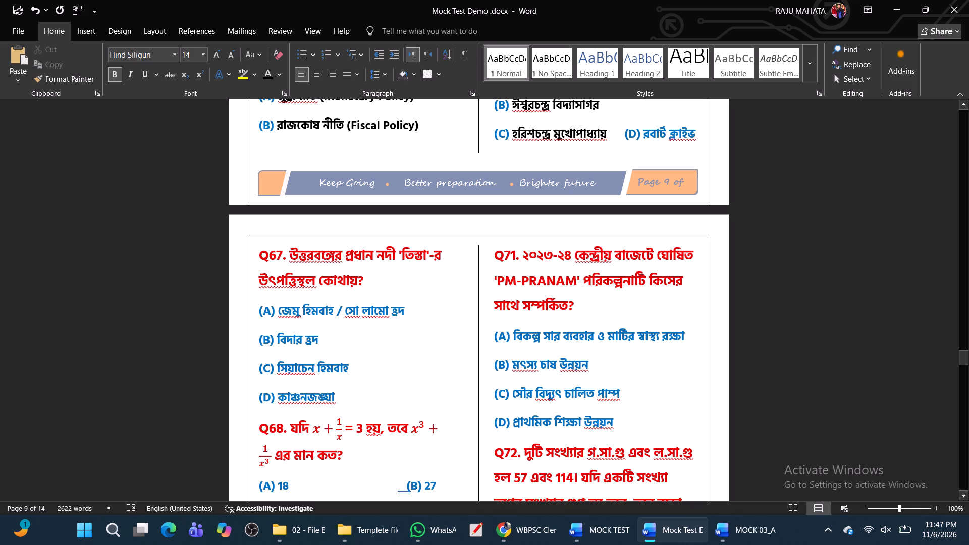
Colour the answer text of Q66 option (D) black, keeping its option letter blue.
{"action": "left_click_drag", "start_coordinate": [643, 134], "coordinate": [713, 134]}
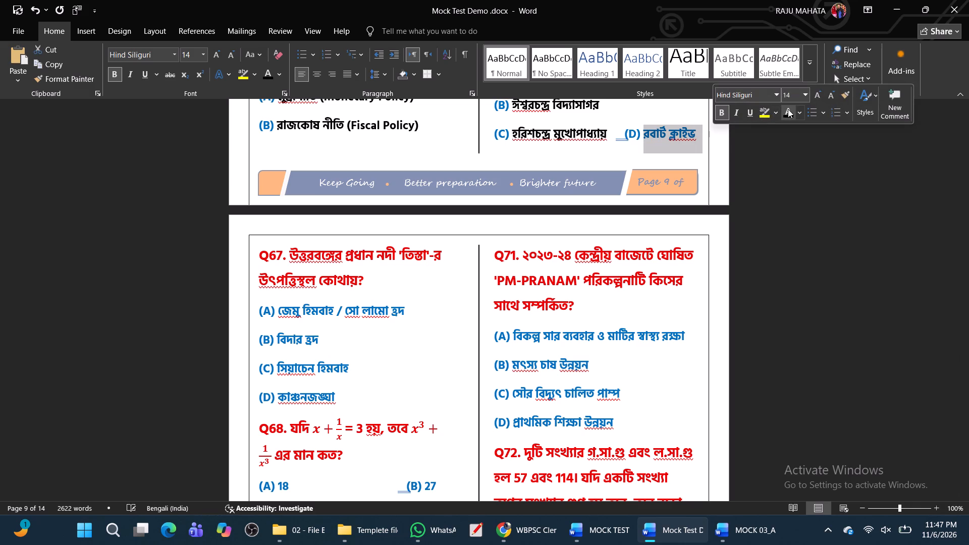
{"action": "left_click", "coordinate": [788, 109]}
{"action": "scroll", "coordinate": [650, 159], "scroll_direction": "up", "scroll_amount": 4}
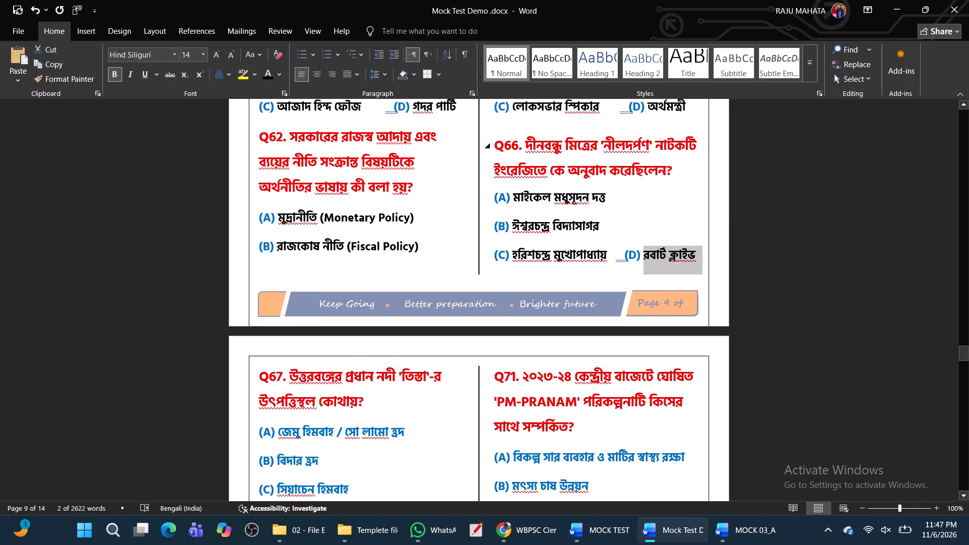
Start a new selection with the answer text of all four Q67 options, without the option letters.
{"action": "scroll", "coordinate": [624, 229], "scroll_direction": "down", "scroll_amount": 2}
{"action": "scroll", "coordinate": [466, 261], "scroll_direction": "down", "scroll_amount": 3}
{"action": "scroll", "coordinate": [416, 285], "scroll_direction": "down", "scroll_amount": 2}
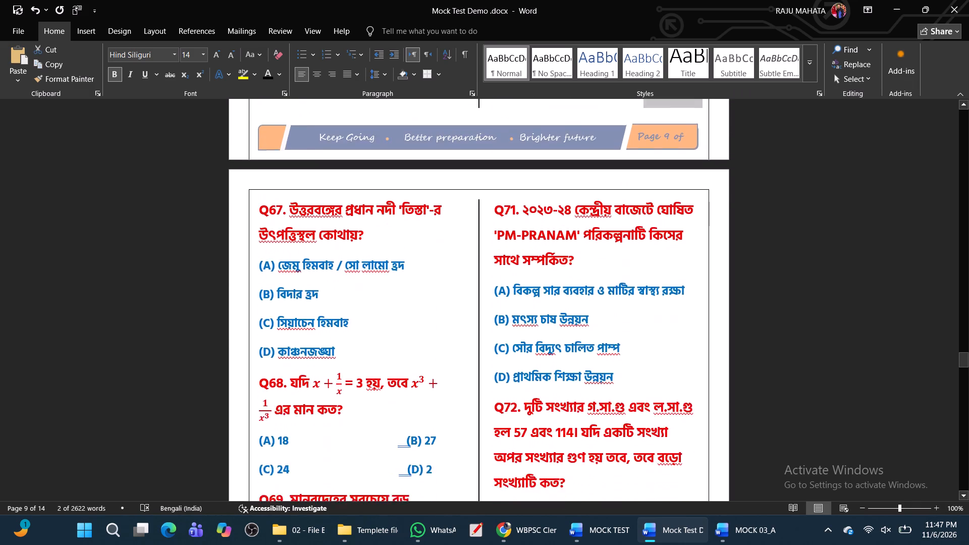
{"action": "left_click_drag", "start_coordinate": [280, 219], "coordinate": [380, 215]}
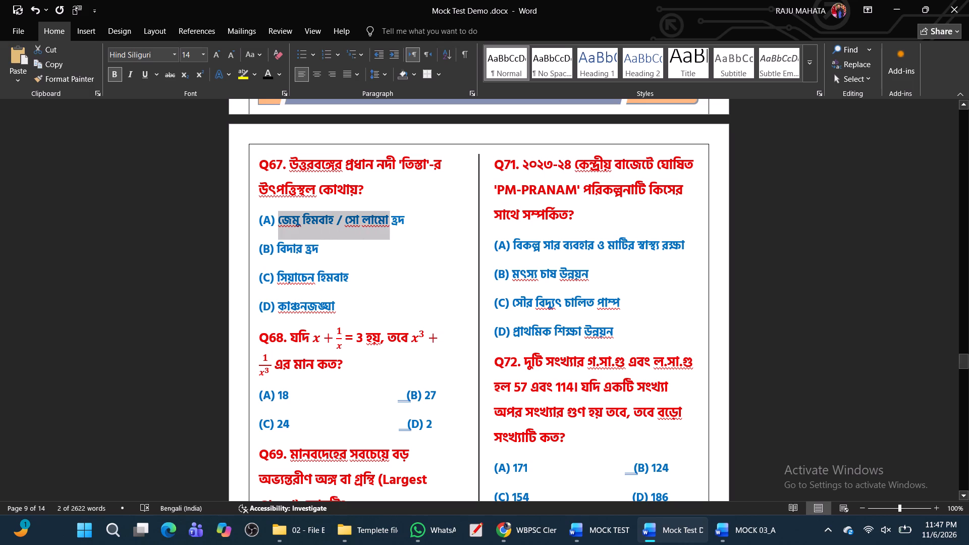
{"action": "left_click_drag", "start_coordinate": [380, 215], "coordinate": [402, 217]}
{"action": "left_click_drag", "start_coordinate": [275, 249], "coordinate": [317, 247], "text": "ctrl"}
{"action": "left_click", "coordinate": [291, 247], "text": "ctrl"}
{"action": "left_click_drag", "start_coordinate": [275, 248], "coordinate": [308, 248], "text": "ctrl"}
{"action": "left_click", "coordinate": [299, 248], "text": "ctrl"}
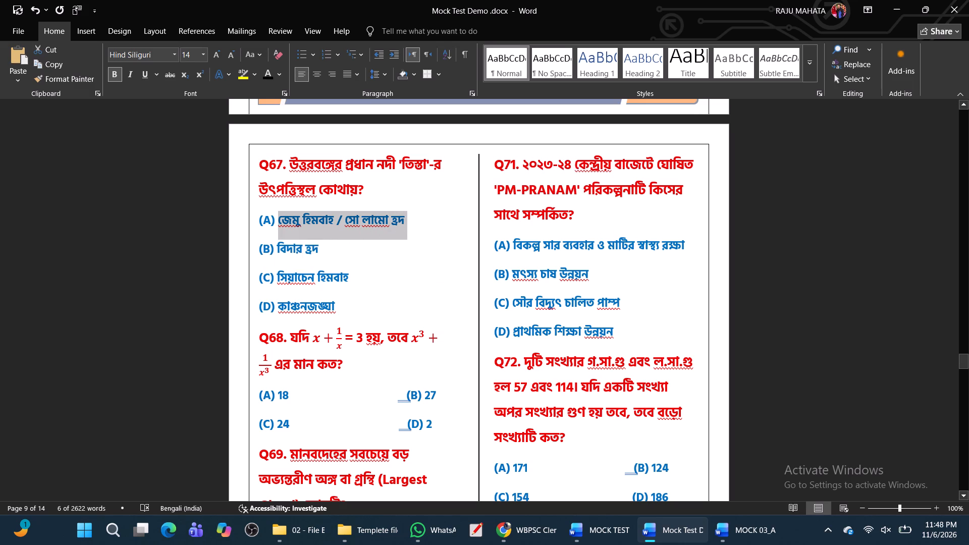
{"action": "left_click", "coordinate": [283, 250], "text": "ctrl"}
{"action": "left_click", "coordinate": [286, 250], "text": "ctrl"}
{"action": "double_click", "coordinate": [297, 251], "text": "ctrl"}
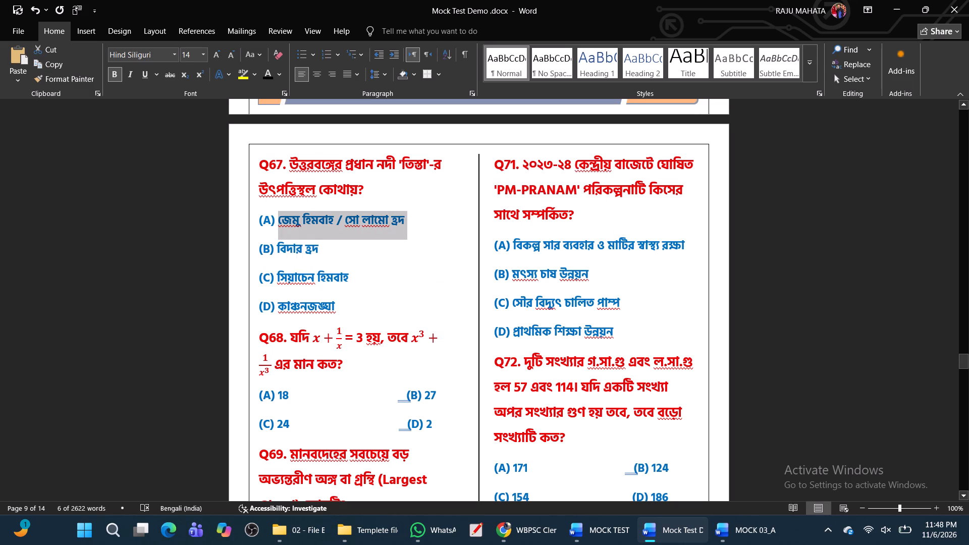
{"action": "double_click", "coordinate": [308, 251], "text": "ctrl"}
{"action": "left_click", "coordinate": [300, 285], "text": "ctrl"}
{"action": "left_click", "coordinate": [302, 282], "text": "ctrl"}
{"action": "double_click", "coordinate": [336, 278], "text": "ctrl"}
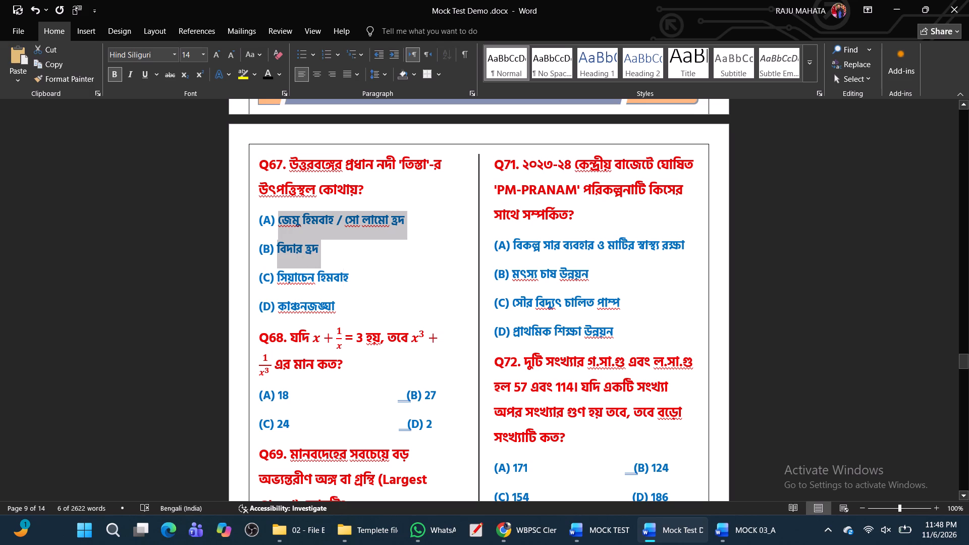
{"action": "double_click", "coordinate": [301, 276], "text": "ctrl"}
{"action": "double_click", "coordinate": [301, 300], "text": "ctrl"}
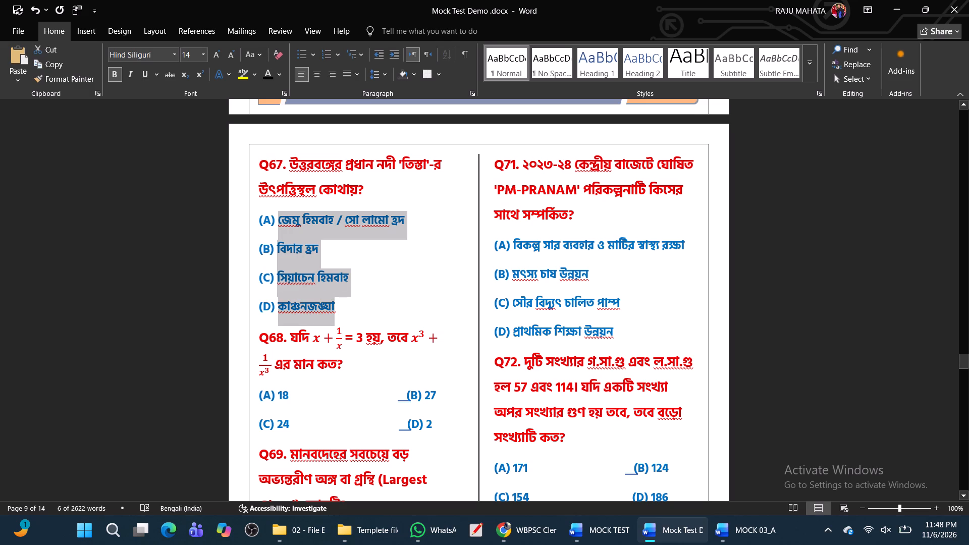
Add the answer text of all four Q71 options to the selection without the option letters.
{"action": "left_click_drag", "start_coordinate": [513, 245], "coordinate": [694, 248], "text": "ctrl"}
{"action": "left_click_drag", "start_coordinate": [513, 278], "coordinate": [584, 277], "text": "ctrl"}
{"action": "left_click_drag", "start_coordinate": [512, 304], "coordinate": [615, 304], "text": "ctrl"}
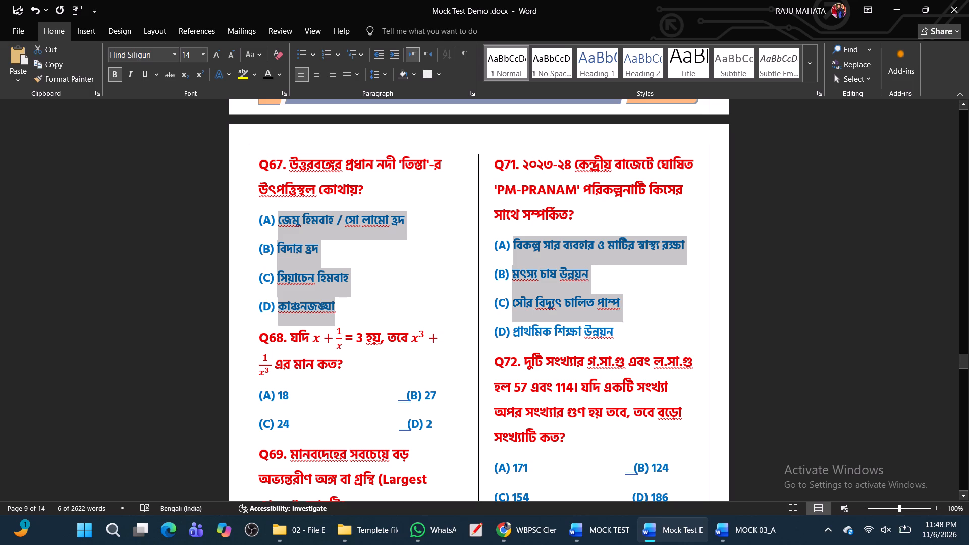
{"action": "left_click_drag", "start_coordinate": [615, 304], "coordinate": [618, 304], "text": "ctrl"}
{"action": "left_click_drag", "start_coordinate": [513, 334], "coordinate": [610, 338], "text": "ctrl"}
Add the Q68 answers 18, 27, 24 and 2 to the selection, leaving out the option letters.
{"action": "double_click", "coordinate": [282, 394], "text": "ctrl"}
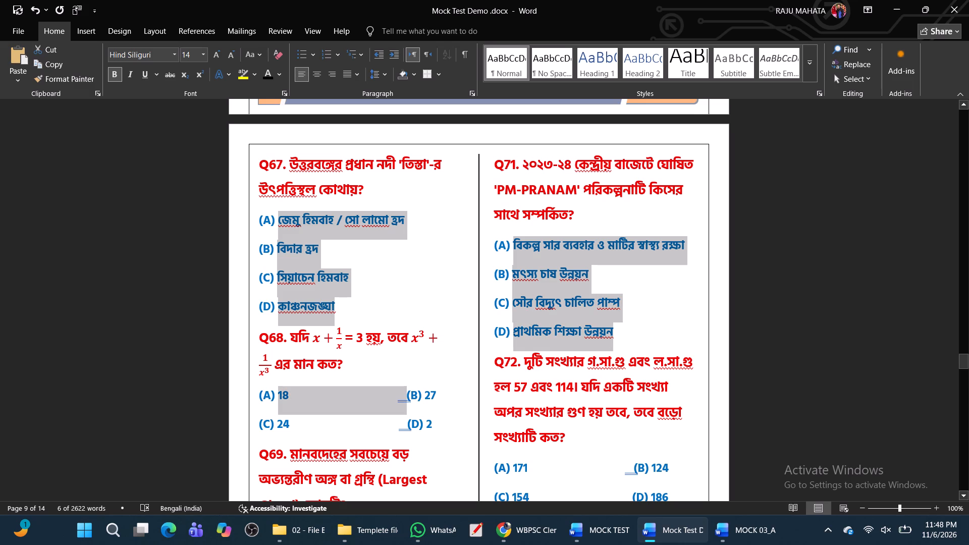
{"action": "double_click", "coordinate": [281, 424], "text": "ctrl"}
{"action": "double_click", "coordinate": [430, 424], "text": "ctrl"}
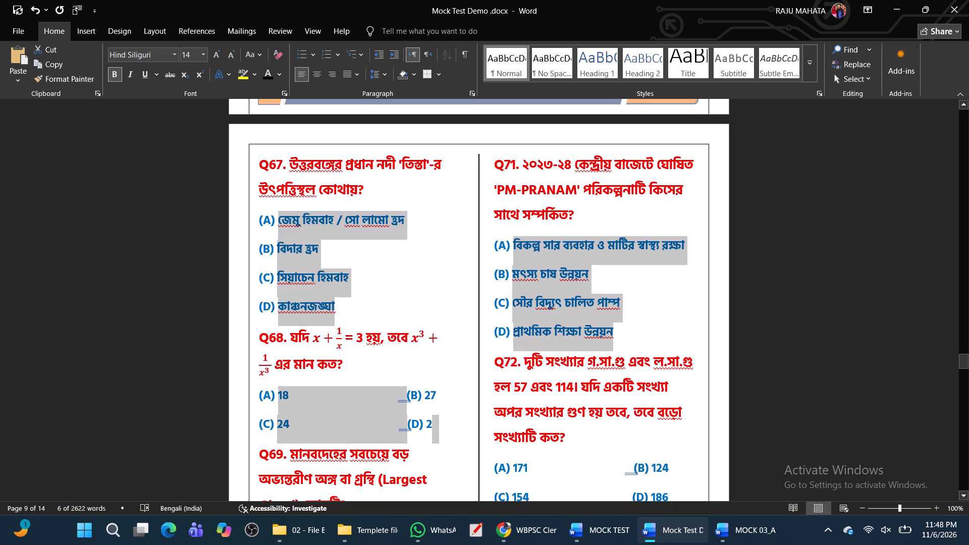
{"action": "double_click", "coordinate": [428, 423], "text": "ctrl"}
{"action": "left_click", "coordinate": [429, 395], "text": "ctrl"}
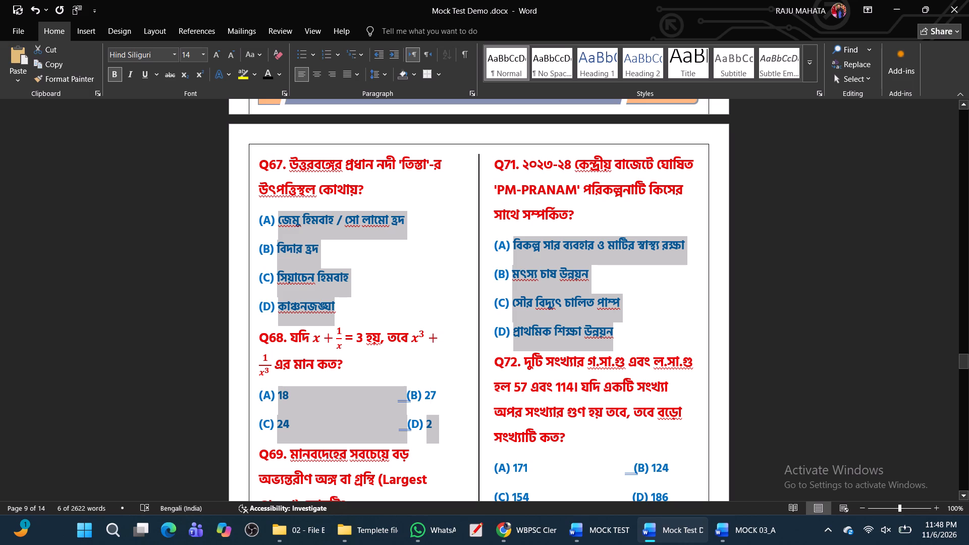
{"action": "left_click", "coordinate": [429, 396], "text": "ctrl"}
Add the Q72 answers 171, 124, 154 and 186 to the selection, leaving out the option letters.
{"action": "double_click", "coordinate": [516, 464], "text": "ctrl"}
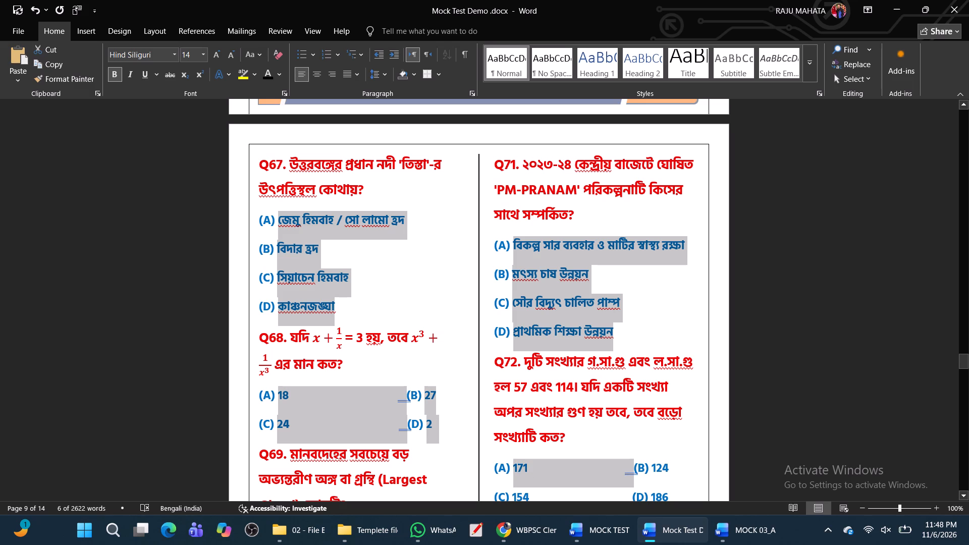
{"action": "double_click", "coordinate": [661, 464], "text": "ctrl"}
{"action": "double_click", "coordinate": [659, 492], "text": "ctrl"}
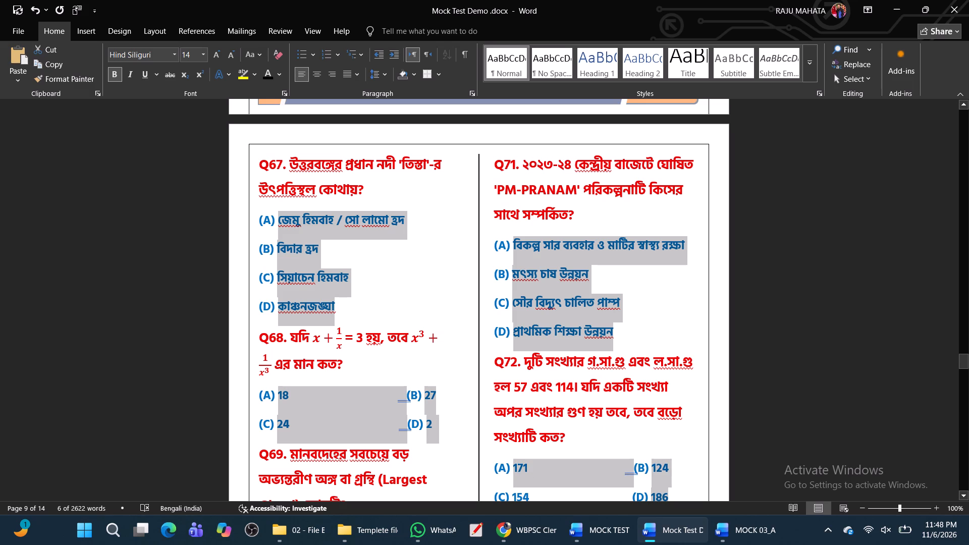
{"action": "double_click", "coordinate": [522, 497], "text": "ctrl"}
Add the answer text of all four Q69 options to the selection without the option letters.
{"action": "left_click_drag", "start_coordinate": [965, 365], "coordinate": [968, 377], "text": "ctrl"}
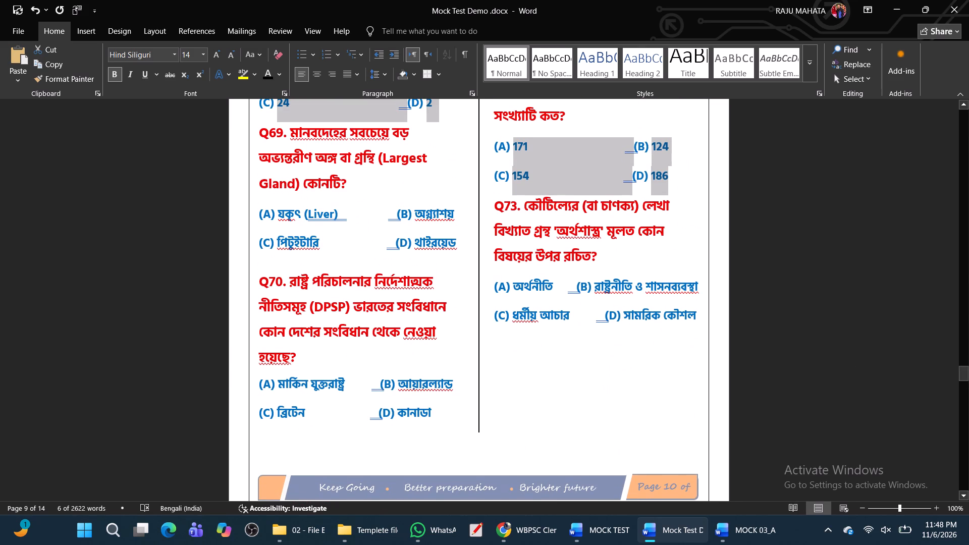
{"action": "left_click_drag", "start_coordinate": [279, 211], "coordinate": [342, 216], "text": "ctrl"}
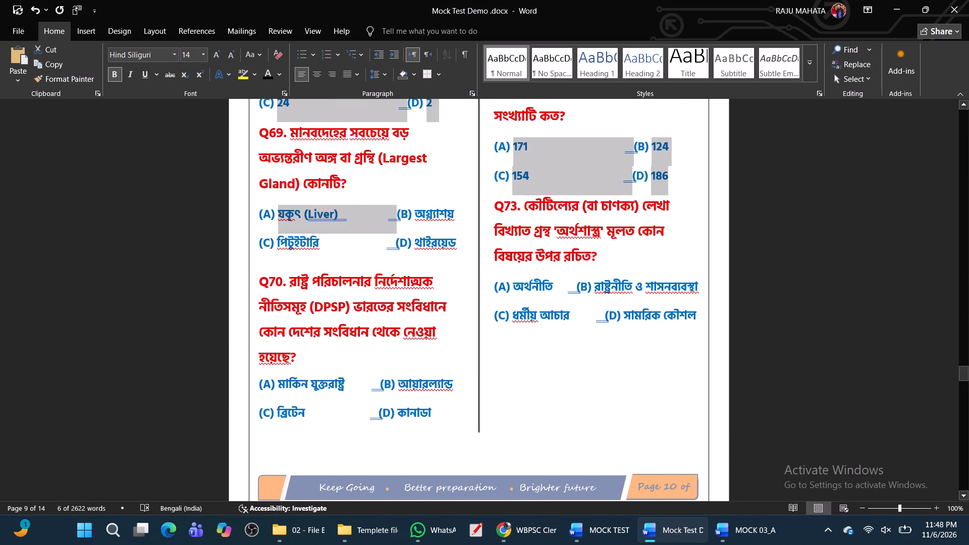
{"action": "left_click_drag", "start_coordinate": [276, 244], "coordinate": [318, 244], "text": "ctrl"}
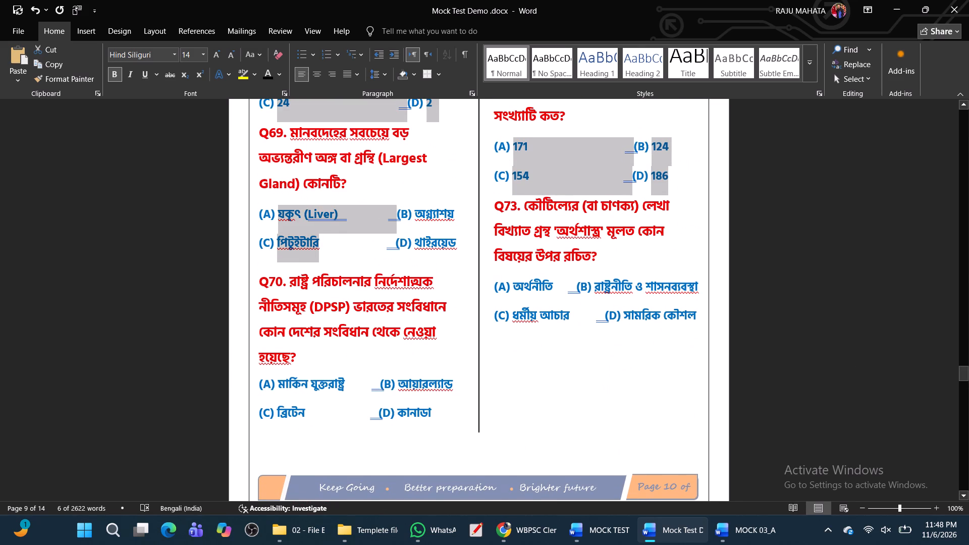
{"action": "left_click_drag", "start_coordinate": [415, 210], "coordinate": [452, 216], "text": "ctrl"}
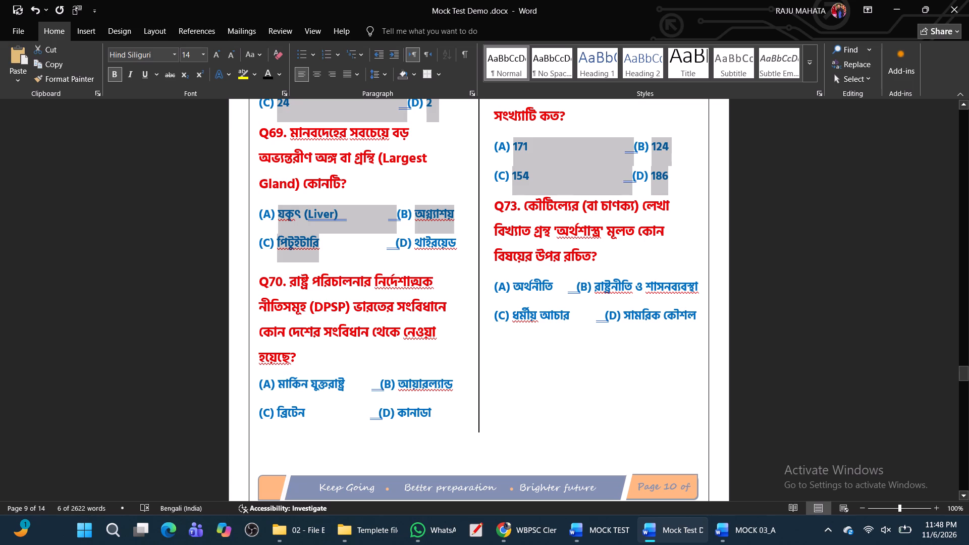
{"action": "double_click", "coordinate": [437, 243], "text": "ctrl"}
Add the answer text of all four Q70 options to the selection, leaving out the option letters.
{"action": "double_click", "coordinate": [422, 389], "text": "ctrl"}
{"action": "double_click", "coordinate": [421, 412], "text": "ctrl"}
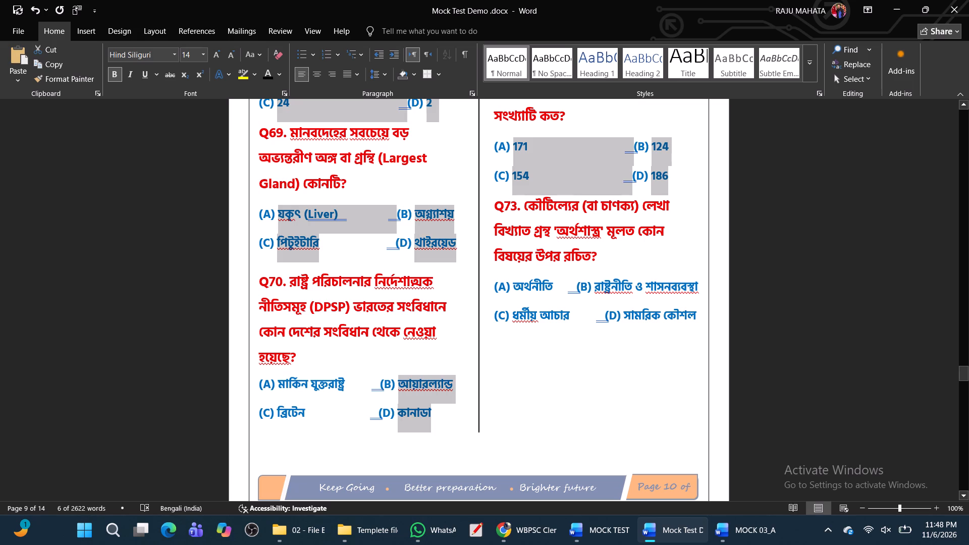
{"action": "double_click", "coordinate": [310, 382], "text": "ctrl"}
{"action": "double_click", "coordinate": [282, 384], "text": "ctrl"}
{"action": "double_click", "coordinate": [290, 417], "text": "ctrl"}
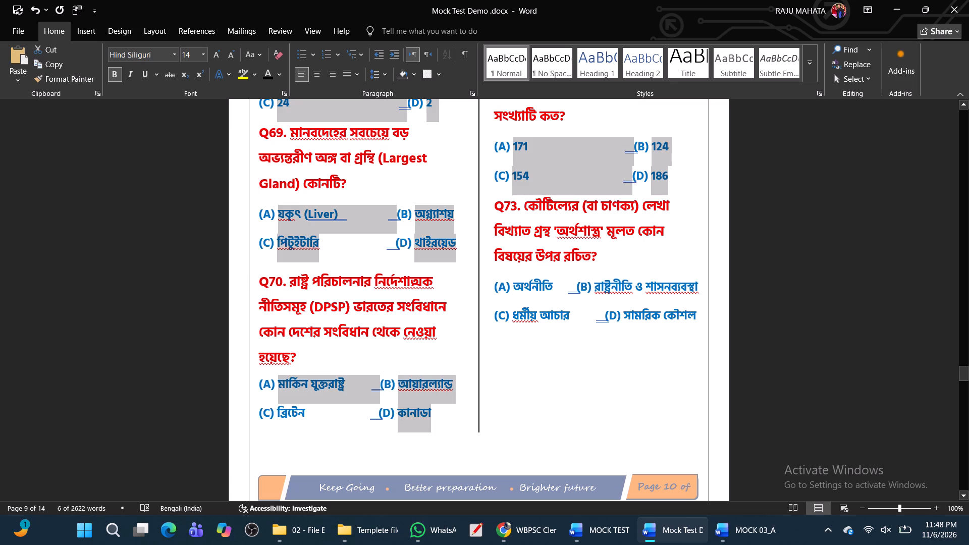
Add the answer text of all four Q73 options to the selection, keeping the option letters out of it.
{"action": "left_click", "coordinate": [525, 319], "text": "ctrl"}
{"action": "double_click", "coordinate": [525, 315], "text": "ctrl"}
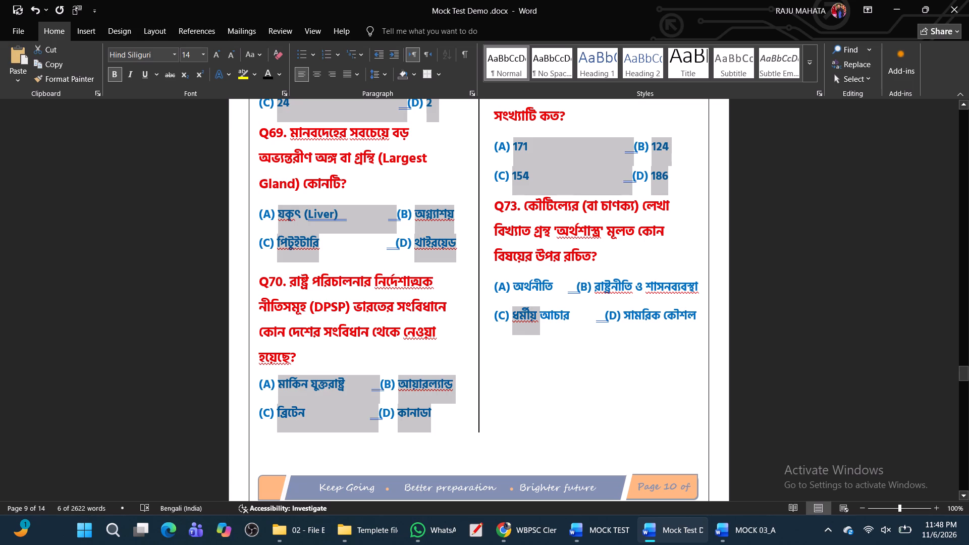
{"action": "double_click", "coordinate": [557, 314], "text": "ctrl"}
{"action": "double_click", "coordinate": [532, 288], "text": "ctrl"}
{"action": "double_click", "coordinate": [612, 288], "text": "ctrl"}
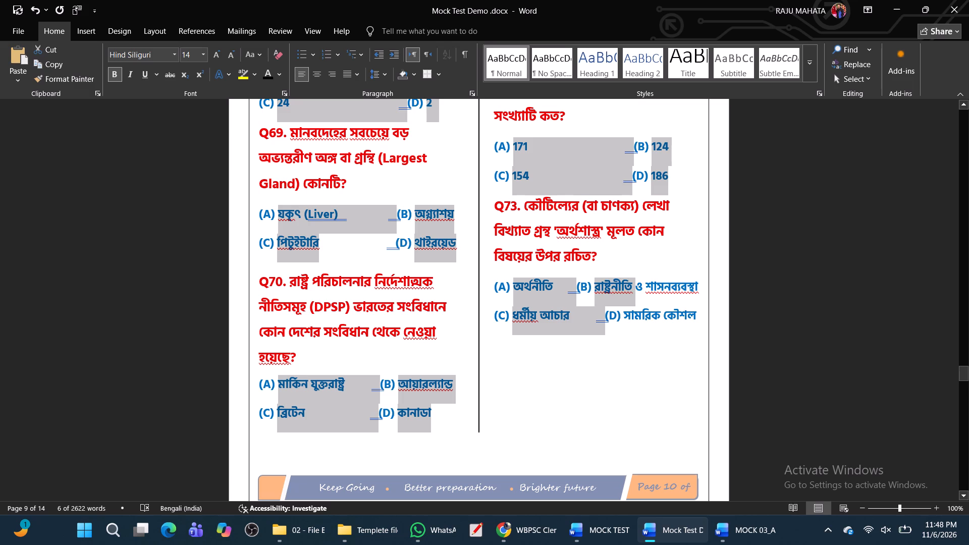
{"action": "double_click", "coordinate": [638, 287], "text": "ctrl"}
{"action": "double_click", "coordinate": [651, 287], "text": "ctrl"}
{"action": "double_click", "coordinate": [643, 314], "text": "ctrl"}
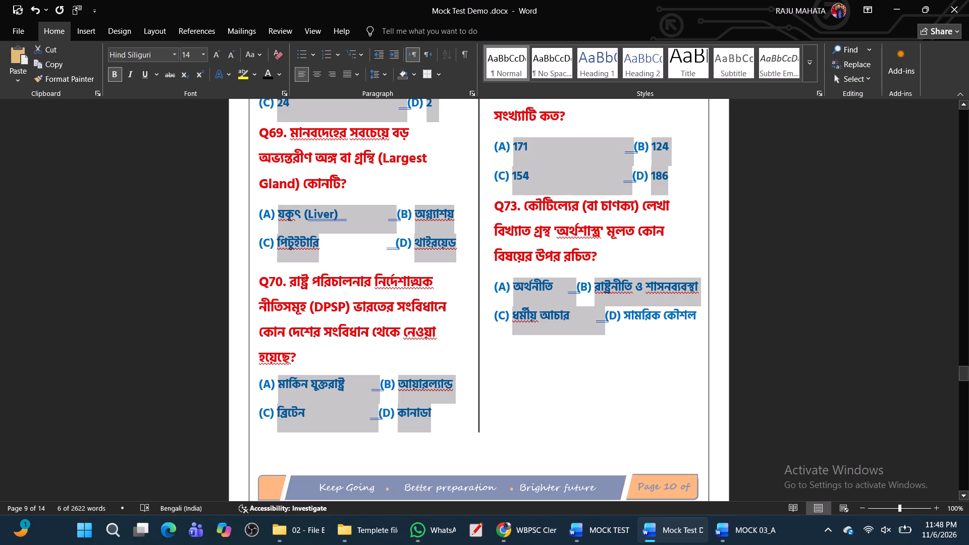
{"action": "triple_click", "coordinate": [670, 320], "text": "ctrl"}
{"action": "double_click", "coordinate": [631, 320], "text": "ctrl"}
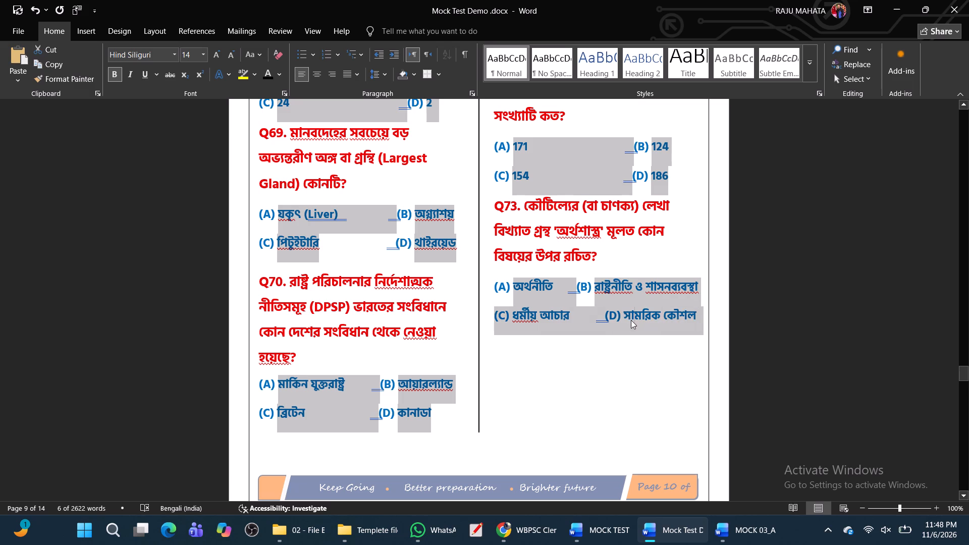
{"action": "double_click", "coordinate": [679, 315], "text": "ctrl"}
{"action": "double_click", "coordinate": [549, 317], "text": "ctrl"}
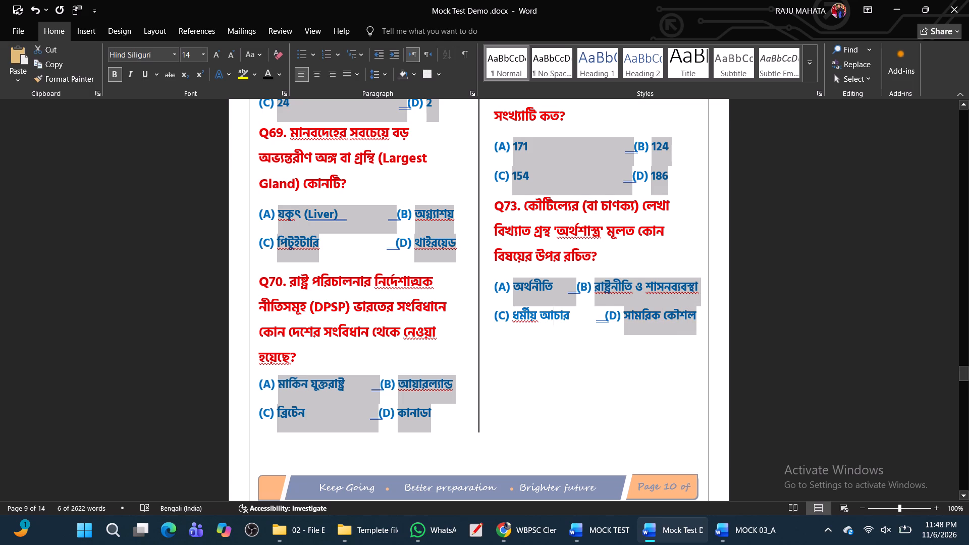
Complete the answer selection with the first word of Q73 option (C) and colour all selected answer text black.
{"action": "double_click", "coordinate": [512, 317], "text": "ctrl"}
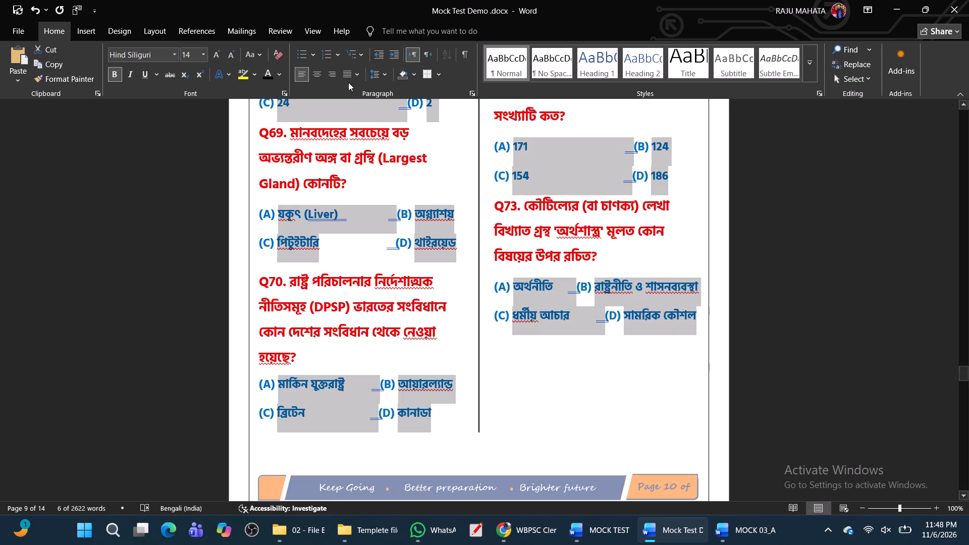
{"action": "left_click", "coordinate": [268, 75]}
{"action": "left_click", "coordinate": [535, 365]}
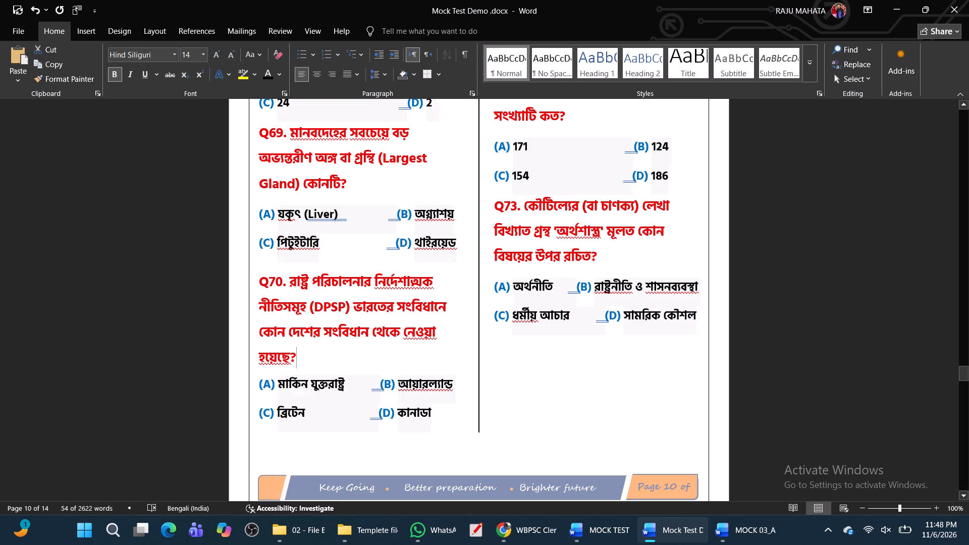
Pull the Q74 question back onto page 10 below the Q73 options by replacing the break before it with a new line.
{"action": "scroll", "coordinate": [414, 414], "scroll_direction": "down", "scroll_amount": 5}
{"action": "left_click", "coordinate": [260, 413]}
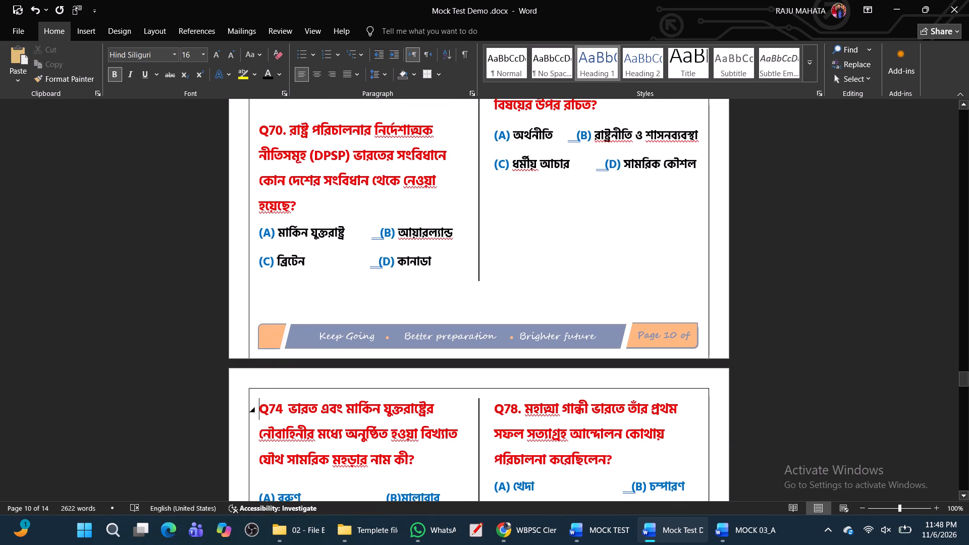
{"action": "key", "text": "BackSpace"}
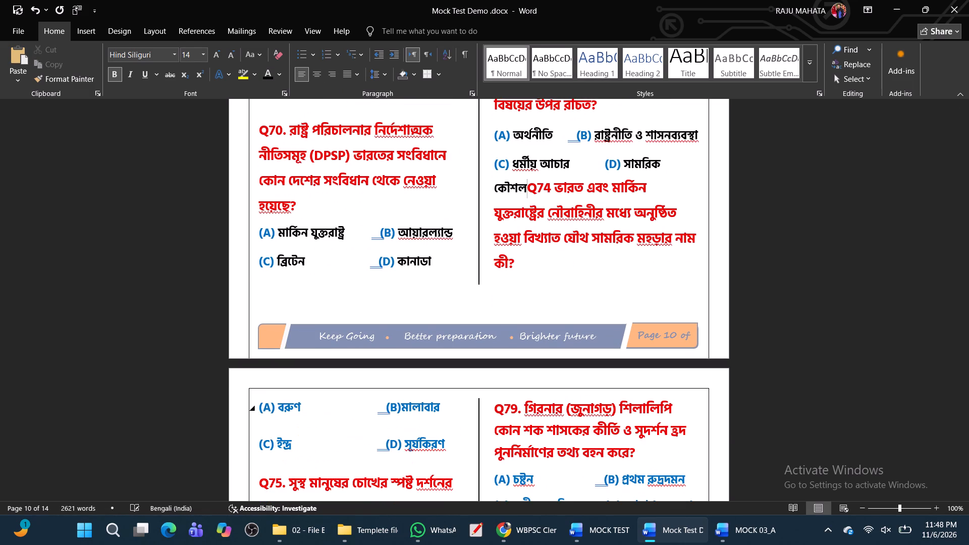